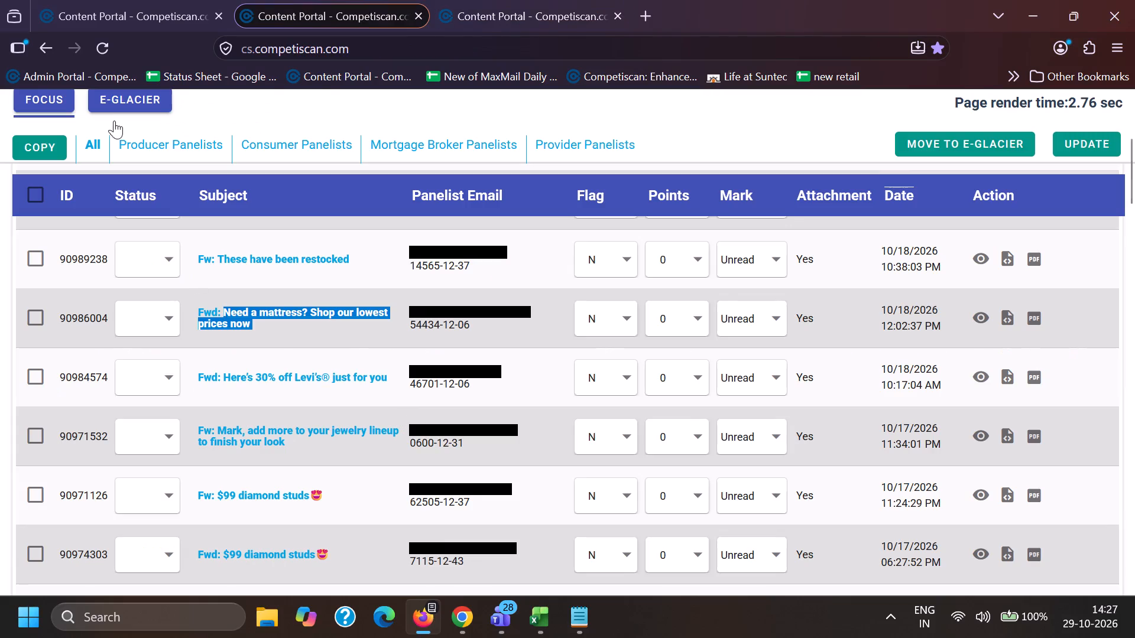
Reload the Focus list in the second Content Portal tab and rerun the "Capital one" search in the first tab.
left_click(60, 102)
left_click(164, 0)
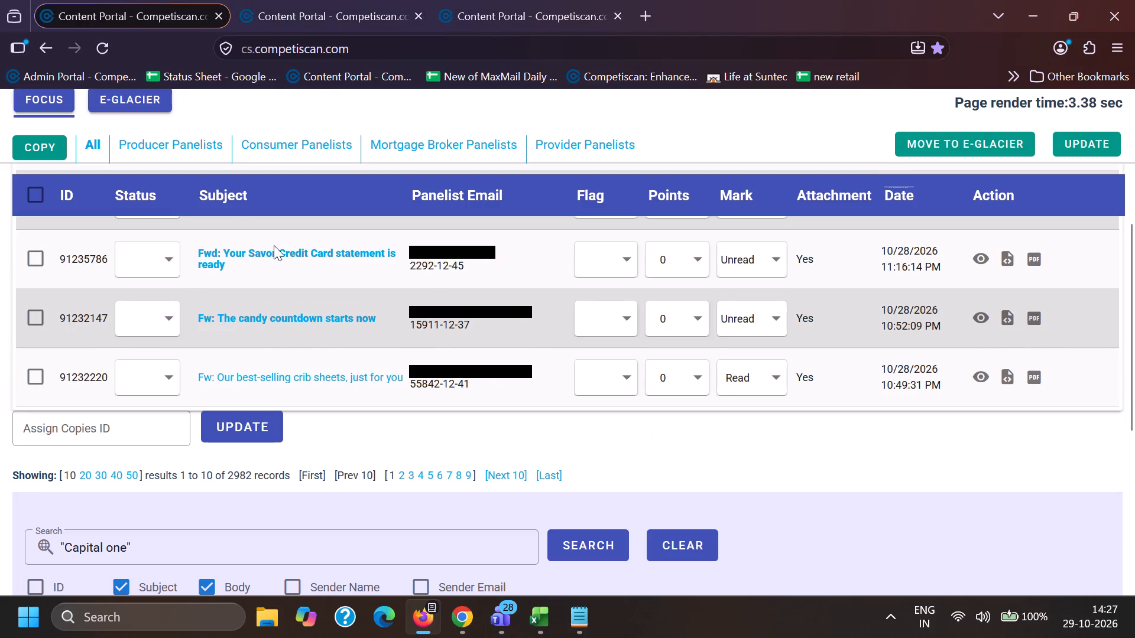
left_click(603, 538)
left_click(336, 0)
left_click(544, 0)
left_click(391, 0)
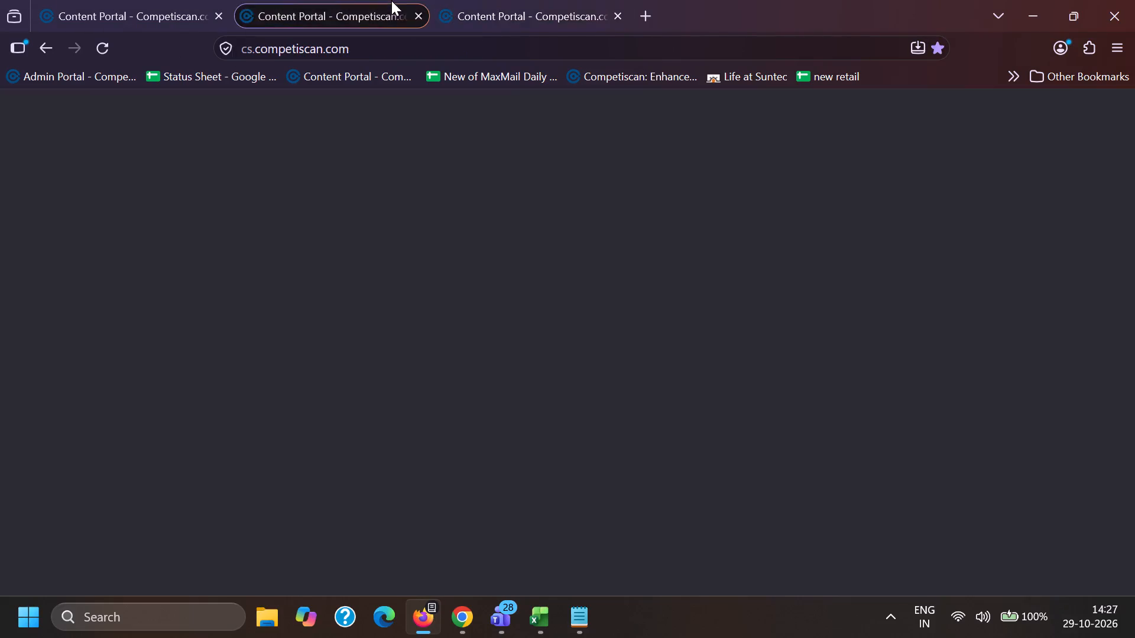
left_click(187, 0)
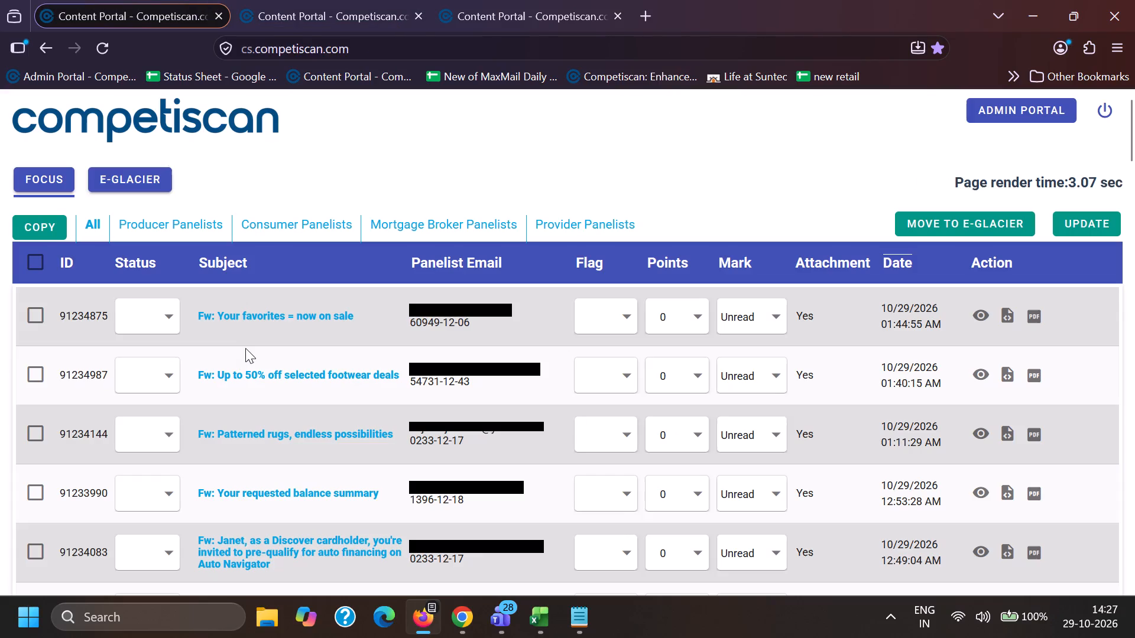
Copy the subject text "earn up to $500 when you refer friends" from email 91236700 in the list.
scroll(246, 343, "down", 3)
scroll(257, 343, "up", 1)
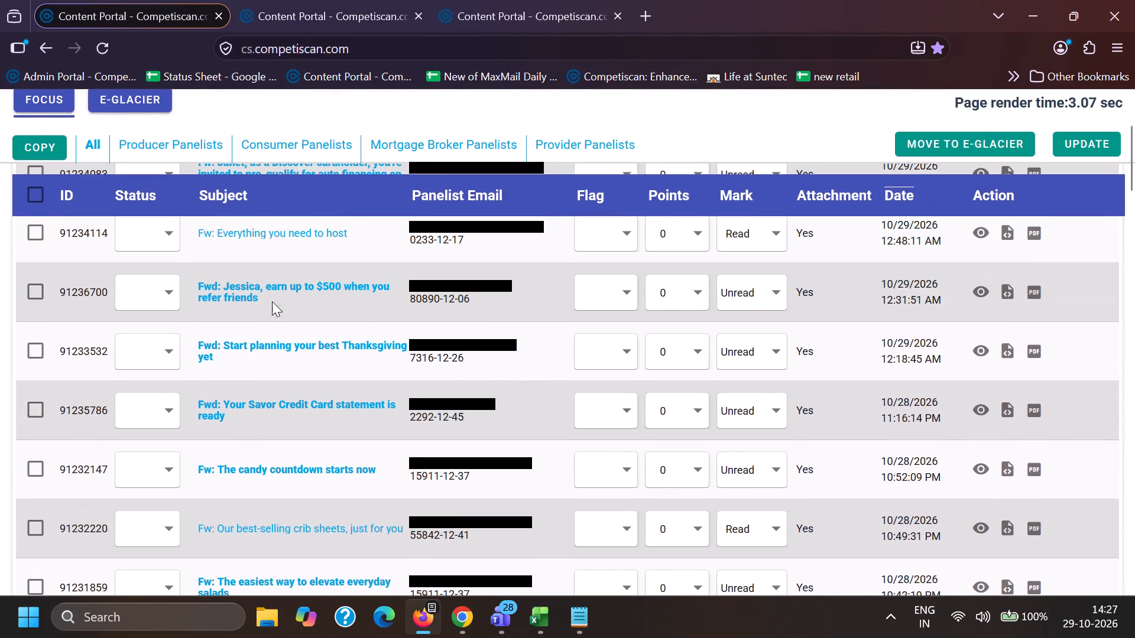
left_click_drag(260, 276, 278, 302)
key("ctrl+c")
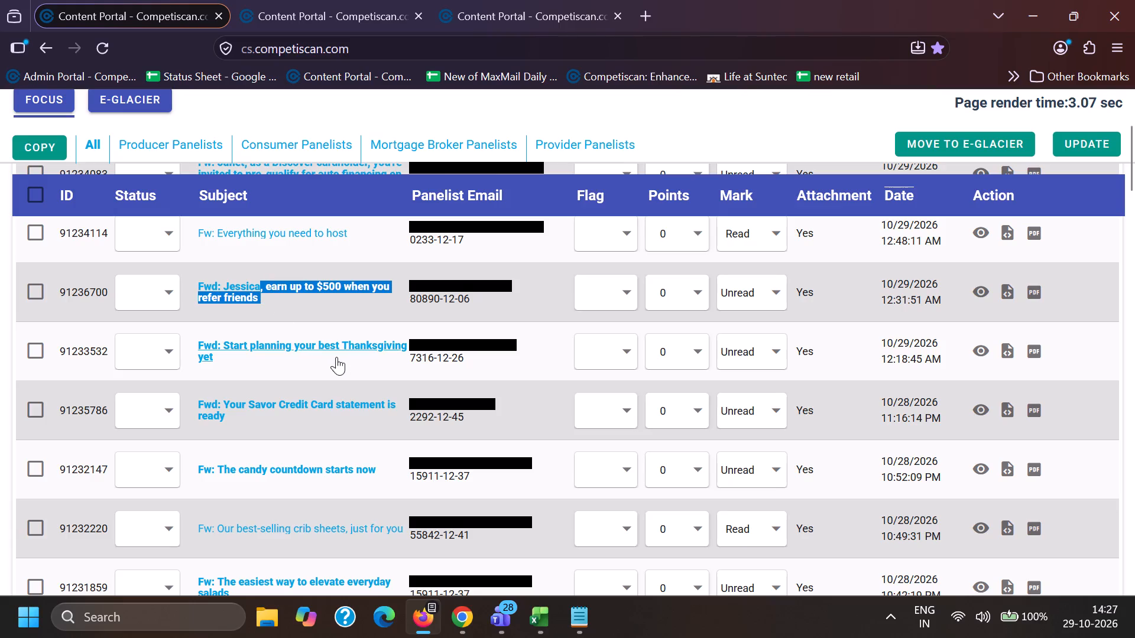
key("ctrl+c")
Examine the subjects of the remaining "Capital one" emails down to the end of the 50-record page.
scroll(330, 426, "down", 5)
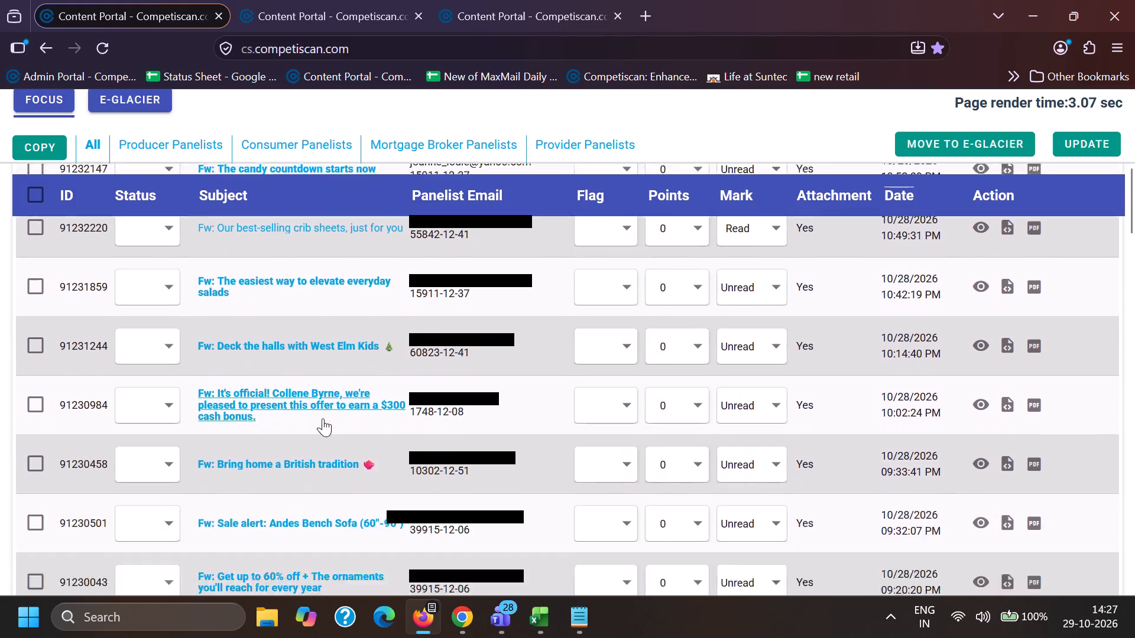
scroll(323, 418, "down", 3)
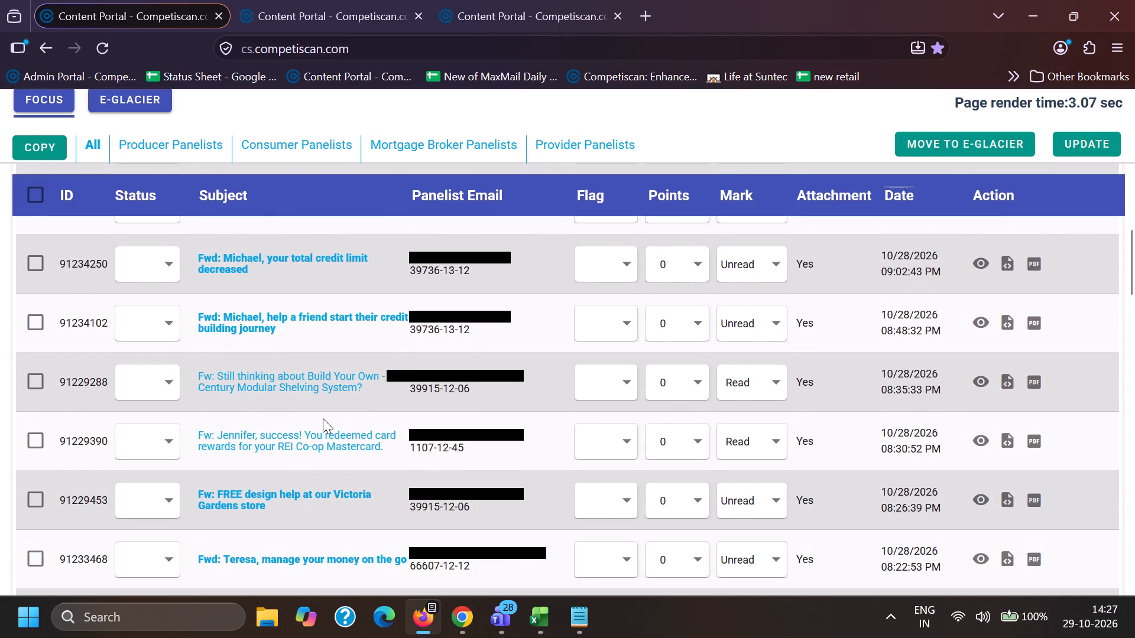
scroll(323, 418, "down", 7)
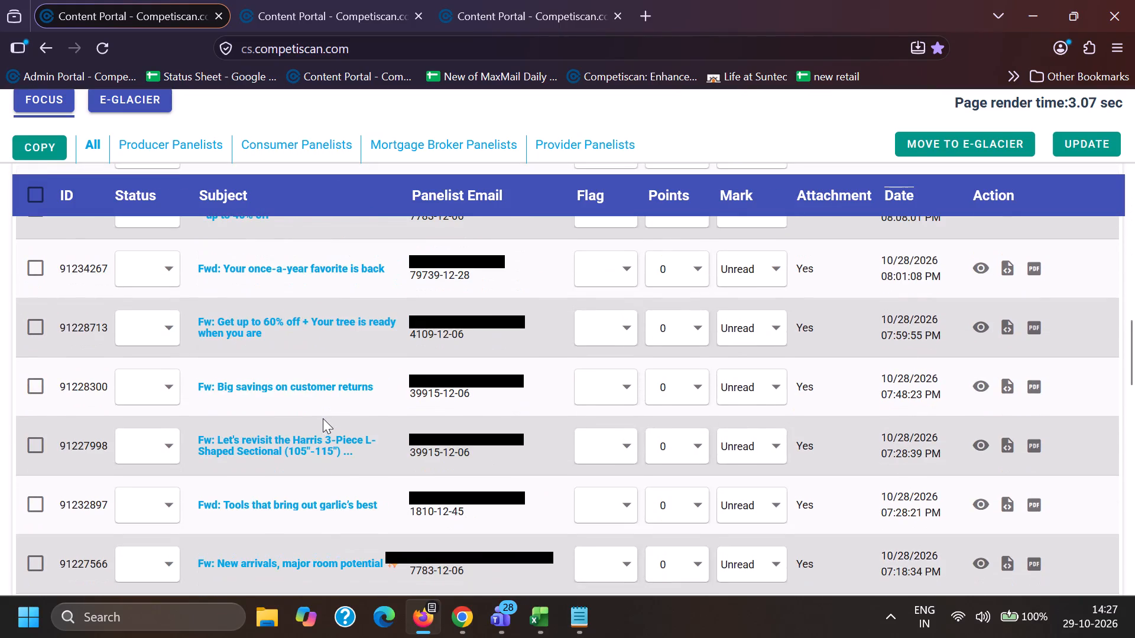
scroll(324, 411, "down", 3)
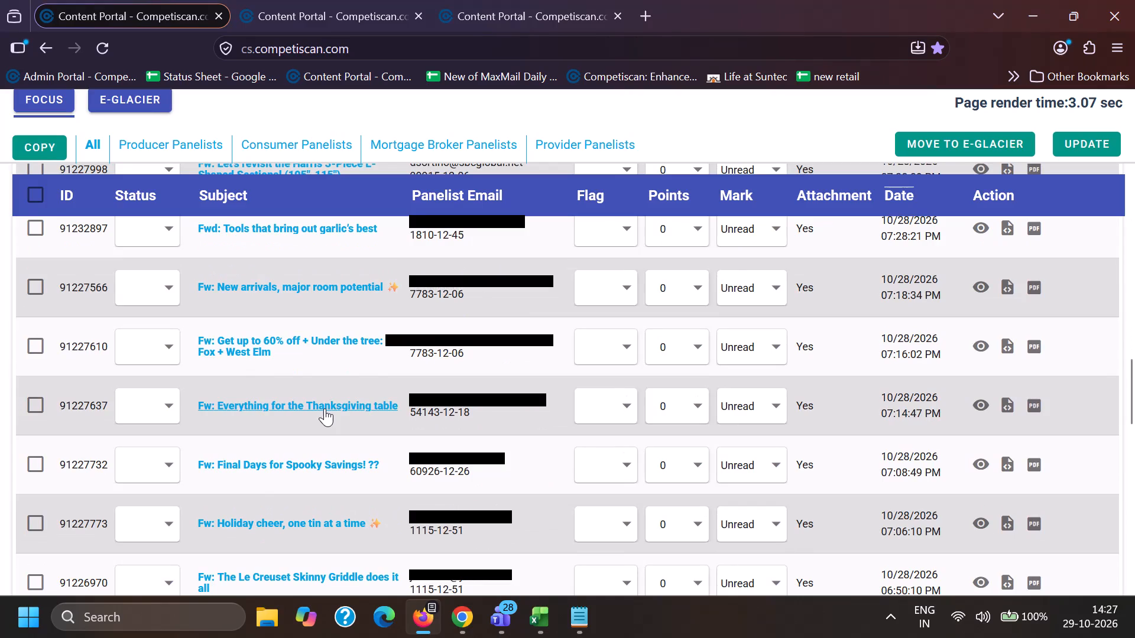
scroll(325, 408, "down", 8)
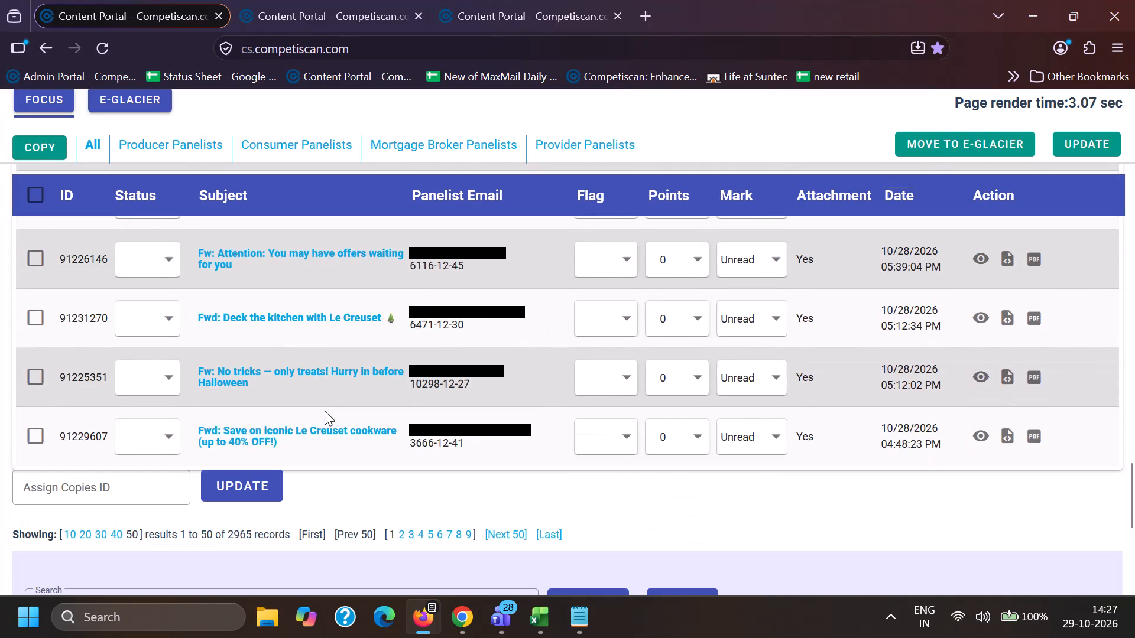
Switch to the Content Portal window in Chrome and open a new Incognito window.
left_click(464, 622)
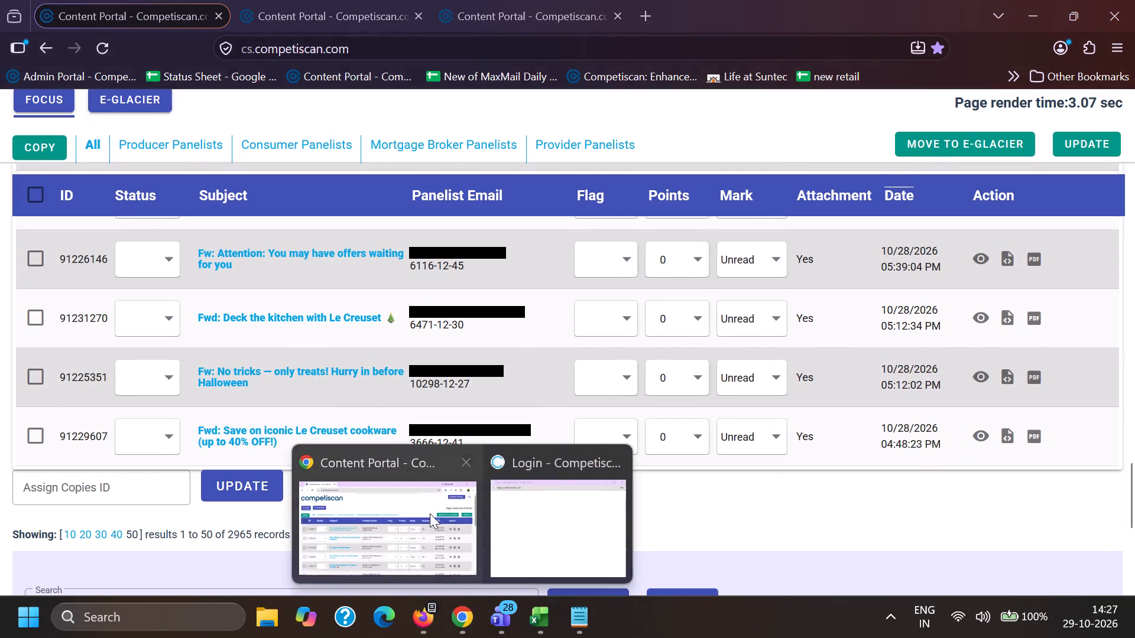
left_click(421, 500)
left_click(1114, 54)
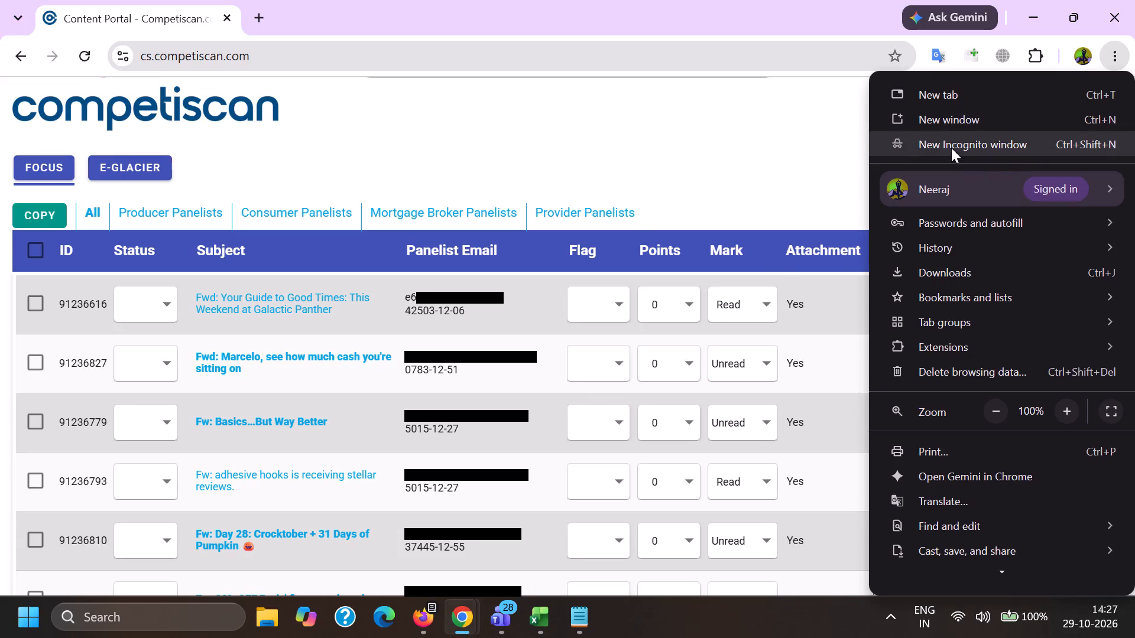
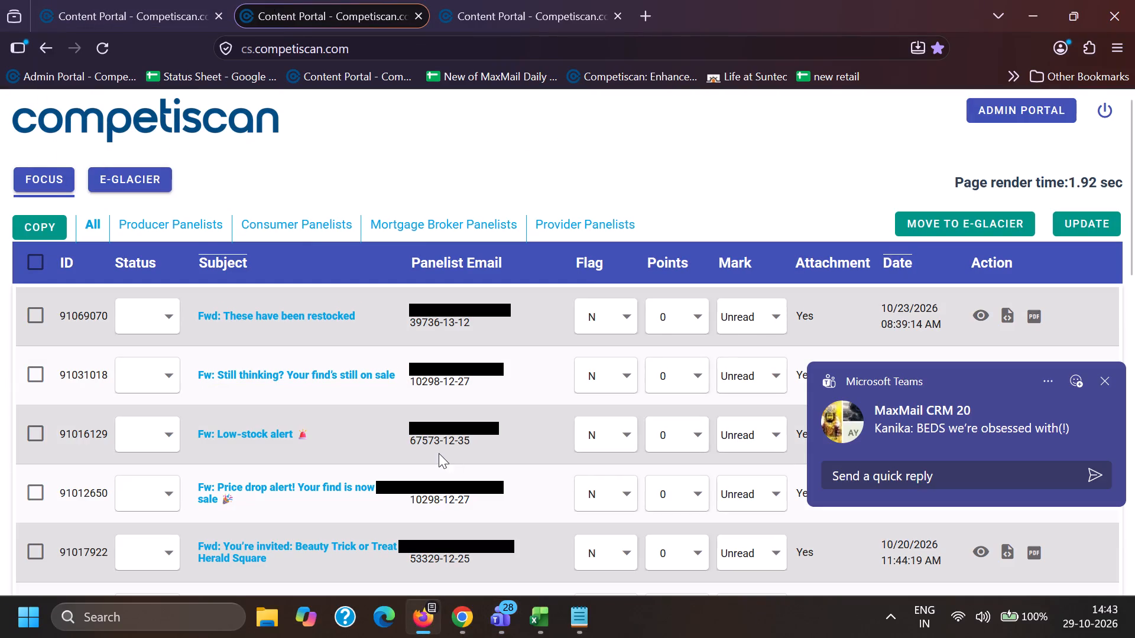
Reload the Focus list in the first Content Portal tab, close the third tab, and check the reloaded list.
left_click(140, 0)
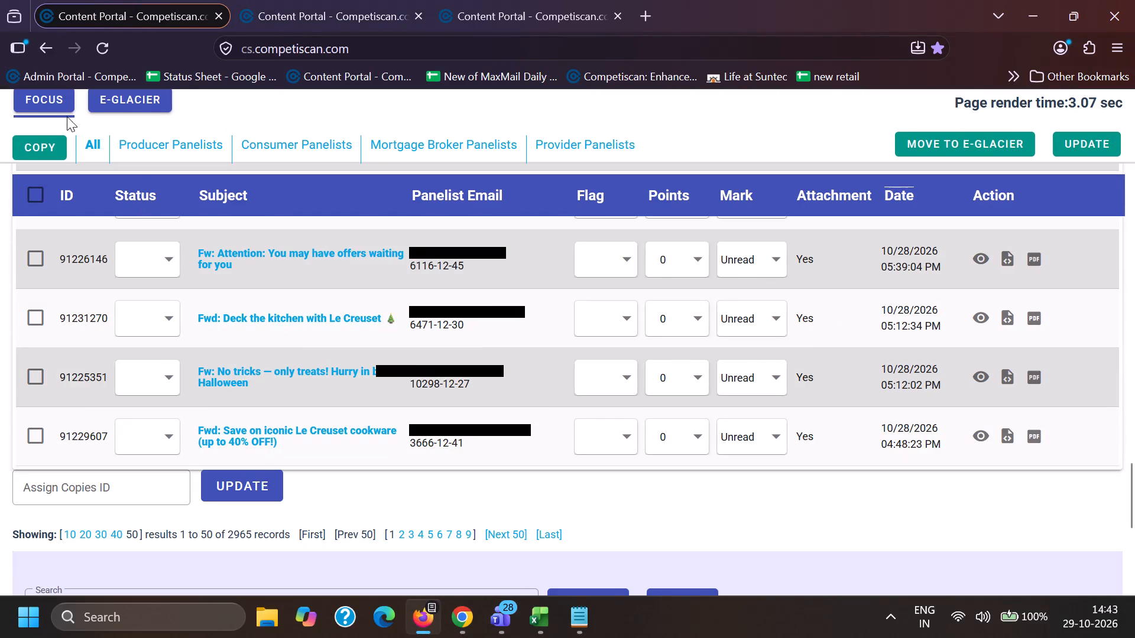
left_click(63, 106)
left_click(511, 0)
left_click(370, 0)
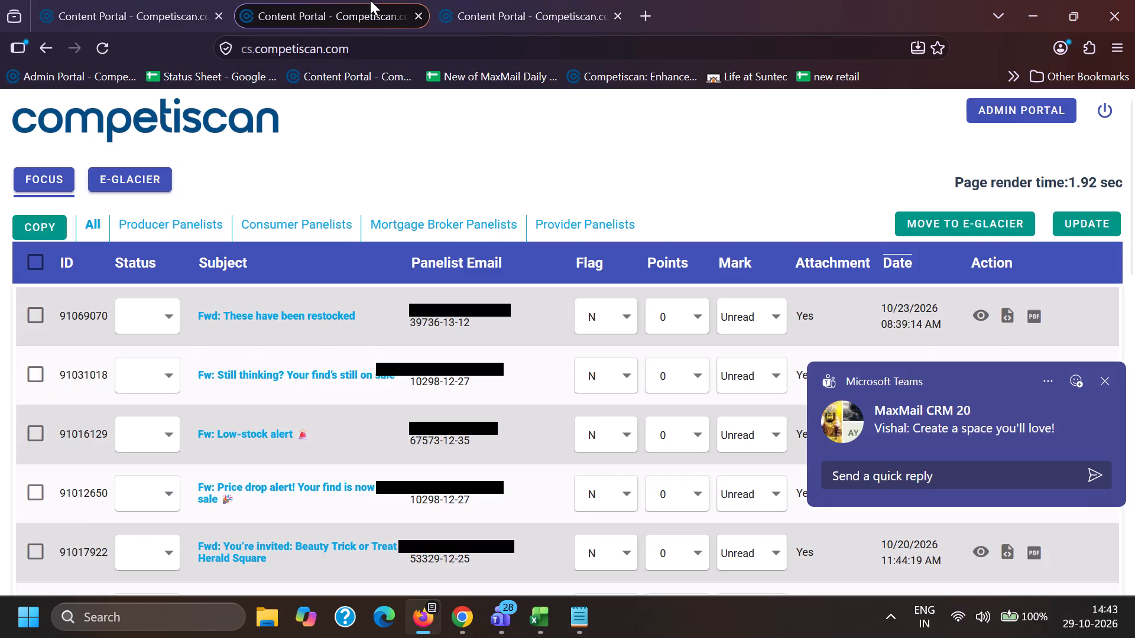
left_click(554, 0)
left_click(617, 13)
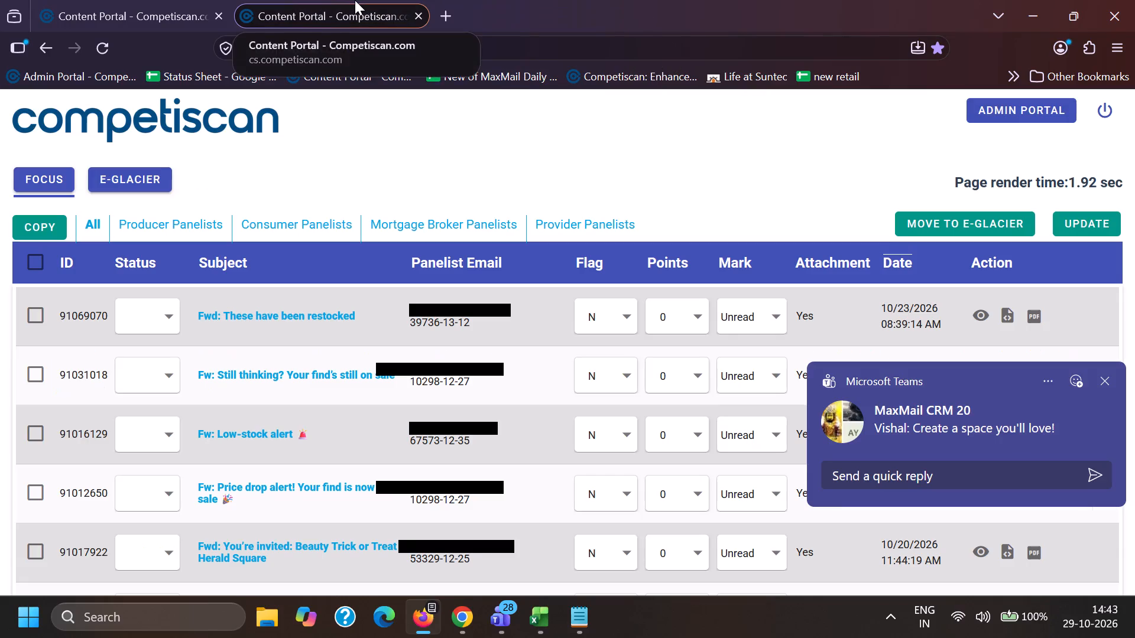
left_click(130, 0)
scroll(262, 376, "down", 1)
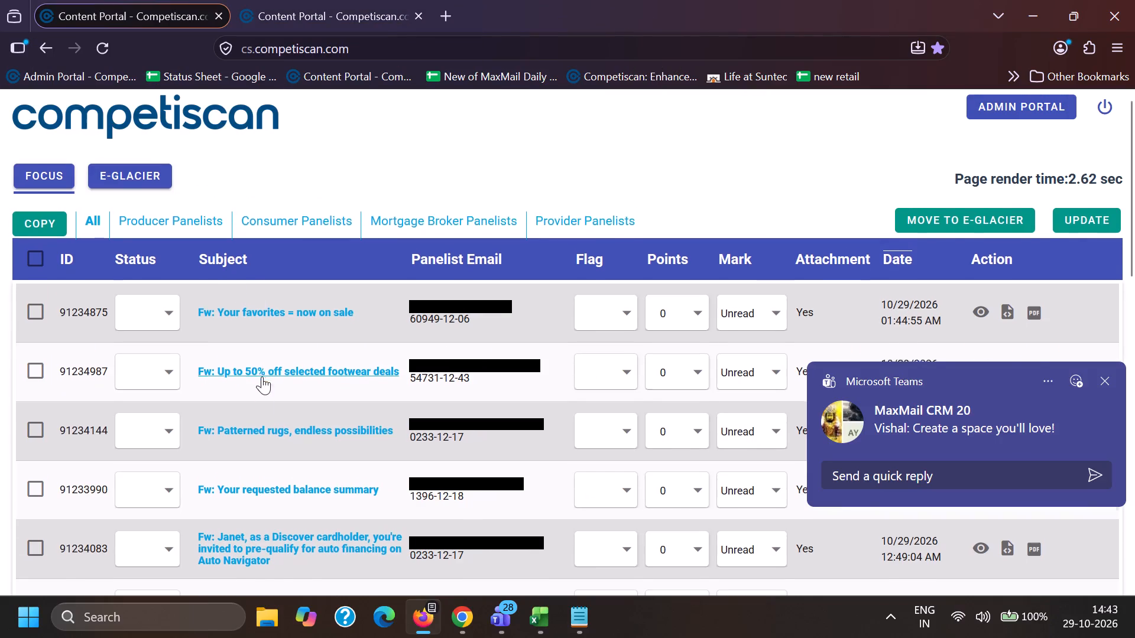
scroll(262, 373, "down", 2)
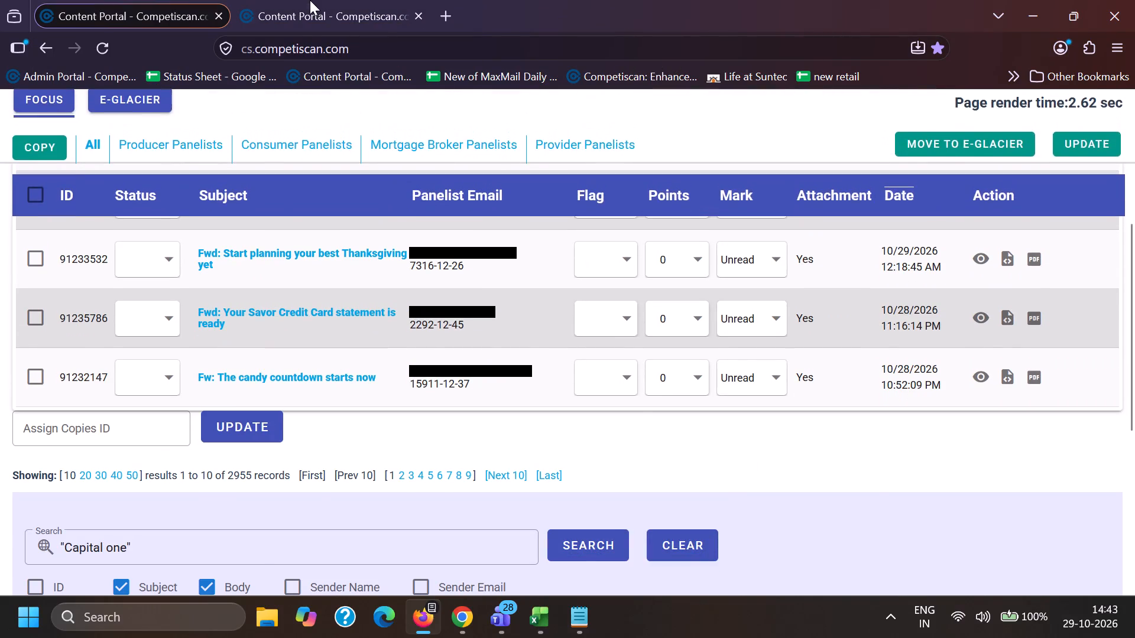
Show 50 records per page for the street address search in the second Content Portal tab.
left_click(310, 0)
scroll(337, 301, "down", 4)
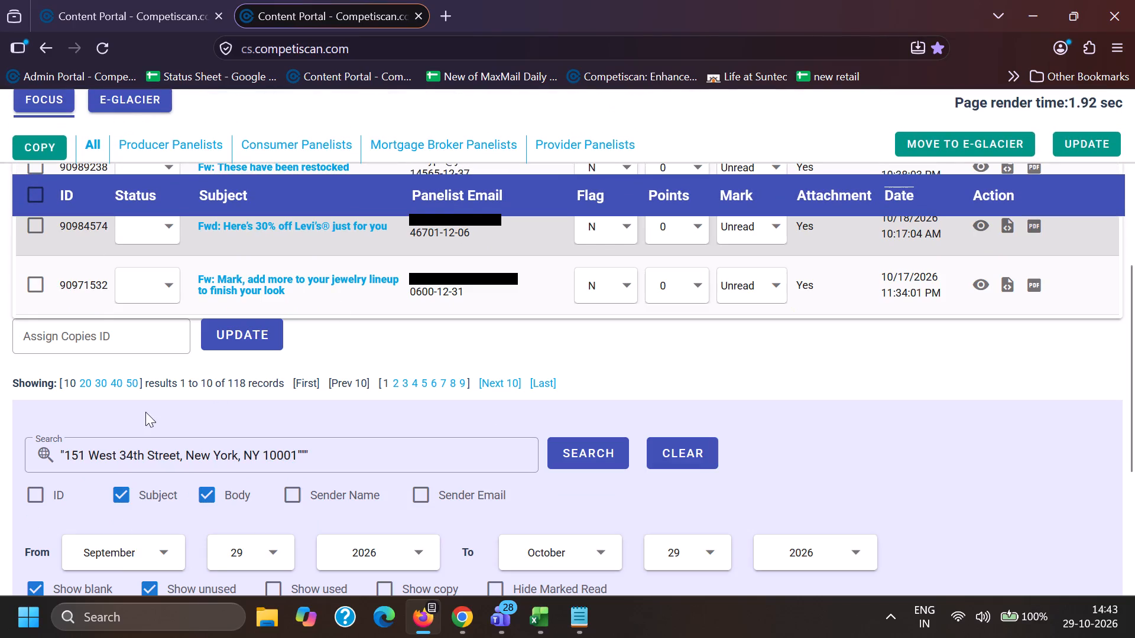
left_click(129, 382)
scroll(255, 344, "down", 2)
Switch to the Content Portal window in Chrome and preview the content of email 91236827.
left_click(466, 628)
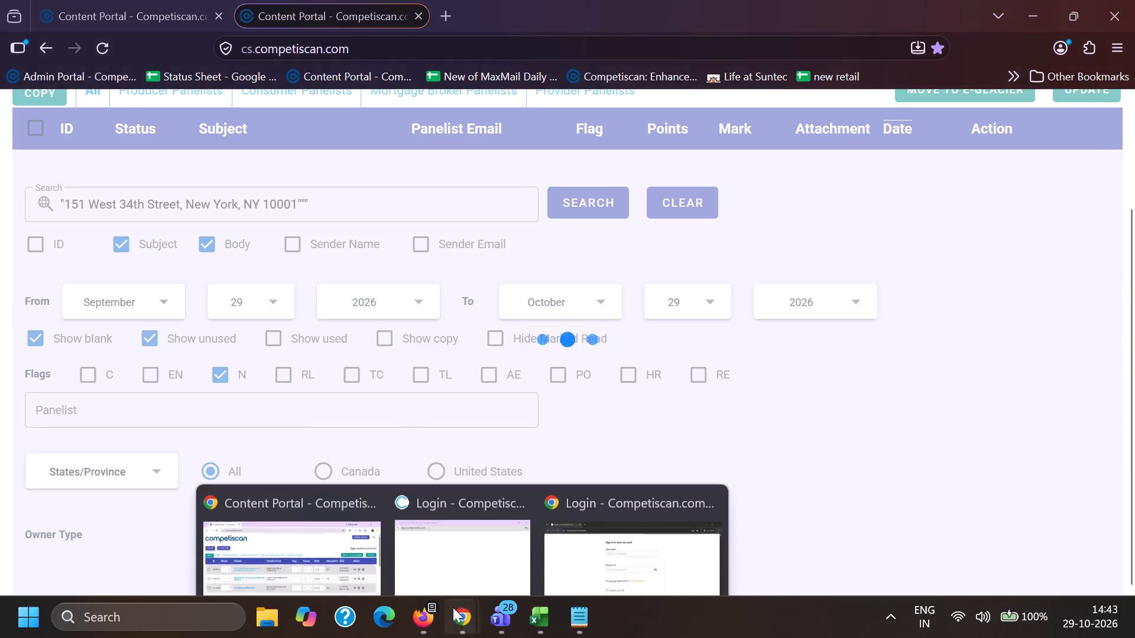
left_click(330, 524)
scroll(265, 343, "down", 11)
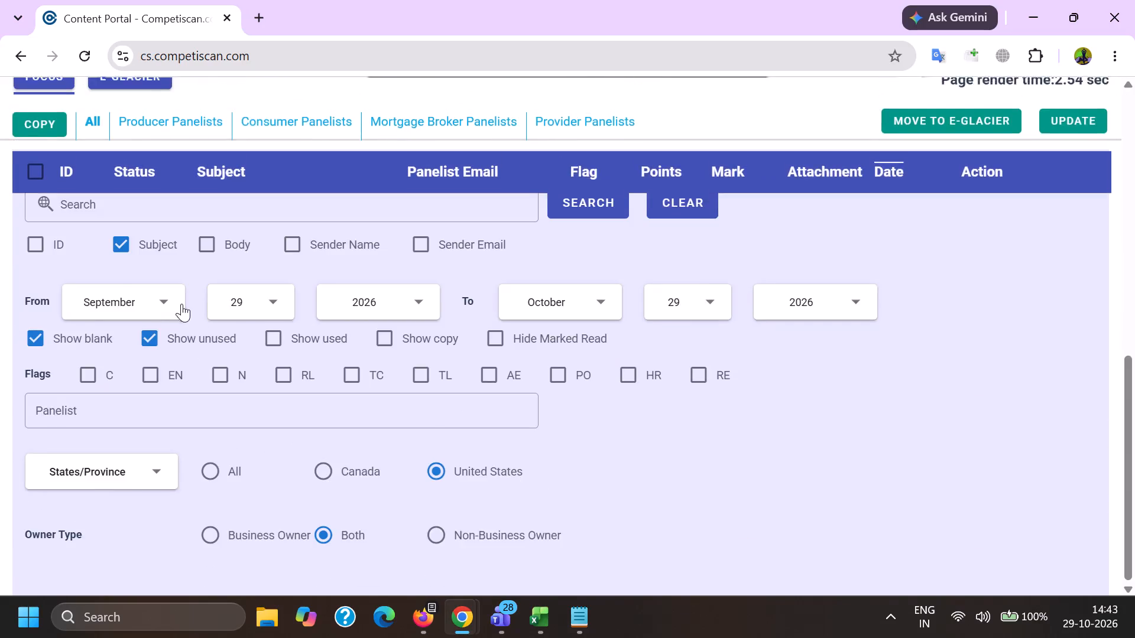
scroll(199, 320, "up", 10)
left_click(975, 362)
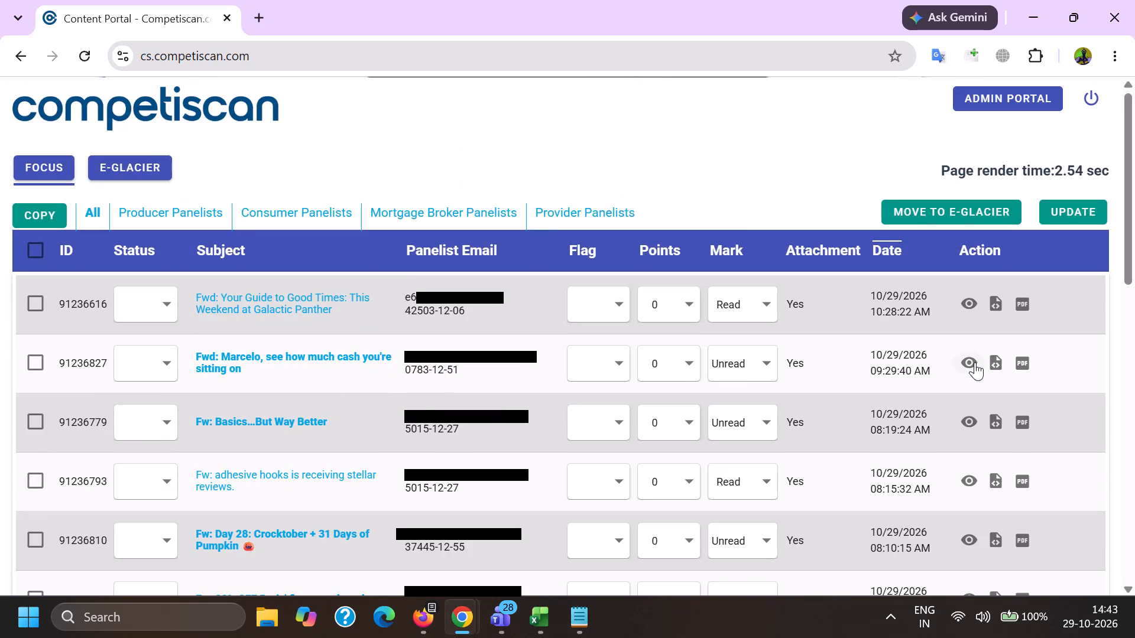
scroll(314, 190, "down", 4)
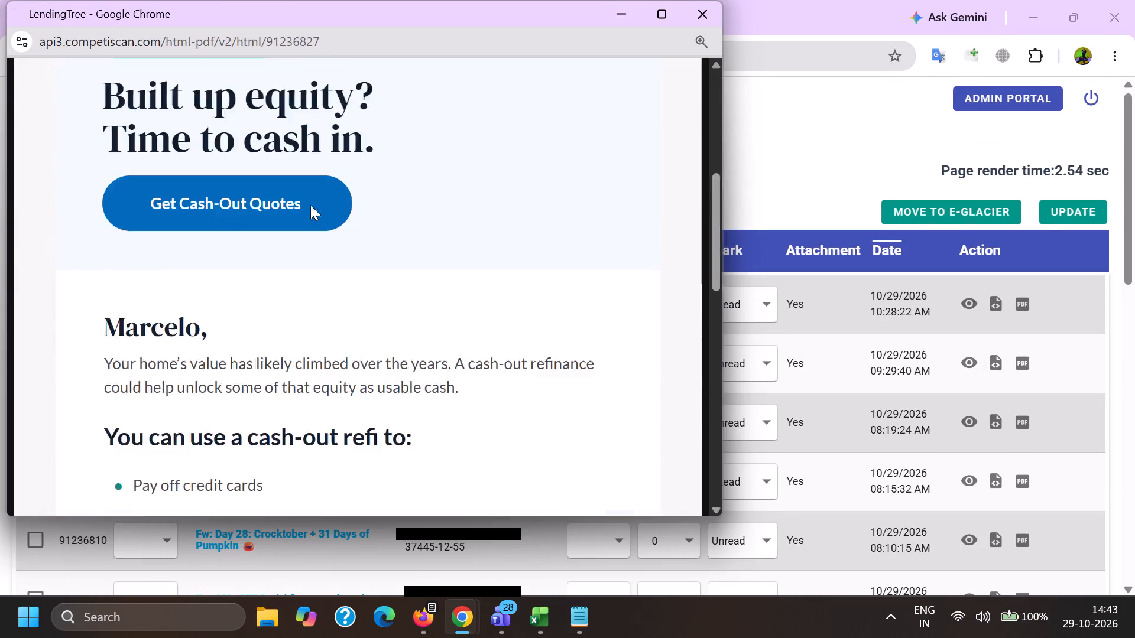
scroll(310, 205, "down", 9)
scroll(310, 235, "up", 11)
scroll(306, 257, "down", 5)
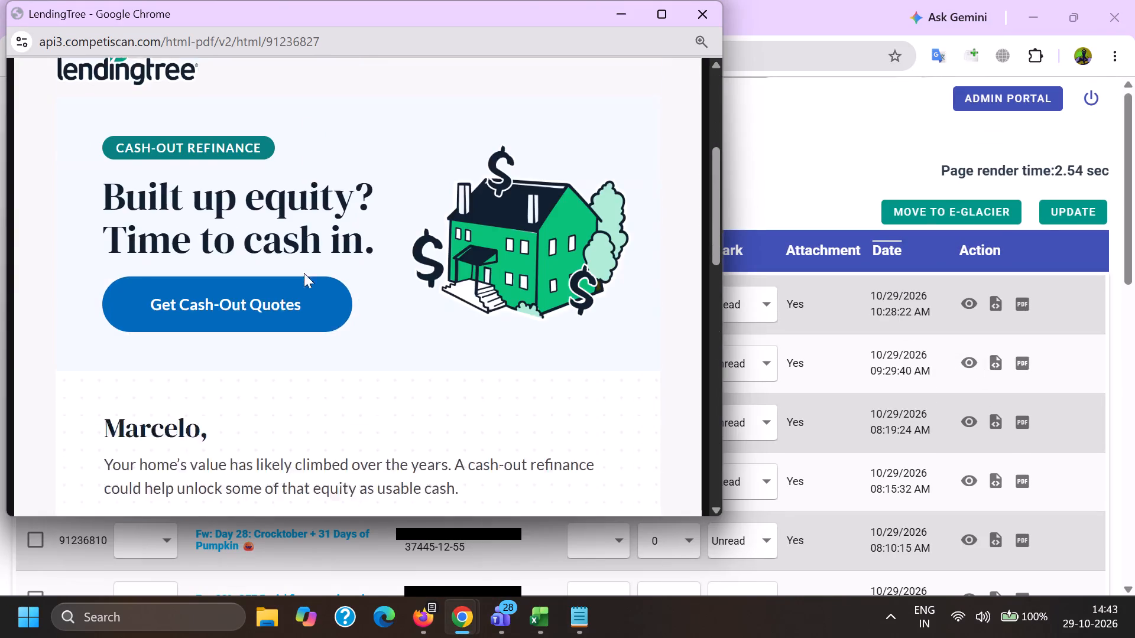
key("alt+Tab")
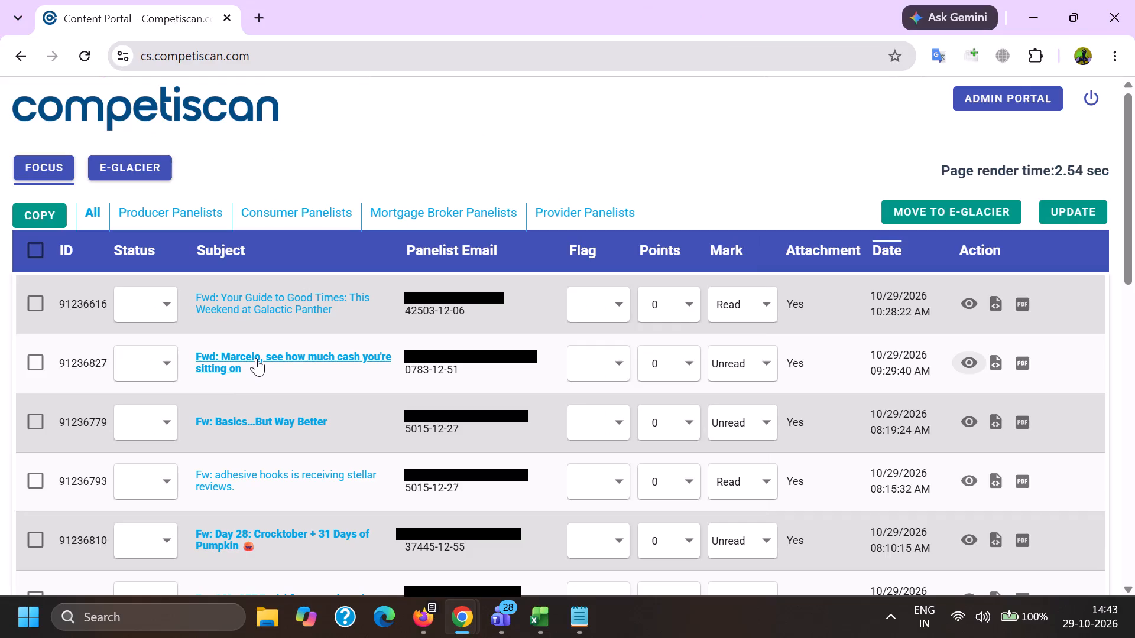
Copy the subject text "see how much cash you're sitting on" from email 91236827 in the list.
left_click_drag(259, 358, 303, 377)
key("ctrl+c")
key("ctrl+c")
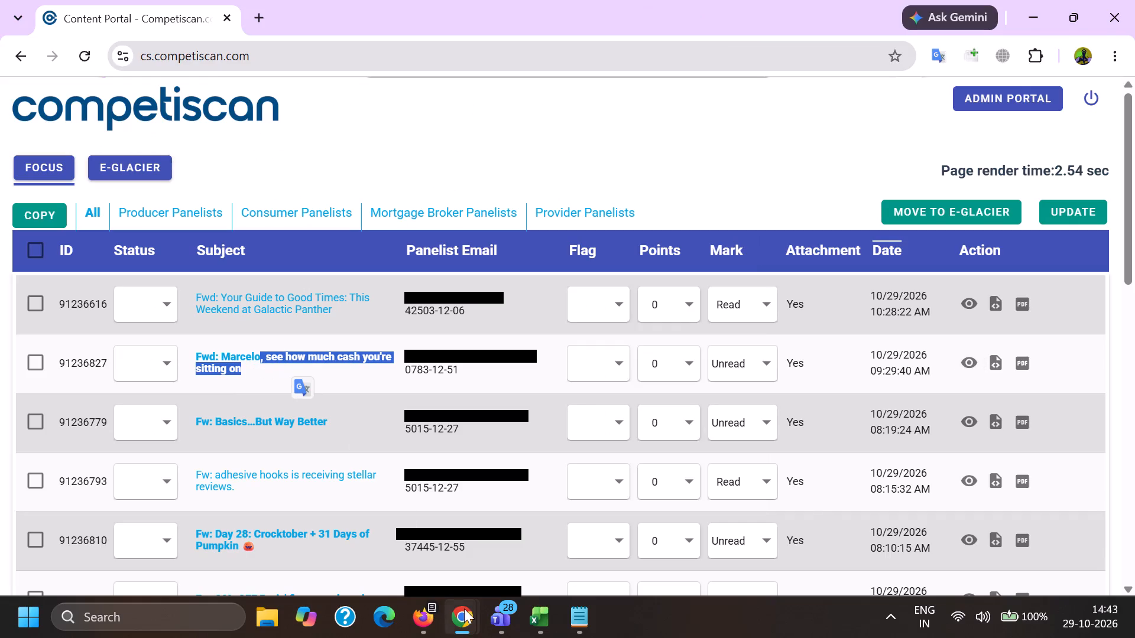
left_click(464, 608)
left_click(340, 388)
Clear the month, day and year of both the From and To dates in the search filters.
scroll(339, 386, "down", 20)
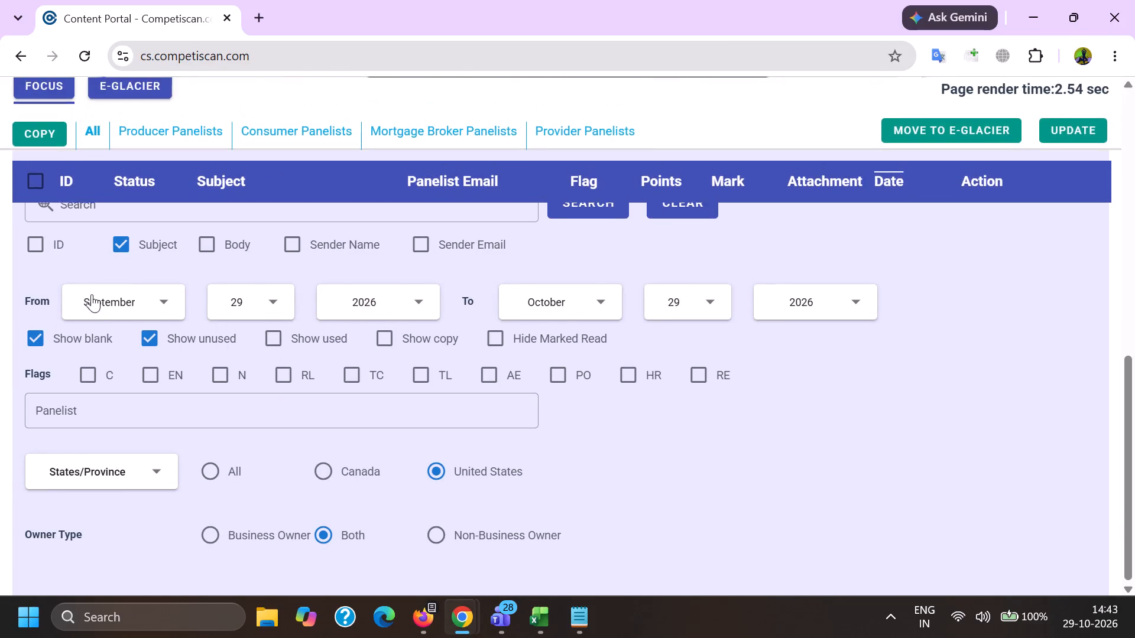
left_click(92, 294)
left_click(97, 299)
double_click(240, 301)
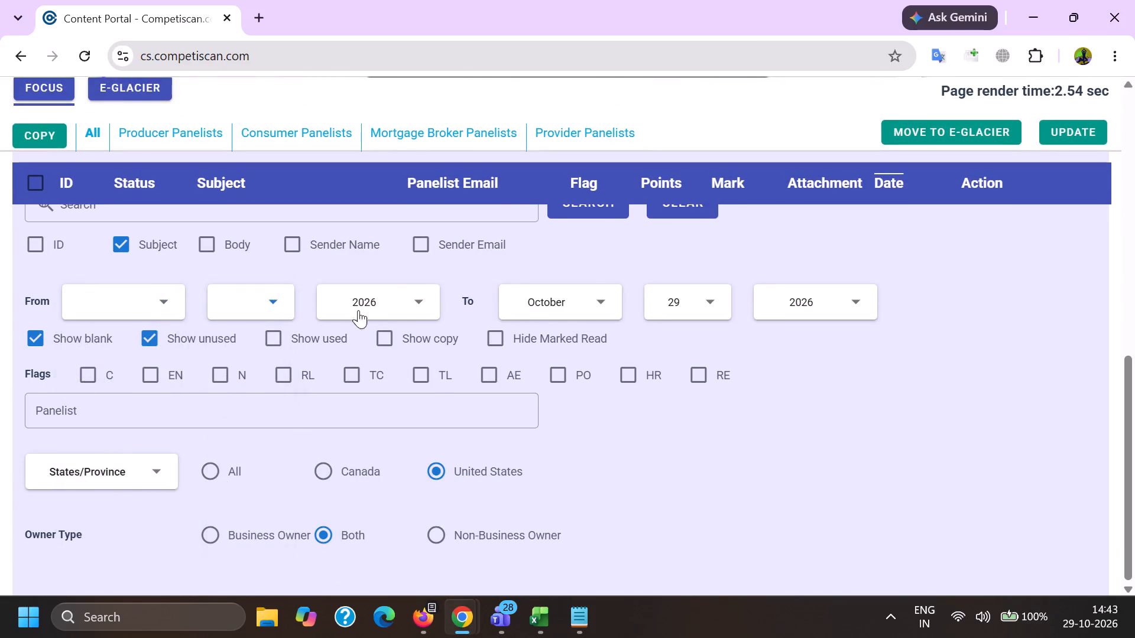
double_click(394, 304)
double_click(578, 297)
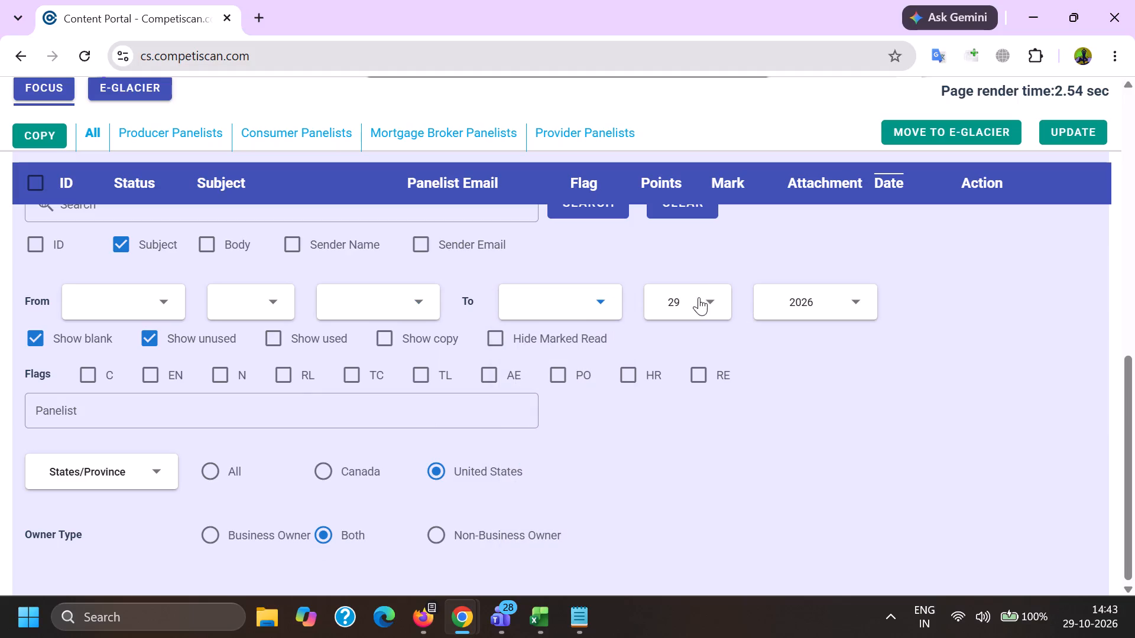
double_click(698, 297)
double_click(815, 291)
scroll(799, 316, "up", 6)
left_click(800, 308)
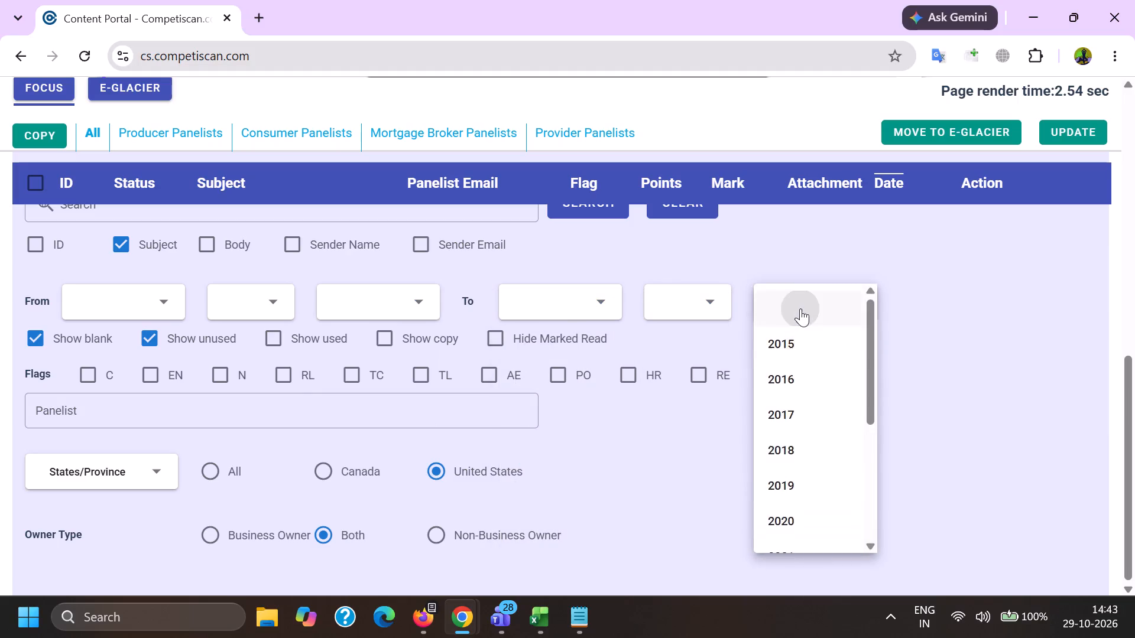
Search for the copied subject phrase in quotation marks, with the region set to All and used emails included.
left_click(216, 470)
left_click(278, 323)
scroll(284, 376, "up", 2)
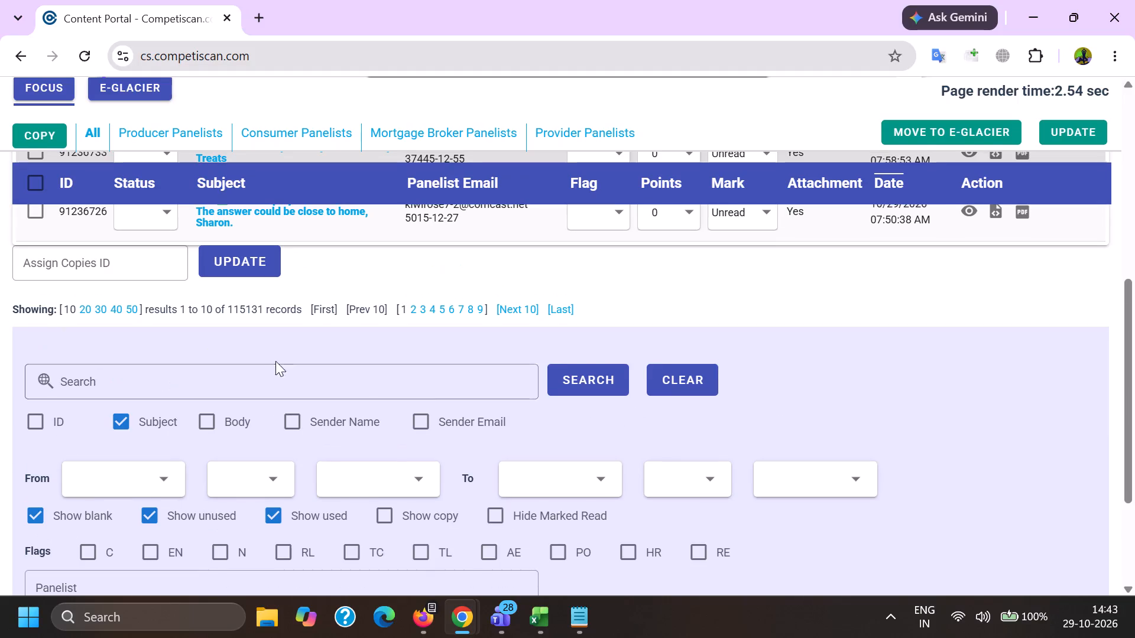
left_click(268, 379)
key("shift+quotedbl")
key("ctrl+v")
key("shift+quotedbl")
key("Return")
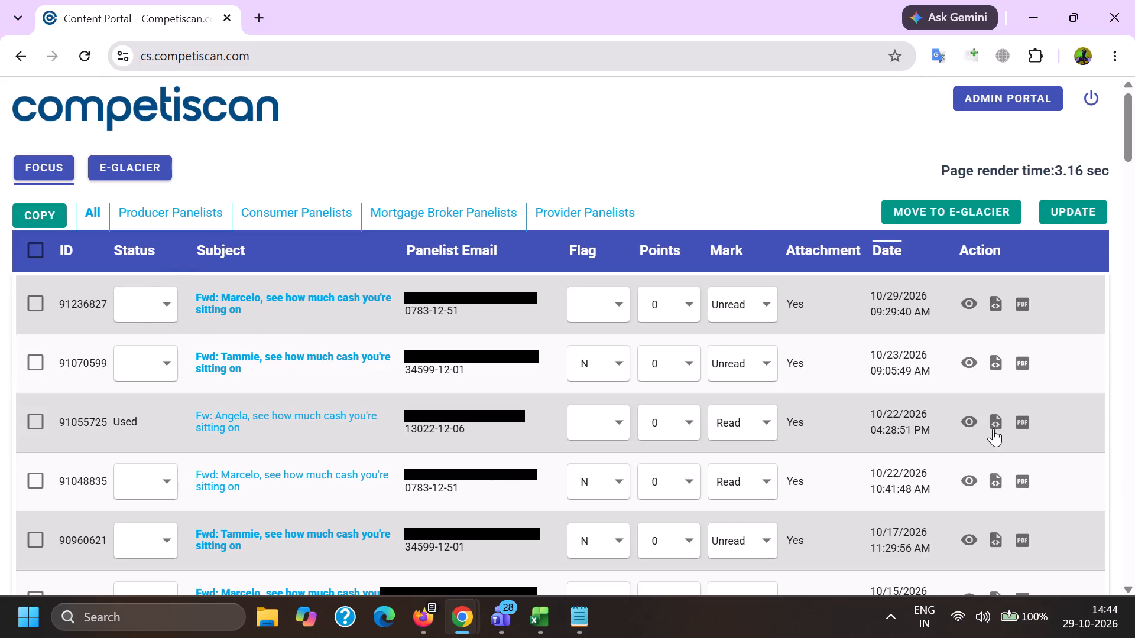
Preview the used emails 91055725, 90905310 and 90570965 to compare their content with email 91236827.
left_click(972, 421)
scroll(386, 174, "down", 3)
scroll(387, 187, "up", 3)
key("alt+Tab")
scroll(457, 346, "down", 2)
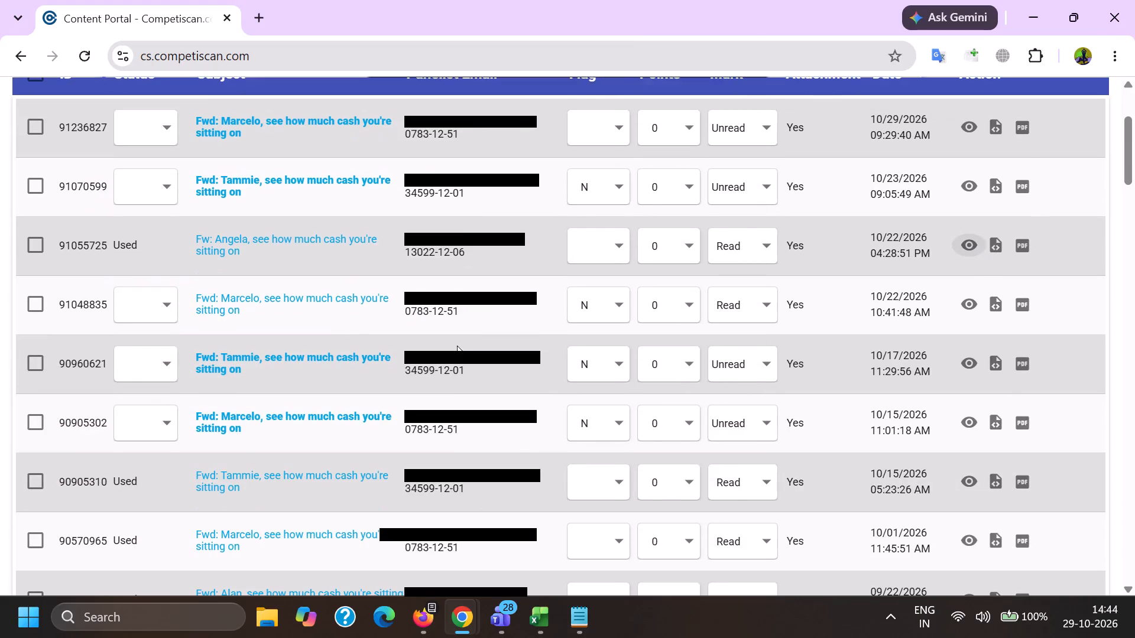
left_click(977, 480)
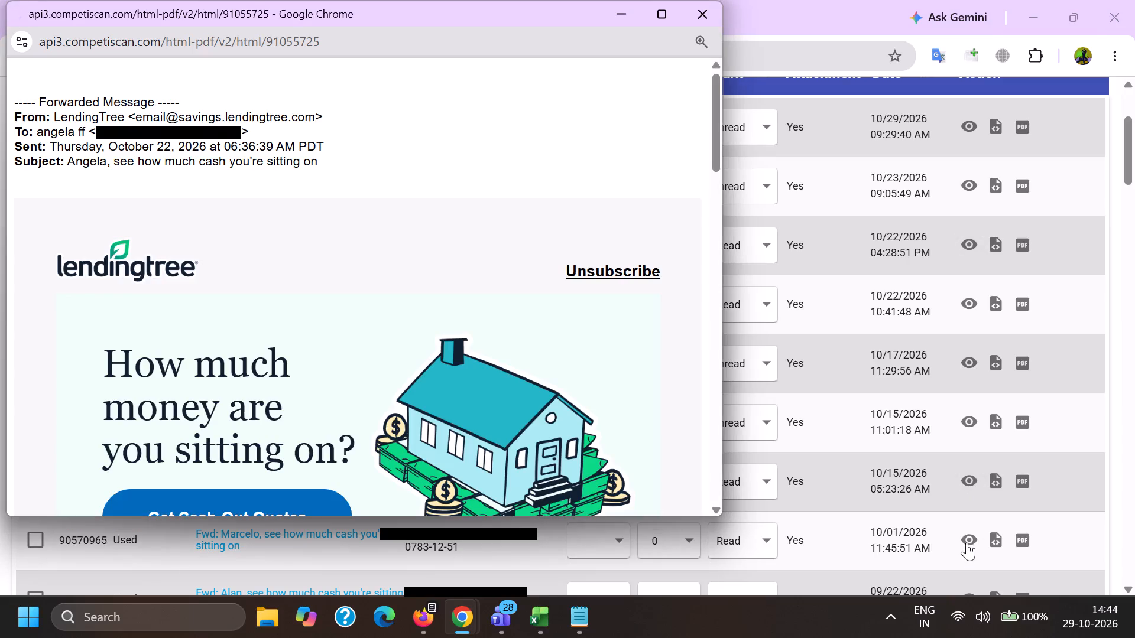
left_click(967, 541)
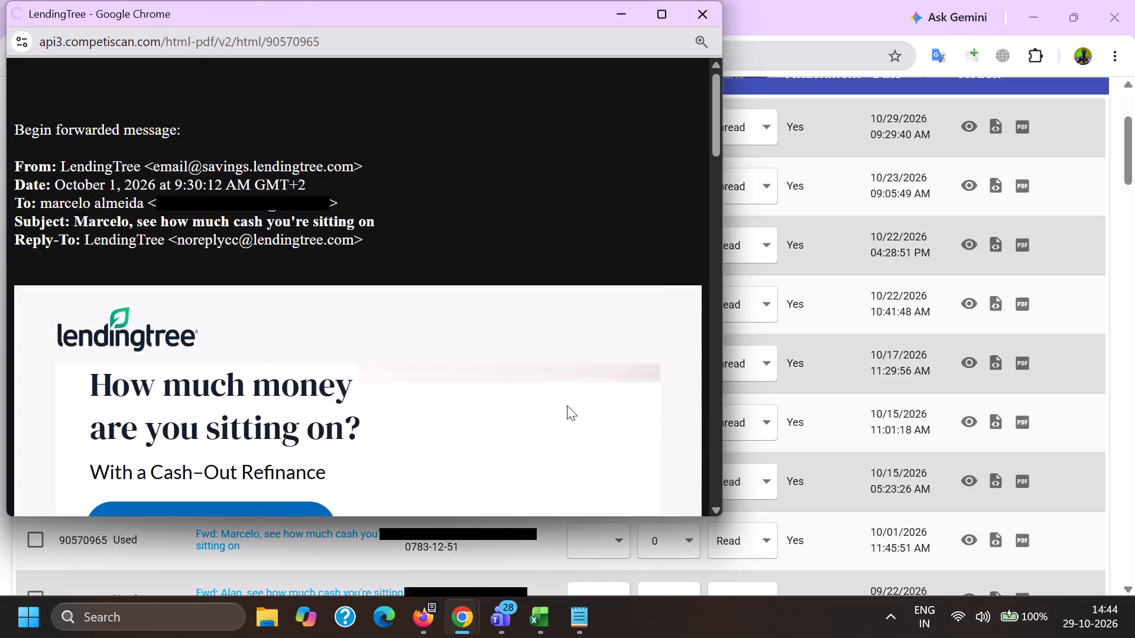
scroll(567, 405, "down", 4)
scroll(565, 392, "up", 11)
key("alt+Tab")
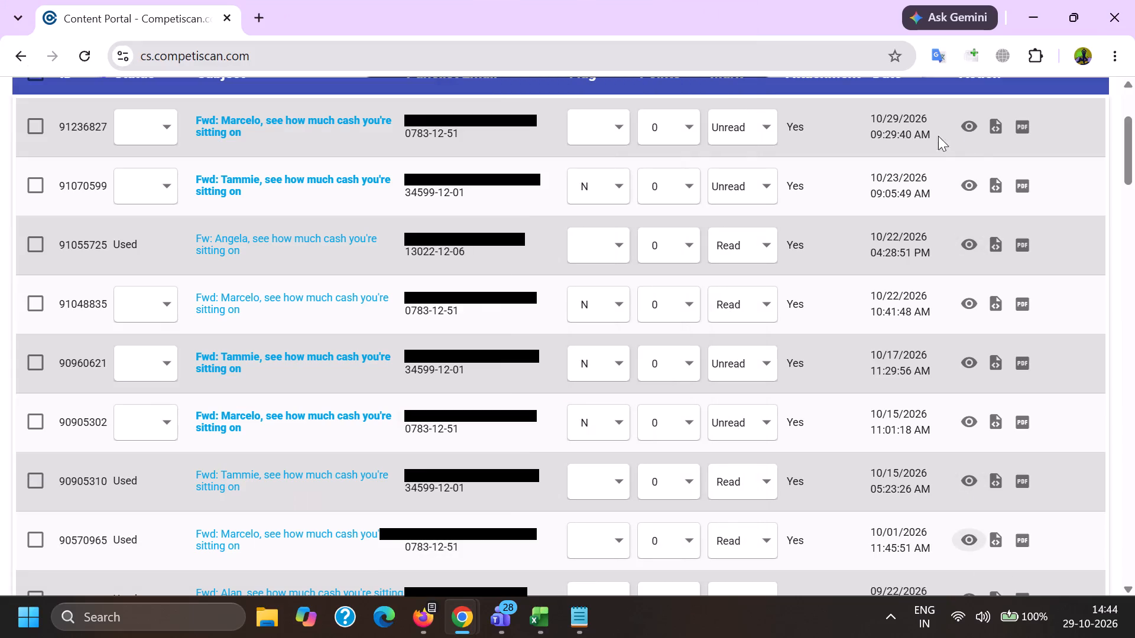
Review the content of email 91236827 again and open its record in a new tab.
left_click(978, 129)
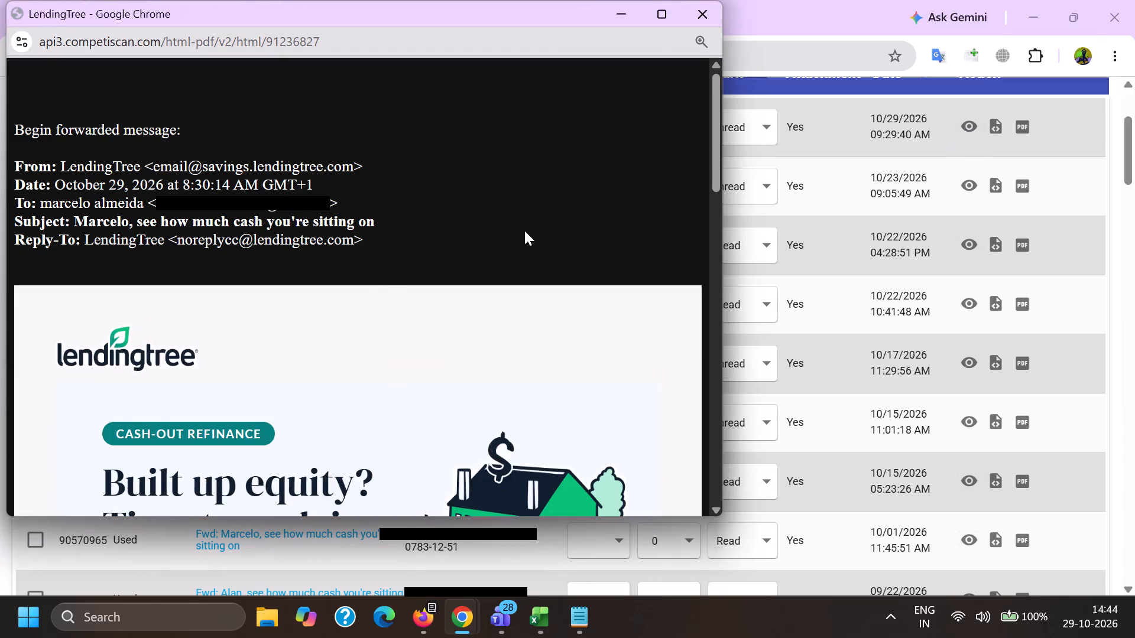
scroll(524, 233, "down", 7)
key("alt+Tab")
left_click(231, 131, "ctrl")
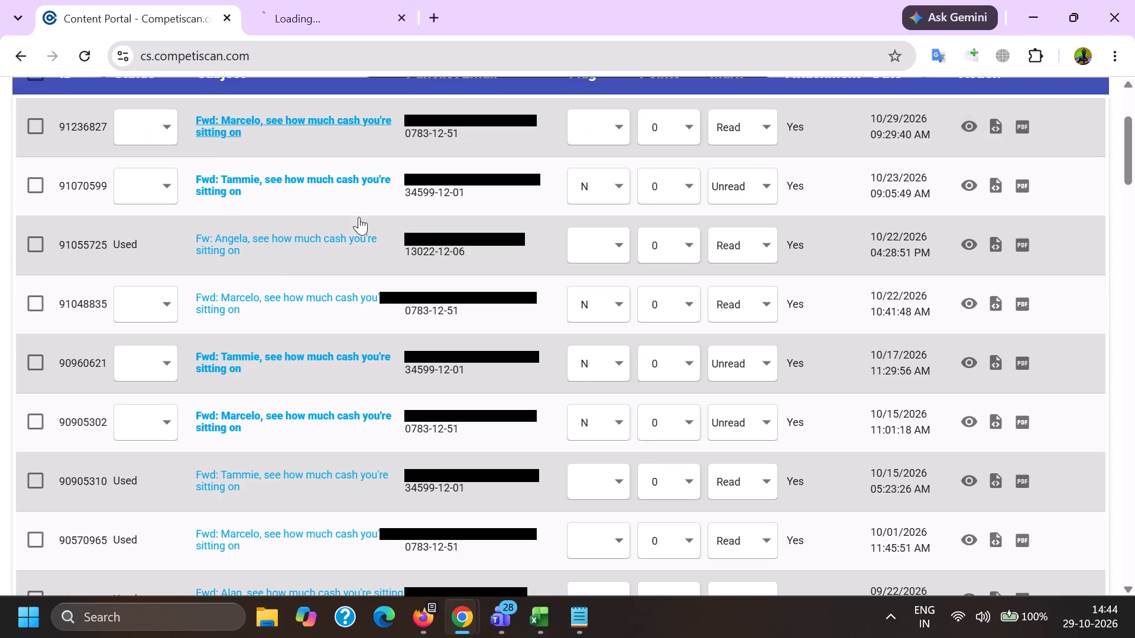
Preview the content of email 91070599.
left_click(962, 188)
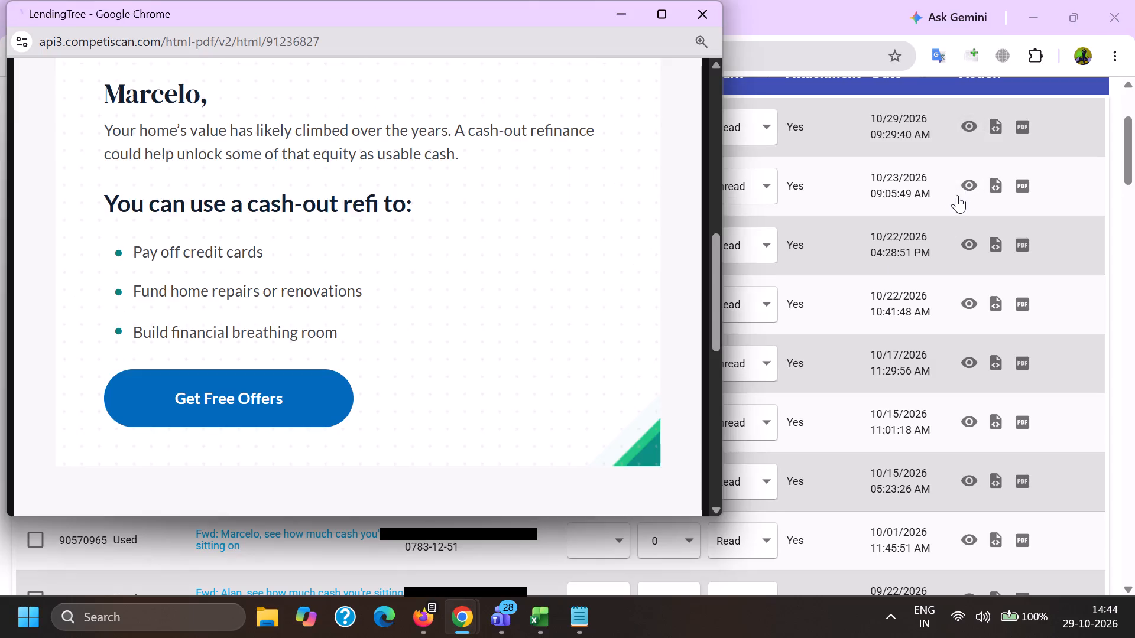
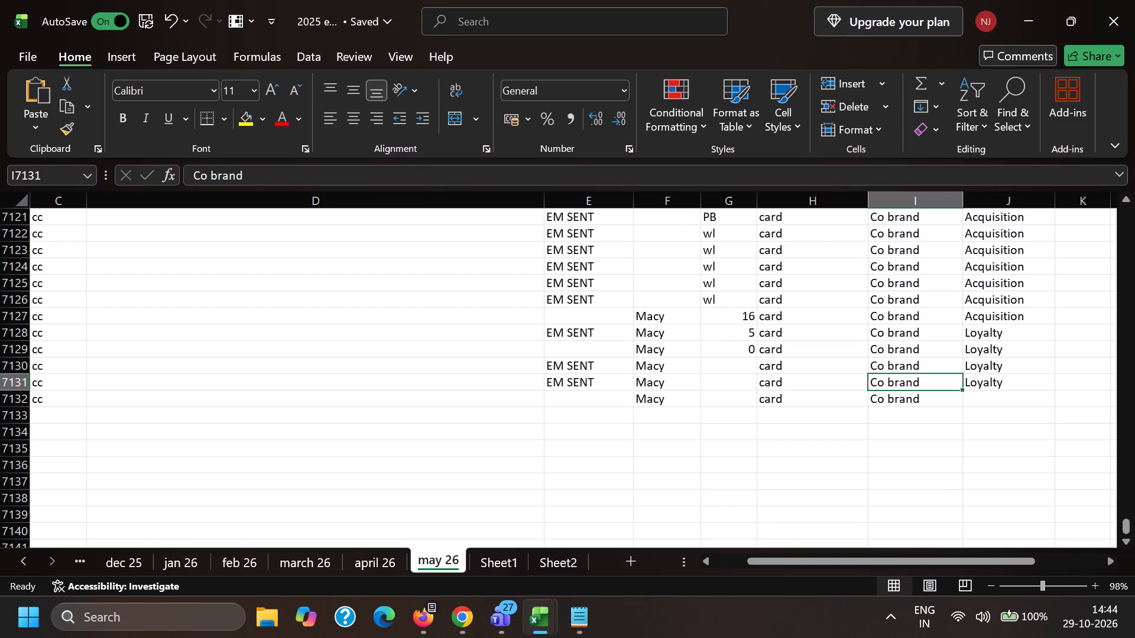
Log email 91236827 in row 36 of the may 26 sheet with ml, bk, an entry starting with p, and acquisition.
left_click(57, 406)
left_click(73, 416)
key("Left")
key("Left")
key("Right")
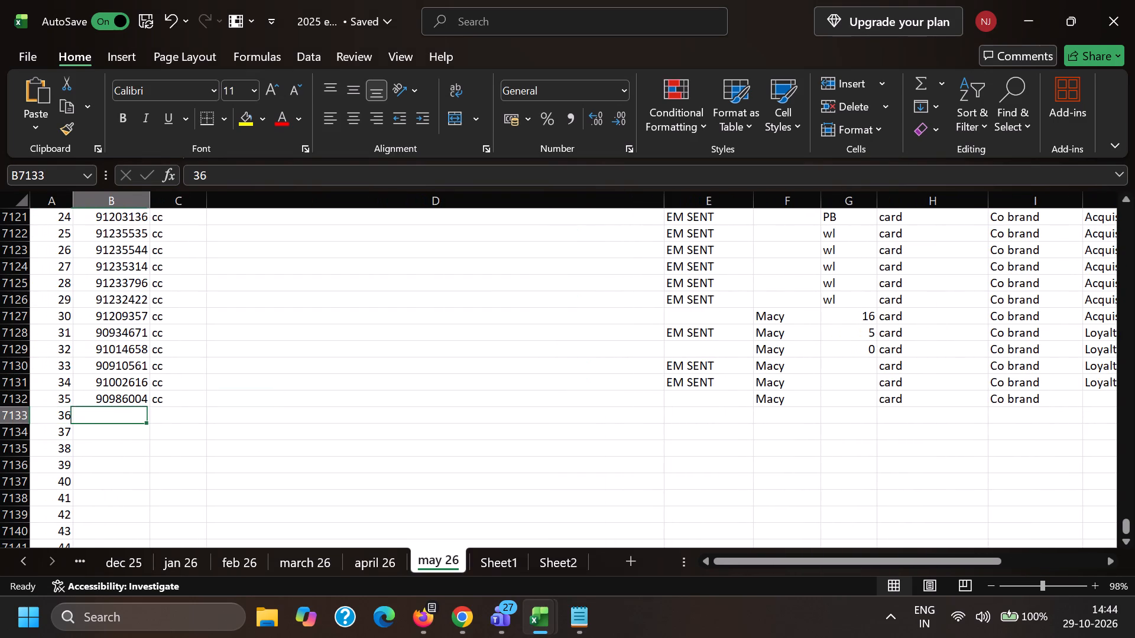
key("ctrl+v")
key("Right")
type("ml")
key("Right")
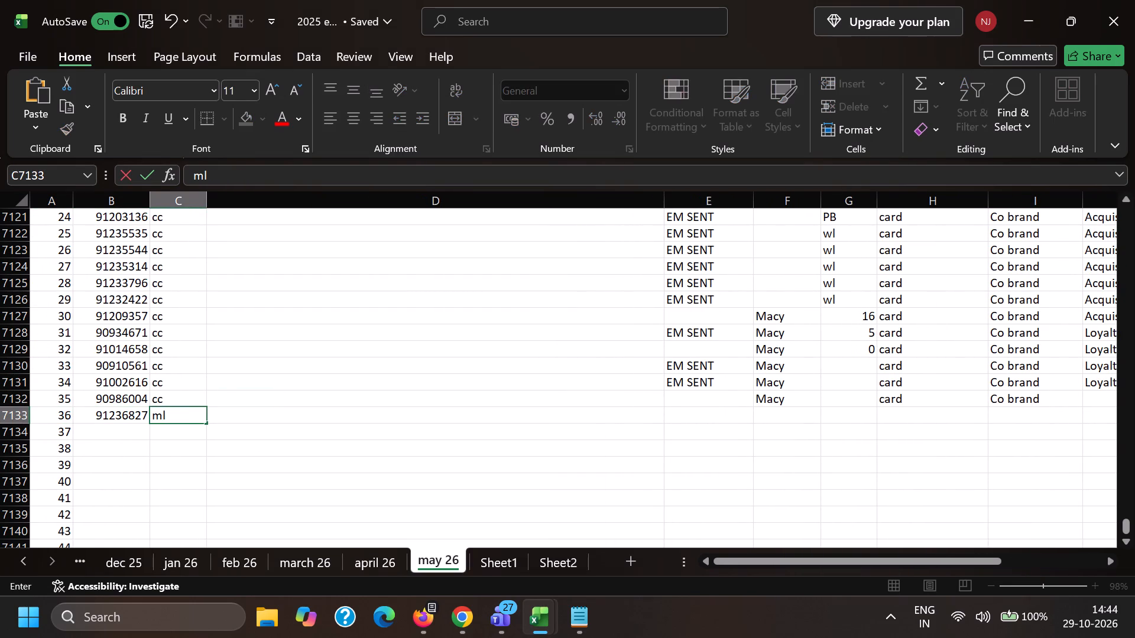
key("Right")
key("Right")
key("Right")
key("Right")
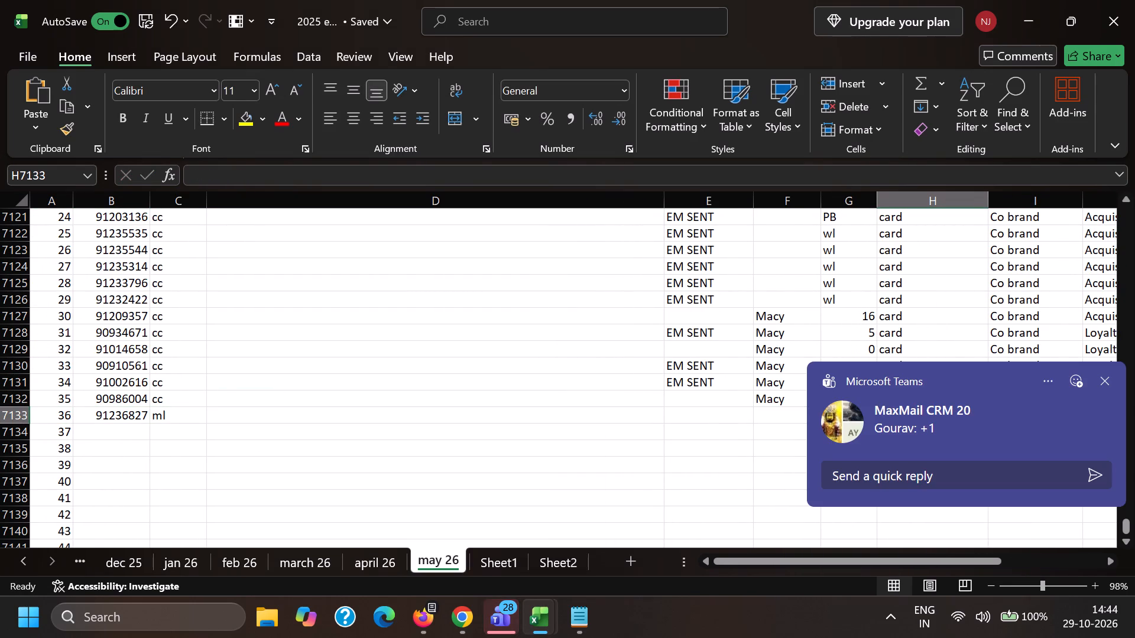
key("b")
key("Right")
key("p")
key("Right")
key("a")
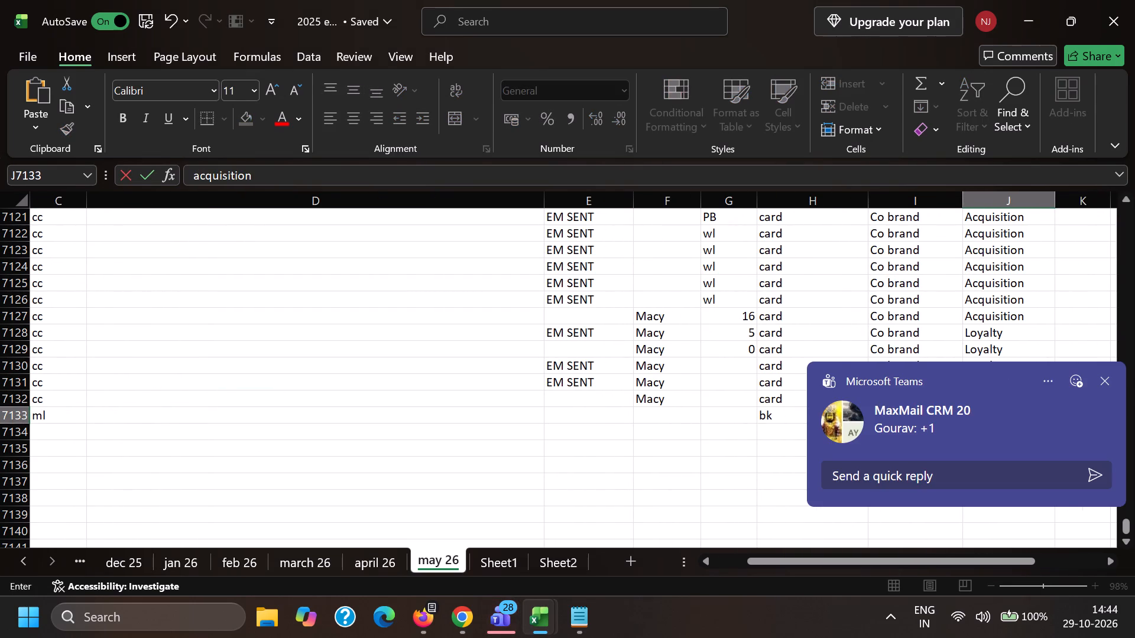
key("Down")
key("Left")
key("Left")
key("Left")
key("Left")
key("Left")
key("Left")
key("Left")
key("Left")
key("Left")
key("Left")
key("Left")
key("alt+Tab")
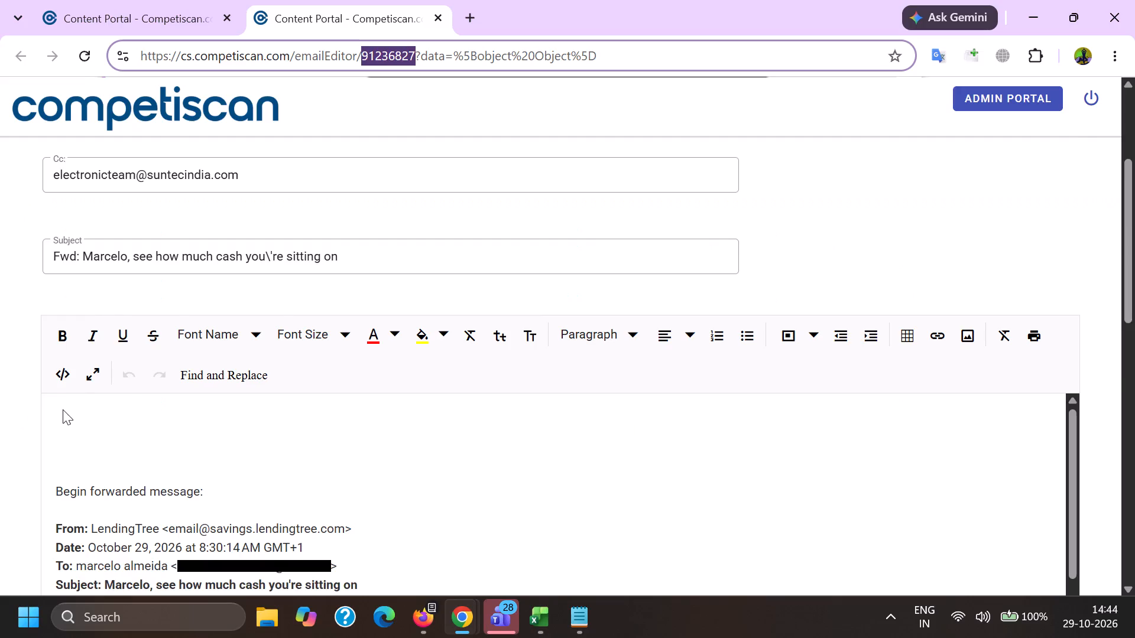
scroll(99, 308, "down", 2)
left_click_drag(225, 325, 26, 256)
key("BackSpace")
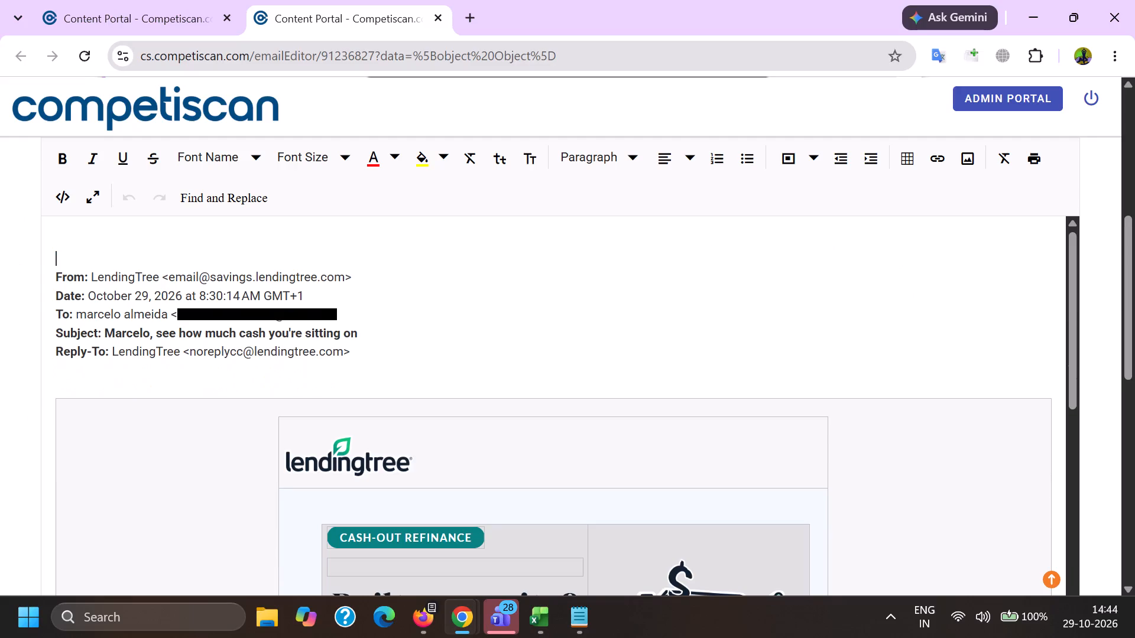
left_click_drag(164, 274, 315, 302)
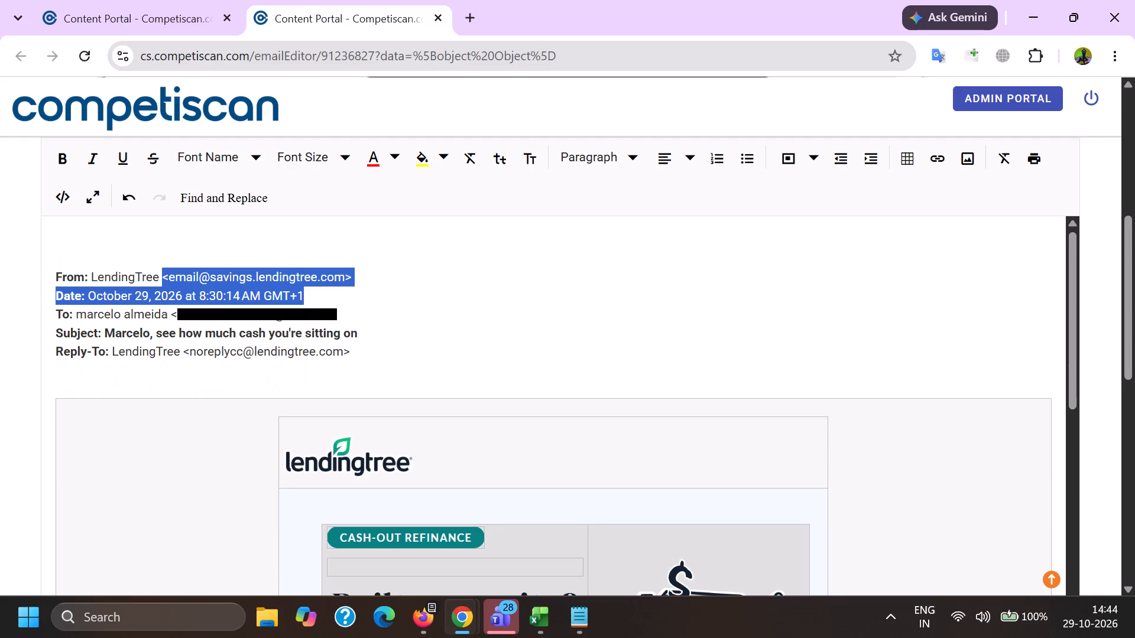
left_click_drag(315, 302, 362, 269)
key("BackSpace")
left_click_drag(52, 314, 356, 314)
key("BackSpace")
key("BackSpace")
left_click_drag(44, 330, 184, 356)
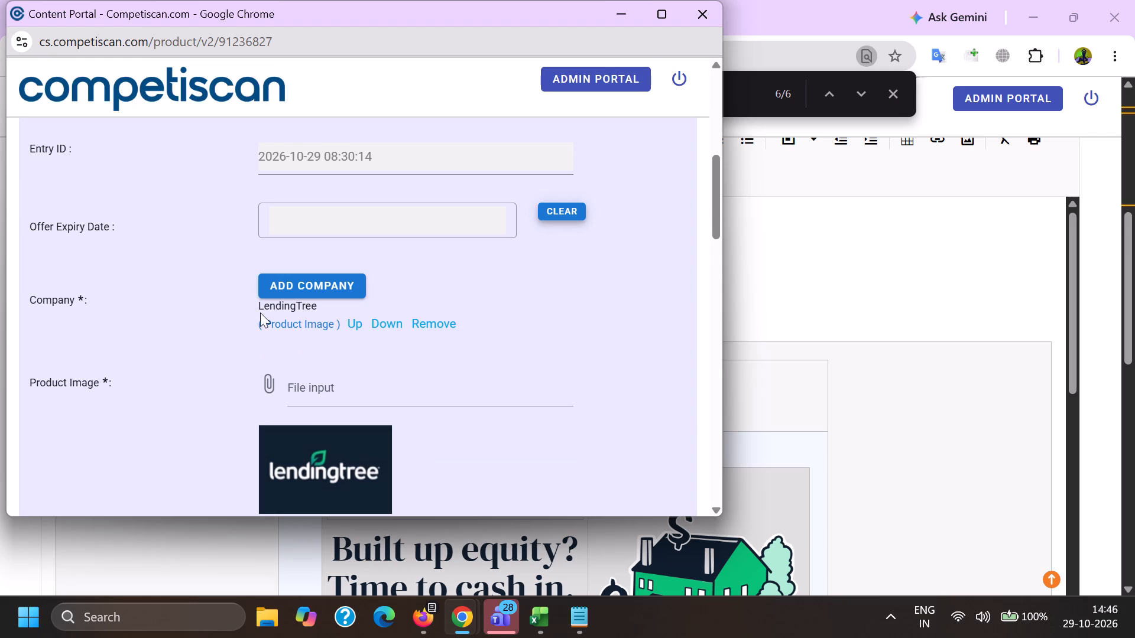
Add the Consumer Services sector with the category Credit Score Provider/Comparison Platform to the product.
scroll(349, 285, "down", 6)
left_click(332, 287)
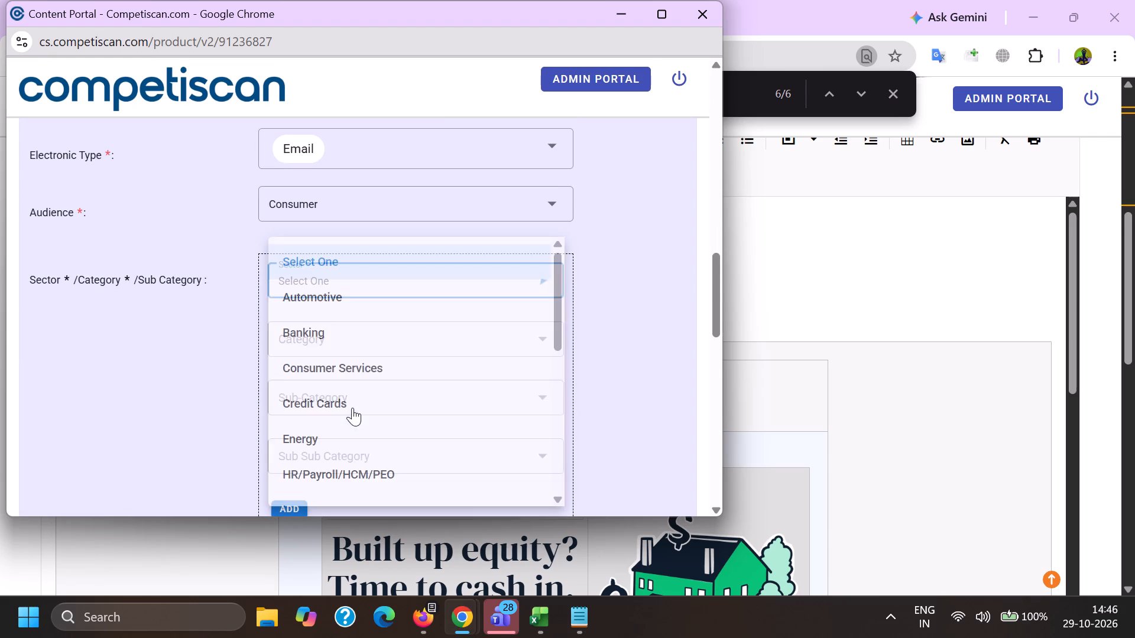
left_click(356, 366)
left_click(215, 355)
left_click(273, 344)
scroll(330, 269, "down", 2)
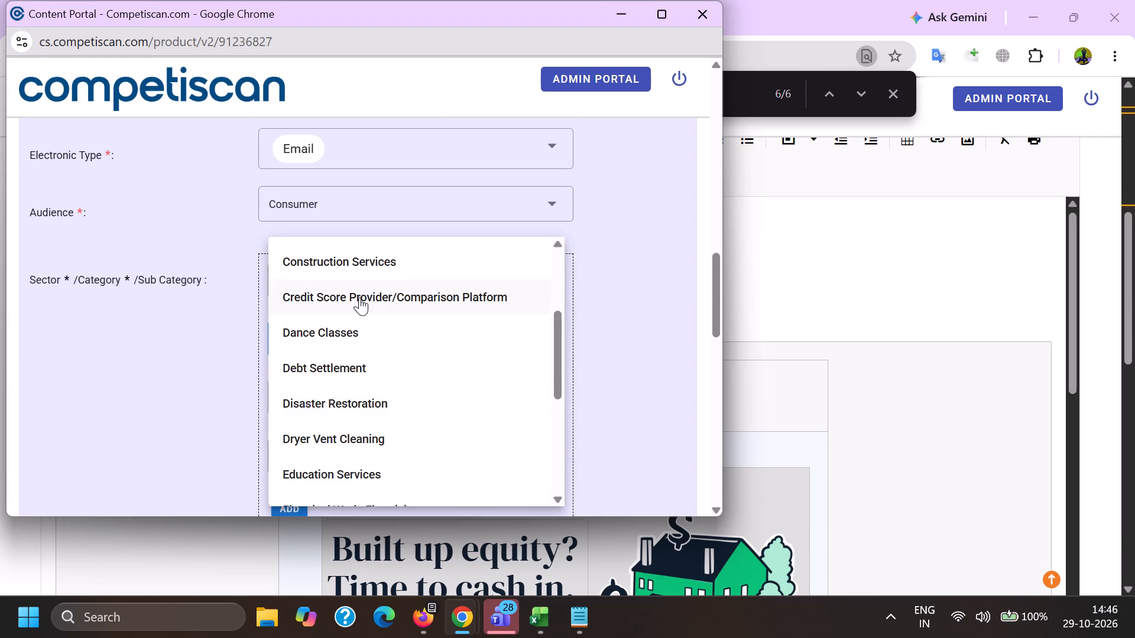
left_click_drag(359, 297, 351, 304)
left_click_drag(168, 321, 174, 317)
scroll(262, 220, "down", 2)
left_click(286, 334)
Set the product headline to "[Name], see how much cash you're sitting on. Build financial breathing room".
scroll(301, 250, "down", 2)
left_click_drag(511, 402, 275, 355)
key("ctrl+a")
key("ctrl+v")
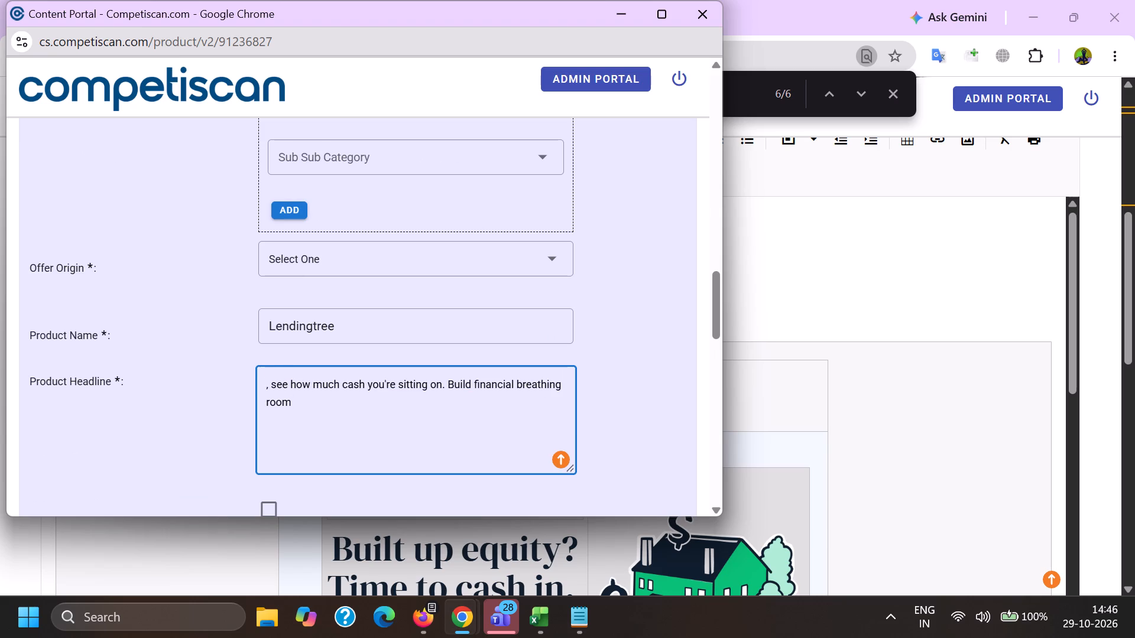
left_click(266, 391)
key("BackSpace")
type("me]")
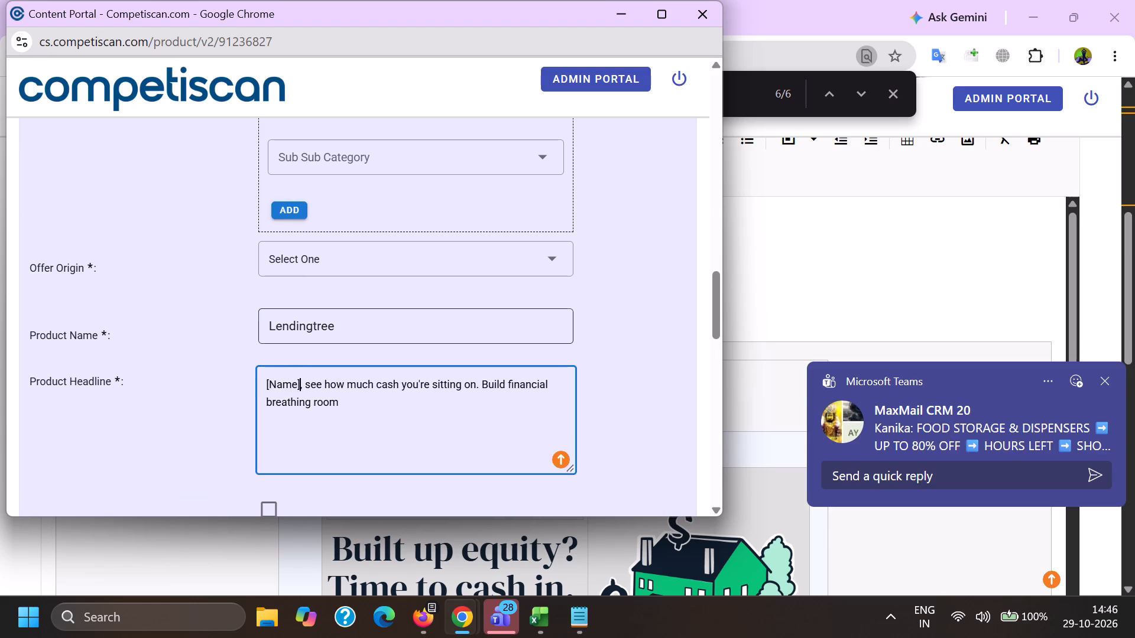
Change the product name to "LendingTree".
left_click(311, 318)
key("Right")
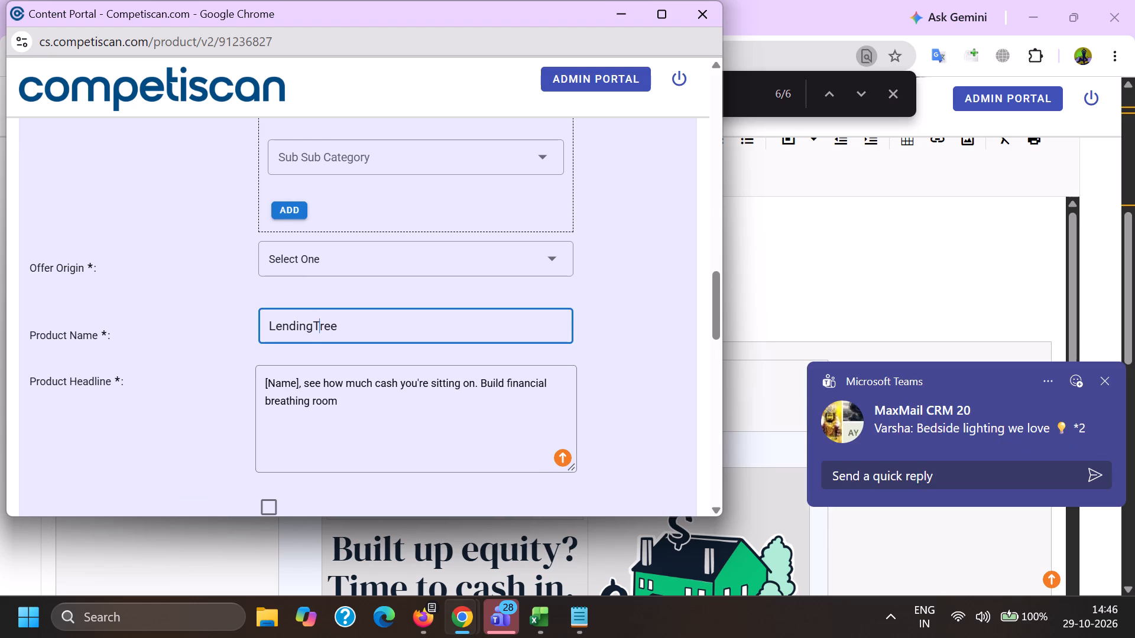
Set the product's response mechanism to URL/Website.
scroll(312, 315, "down", 3)
left_click(313, 421)
scroll(338, 241, "down", 4)
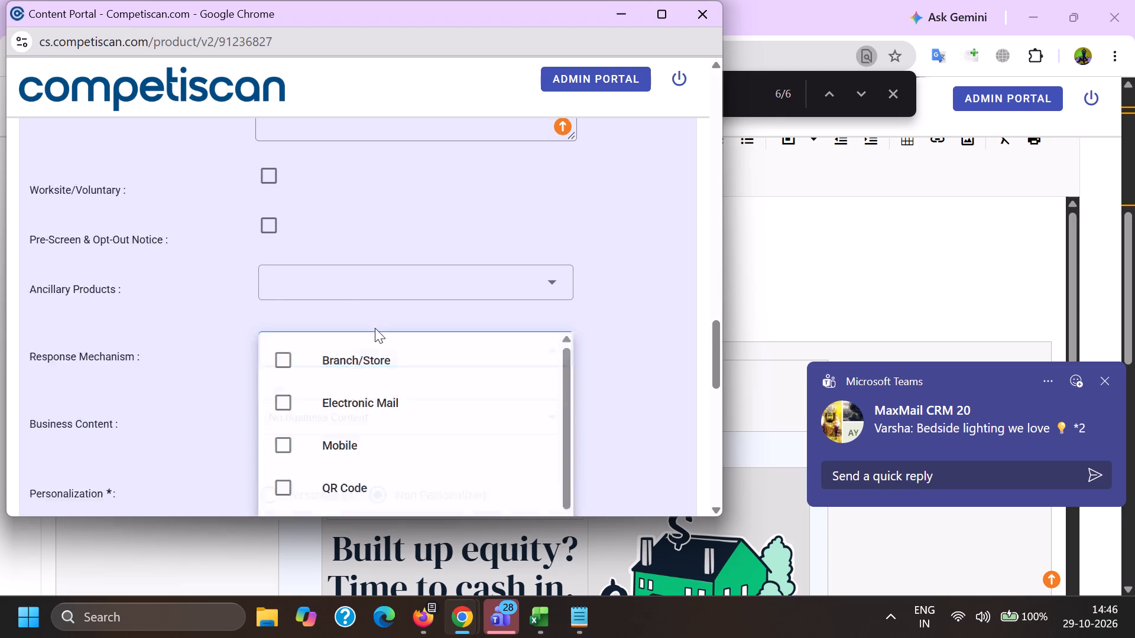
scroll(375, 328, "down", 4)
left_click(401, 485)
left_click(205, 438)
left_click(327, 233)
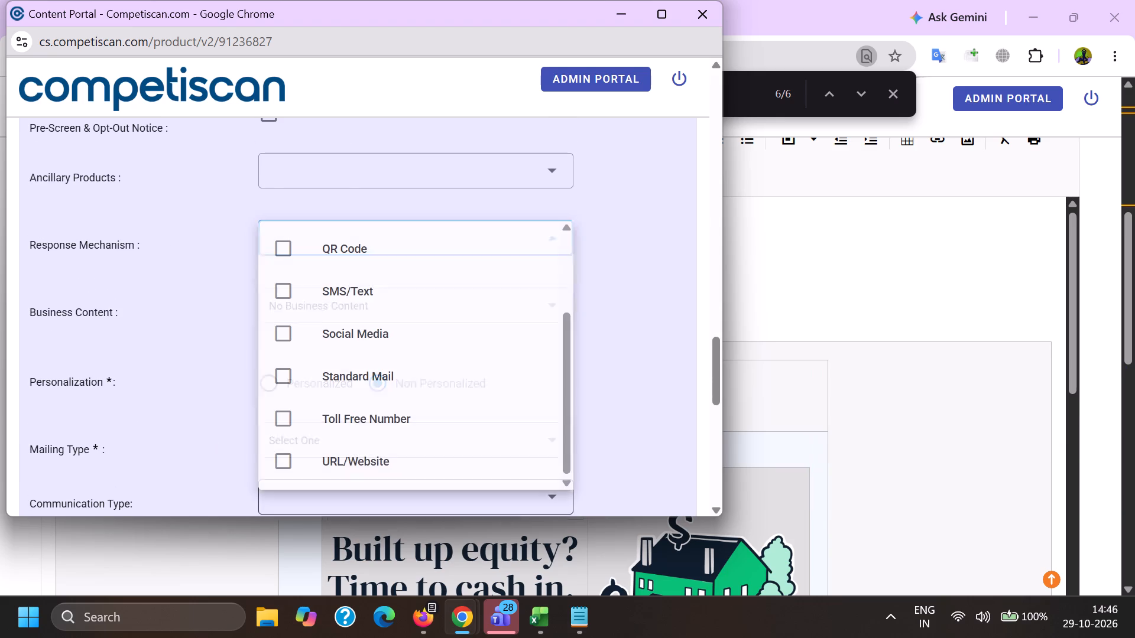
left_click(342, 454)
left_click(157, 435)
Mark the product as Personalized and set its mailing type to Acquisition.
left_click(282, 387)
left_click(324, 445)
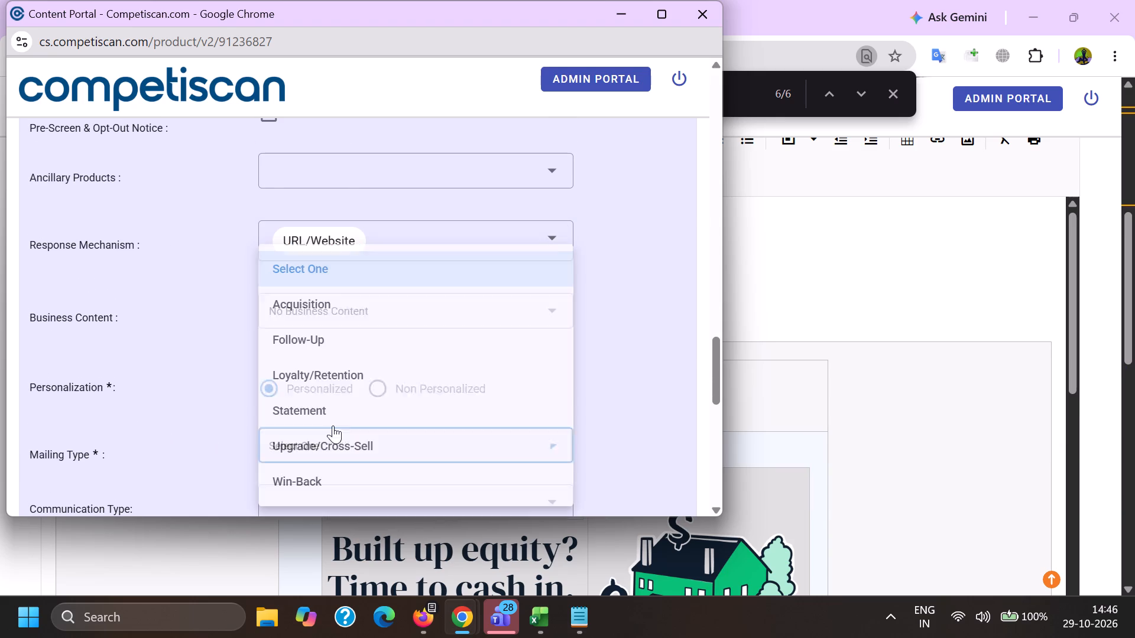
left_click(333, 302)
left_click(215, 330)
Choose a communication type for the product.
scroll(259, 271, "down", 2)
left_click(319, 297)
left_click(312, 326)
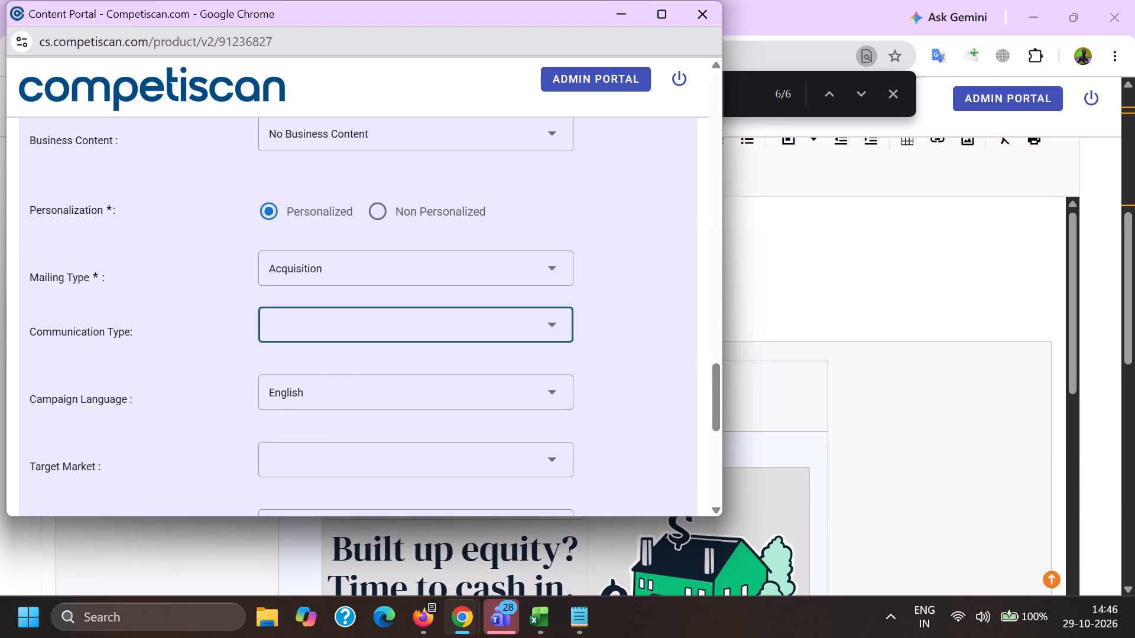
scroll(357, 212, "down", 8)
scroll(360, 405, "up", 5)
scroll(374, 280, "down", 3)
scroll(356, 424, "up", 4)
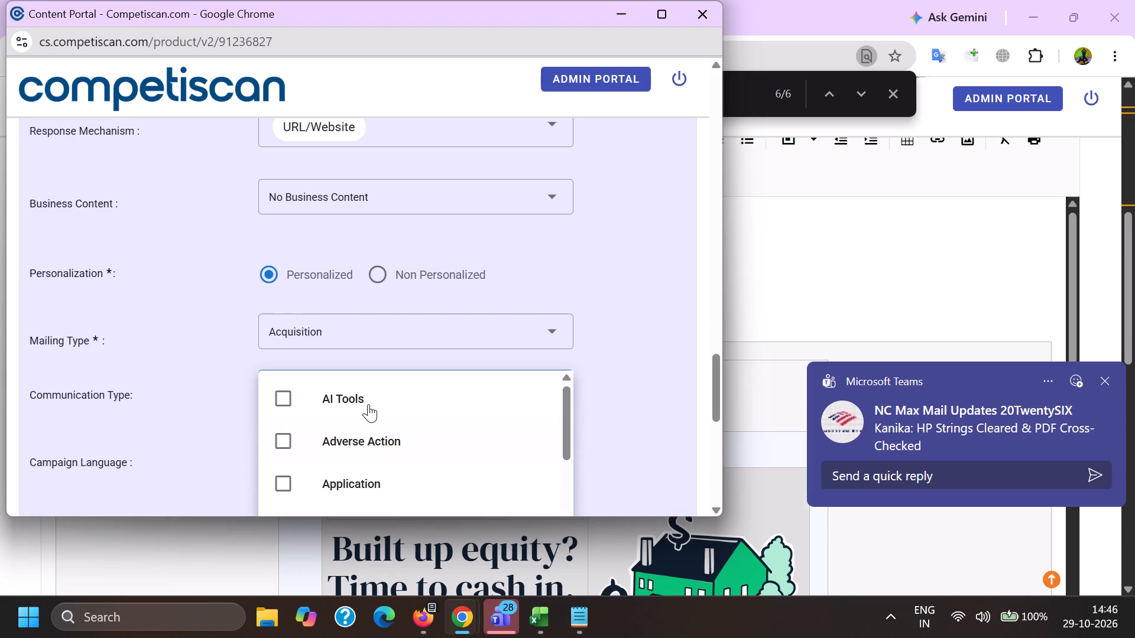
scroll(375, 463, "down", 8)
scroll(339, 269, "down", 5)
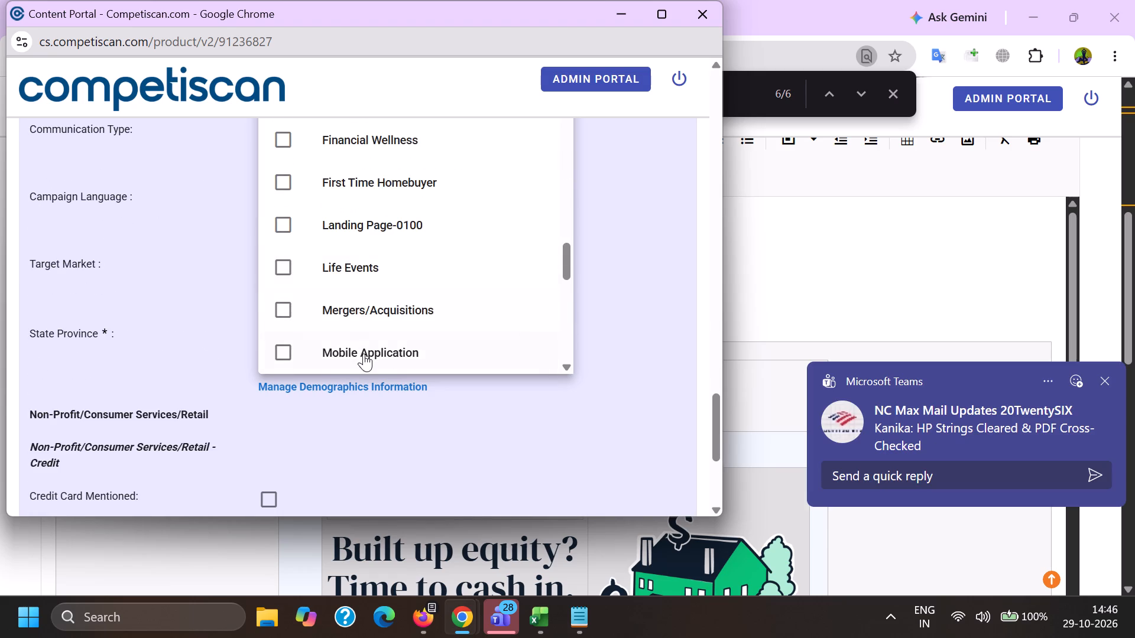
scroll(364, 351, "down", 1)
left_click(361, 275)
left_click(176, 271)
Submit the completed LendingTree product form.
scroll(236, 270, "down", 16)
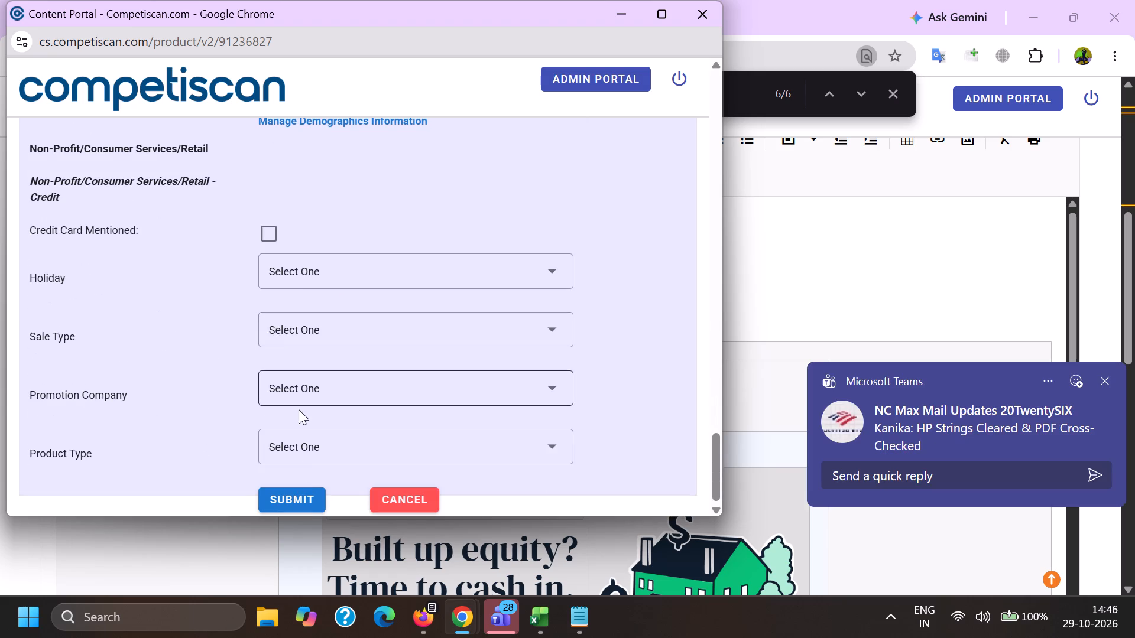
scroll(299, 409, "down", 2)
left_click(311, 503)
Switch to the Content Portal in Firefox and run the "Capital one" search on email subject and body.
left_click(417, 624)
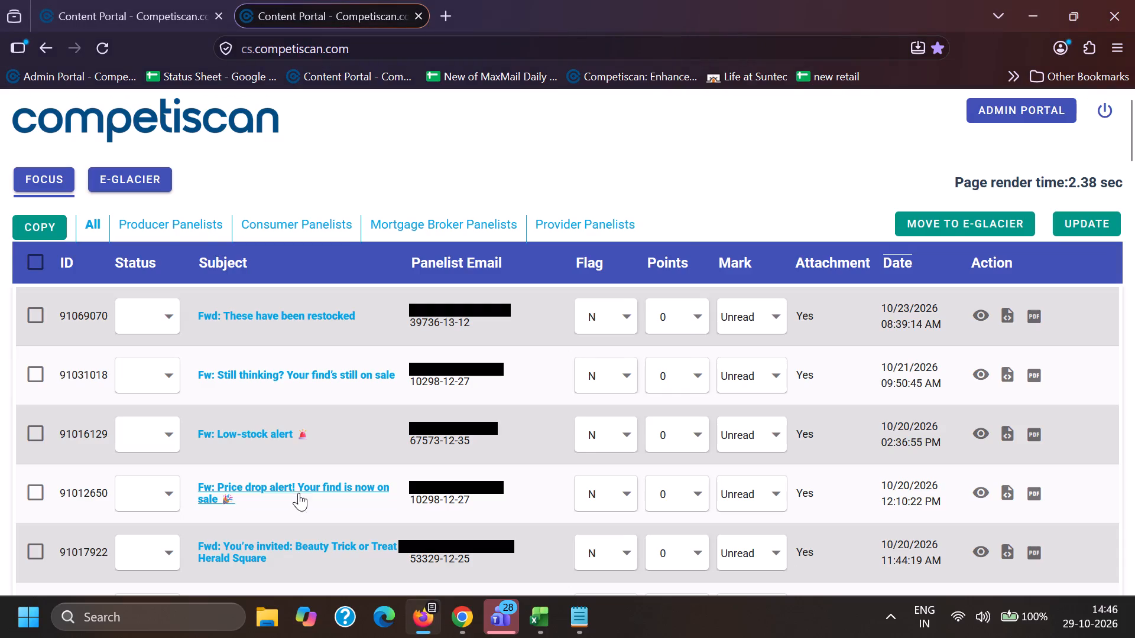
left_click(181, 0)
left_click(572, 538)
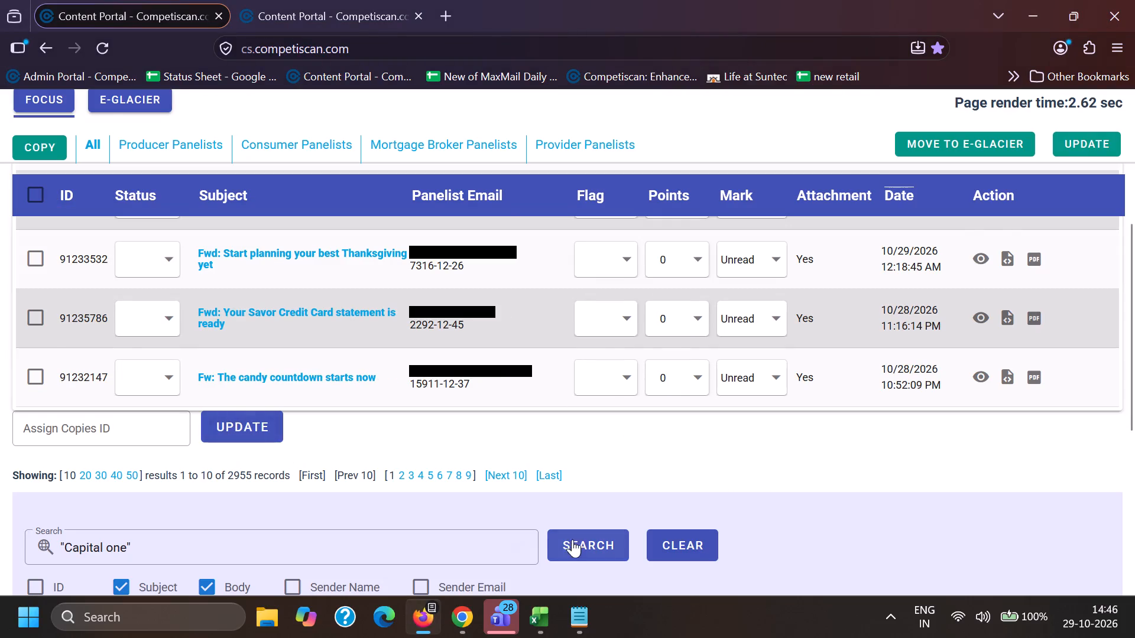
Open the Content Portal in an additional browser tab.
left_click(459, 4)
left_click(393, 76)
Examine the "Capital one" search results for panelist emails that still need processing.
left_click(320, 0)
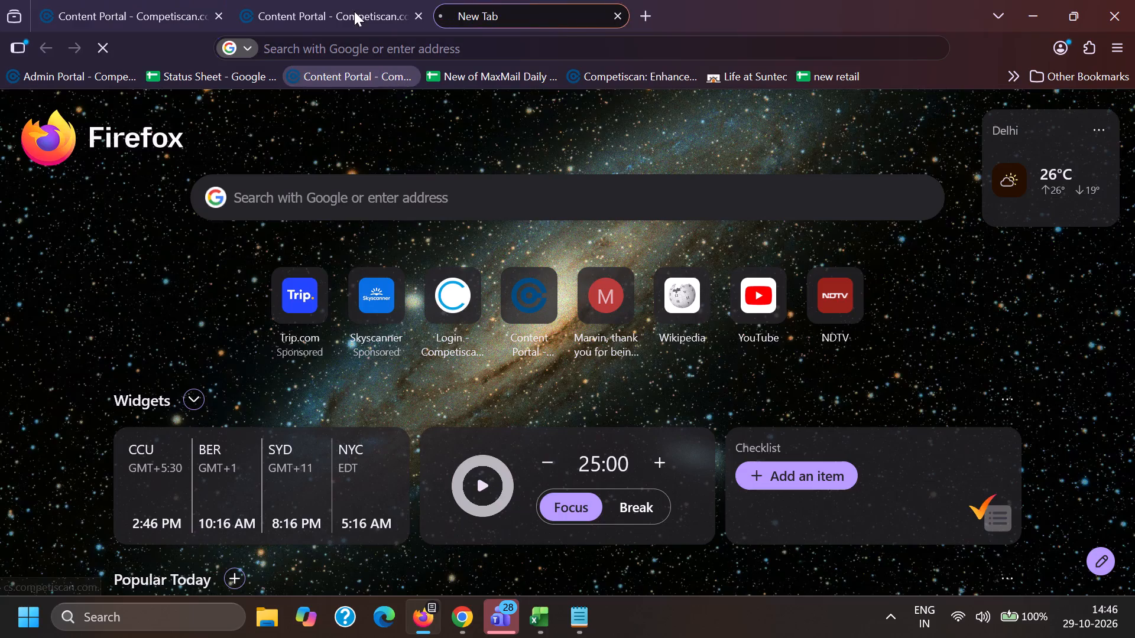
left_click(173, 0)
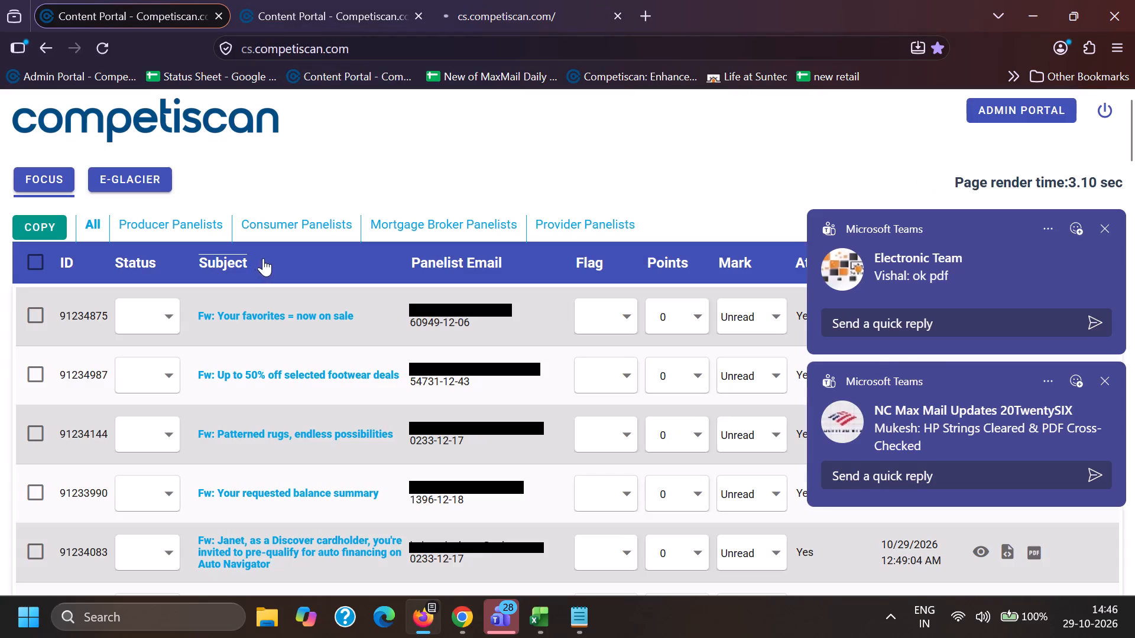
scroll(265, 413, "down", 2)
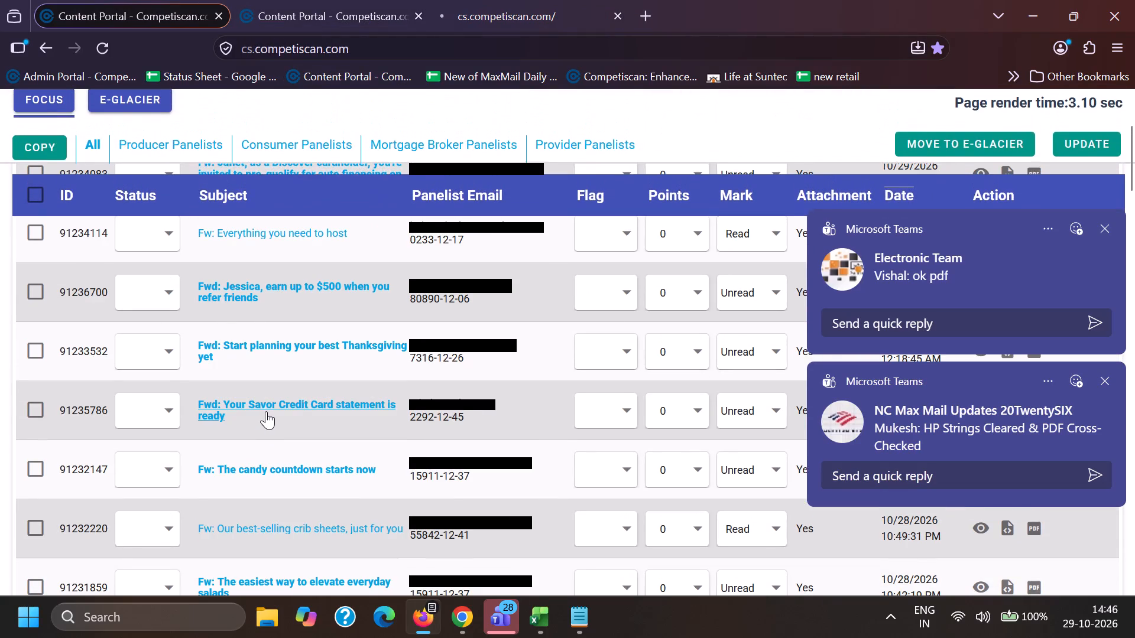
scroll(266, 411, "down", 2)
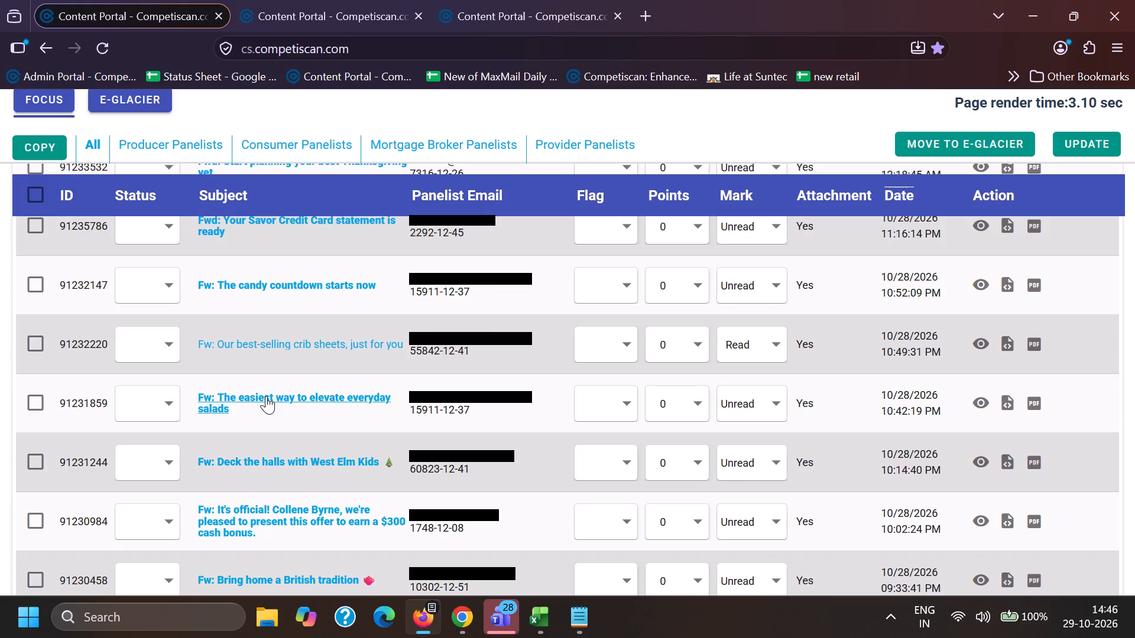
scroll(304, 415, "down", 2)
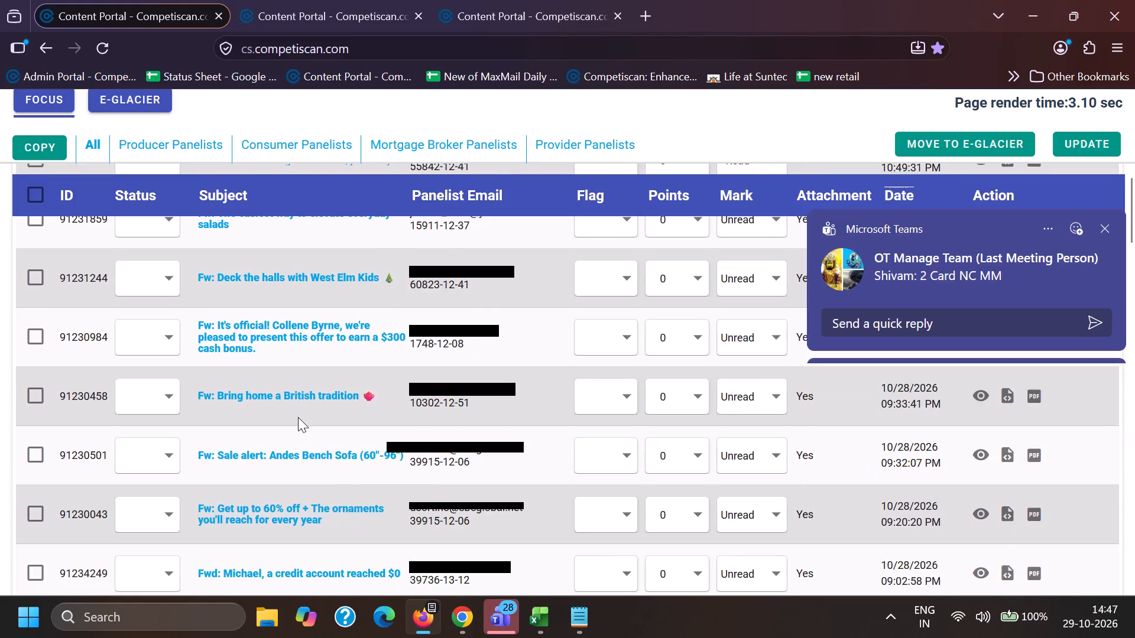
scroll(298, 409, "down", 4)
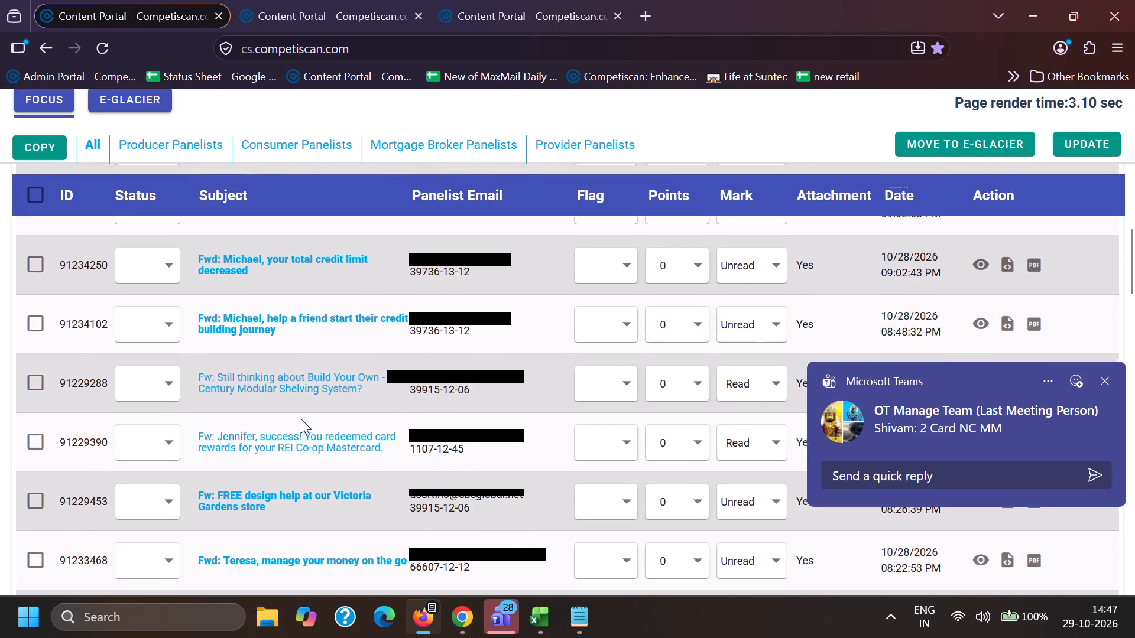
scroll(301, 418, "down", 4)
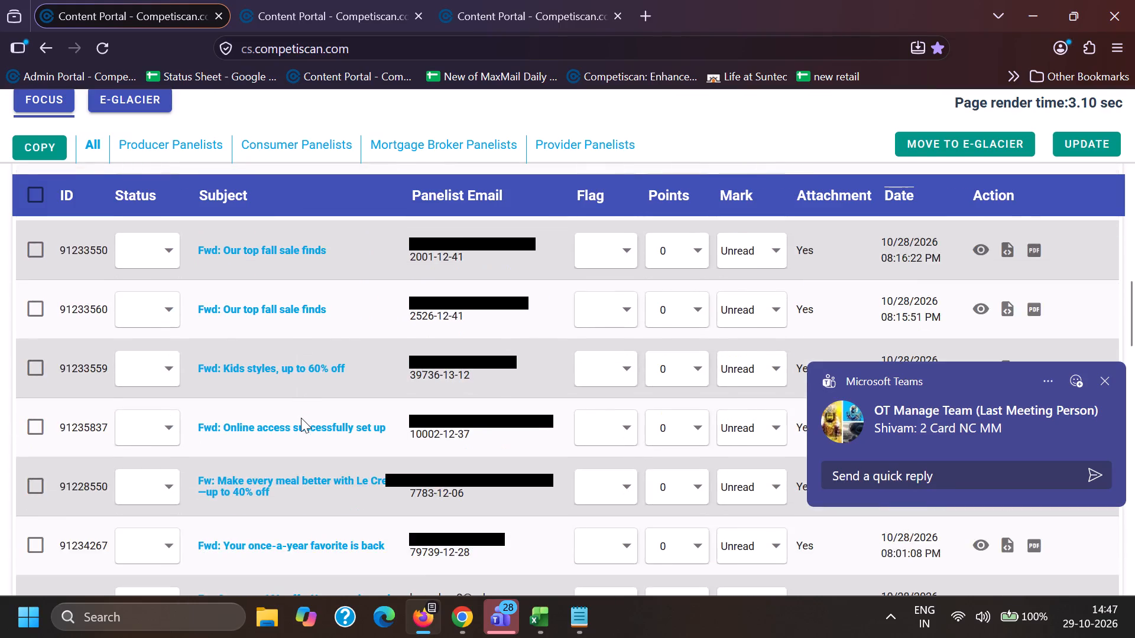
scroll(301, 418, "down", 6)
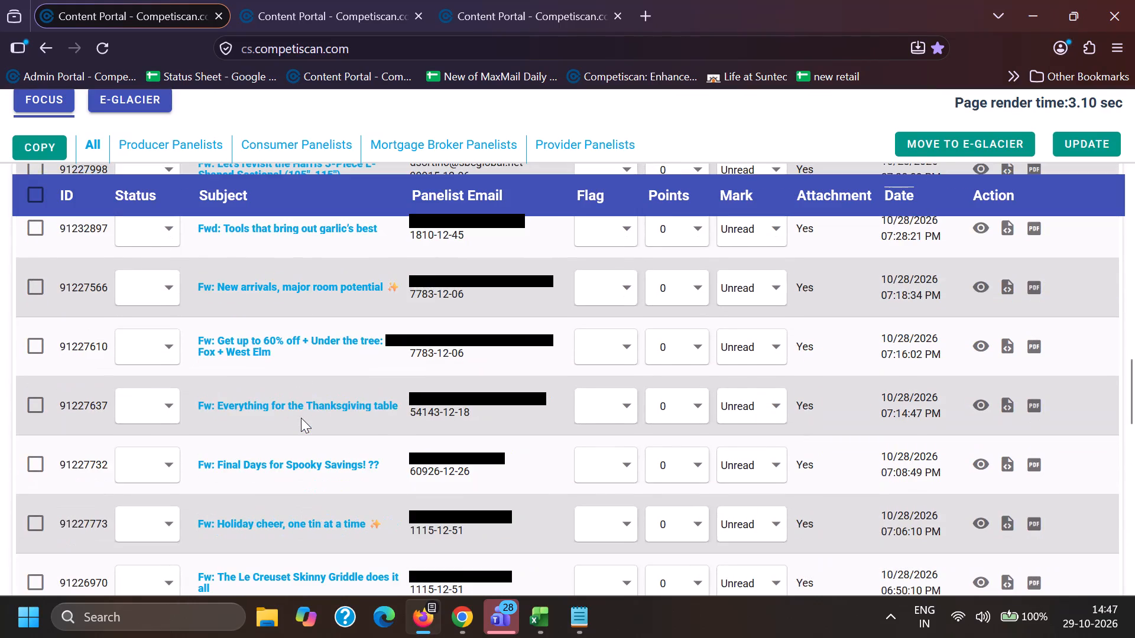
scroll(301, 418, "down", 3)
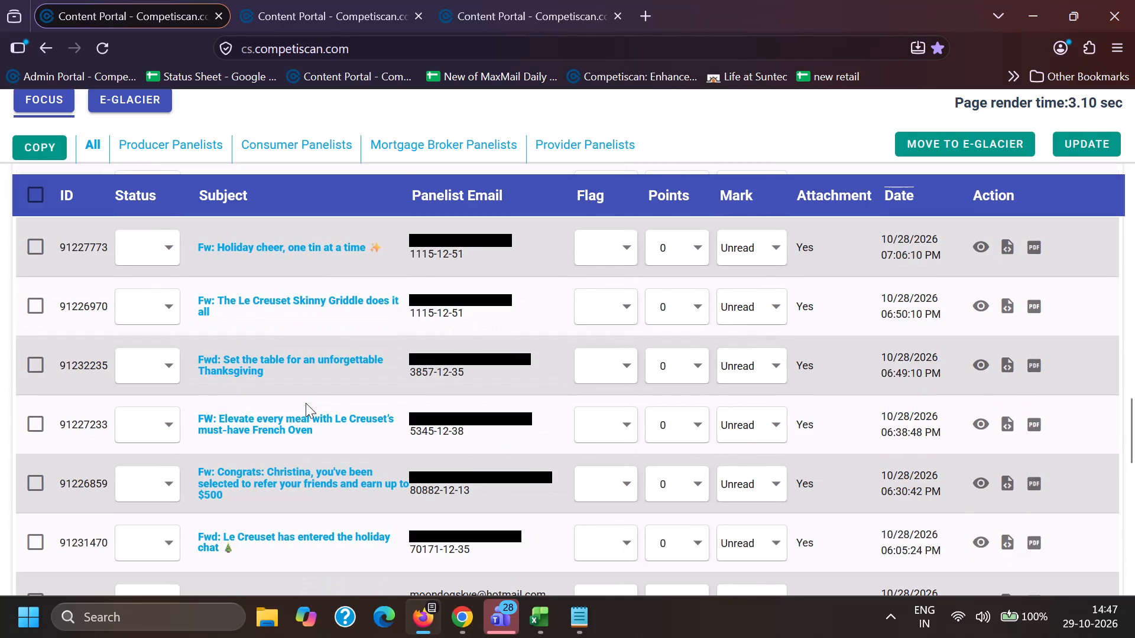
scroll(306, 403, "down", 4)
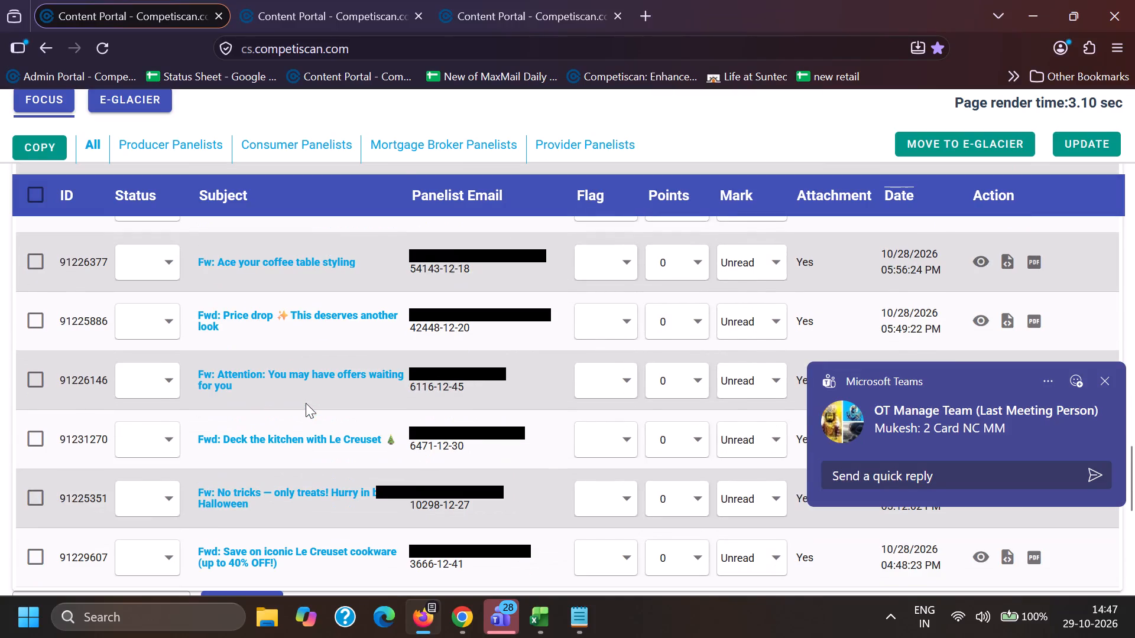
In the list of emails flagged N, copy the subject text "Save THOUSANDS on lab-grown diamonds" from email 90916081.
left_click(367, 0)
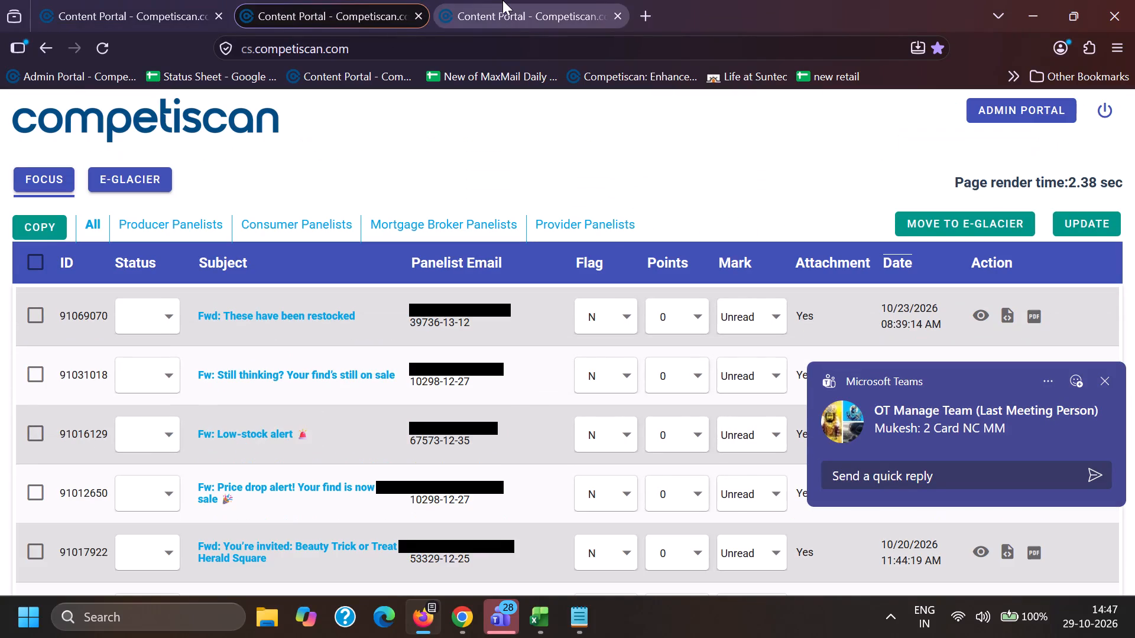
left_click(503, 0)
left_click(391, 0)
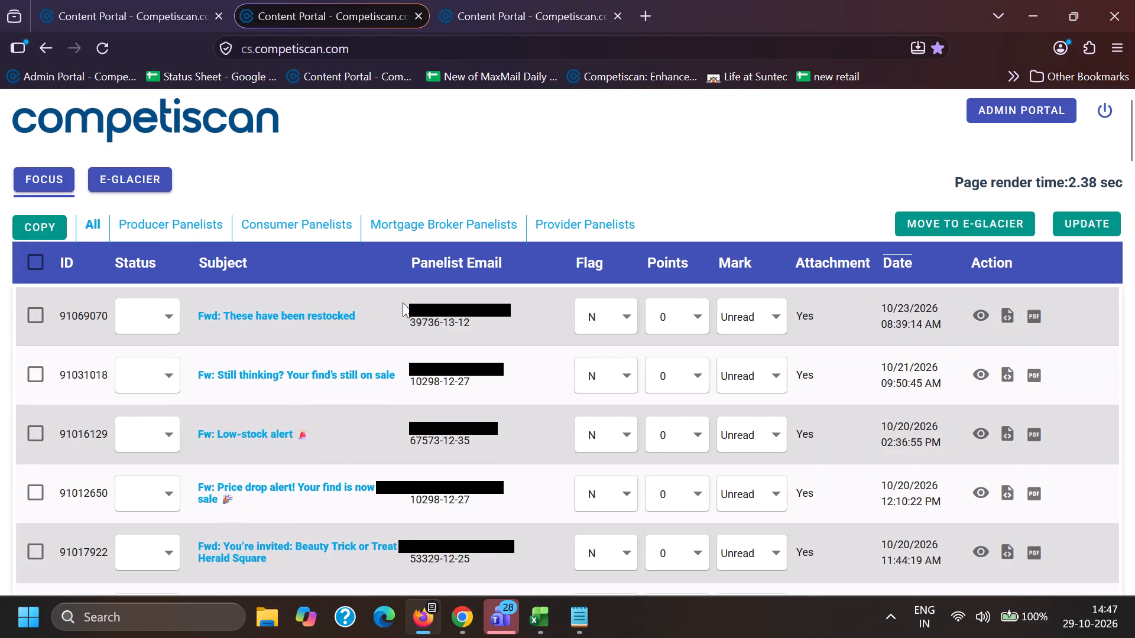
scroll(370, 372, "down", 3)
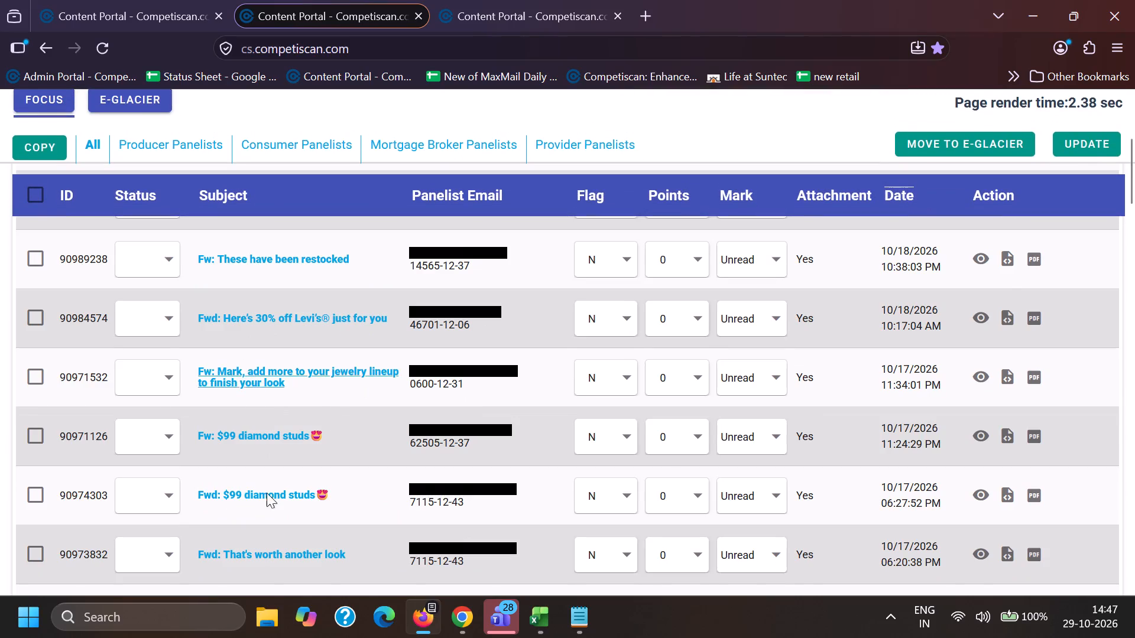
scroll(264, 498, "down", 7)
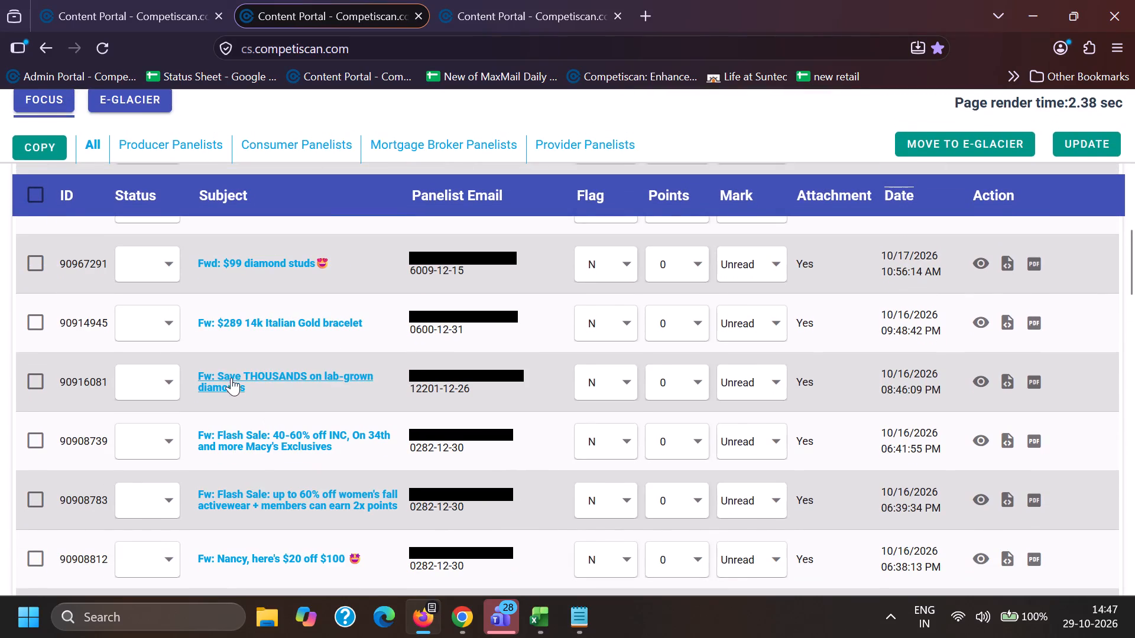
left_click_drag(218, 364, 301, 395)
key("ctrl+c")
key("ctrl+c")
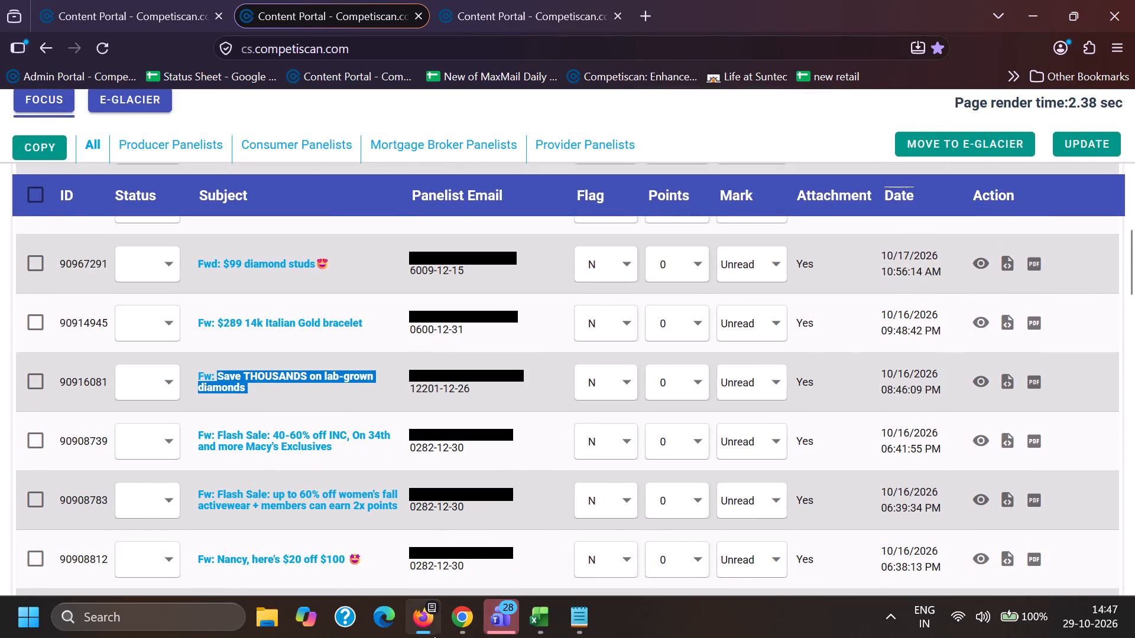
In Chrome's Content Portal, search email subjects for the quoted phrase "Save THOUSANDS on lab-grown diamonds".
left_click(434, 633)
left_click(465, 614)
left_click(215, 517)
left_click(159, 0)
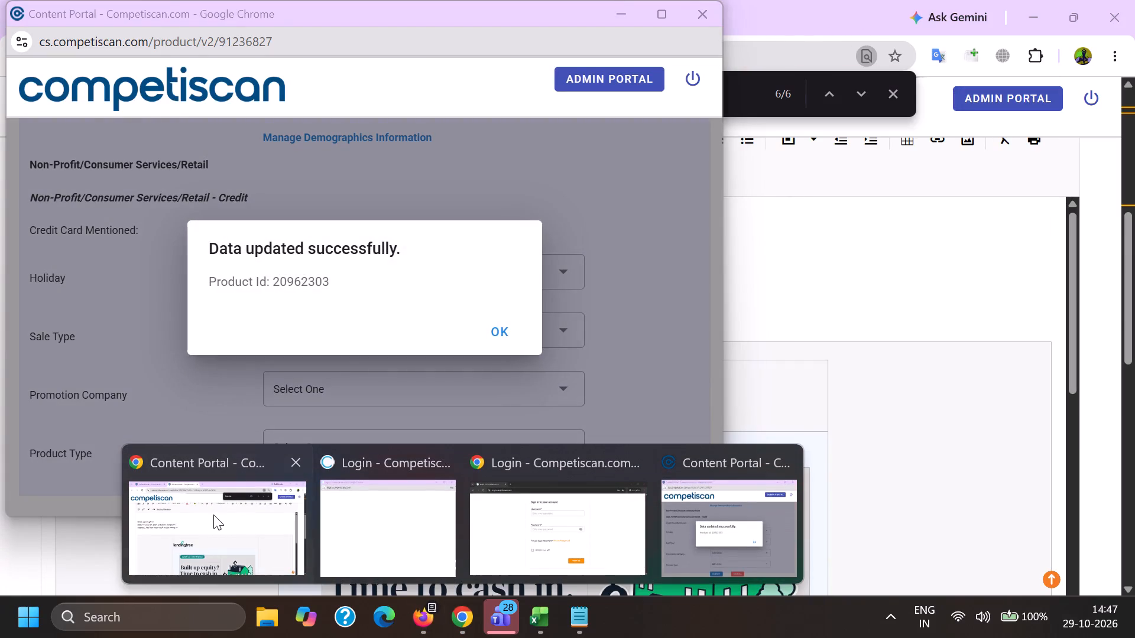
scroll(254, 397, "down", 20)
scroll(254, 397, "down", 5)
scroll(314, 415, "down", 7)
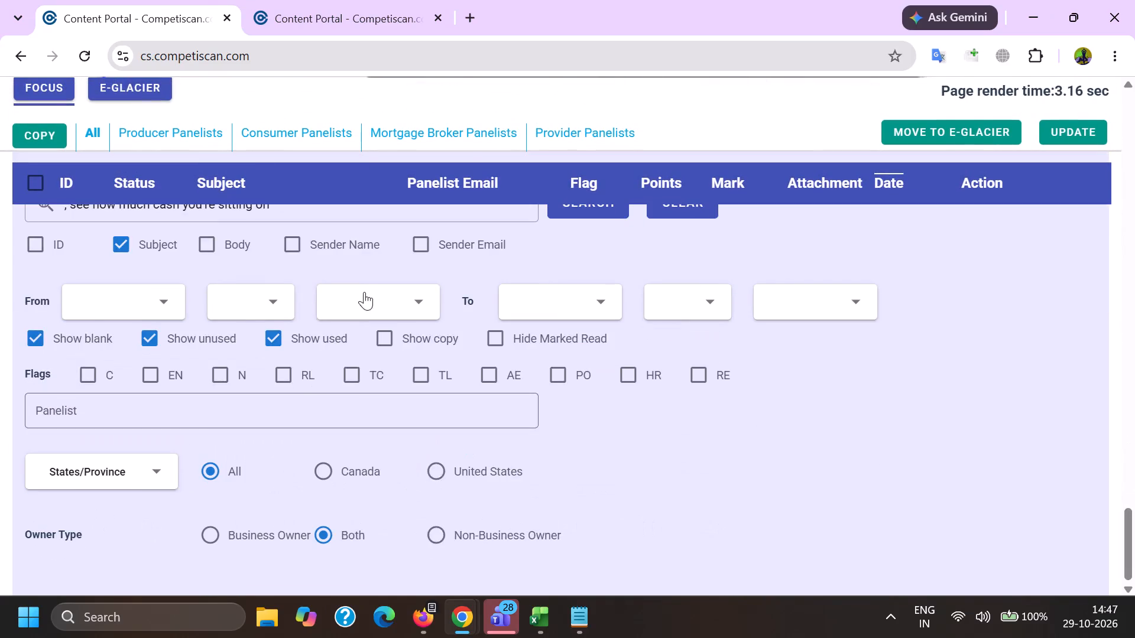
scroll(347, 385, "up", 1)
left_click_drag(356, 291, 0, 265)
key("BackSpace")
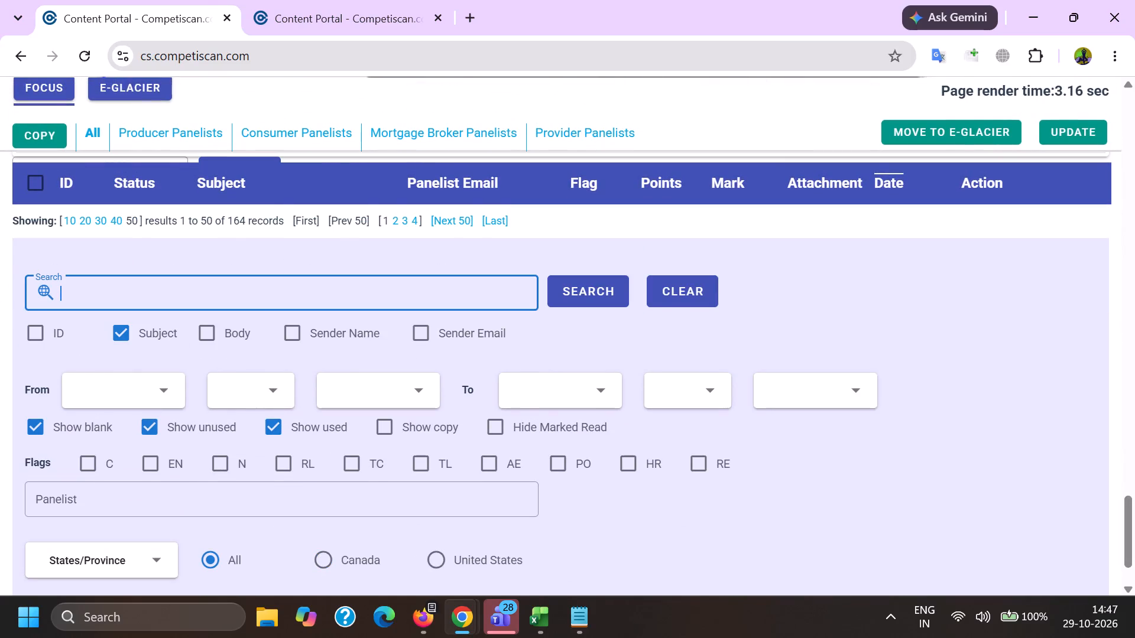
key("shift+quotedbl")
key("ctrl+v")
key("shift+quotedbl")
key("Return")
key("alt+Tab")
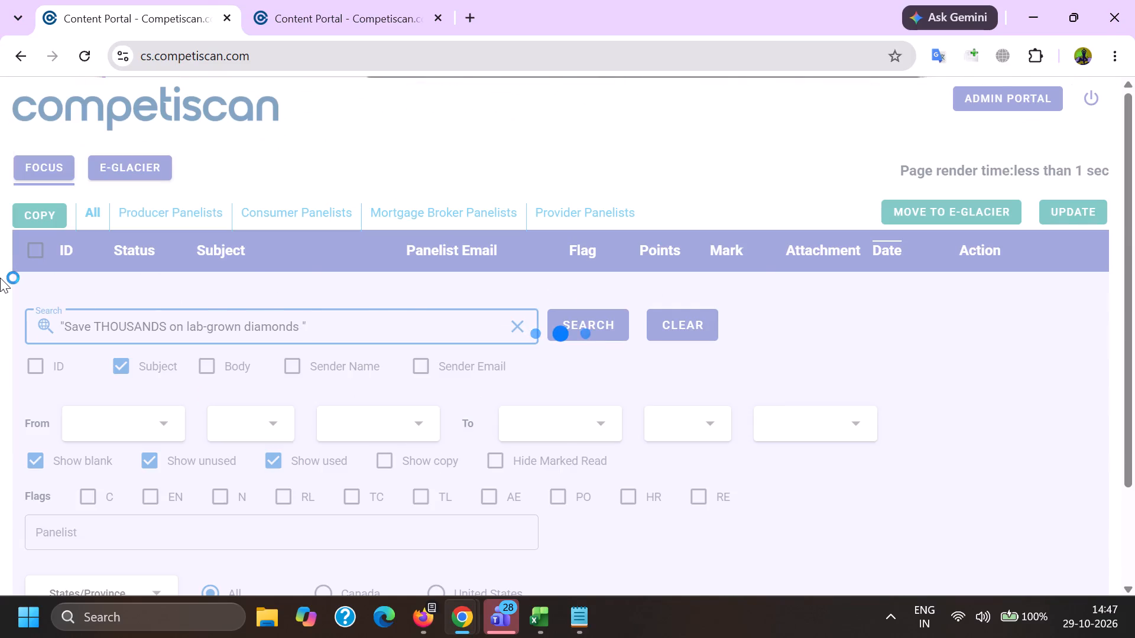
key("alt+Tab")
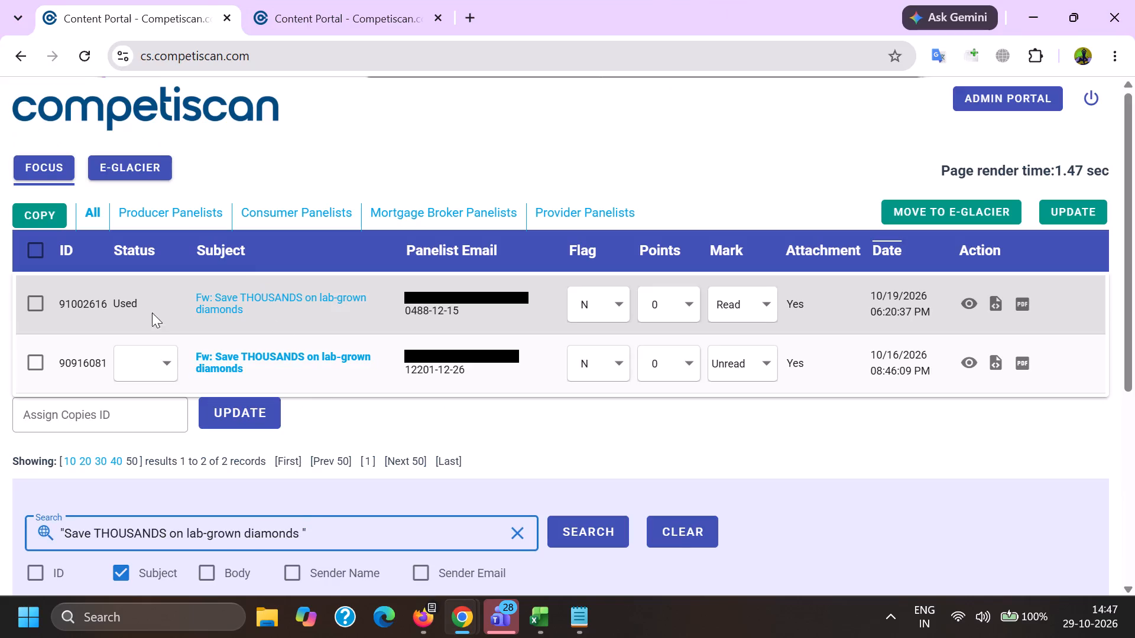
triple_click(97, 304)
left_click(35, 366)
left_click(265, 411)
Back in Firefox, copy the subject text "Flash Sale: 40-60% off INC, On 34th and more Macy's Exclusives" from email 90908739.
key("alt+Tab")
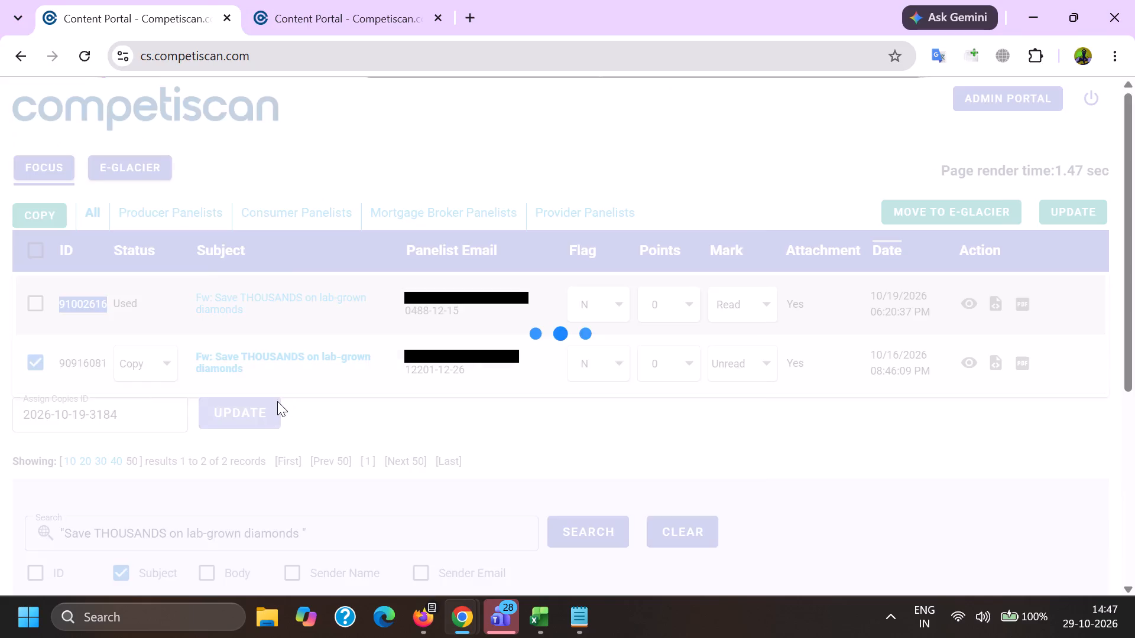
key("alt+Tab")
key("alt+Tab")
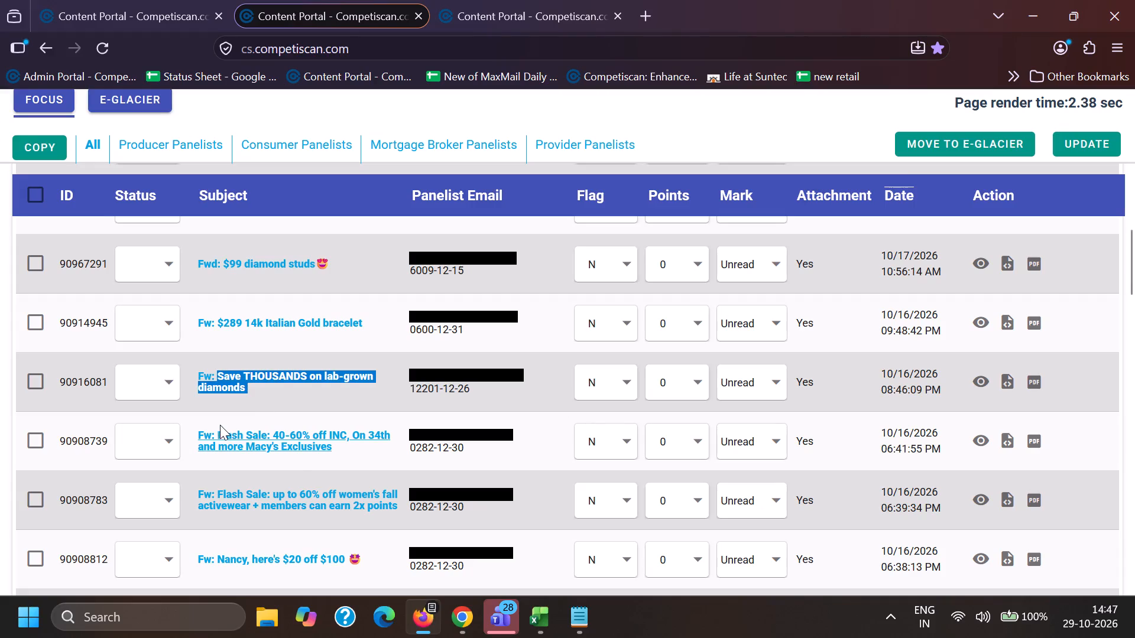
left_click_drag(219, 424, 343, 460)
key("ctrl+c")
key("ctrl+c")
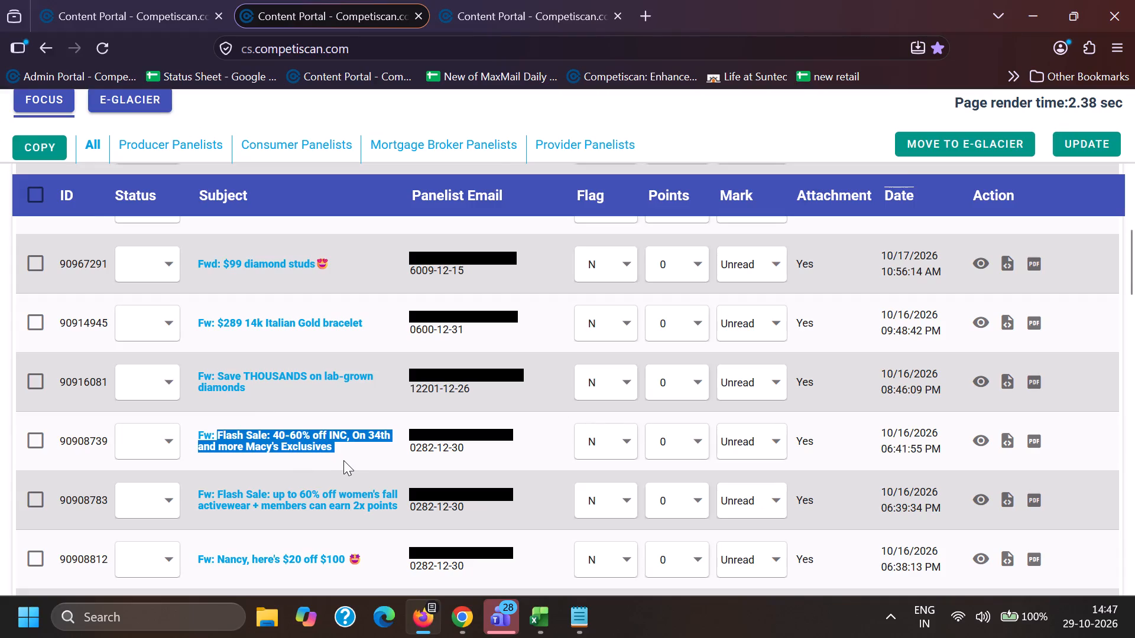
In Chrome, search email subjects for the quoted phrase "Flash Sale: 40-60% off INC, On 34th and more Macy's Exclusives".
key("alt+Tab")
key("alt+Tab")
left_click(361, 512)
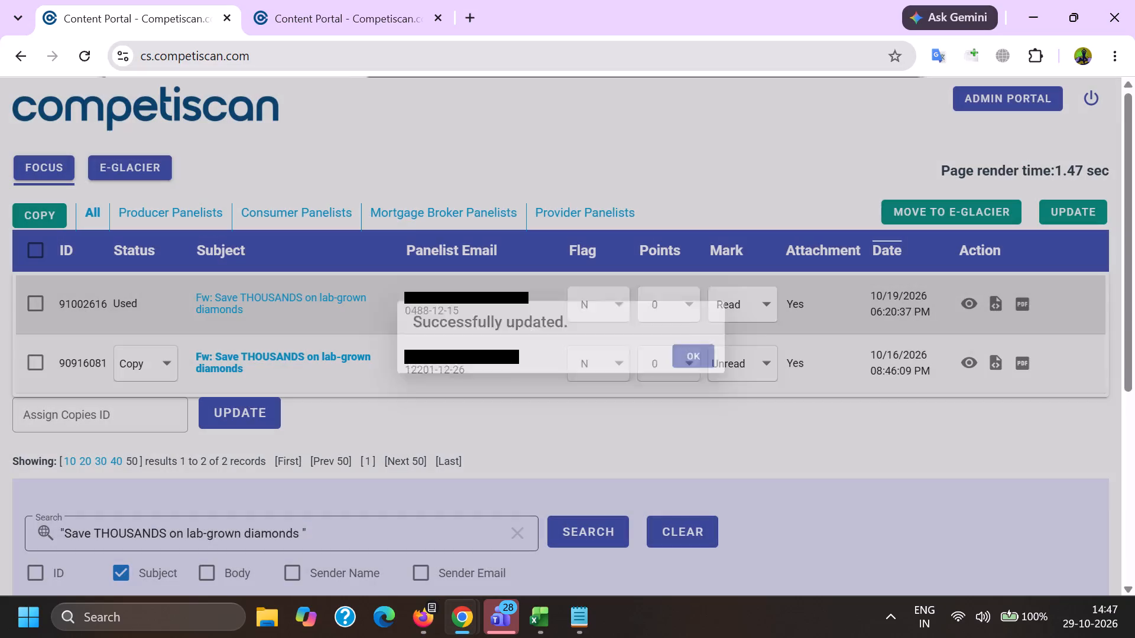
left_click_drag(378, 528, 171, 480)
key("ctrl+a")
key("BackSpace")
key("shift+quotedbl")
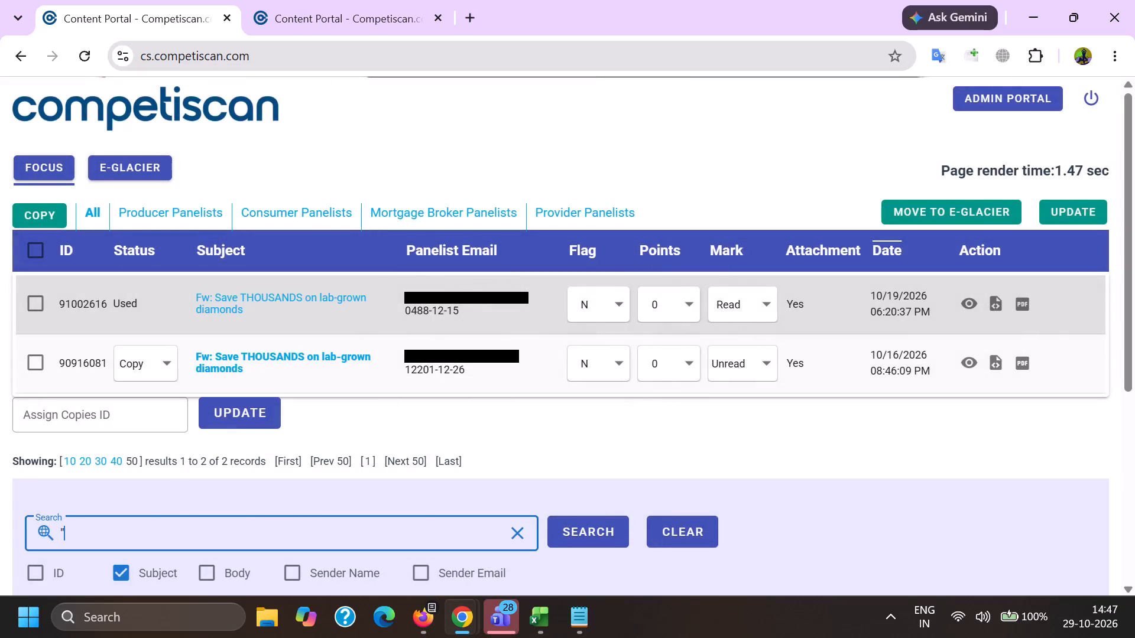
key("ctrl+v")
key("shift+quotedbl")
key("Return")
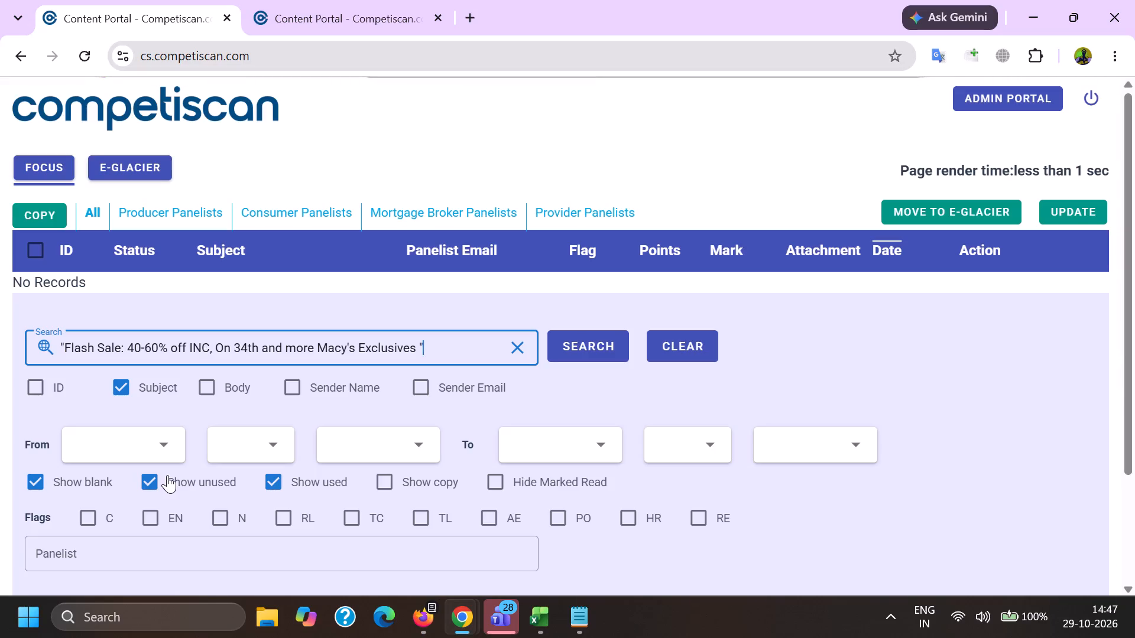
Shorten the quoted subject search to "Flash Sale: 40-60% off INC, On" and run it again.
left_click_drag(235, 350, 488, 379)
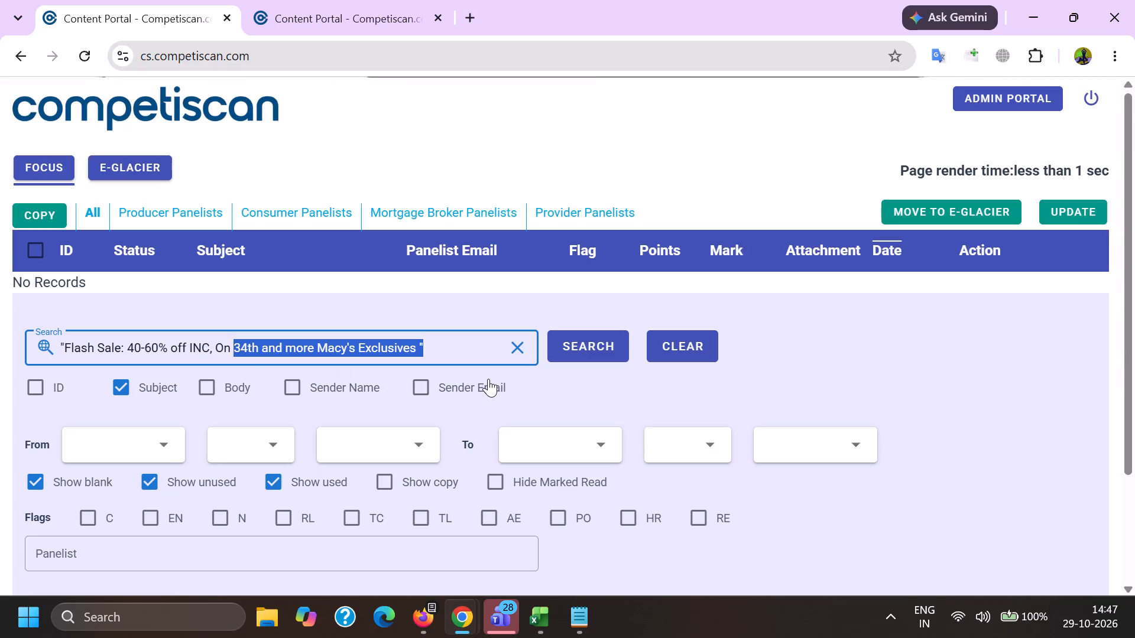
left_click_drag(488, 379, 488, 380)
key("BackSpace")
key("shift+quotedbl")
key("Return")
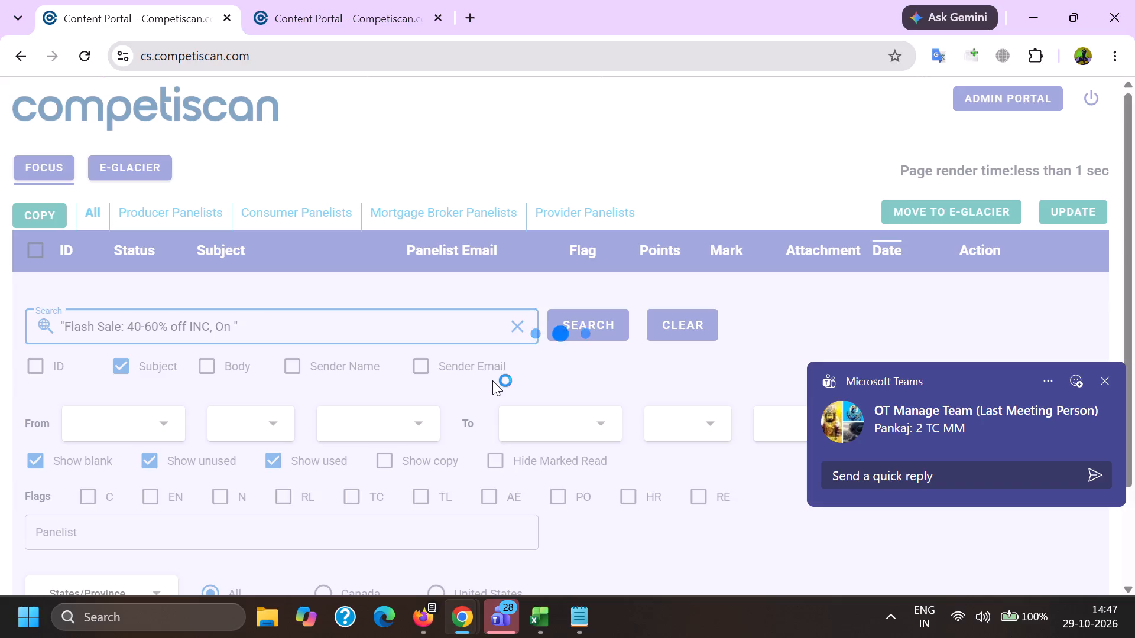
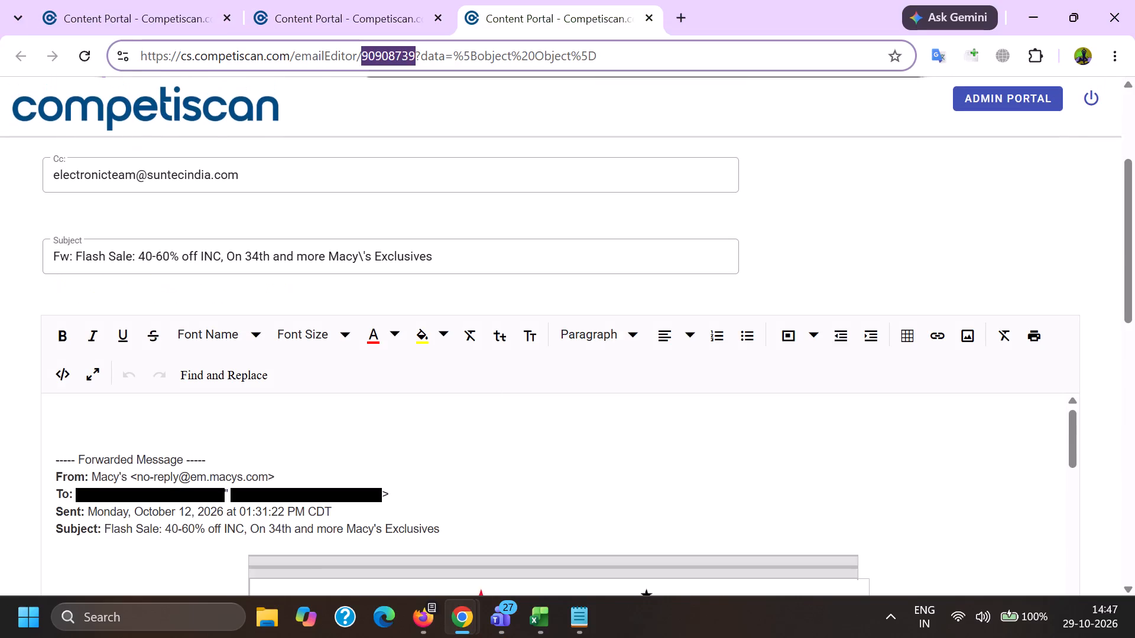
In the Excel may 26 sheet, log email 90908739 at serial number 37 as cc with company Macy.
scroll(475, 437, "down", 1)
scroll(476, 317, "down", 3)
left_click(547, 613)
left_click(716, 558)
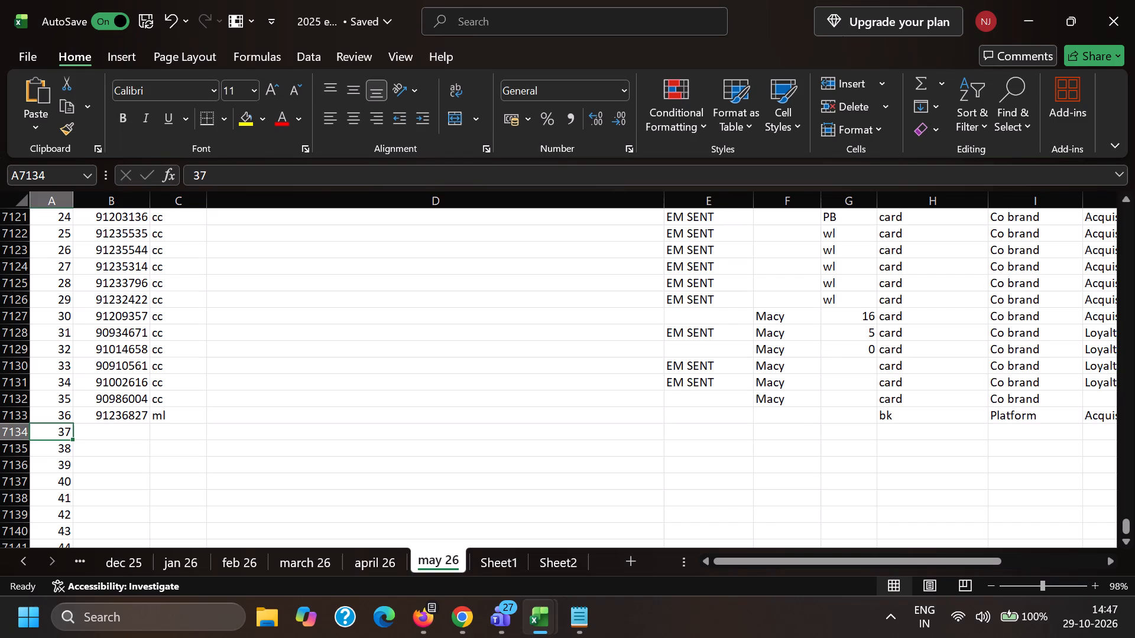
left_click(134, 432)
key("ctrl+v")
left_click(190, 431)
key("c")
key("c")
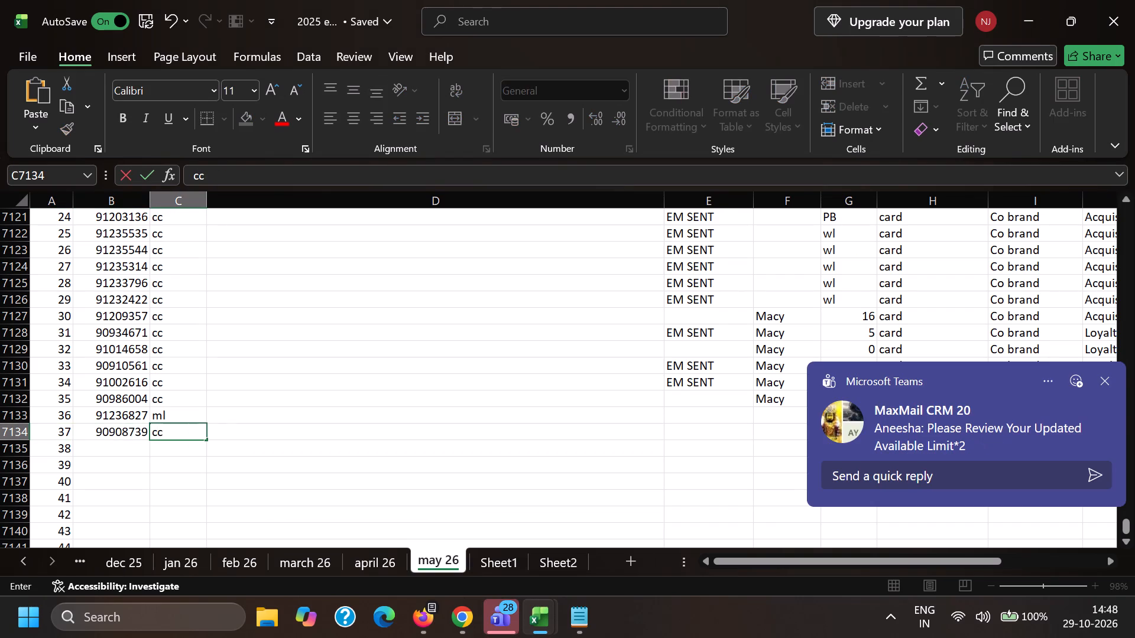
key("Right")
key("Right")
key("Right")
key("Right")
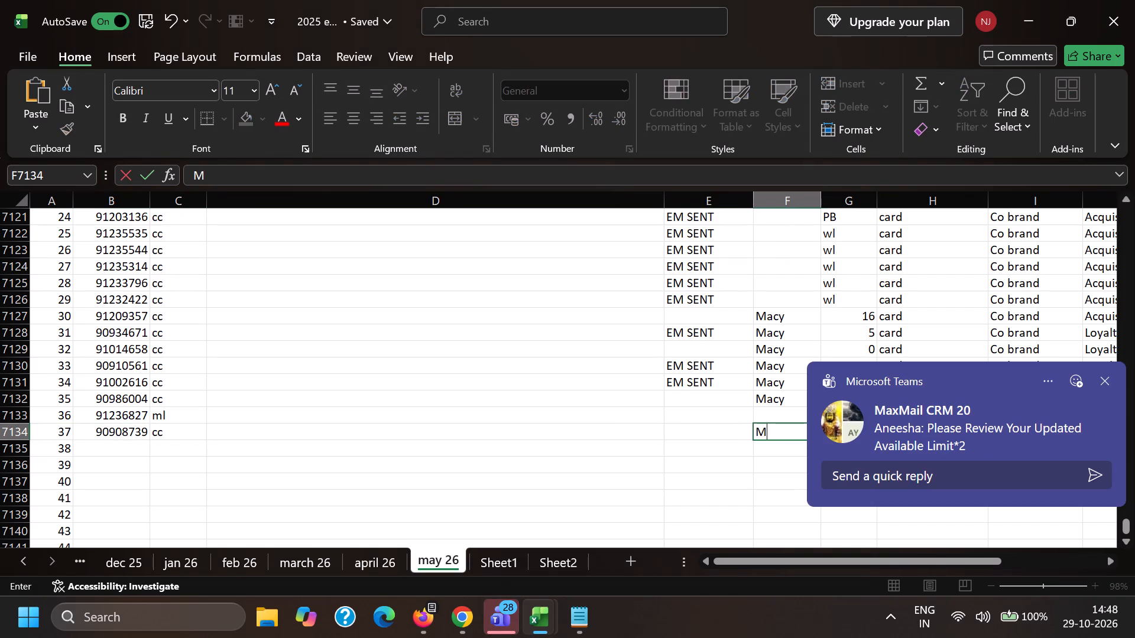
type("acy")
key("Right")
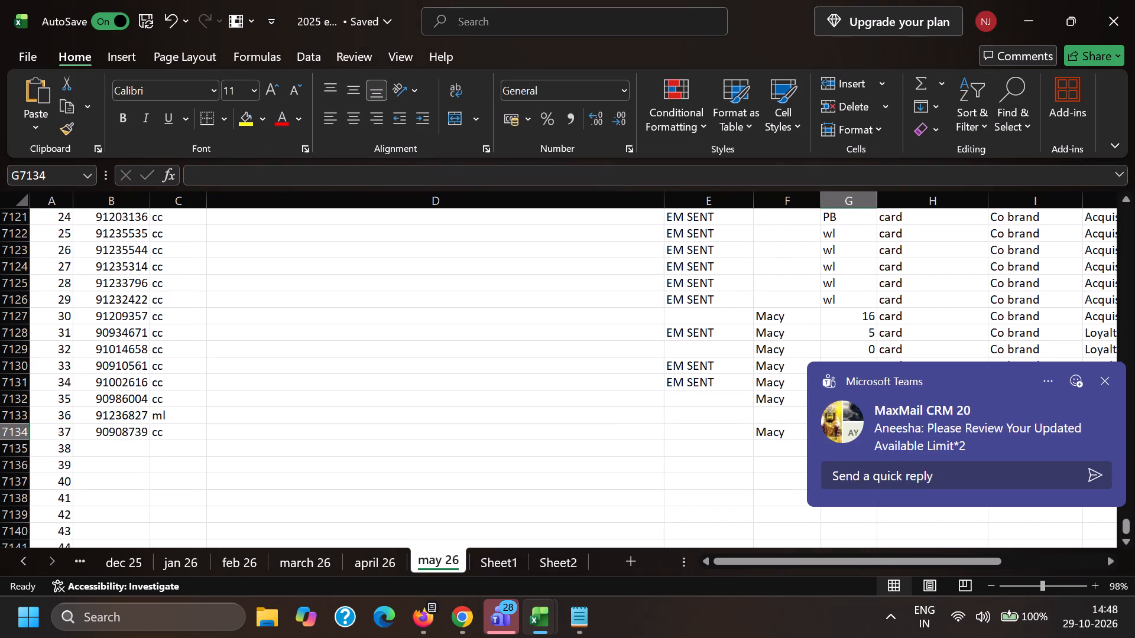
Complete the row for email 90908739 with 1, card, Co brand and Acquisition, and return to Chrome.
key("1")
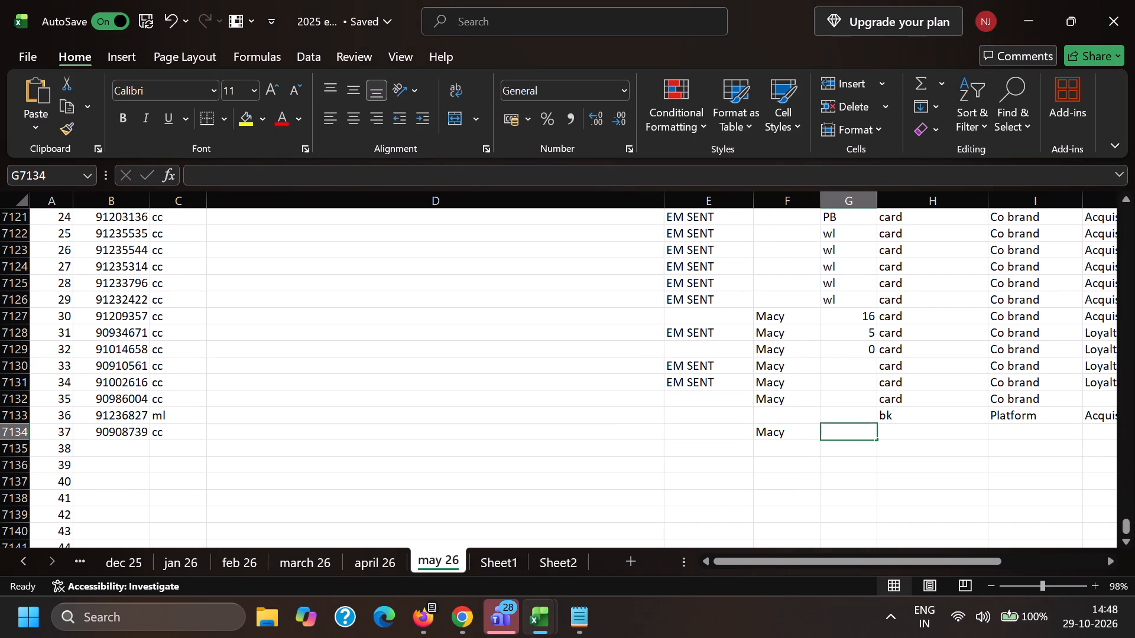
key("Right")
key("c")
key("Right")
key("c")
key("Right")
key("a")
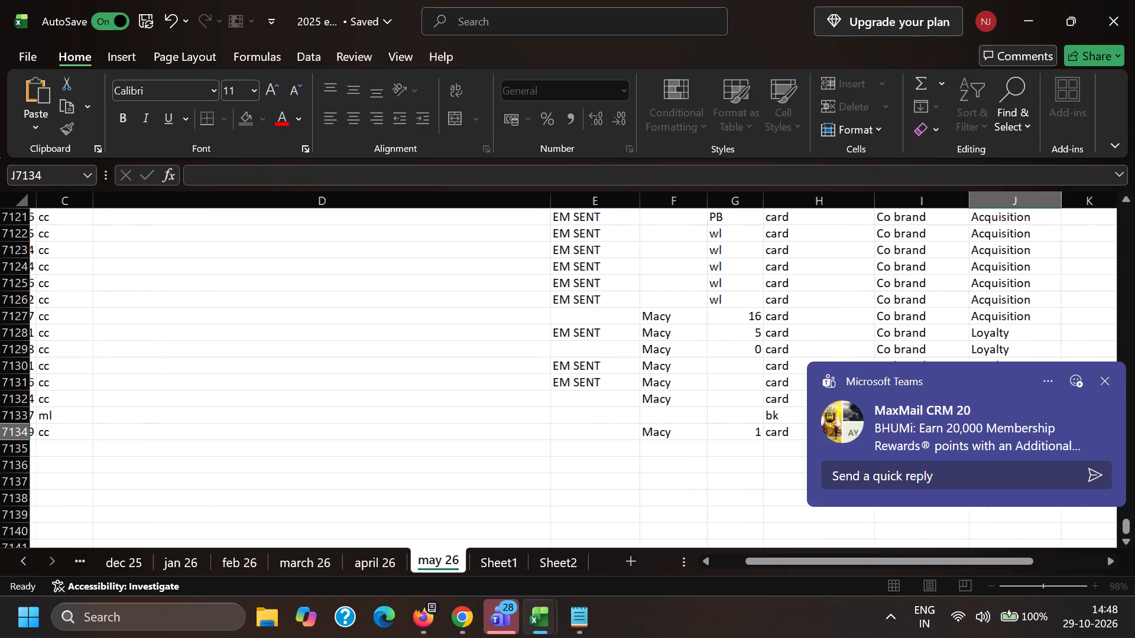
key("Left")
key("Left")
key("Left")
key("Left")
key("Left")
key("Left")
key("Left")
key("Left")
key("Left")
key("Left")
key("Left")
key("Left")
key("Left")
key("alt+Tab")
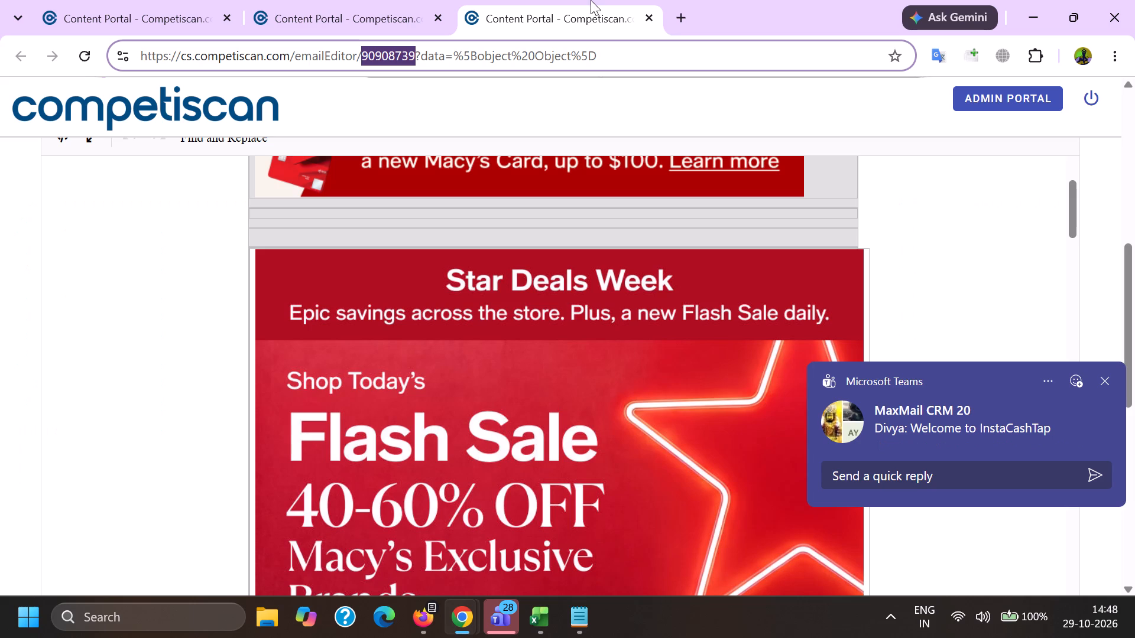
left_click(547, 624)
left_click(737, 525)
scroll(498, 397, "up", 12)
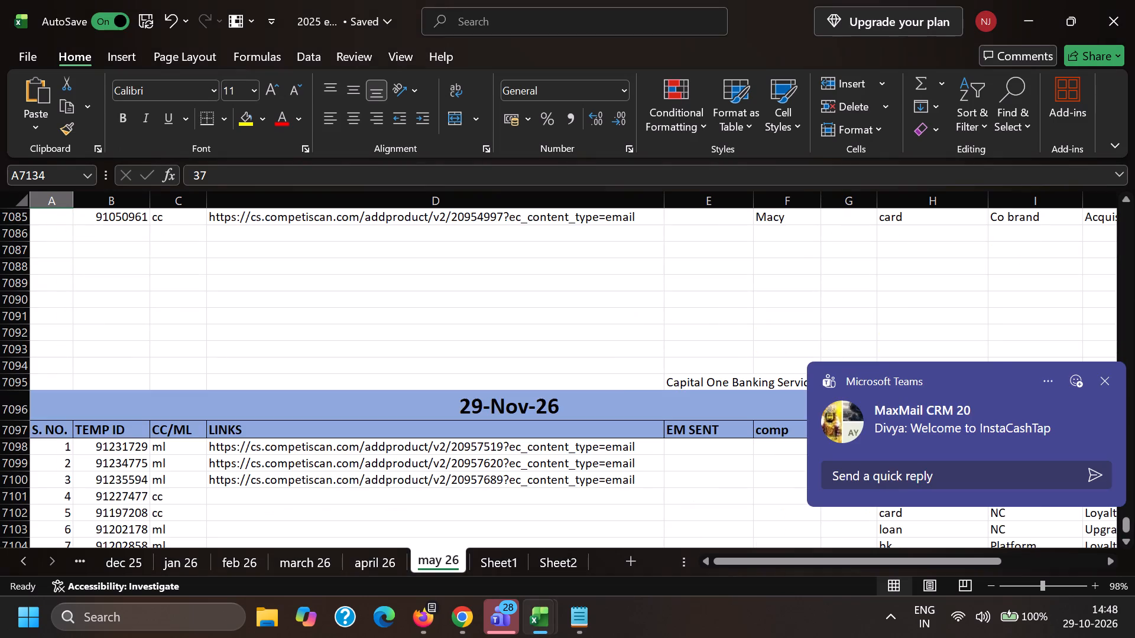
scroll(615, 310, "up", 3)
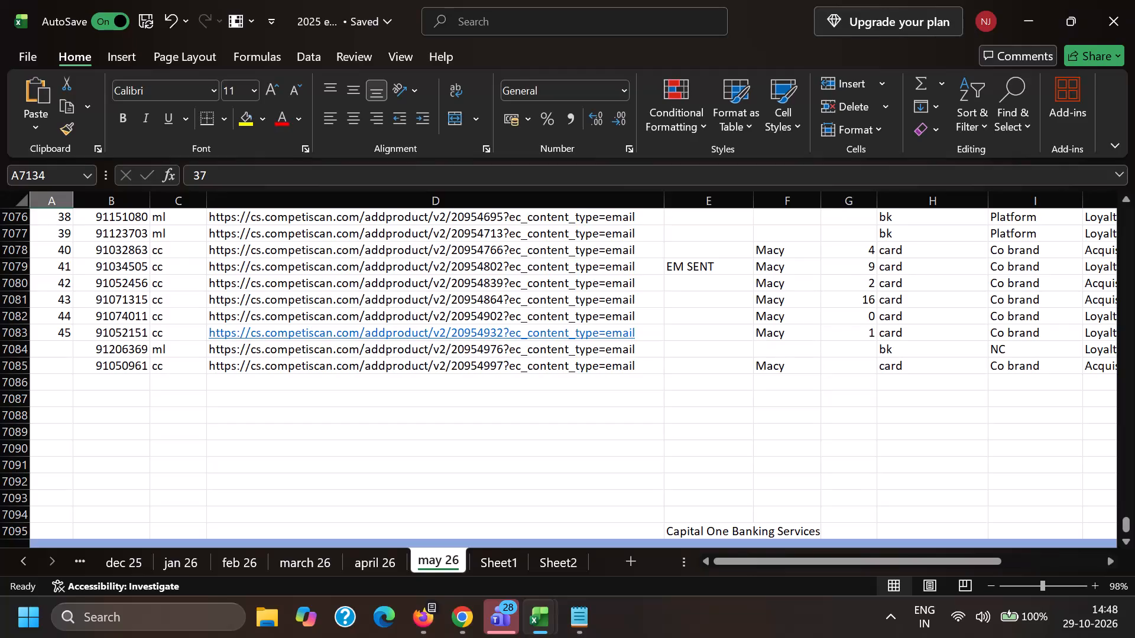
left_click(1074, 284)
key("Left")
key("Left")
key("Left")
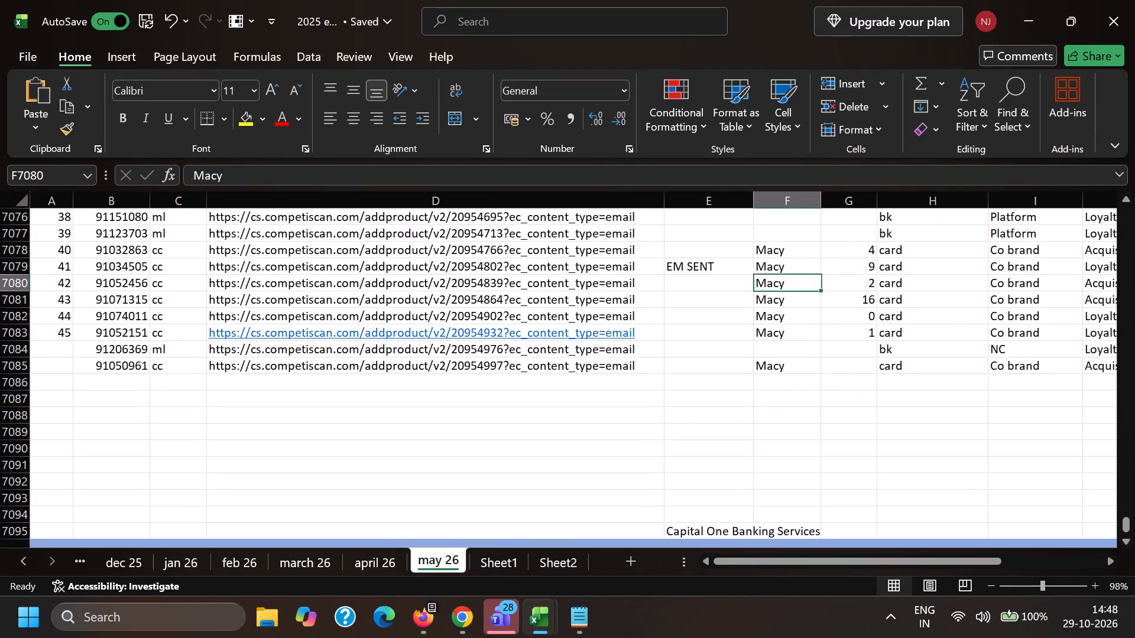
key("Left")
key("Left")
key("ctrl+c")
key("alt+Tab")
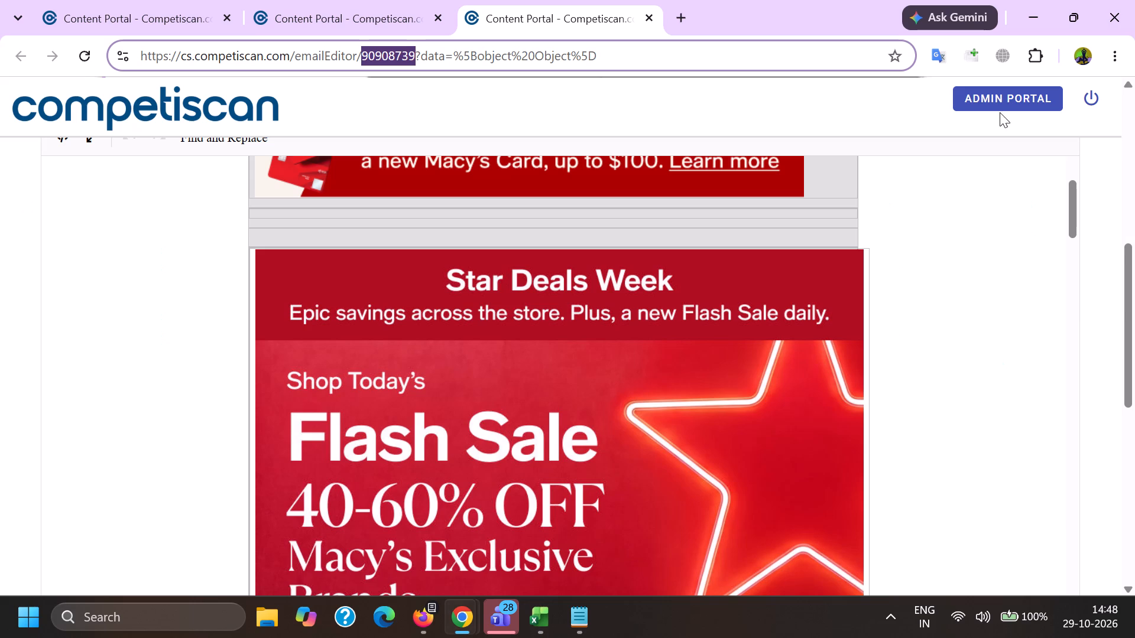
left_click(686, 17)
key("ctrl+v")
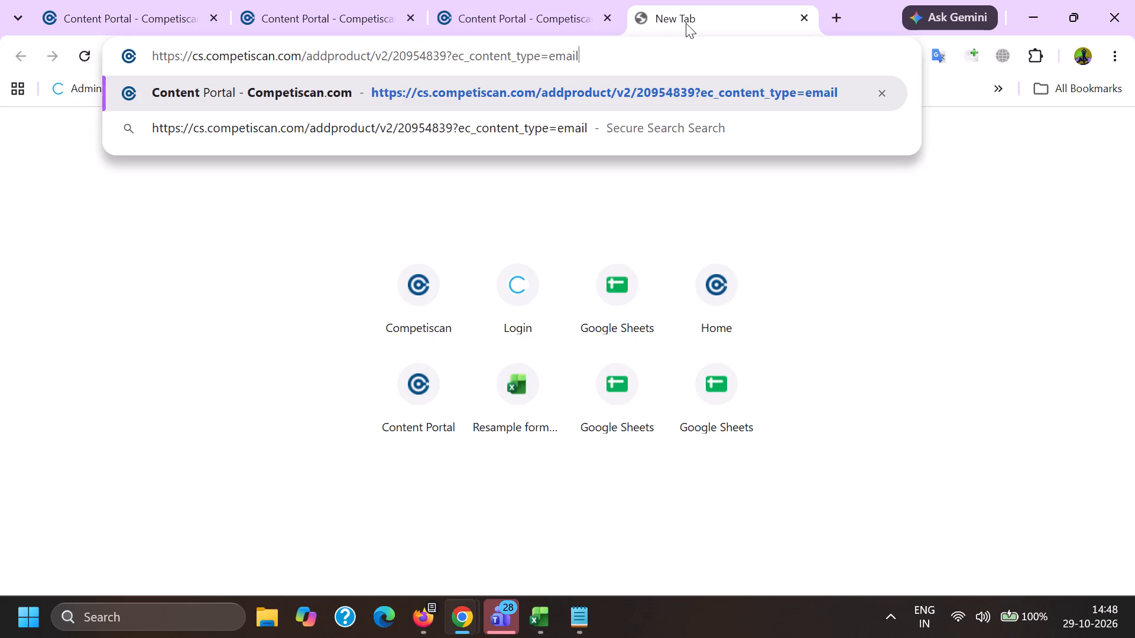
key("Return")
In email 90908739, delete the Forwarded Message line, the sender's address and the To line from the message header.
left_click(476, 0)
scroll(142, 330, "up", 6)
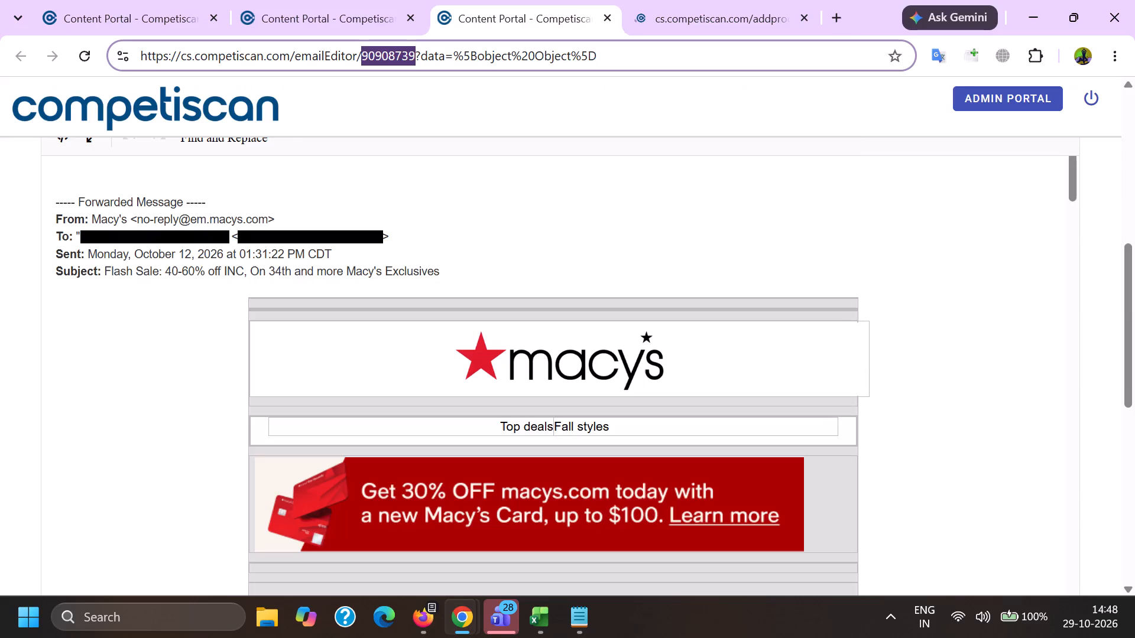
left_click_drag(228, 200, 76, 177)
key("BackSpace")
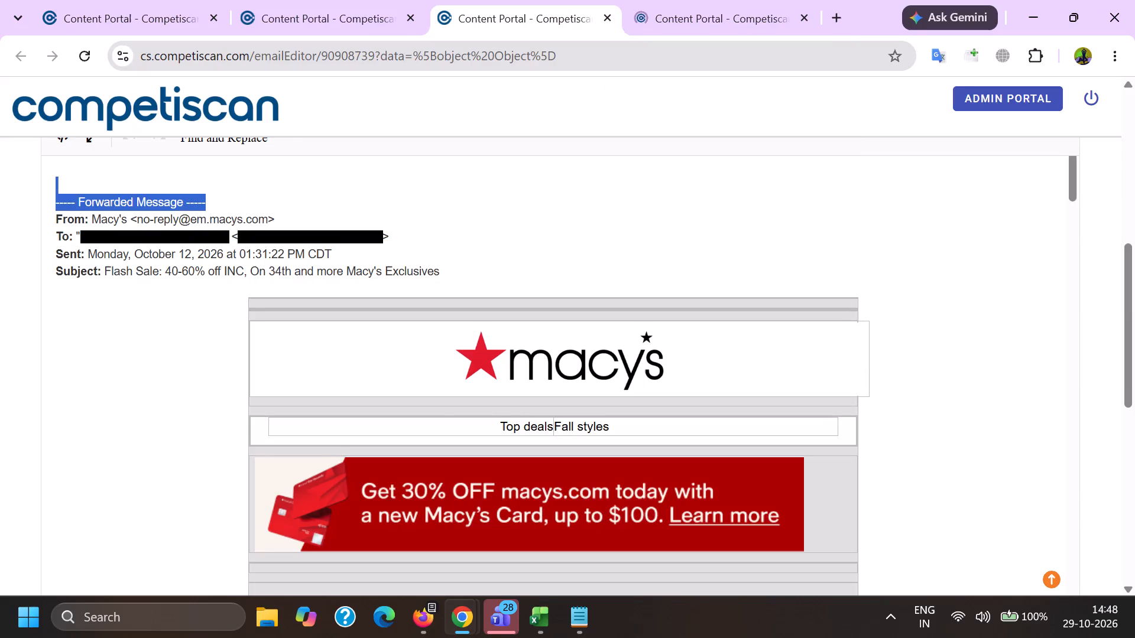
left_click_drag(130, 201, 398, 226)
key("BackSpace")
Remove the hyperlinks from the Macy's Card 30% OFF banner and from Sign Up in the 25% off texts bar.
left_click(414, 522)
left_click(405, 473)
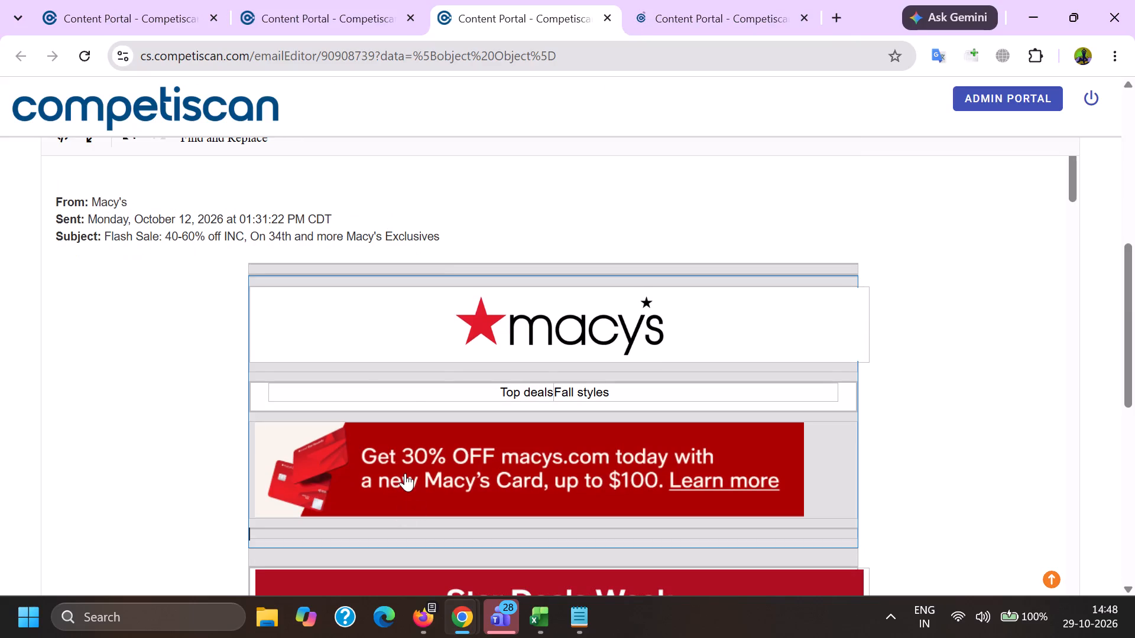
left_click(495, 398)
scroll(494, 393, "down", 14)
scroll(484, 392, "up", 1)
scroll(484, 392, "down", 4)
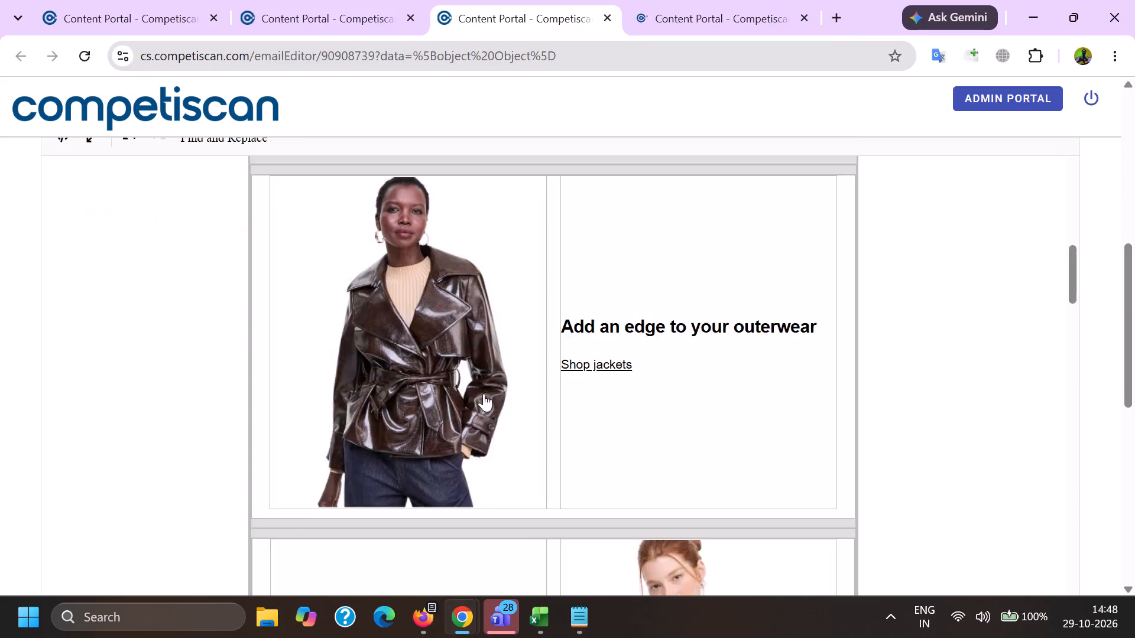
scroll(484, 393, "down", 20)
scroll(484, 393, "down", 12)
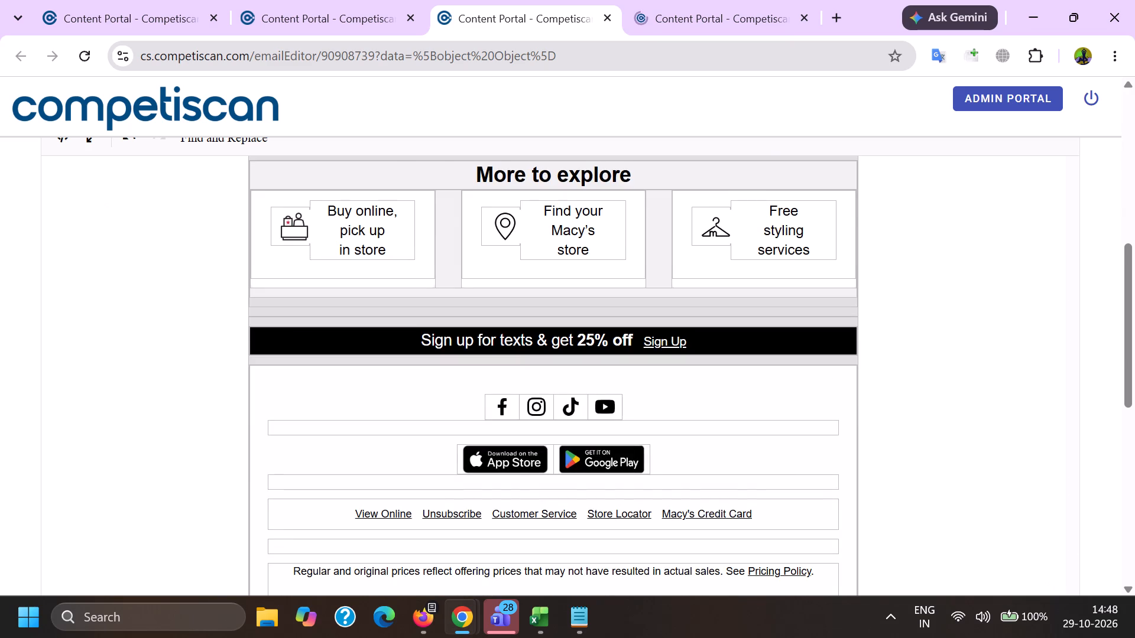
left_click(663, 340)
left_click(755, 375)
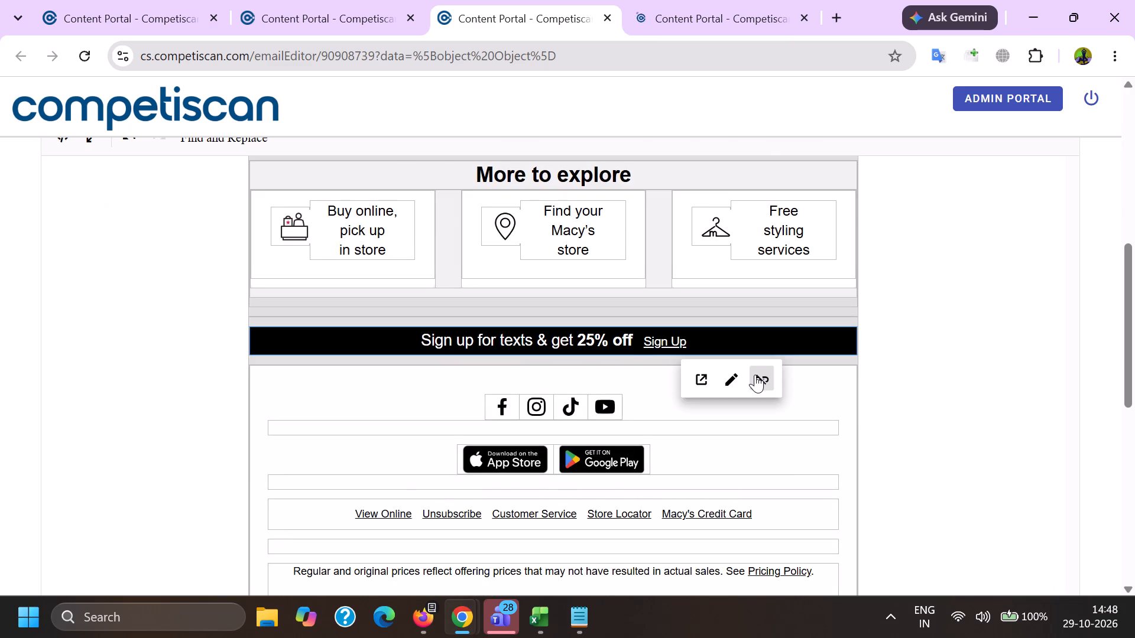
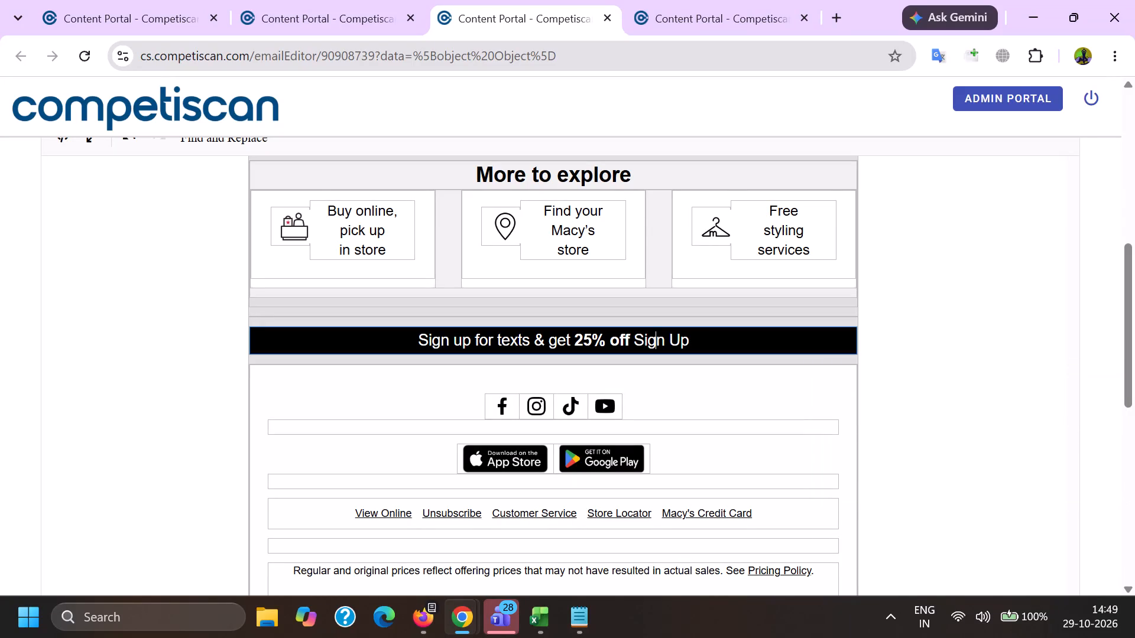
Remove the hyperlinks from the YouTube, TikTok, Instagram and Facebook icons and from the App Store and Google Play badges.
left_click(602, 408)
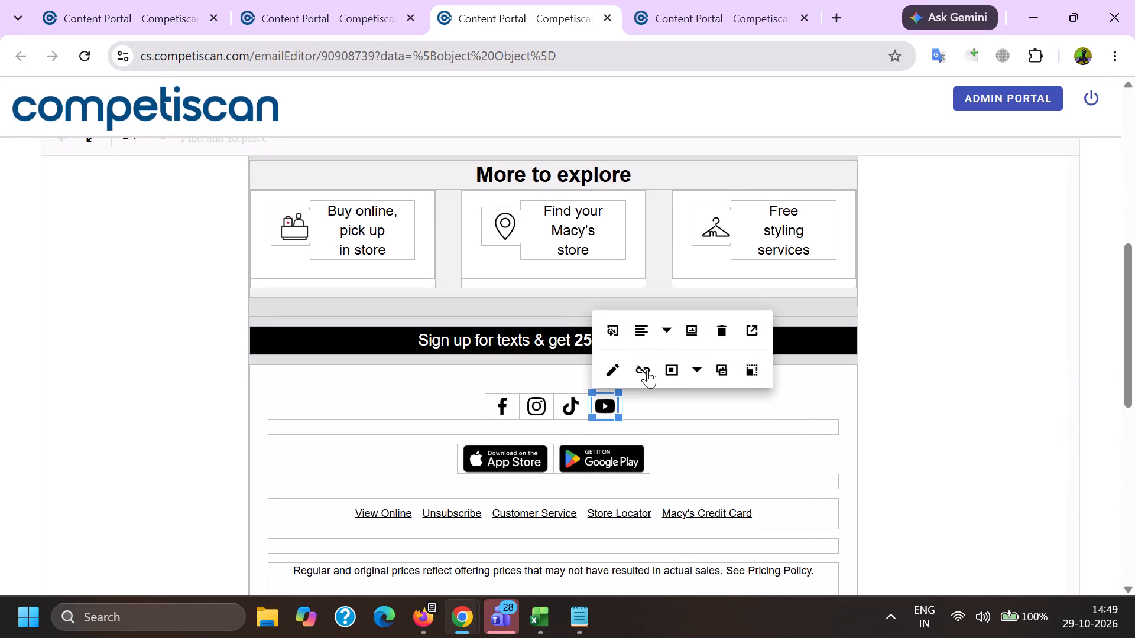
left_click(647, 369)
left_click(562, 402)
left_click(605, 375)
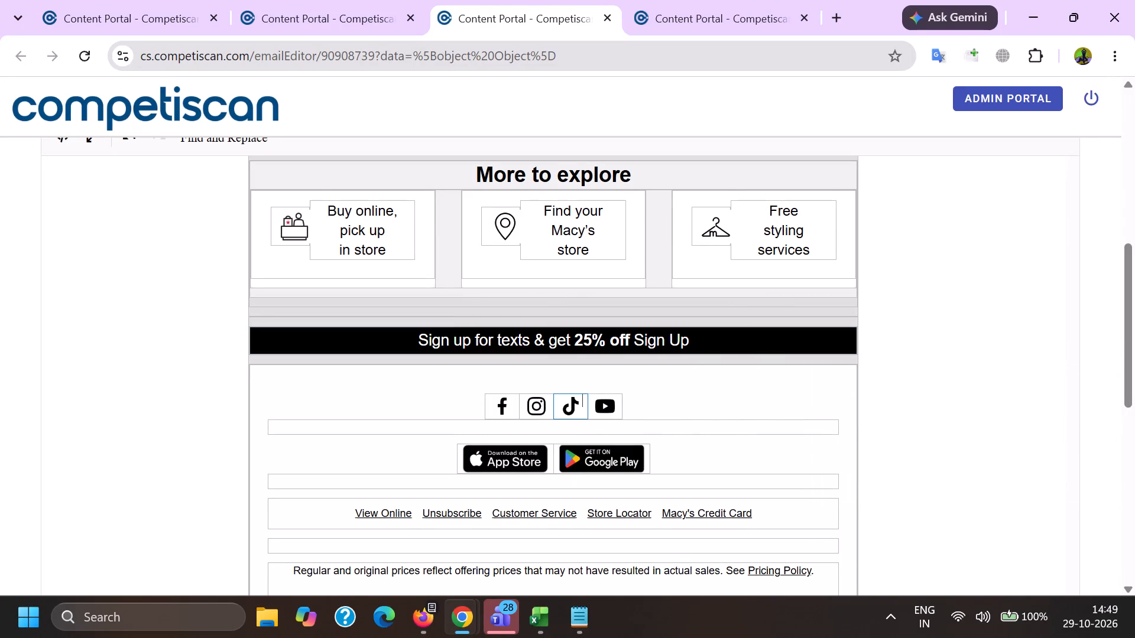
left_click(539, 403)
left_click(568, 369)
left_click(510, 401)
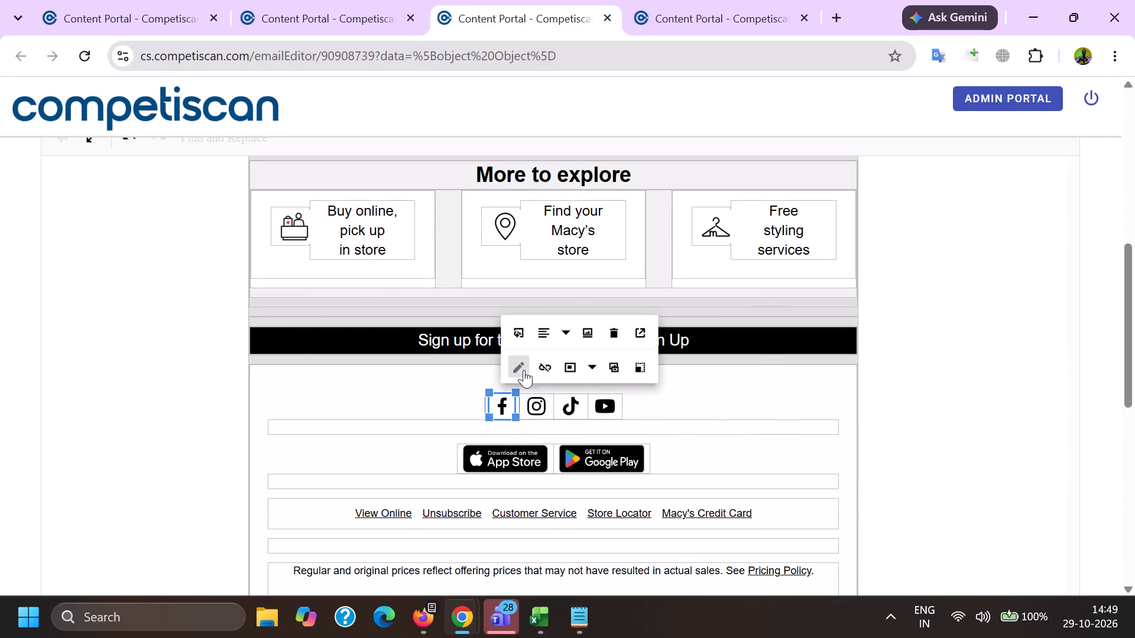
left_click(531, 369)
left_click(520, 453)
left_click(520, 421)
left_click(666, 462)
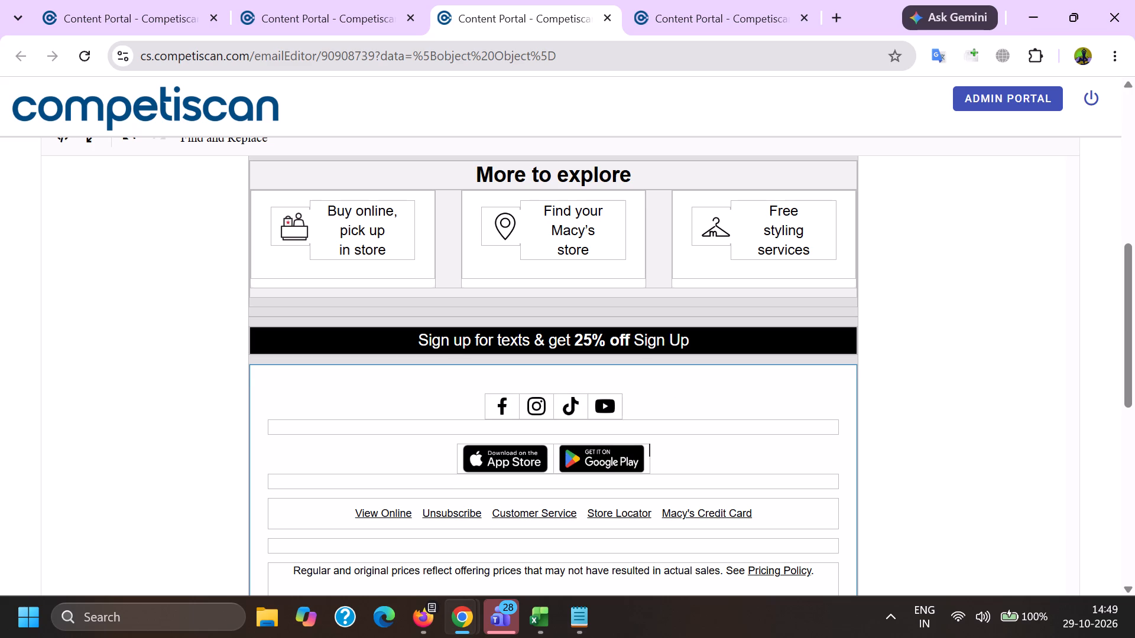
left_click(618, 457)
left_click(608, 412)
Remove the hyperlinks from View Online, Unsubscribe and both Macy's Credit Card mentions in the email footer.
scroll(429, 269, "down", 2)
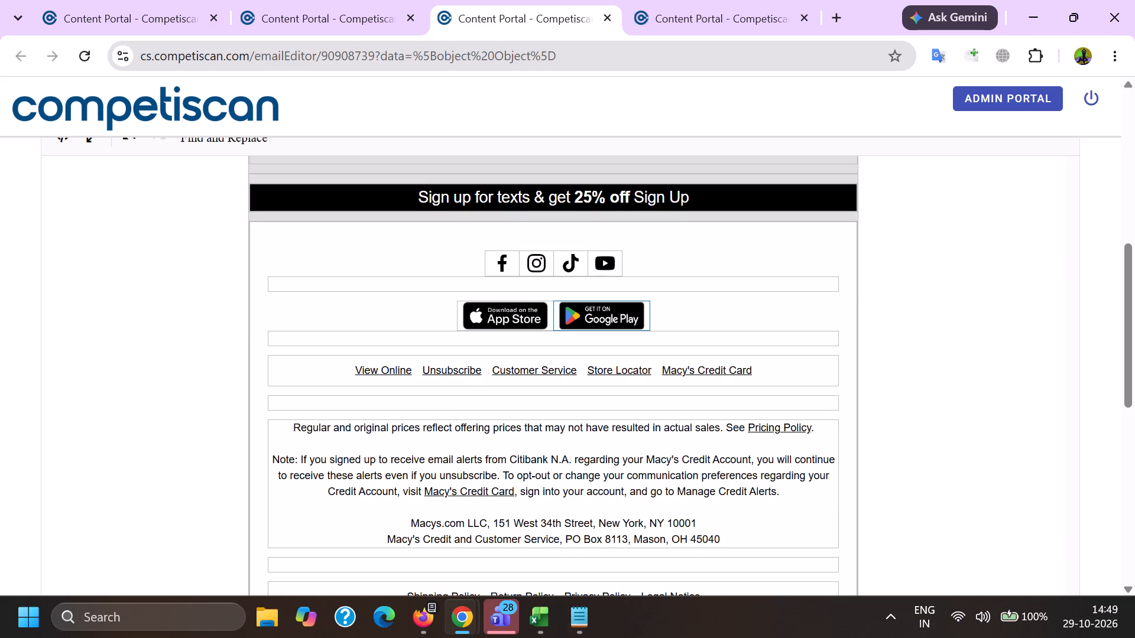
left_click(390, 370)
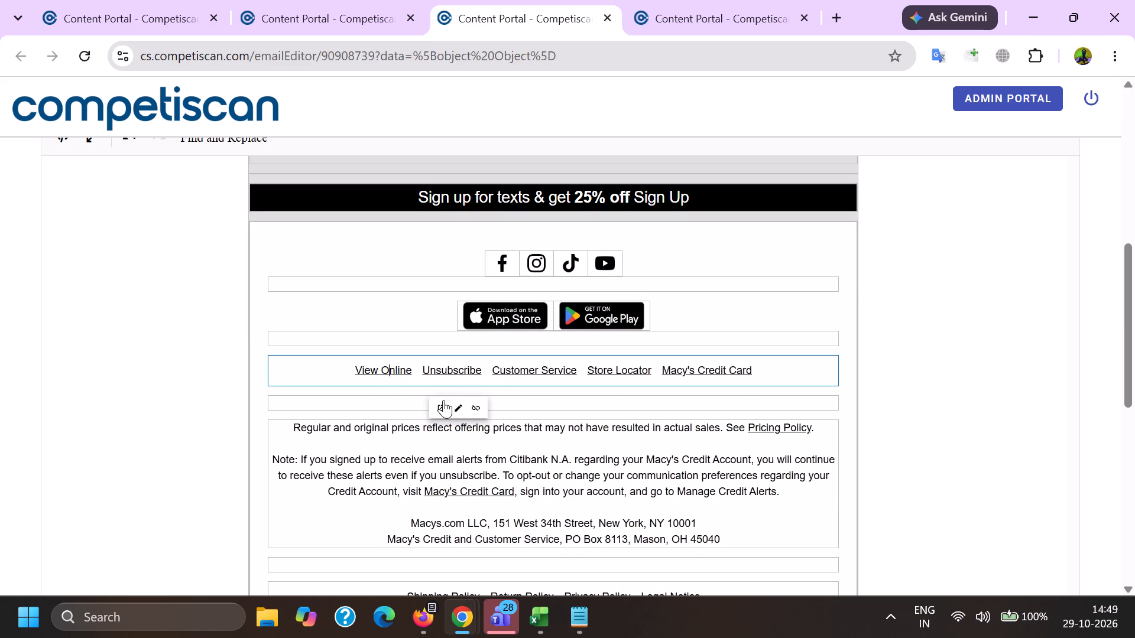
left_click(487, 412)
left_click(463, 376)
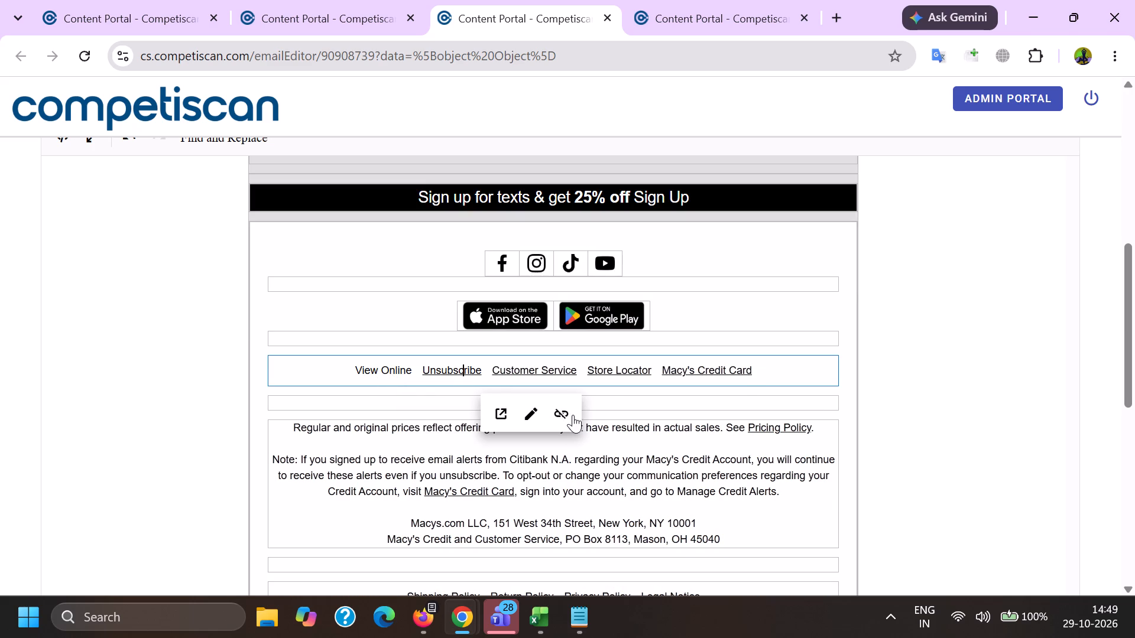
left_click(573, 415)
left_click(734, 374)
left_click(839, 412)
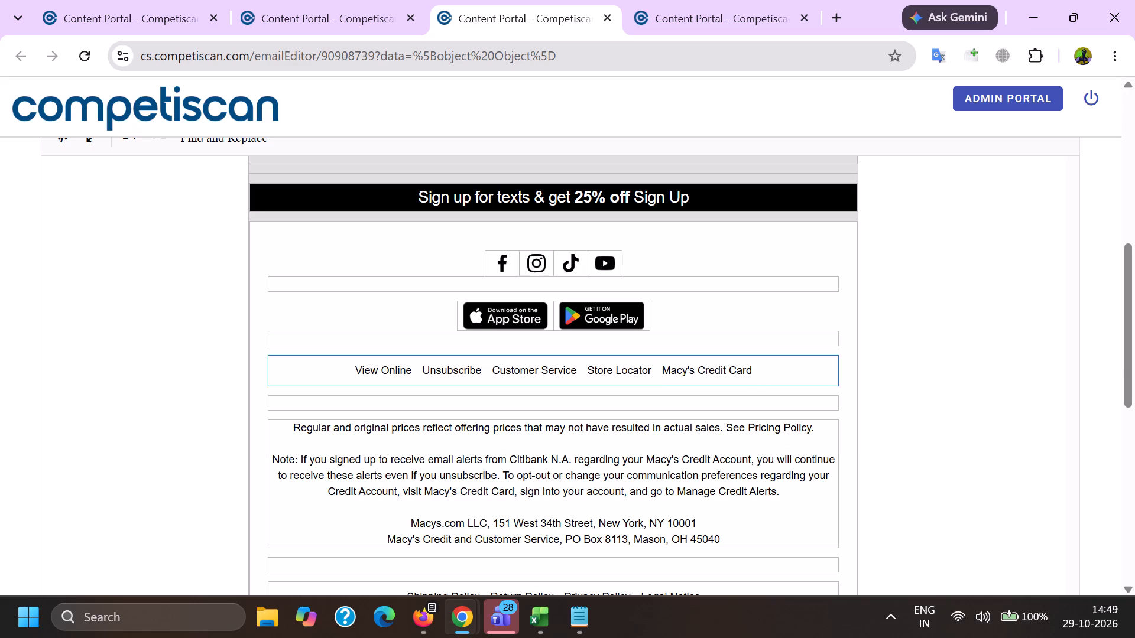
left_click(459, 489)
left_click(552, 522)
Save the product info of the cleaned email 90908739.
scroll(588, 431, "down", 2)
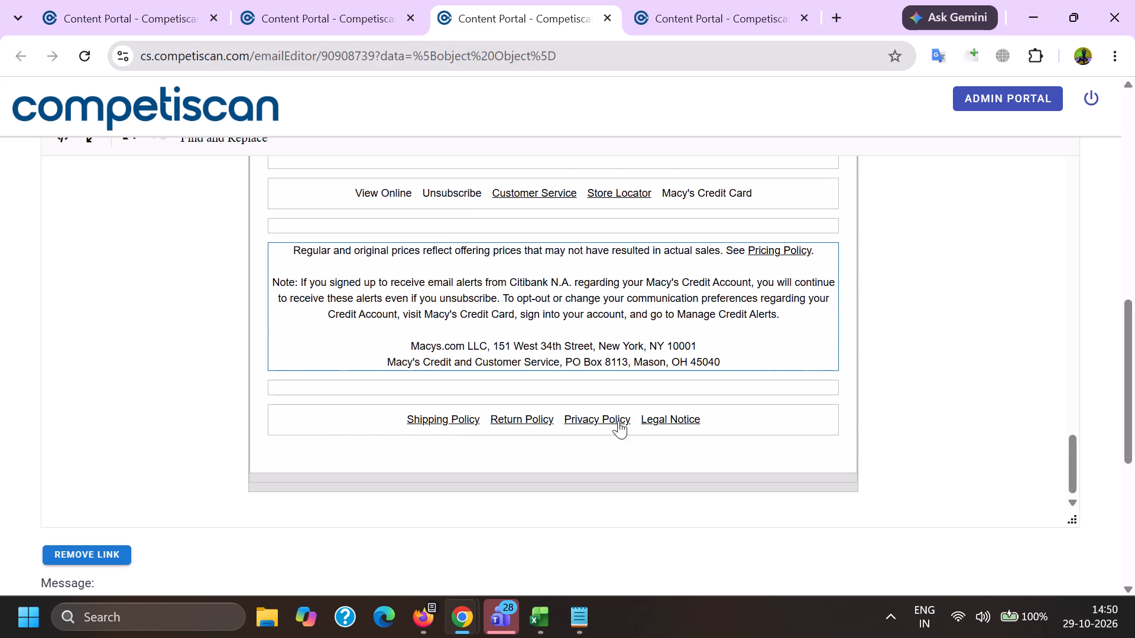
scroll(491, 394, "down", 8)
left_click(495, 439)
left_click(598, 370)
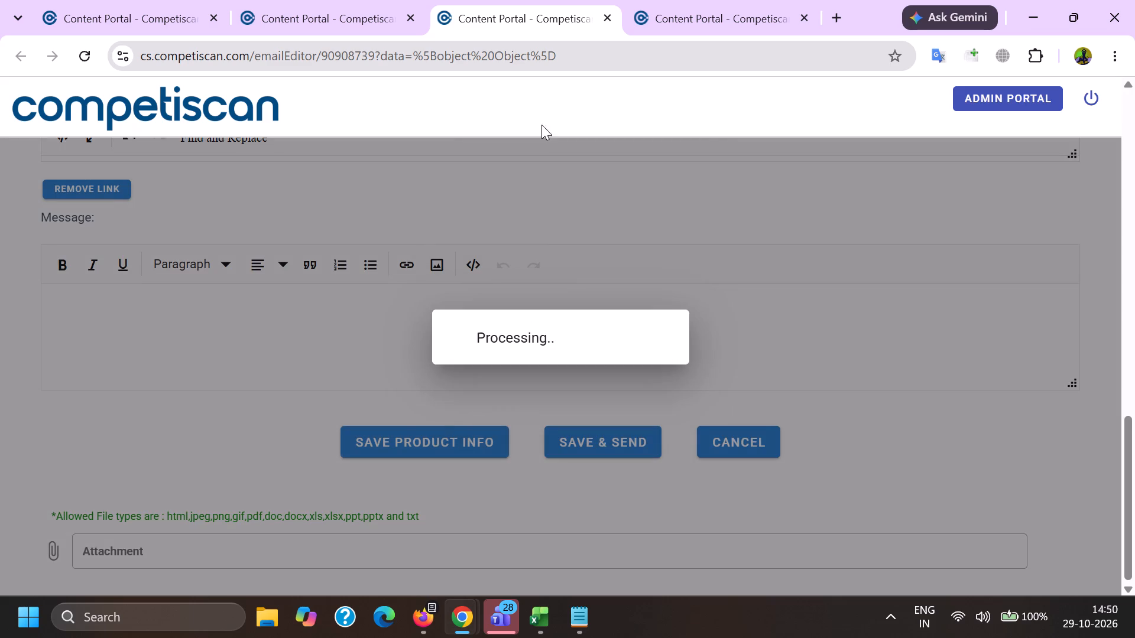
double_click(362, 54)
key("ctrl+c")
left_click(554, 617)
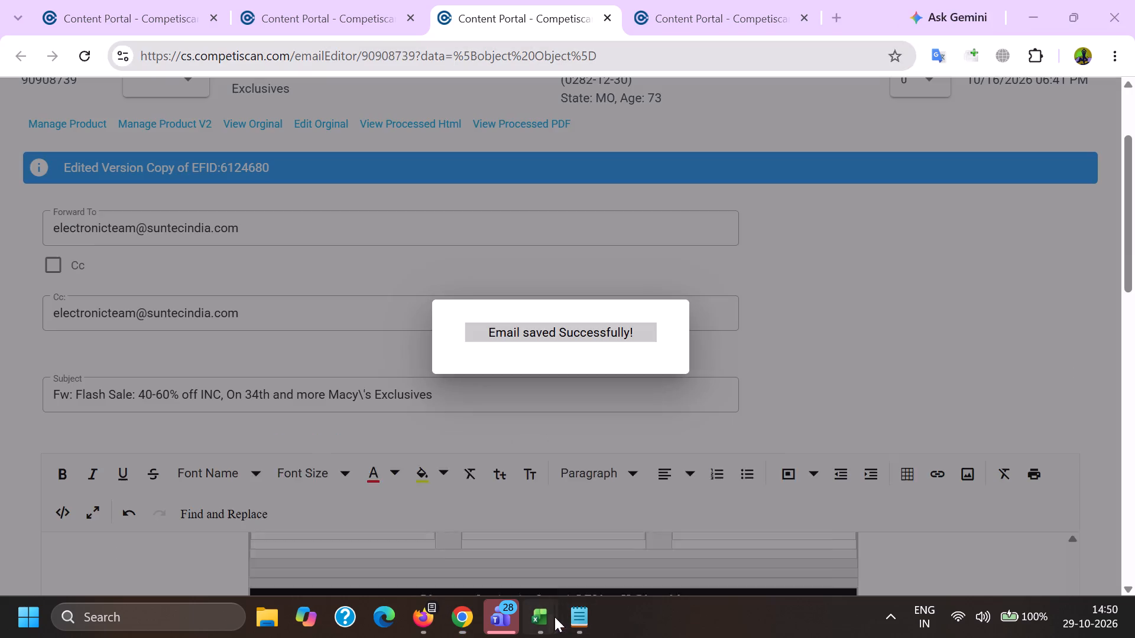
left_click(673, 556)
scroll(534, 371, "down", 13)
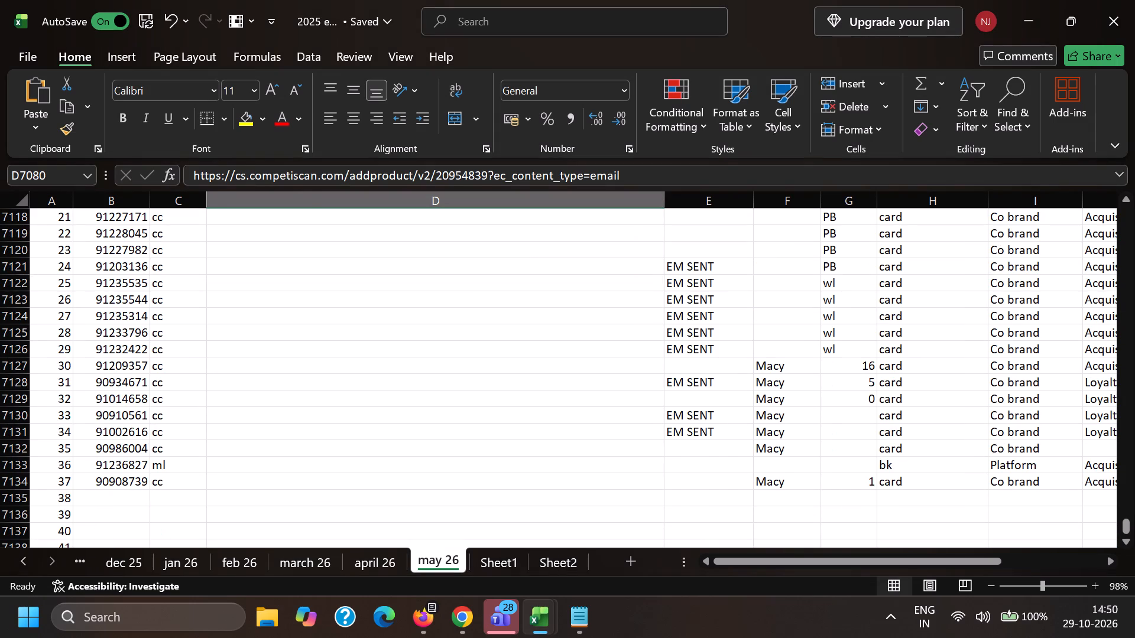
left_click(234, 481)
key("Right")
key("Right")
key("Right")
key("Right")
key("Right")
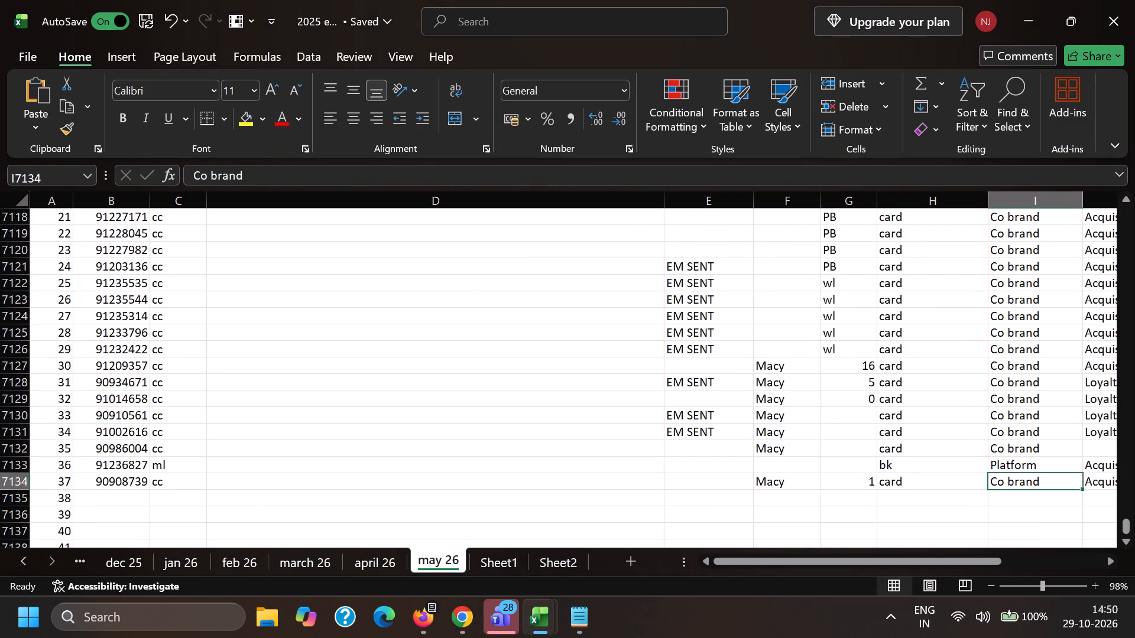
key("alt+Tab")
Open the Manage Product form for email 90908739.
left_click(0, 297)
left_click(49, 116)
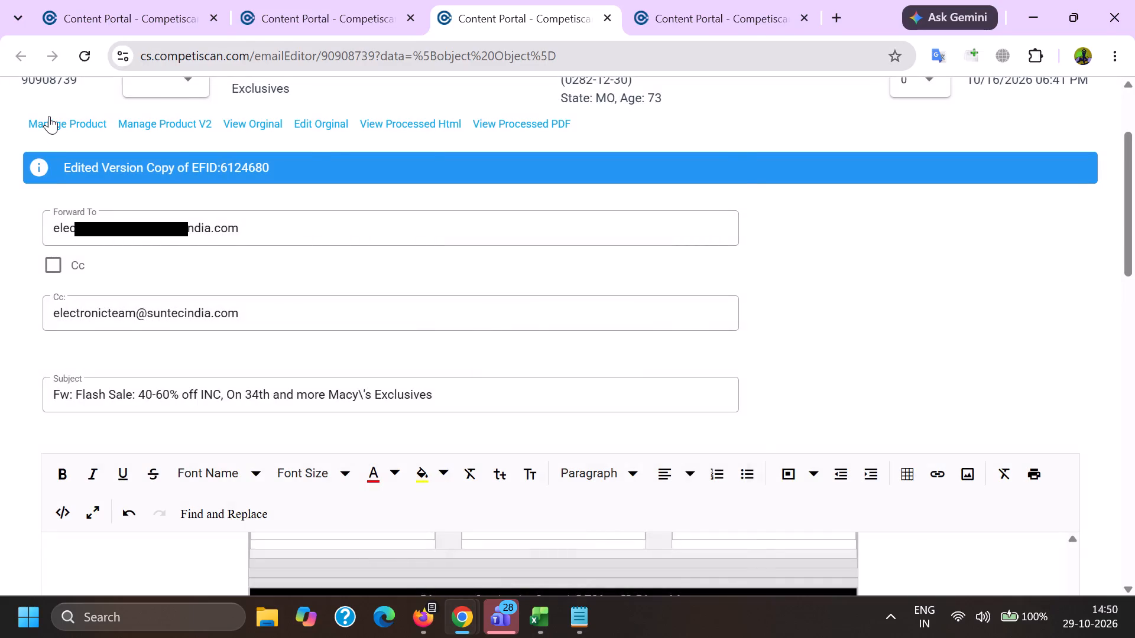
Copy the sender name Macy's from the email's From line and return to the product form.
key("alt+Tab")
scroll(128, 139, "down", 3)
double_click(138, 368)
key("Page_Up")
key("Page_Up")
key("Page_Up")
key("Page_Up")
key("Page_Up")
key("Page_Up")
key("Page_Up")
key("Page_Up")
key("Page_Up")
key("Page_Up")
key("Page_Up")
key("Page_Up")
key("Page_Up")
key("Page_Up")
key("Page_Up")
key("Page_Up")
key("Page_Up")
key("Page_Up")
key("Page_Up")
key("Page_Up")
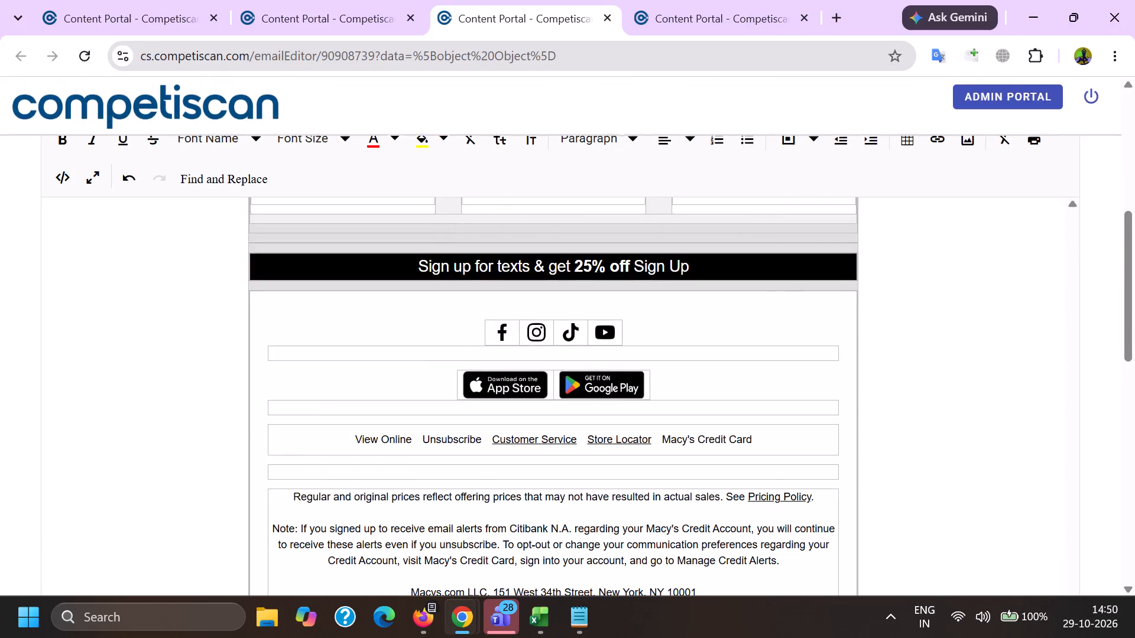
scroll(124, 317, "down", 5)
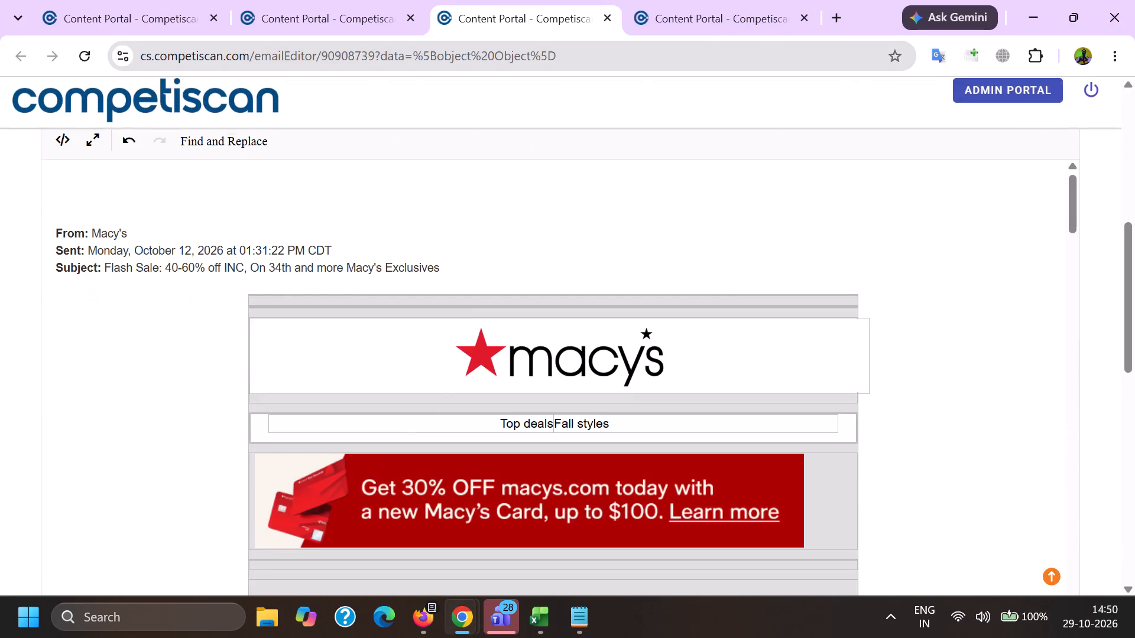
double_click(99, 232)
key("shift+Left")
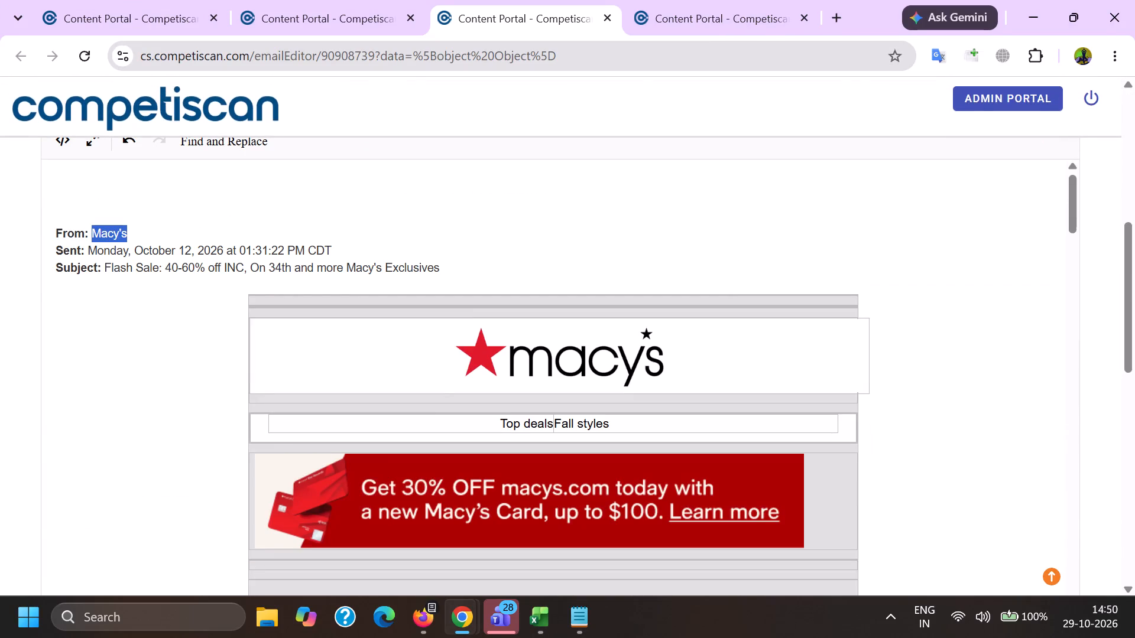
key("ctrl+c")
key("alt+Tab")
Replace the company apc-na with Macy's and its product image, and search Macy's in Affinity/Association.
scroll(308, 248, "down", 5)
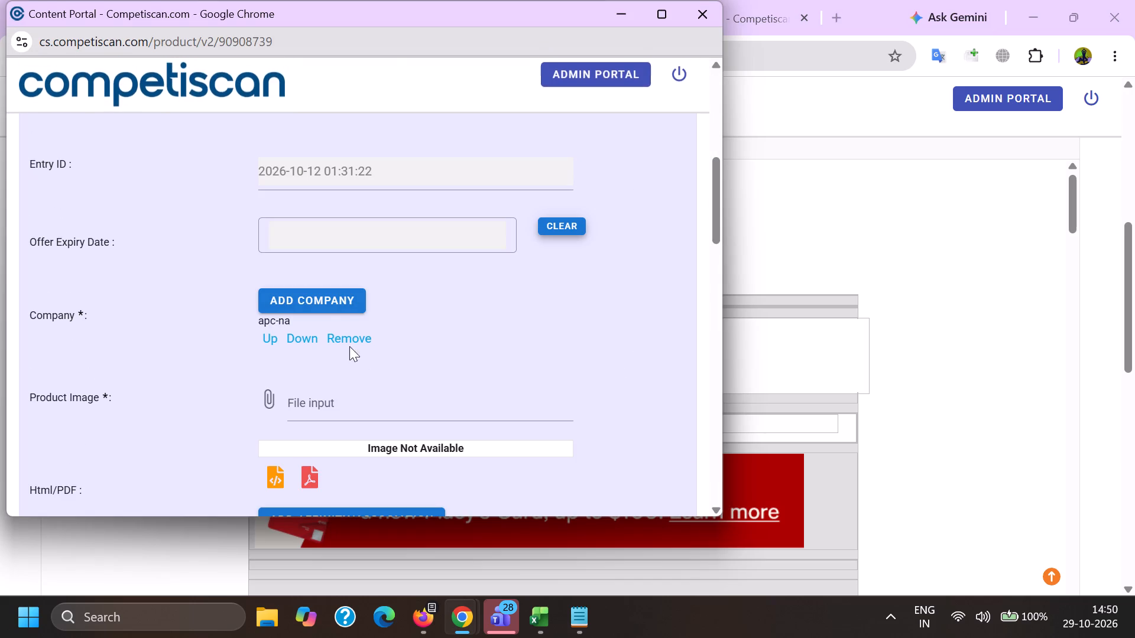
left_click(339, 338)
left_click(329, 308)
key("ctrl+v")
scroll(348, 210, "down", 2)
left_click(367, 303)
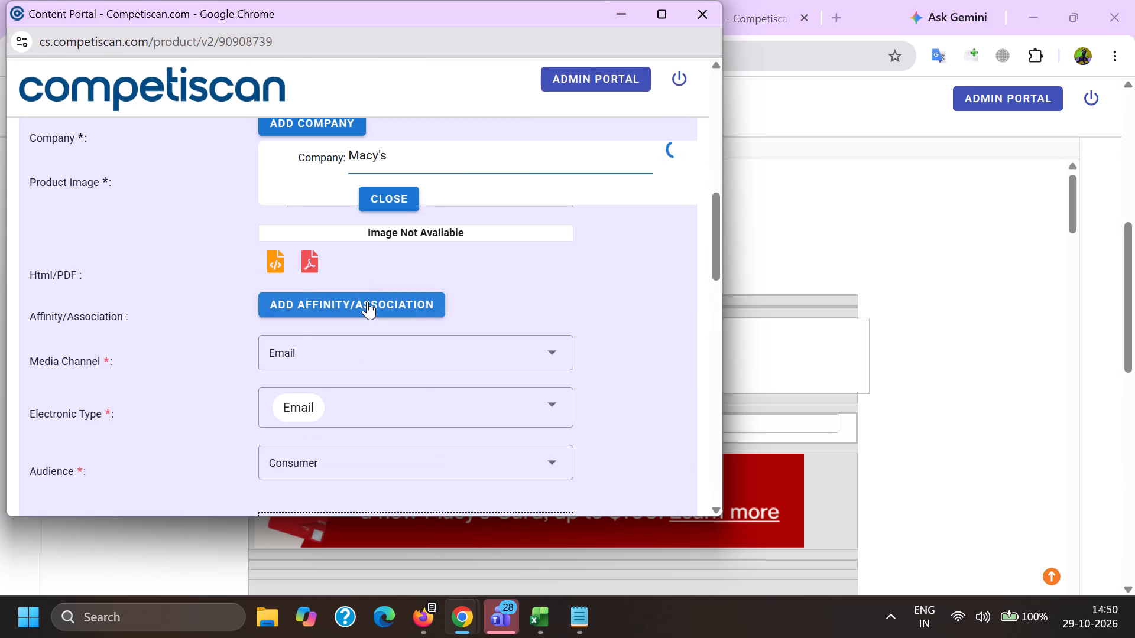
left_click(423, 330)
key("ctrl+v")
scroll(407, 392, "up", 2)
left_click(384, 377)
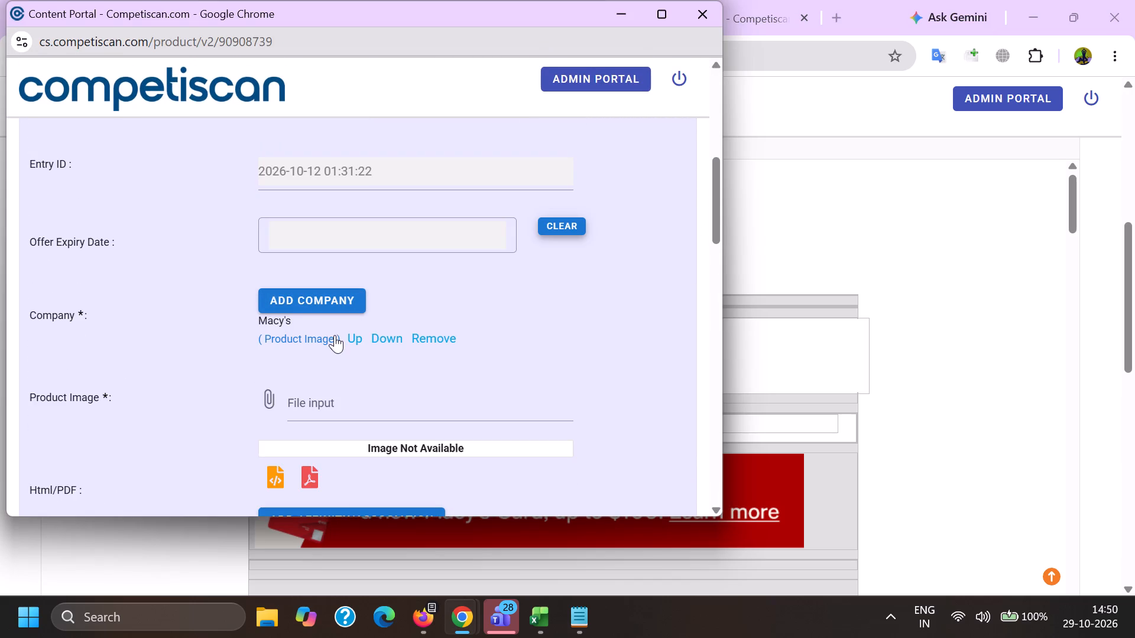
left_click(335, 334)
Add Citibank as a second company on the product form.
left_click(308, 298)
key("c")
key("i")
key("t")
key("i")
key("b")
key("a")
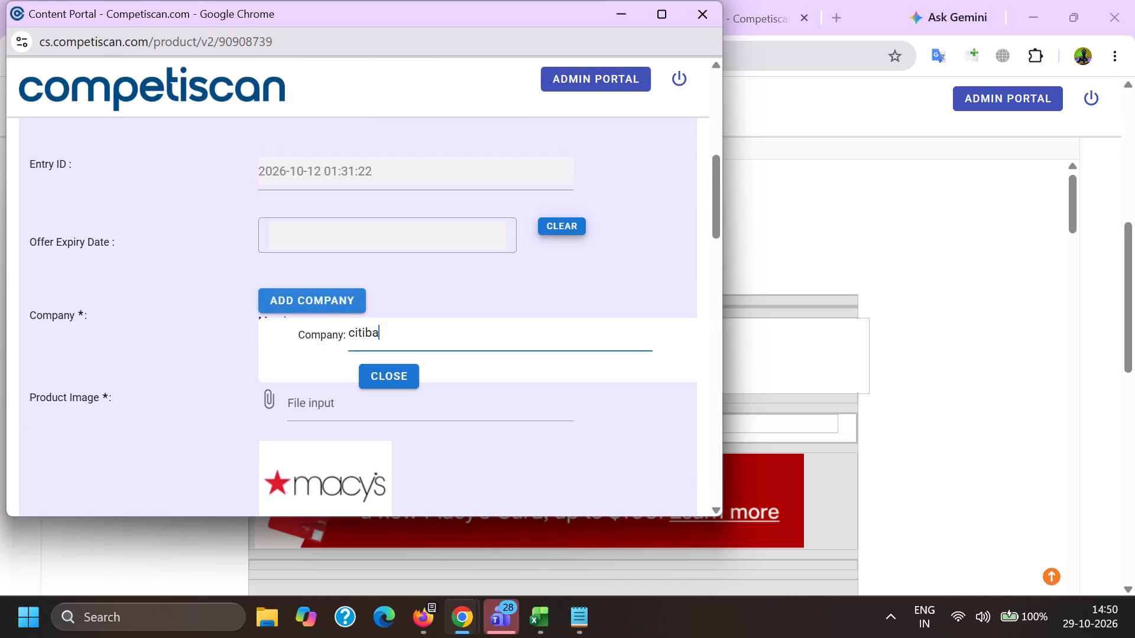
key("n")
key("k")
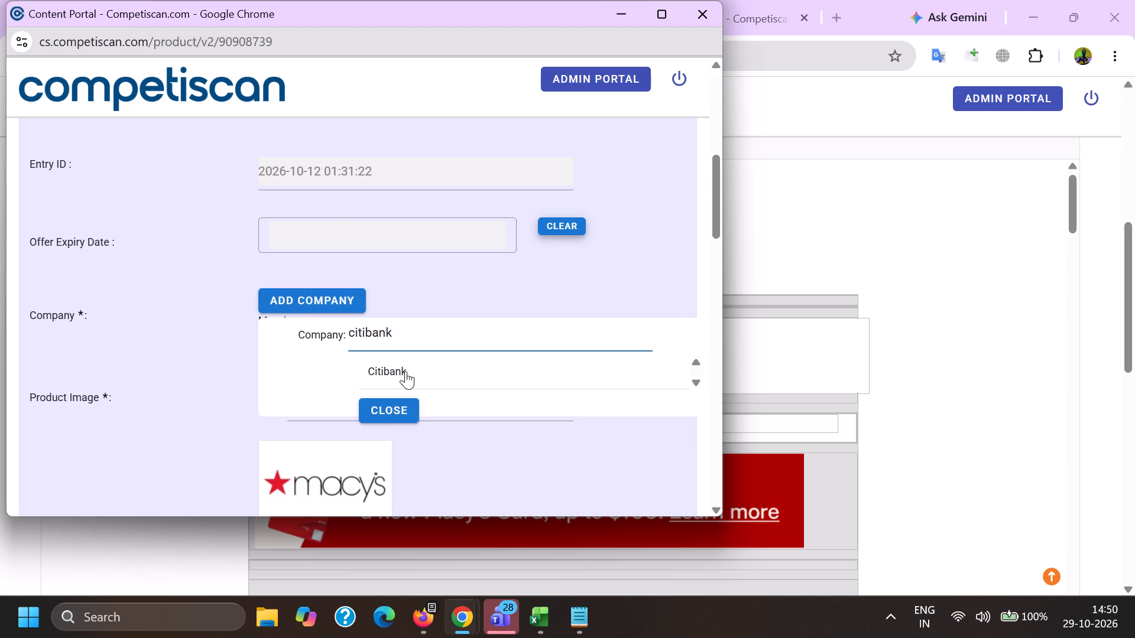
left_click(404, 370)
Choose Macy's (Retail) as the product's affinity/association.
scroll(330, 215, "down", 4)
left_click(376, 366)
Set the product's sector to Retail.
scroll(337, 99, "down", 3)
left_click(341, 277)
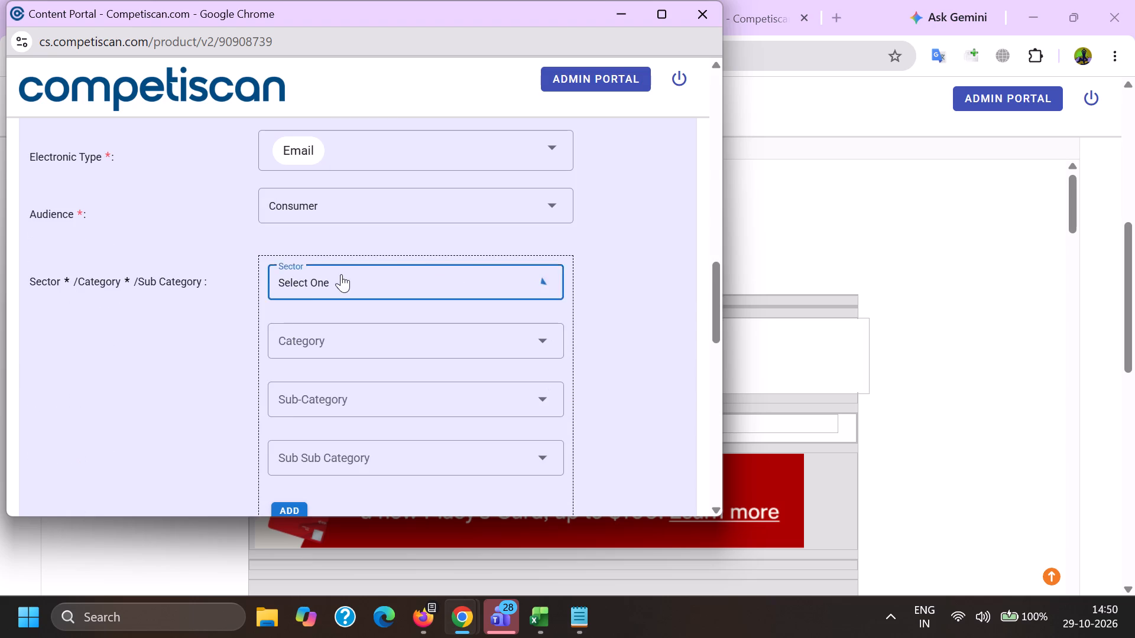
scroll(341, 274, "down", 6)
left_click(303, 326)
left_click(229, 354)
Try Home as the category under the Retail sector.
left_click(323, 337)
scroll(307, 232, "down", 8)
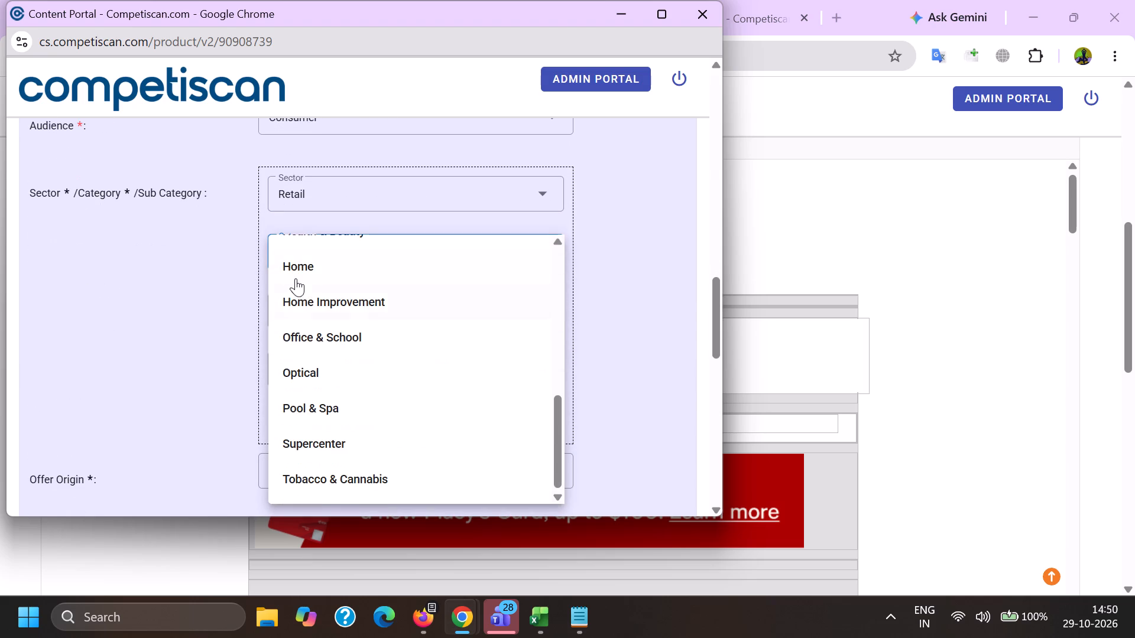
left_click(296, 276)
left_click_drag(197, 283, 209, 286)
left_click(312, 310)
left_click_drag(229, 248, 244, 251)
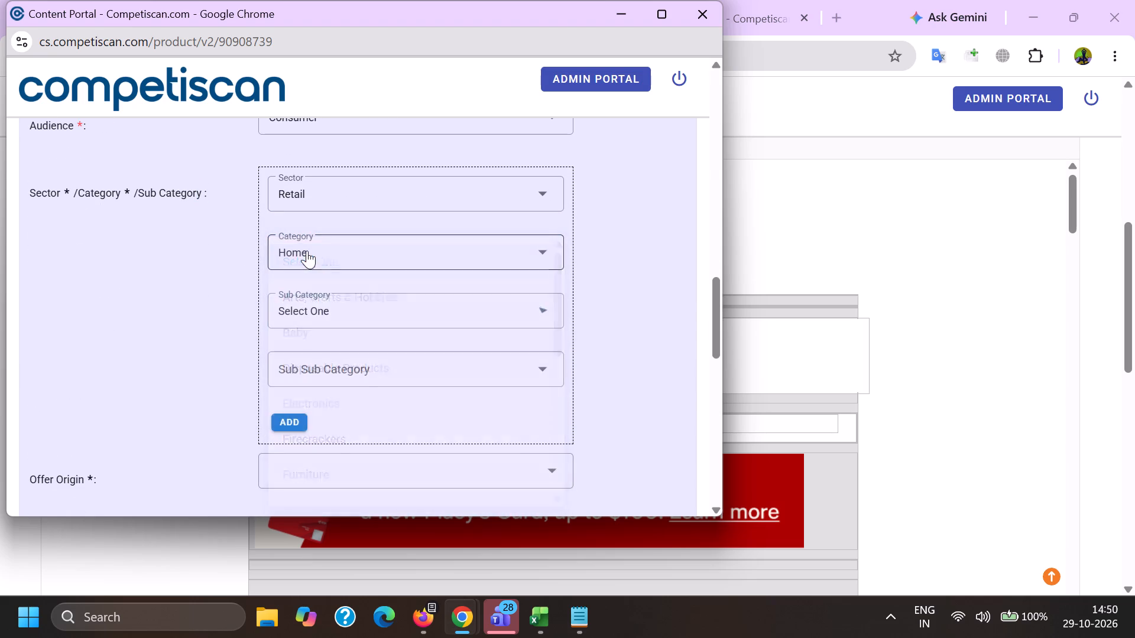
Set the category to Clothing & Accessories and the subcategory to Women's, and add this Retail classification.
left_click(307, 250)
scroll(335, 321, "down", 2)
scroll(333, 237, "up", 3)
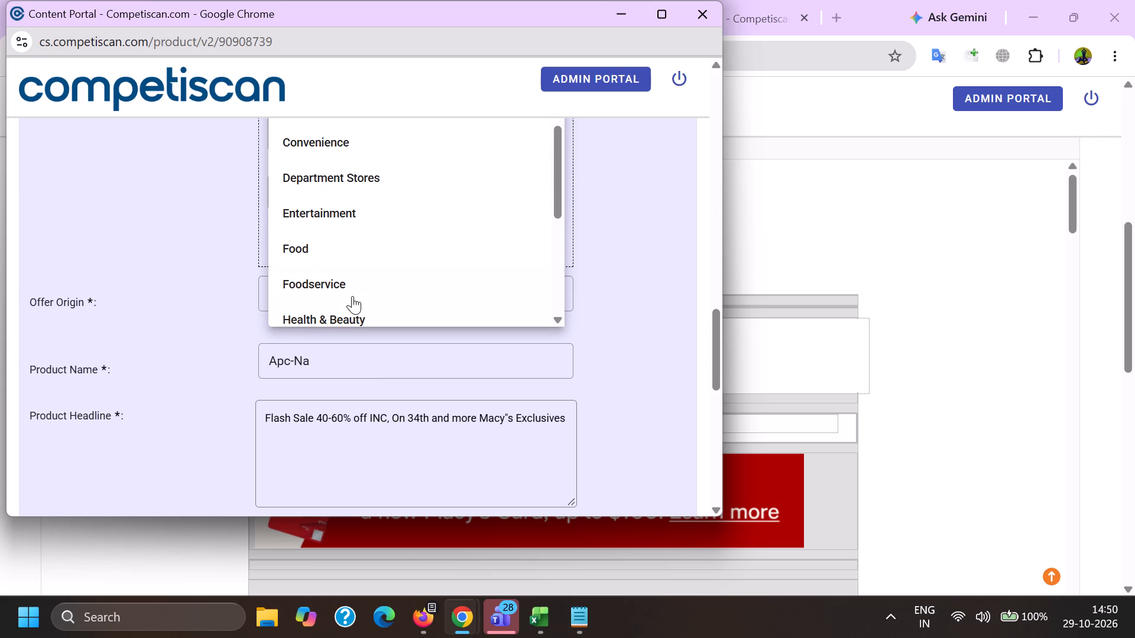
scroll(333, 243, "up", 2)
left_click(351, 216)
left_click(220, 214)
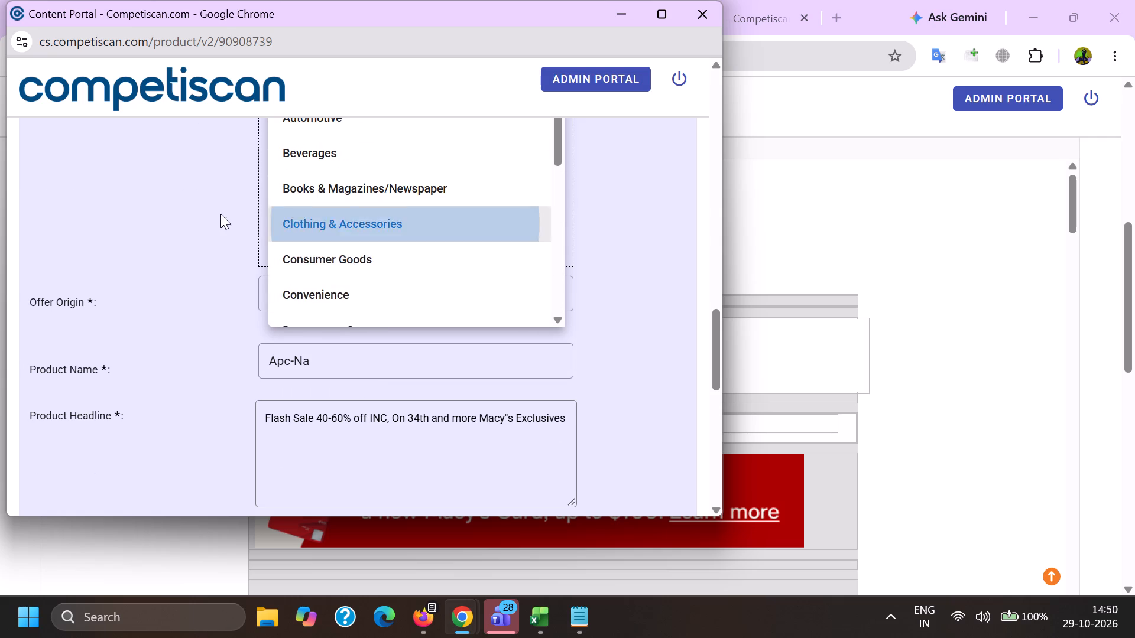
scroll(320, 276, "up", 1)
left_click(305, 222)
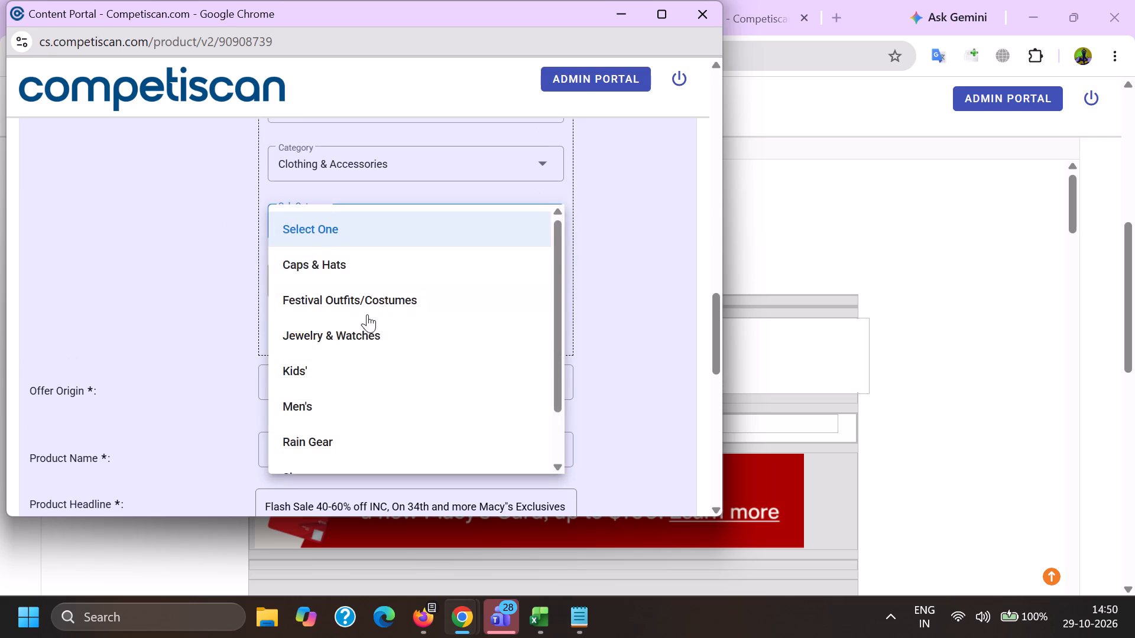
scroll(347, 350, "down", 6)
left_click(359, 437)
left_click_drag(181, 416, 197, 416)
left_click(291, 333)
Add a second classification with sector Credit Cards, category Payment Cards and subcategory Credit Cards.
scroll(313, 327, "up", 2)
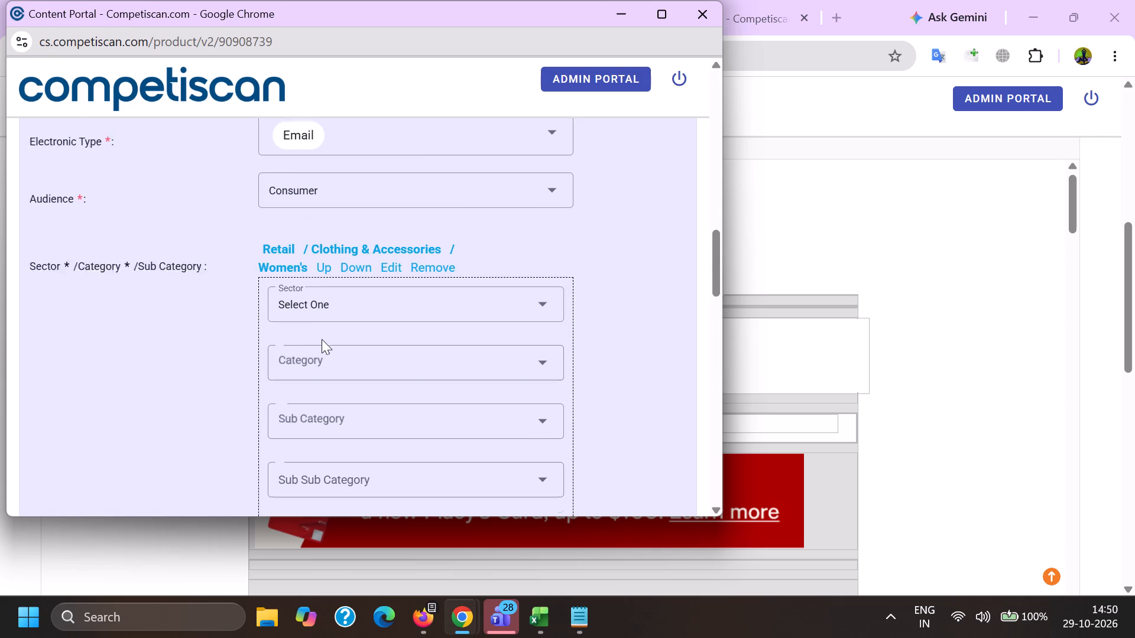
left_click(316, 328)
scroll(326, 411, "up", 7)
left_click(336, 416)
left_click(240, 398)
left_click(303, 364)
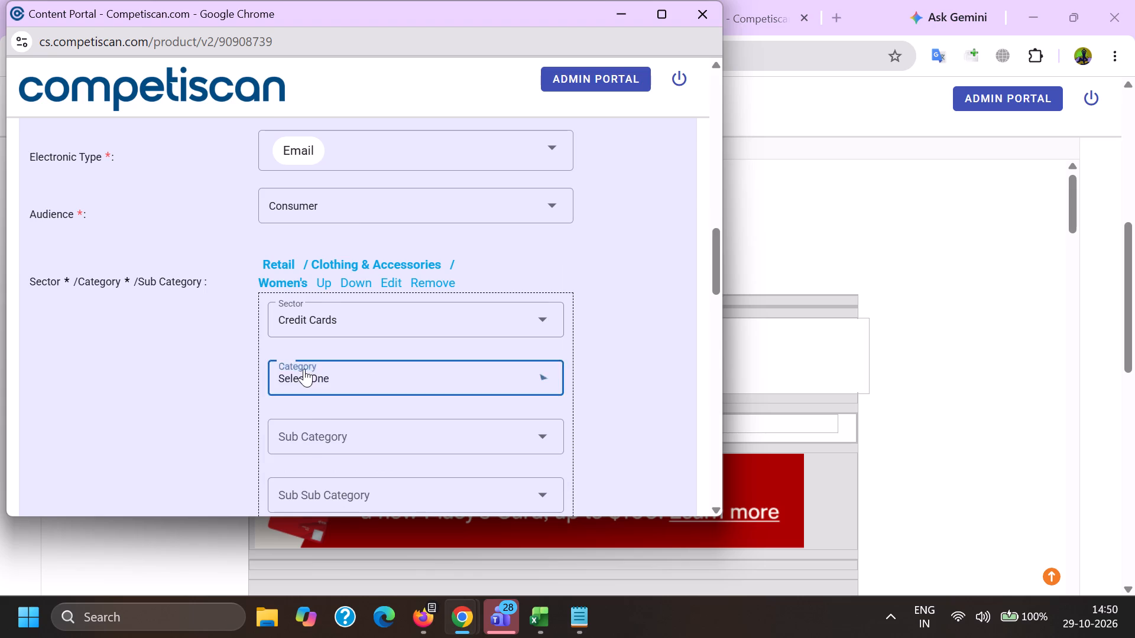
scroll(338, 223, "down", 1)
left_click(353, 361)
left_click(326, 348)
scroll(328, 245, "down", 2)
left_click(325, 359)
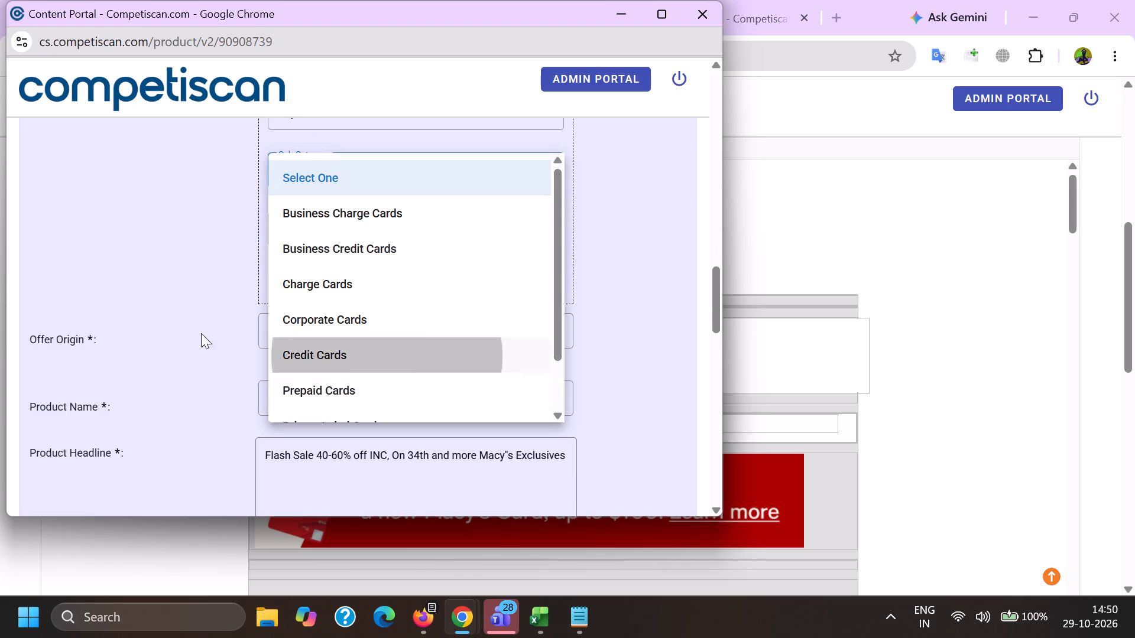
left_click_drag(201, 333, 217, 333)
left_click(288, 284)
Edit the Credit Cards / Payment Cards classification to use the subcategory Private Label Cards.
scroll(335, 366, "up", 3)
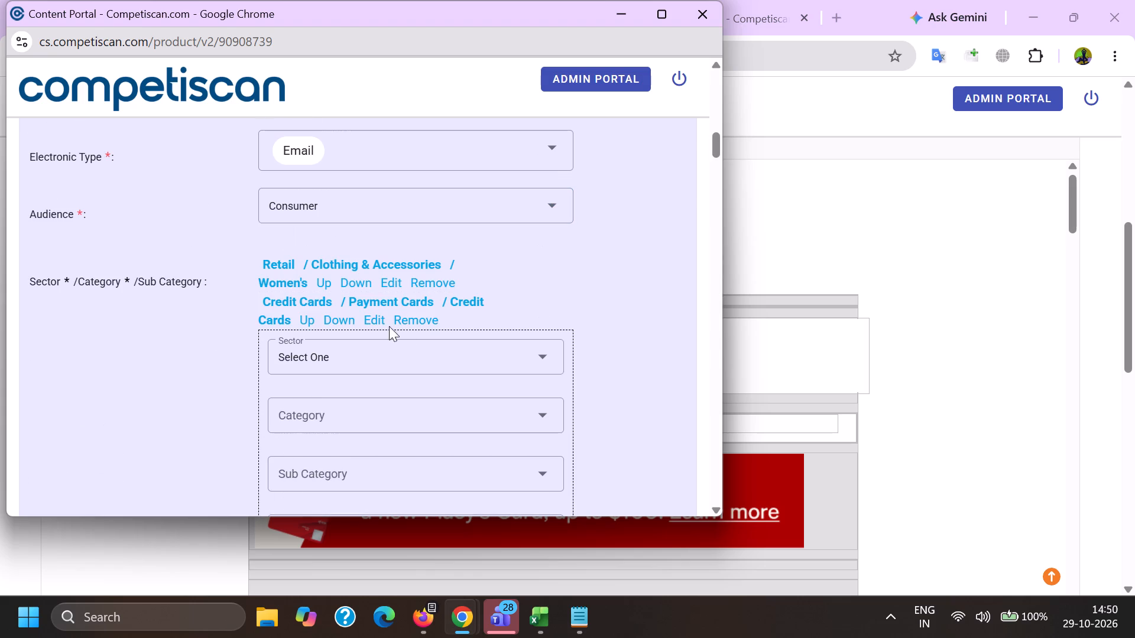
left_click(383, 321)
scroll(336, 268, "down", 2)
left_click(306, 297)
scroll(304, 302, "down", 7)
left_click(344, 437)
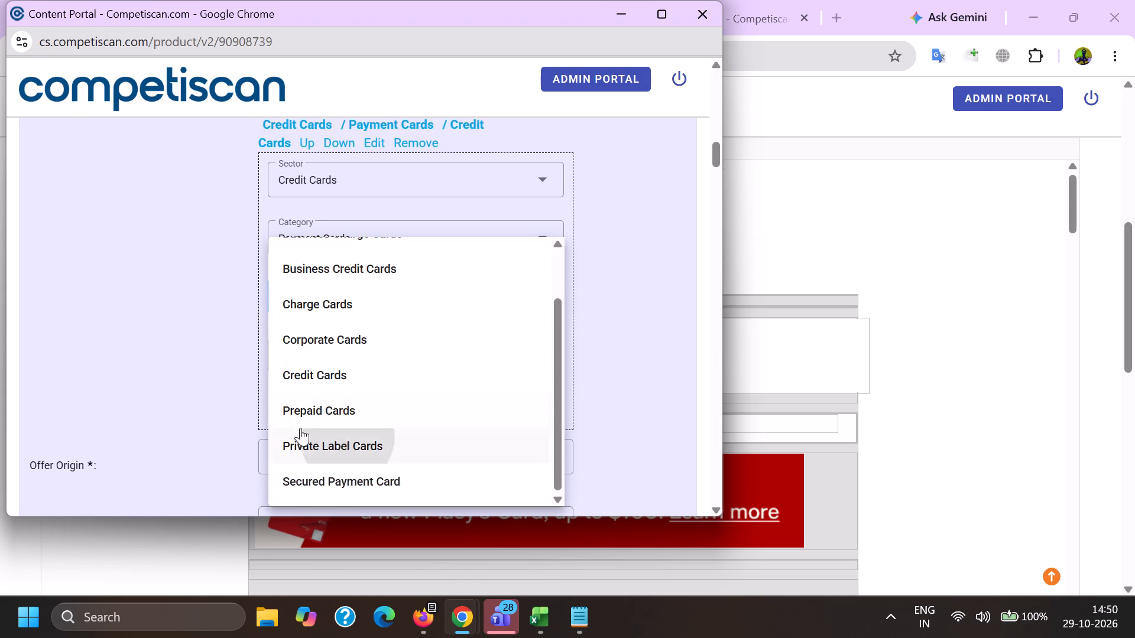
left_click(190, 419)
left_click(308, 404)
Move the Retail / Clothing & Accessories / Women's classification down one place.
scroll(329, 414, "up", 3)
left_click(351, 365)
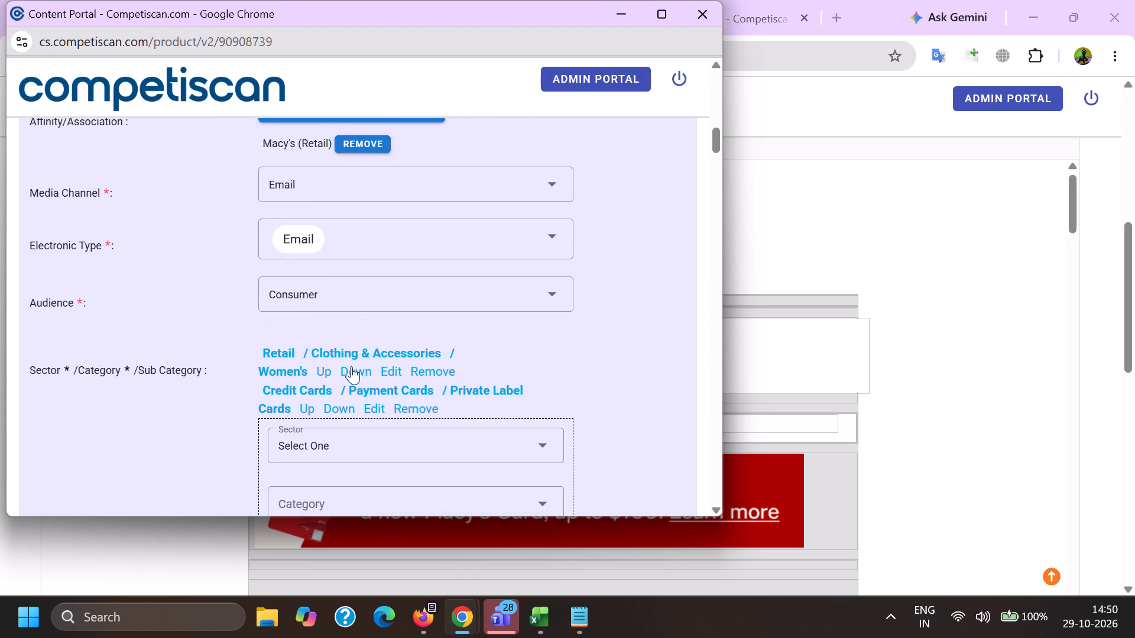
Set the offer origin to Provider/Bank and the product name to Macy's Card.
scroll(351, 343, "down", 5)
left_click(307, 279)
double_click(324, 361)
key("ctrl+v")
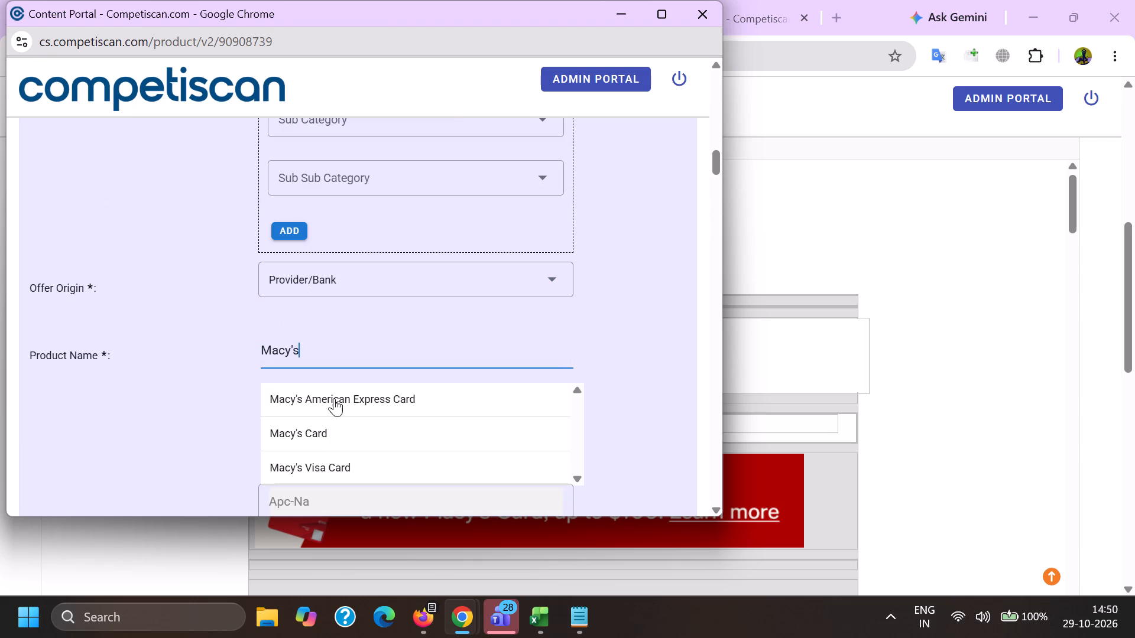
left_click(324, 429)
Move the Retail / Clothing & Accessories / Women's classification down one place.
scroll(324, 428, "up", 5)
left_click(342, 372)
Replace the product headline with the email's subject, "Flash Sale: 40-60% off INC, On 34th and more Macy's Exclusives.".
scroll(346, 340, "down", 6)
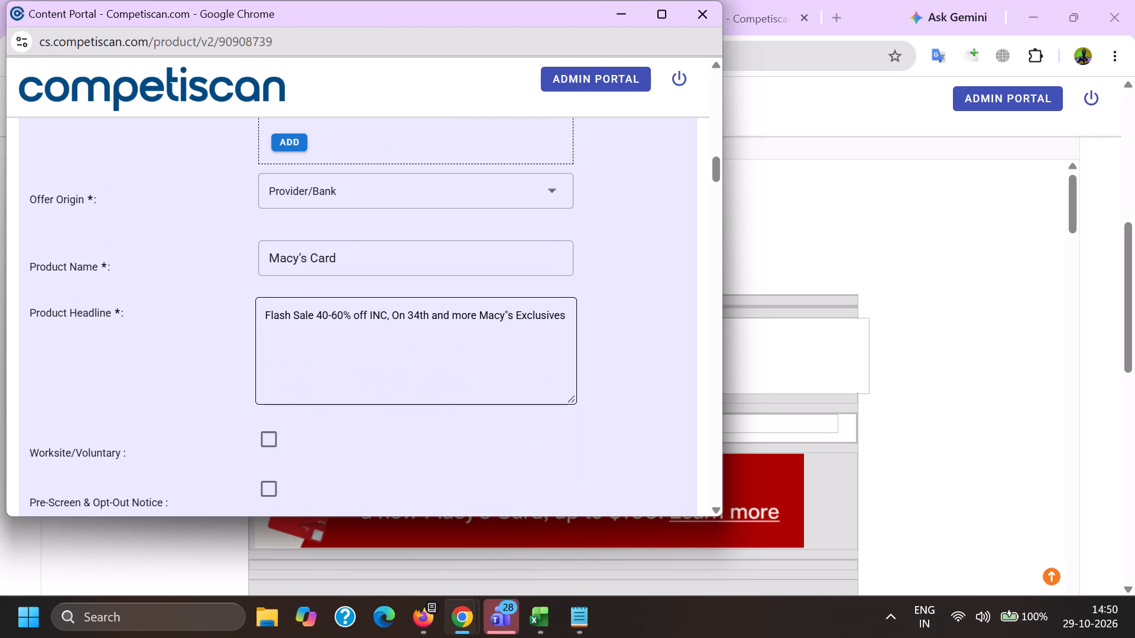
triple_click(478, 336)
key("BackSpace")
key("alt+Tab")
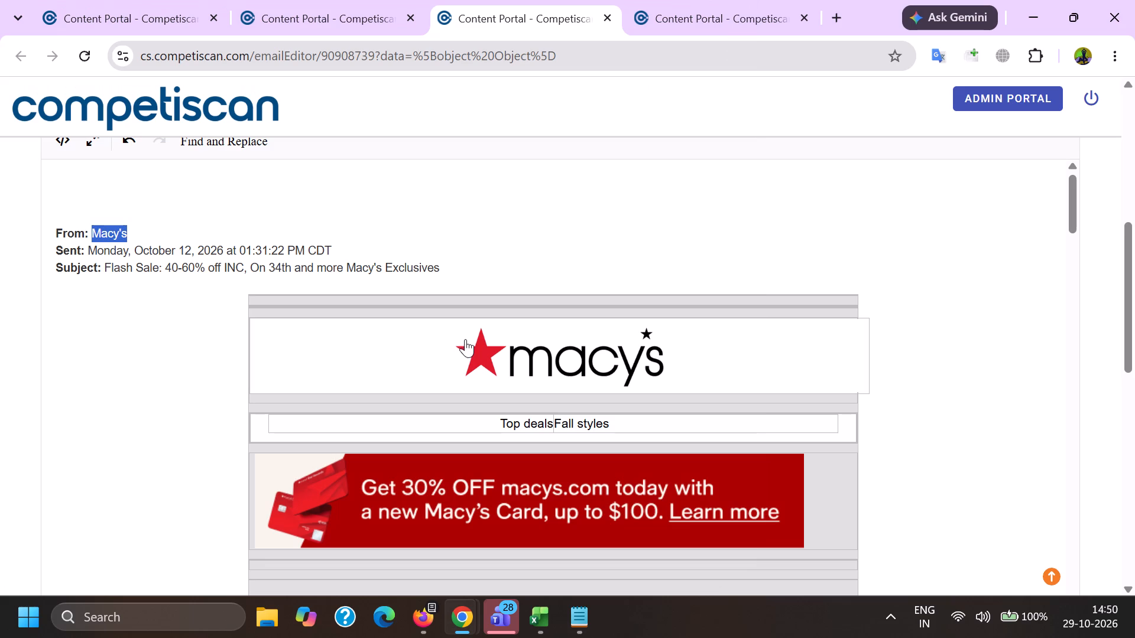
left_click_drag(107, 264, 489, 279)
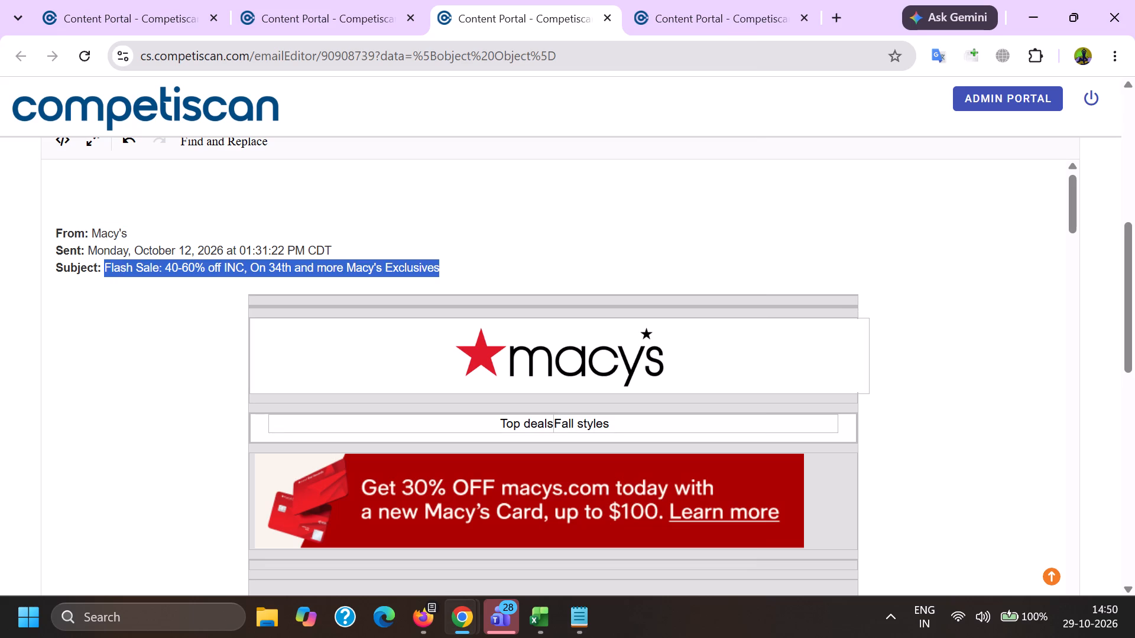
left_click_drag(489, 279, 489, 277)
key("ctrl+c")
key("alt+Tab")
key("ctrl+v")
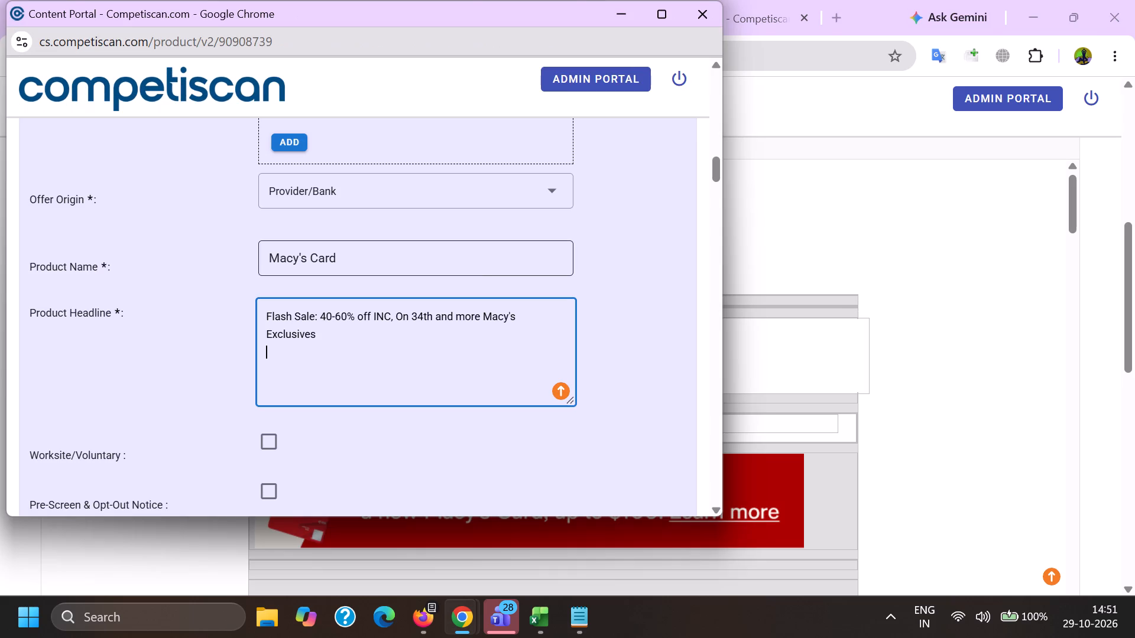
key("BackSpace")
key("period")
key("space")
Append "Get 30% OFF macys.com today with a new Macy's Card, up to $100" to the headline, copied from product 20954839's headline.
key("alt+Tab")
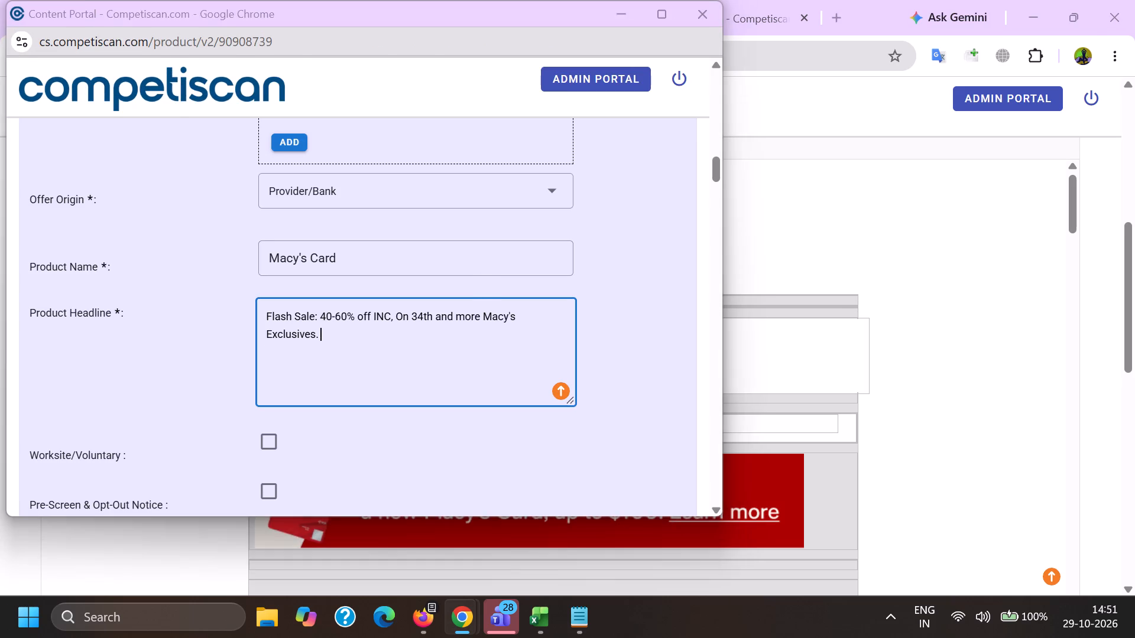
left_click(700, 0)
left_click(527, 25)
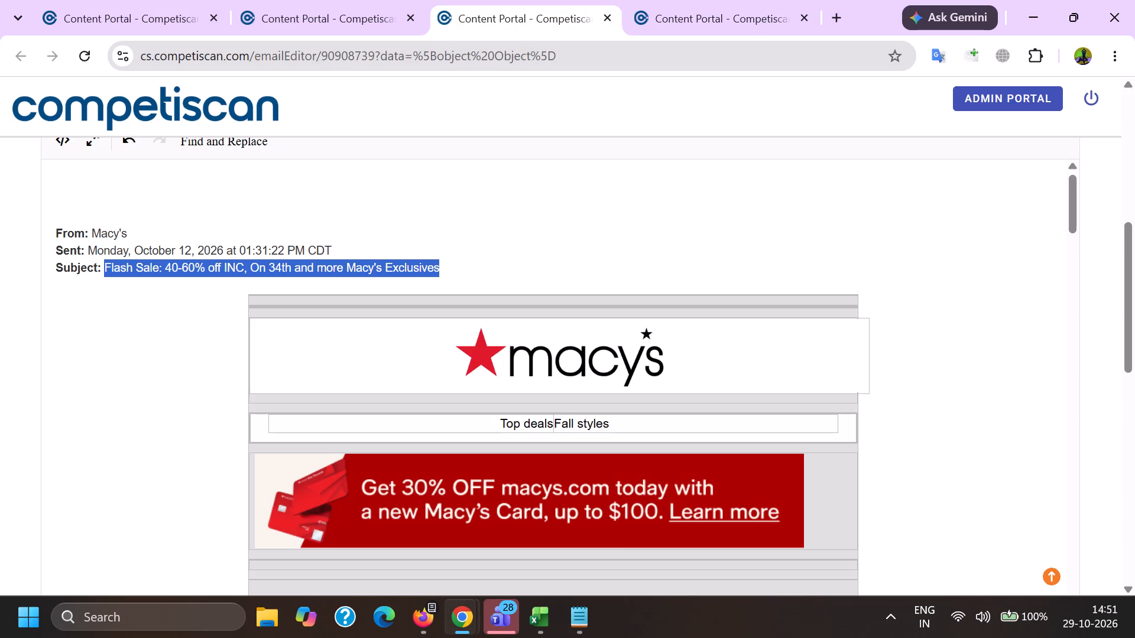
left_click(720, 0)
scroll(628, 304, "down", 13)
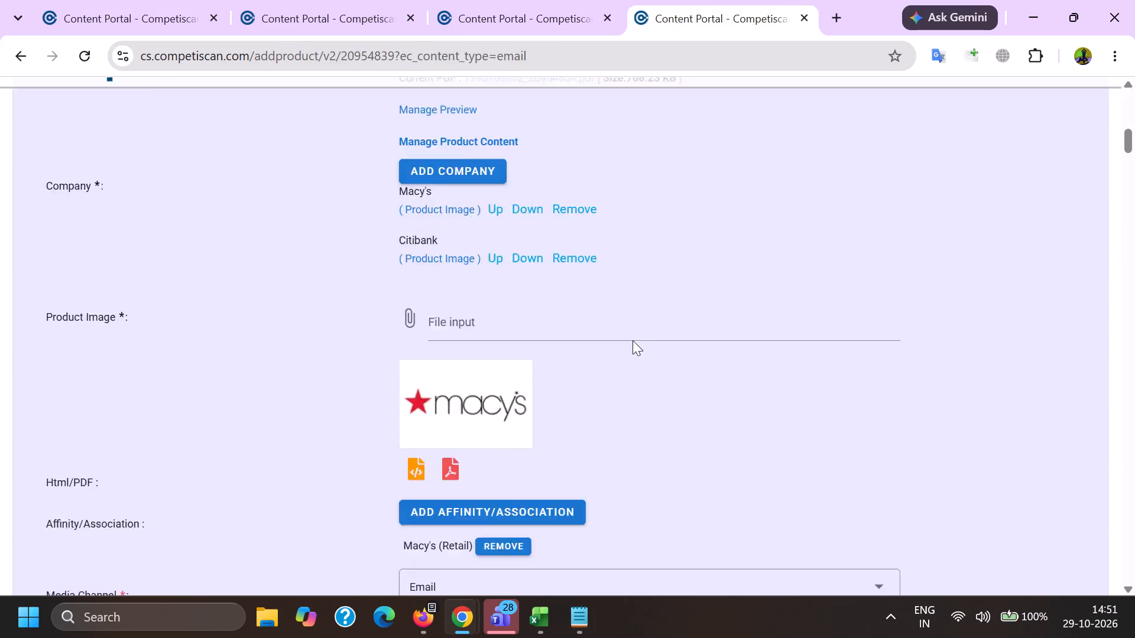
scroll(633, 340, "down", 5)
double_click(540, 407)
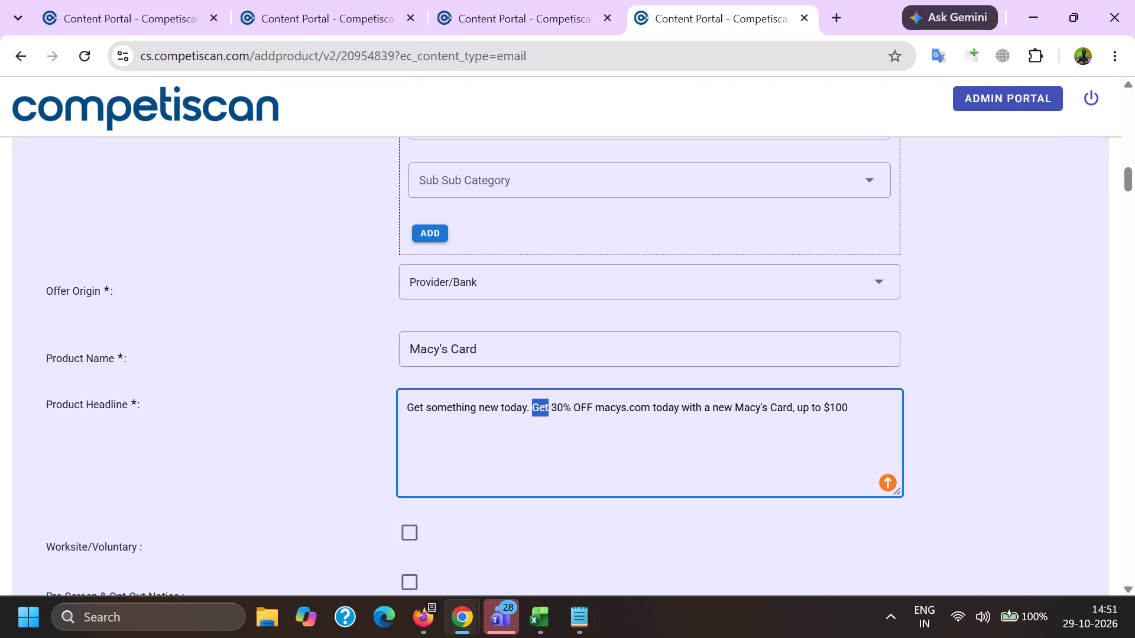
left_click(847, 414, "shift")
key("ctrl+c")
key("alt+Tab")
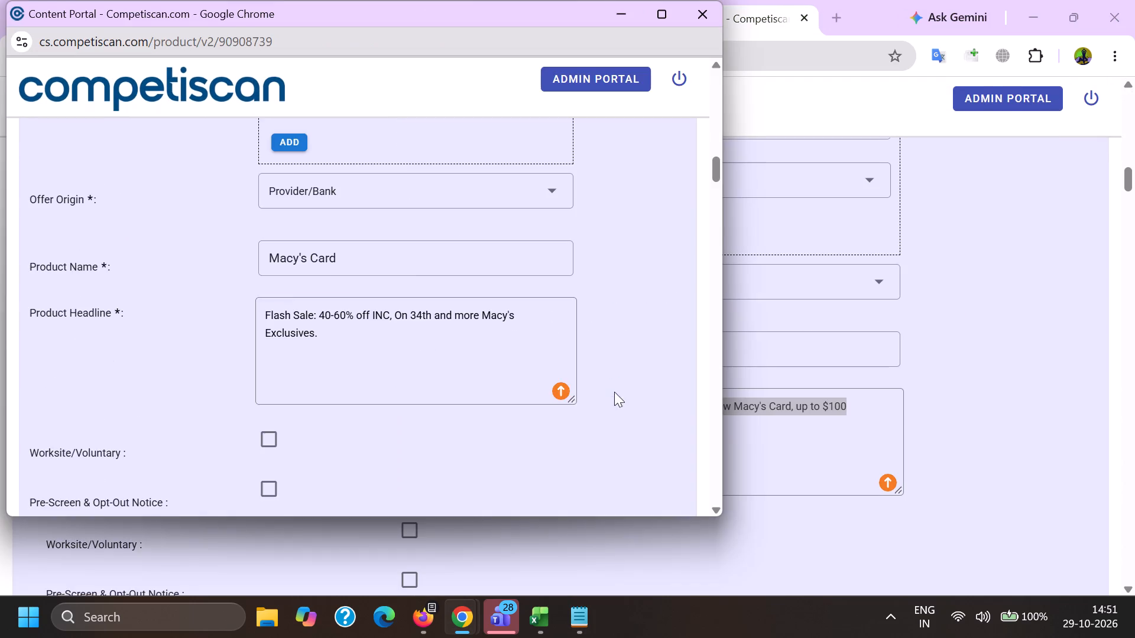
key("ctrl+v")
Set the response mechanism to URL/Website.
scroll(326, 278, "down", 5)
left_click(289, 274)
scroll(292, 167, "down", 6)
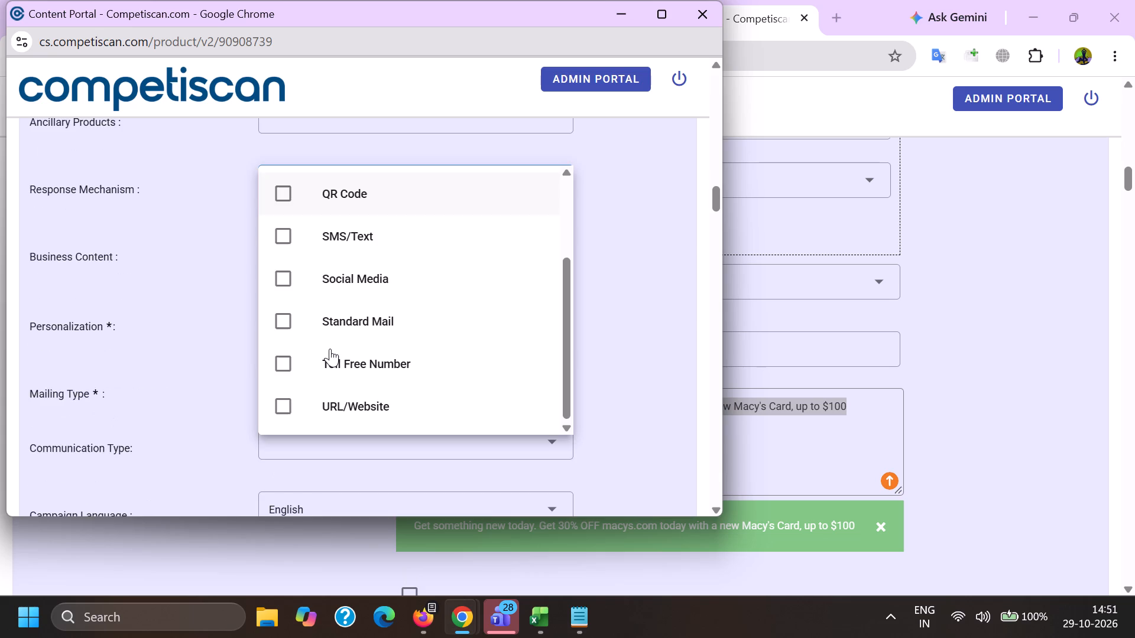
left_click(356, 393)
left_click(244, 370)
Set the mailing type to Acquisition.
scroll(228, 291, "down", 3)
scroll(326, 343, "up", 1)
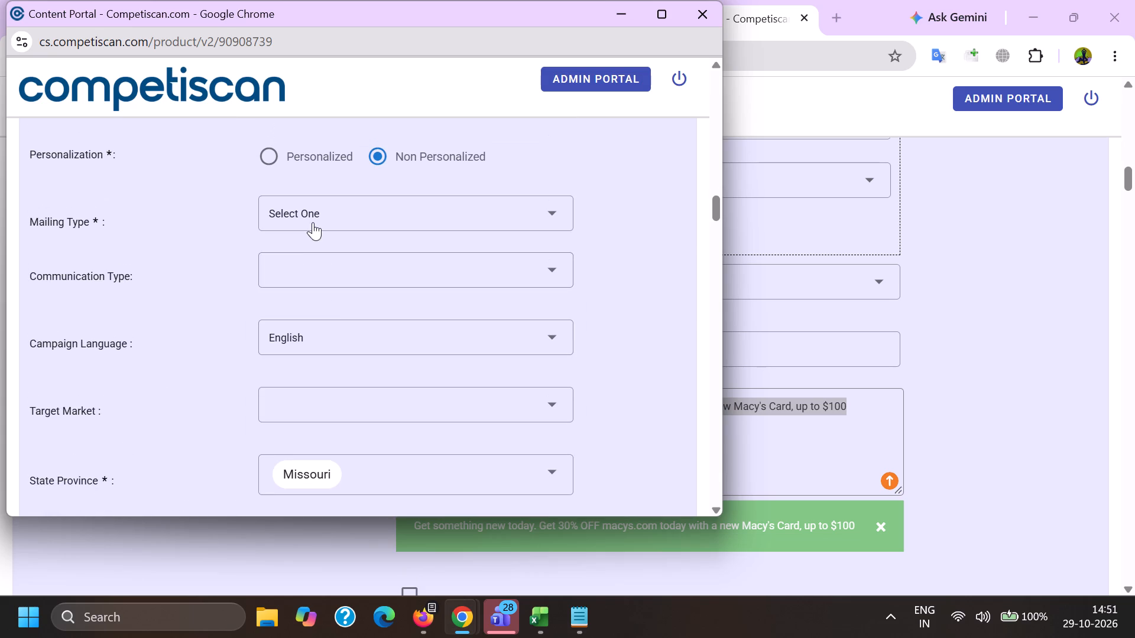
left_click(313, 221)
left_click(329, 248)
left_click_drag(195, 269, 202, 270)
Set the communication type to Bonuses/Contests/Incentives and Co-Brand.
left_click(375, 264)
scroll(347, 171, "up", 1)
scroll(347, 171, "down", 1)
left_click(365, 432)
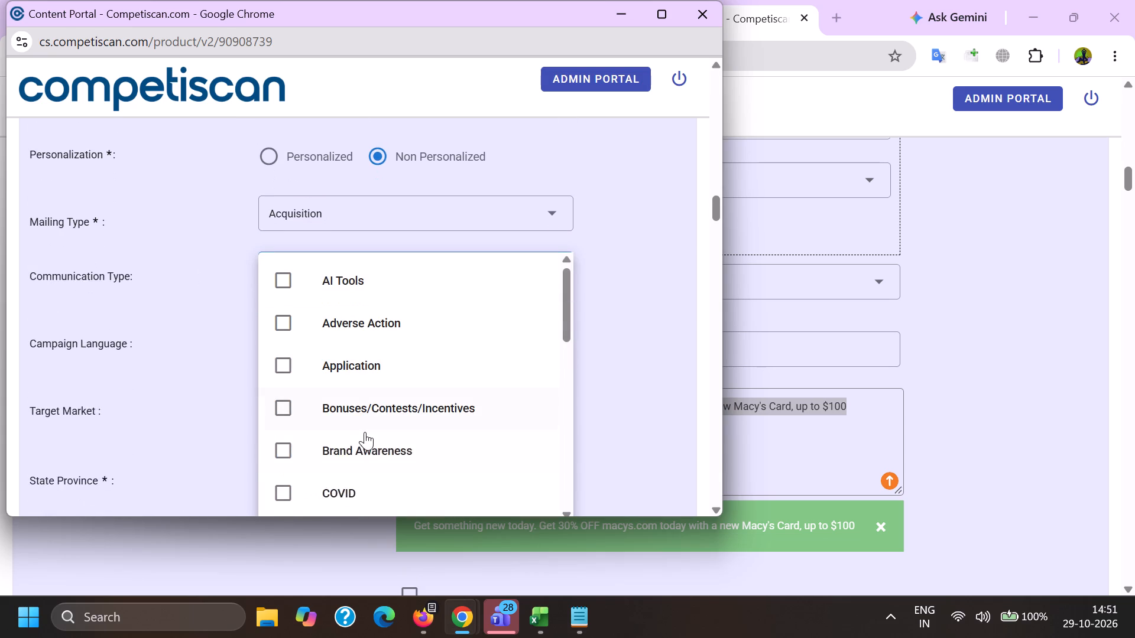
left_click(360, 415)
left_click(351, 448)
scroll(358, 401, "down", 5)
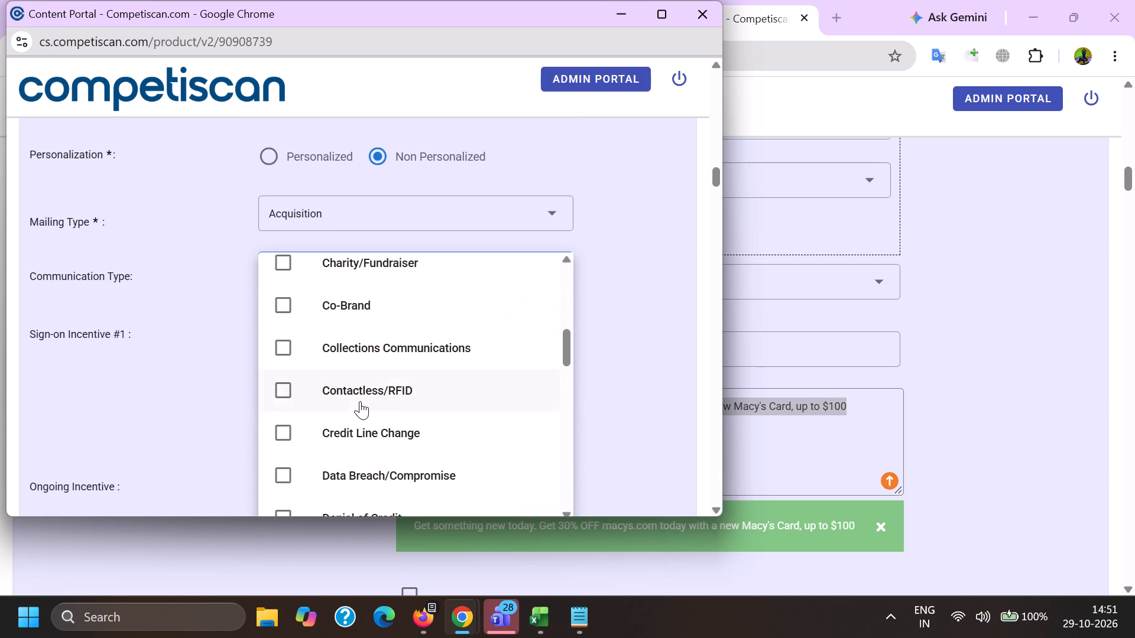
scroll(360, 401, "down", 2)
scroll(368, 451, "down", 4)
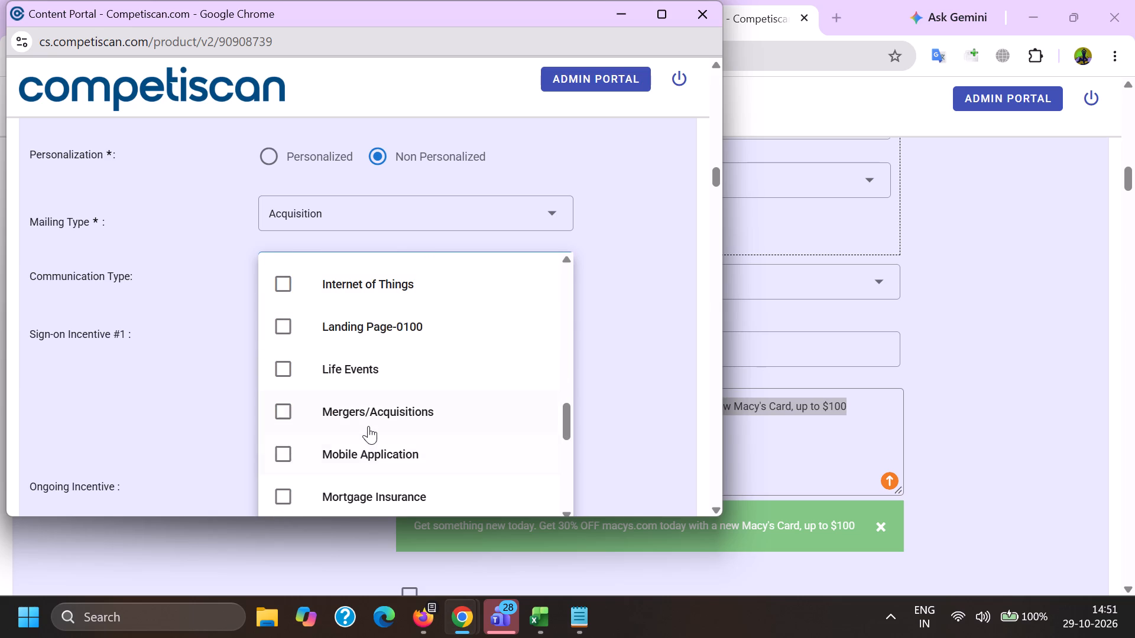
scroll(366, 427, "down", 2)
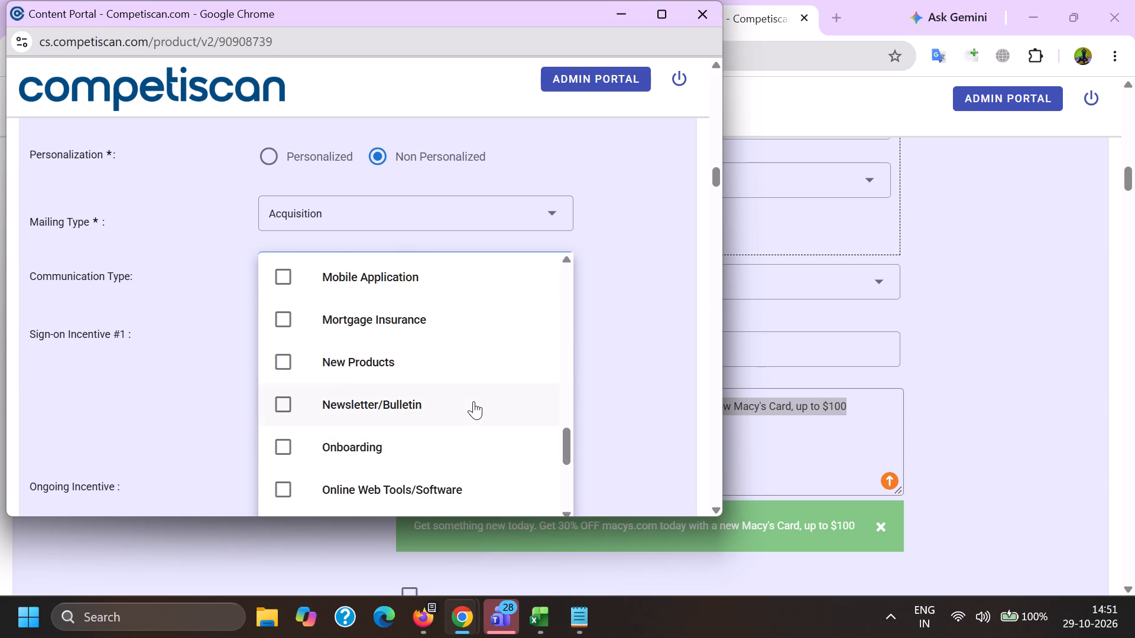
scroll(474, 398, "up", 4)
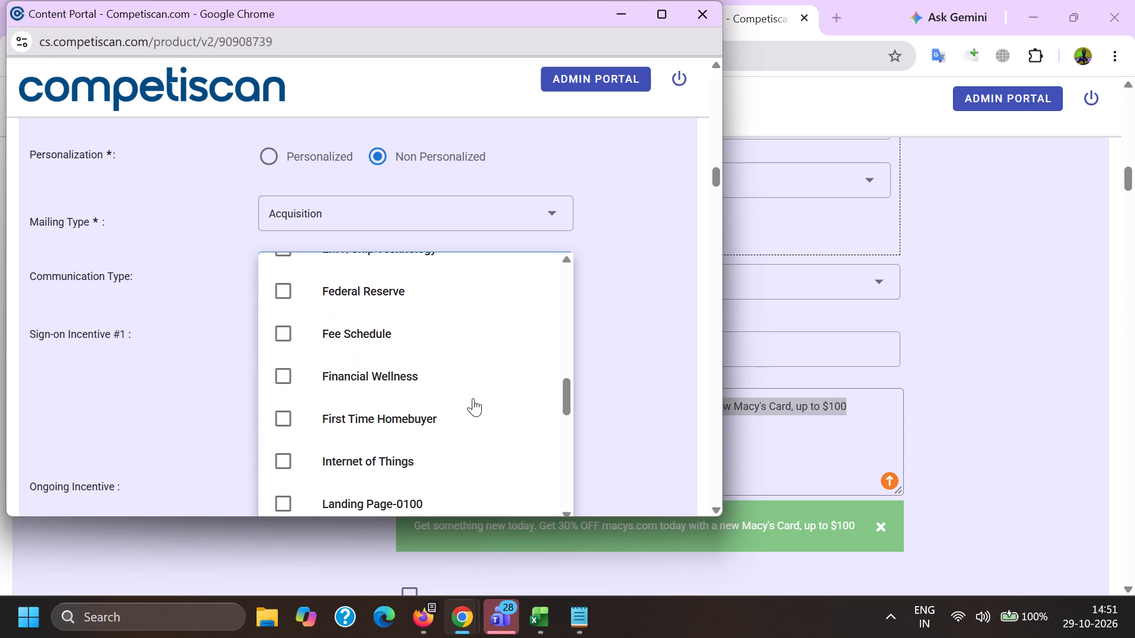
scroll(416, 411, "up", 4)
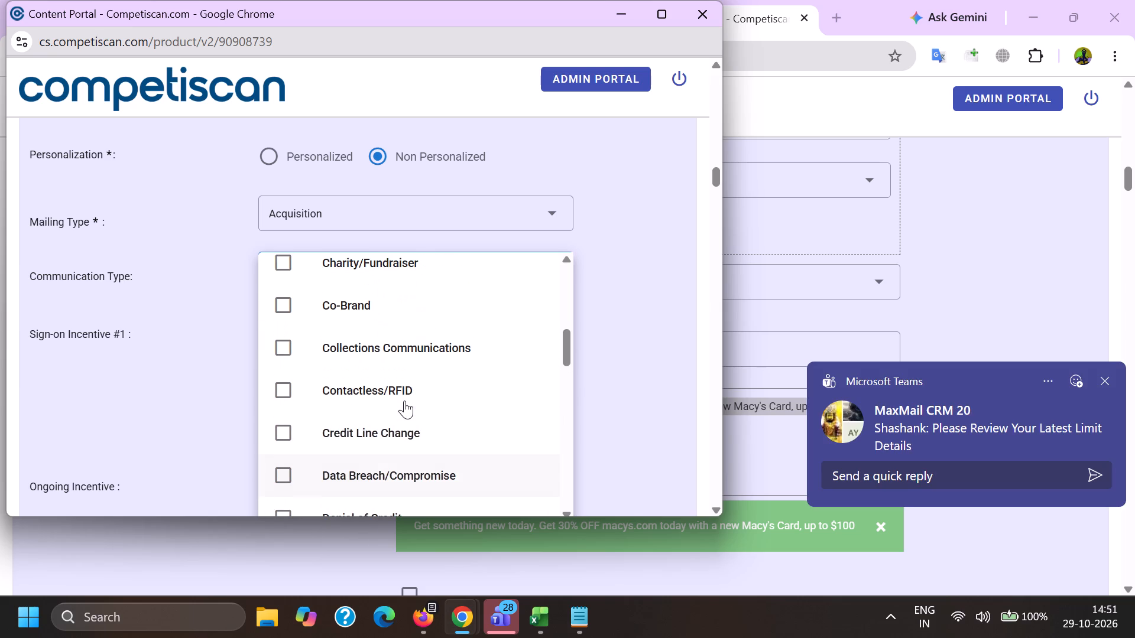
left_click(358, 306)
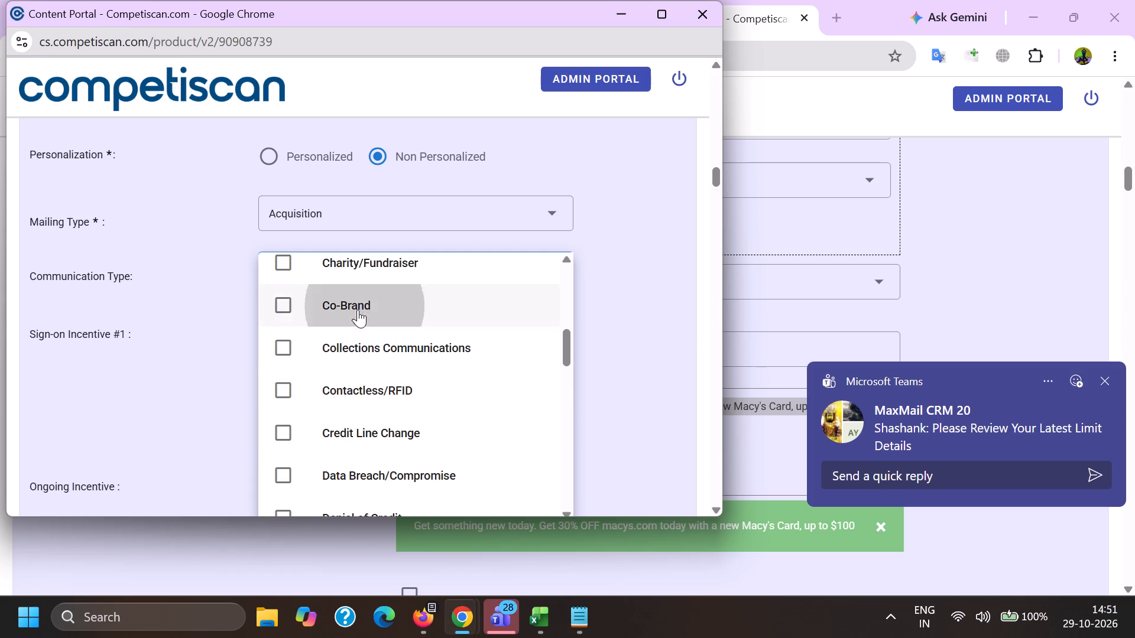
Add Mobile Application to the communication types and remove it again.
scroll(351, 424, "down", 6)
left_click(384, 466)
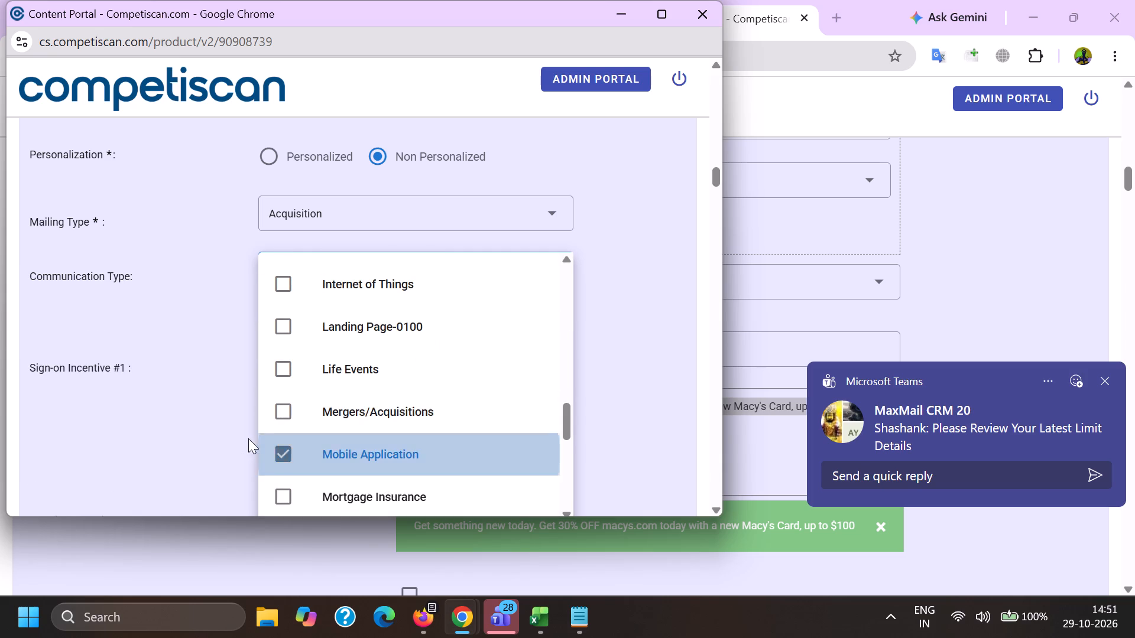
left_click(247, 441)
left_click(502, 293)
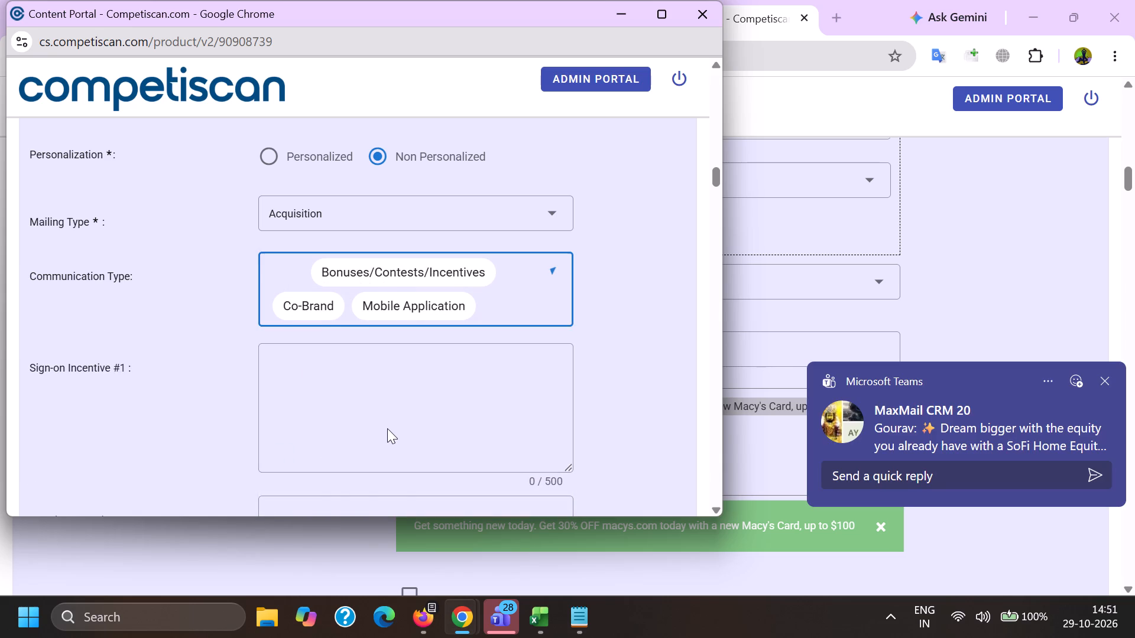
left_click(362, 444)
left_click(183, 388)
Fill Sign-on Incentive #1 with "30% OFF macys.com today with a new Macy's Card, up to $100", leaving out the leading "Get".
scroll(263, 293, "down", 2)
left_click(333, 226)
key("ctrl+v")
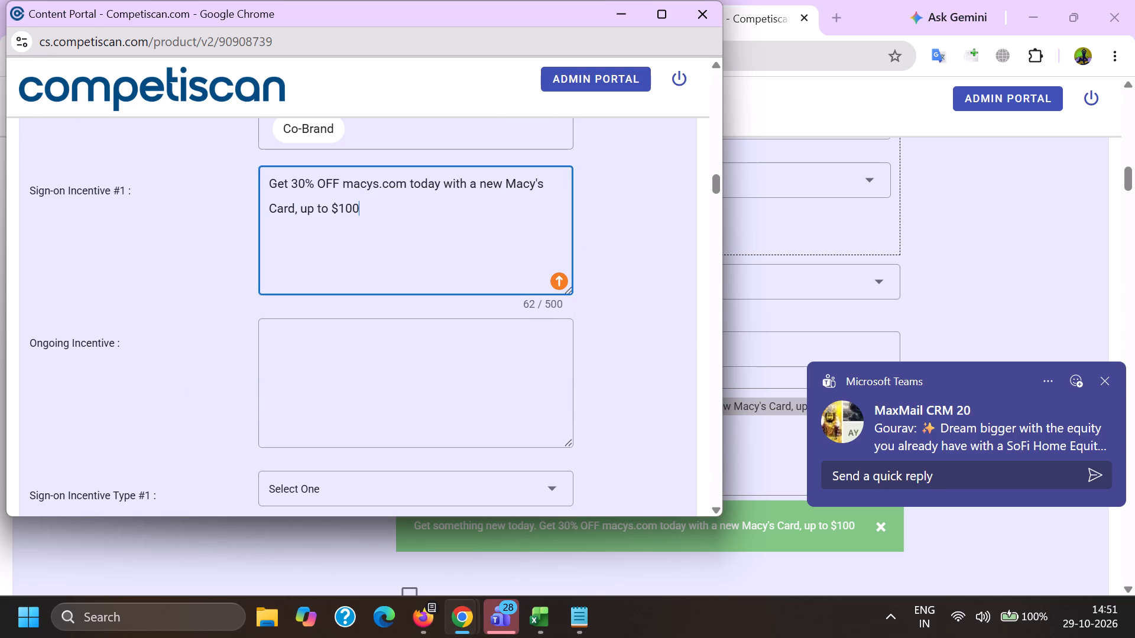
left_click_drag(295, 184, 203, 178)
key("BackSpace")
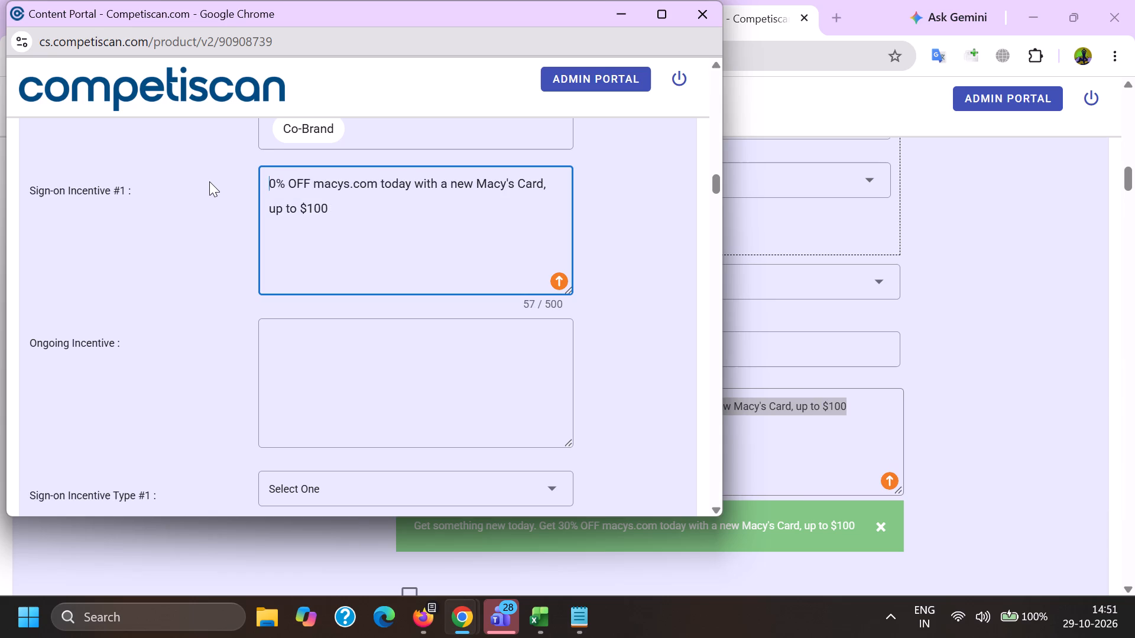
key("3")
Set Sign-on Incentive Type #1 to Coupon/Discount and Sign-on Incentive Value #1 to 30.00.
scroll(312, 220, "down", 3)
left_click(316, 230)
scroll(319, 314, "down", 6)
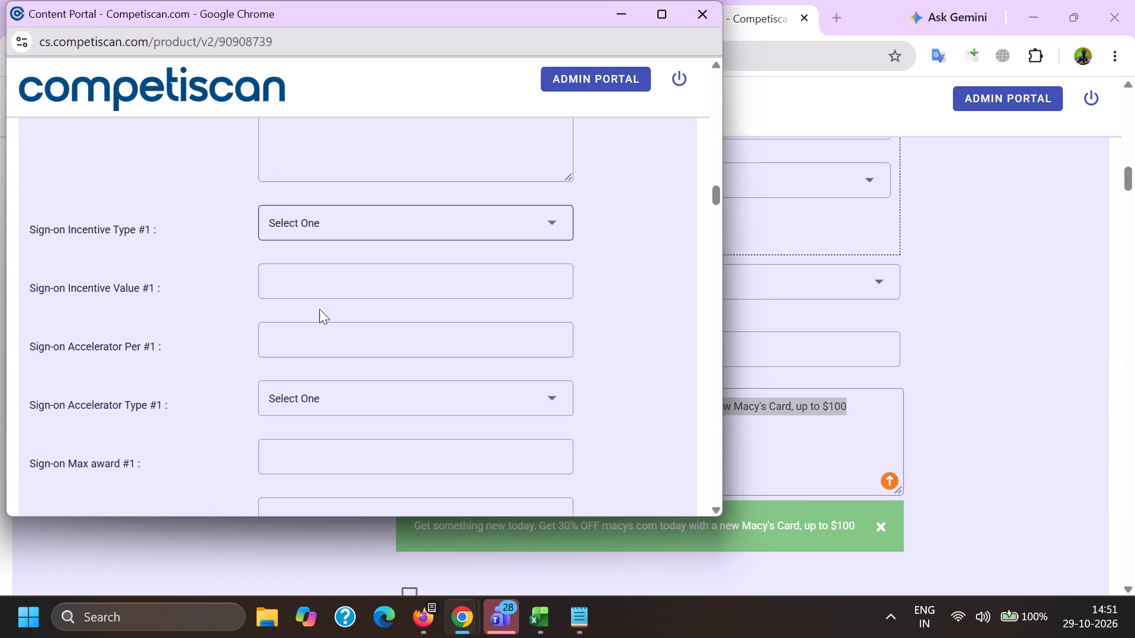
left_click(333, 343)
left_click_drag(167, 343, 174, 342)
left_click(293, 280)
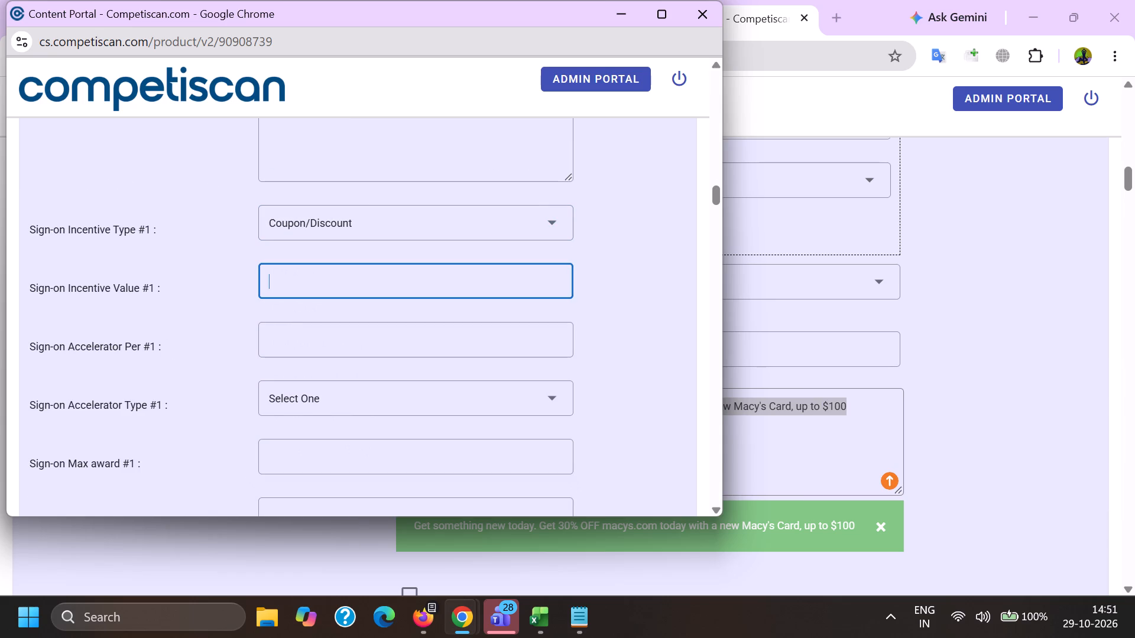
type("30")
key("period")
key("0")
key("0")
Set Sign-on Max award #1 to 30.00.
key("Tab")
key("Tab")
key("Tab")
type("30")
type(".0")
key("0")
key("Tab")
key("Tab")
key("Tab")
In the payment card offer details, set the application type to Invitation to Apply and the primary card level to Not Mentioned.
scroll(299, 282, "down", 20)
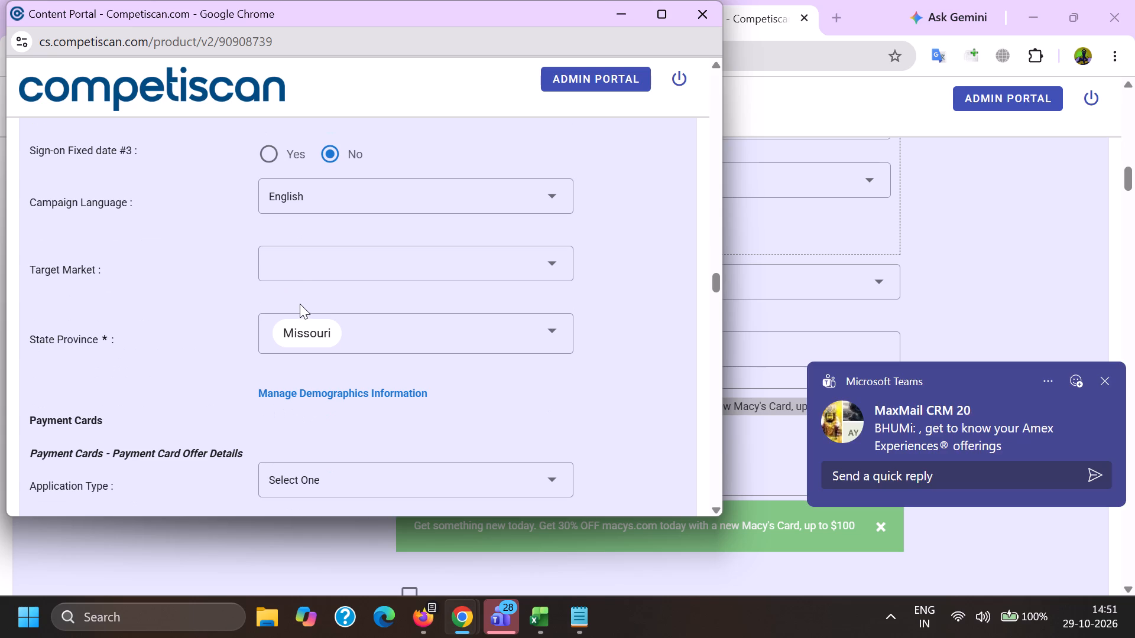
scroll(297, 268, "down", 3)
left_click(294, 219)
left_click(331, 292)
left_click_drag(200, 294, 208, 294)
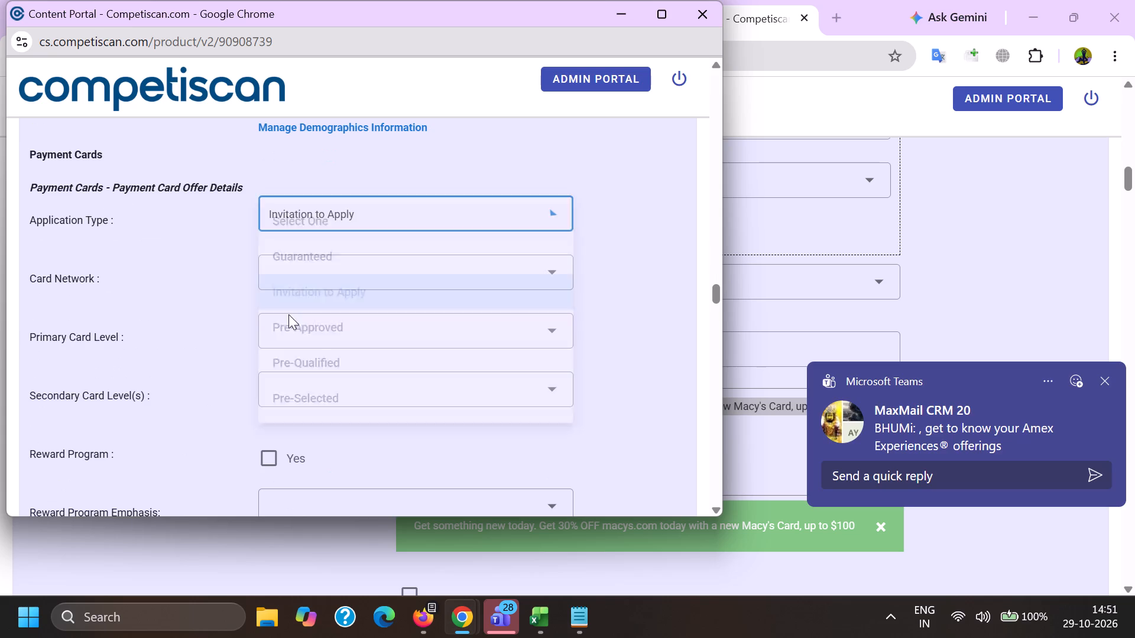
left_click(300, 329)
scroll(300, 225, "down", 1)
left_click(359, 467)
left_click(189, 422)
Mark the reward program as Yes and set the reward program emphasis to Points.
left_click(264, 385)
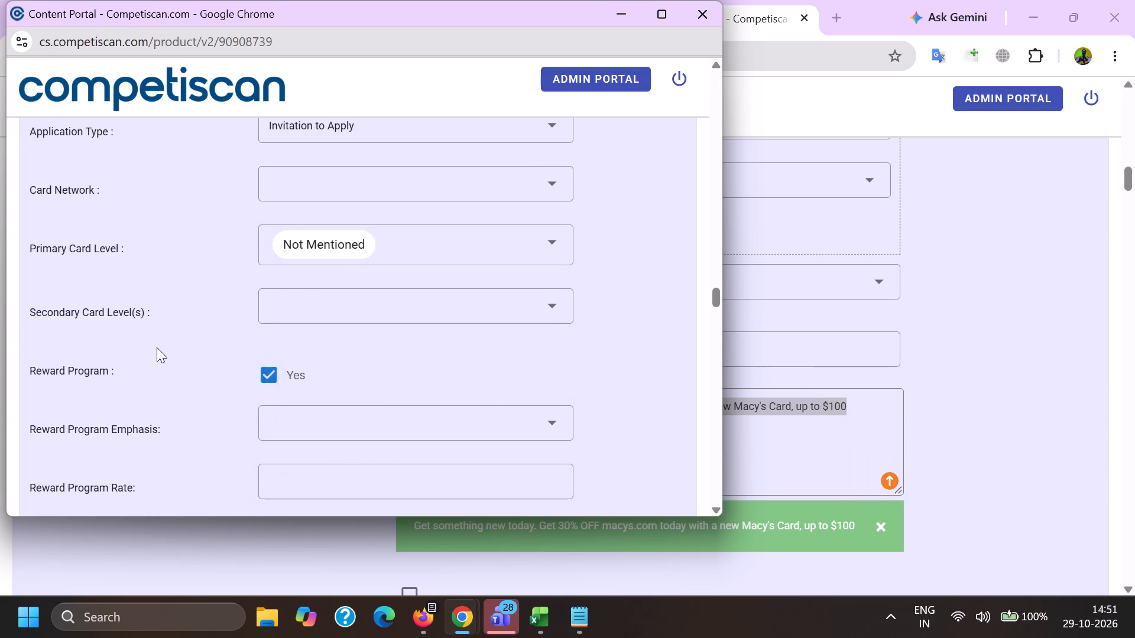
left_click(292, 407)
scroll(351, 323, "down", 2)
left_click_drag(354, 314, 352, 321)
left_click(349, 326)
left_click(264, 335)
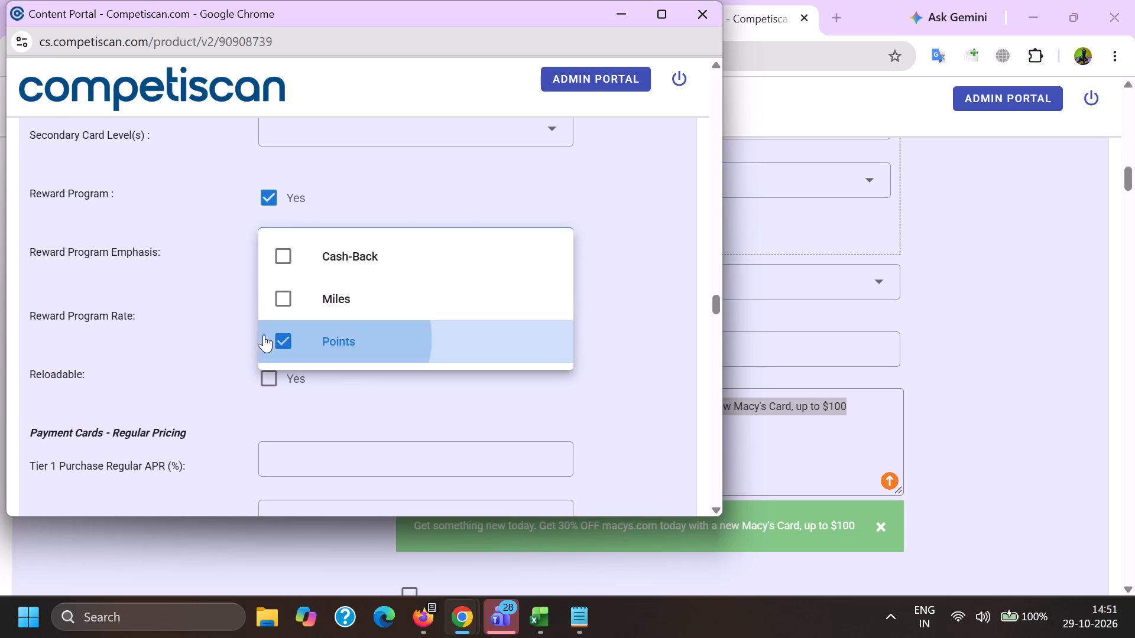
left_click(296, 341)
double_click(176, 361)
Finish the product entry form from its final section.
key("End")
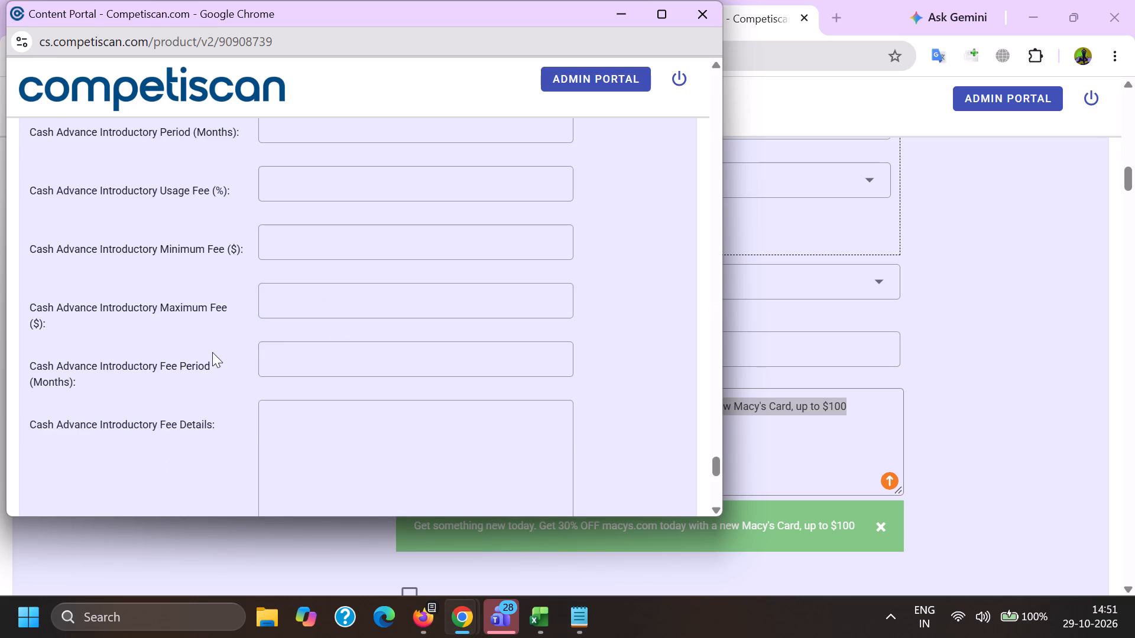
left_click(271, 229)
left_click(309, 504)
Switch to the email list in Firefox and copy the subject "$289 14k Italian Gold bracelet" of email 90908952.
key("alt+Tab")
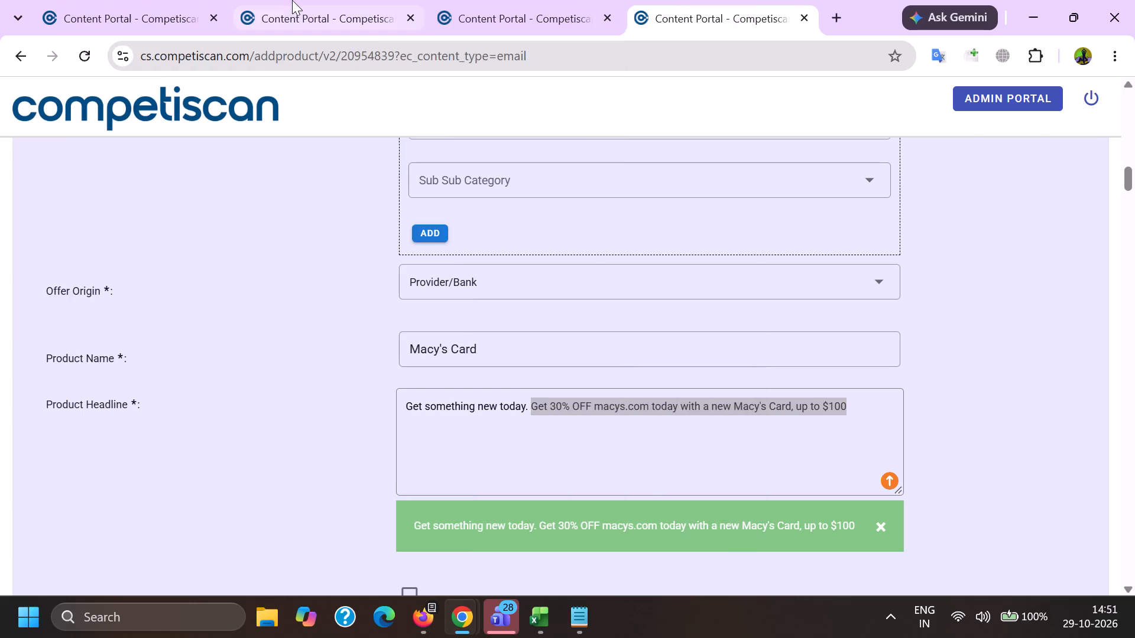
left_click(283, 0)
left_click(414, 630)
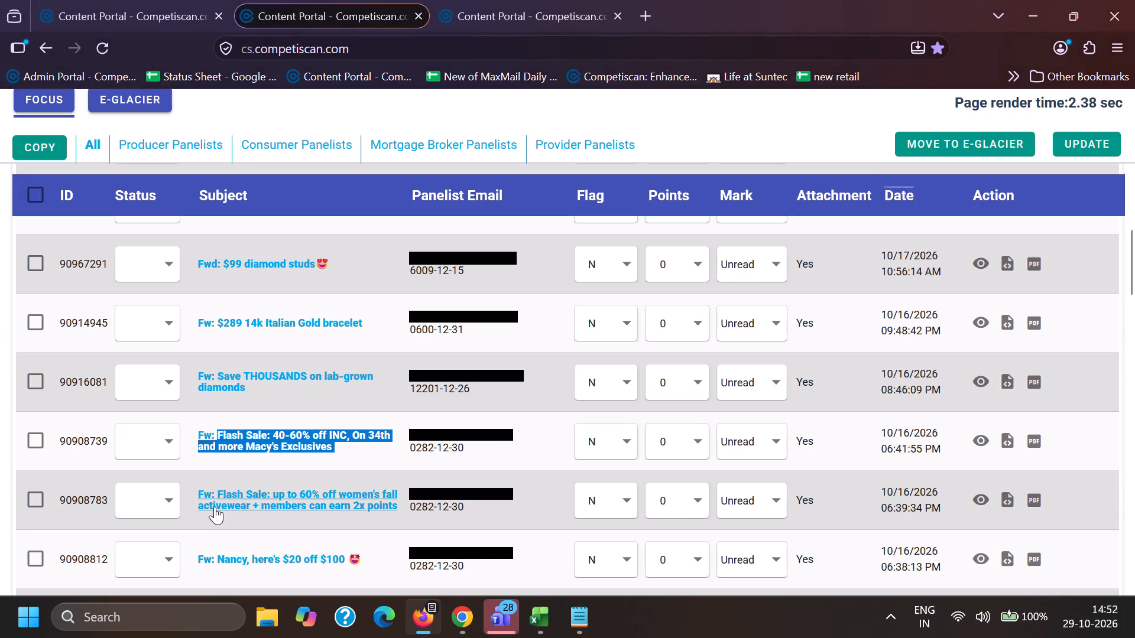
scroll(210, 396, "down", 1)
scroll(231, 470, "down", 1)
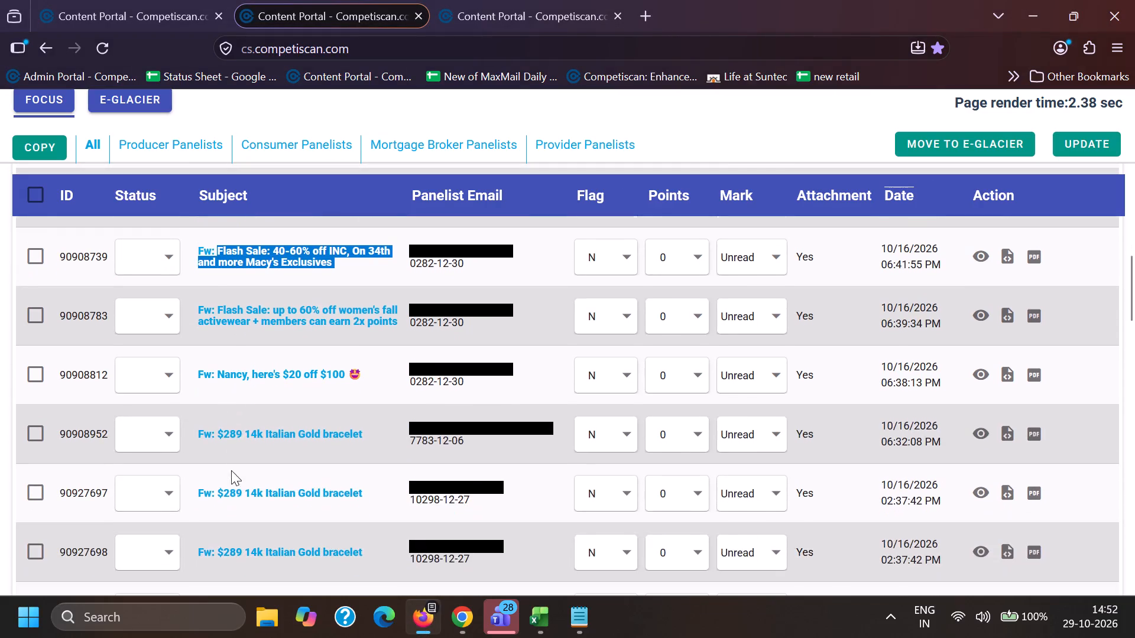
left_click_drag(218, 432, 398, 442)
key("ctrl+c")
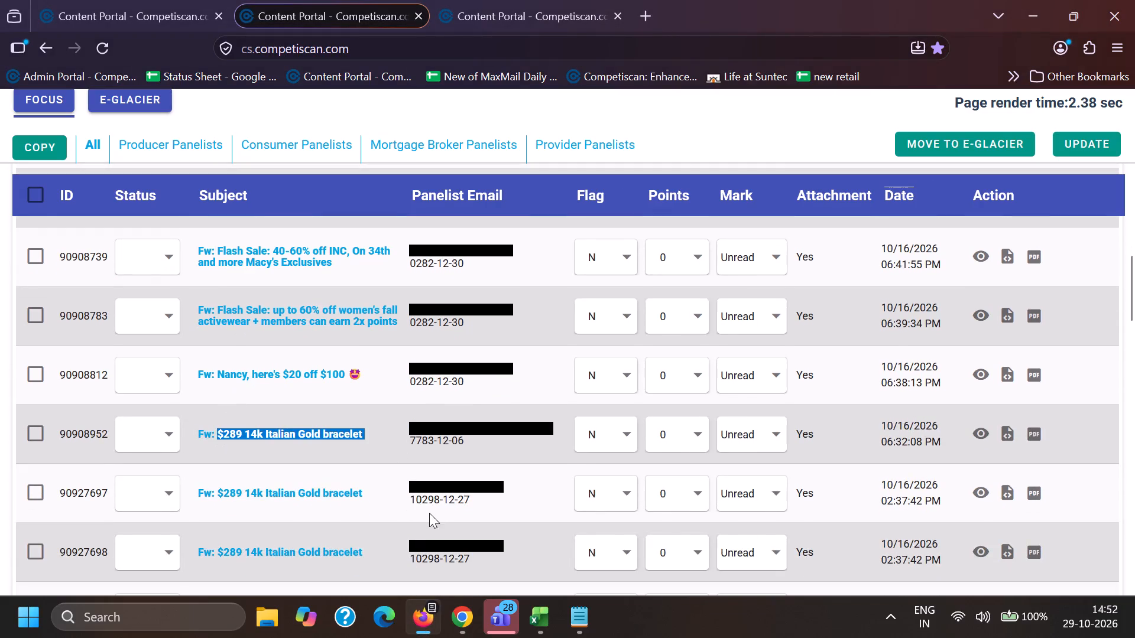
key("ctrl+c")
left_click(459, 611)
left_click(252, 526)
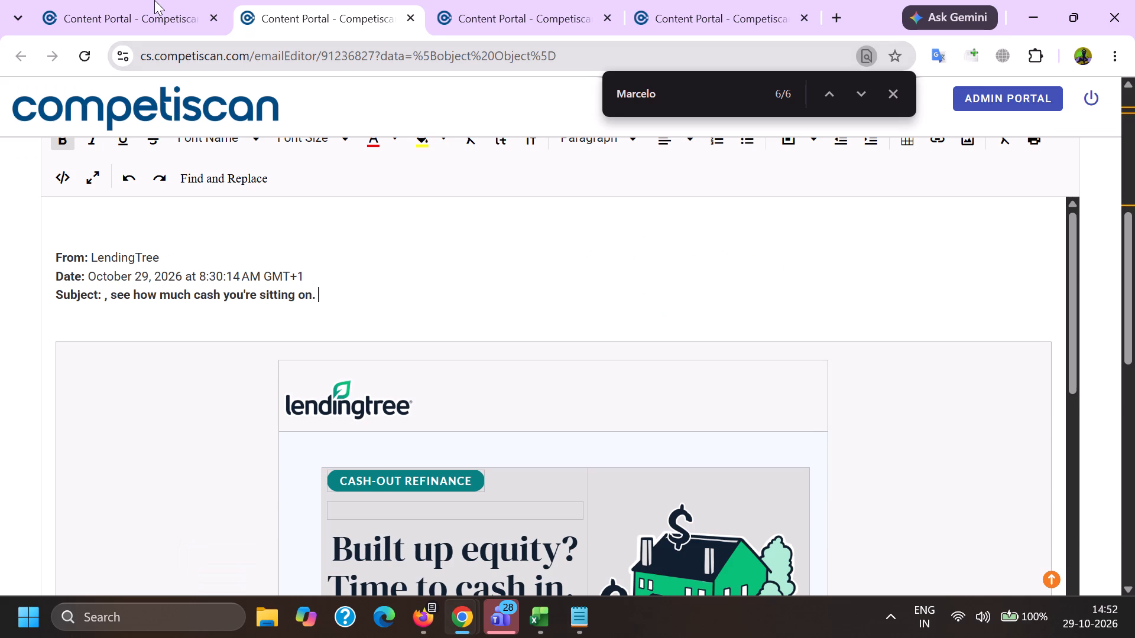
left_click(154, 0)
scroll(245, 327, "down", 4)
left_click_drag(296, 200, 0, 179)
key("BackSpace")
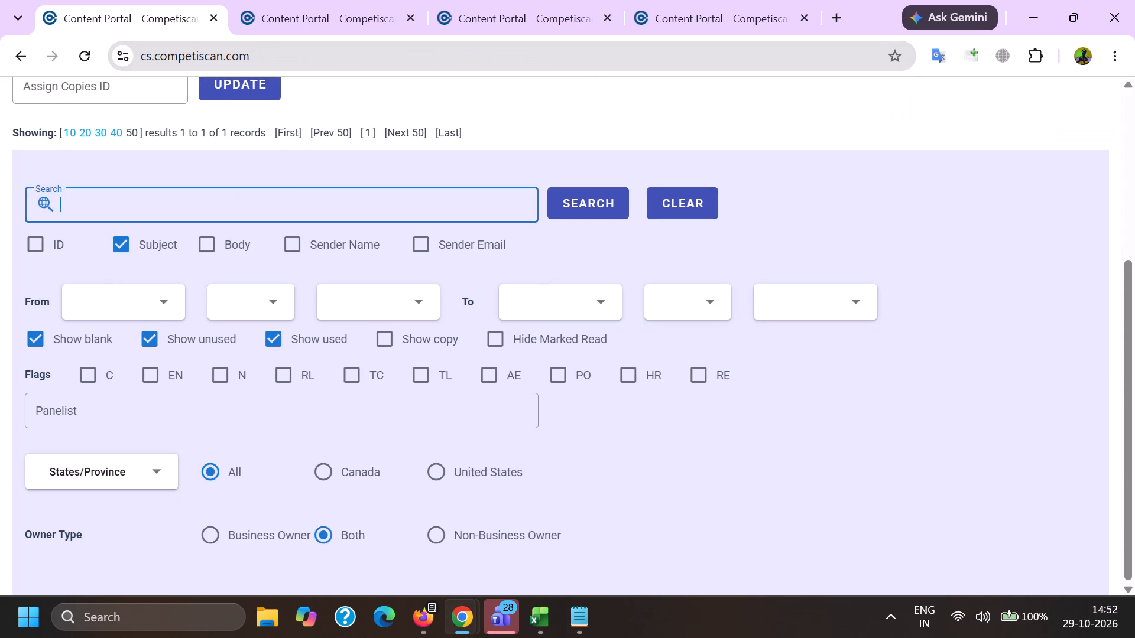
key("shift+quotedbl")
key("ctrl+v")
key("shift+quotedbl")
key("Return")
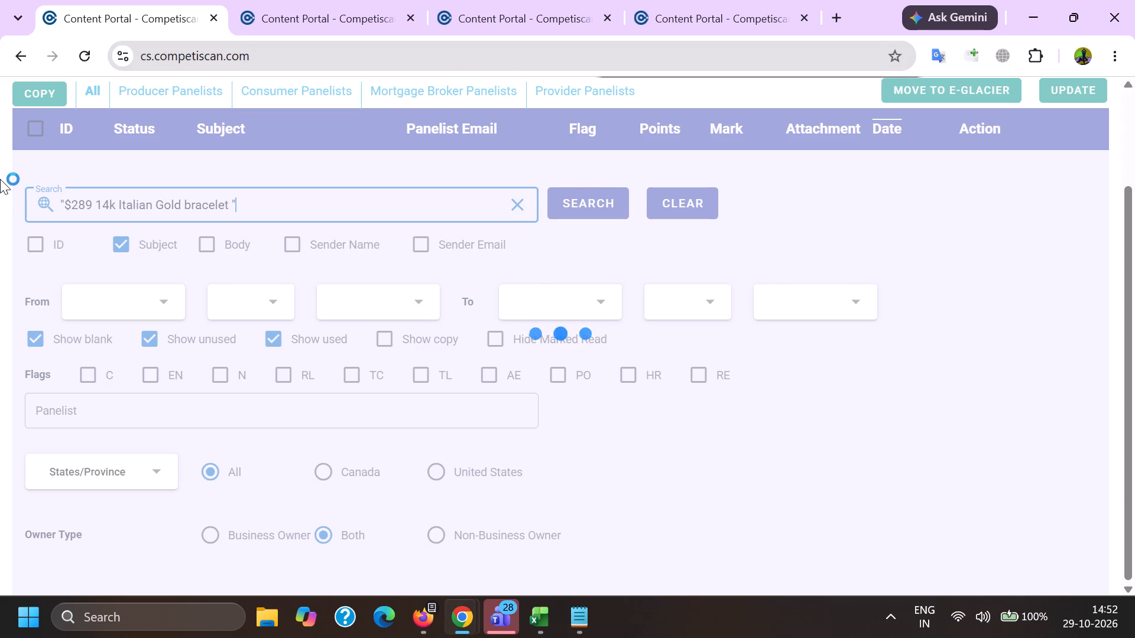
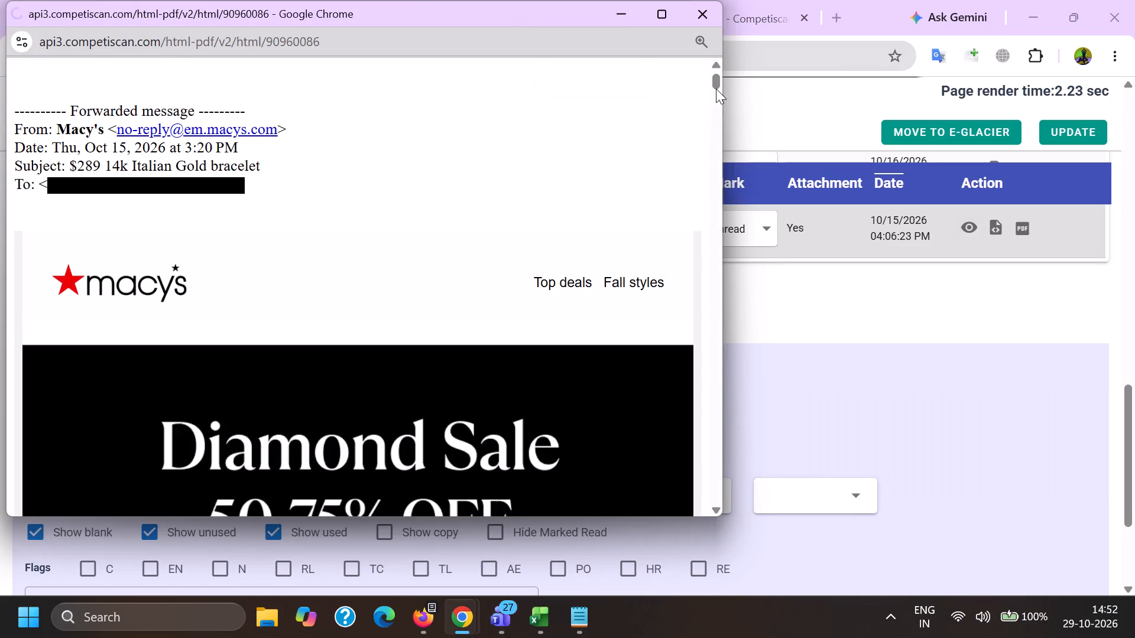
left_click_drag(716, 88, 722, 454)
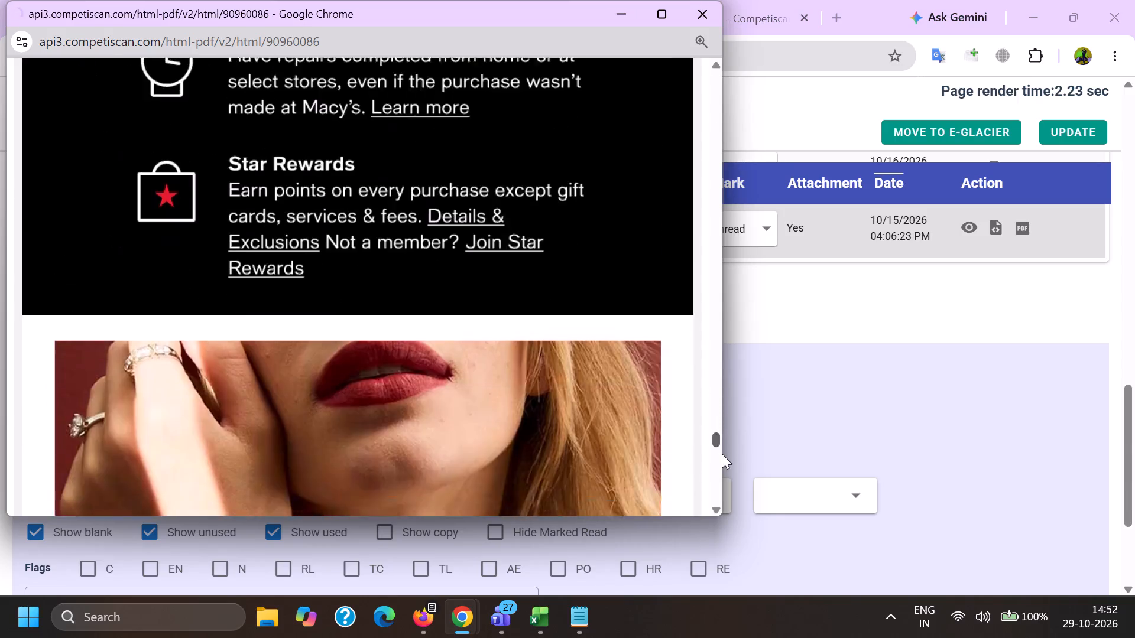
left_click_drag(722, 454, 732, 501)
key("alt+Tab")
left_click(232, 229, "ctrl")
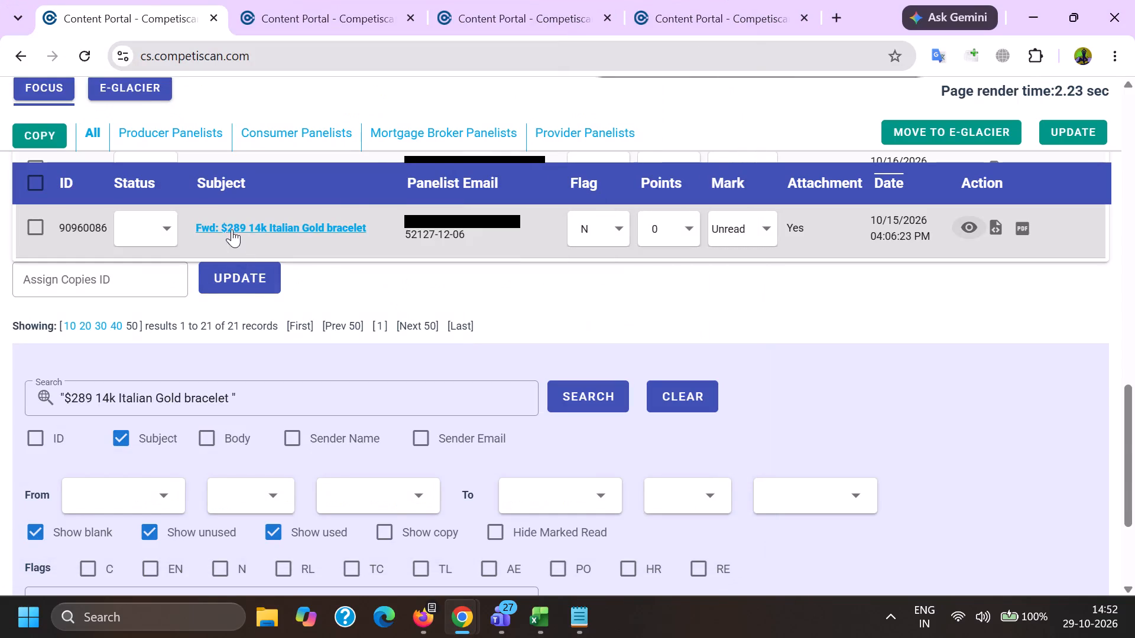
left_click(267, 0)
Copy the email ID 90960086 into serial row 38 of the may 26 sheet in Excel.
double_click(332, 60)
key("ctrl+c")
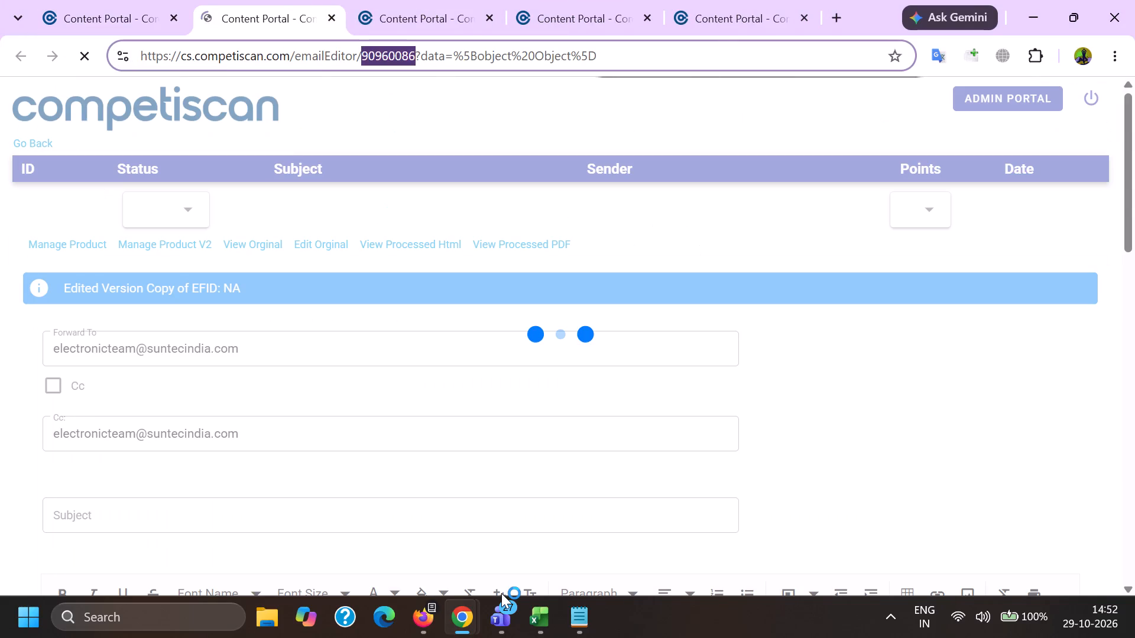
left_click(539, 636)
left_click(684, 552)
scroll(76, 408, "down", 2)
left_click(100, 401)
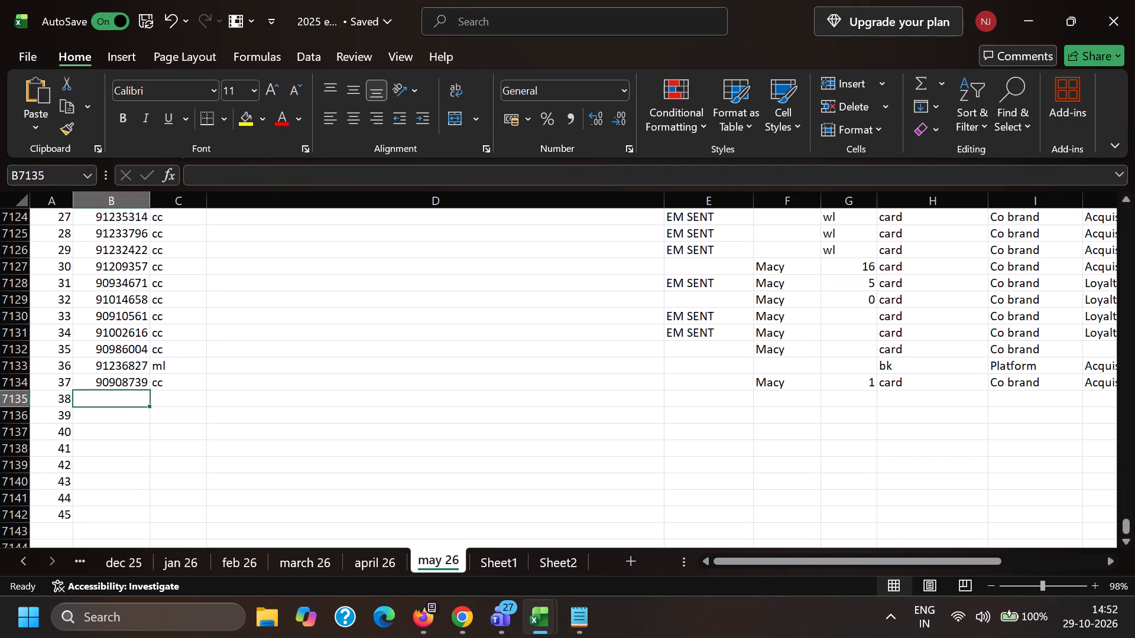
key("ctrl+v")
Fill in row 38 of the sheet with cc, Macy, card, Co brand and Loyalty.
left_click(160, 399)
key("c")
key("c")
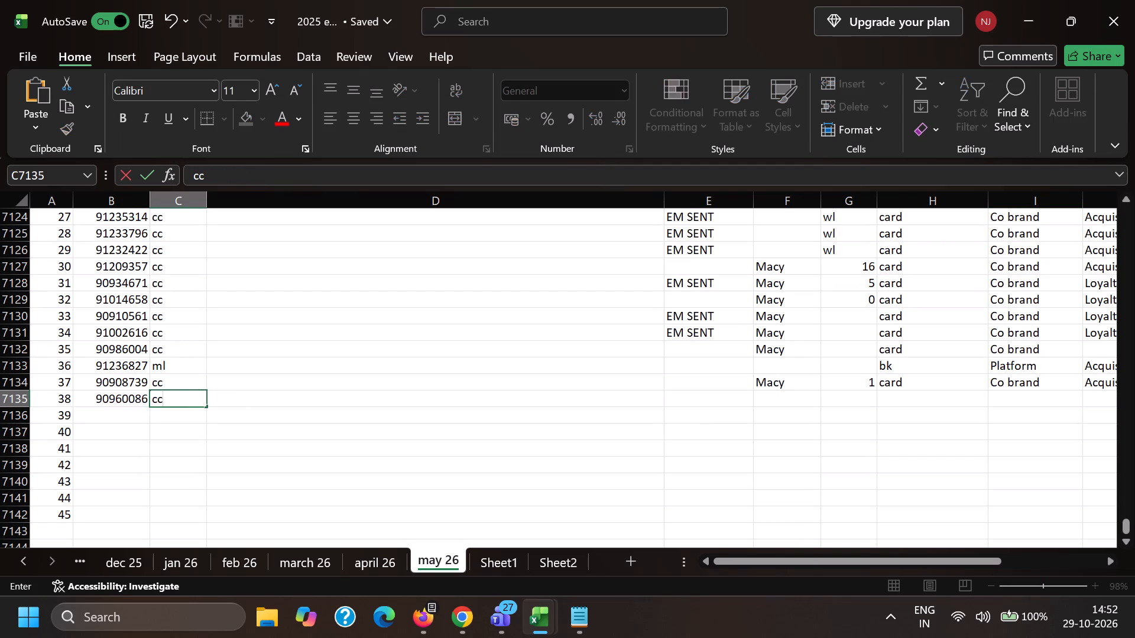
key("Right")
key("Right")
key("Right")
key("m")
key("Right")
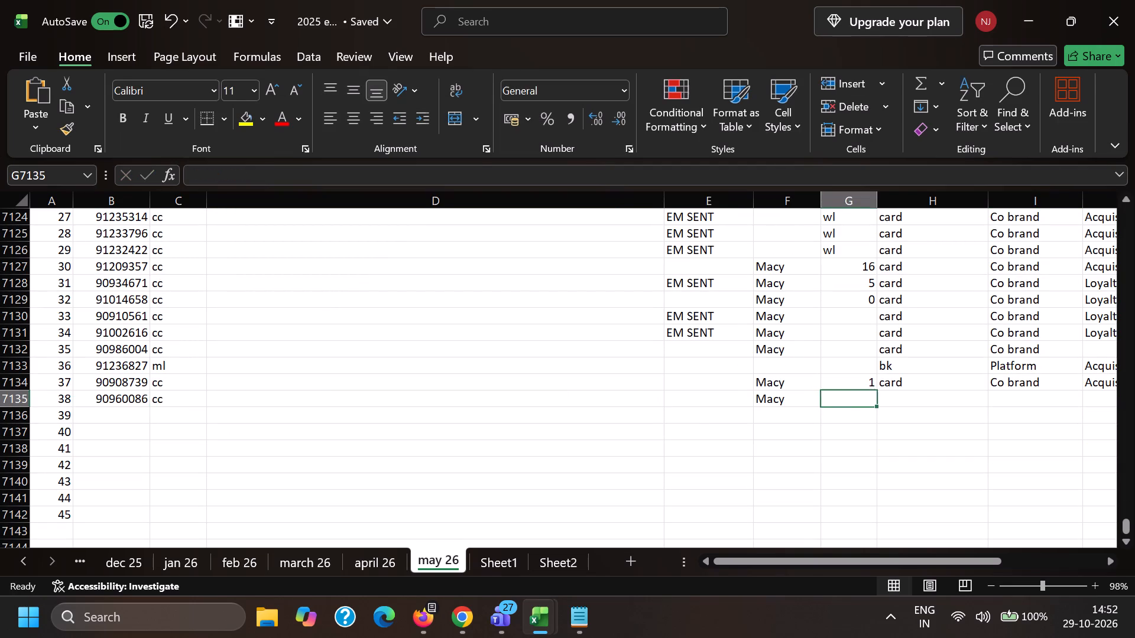
key("Right")
key("c")
key("Right")
key("c")
key("Right")
key("l")
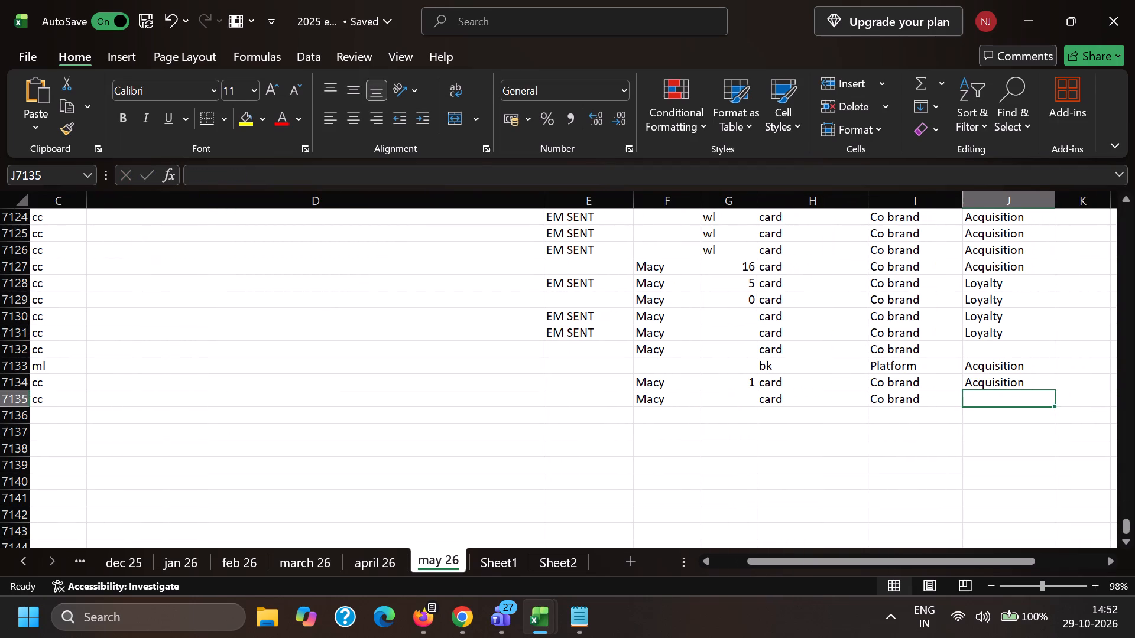
key("Up")
key("Up")
key("Up")
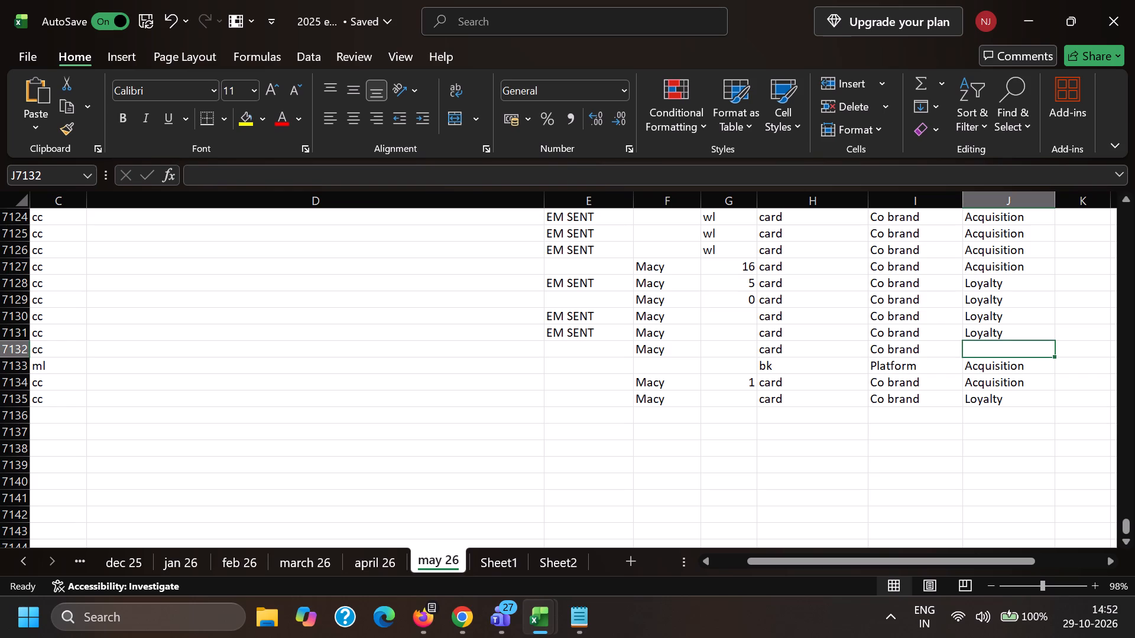
key("l")
key("Return")
key("alt+Tab")
scroll(249, 159, "down", 2)
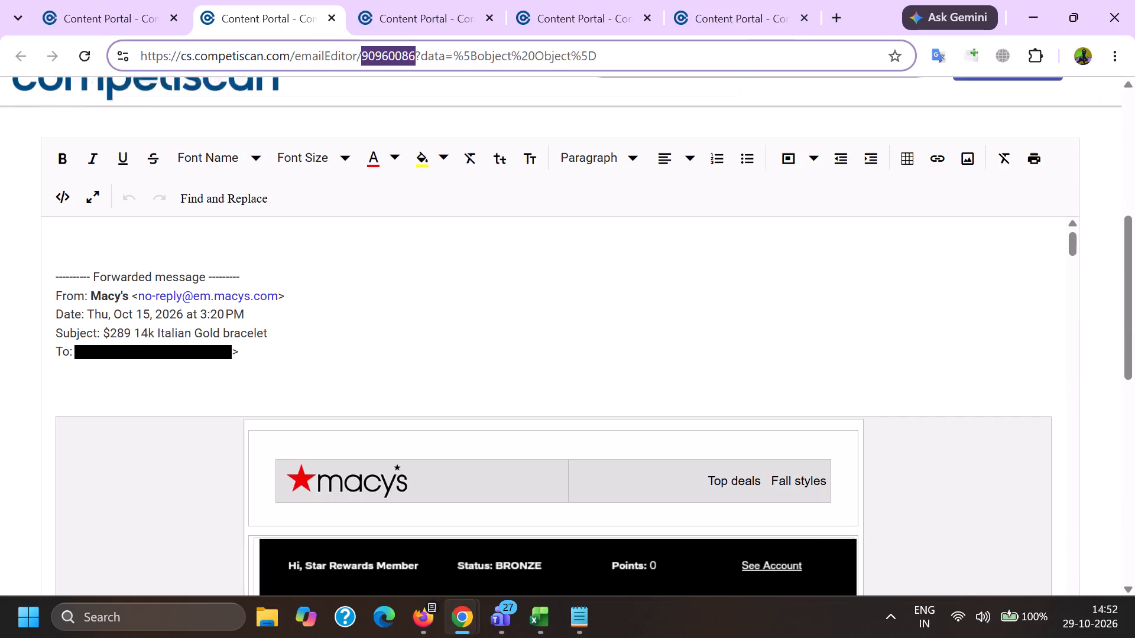
left_click_drag(254, 277, 39, 245)
key("BackSpace")
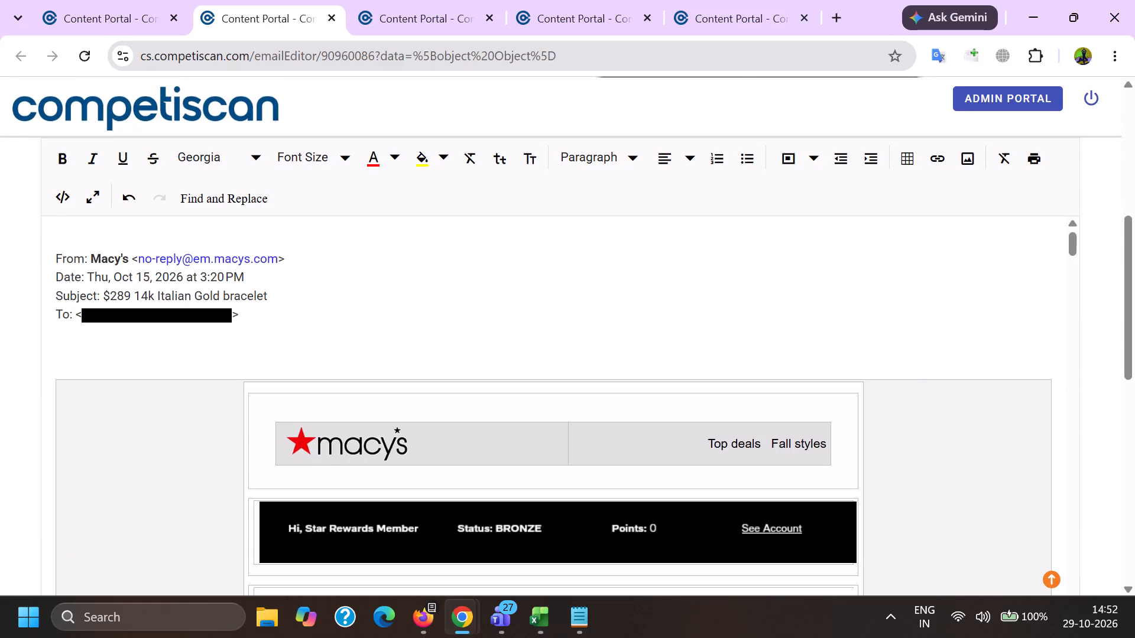
left_click_drag(133, 262, 319, 263)
key("BackSpace")
left_click_drag(280, 327, 50, 315)
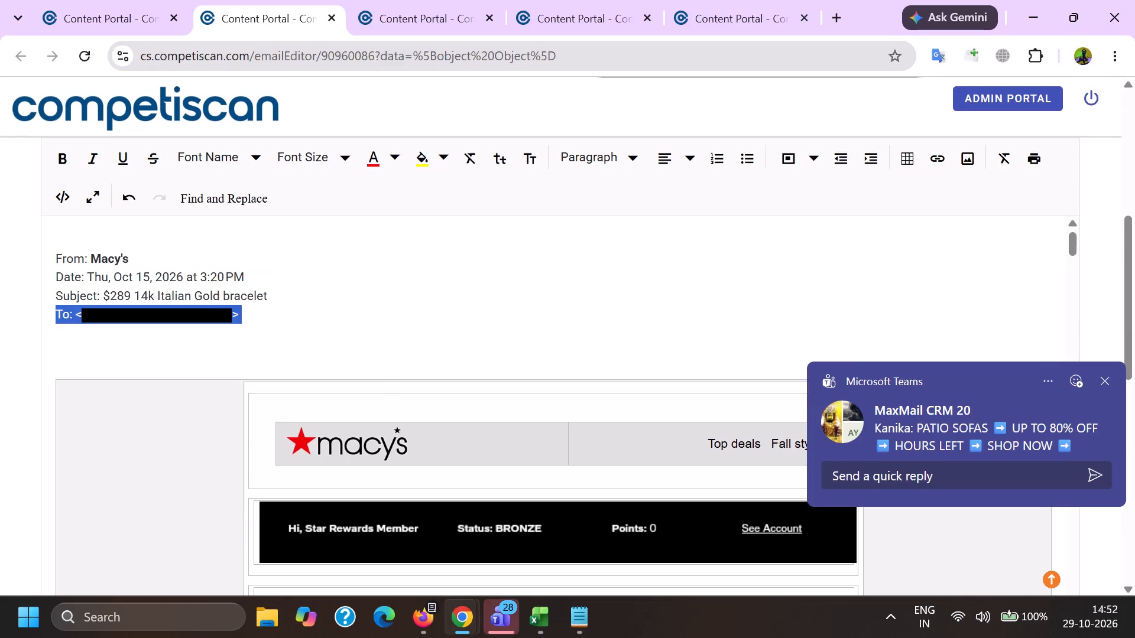
left_click_drag(50, 315, 50, 318)
key("BackSpace")
Remove the link from the "Hi, Star Rewards Member" status banner image.
scroll(393, 403, "down", 1)
left_click(472, 404)
left_click(513, 335)
Check the rest of the email body and remove the link from the Star Rewards "Earn points" image.
scroll(508, 415, "down", 2)
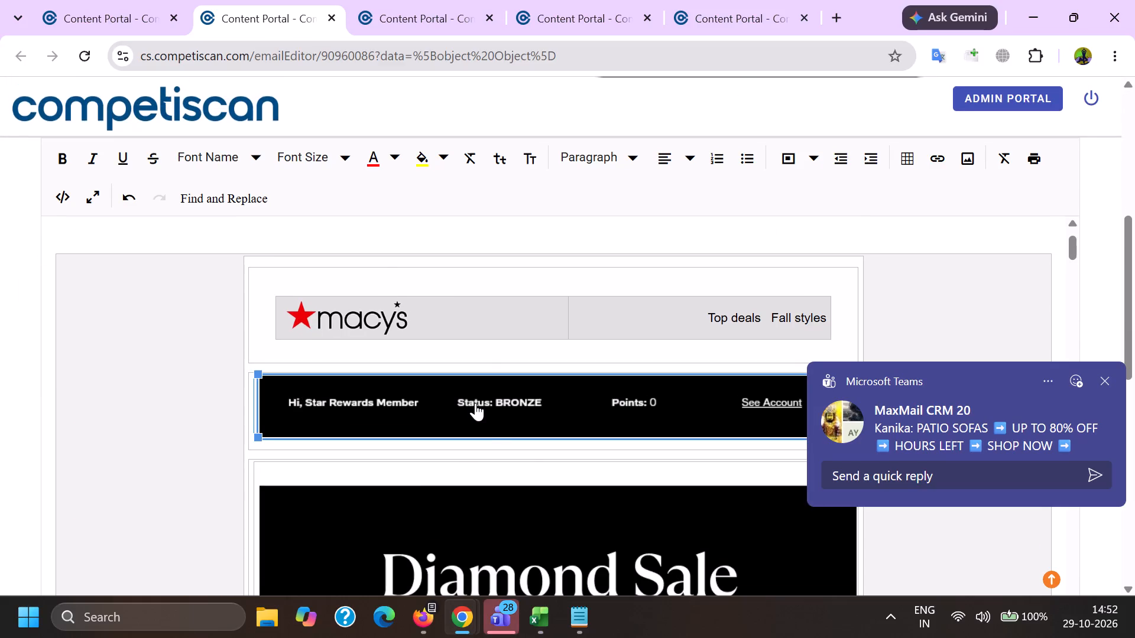
scroll(475, 403, "down", 20)
scroll(475, 403, "down", 13)
scroll(507, 348, "up", 2)
scroll(510, 348, "down", 20)
scroll(510, 348, "down", 10)
scroll(506, 338, "up", 1)
scroll(507, 338, "down", 4)
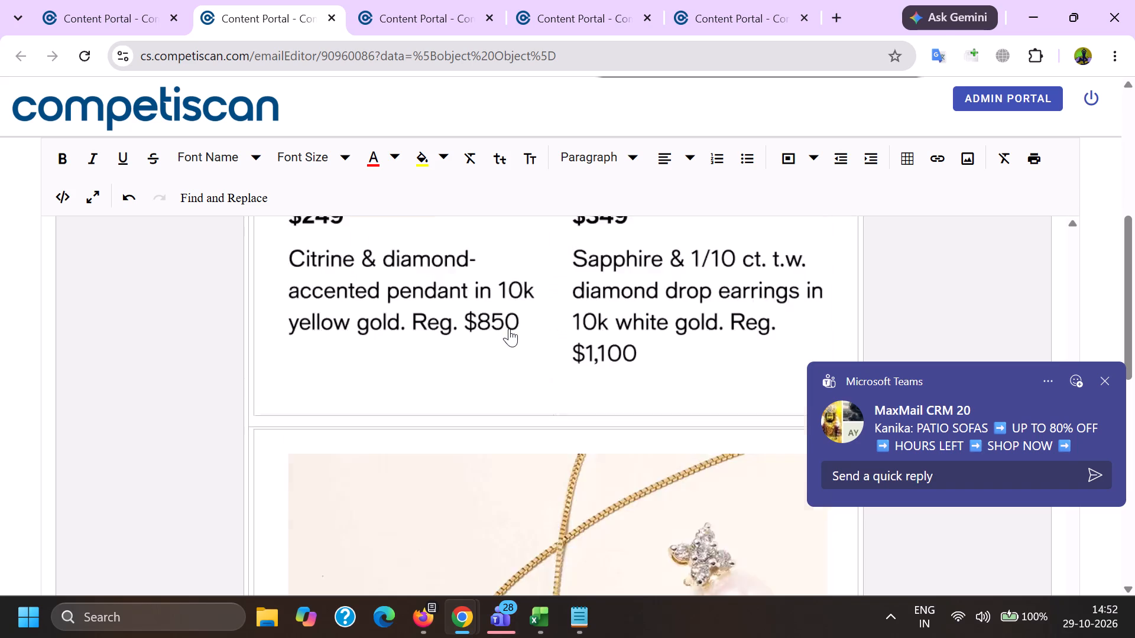
scroll(509, 328, "down", 11)
scroll(511, 352, "up", 1)
scroll(511, 352, "down", 20)
scroll(511, 352, "down", 4)
scroll(516, 376, "up", 1)
scroll(516, 376, "down", 18)
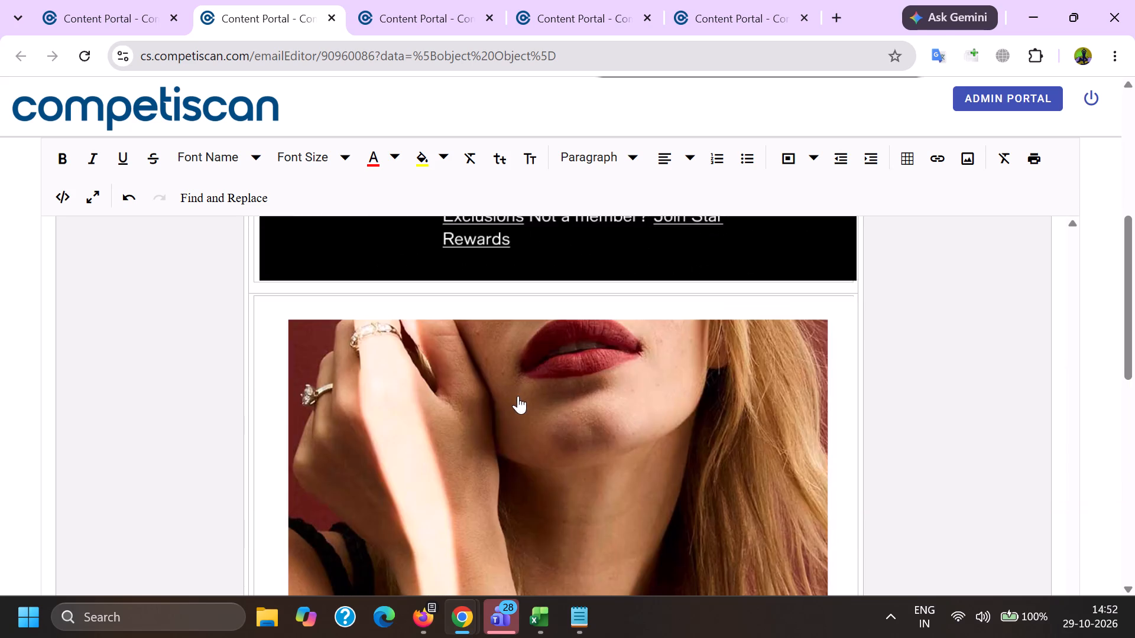
scroll(516, 408, "up", 7)
scroll(533, 392, "down", 12)
scroll(536, 403, "up", 11)
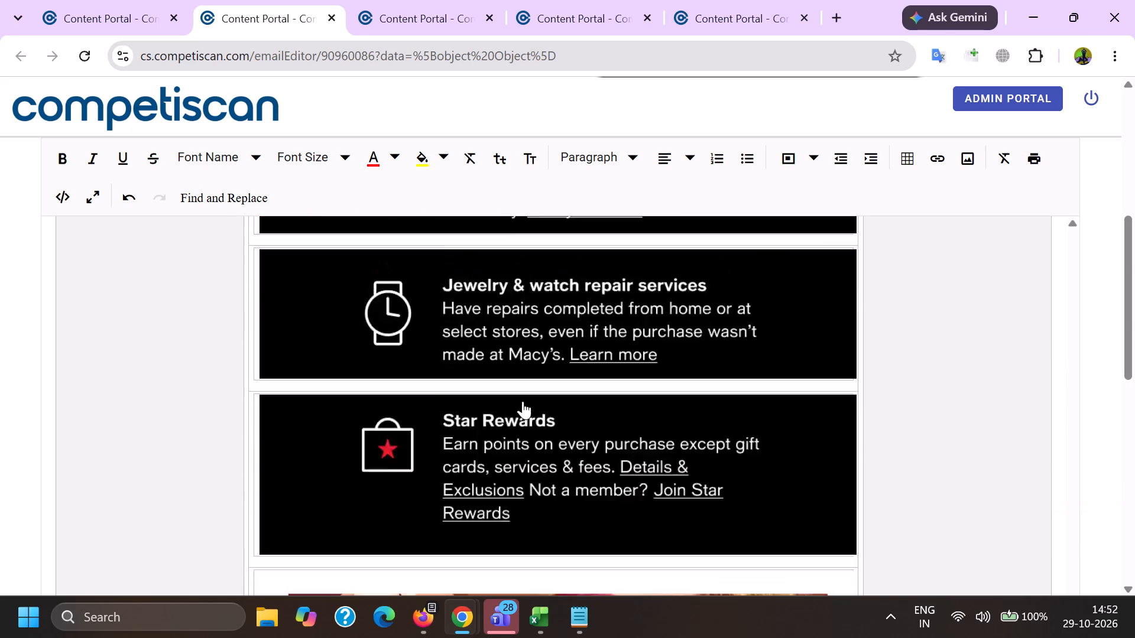
scroll(473, 479, "down", 2)
left_click(442, 472)
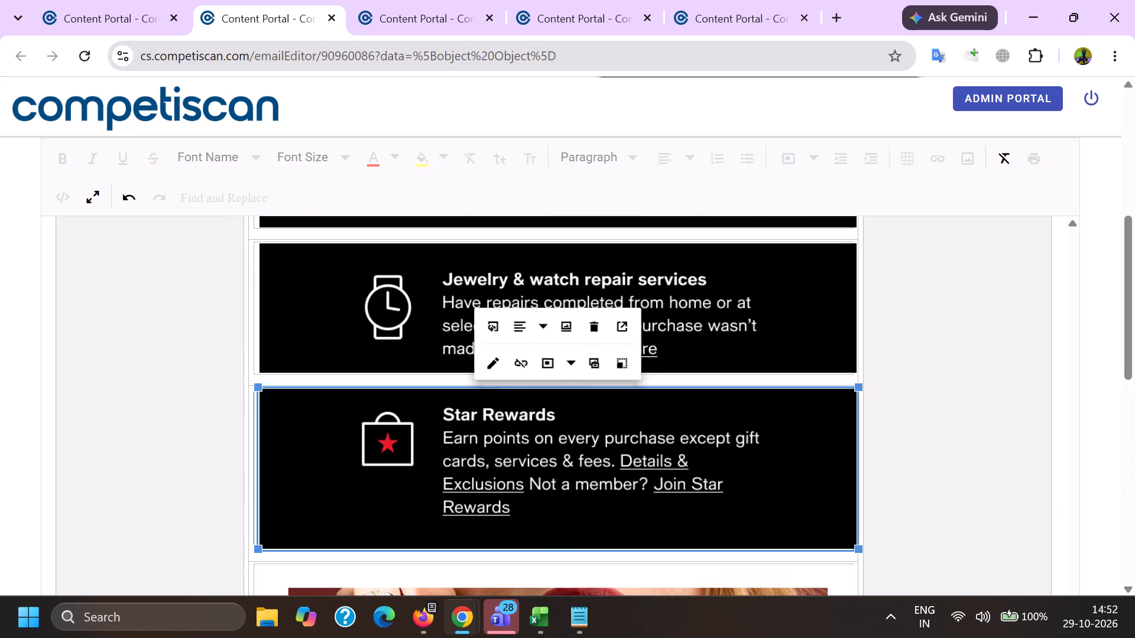
left_click(513, 360)
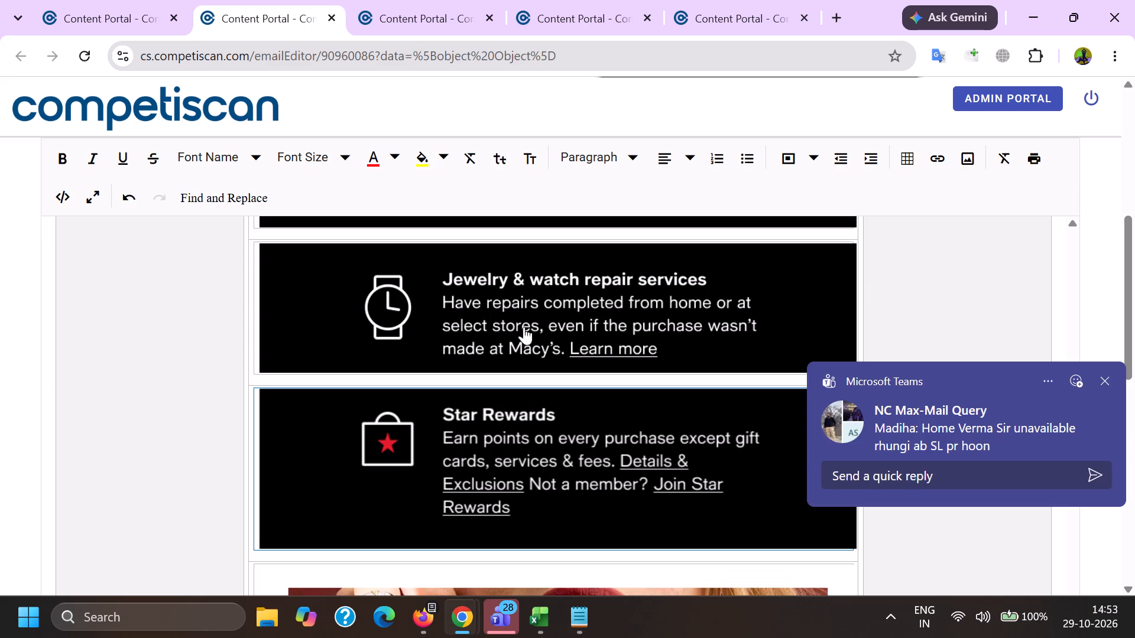
Remove the link from the Mode of One product image in the Macy's Exclusives challenge section of the email.
scroll(583, 388, "down", 4)
scroll(478, 402, "down", 2)
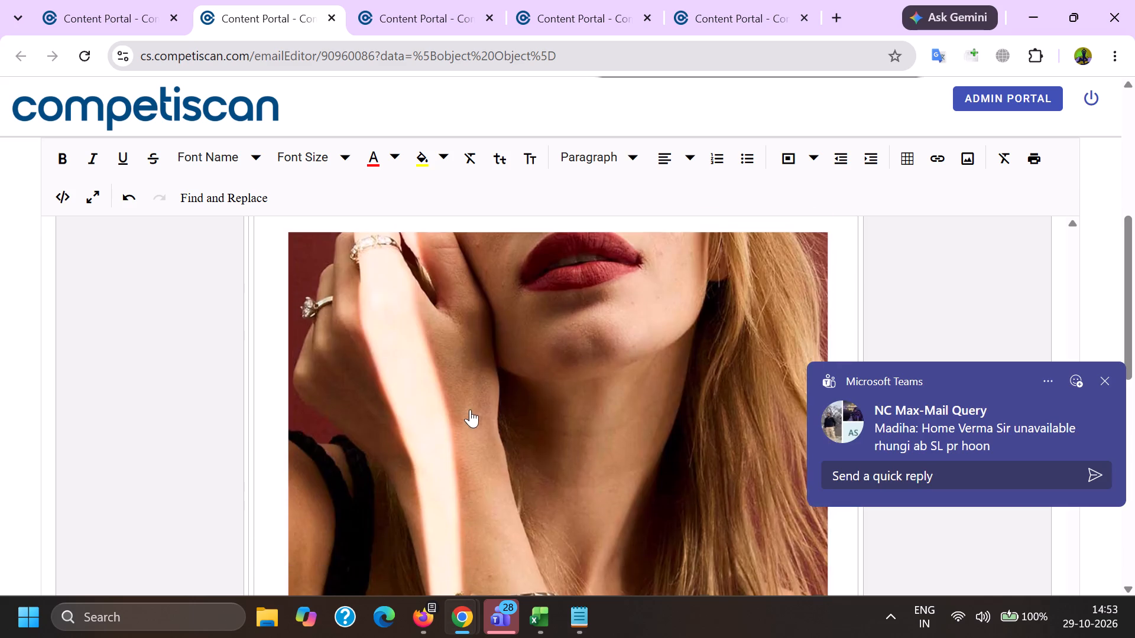
scroll(470, 409, "down", 14)
scroll(511, 434, "up", 5)
scroll(626, 514, "down", 3)
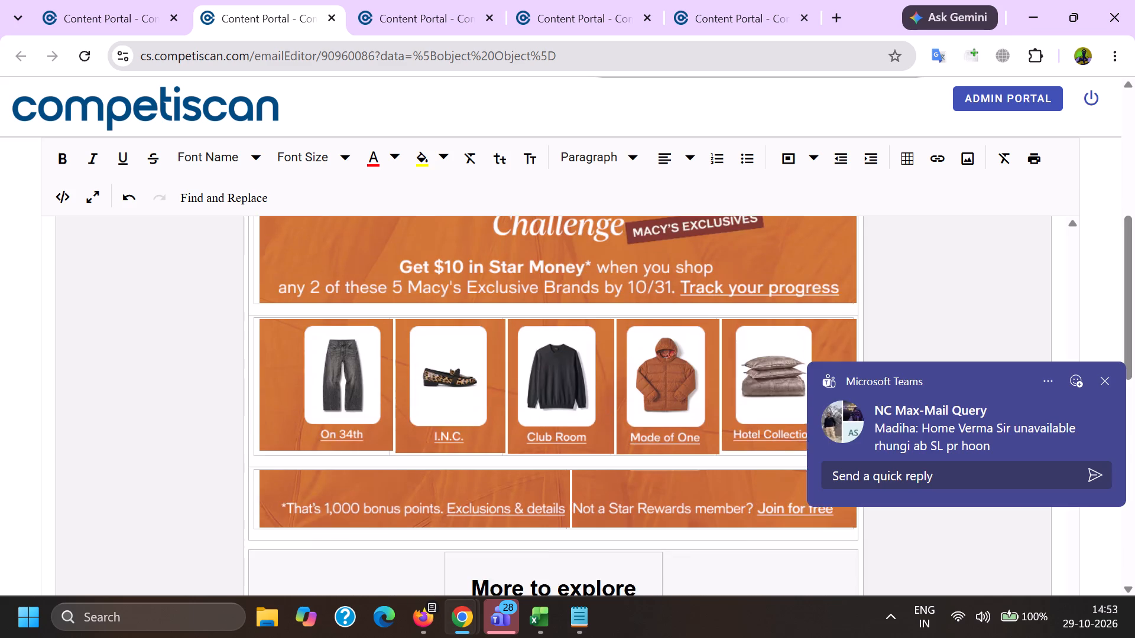
left_click(618, 353)
left_click(670, 274)
Remove the links from the Facebook, Instagram, TikTok and YouTube icons below the "More to explore" section.
scroll(543, 437, "down", 3)
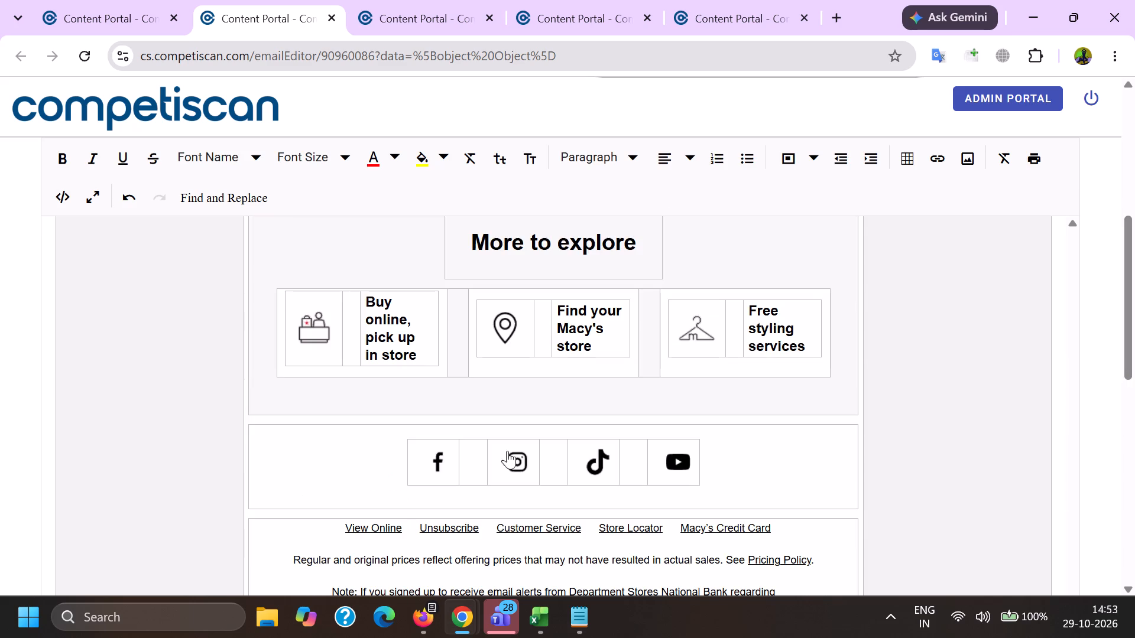
left_click(447, 458)
left_click(461, 424)
left_click(508, 462)
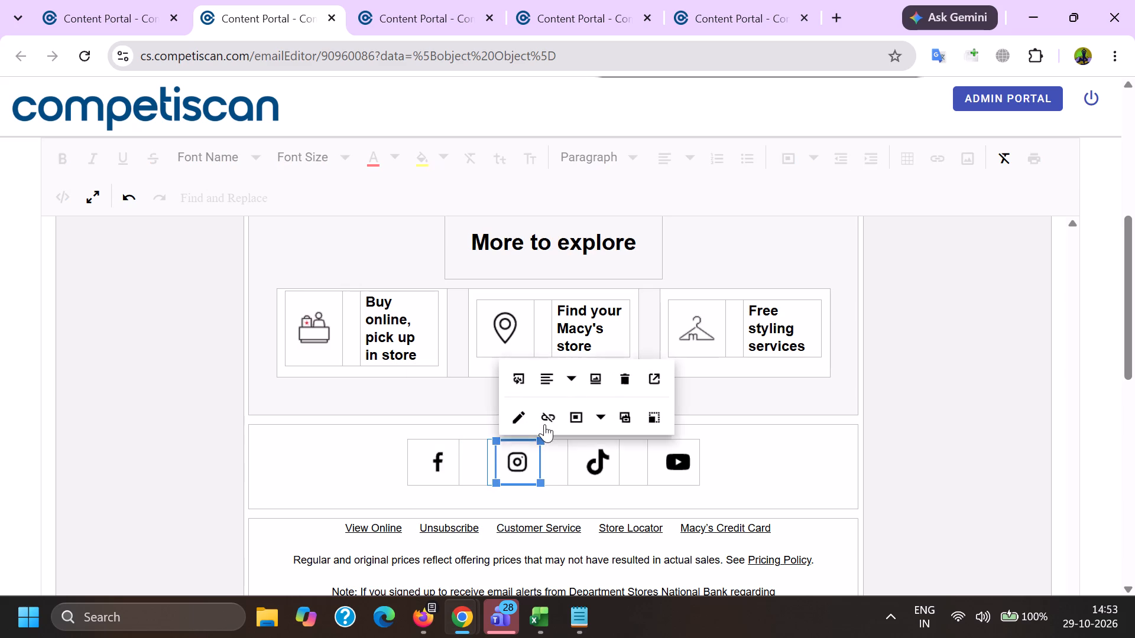
left_click(544, 419)
left_click(589, 468)
left_click(618, 412)
left_click(688, 469)
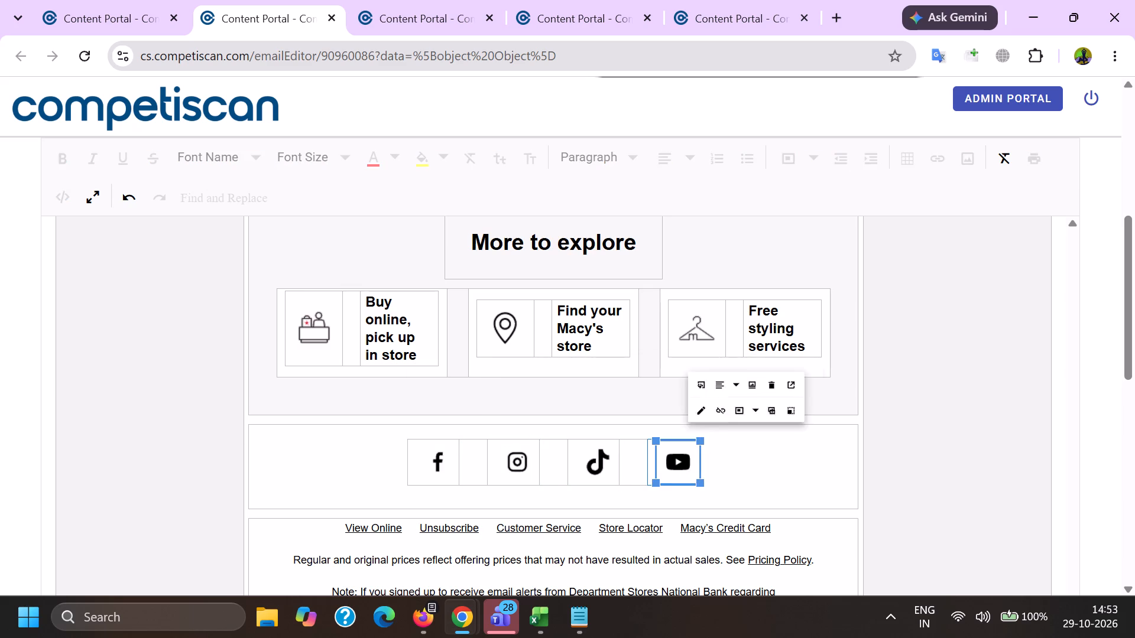
left_click(698, 419)
Remove the links from View Online, Unsubscribe, the upper Macy's Credit Card, the company street address and Email Preferences in the email footer.
scroll(440, 382, "down", 2)
left_click(391, 343)
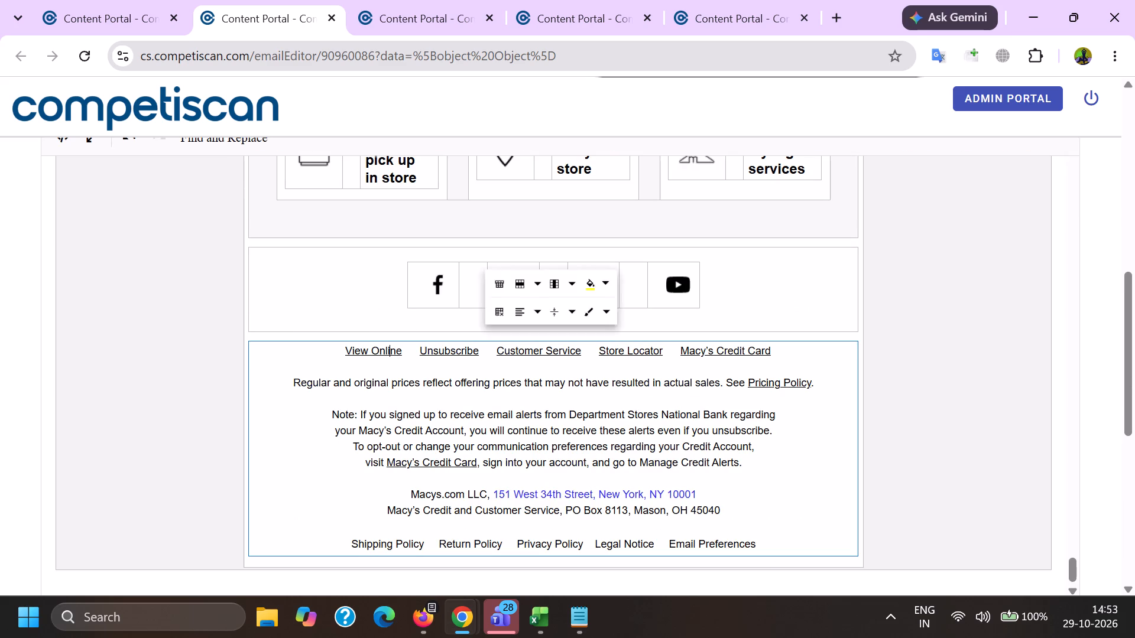
left_click(387, 347)
left_click(482, 385)
left_click(450, 352)
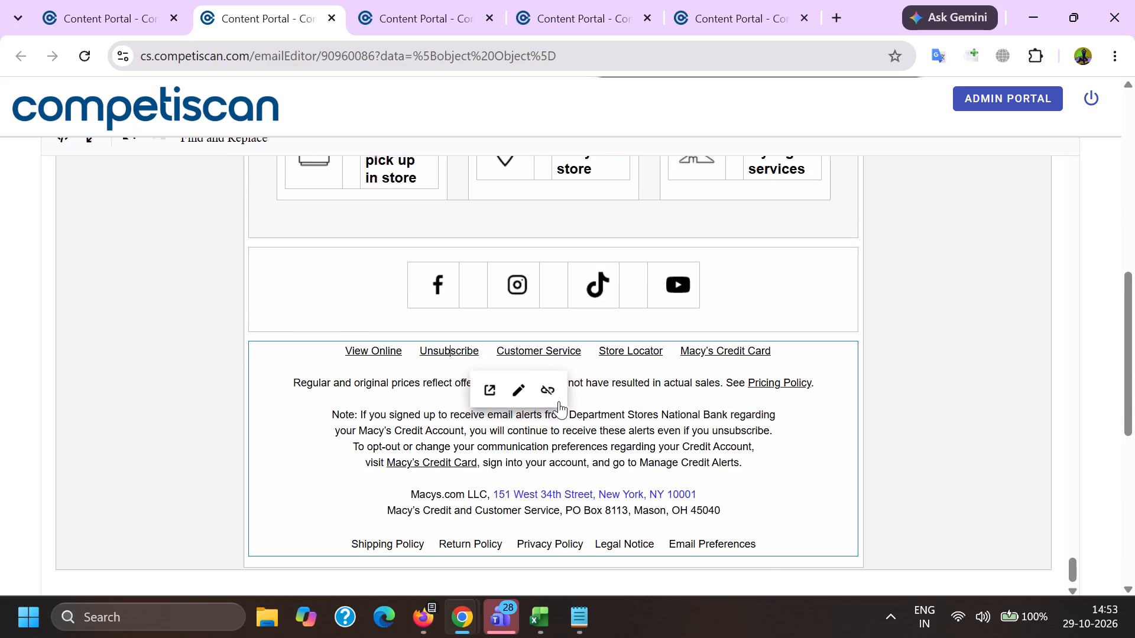
left_click(557, 391)
left_click(702, 346)
left_click(796, 379)
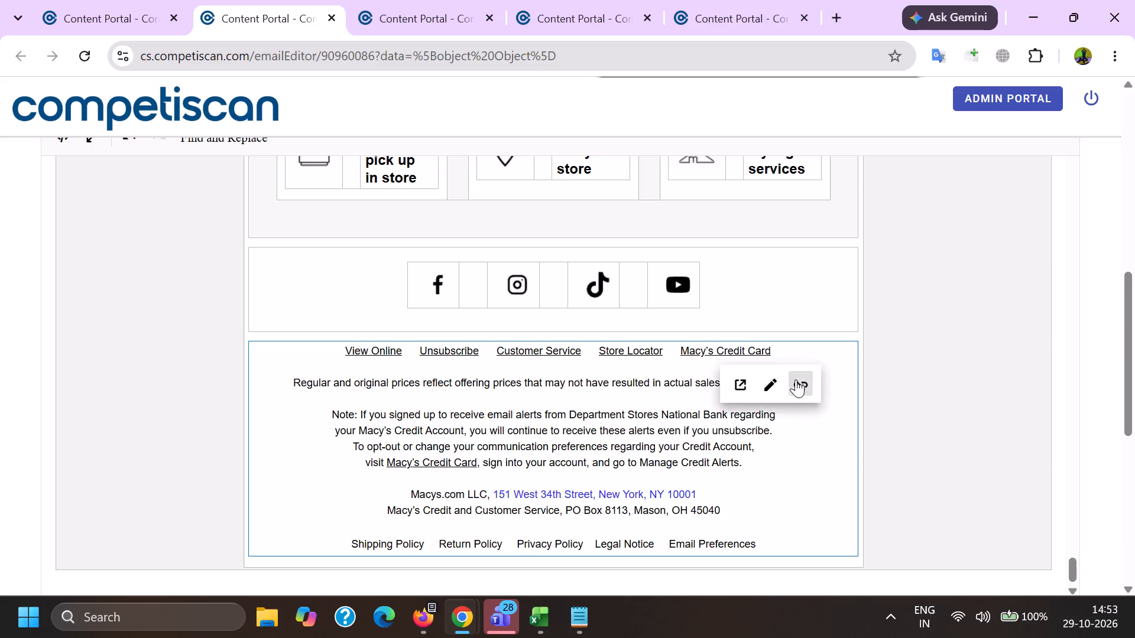
left_click(551, 491)
left_click(639, 522)
scroll(651, 426, "down", 2)
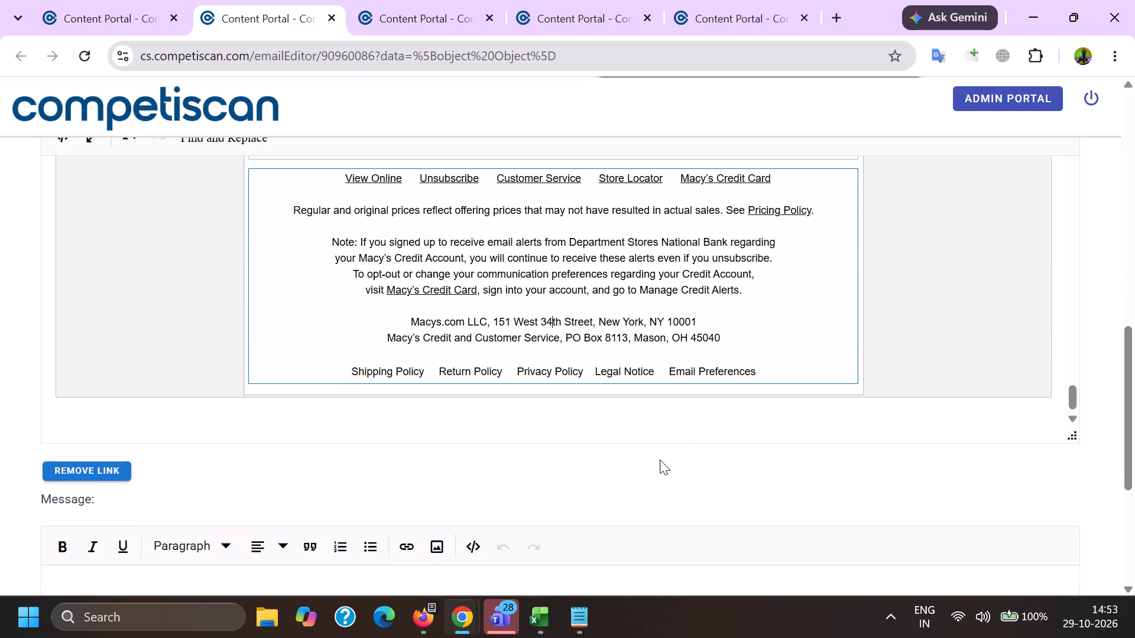
left_click(687, 369)
left_click(785, 408)
scroll(384, 354, "down", 8)
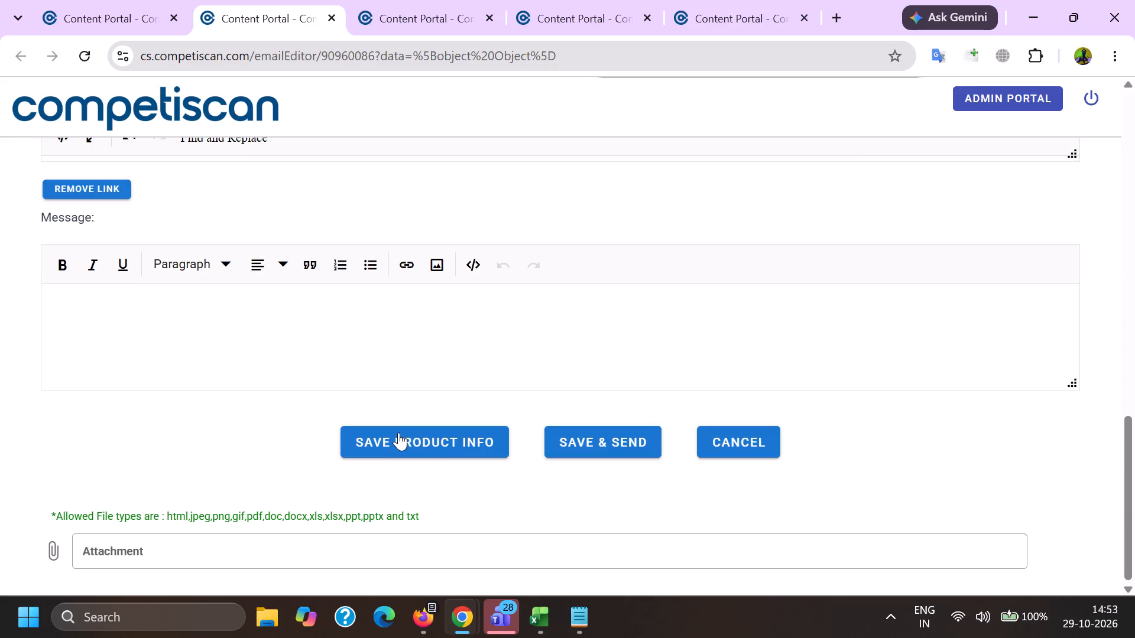
scroll(398, 432, "down", 2)
left_click(438, 453)
left_click(582, 376)
left_click(431, 0)
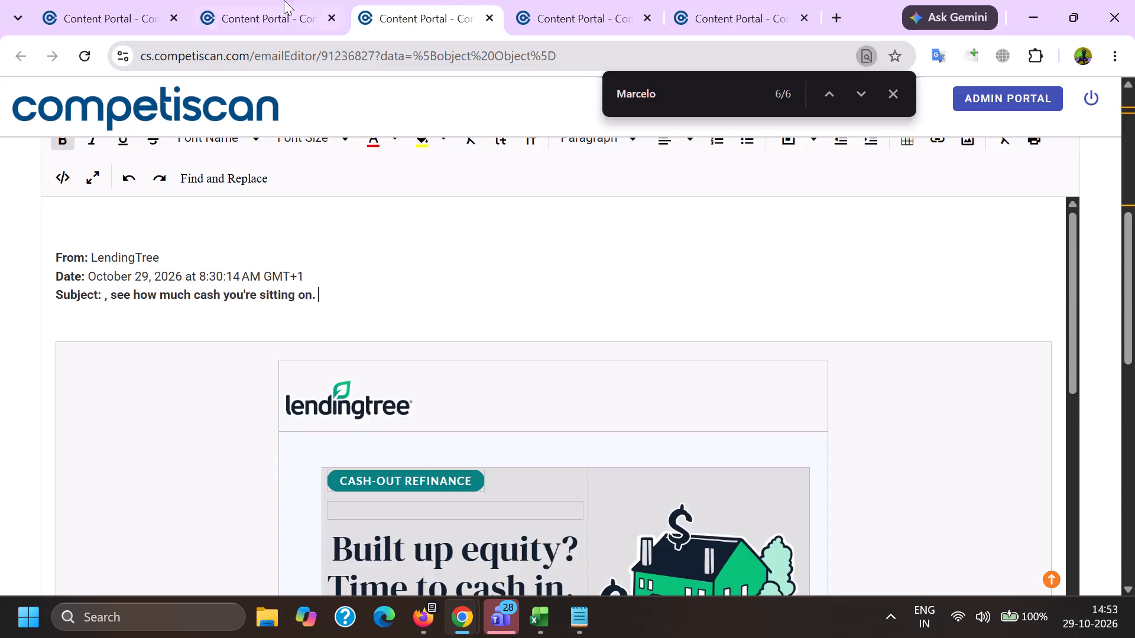
left_click(283, 0)
left_click(0, 344)
left_click(63, 121)
key("alt+Tab")
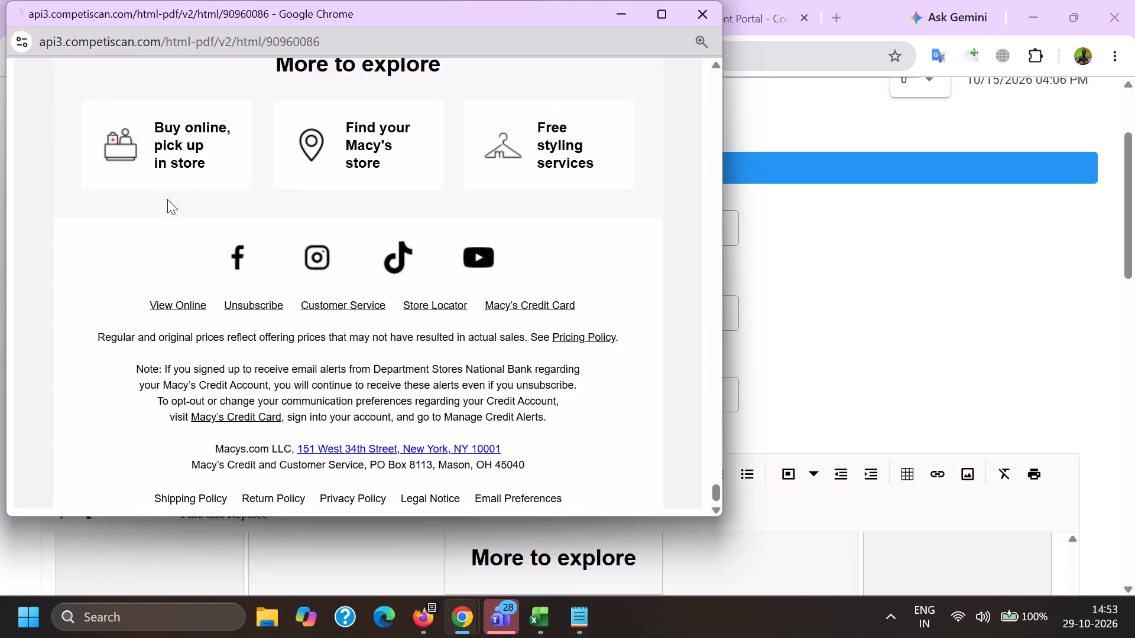
Copy the sender name Macy's from the email's From line and switch to the product window for 90960086.
scroll(165, 259, "down", 5)
double_click(173, 347)
key("Page_Up")
key("Page_Up")
key("Page_Up")
key("Page_Up")
key("Page_Up")
key("Page_Up")
key("Page_Up")
key("Page_Up")
key("Page_Up")
key("Page_Up")
key("Page_Up")
key("Page_Up")
key("Page_Up")
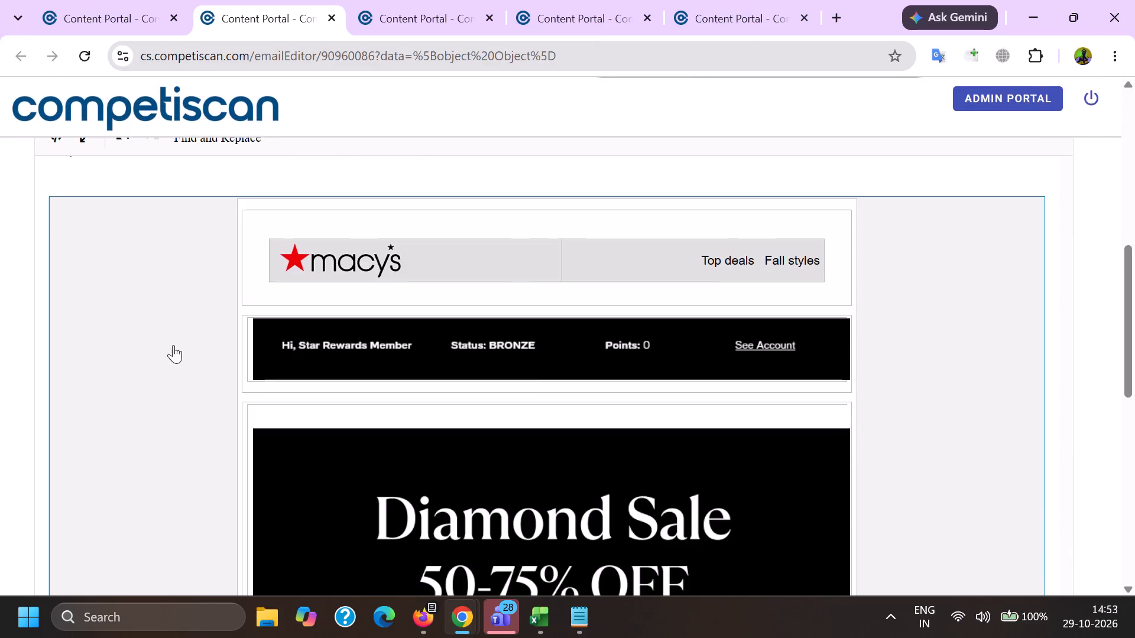
scroll(160, 334, "down", 3)
double_click(106, 373)
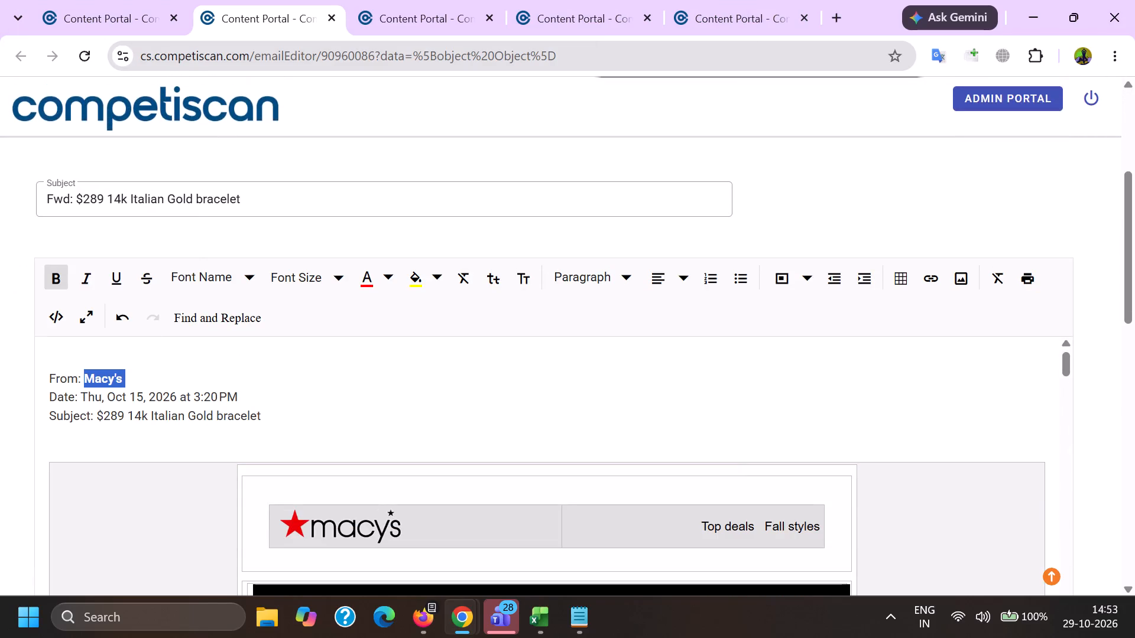
key("shift+Left")
key("ctrl+c")
key("alt+Tab")
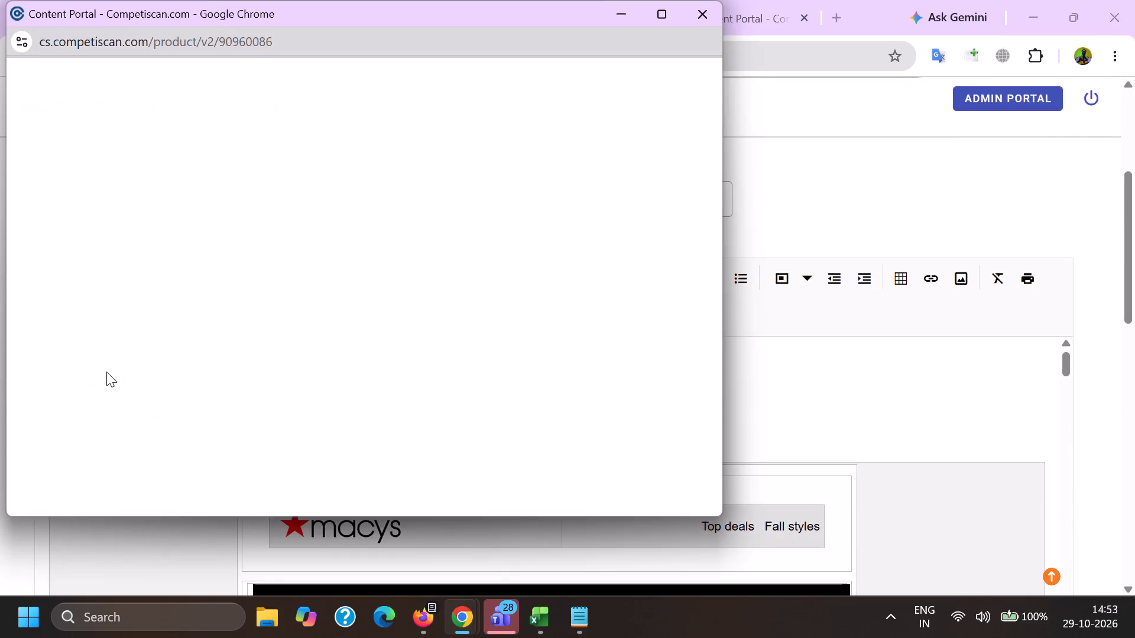
In the product form, add Macy's as a company and search the affinity/association entries for Macy's.
scroll(260, 300, "down", 6)
left_click(335, 235)
left_click(320, 198)
key("ctrl+v")
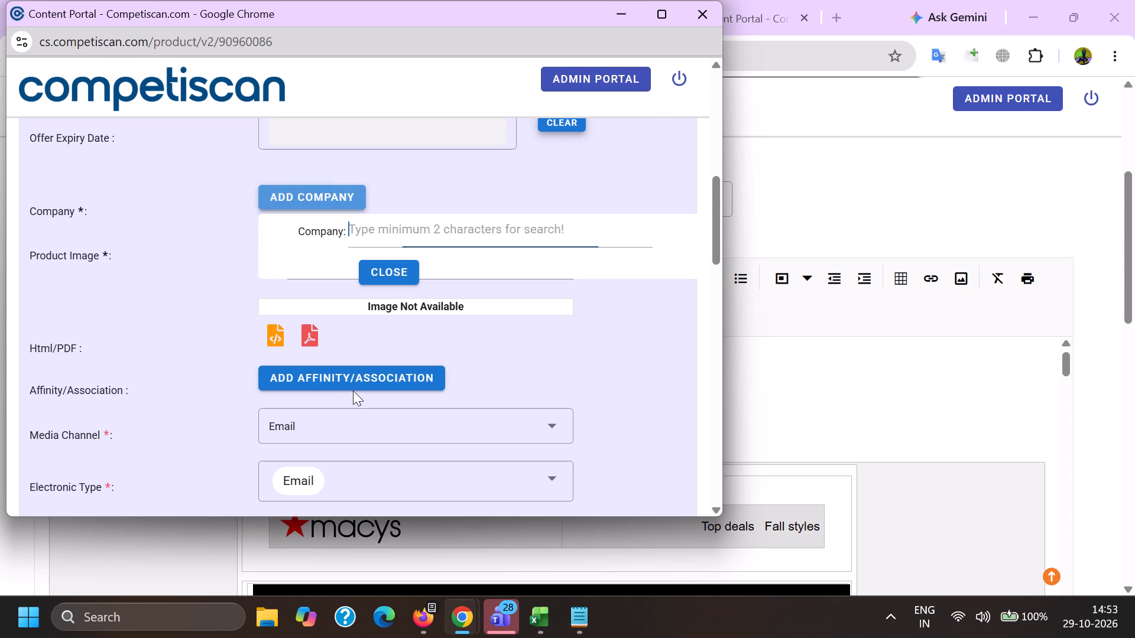
left_click(348, 381)
left_click(400, 408)
key("ctrl+v")
left_click(382, 276)
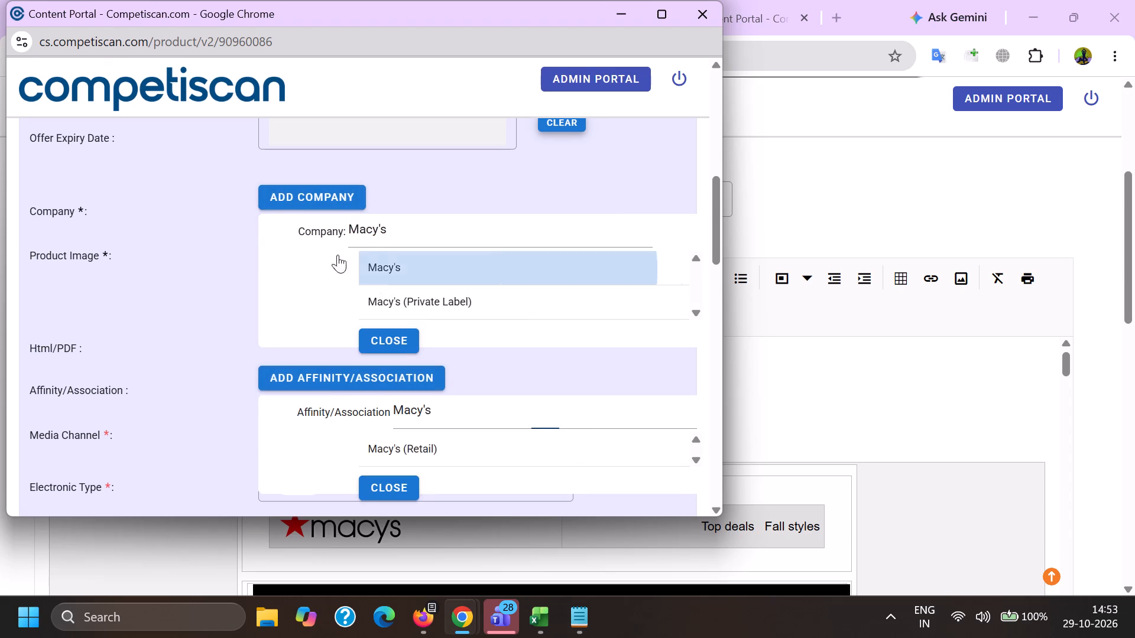
left_click(314, 235)
Add a second company by searching for citibank.
left_click(309, 201)
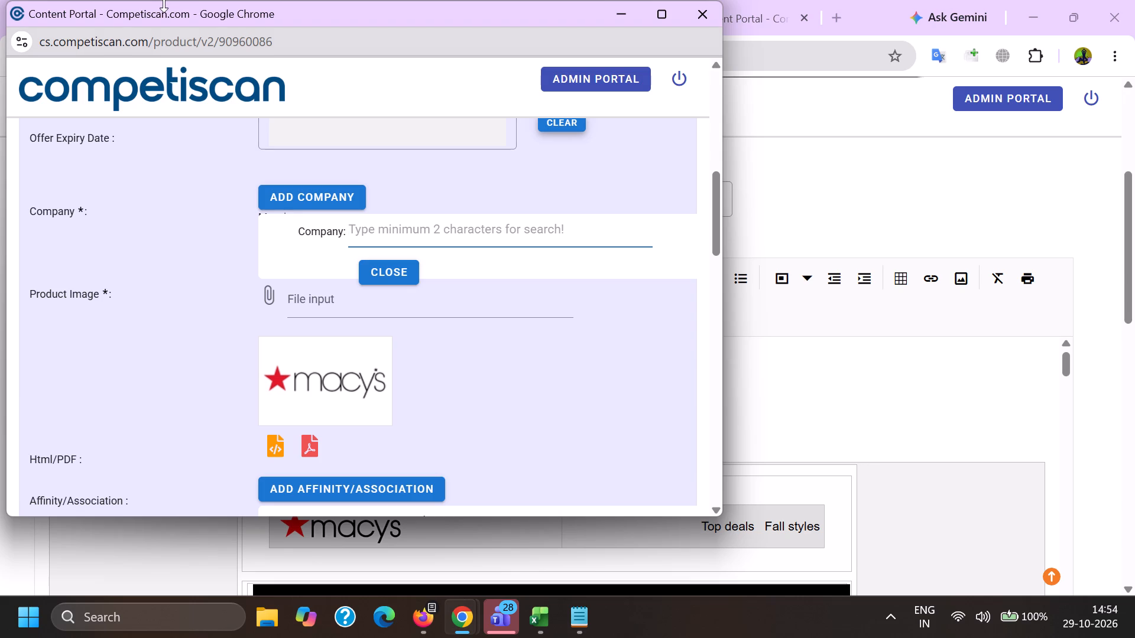
type("citibank")
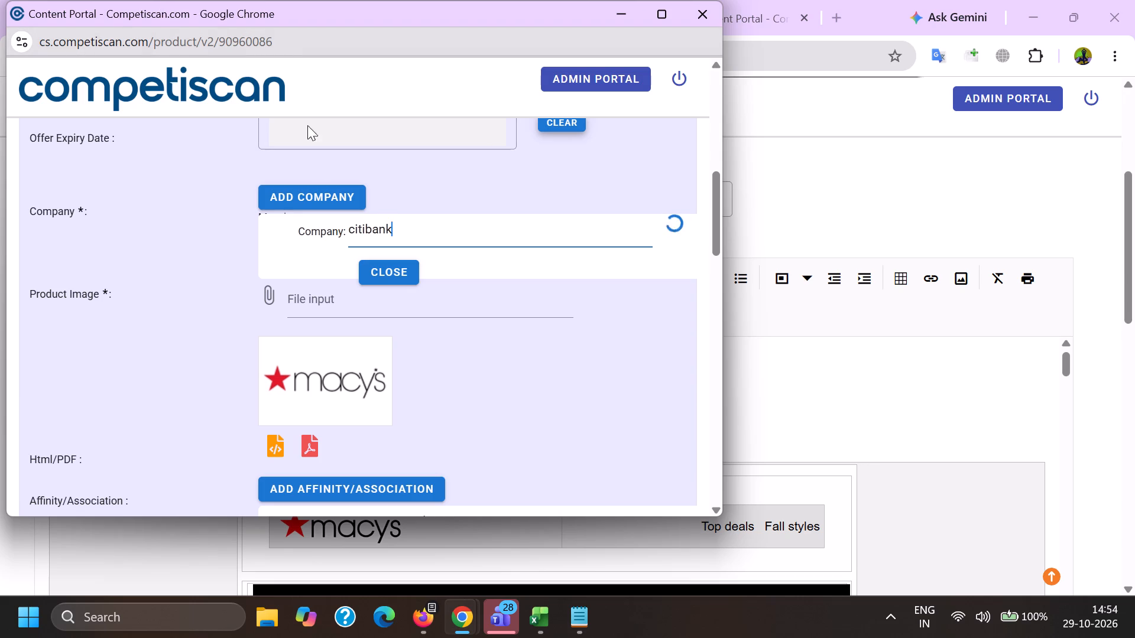
left_click(388, 278)
Add Macy's (Retail) as the affinity/association.
scroll(330, 216, "down", 6)
scroll(369, 380, "up", 2)
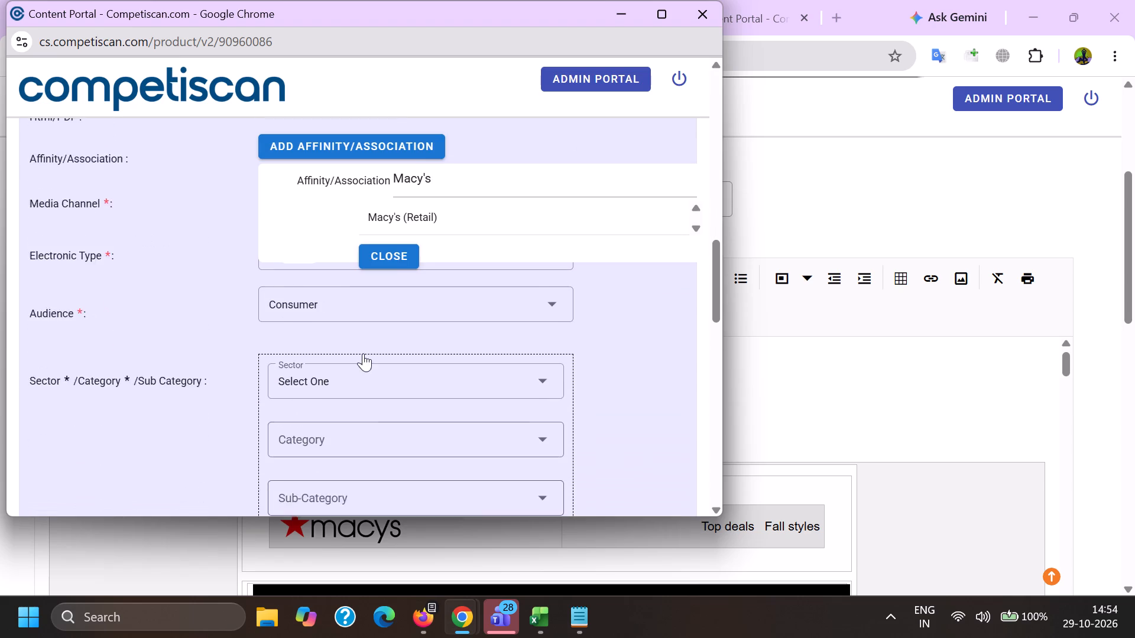
left_click(385, 253)
Set the sector to Retail.
scroll(339, 180, "down", 1)
left_click(299, 359)
scroll(299, 357, "down", 4)
scroll(299, 357, "up", 1)
scroll(300, 357, "down", 3)
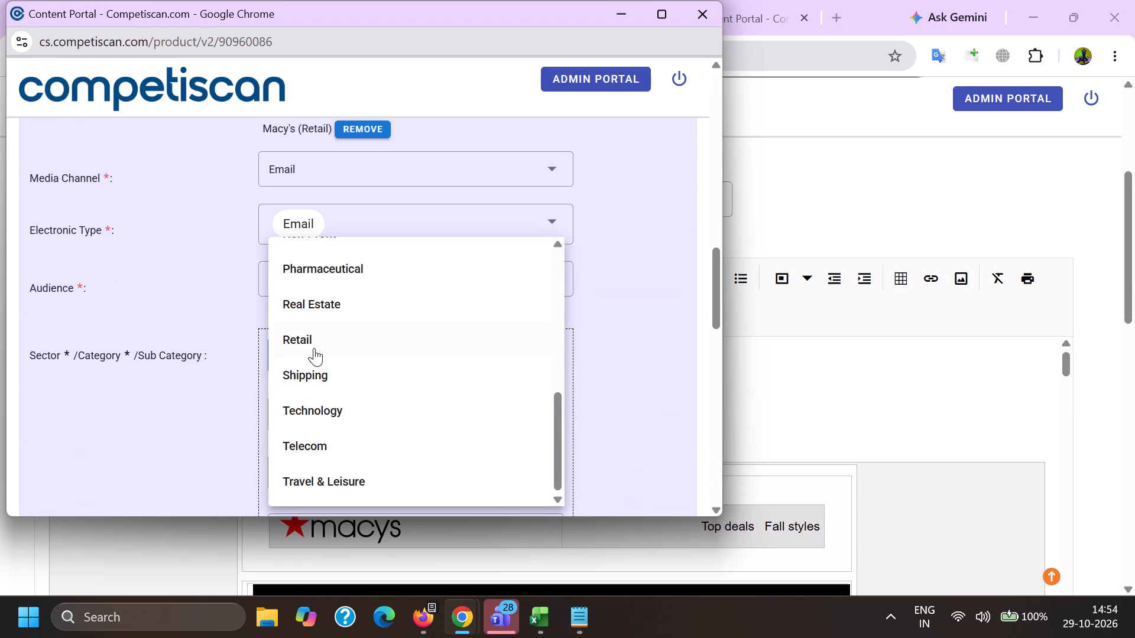
left_click(314, 343)
left_click(243, 372)
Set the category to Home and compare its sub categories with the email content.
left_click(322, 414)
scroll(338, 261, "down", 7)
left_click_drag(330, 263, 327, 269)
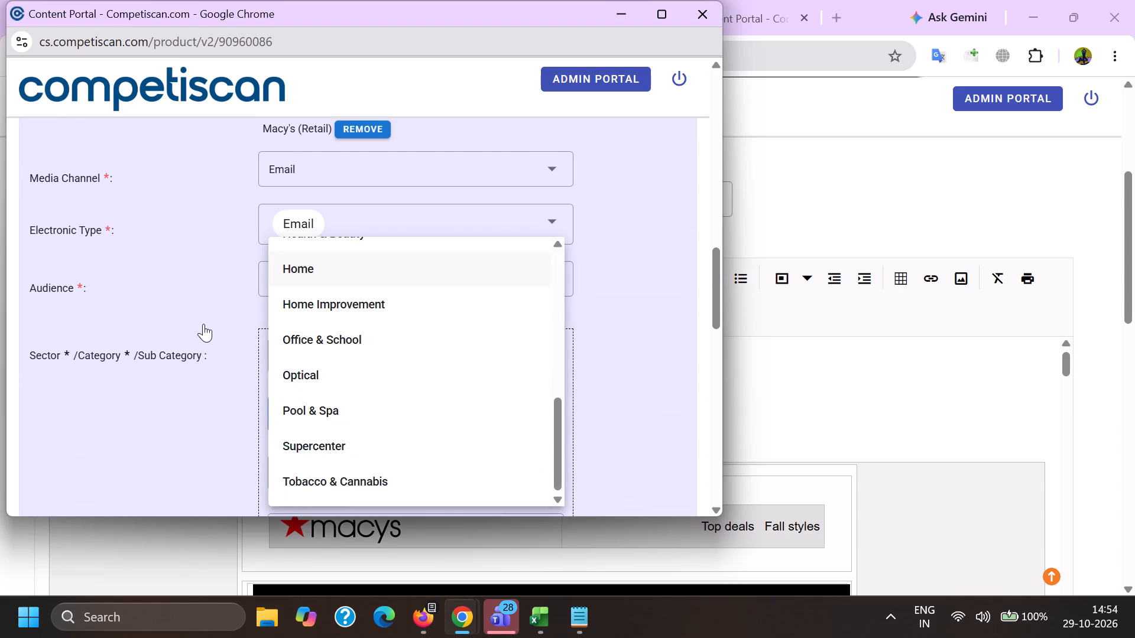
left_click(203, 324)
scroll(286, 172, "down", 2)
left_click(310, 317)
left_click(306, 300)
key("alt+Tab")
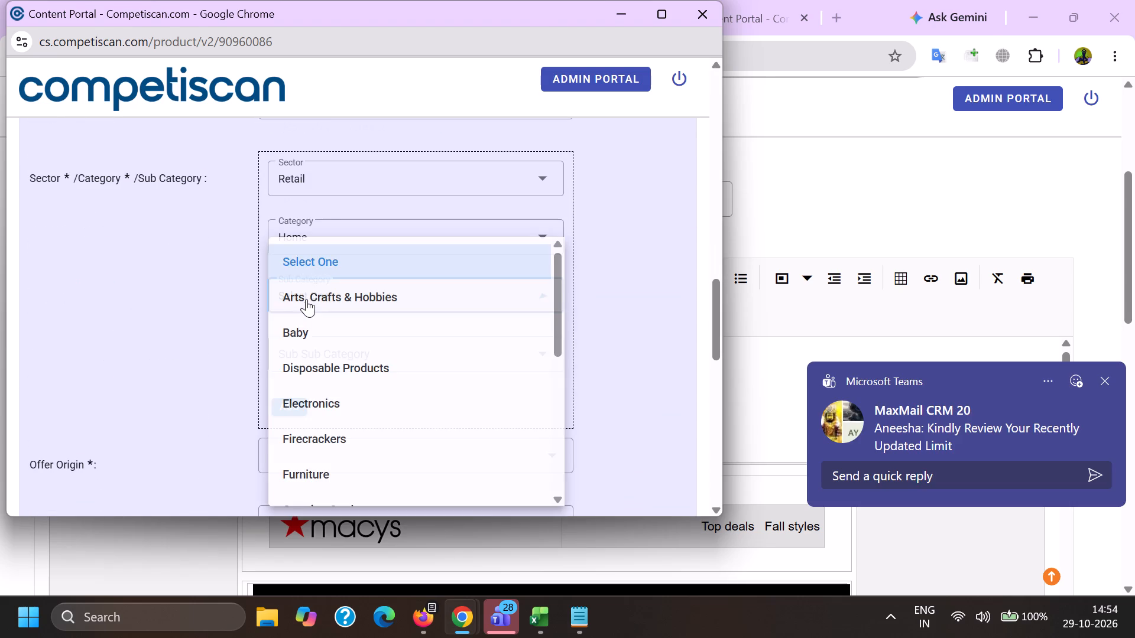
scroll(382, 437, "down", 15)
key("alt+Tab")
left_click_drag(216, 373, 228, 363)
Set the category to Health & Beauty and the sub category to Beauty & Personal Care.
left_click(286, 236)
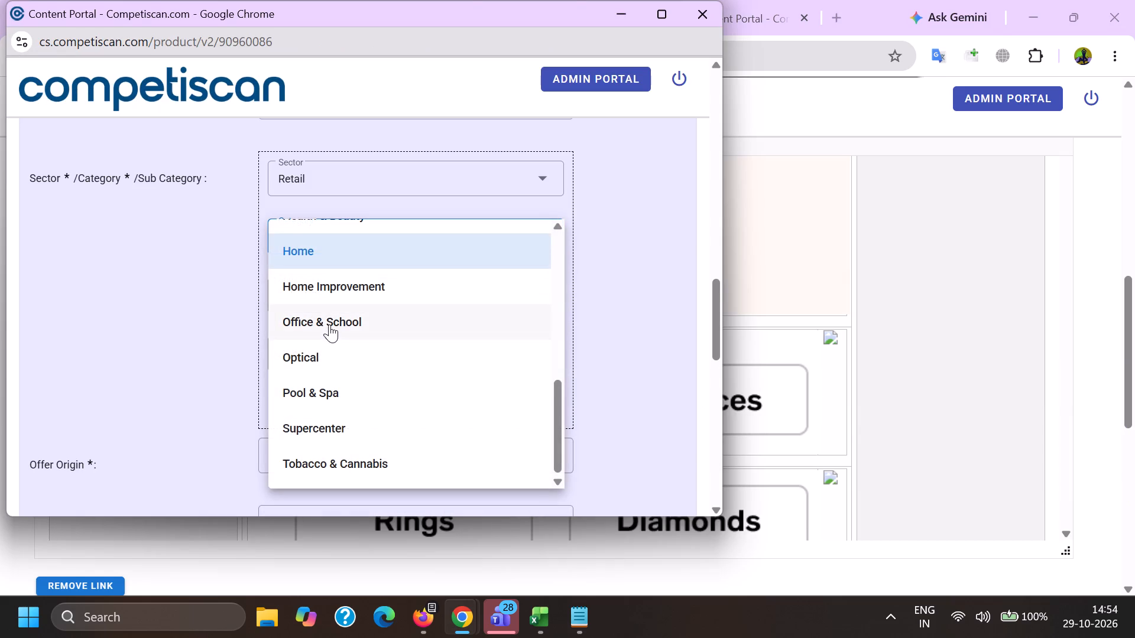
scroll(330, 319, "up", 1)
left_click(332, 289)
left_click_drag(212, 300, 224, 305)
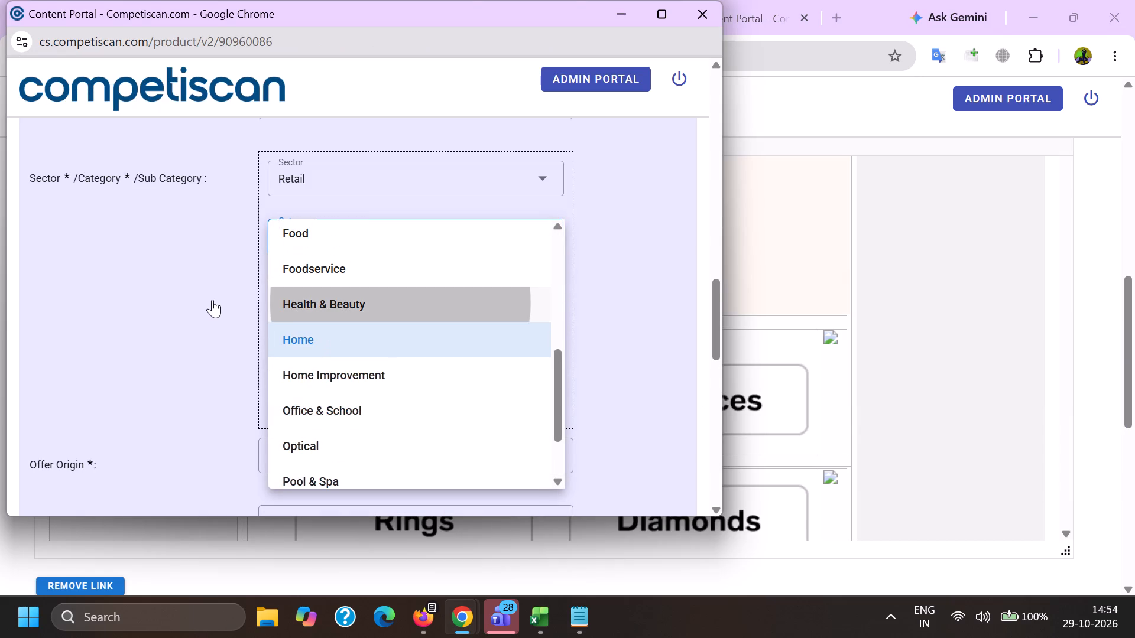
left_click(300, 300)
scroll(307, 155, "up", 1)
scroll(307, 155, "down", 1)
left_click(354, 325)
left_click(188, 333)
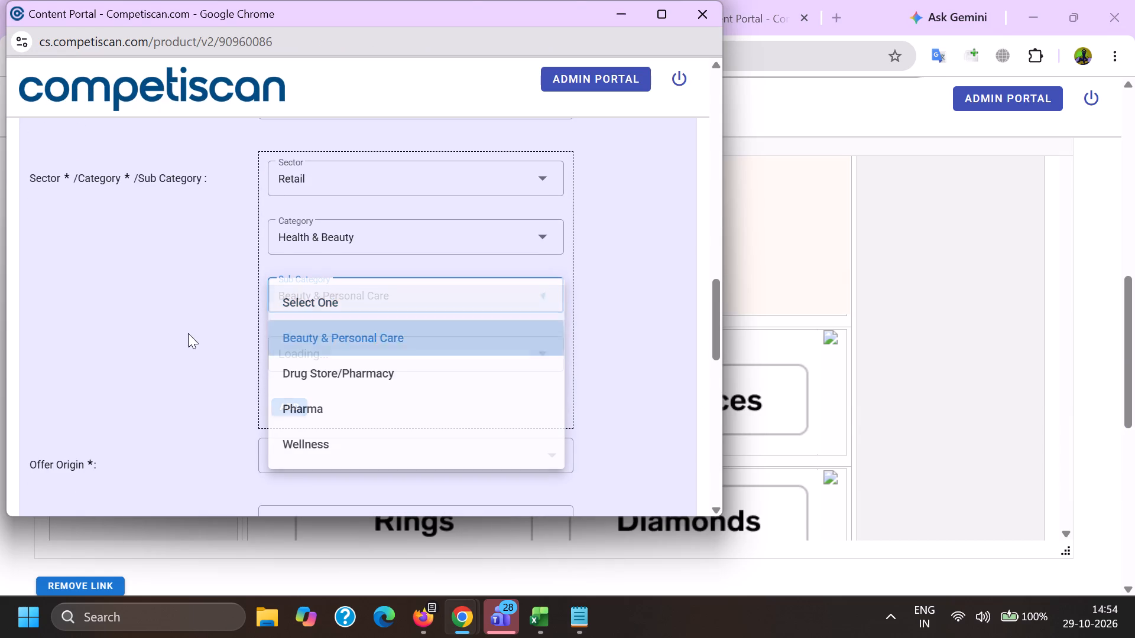
Look through the sub sub category options and recheck the email body for a matching classification.
left_click(330, 339)
scroll(333, 181, "down", 1)
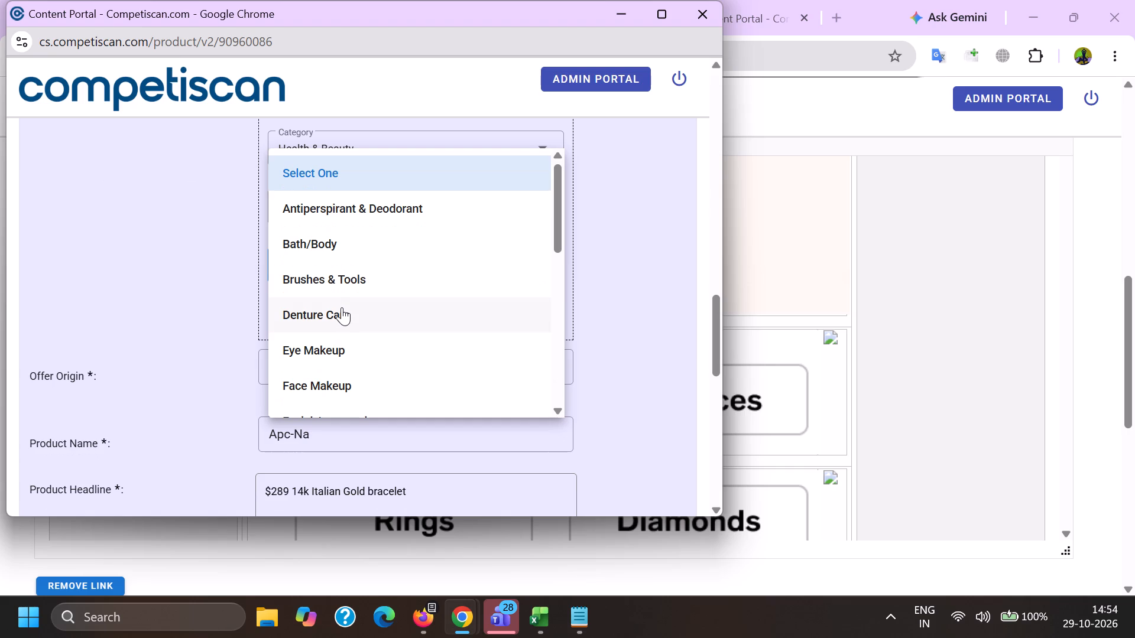
scroll(332, 305, "down", 3)
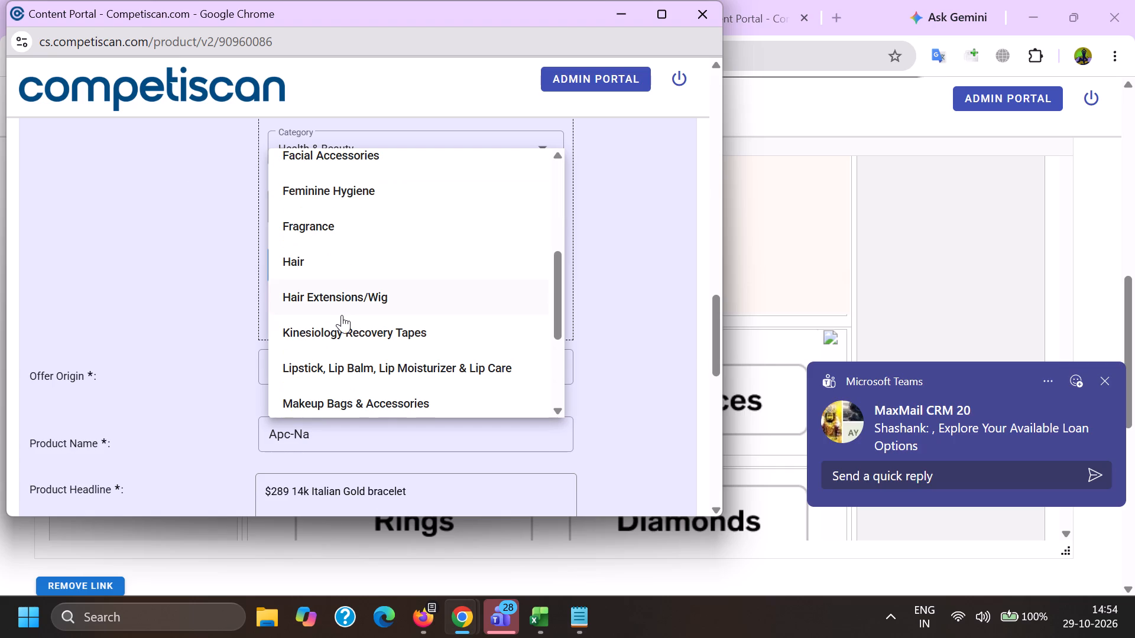
scroll(343, 316, "down", 2)
scroll(349, 316, "up", 6)
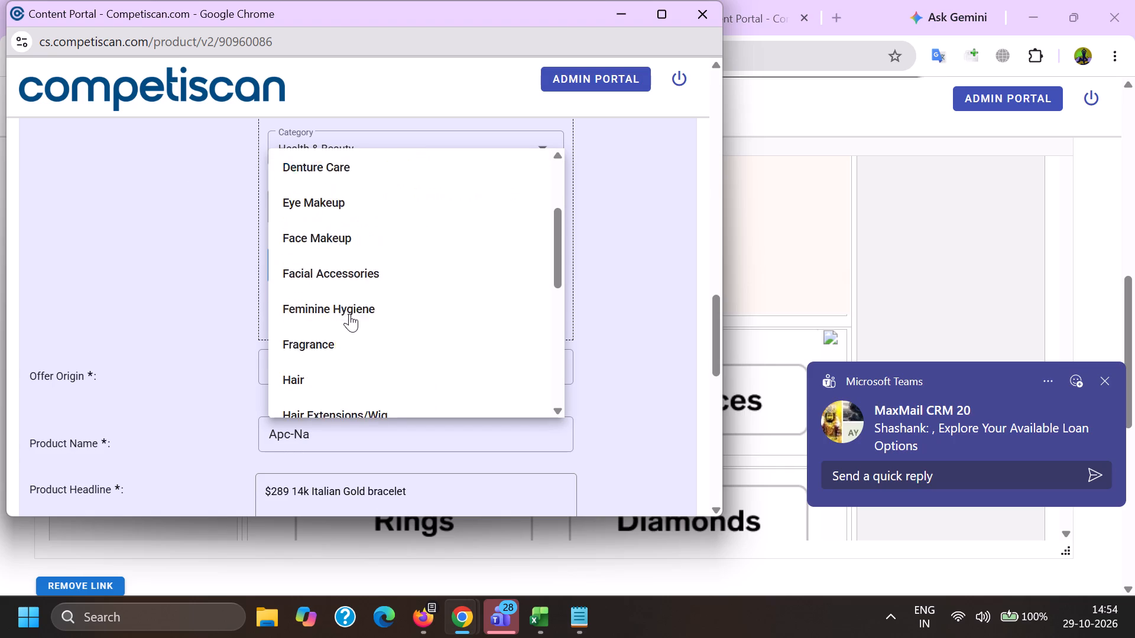
key("alt+Tab")
scroll(350, 314, "up", 5)
key("alt+Tab")
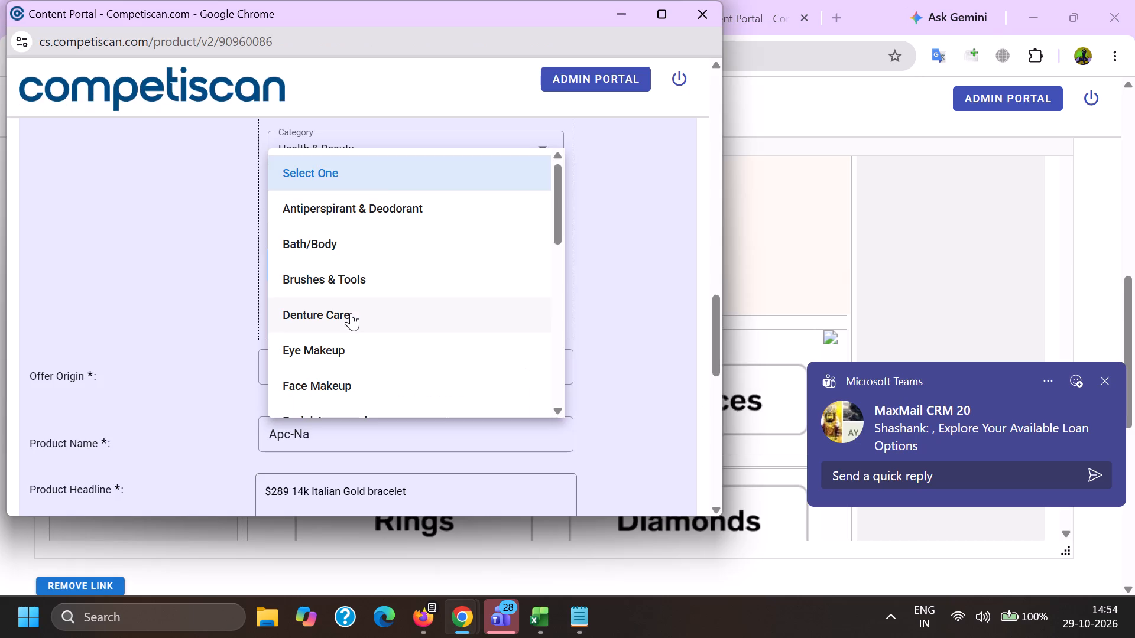
left_click_drag(38, 227, 53, 229)
scroll(297, 281, "up", 2)
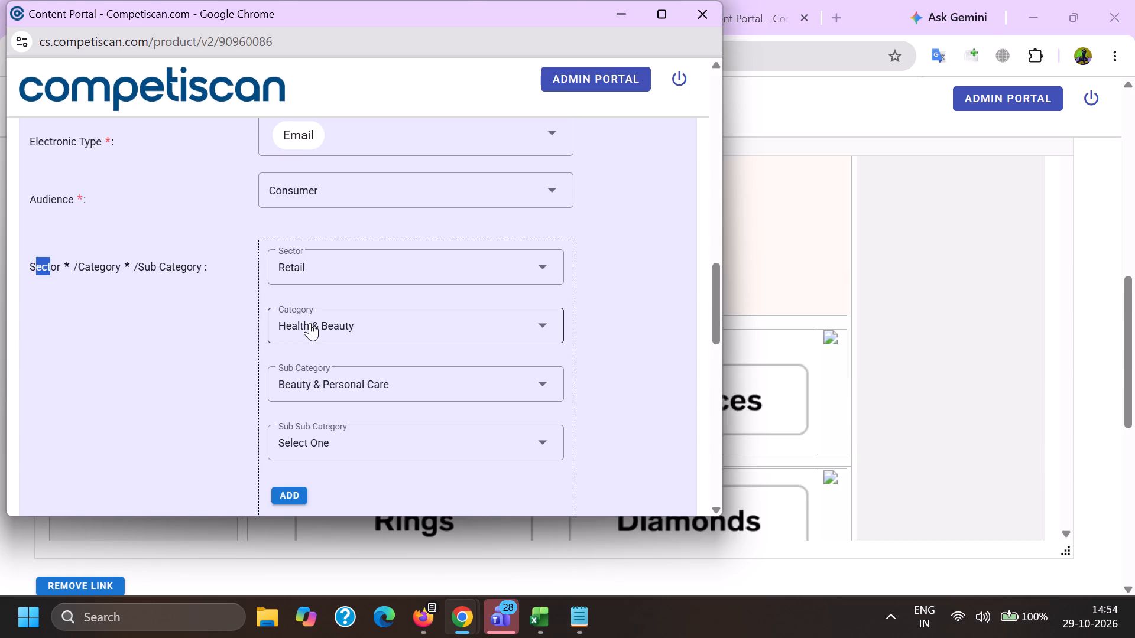
Set the category to Clothing & Accessories and the sub category to Jewelry & Watches, and add this classification.
left_click(310, 323)
scroll(316, 380, "up", 5)
left_click(339, 398)
left_click_drag(148, 390, 166, 396)
left_click(326, 403)
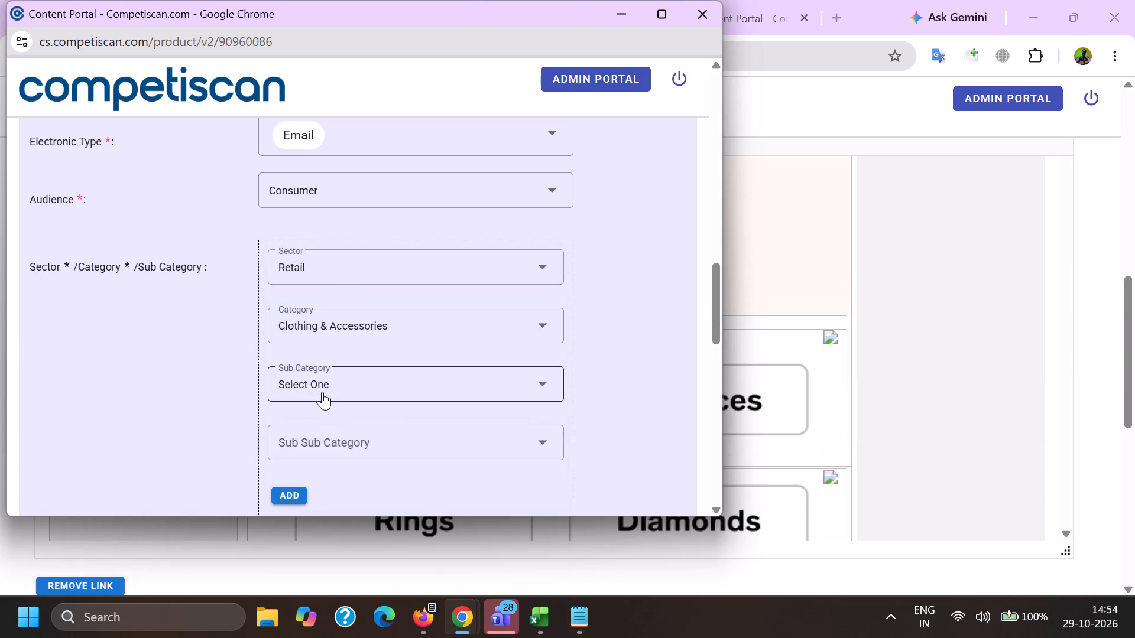
left_click(322, 392)
left_click_drag(334, 360, 325, 360)
left_click(208, 354)
scroll(236, 239, "down", 2)
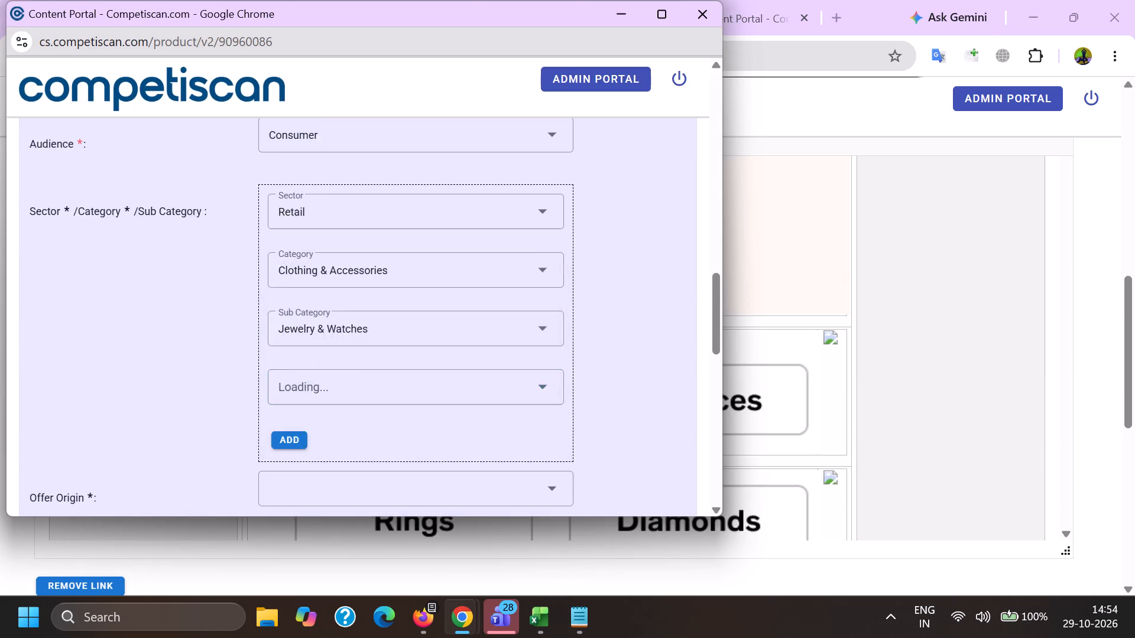
left_click(291, 313)
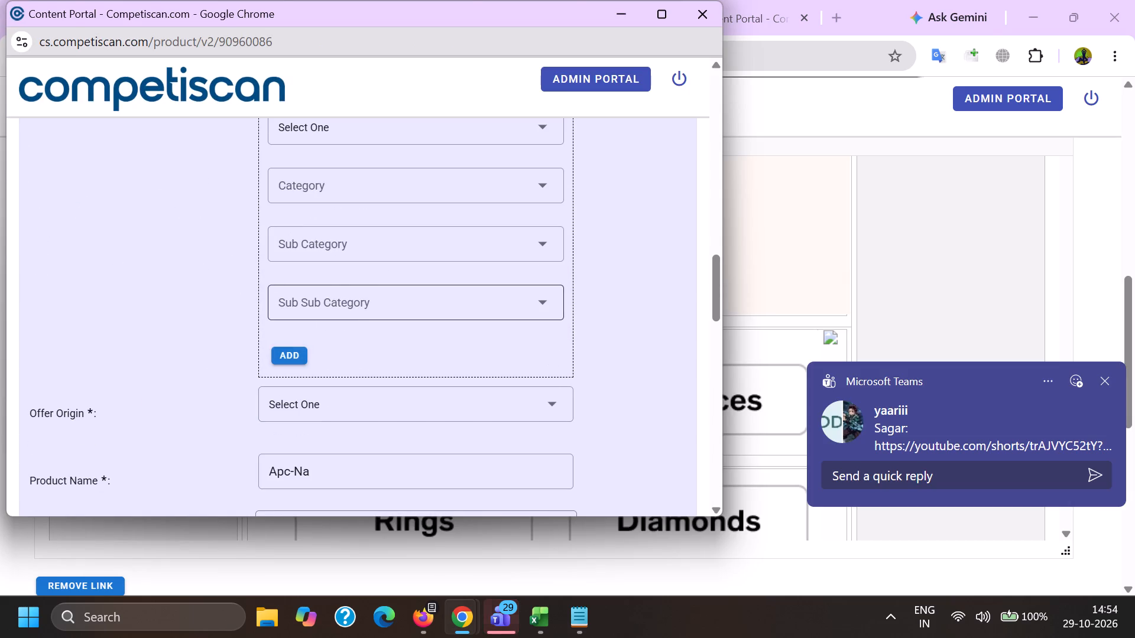
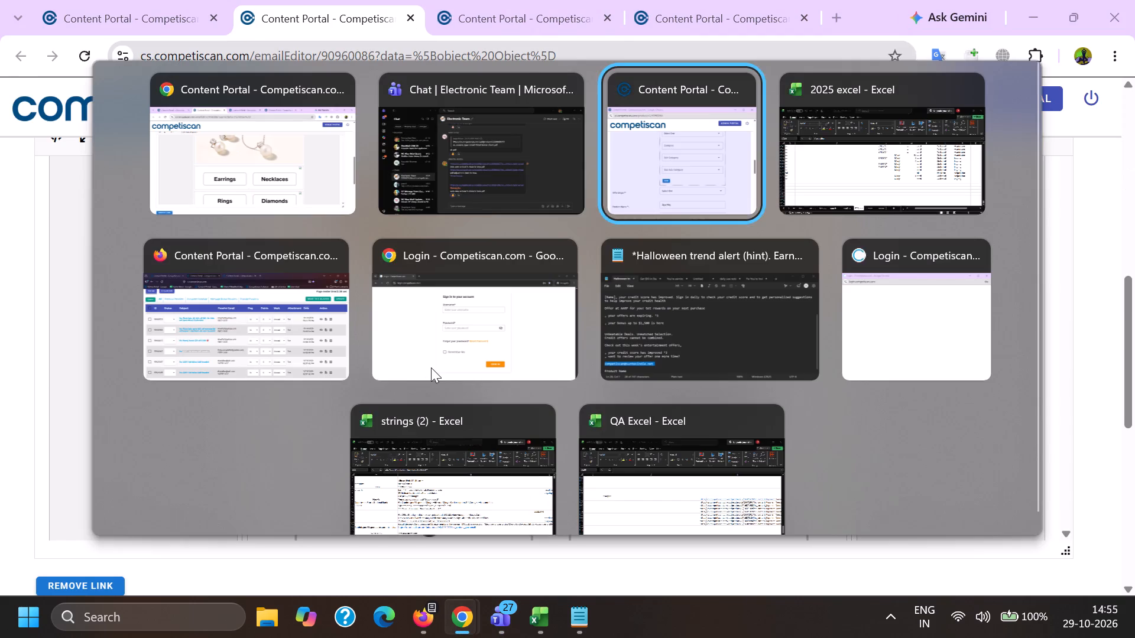
Add a second classification with sector Credit Cards, category Payment Cards and sub category Private Label Cards.
scroll(380, 281, "down", 3)
scroll(332, 337, "up", 5)
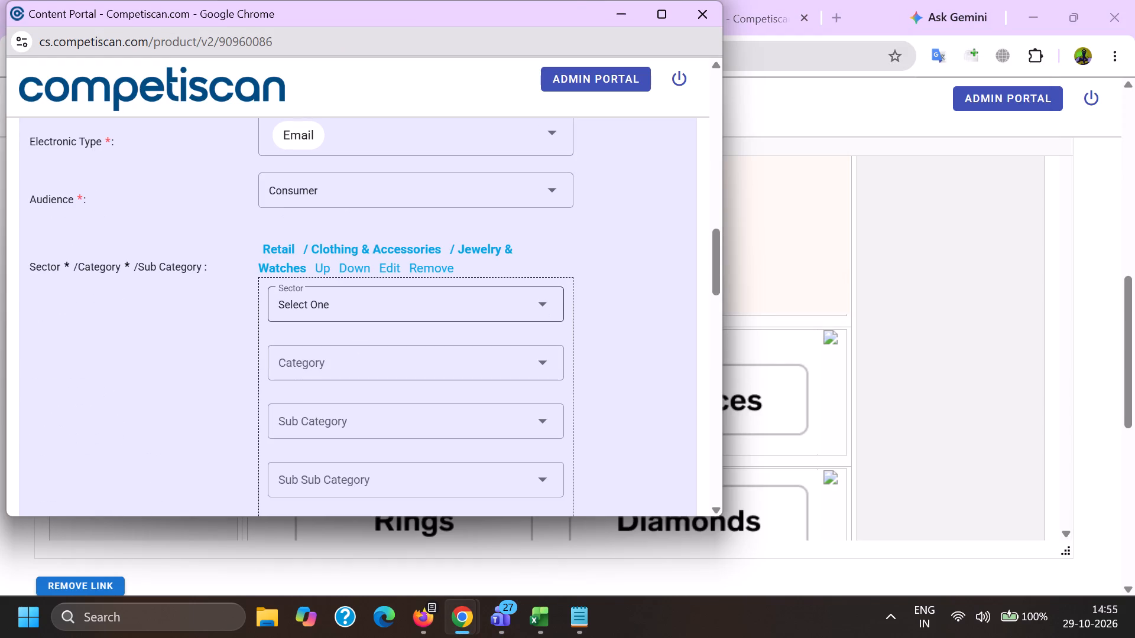
left_click(325, 302)
scroll(329, 347, "down", 2)
scroll(346, 397, "up", 6)
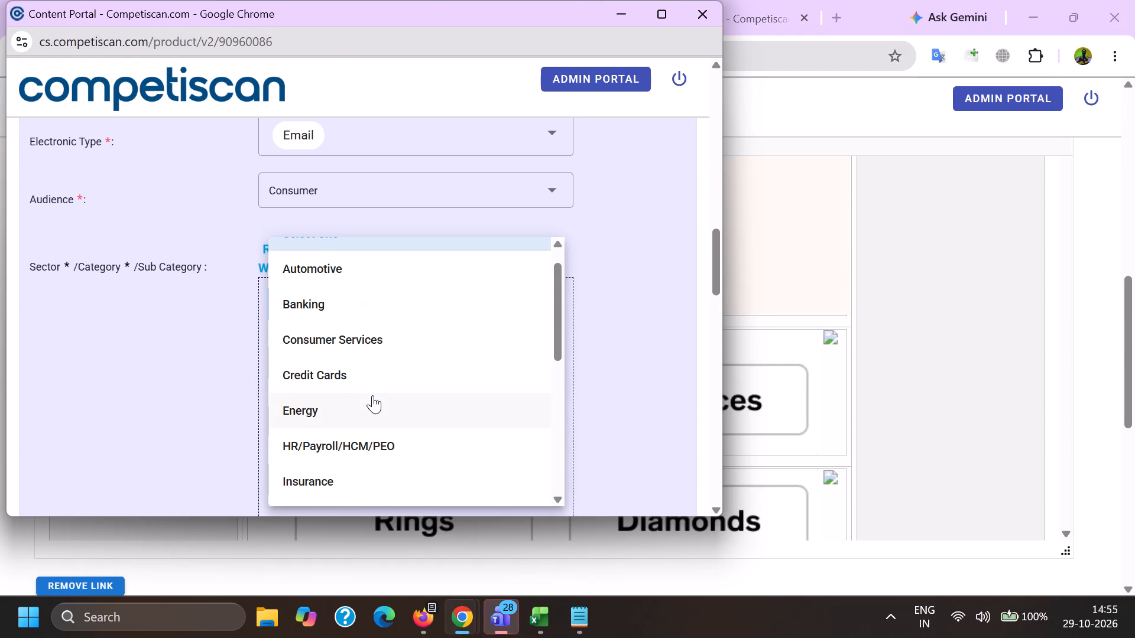
left_click(357, 379)
left_click_drag(203, 382, 212, 384)
left_click(331, 365)
scroll(331, 223, "up", 1)
scroll(330, 222, "down", 1)
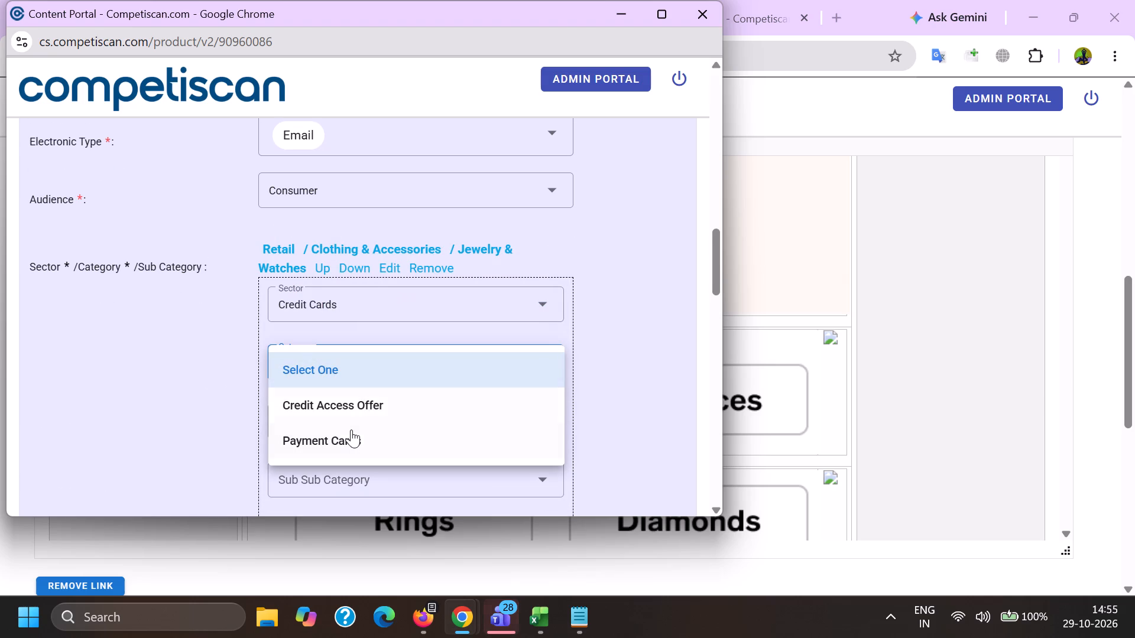
left_click(351, 429)
left_click(337, 422)
scroll(369, 284, "down", 2)
scroll(359, 439, "down", 6)
left_click(356, 439)
left_click_drag(41, 395, 41, 394)
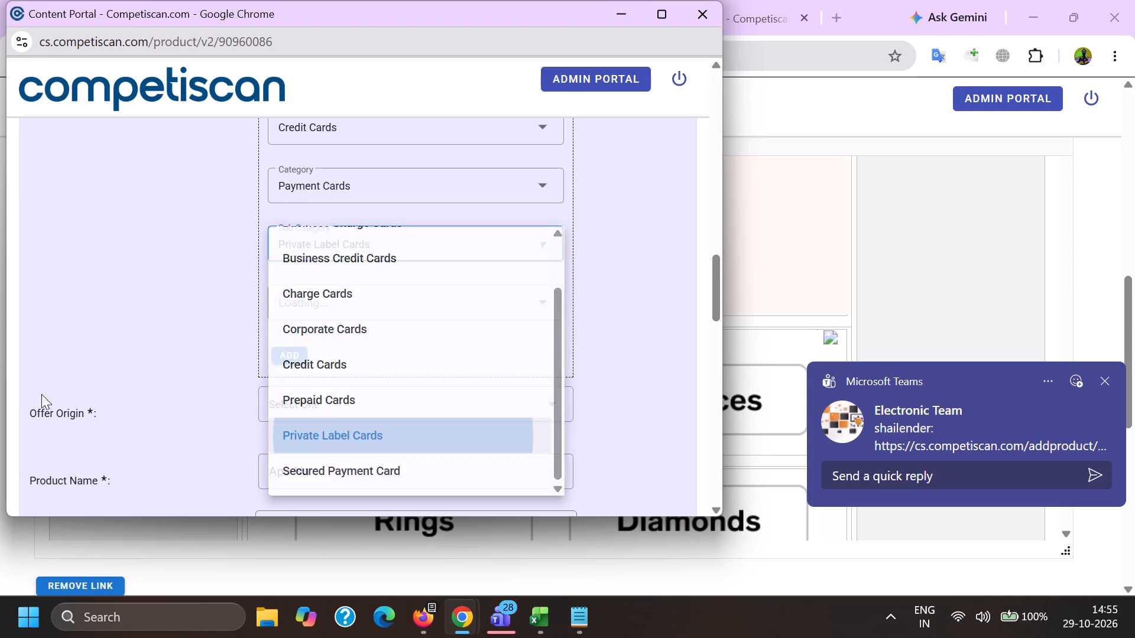
left_click_drag(41, 394, 75, 396)
left_click(283, 359)
Move the Retail / Clothing & Accessories / Jewelry & Watches classification below the Credit Cards one.
scroll(296, 399, "up", 3)
scroll(386, 337, "up", 1)
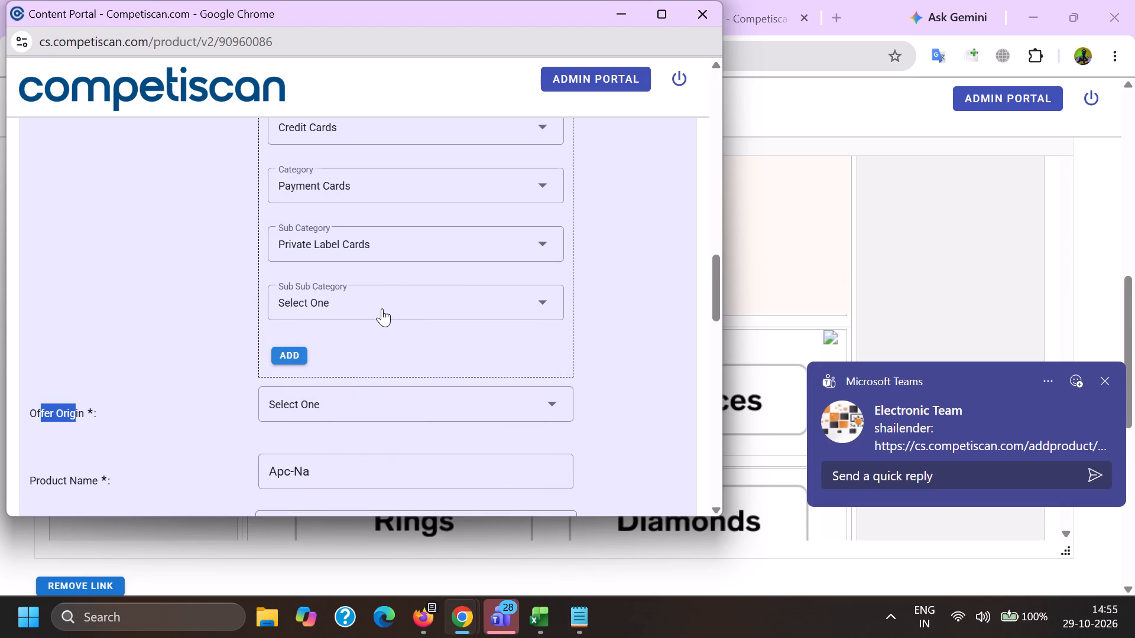
scroll(365, 338, "down", 1)
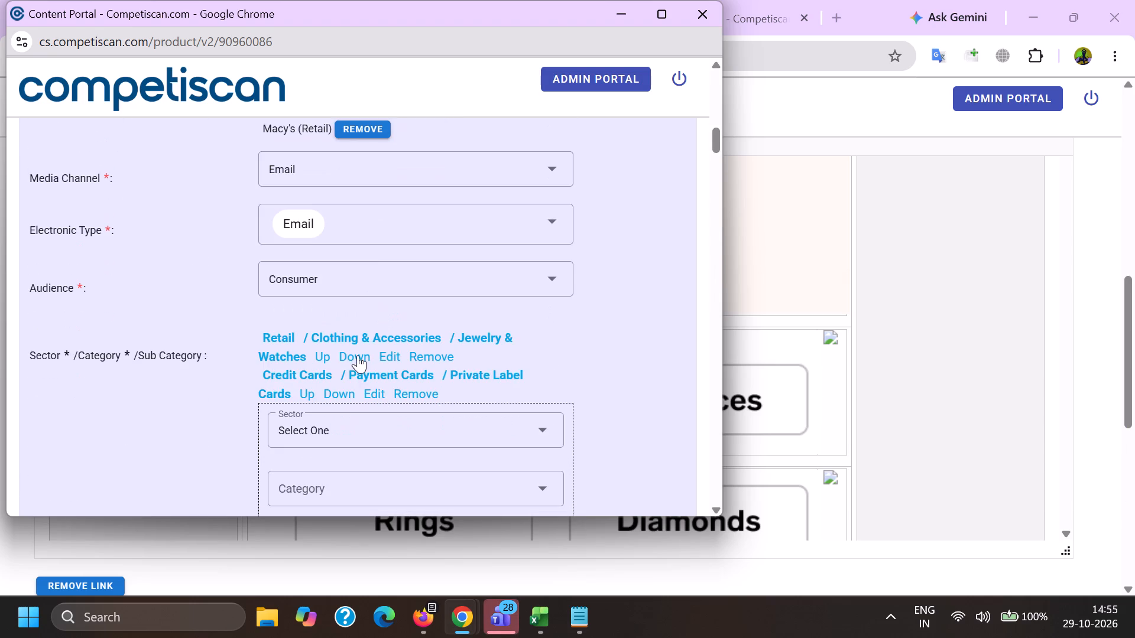
left_click(357, 355)
Set the offer origin to Provider/Bank and look up and choose Macy's Card as the product name.
scroll(372, 256, "down", 4)
left_click(342, 356)
double_click(338, 430)
key("ctrl+v")
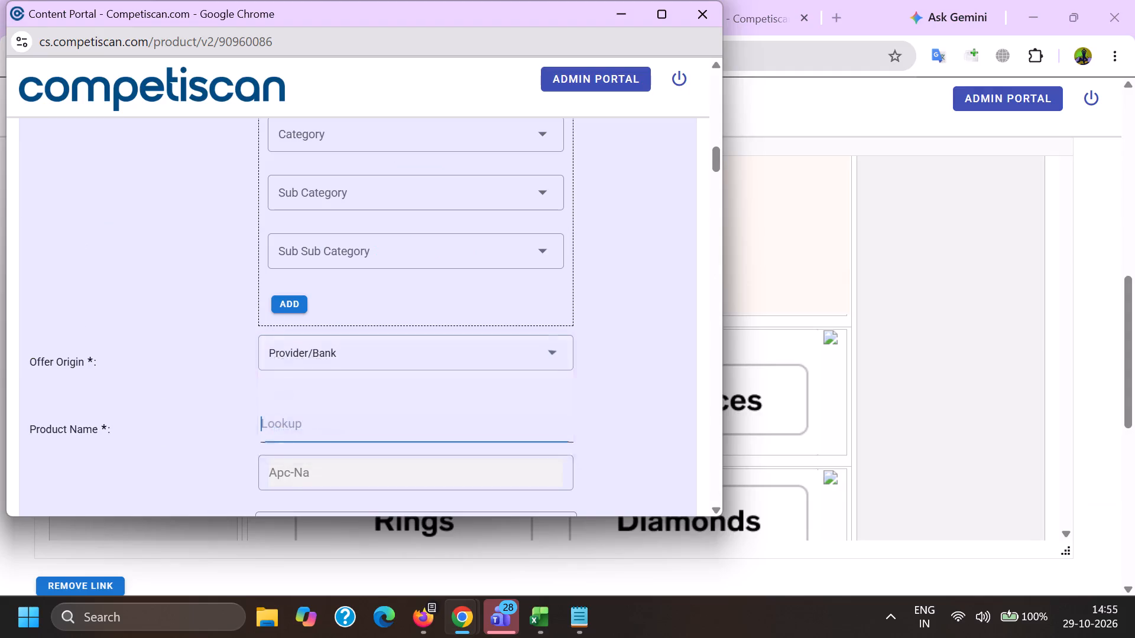
scroll(322, 278, "down", 2)
left_click(302, 333)
Move the Credit Cards / Payment Cards / Private Label Cards classification below the Retail one.
scroll(309, 339, "up", 4)
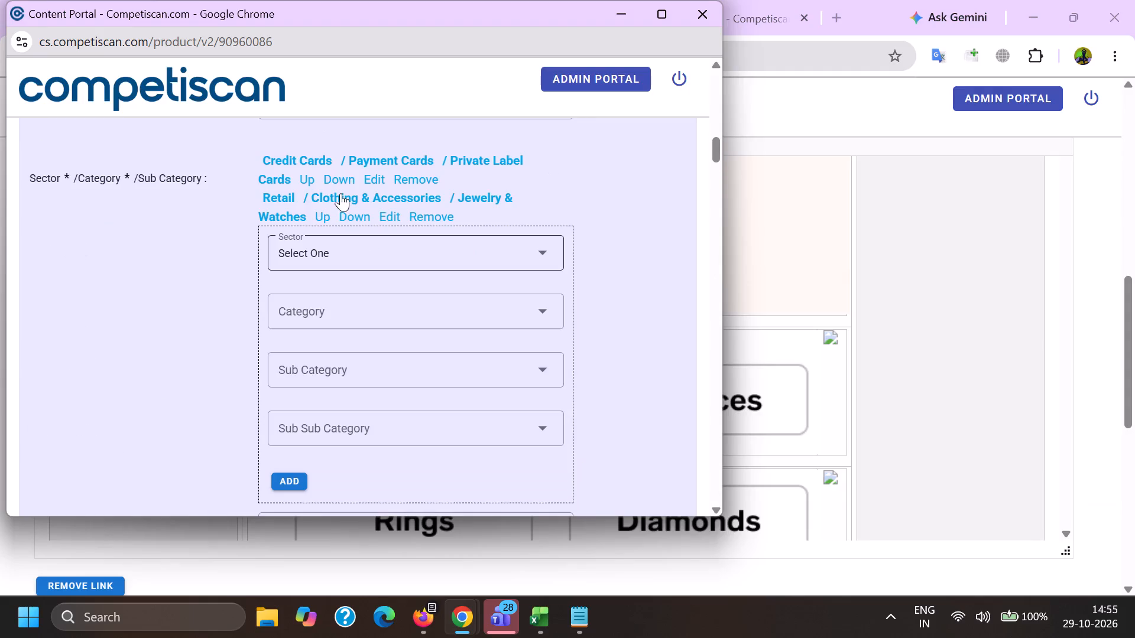
left_click(338, 181)
Replace the product headline with the email's subject text, "$289 14k Italian Gold bracelet", followed by a period.
scroll(338, 181, "down", 4)
left_click_drag(450, 314, 38, 307)
key("BackSpace")
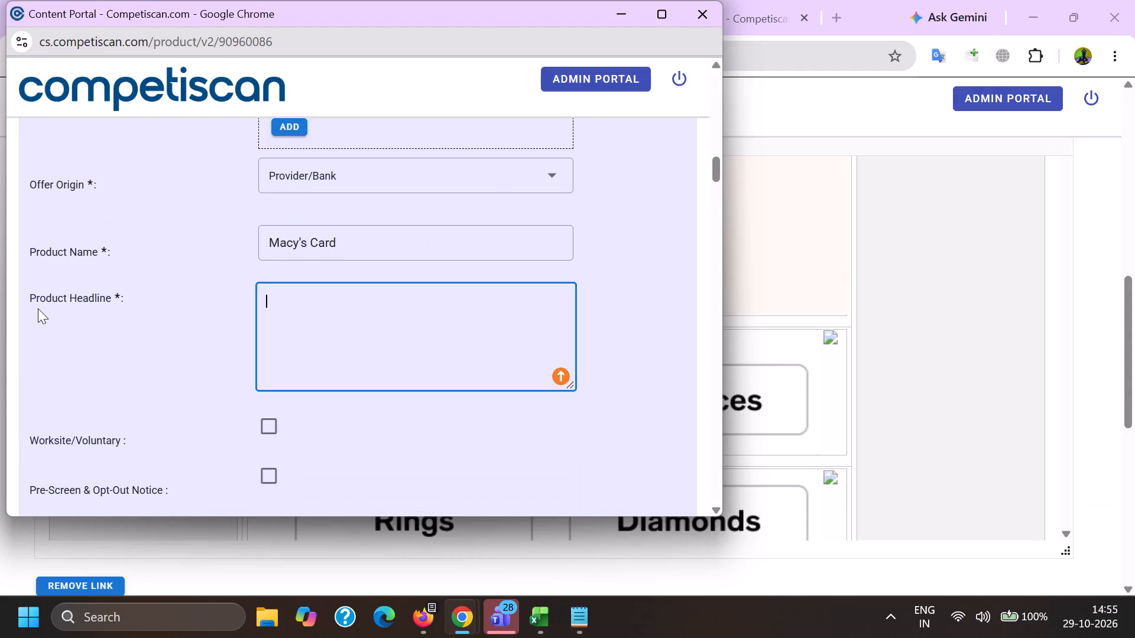
key("alt+Tab")
scroll(173, 313, "up", 16)
scroll(113, 440, "down", 2)
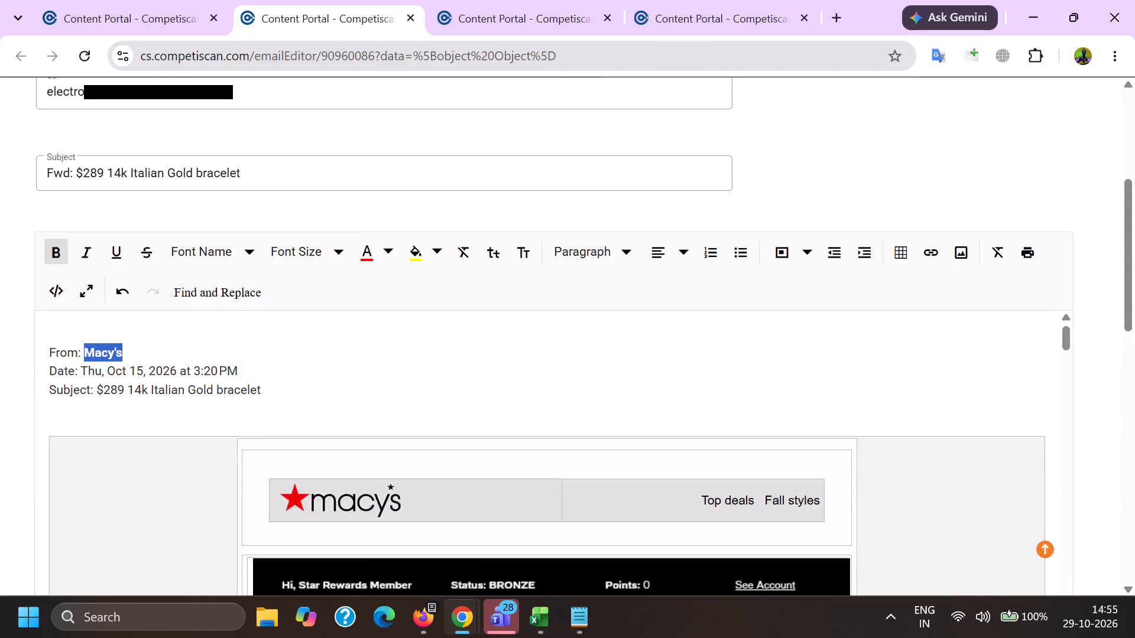
left_click_drag(95, 327, 300, 332)
key("ctrl+c")
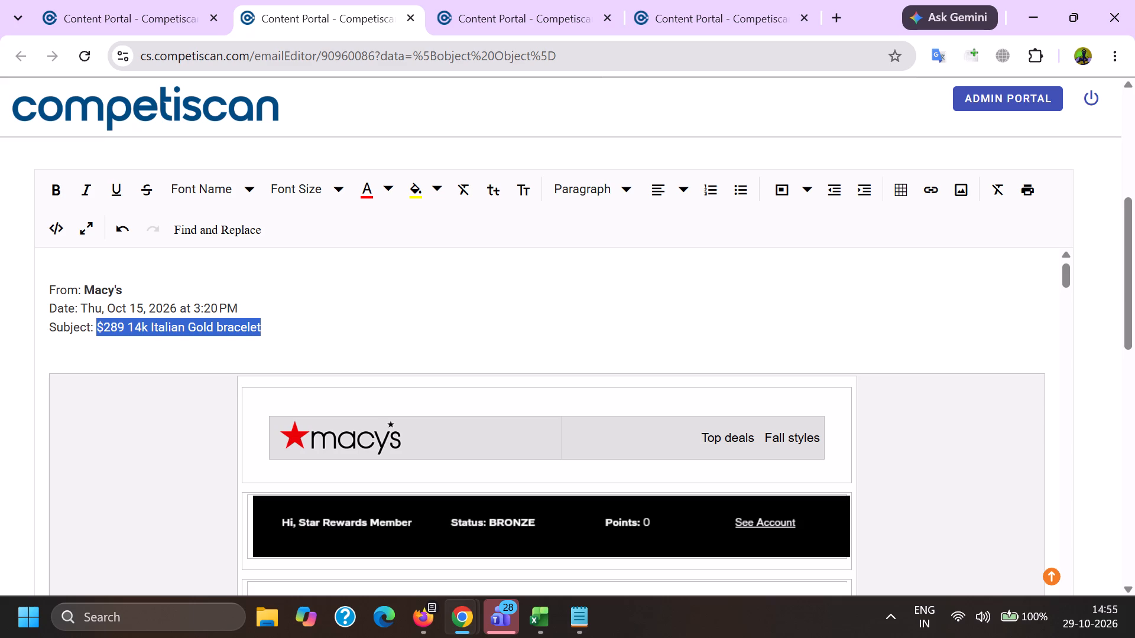
key("alt+Tab")
key("ctrl+v")
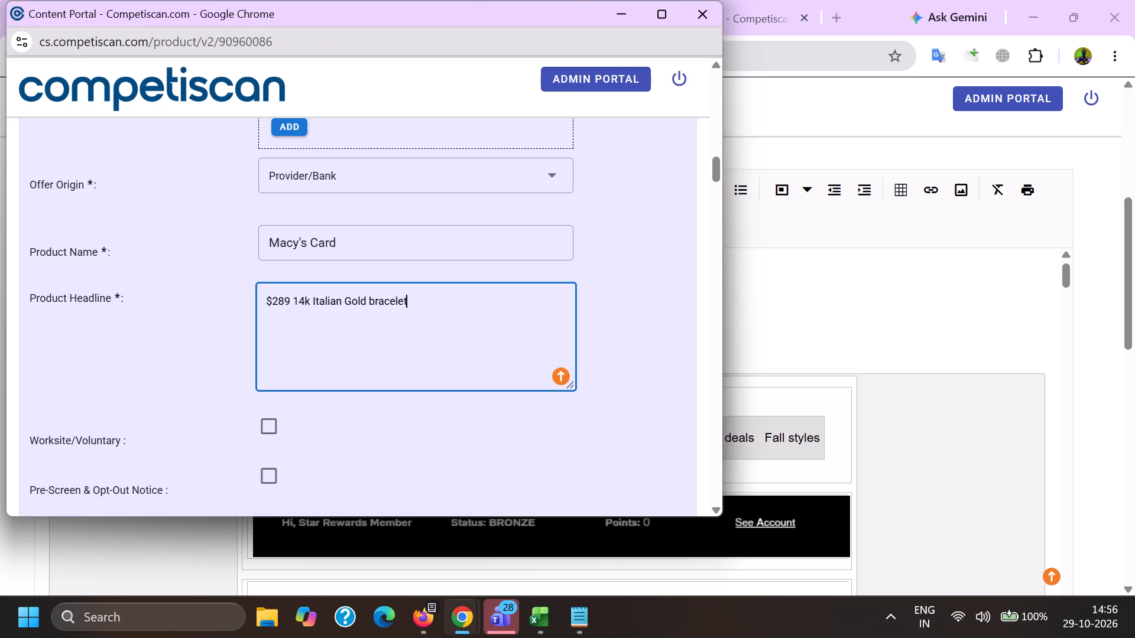
key("period")
key("space")
Append "Free expert advice Work with a pro to bring your space to life" from the Notepad notes to the product headline.
key("alt+Tab")
left_click(738, 0)
scroll(653, 383, "down", 5)
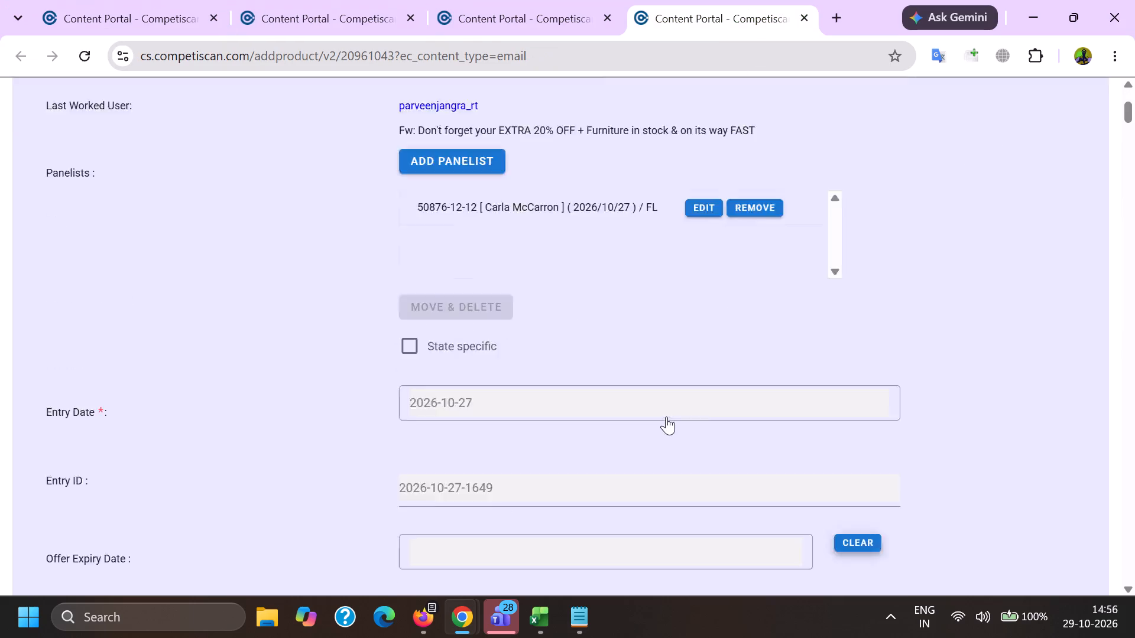
scroll(666, 416, "down", 5)
left_click(284, 12)
scroll(413, 341, "down", 6)
left_click(587, 619)
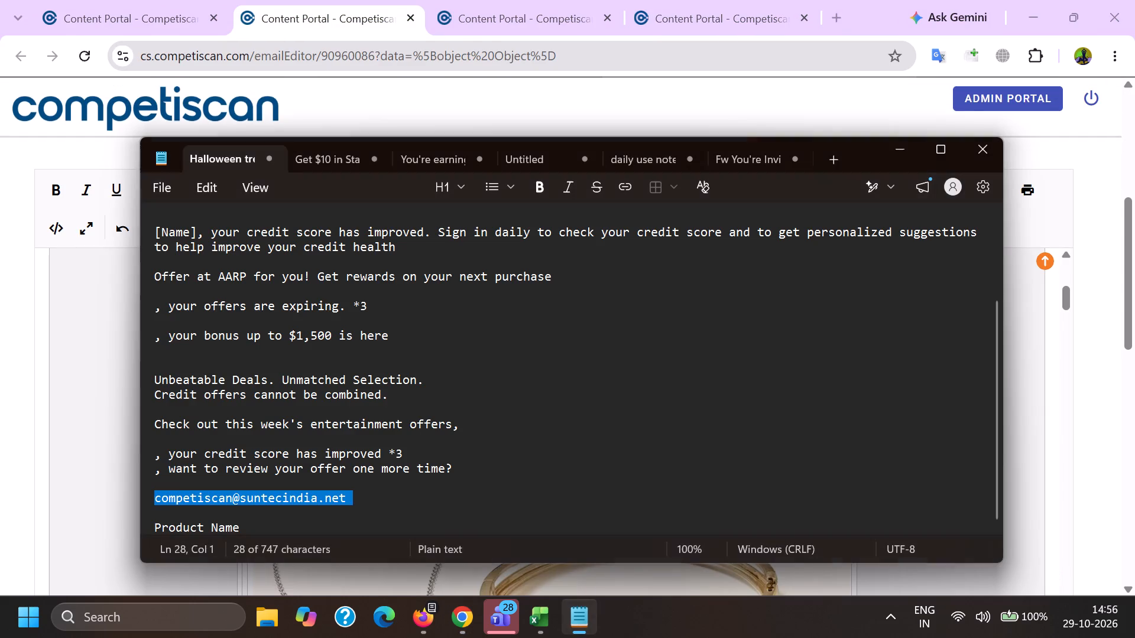
left_click(330, 158)
key("ctrl+c")
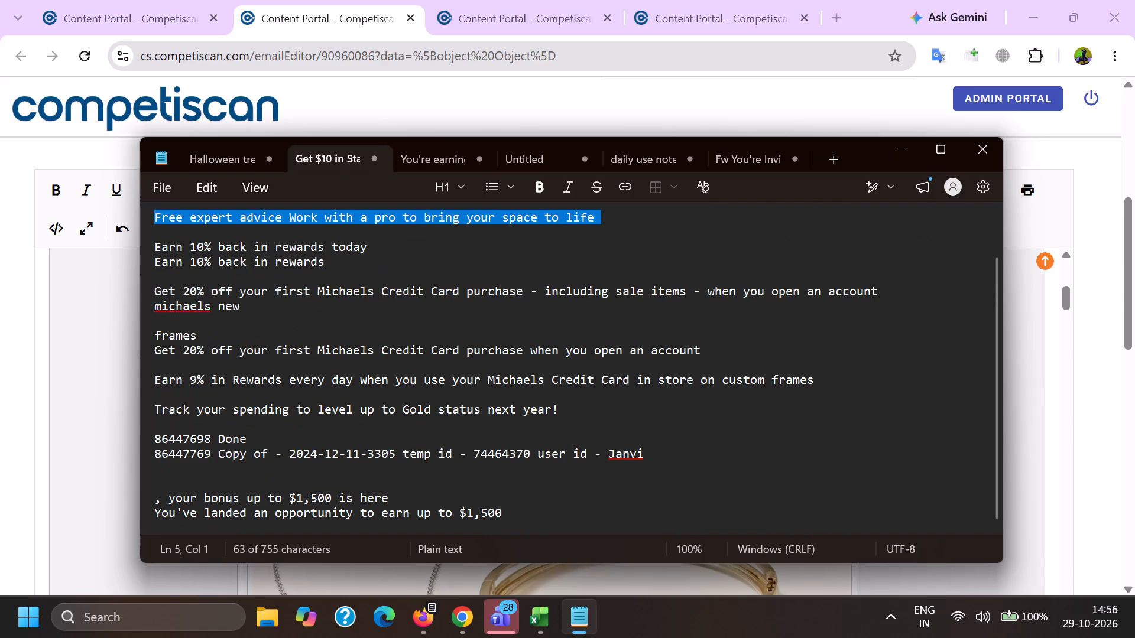
key("alt+Tab")
key("alt+Tab")
key("ctrl+v")
key("BackSpace")
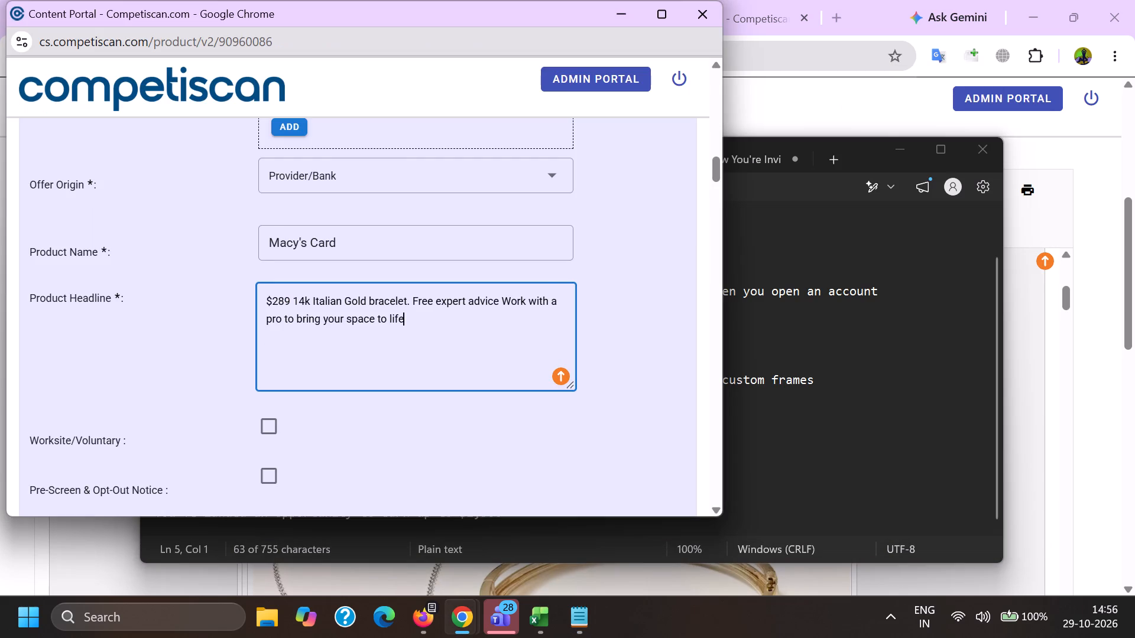
Set the response mechanism to URL/Website.
scroll(300, 224, "down", 4)
left_click(330, 329)
scroll(343, 166, "down", 2)
scroll(342, 316, "down", 7)
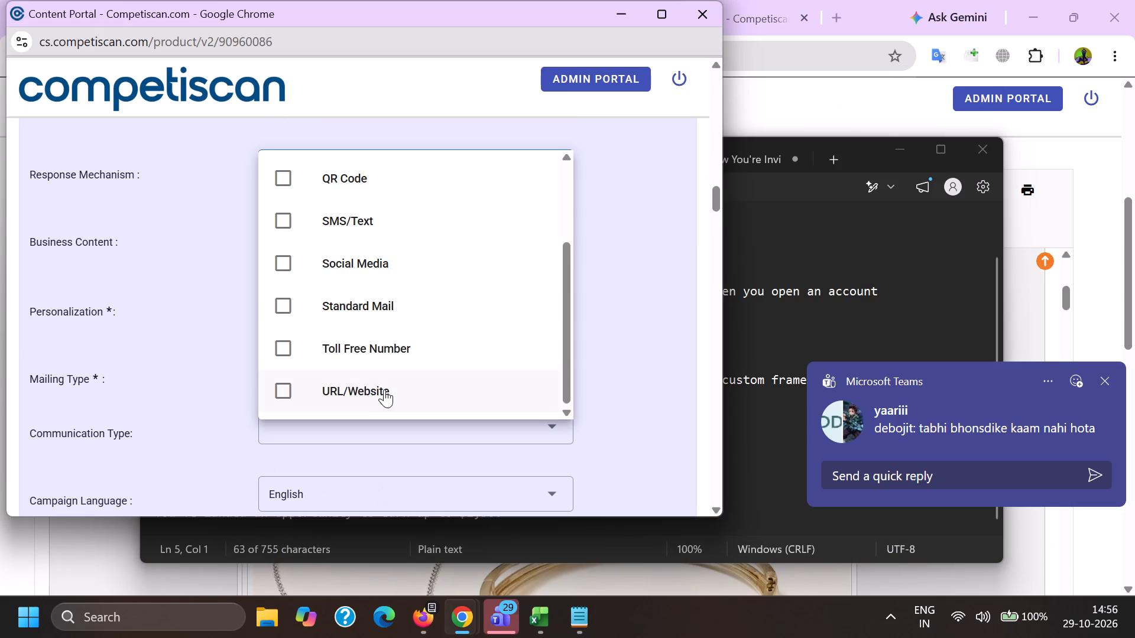
left_click(384, 388)
left_click(252, 363)
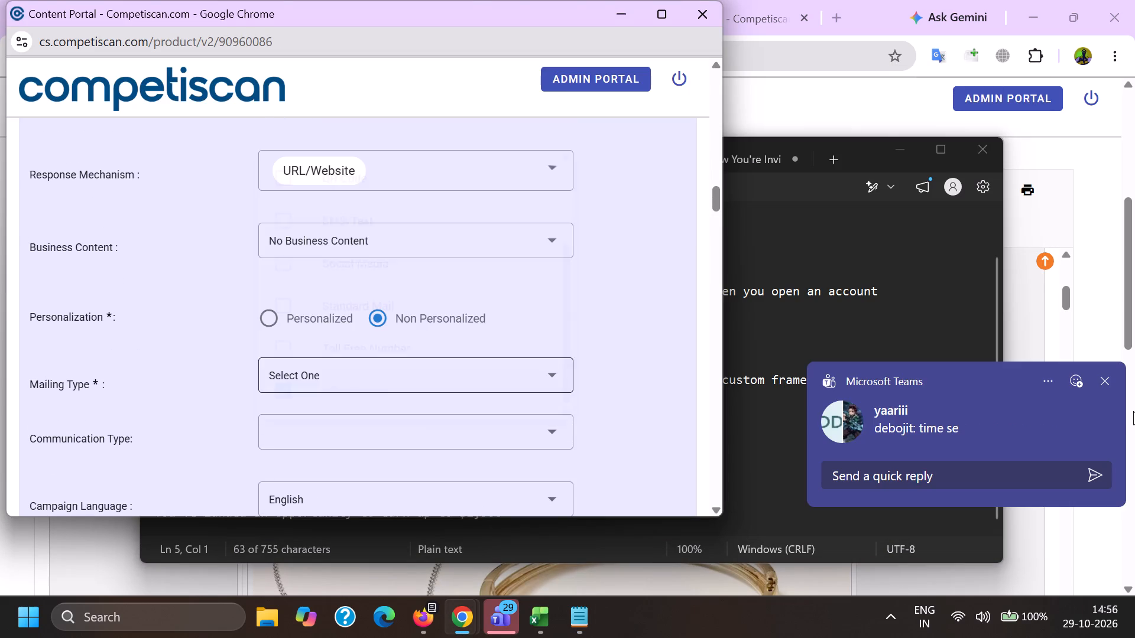
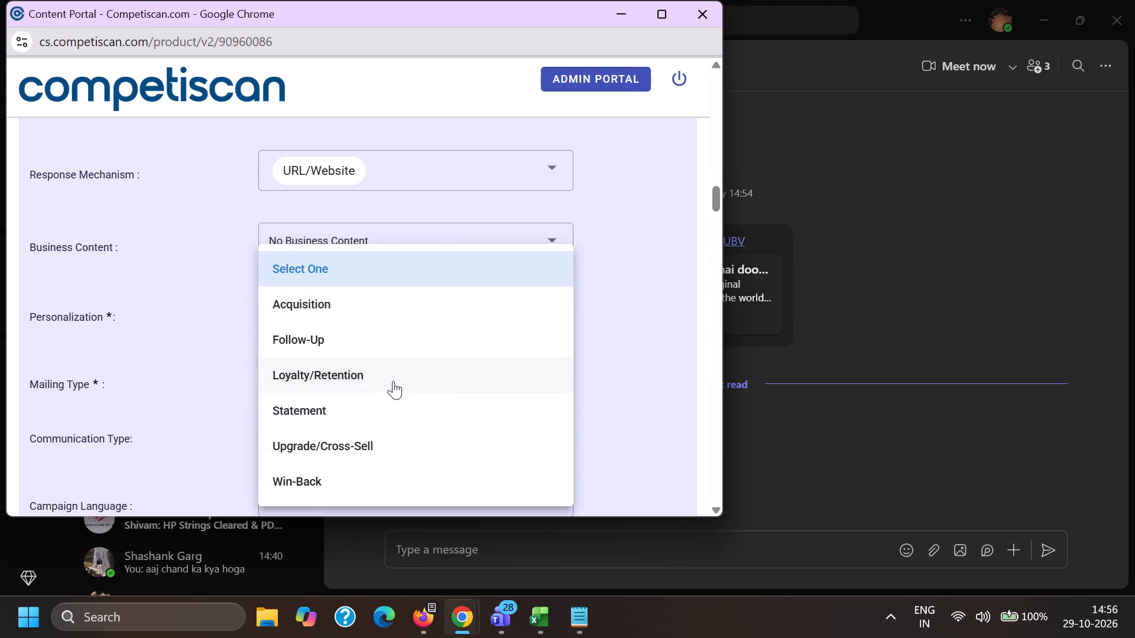
left_click(198, 373)
scroll(253, 304, "down", 2)
left_click(326, 255)
scroll(351, 148, "down", 1)
scroll(368, 314, "down", 4)
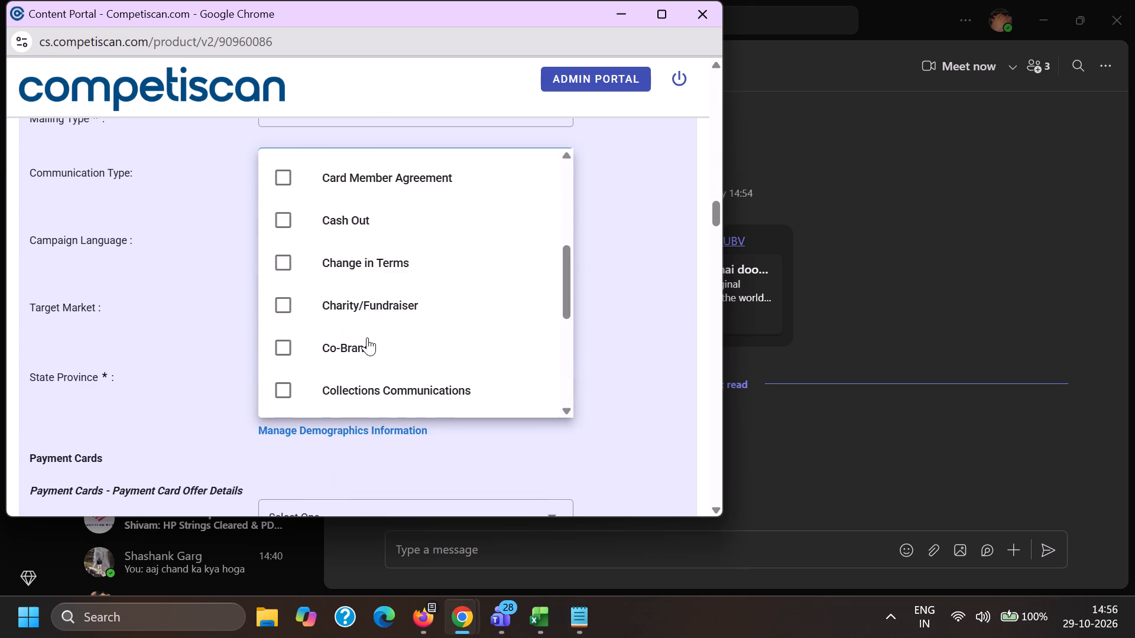
left_click(341, 297)
scroll(342, 325, "down", 4)
left_click(170, 331)
Set the primary card level in the payment card offer details to Not Mentioned.
scroll(290, 294, "down", 4)
left_click(292, 280)
scroll(332, 182, "down", 2)
left_click(345, 325)
left_click_drag(168, 313, 191, 311)
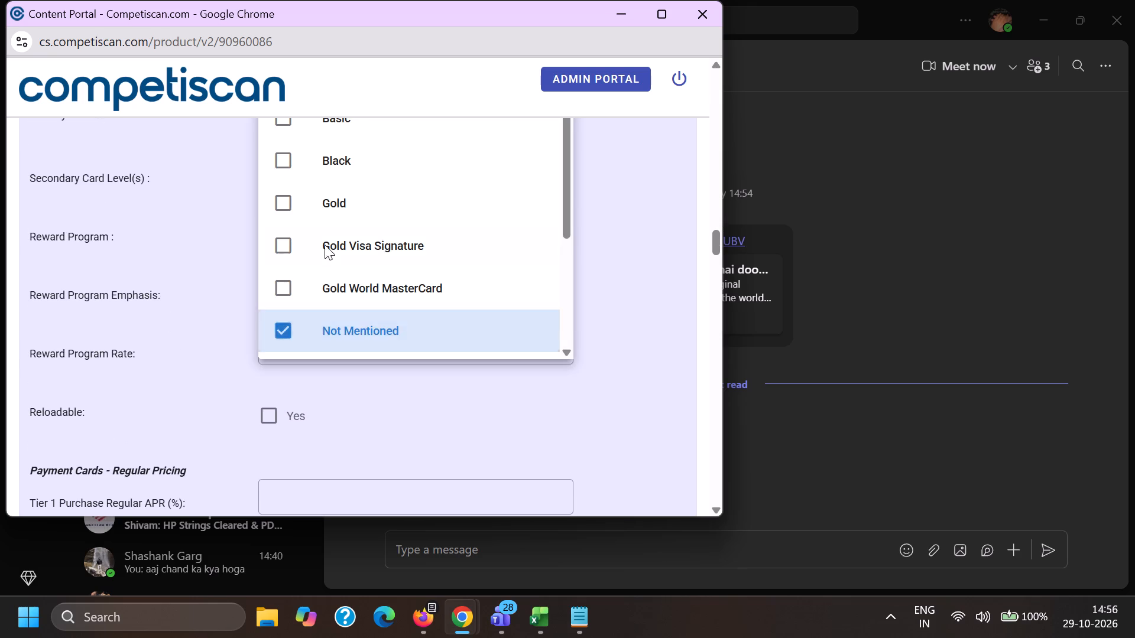
Mark the payment card offer as having a reward program and set the reward program emphasis to Points.
left_click(286, 238)
left_click(299, 282)
left_click(351, 383)
left_click(171, 373)
Add another classification with sector Credit Cards, category Payment Cards and sub category Credit Cards.
scroll(341, 323, "up", 8)
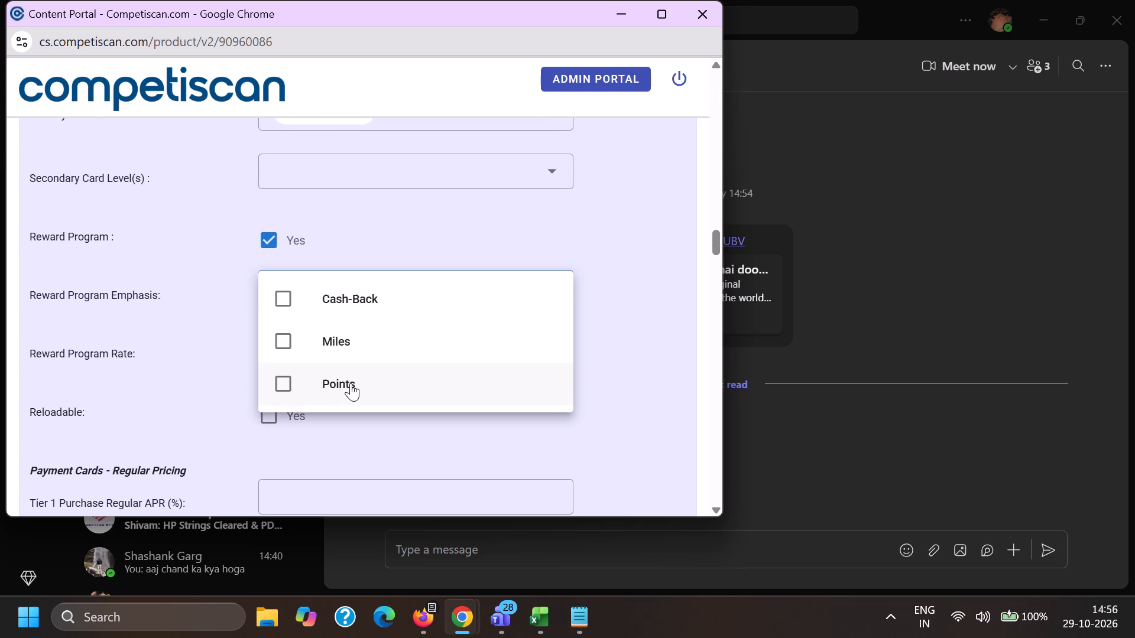
scroll(351, 383, "up", 17)
scroll(353, 317, "down", 5)
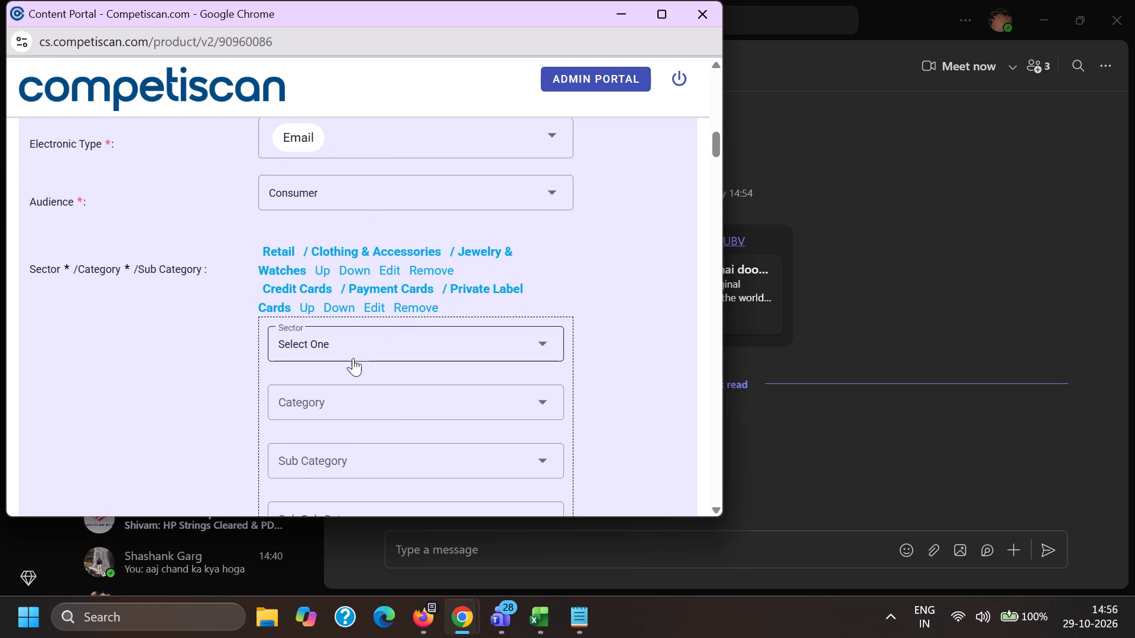
left_click(347, 351)
left_click(350, 377)
left_click_drag(162, 392, 178, 392)
left_click(343, 401)
scroll(343, 275, "down", 2)
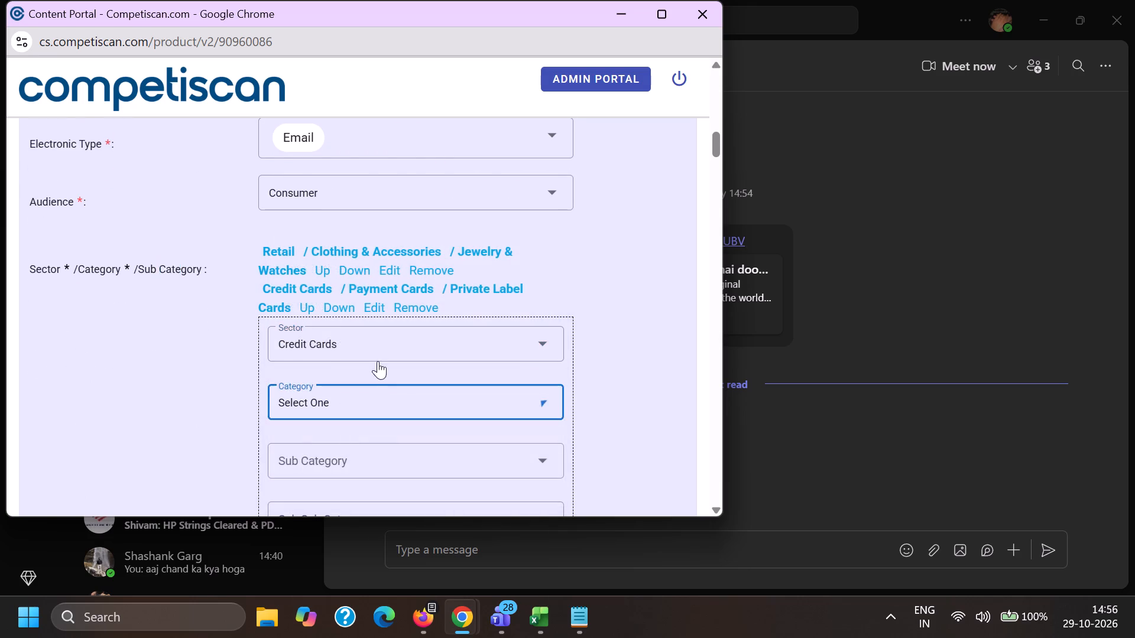
left_click(341, 306)
left_click(314, 297)
scroll(316, 204, "down", 1)
left_click(336, 383)
left_click(223, 372)
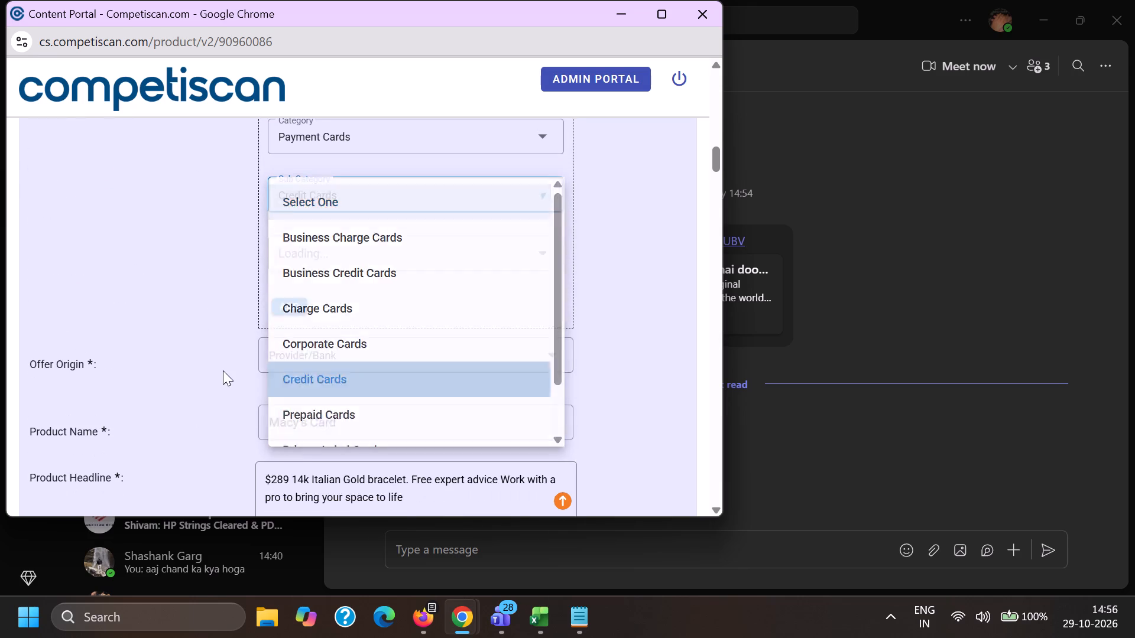
left_click(283, 308)
Mark Credit Card Mentioned in the retail credit section at the end of the form and submit the product.
scroll(288, 263, "down", 20)
scroll(288, 263, "down", 8)
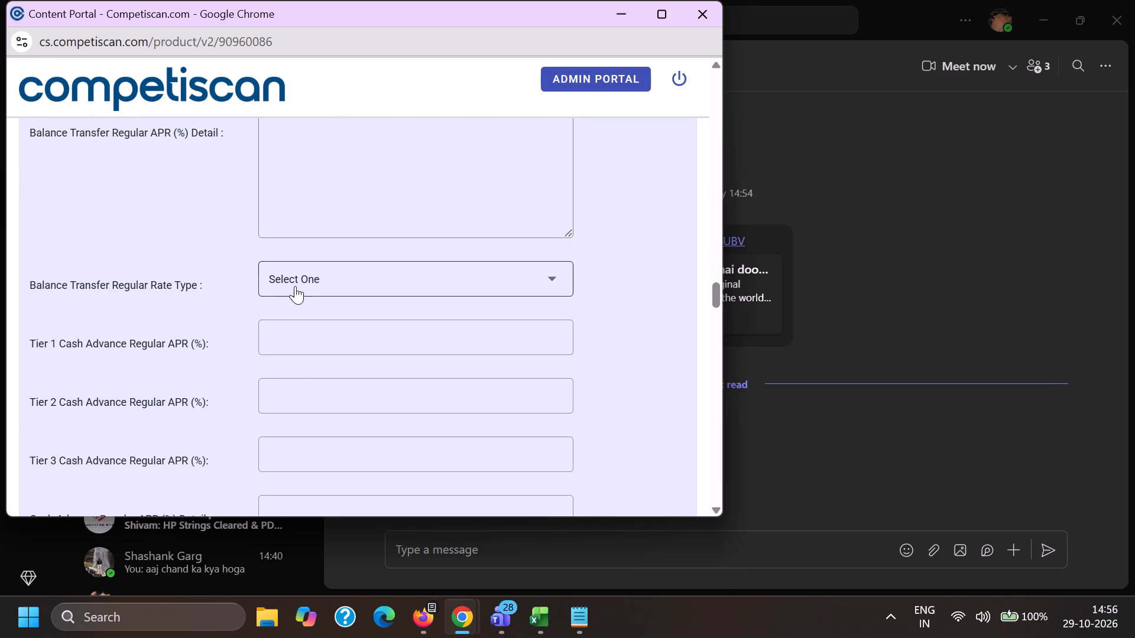
left_click(220, 313)
key("End")
left_click(275, 245)
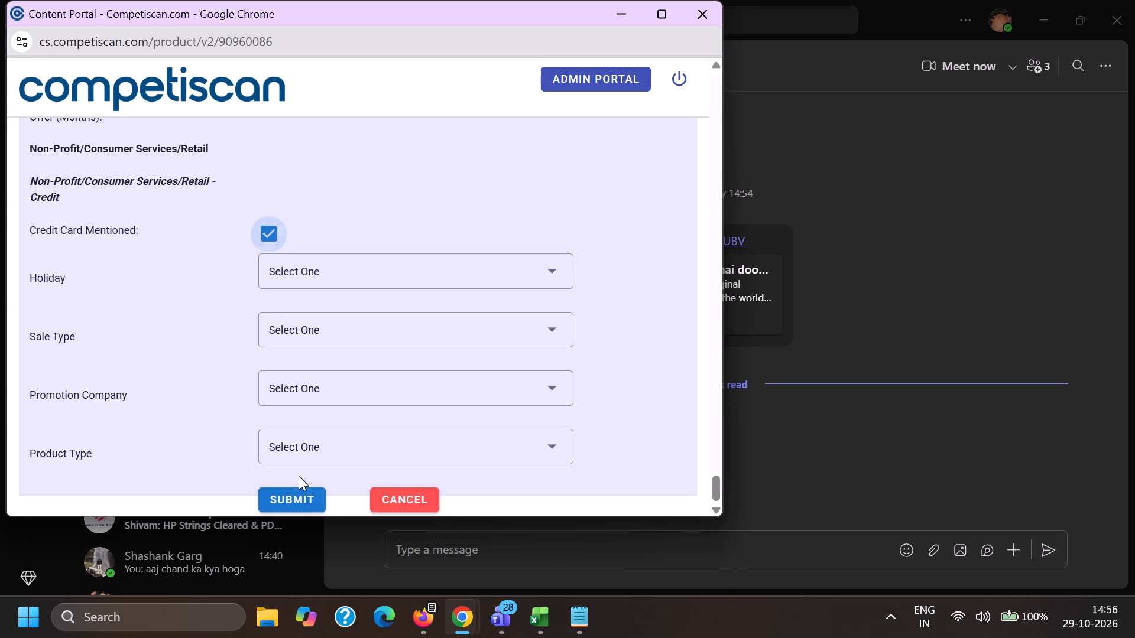
left_click(301, 493)
Return to the Chrome panelist email list and search the subjects for "$289 14k Italian Gold bracelet".
left_click(436, 634)
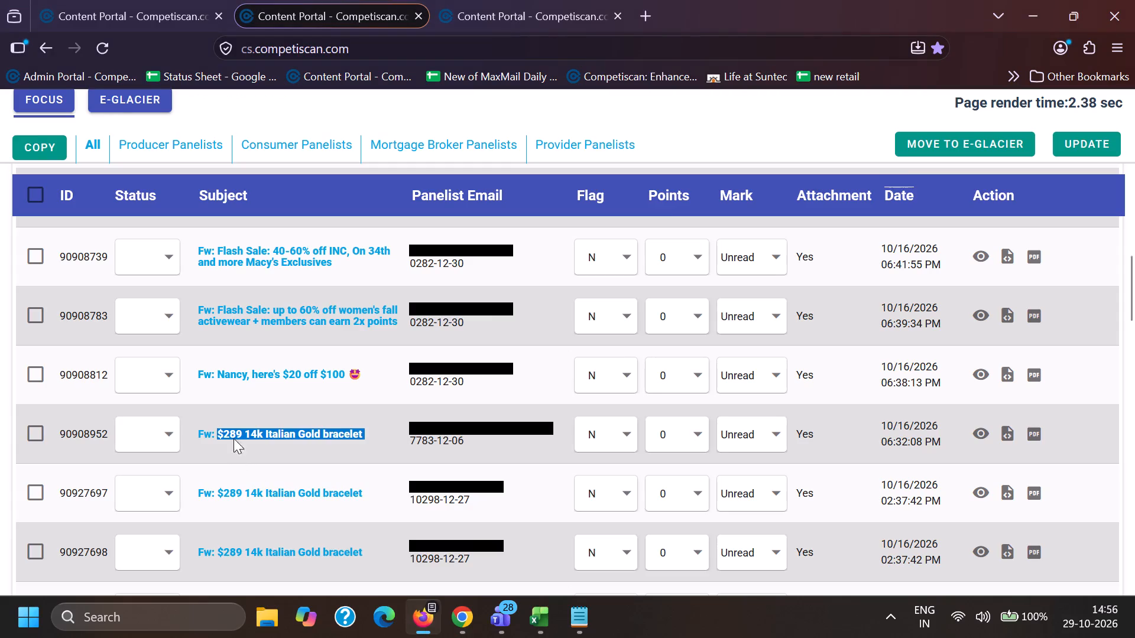
left_click(475, 616)
left_click(293, 516)
left_click(178, 0)
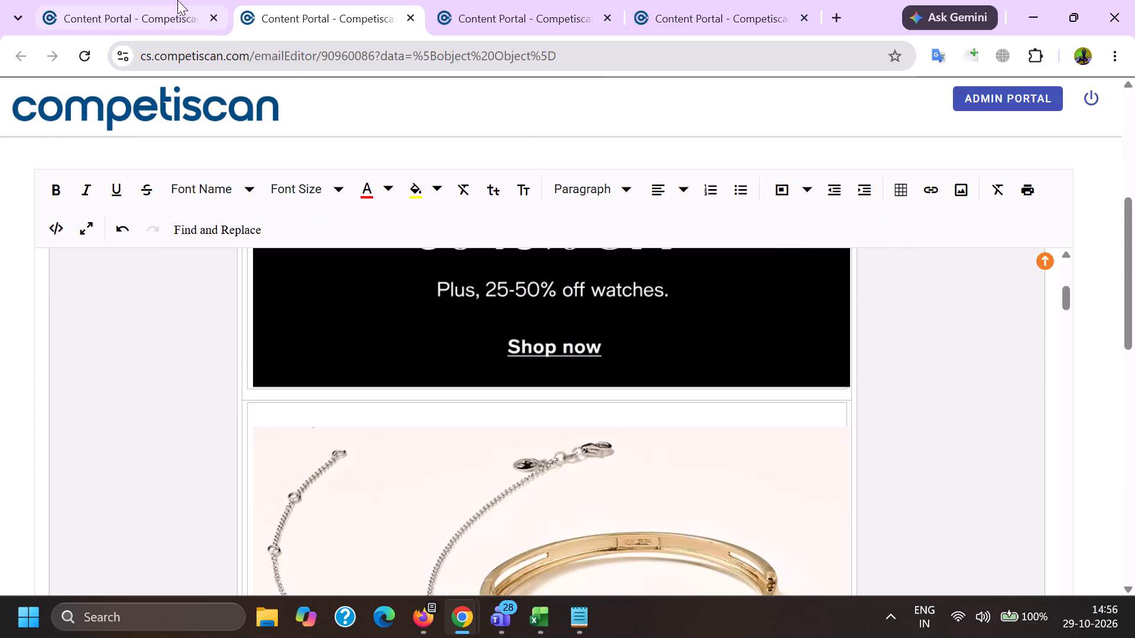
scroll(271, 321, "down", 3)
scroll(510, 401, "up", 1)
left_click(568, 294)
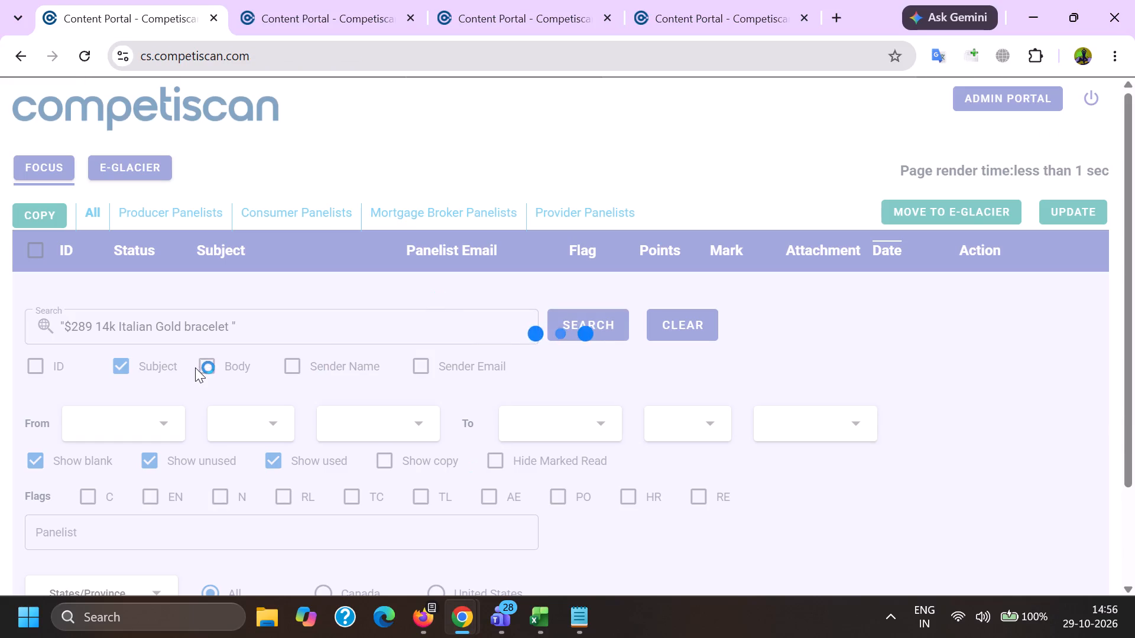
Assign every listed "$289 14k Italian Gold bracelet" email except the used one as a copy of ID 90960086.
scroll(135, 445, "down", 2)
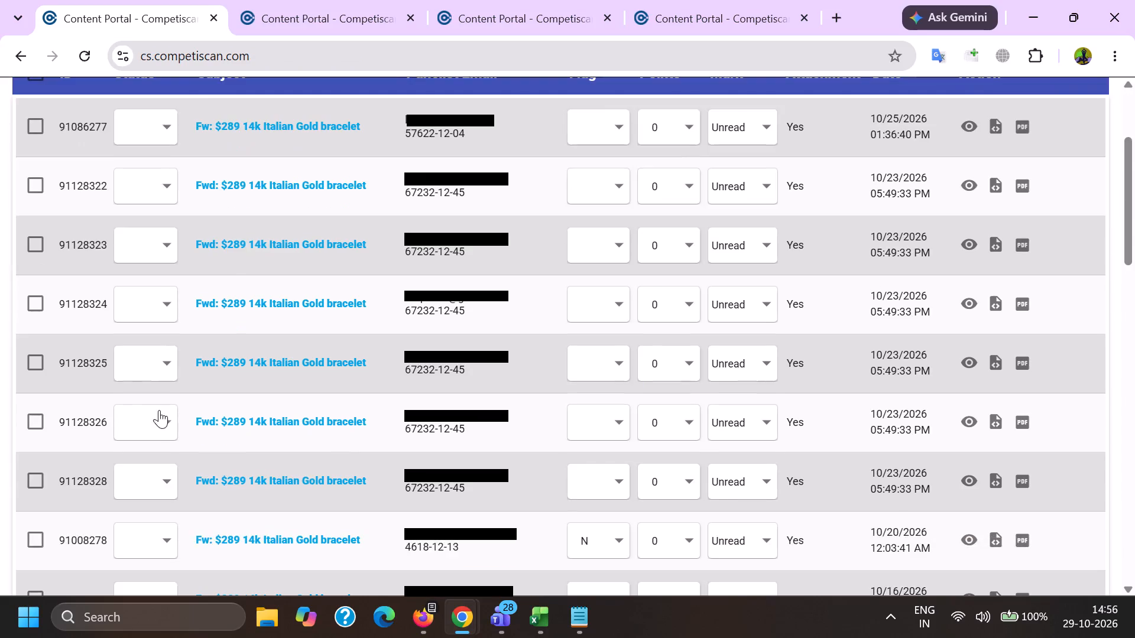
scroll(158, 421, "down", 7)
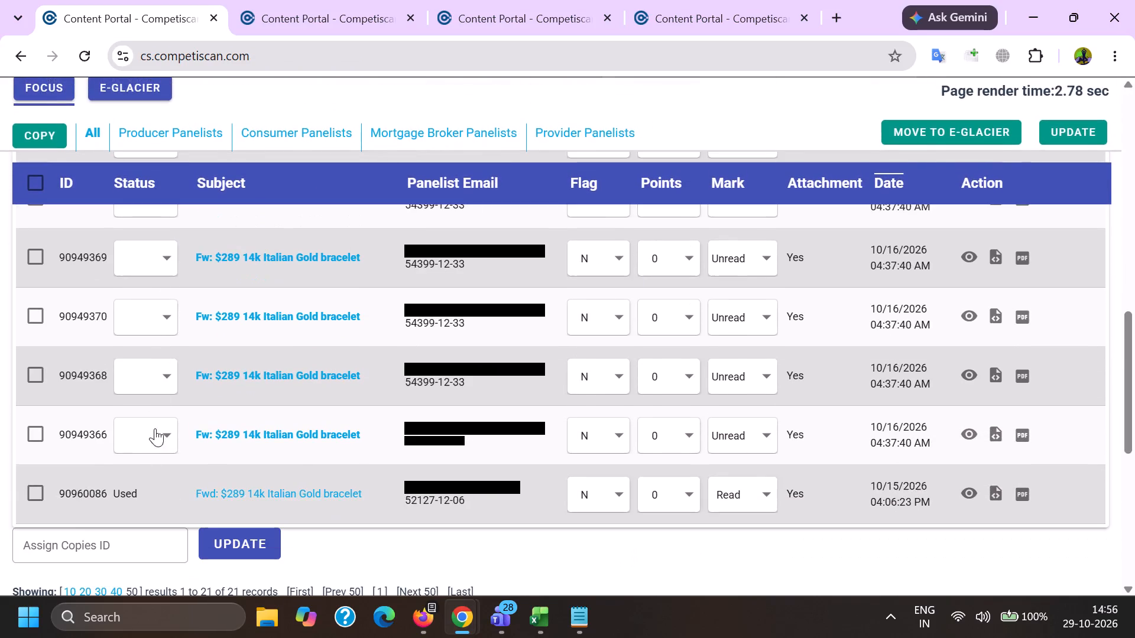
triple_click(100, 494)
double_click(100, 493)
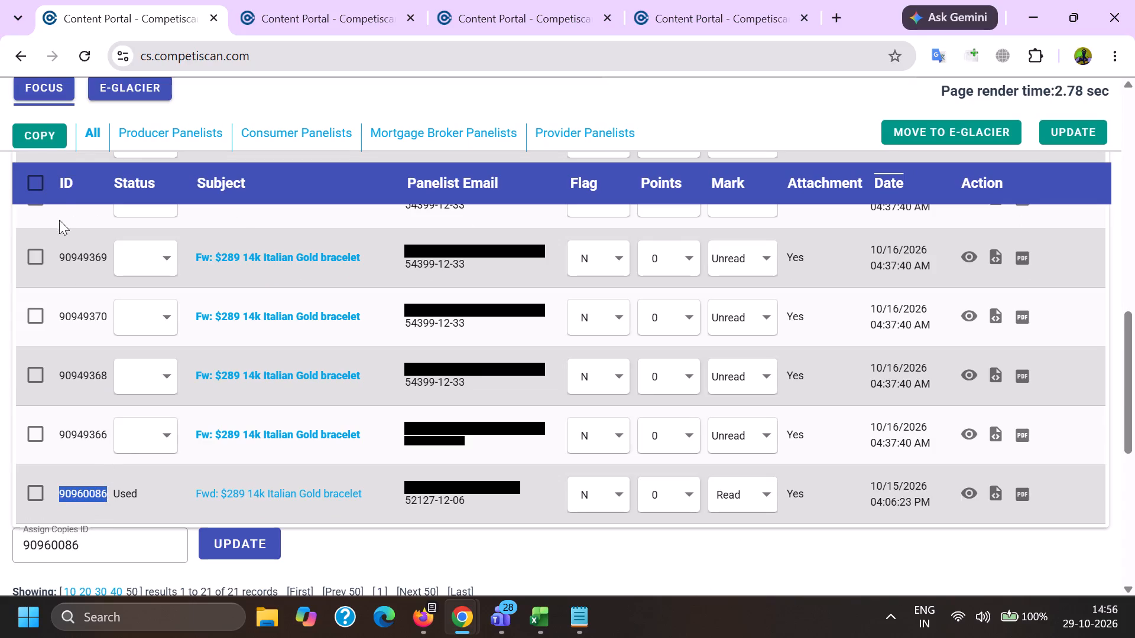
left_click(37, 175)
left_click(39, 484)
left_click(250, 543)
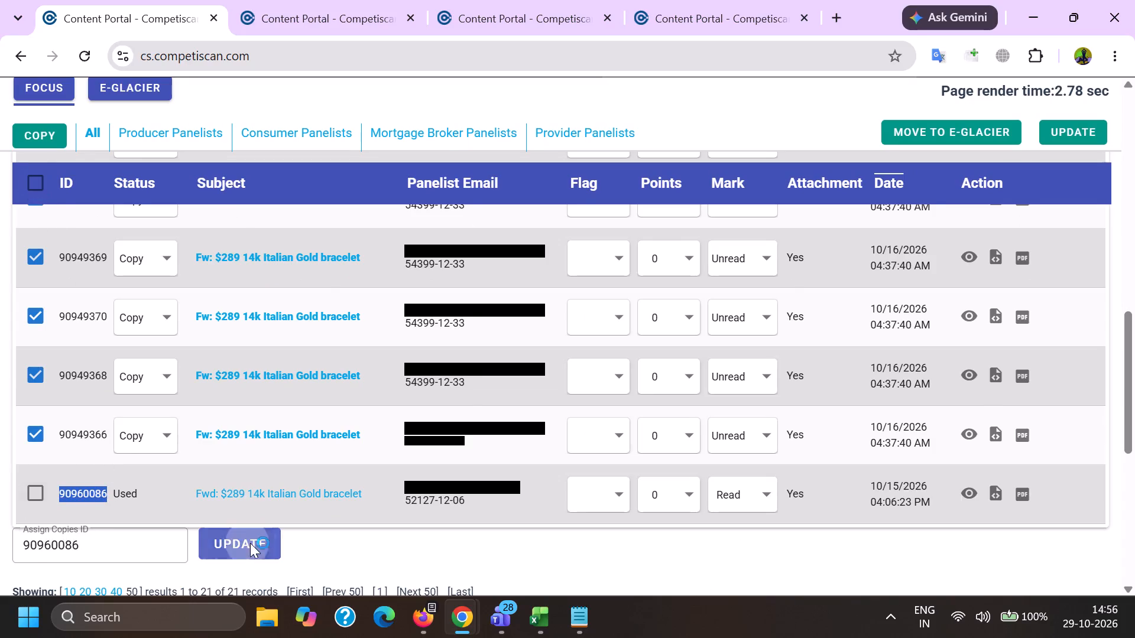
left_click(413, 630)
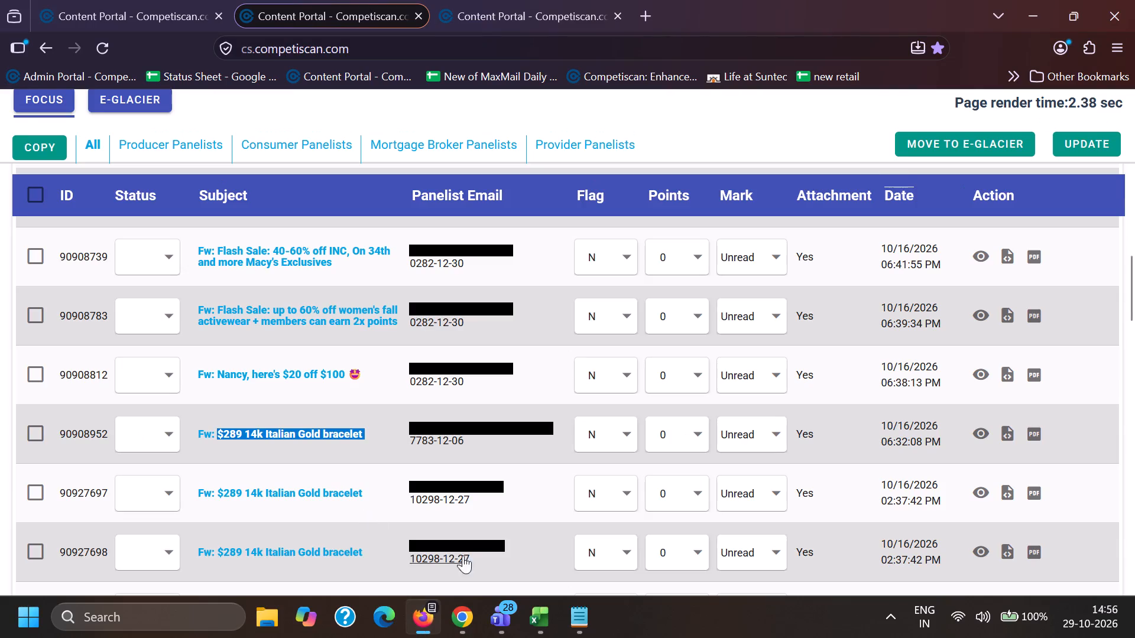
key("alt+Tab")
left_click(435, 489)
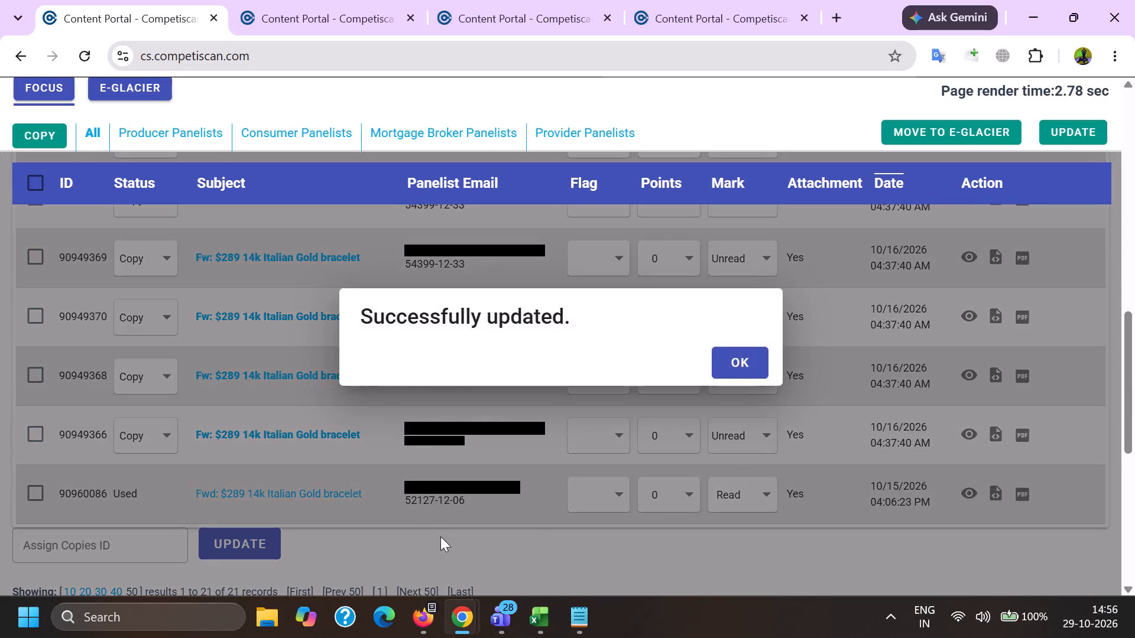
left_click(439, 544)
scroll(387, 445, "down", 2)
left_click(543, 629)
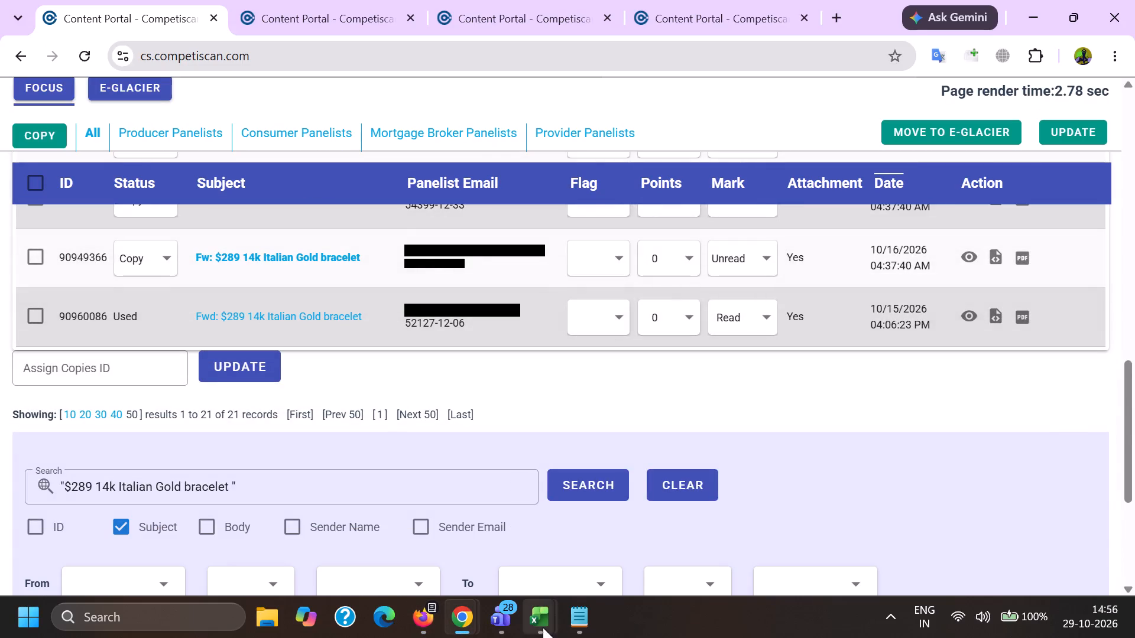
Switch to the Excel log and enter 20 in column G of the last Macy row, 7135.
left_click(665, 564)
left_click(740, 402)
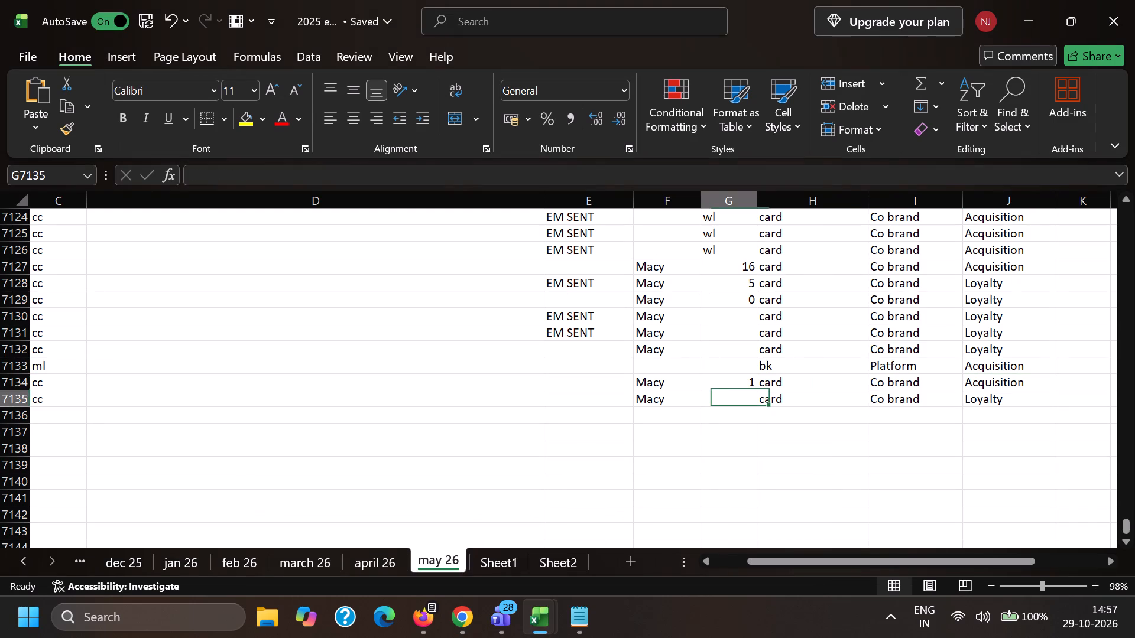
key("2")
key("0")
key("Return")
Replace the Forward To address of email 90960086 in the Chrome email editor with the address copied from the Notepad notes.
key("alt+Tab")
left_click(340, 0)
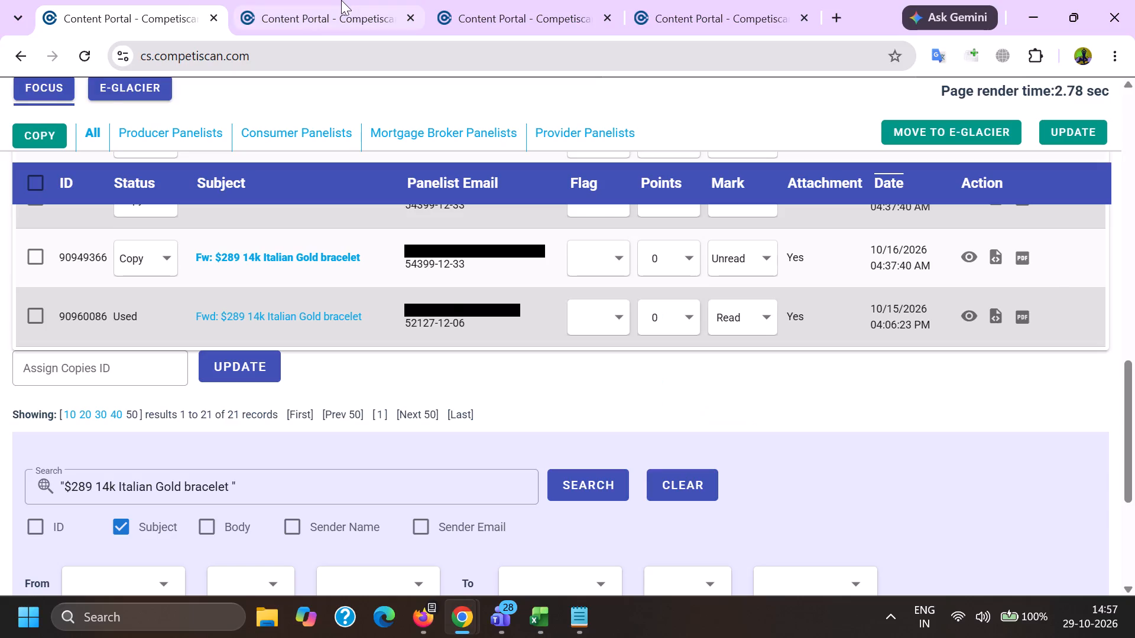
left_click(588, 627)
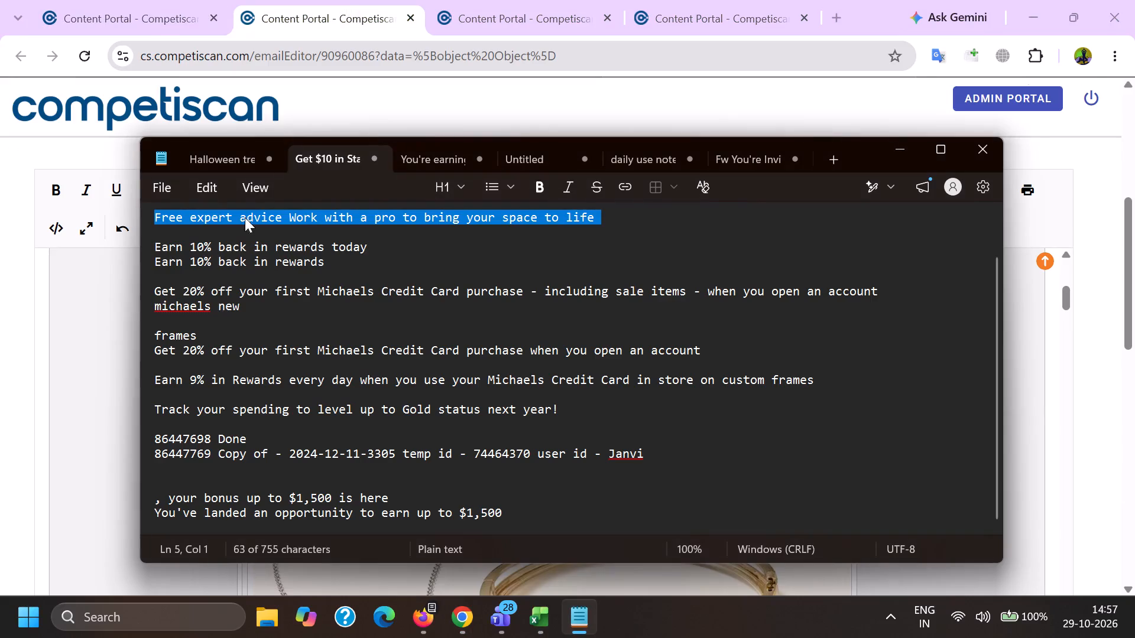
left_click(212, 155)
key("ctrl+c")
key("alt+Tab")
scroll(0, 360, "up", 11)
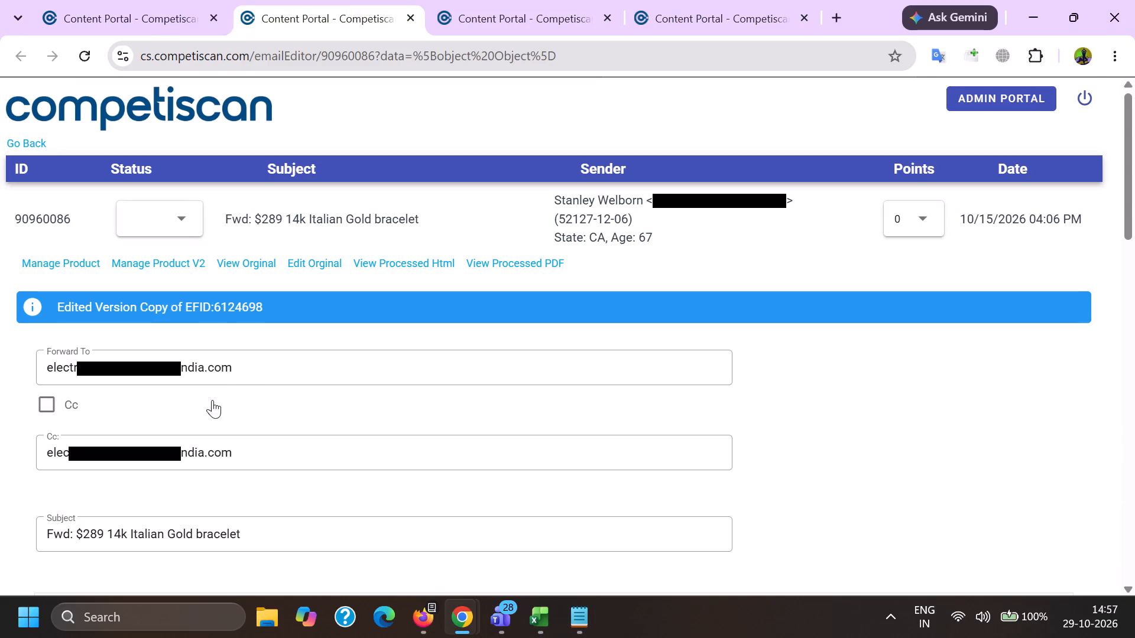
left_click_drag(245, 381, 1, 323)
key("ctrl+v")
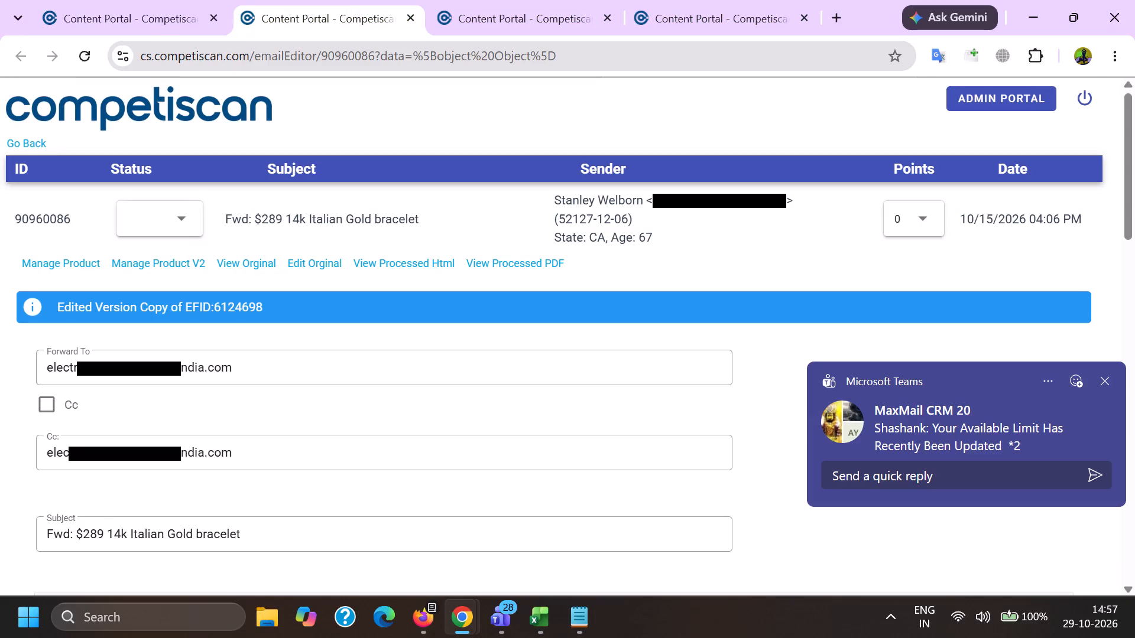
left_click_drag(264, 364, 0, 328)
key("ctrl+v")
Enable Cc for the email and replace the Cc address with the same copied address.
left_click(43, 401)
left_click_drag(293, 455, 229, 454)
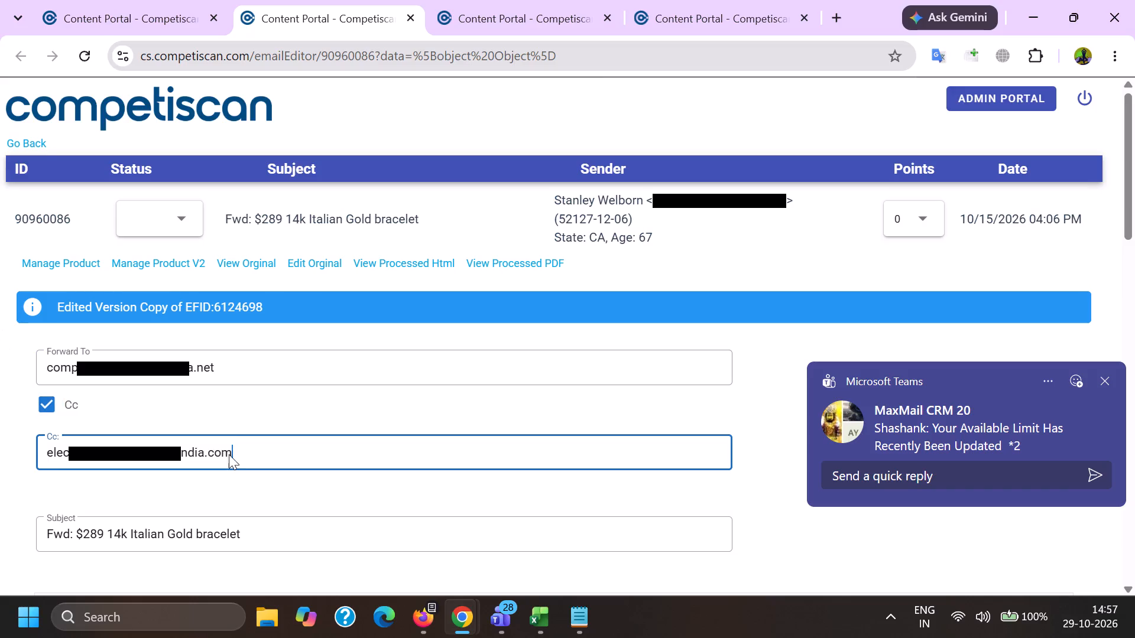
left_click_drag(229, 454, 2, 430)
key("ctrl+v")
Append " ++" to the subject "Fwd: $289 14k Italian Gold bracelet", and save and send the email.
left_click(287, 528)
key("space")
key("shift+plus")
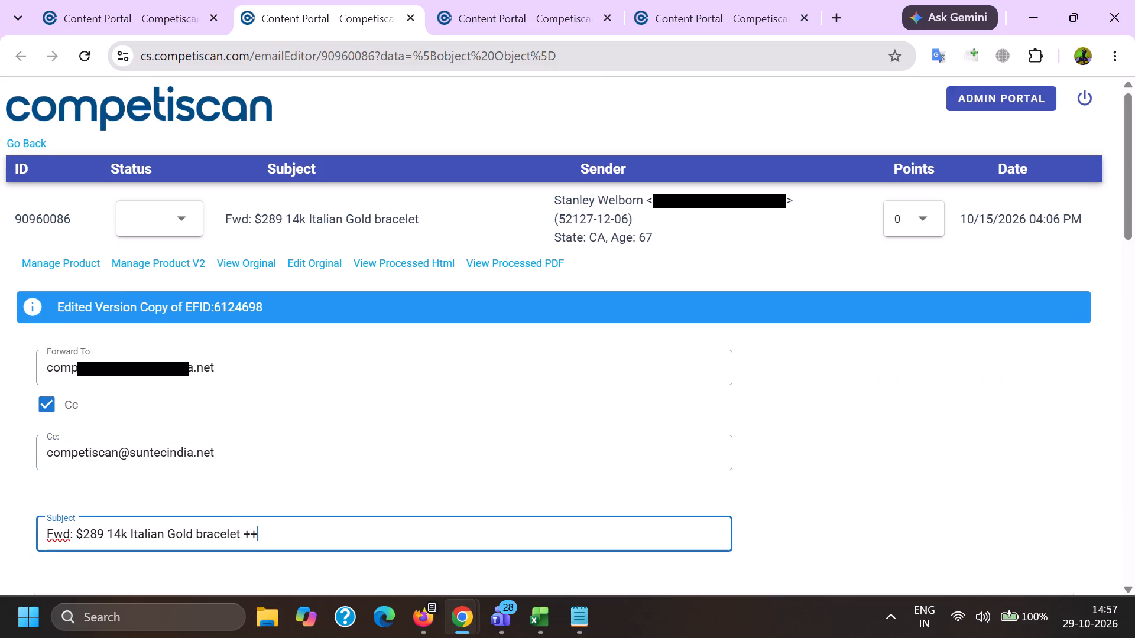
scroll(301, 506, "down", 16)
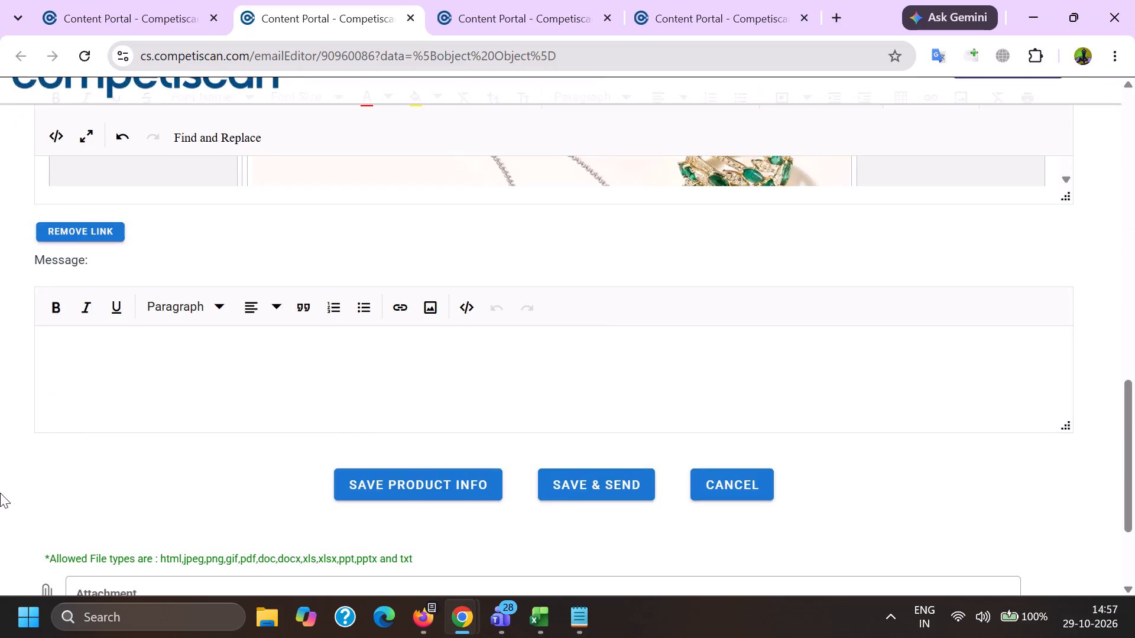
left_click(553, 317)
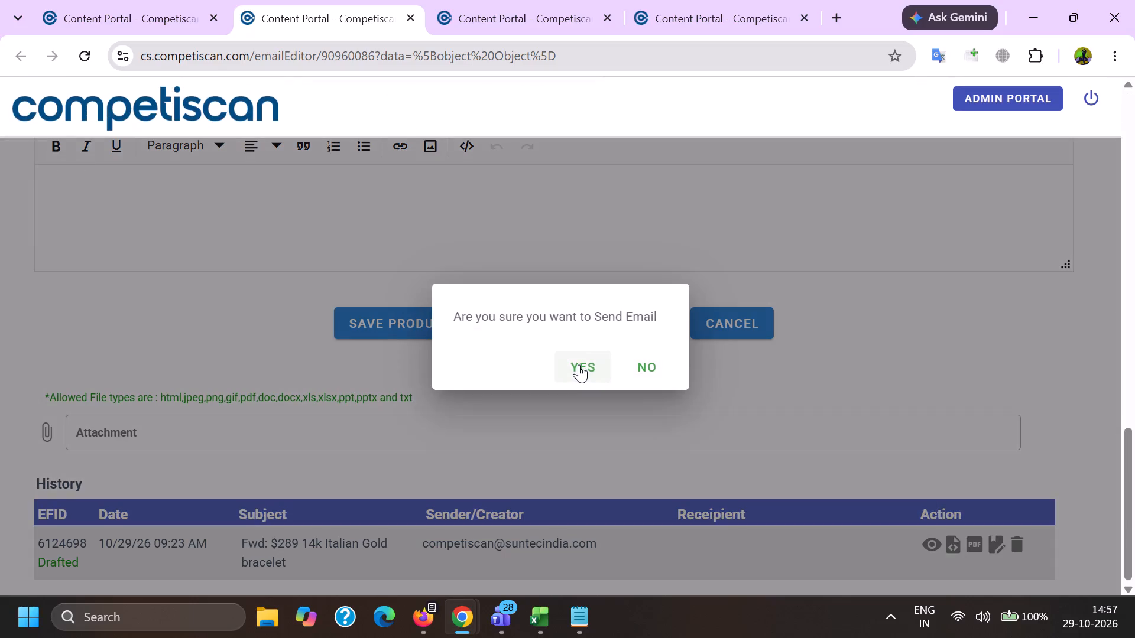
left_click(579, 364)
Open the PDF of the Pottery Barn product 20961043 from its product form.
left_click(613, 5)
left_click(686, 0)
scroll(540, 308, "up", 3)
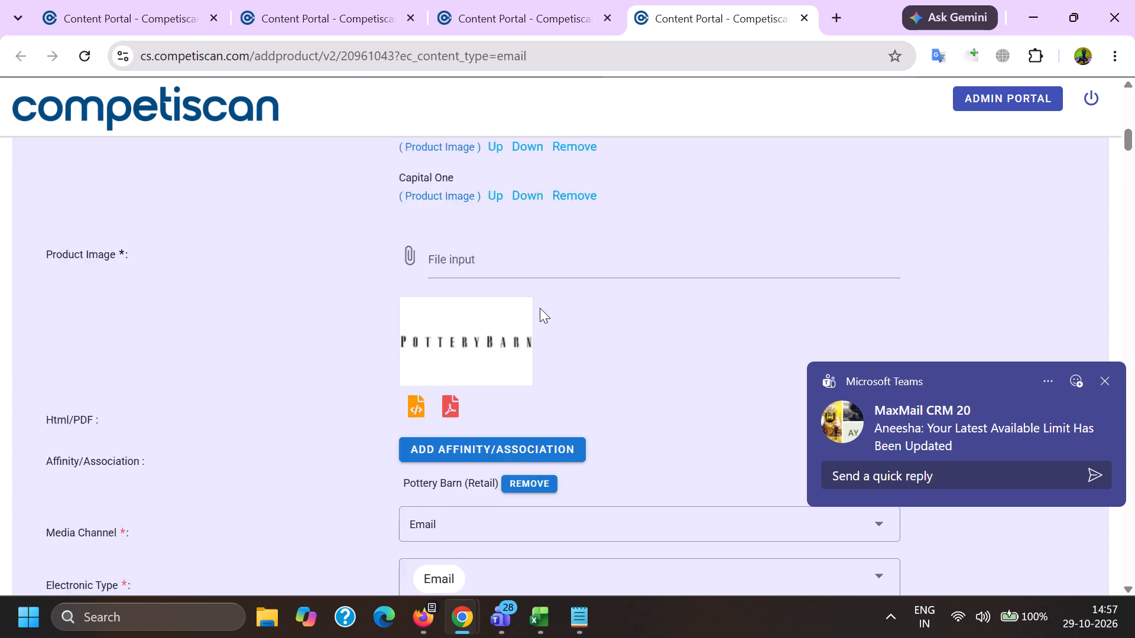
left_click(566, 229, "ctrl")
left_click(712, 0)
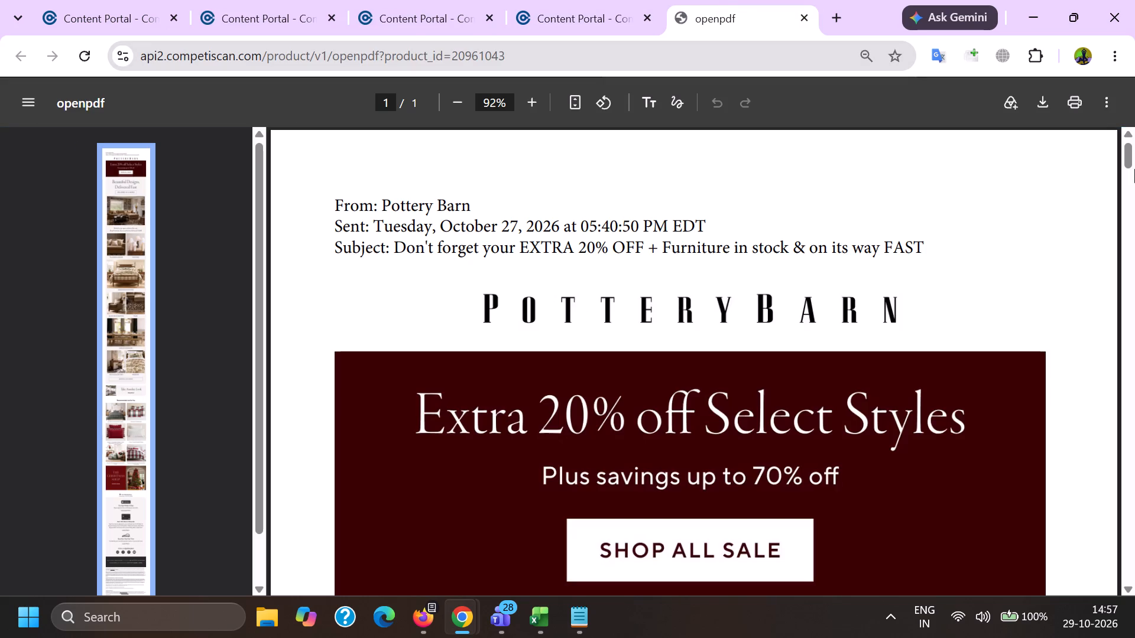
Review the Pottery Barn email PDF from its footer upward and add Affirm as a company on product form 20961043.
left_click_drag(1134, 160, 1134, 636)
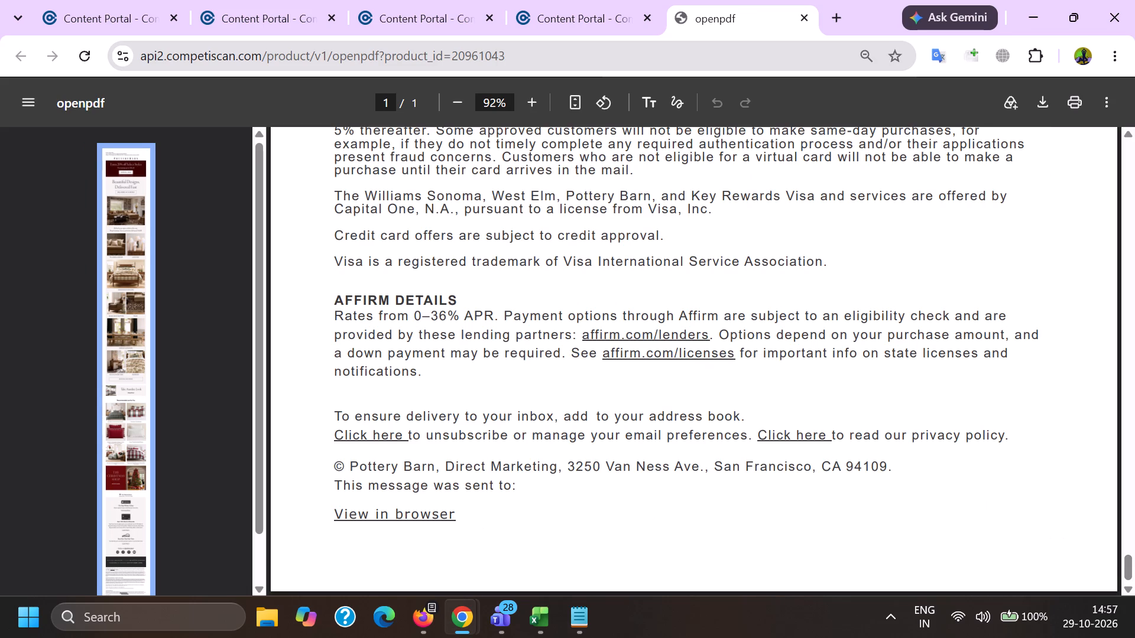
scroll(600, 240, "up", 5)
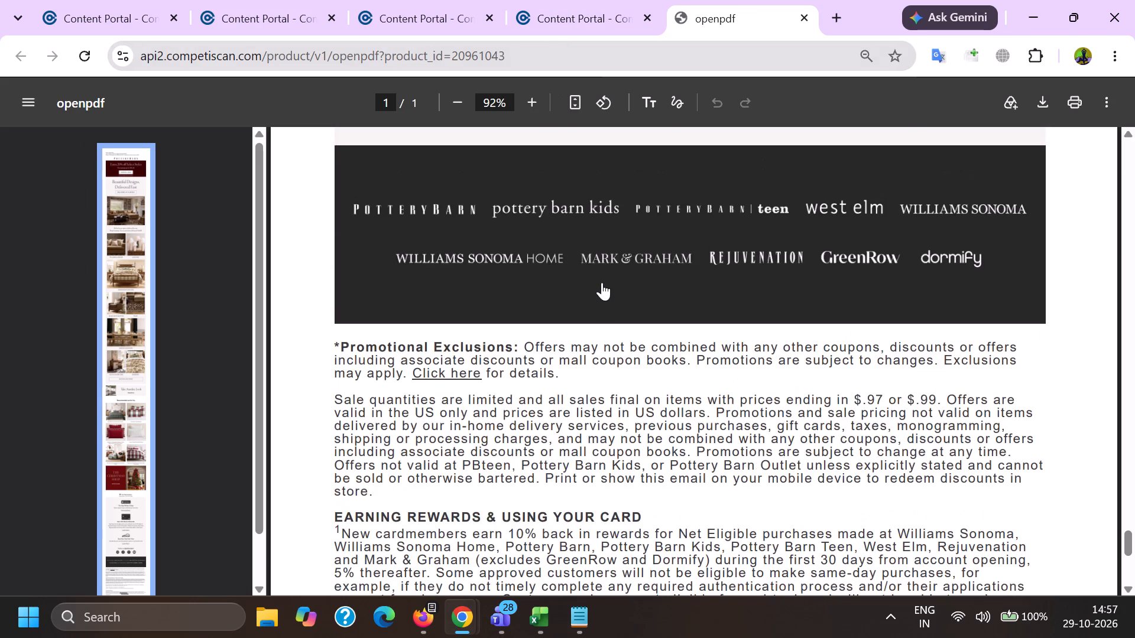
scroll(602, 284, "up", 5)
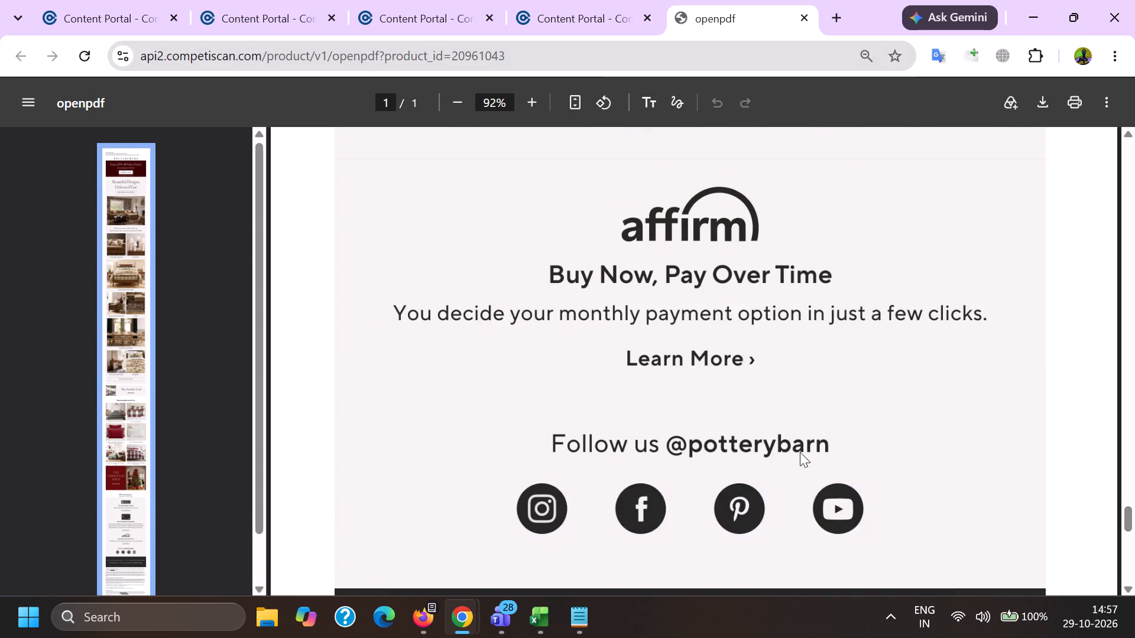
scroll(718, 406, "up", 20)
scroll(718, 406, "up", 13)
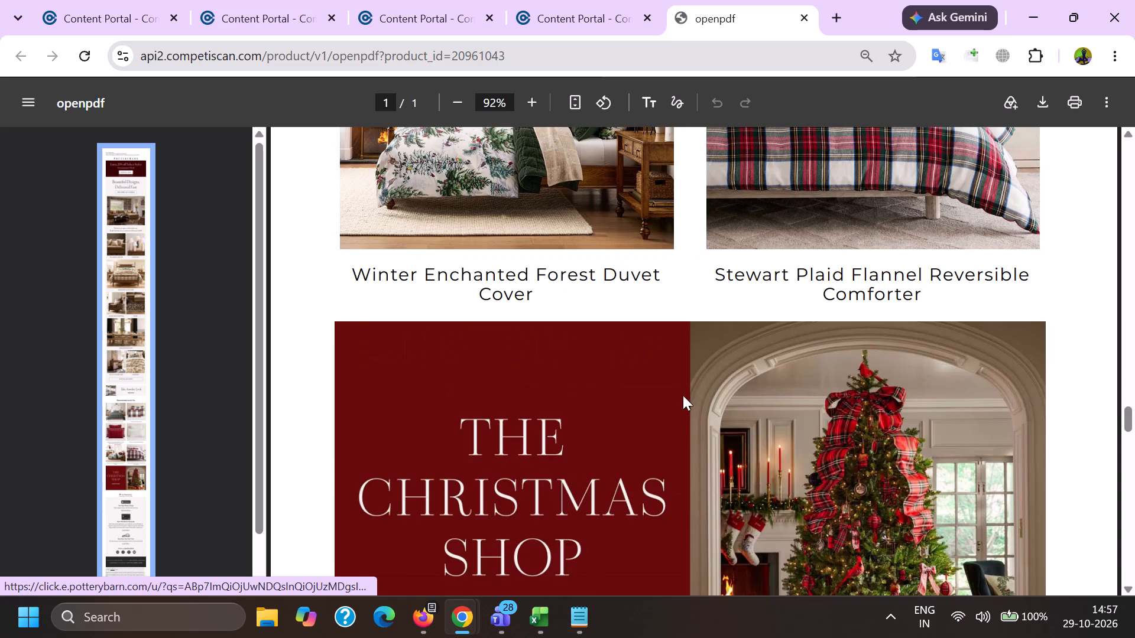
scroll(683, 395, "up", 20)
scroll(683, 395, "up", 20)
scroll(683, 395, "up", 4)
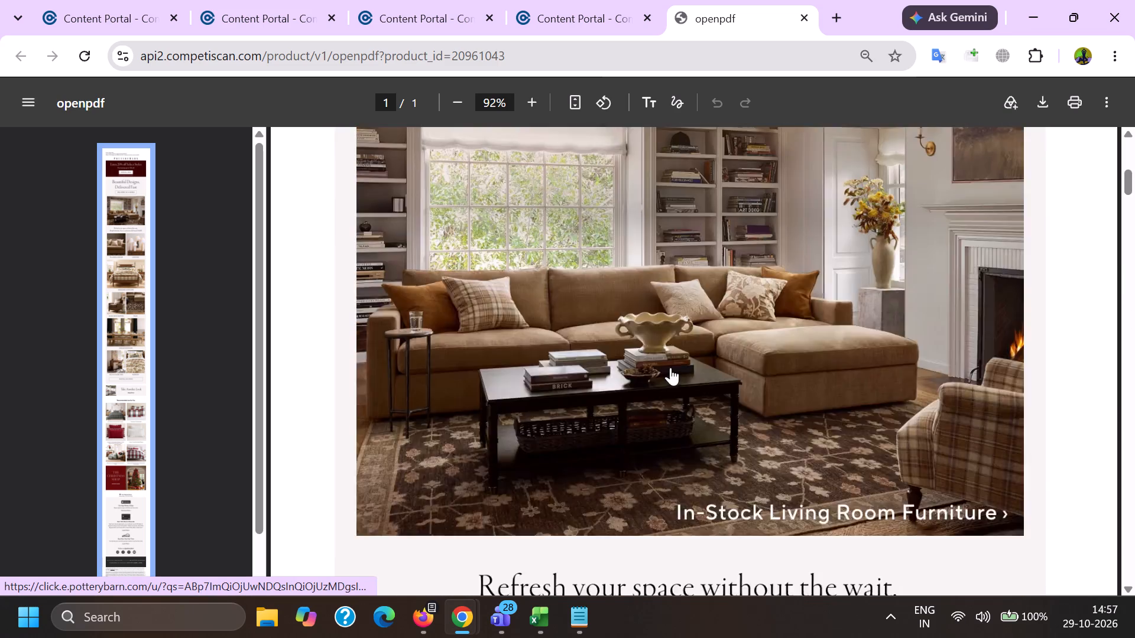
scroll(670, 367, "up", 7)
left_click(624, 0)
left_click(480, 339)
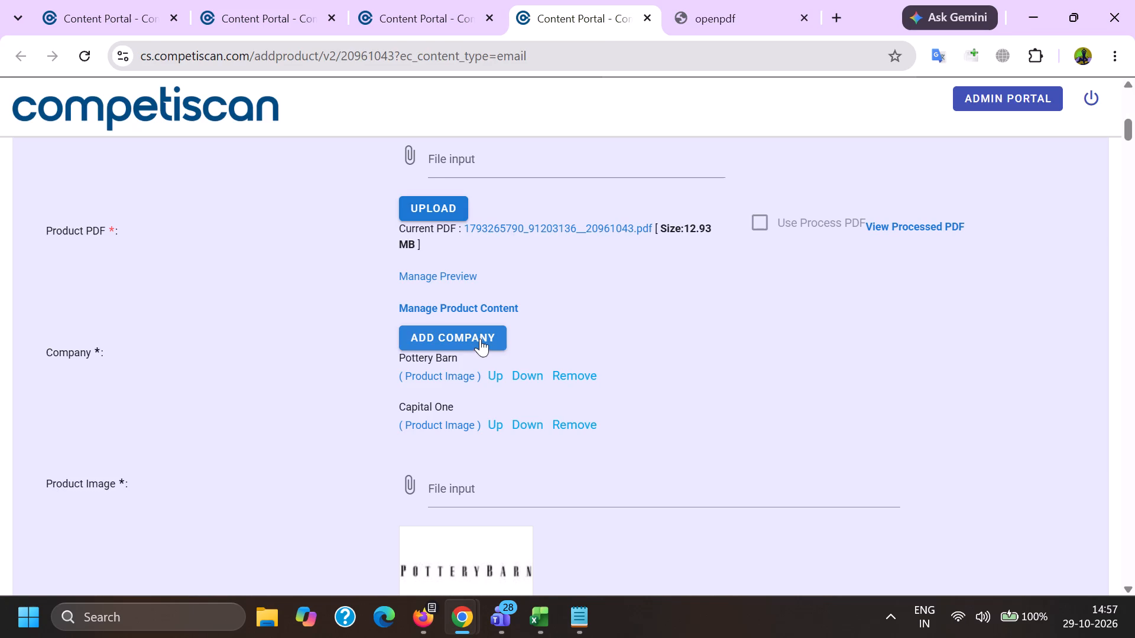
key("a")
type("ffirm")
scroll(531, 380, "down", 1)
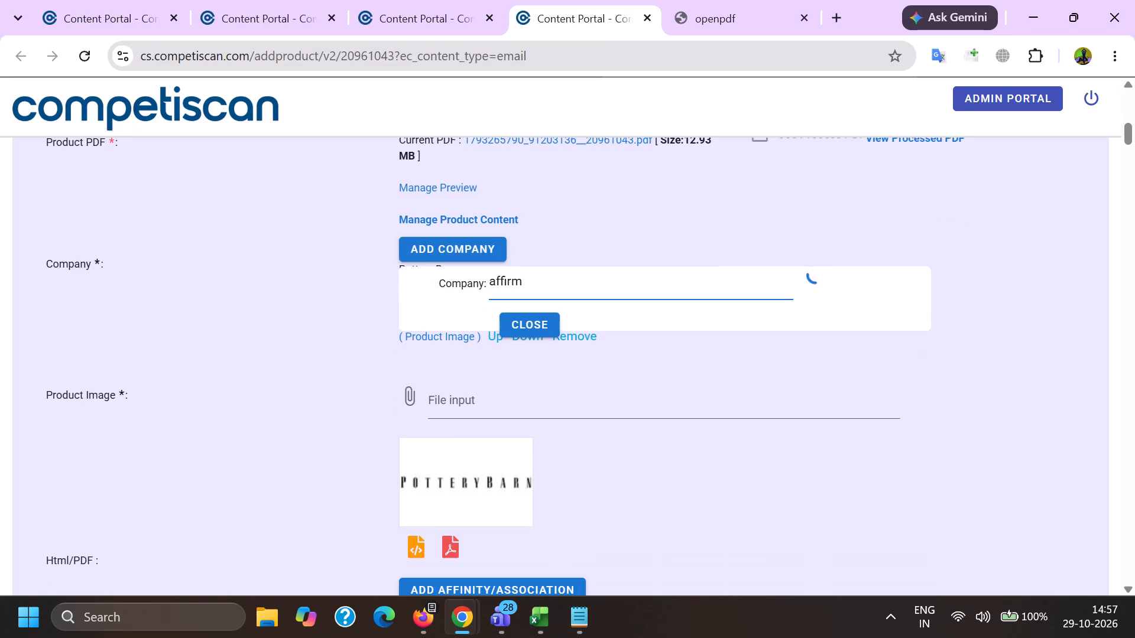
scroll(525, 383, "down", 5)
scroll(538, 402, "up", 3)
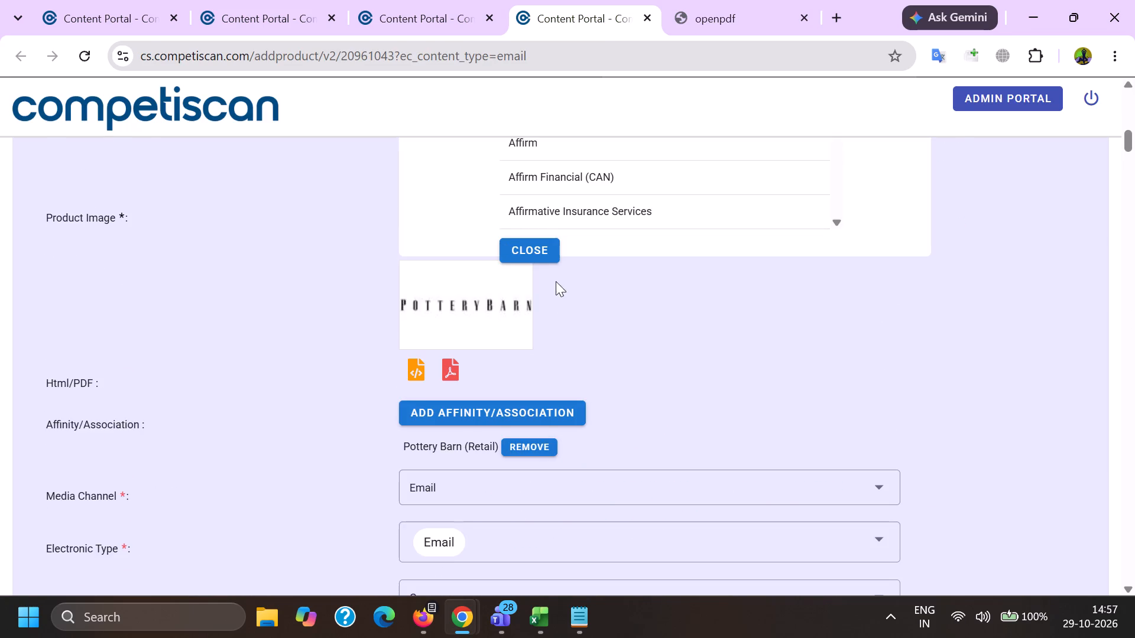
scroll(546, 397, "up", 2)
left_click(525, 321)
Check the remaining sections of the Pottery Barn product form down to its end.
scroll(495, 294, "down", 14)
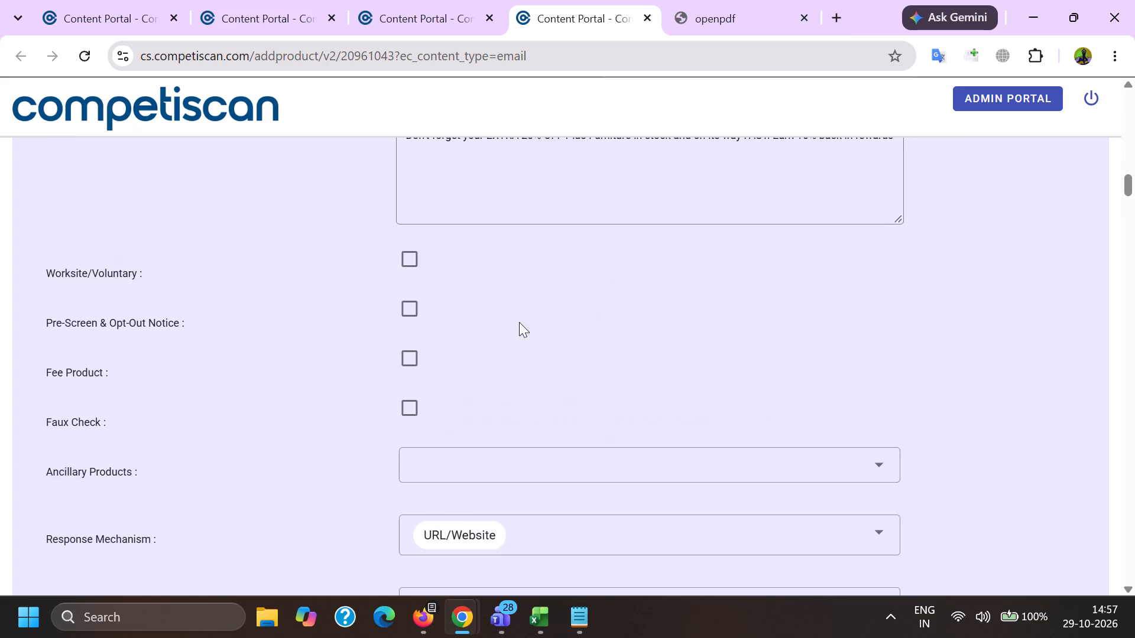
scroll(517, 335, "down", 20)
scroll(517, 335, "down", 20)
scroll(517, 335, "down", 2)
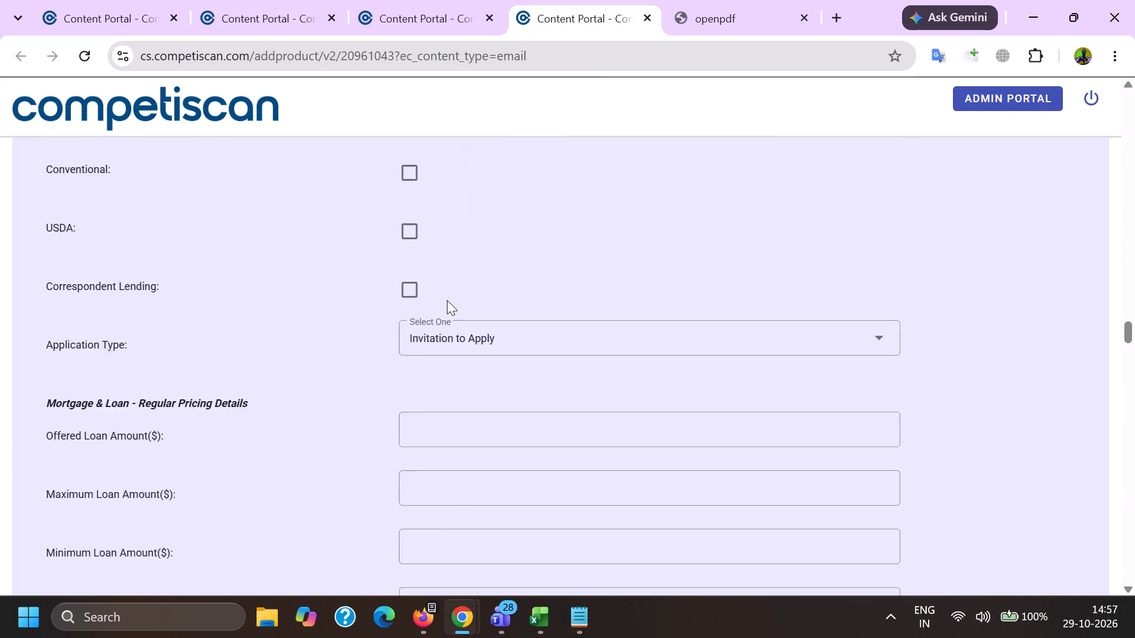
scroll(447, 300, "down", 15)
left_click(359, 437)
key("End")
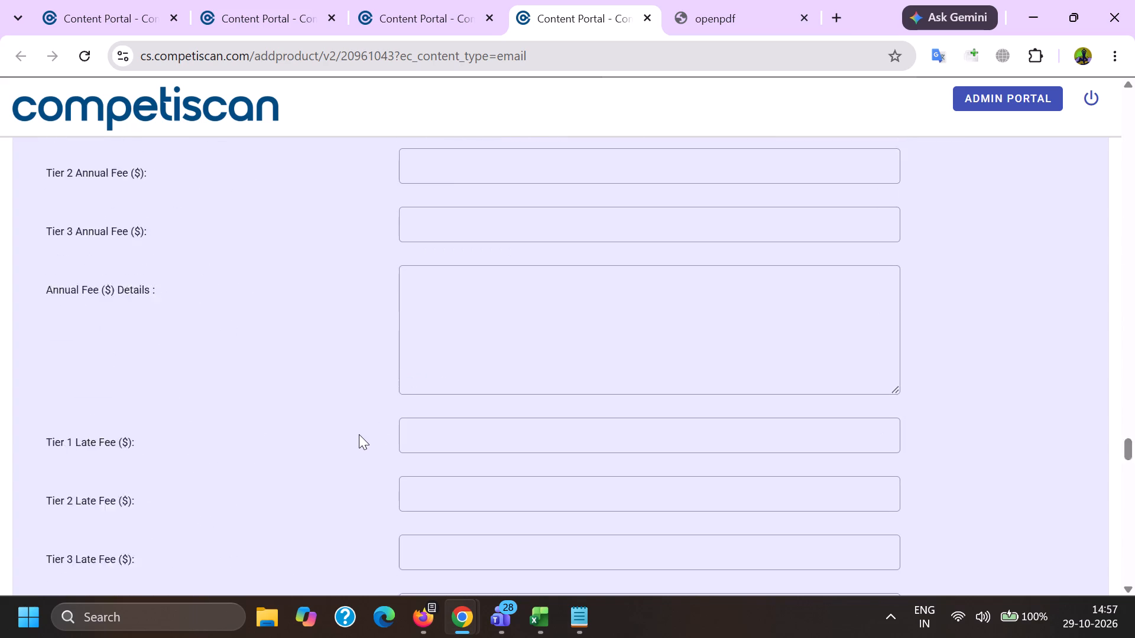
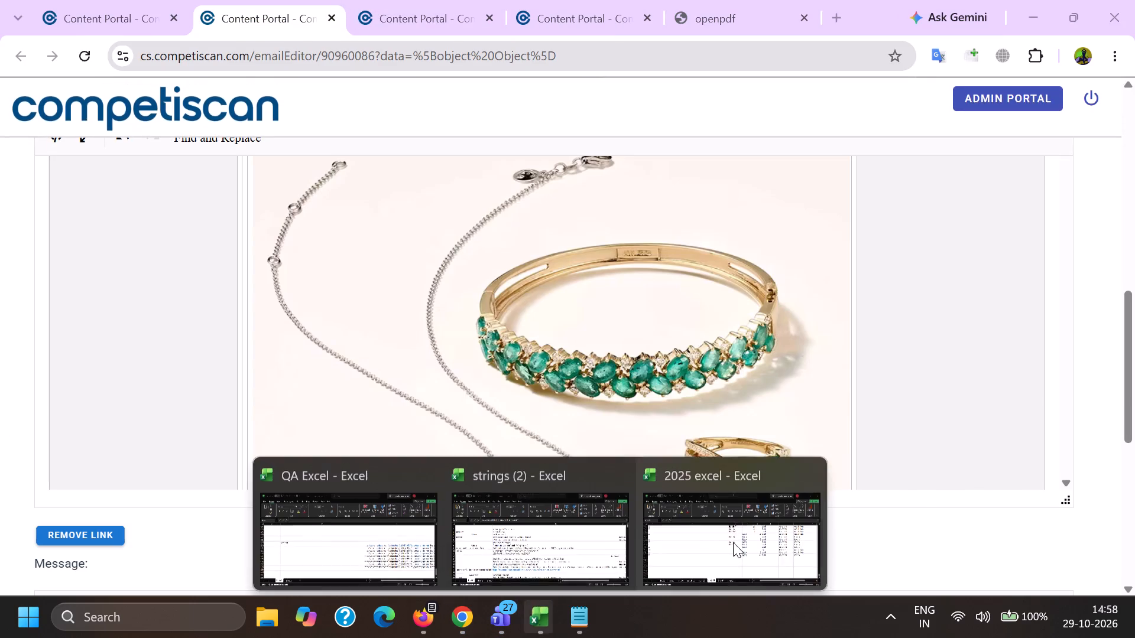
Switch to the 2025 excel workbook and mark the last Macy row, 7135, as EM SENT in column E of the may 26 sheet.
left_click(733, 542)
left_click(608, 401)
key("e")
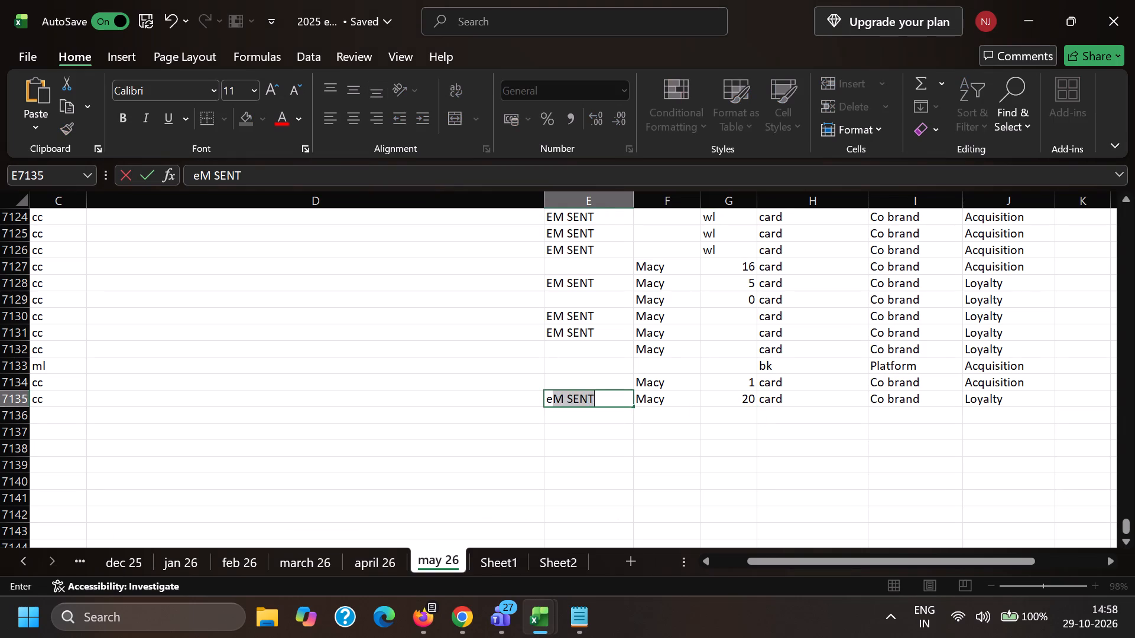
key("comma")
key("BackSpace")
key("m")
key("Return")
In the Firefox panelist email list, copy the "Flash Sale: up to 50% off Estée" subject of email 90921229 without its "Fwd:" prefix.
key("alt+Tab")
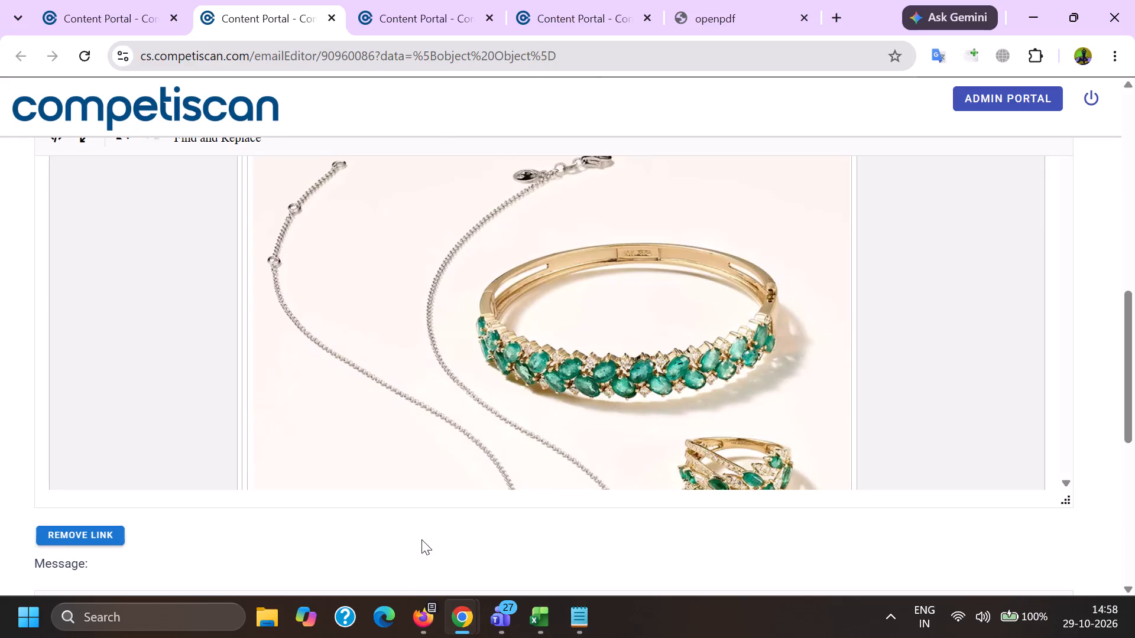
left_click(425, 617)
scroll(197, 457, "down", 5)
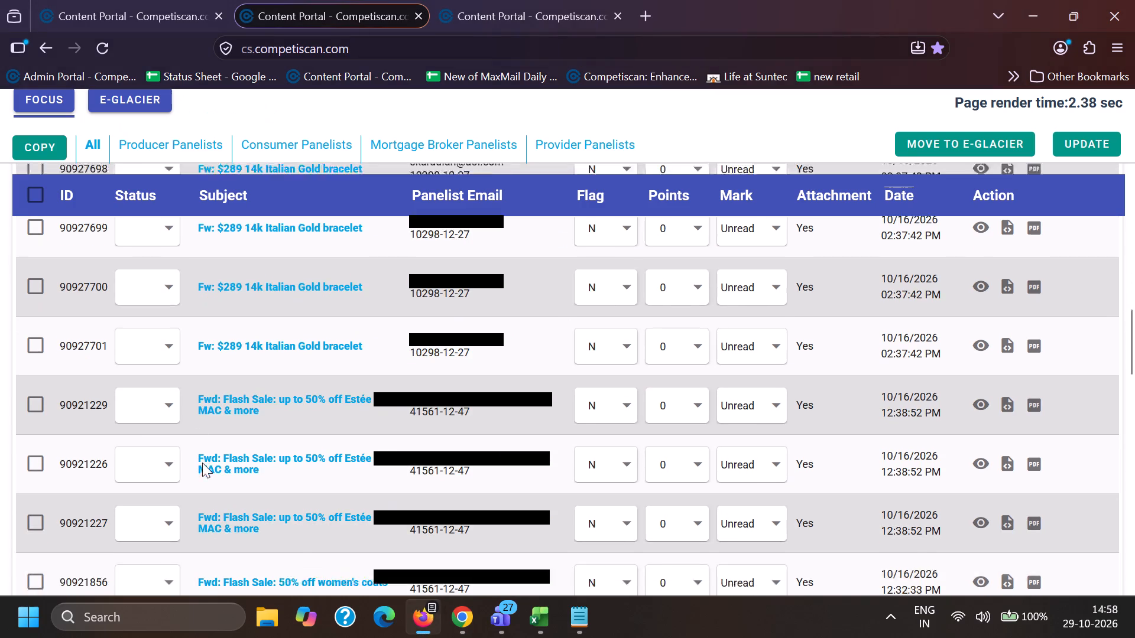
left_click_drag(223, 313, 283, 334)
key("ctrl+c")
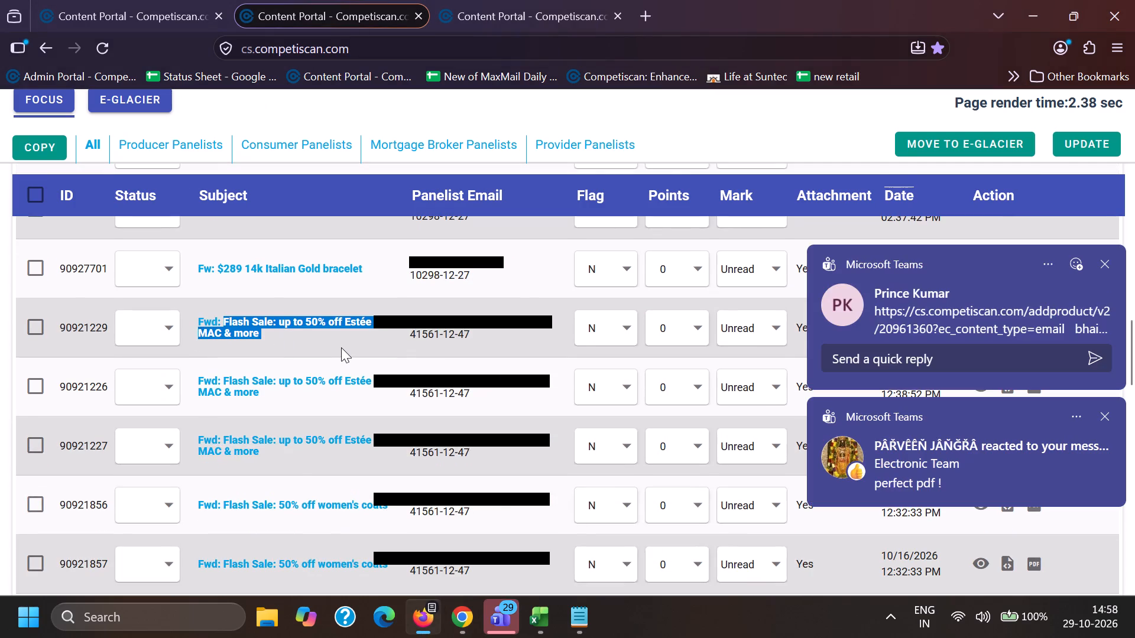
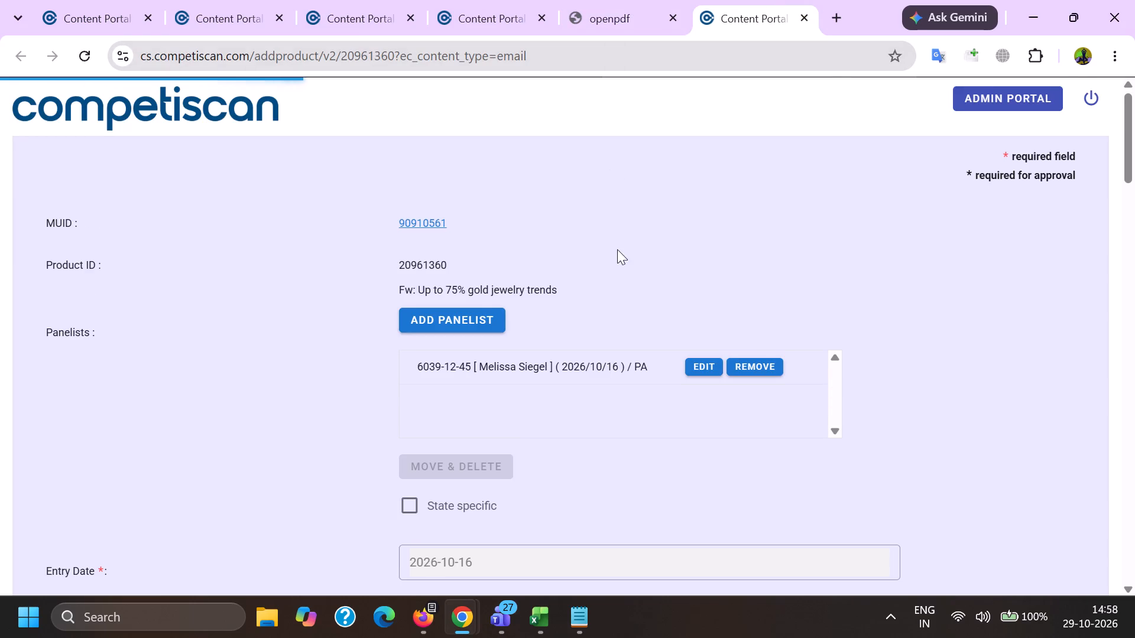
Open the current product PDF of product 20961360 and examine the lower sections of the Macy's gold jewelry email.
scroll(617, 249, "down", 4)
scroll(550, 270, "down", 2)
left_click(526, 274, "ctrl")
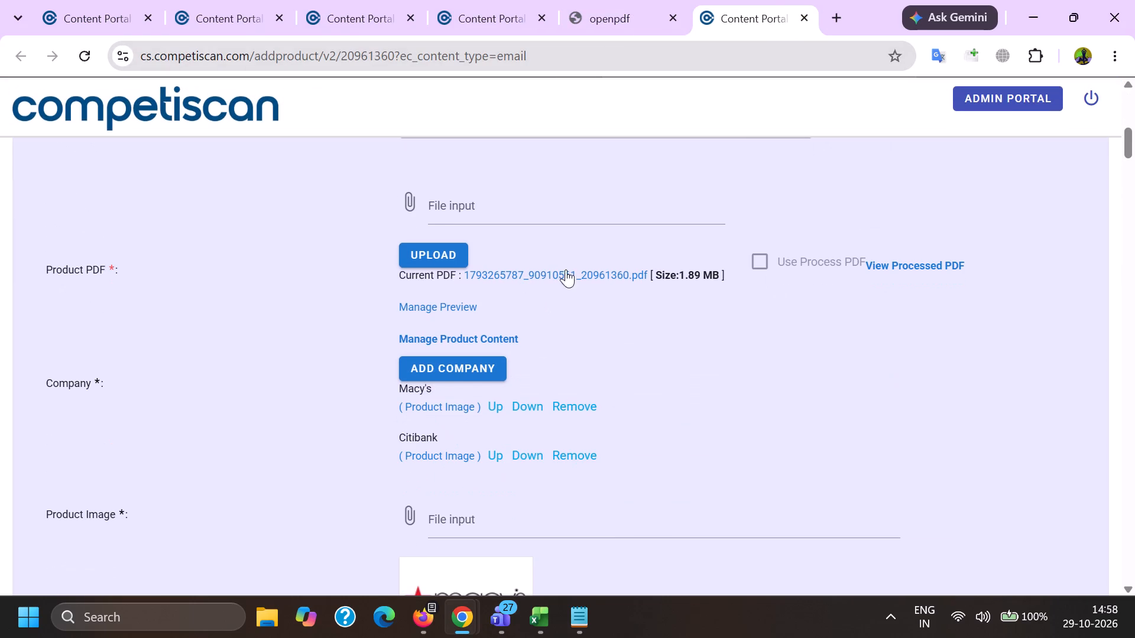
left_click(778, 0)
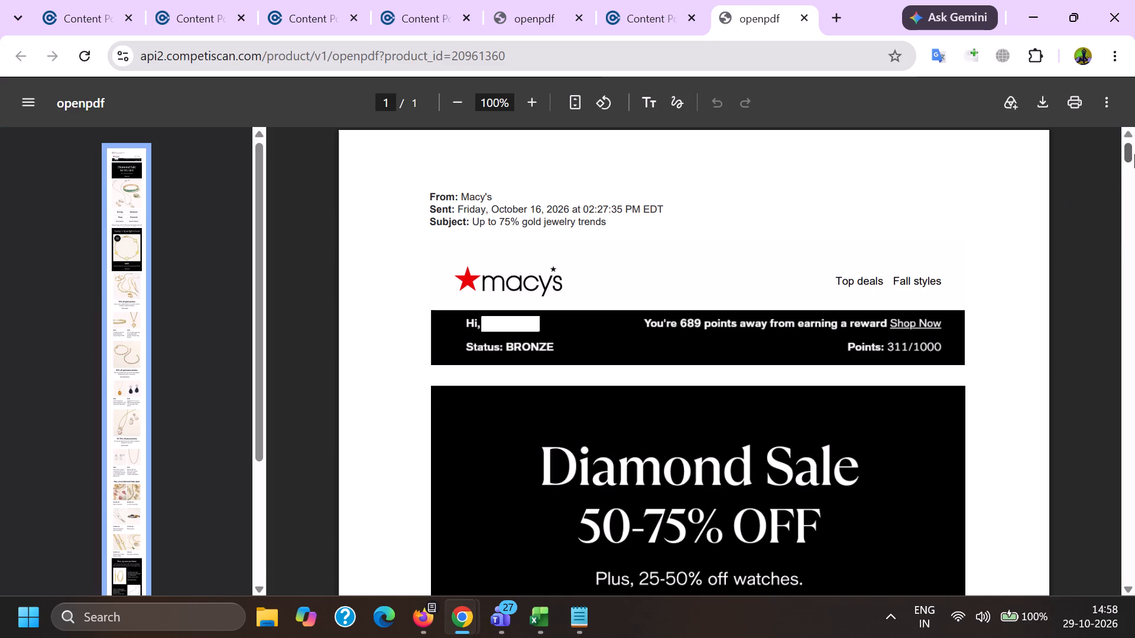
left_click_drag(1134, 148, 1134, 634)
scroll(773, 428, "up", 6)
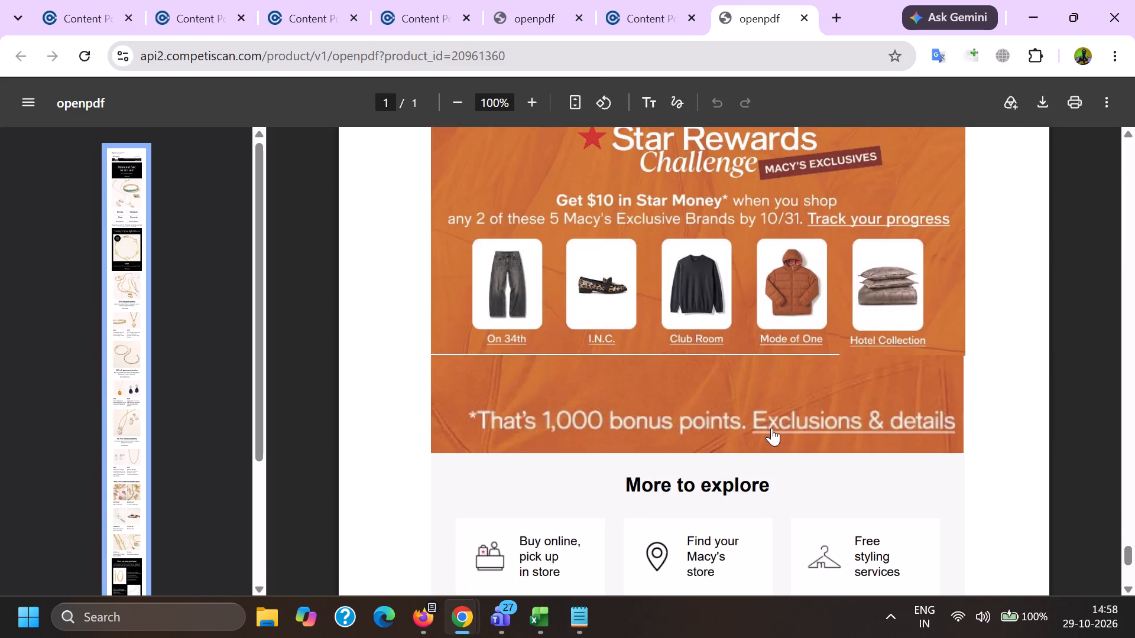
scroll(771, 428, "up", 14)
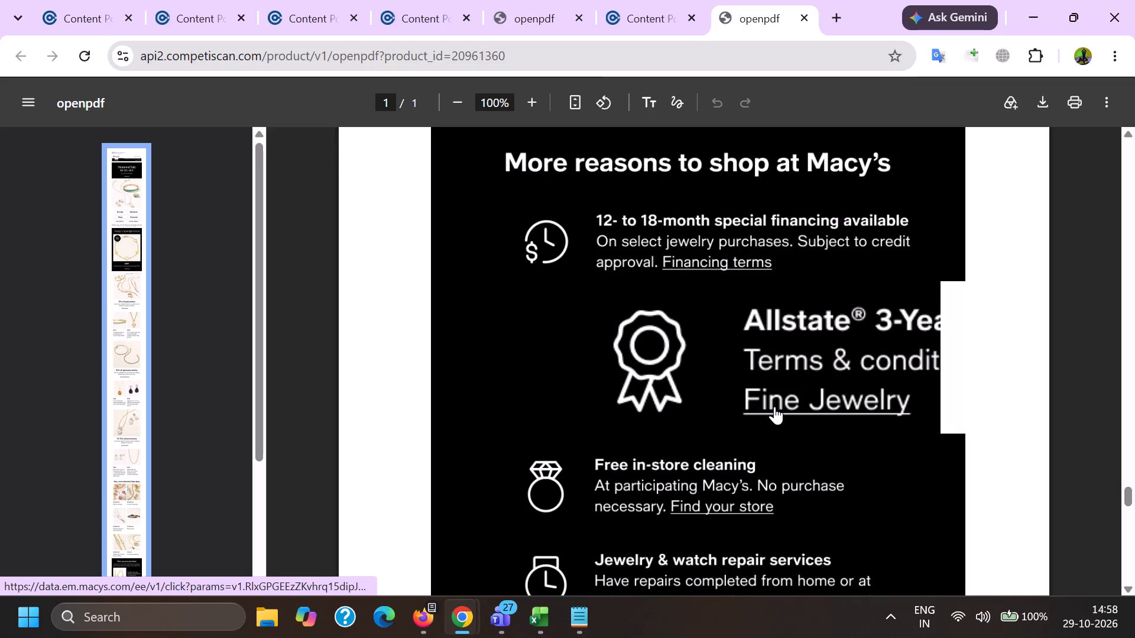
Open the original HTML email 90910561 from product 20961360 and examine its lower sections for comparison with the PDF.
left_click(677, 2)
scroll(489, 246, "up", 10)
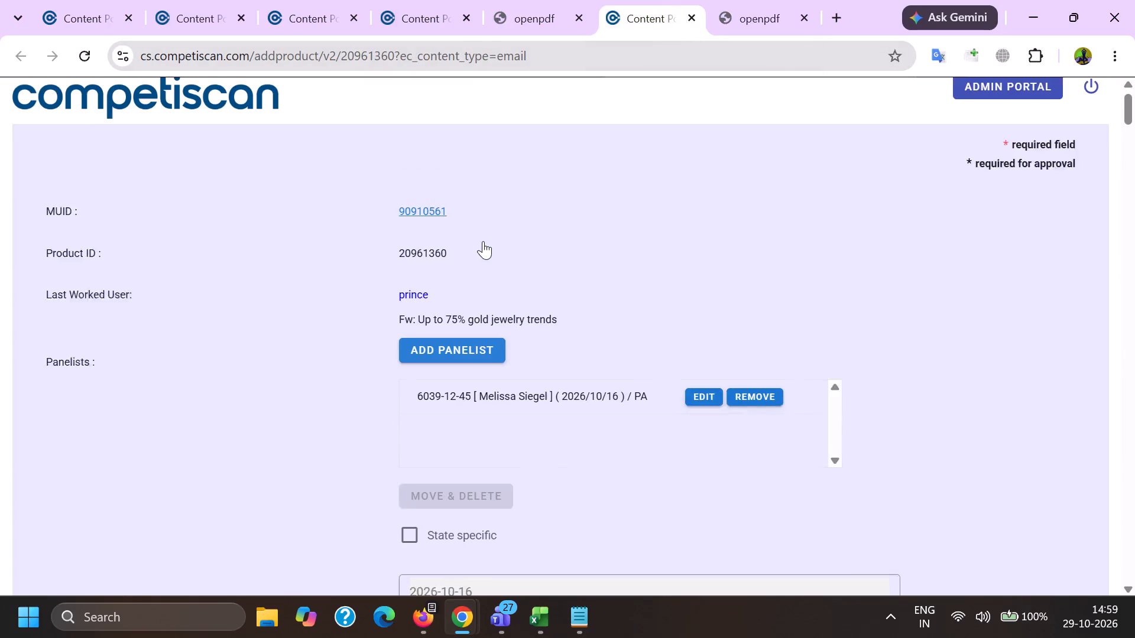
left_click(424, 219, "ctrl")
left_click(757, 0)
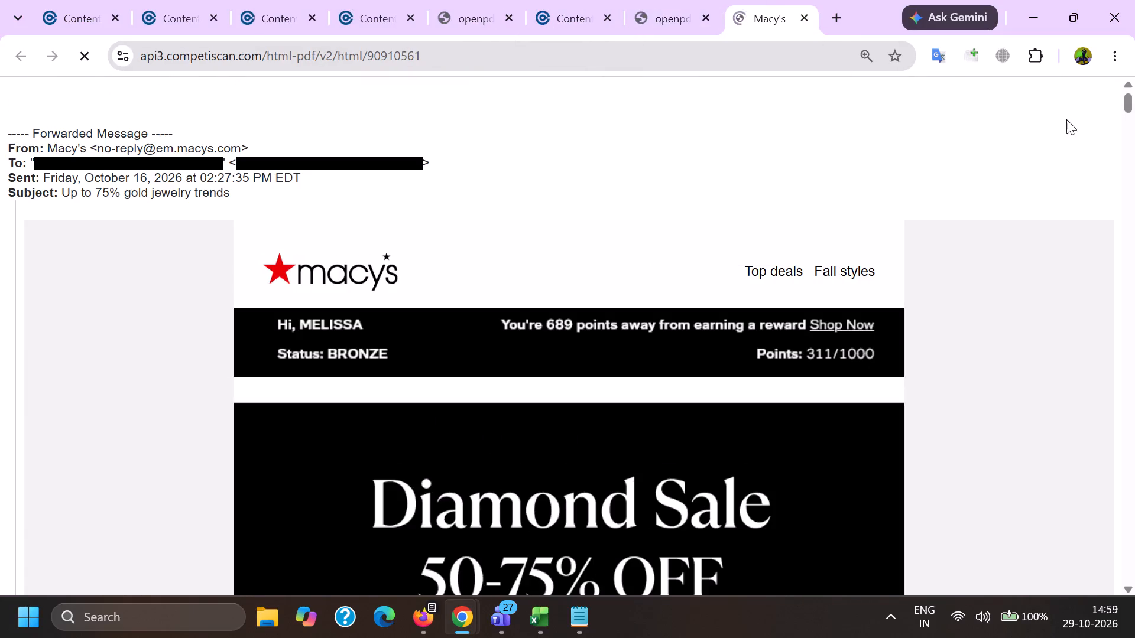
left_click_drag(1127, 102, 1134, 631)
scroll(765, 352, "up", 17)
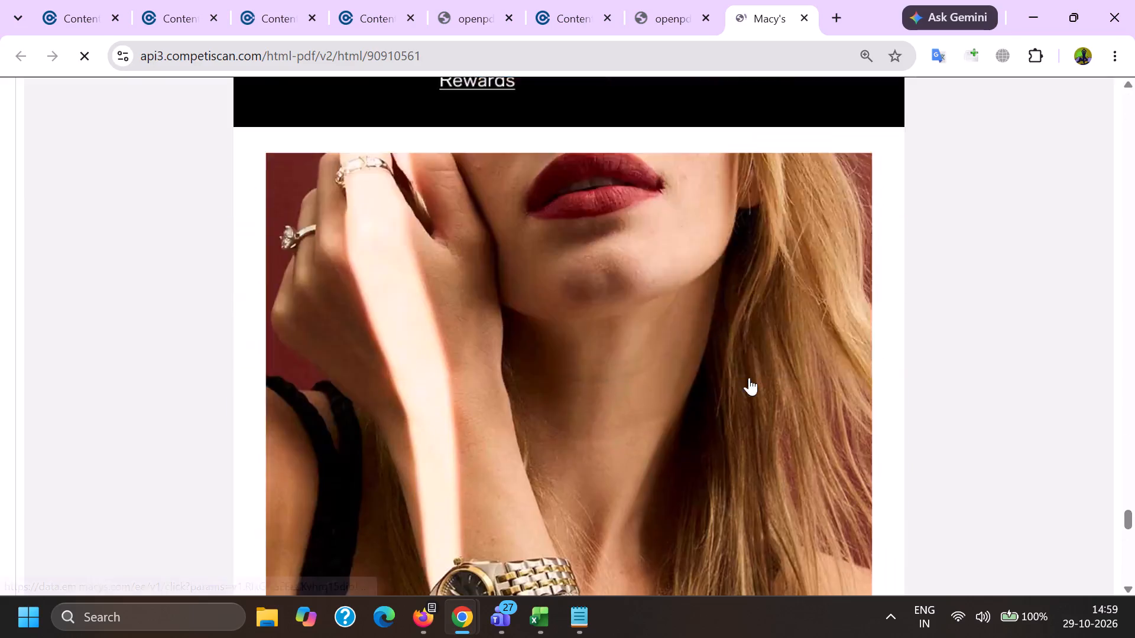
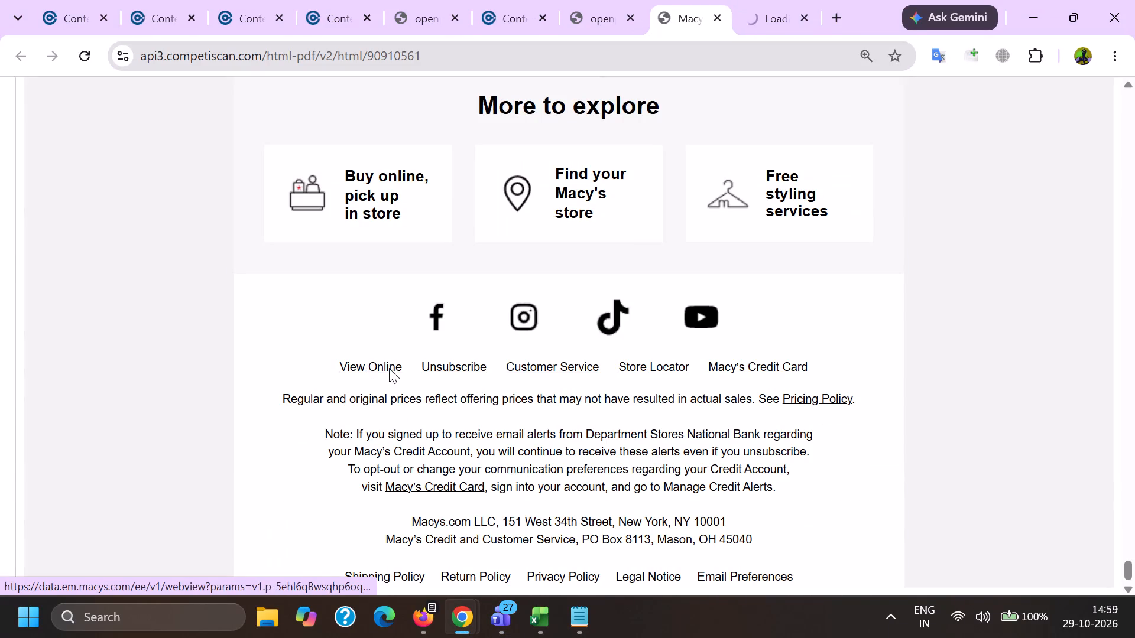
left_click(797, 0)
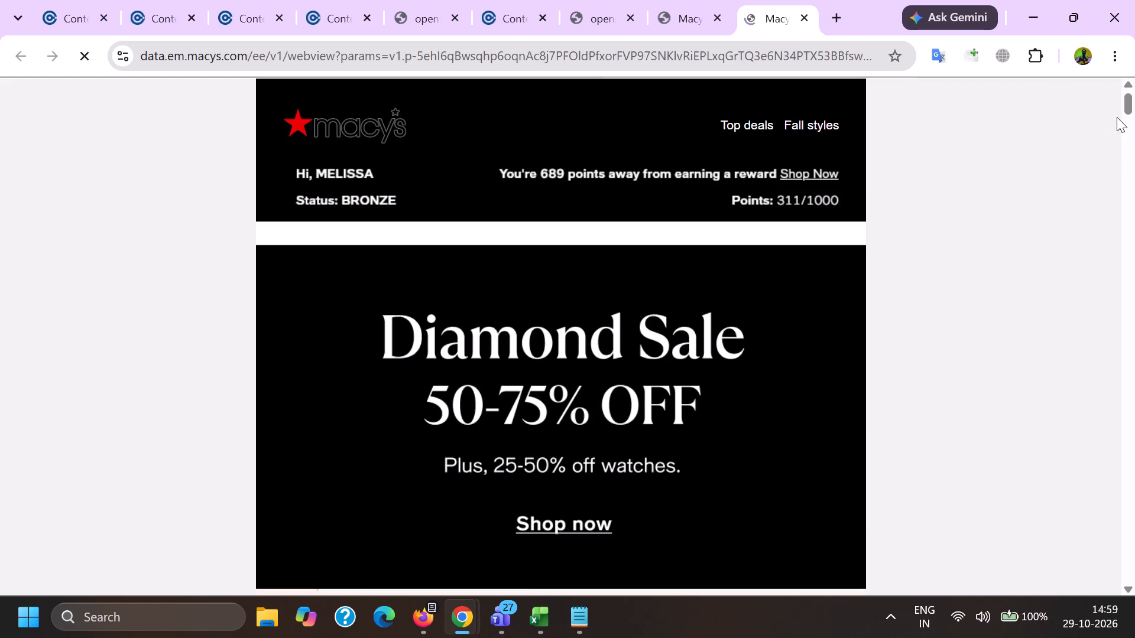
left_click_drag(1133, 106, 1134, 512)
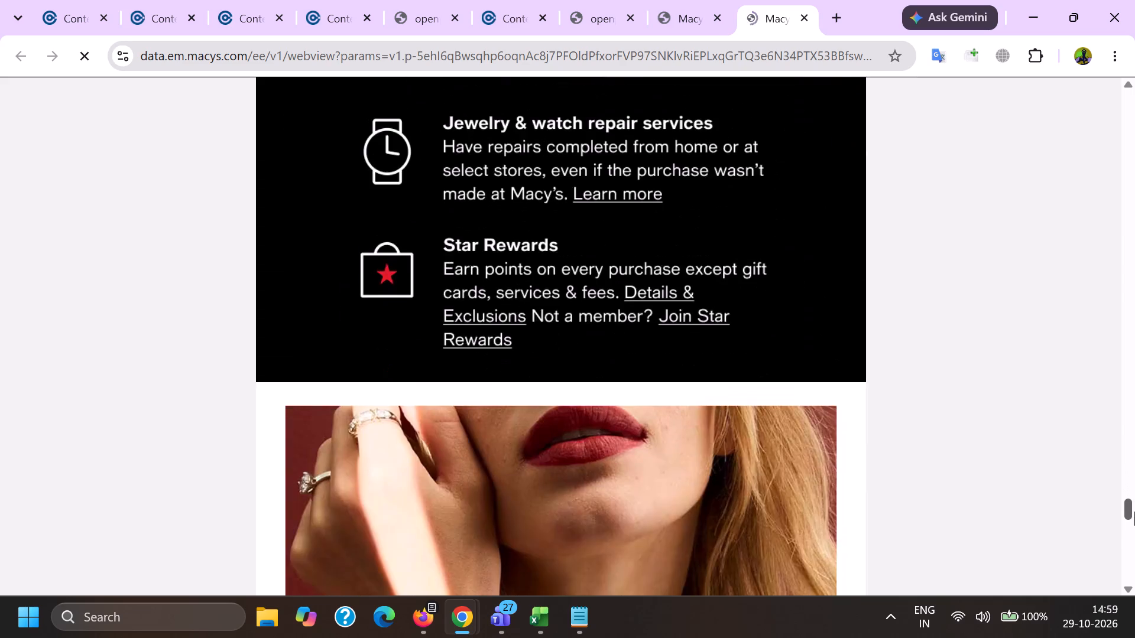
left_click_drag(1134, 512, 1134, 485)
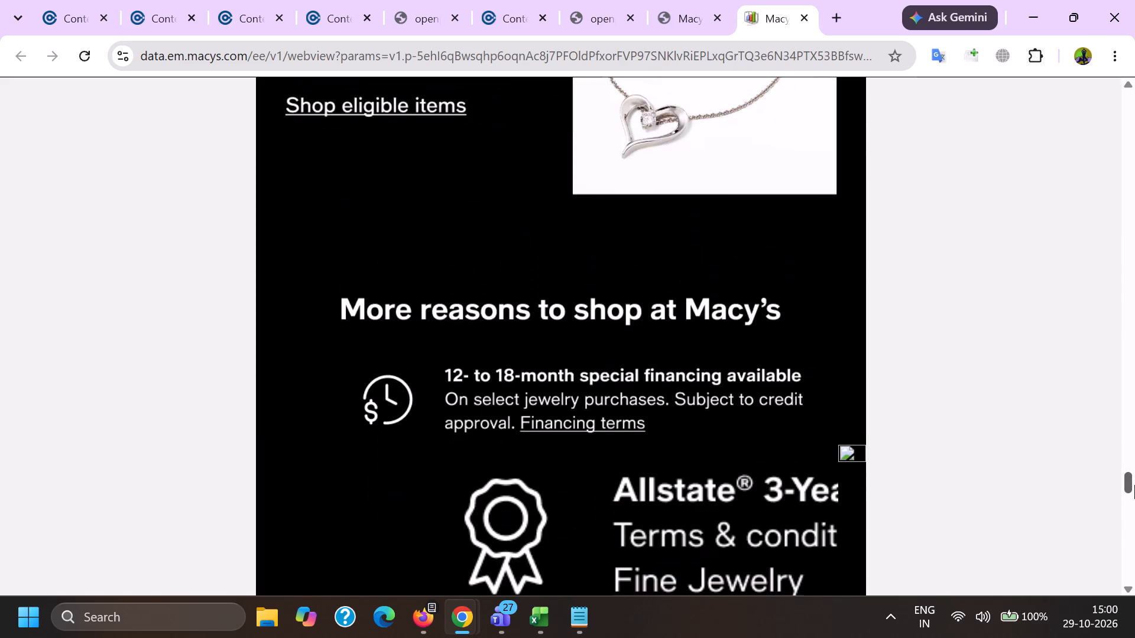
left_click_drag(1134, 485, 1134, 637)
key("alt+Tab")
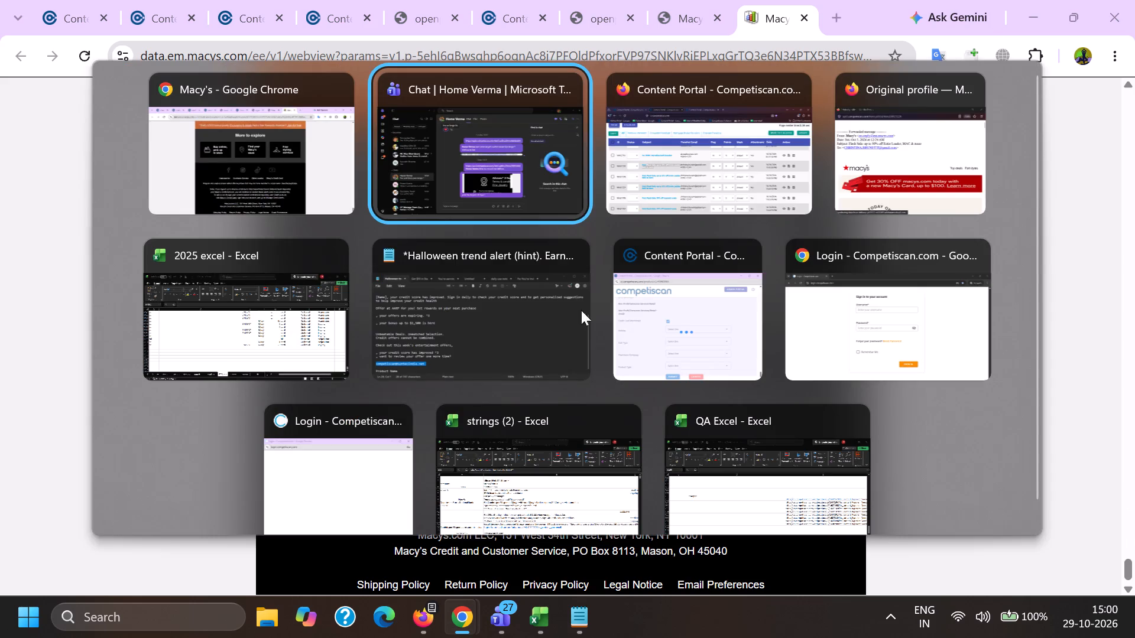
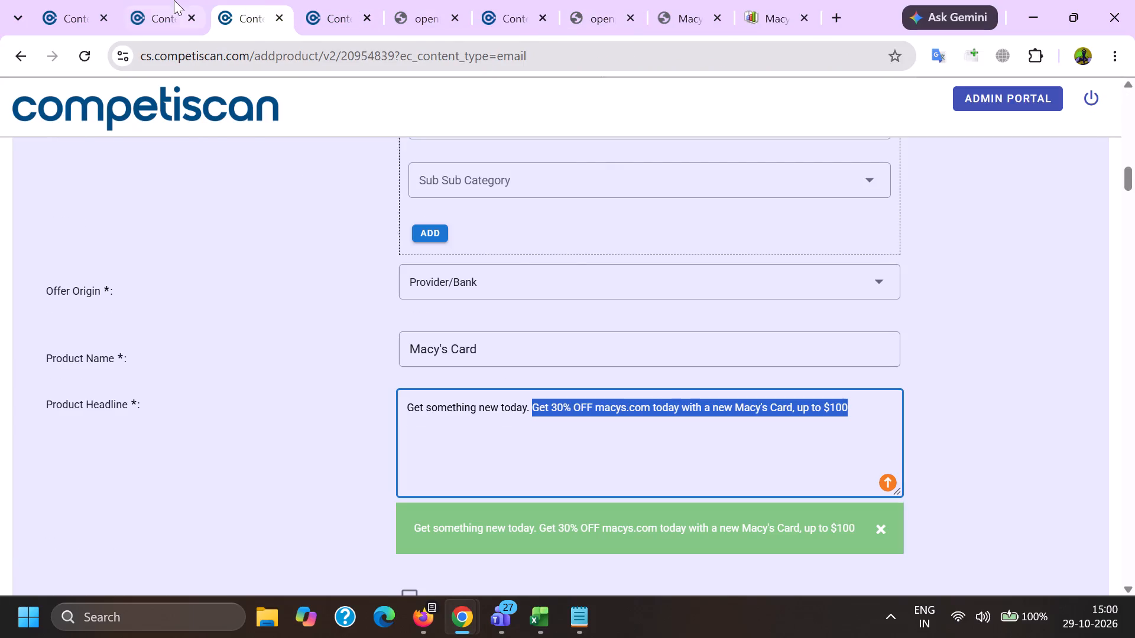
Search the portal's email subjects for the exact phrase "Flash Sale: up to 50% off Estée Lauder, MAC & more", taken from the Firefox email list.
left_click(174, 0)
left_click(103, 0)
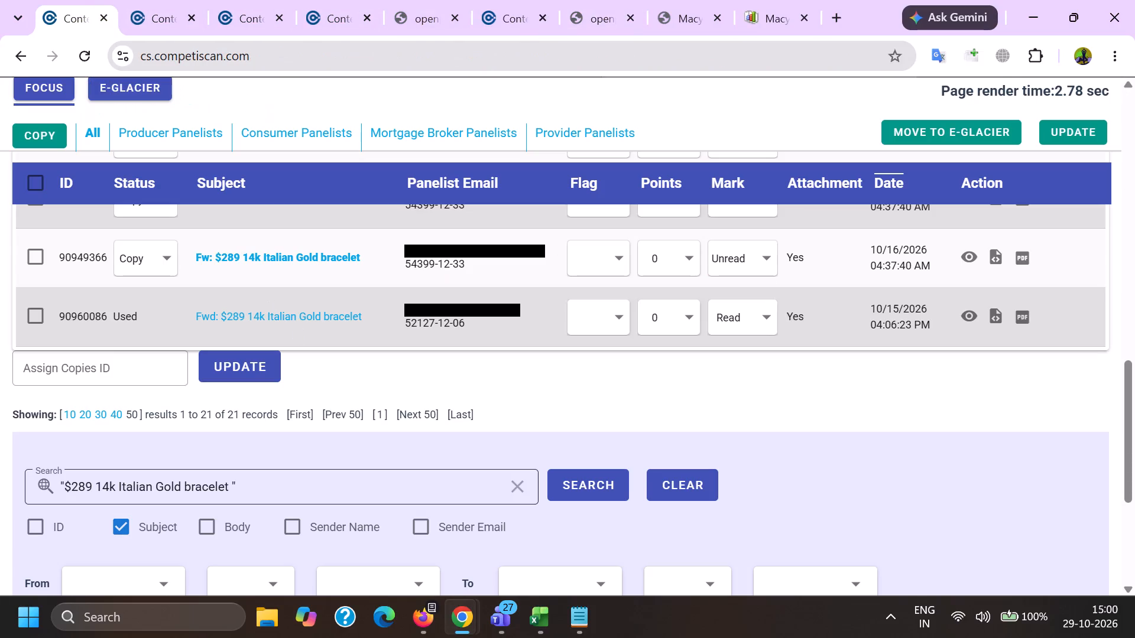
left_click(431, 628)
left_click(326, 534)
key("ctrl+c")
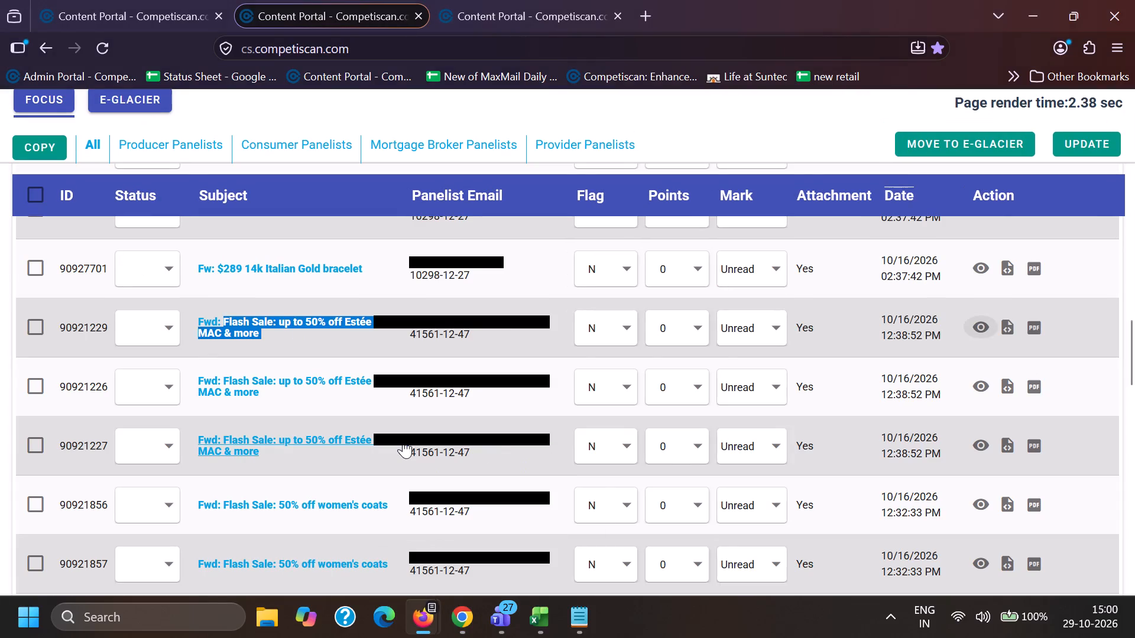
key("alt+Tab")
left_click_drag(335, 494, 31, 448)
key("BackSpace")
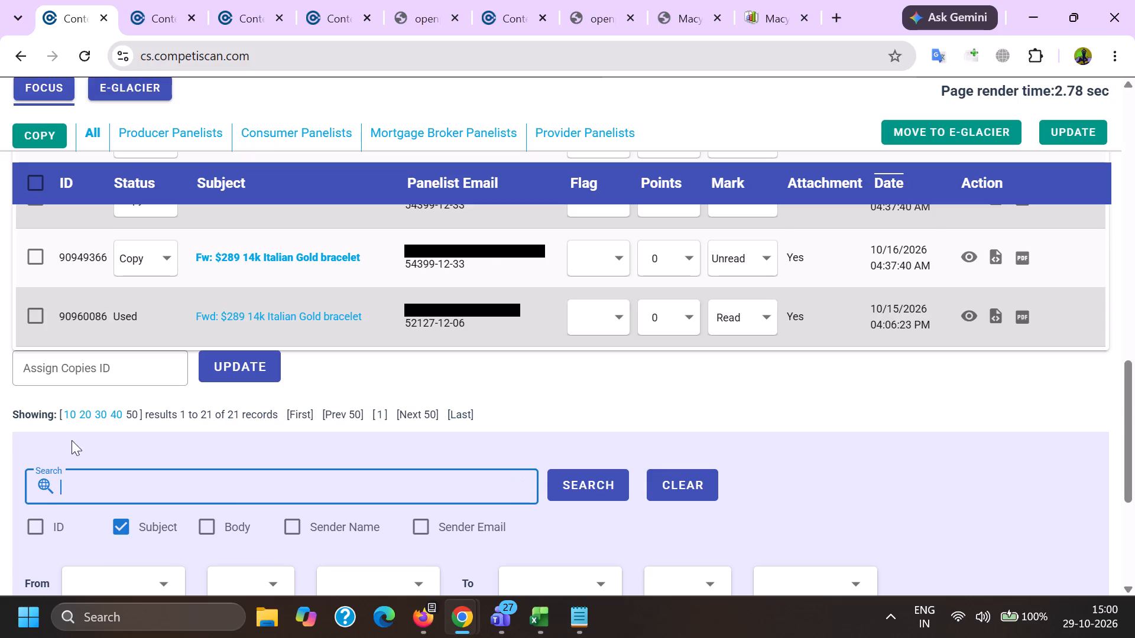
key("shift+quotedbl")
key("ctrl+v")
key("shift+quotedbl")
key("Return")
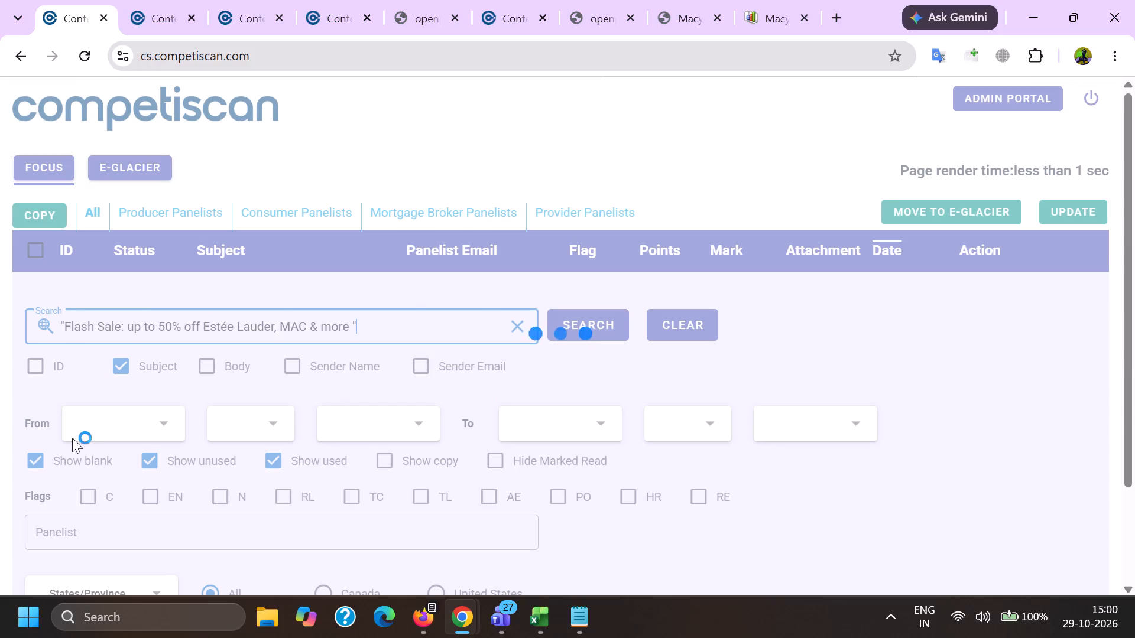
scroll(416, 411, "down", 1)
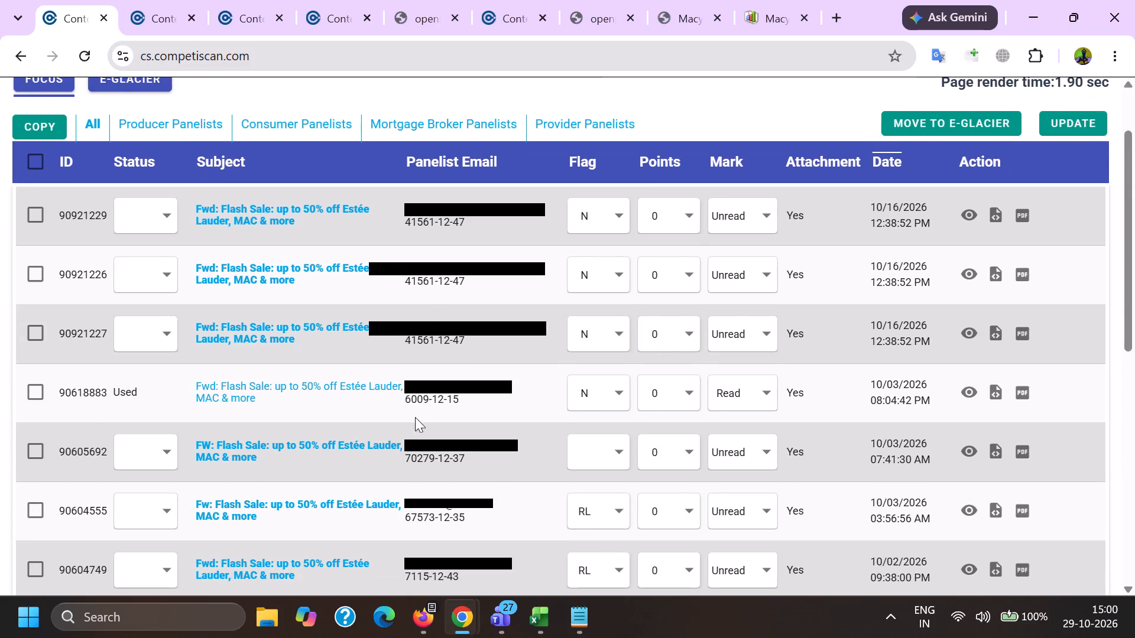
triple_click(93, 399)
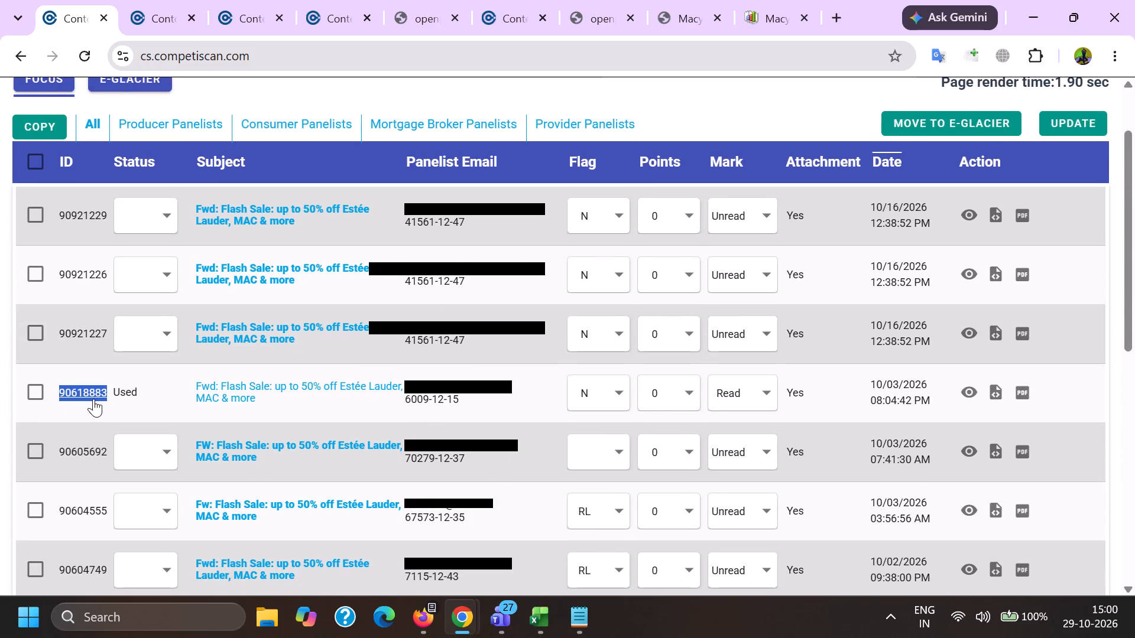
left_click(93, 399)
left_click(47, 335)
left_click(42, 285)
left_click(46, 220)
scroll(261, 317, "up", 2)
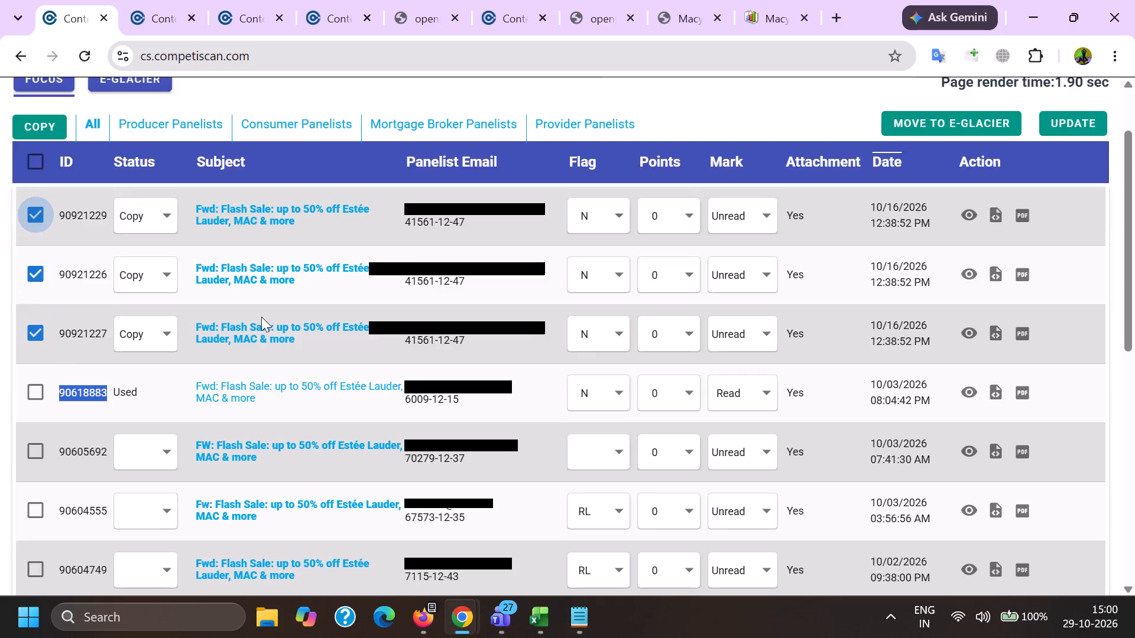
left_click(1066, 209)
In the Firefox email list, copy the subject "Flash Sale: 50% off women's coats" from email 90921853 and preview that email.
left_click(436, 630)
left_click(299, 543)
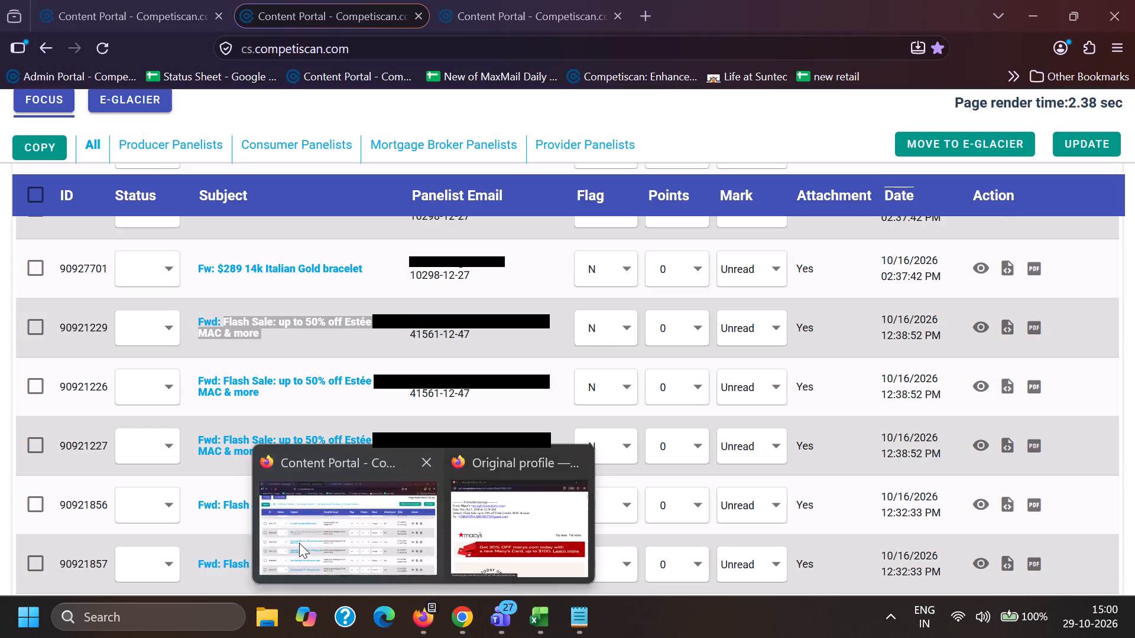
scroll(228, 479, "down", 4)
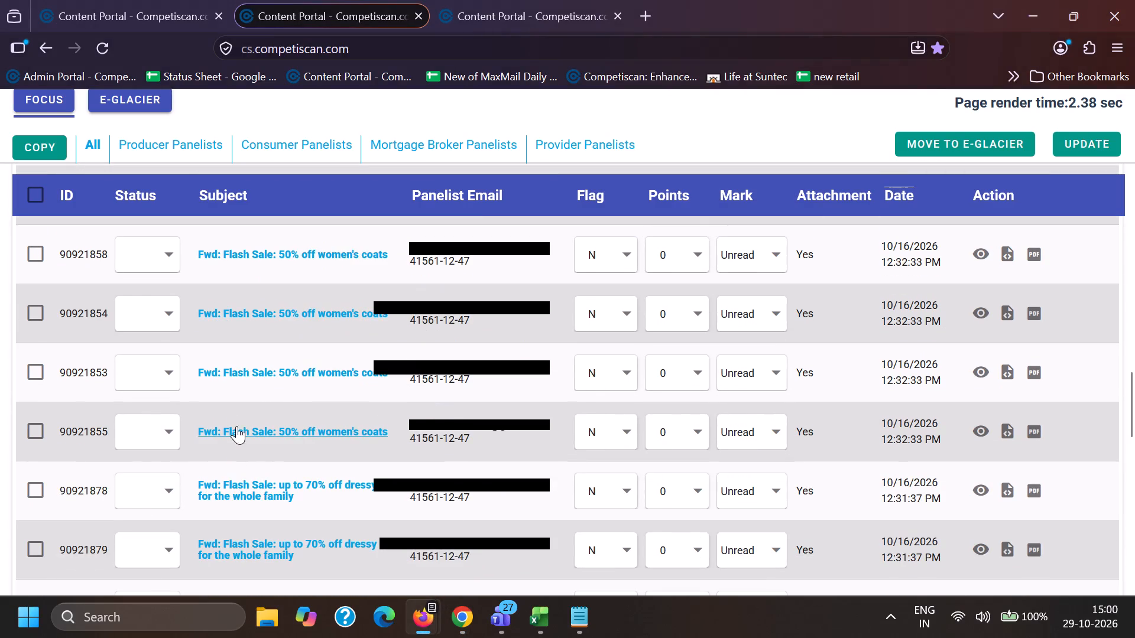
left_click_drag(223, 363, 390, 375)
key("ctrl+c")
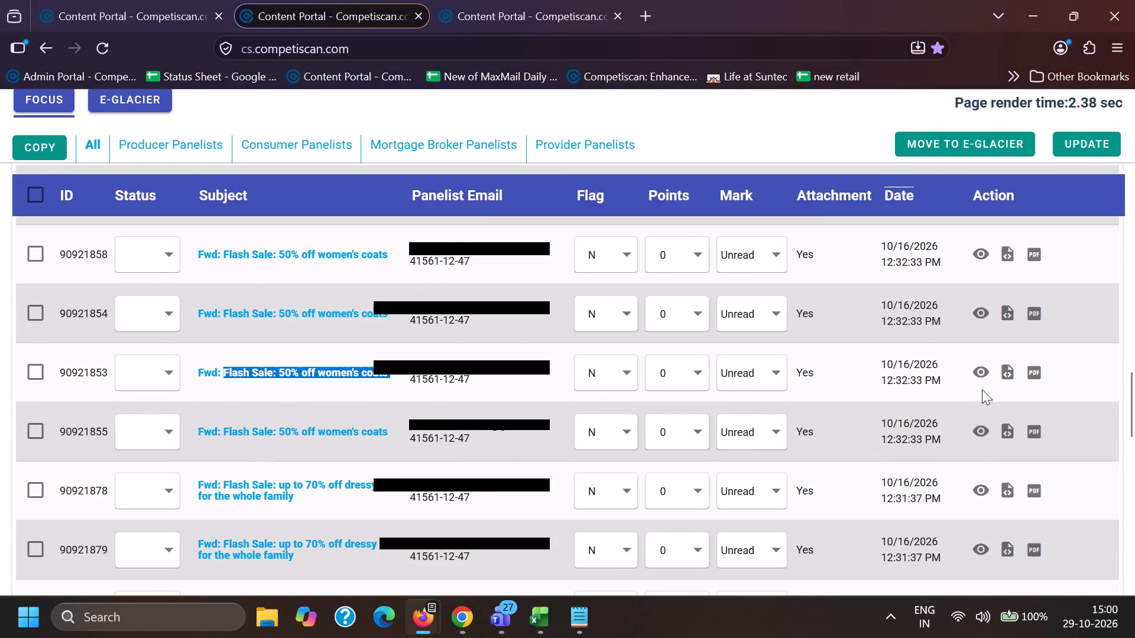
left_click(990, 375)
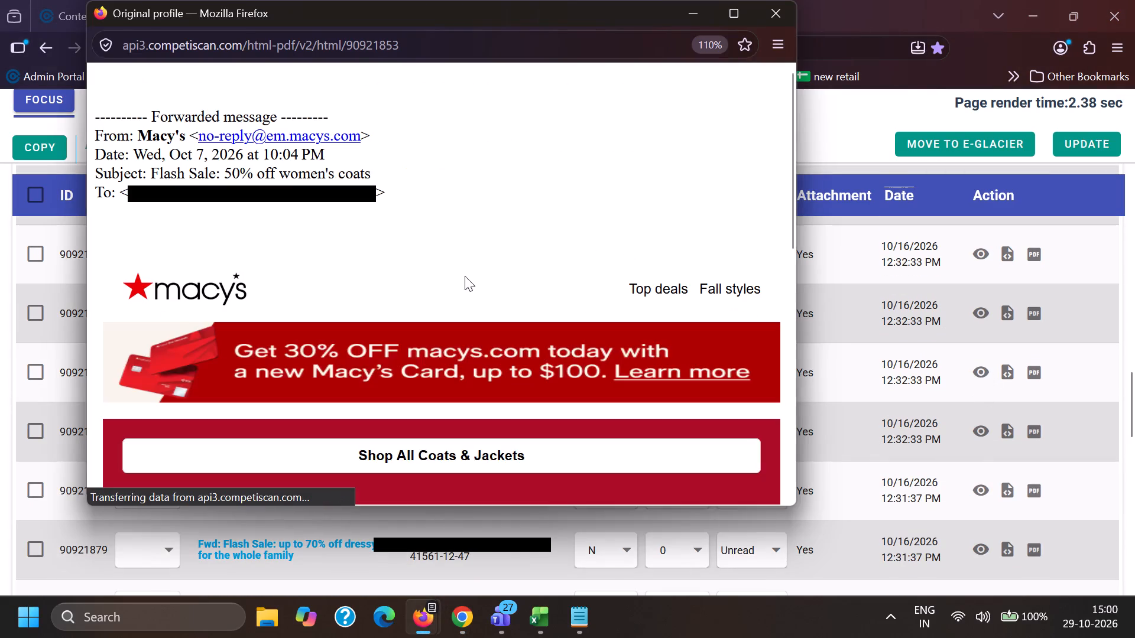
scroll(458, 293, "down", 3)
Search the portal in Chrome for the exact subject "Flash Sale: 50% off women's coats", continuing past the unsaved changes.
left_click(456, 636)
left_click(267, 531)
left_click(287, 504)
scroll(287, 500, "down", 6)
scroll(379, 476, "up", 2)
left_click_drag(458, 381, 2, 389)
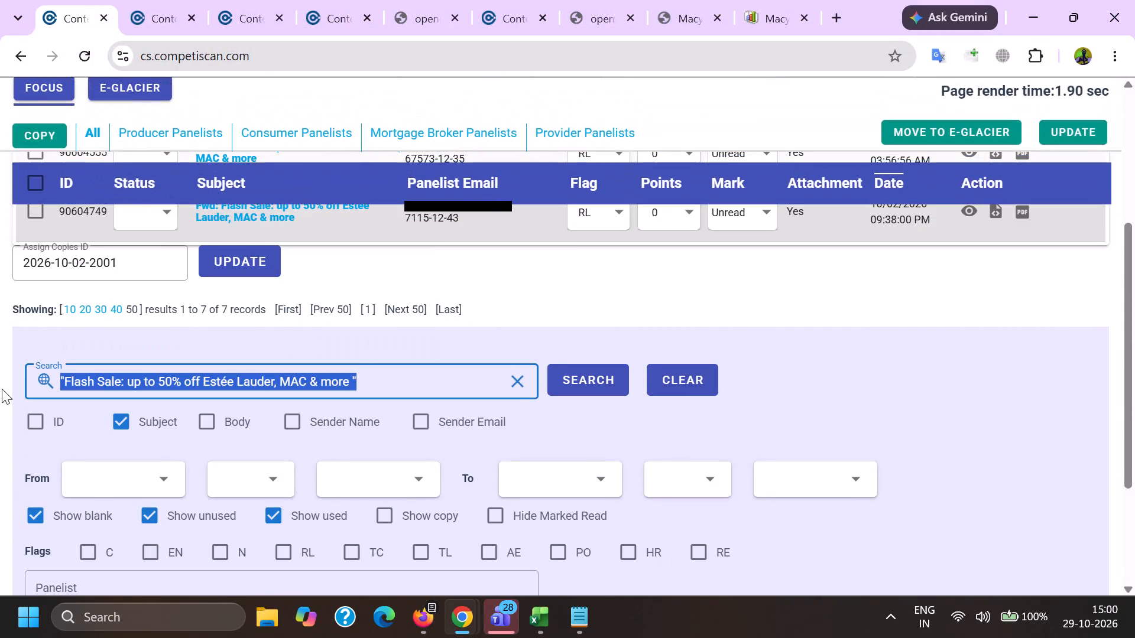
key("BackSpace")
key("shift+quotedbl")
key("ctrl+v")
key("shift+quotedbl")
key("Return")
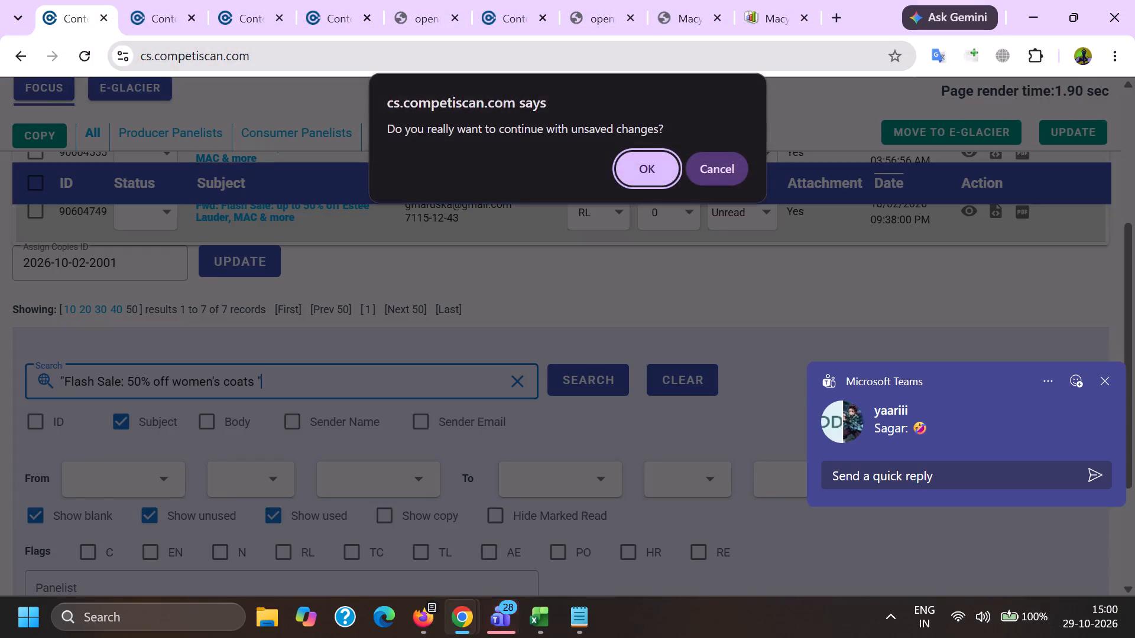
key("Return")
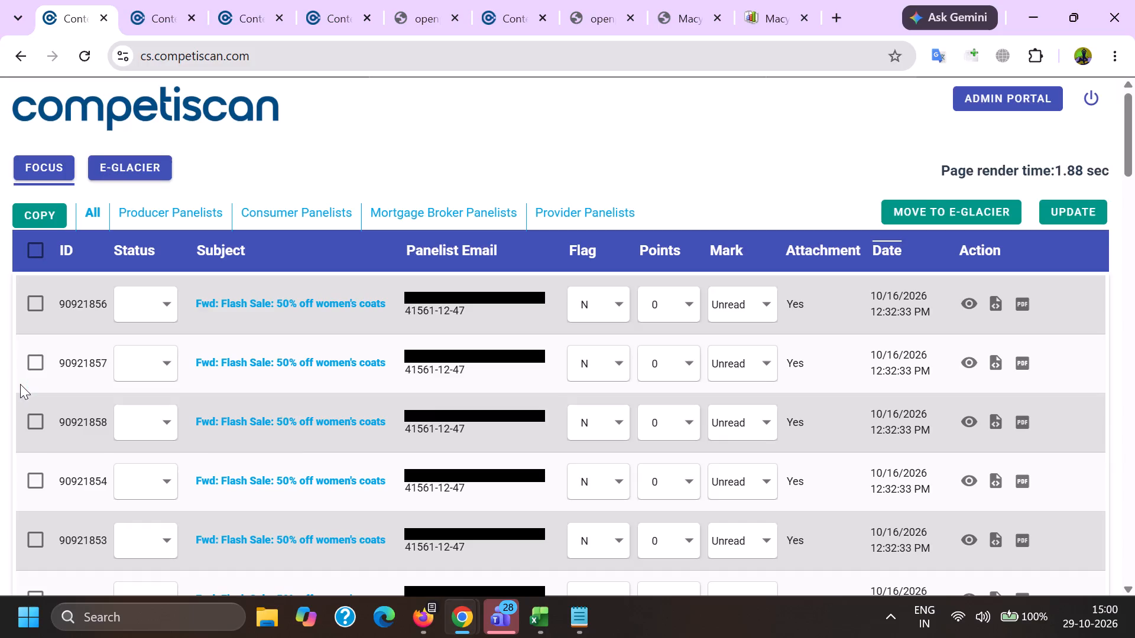
Examine the women's coats search results for an already used email that the duplicates can be assigned to.
scroll(303, 435, "down", 15)
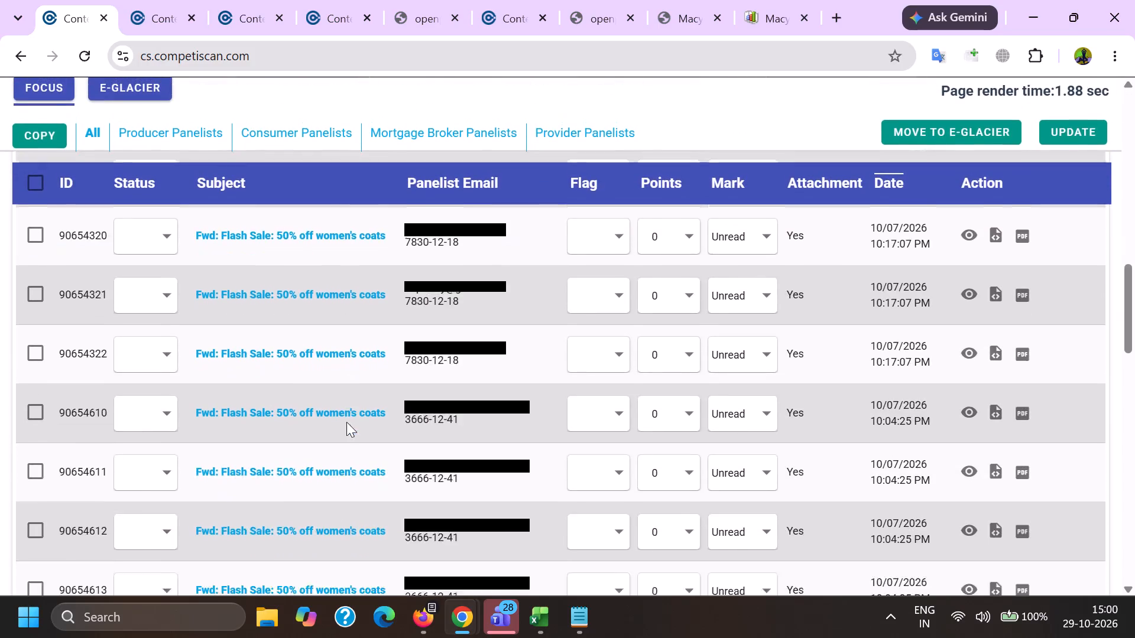
scroll(347, 422, "down", 9)
scroll(348, 422, "up", 10)
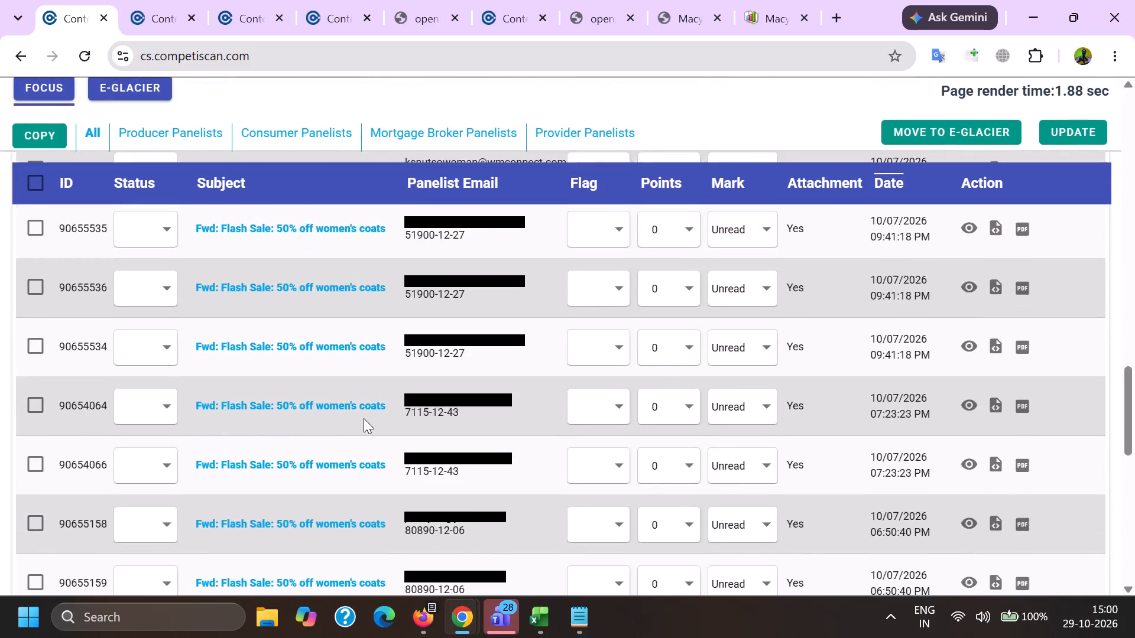
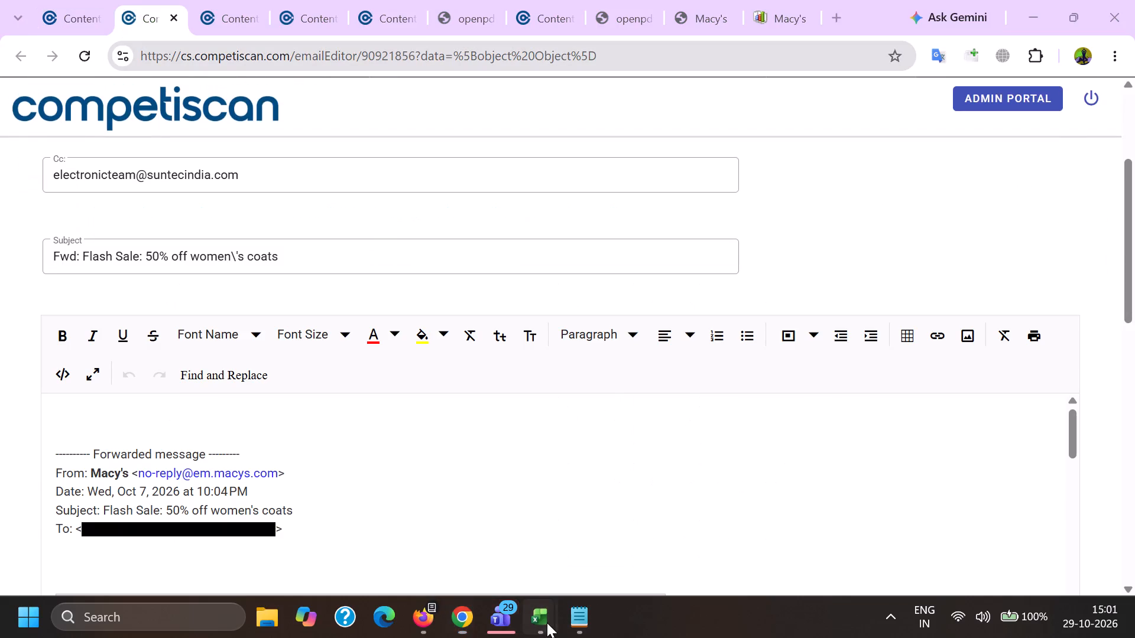
left_click(718, 552)
scroll(135, 379, "down", 1)
left_click(63, 366)
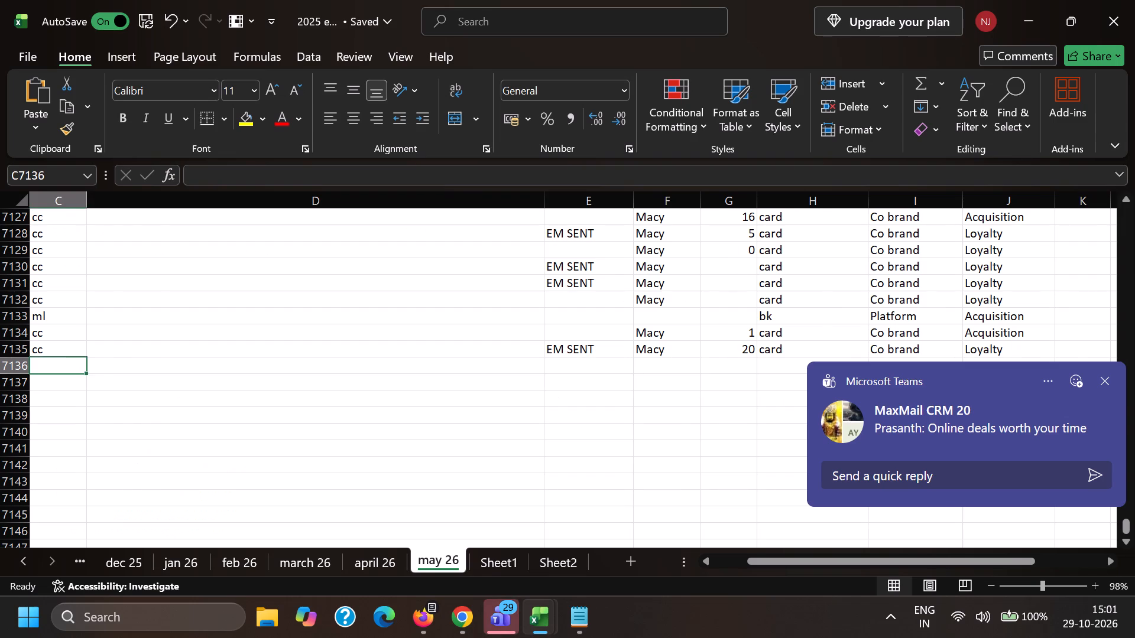
key("Left")
key("ctrl+v")
key("Right")
key("c")
key("c")
key("Right")
key("Right")
key("Right")
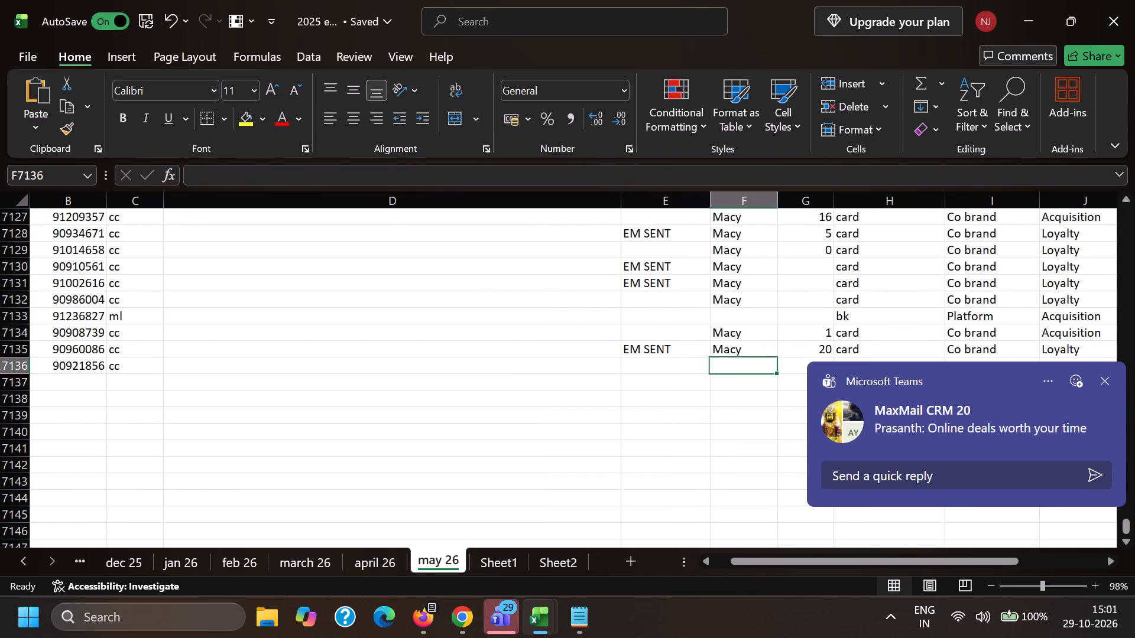
key("m")
key("Right")
key("Right")
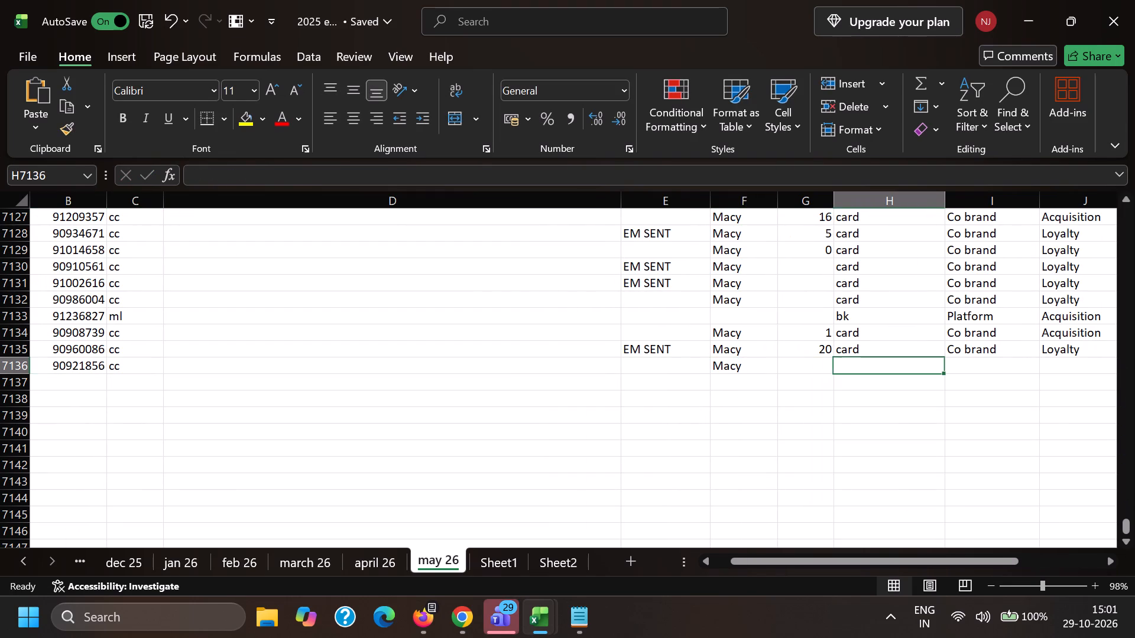
key("c")
key("Right")
key("c")
key("Right")
key("a")
key("Left")
key("Left")
key("Left")
key("Left")
key("Left")
key("Left")
key("Left")
key("Left")
key("Left")
key("Left")
key("Left")
key("Left")
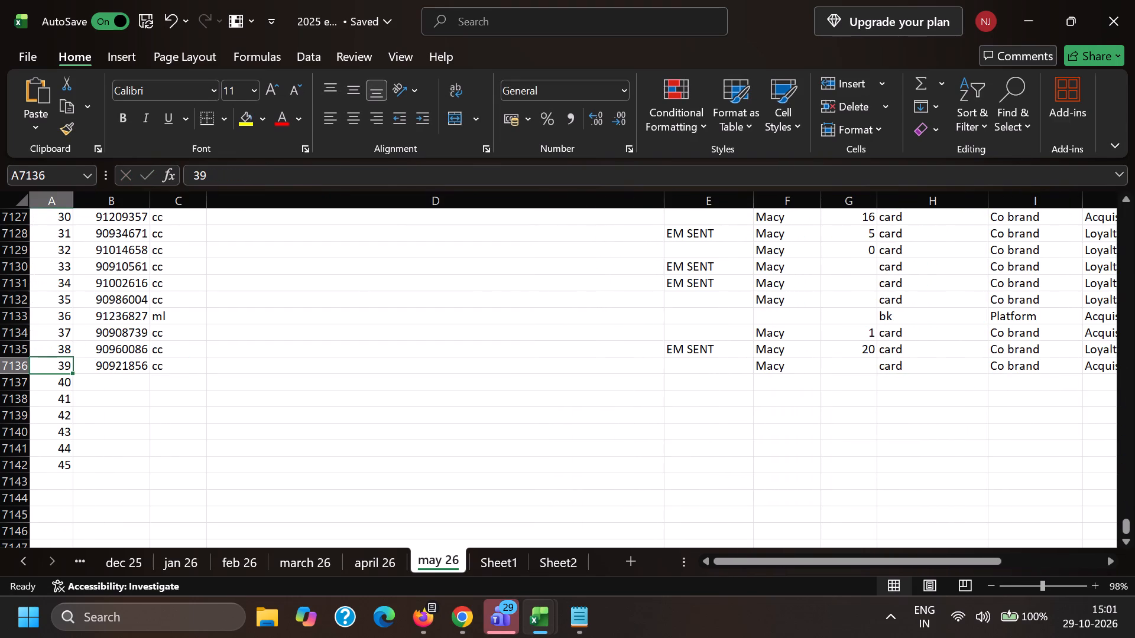
In email 90921856's editor in Chrome, delete the forwarded-message line, the sender's address and the recipient line.
key("alt+Tab")
scroll(203, 201, "down", 2)
left_click_drag(274, 274, 0, 181)
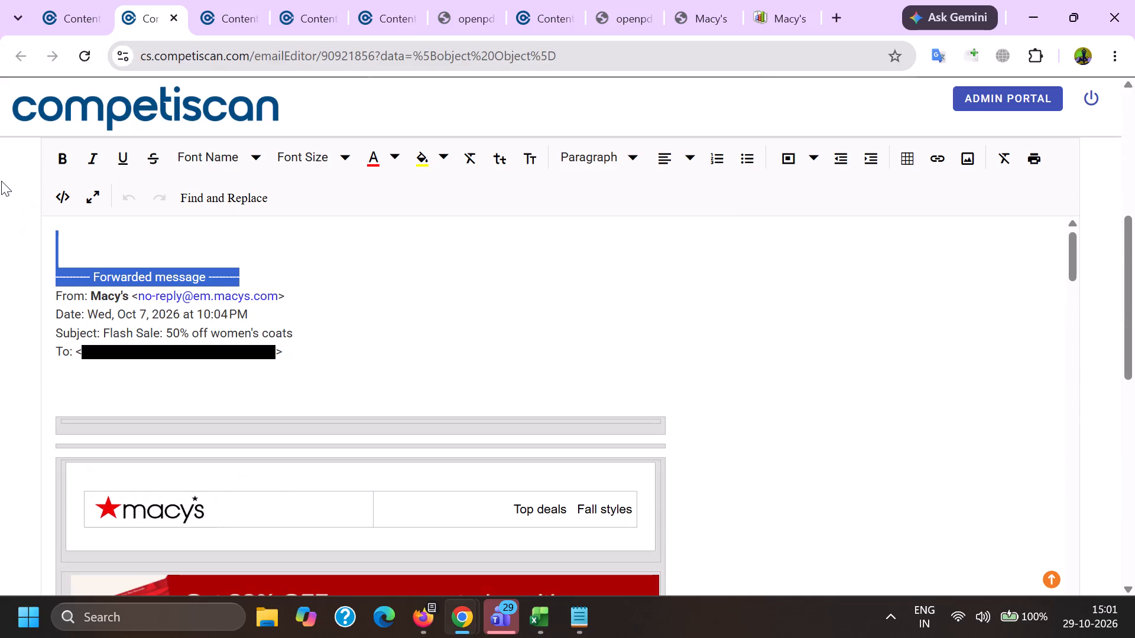
key("BackSpace")
left_click_drag(133, 256, 329, 262)
key("BackSpace")
left_click_drag(326, 330, 38, 308)
key("BackSpace")
Remove the links from the Macy's Card 30% OFF banner and the "Sign Up" text in the texts offer.
scroll(263, 351, "down", 2)
left_click(277, 381)
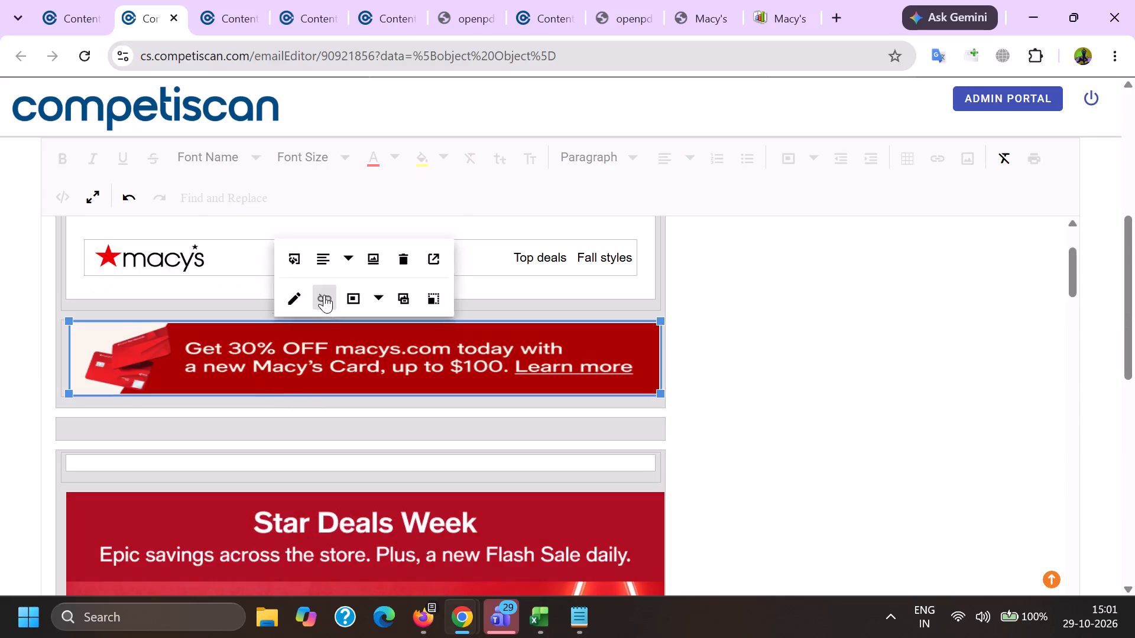
left_click(324, 295)
scroll(322, 317, "down", 20)
scroll(322, 317, "down", 20)
scroll(322, 317, "down", 8)
scroll(329, 327, "up", 1)
scroll(329, 327, "down", 20)
scroll(329, 327, "down", 1)
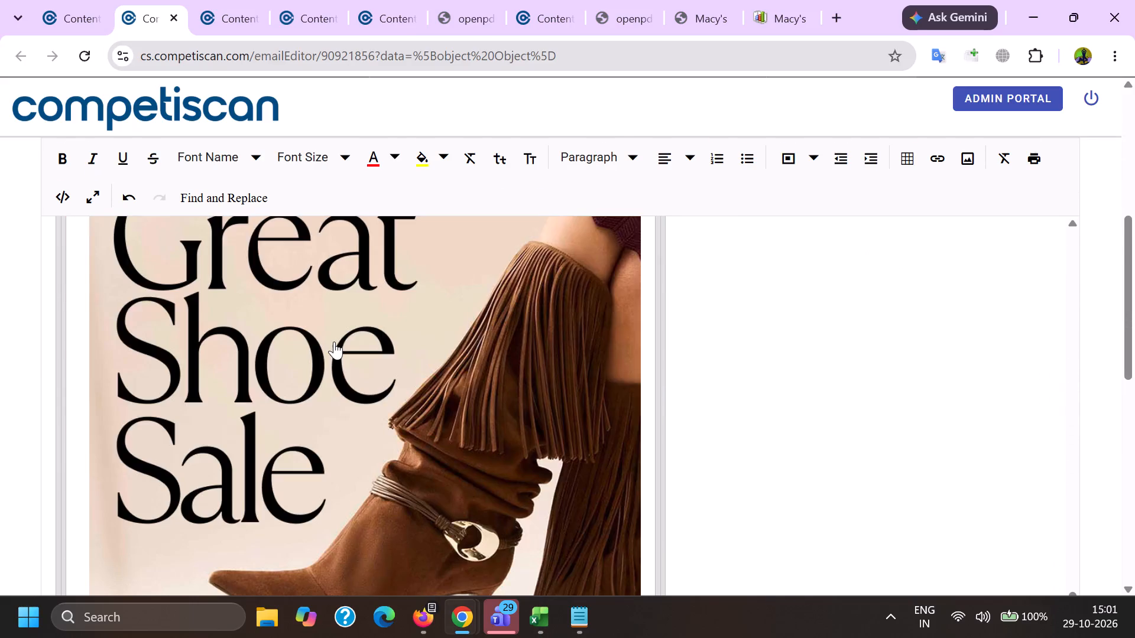
scroll(286, 399, "up", 3)
left_click(504, 389)
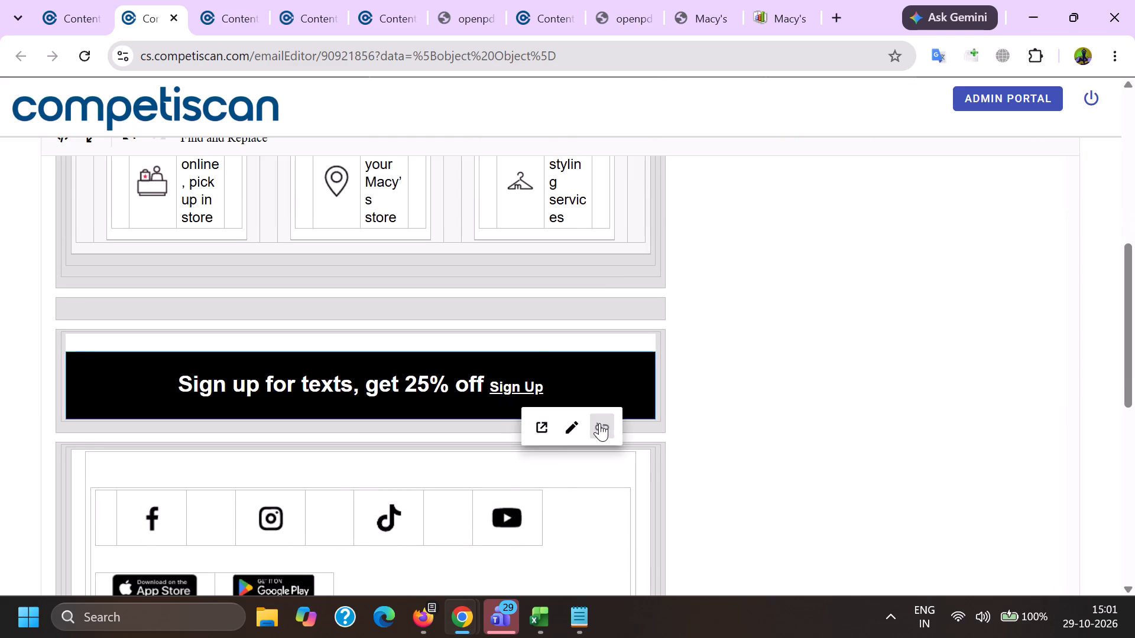
left_click(600, 423)
Remove the links from the YouTube, TikTok, Instagram and Facebook icons in the email footer.
scroll(485, 281, "down", 2)
left_click(506, 326)
left_click(517, 350)
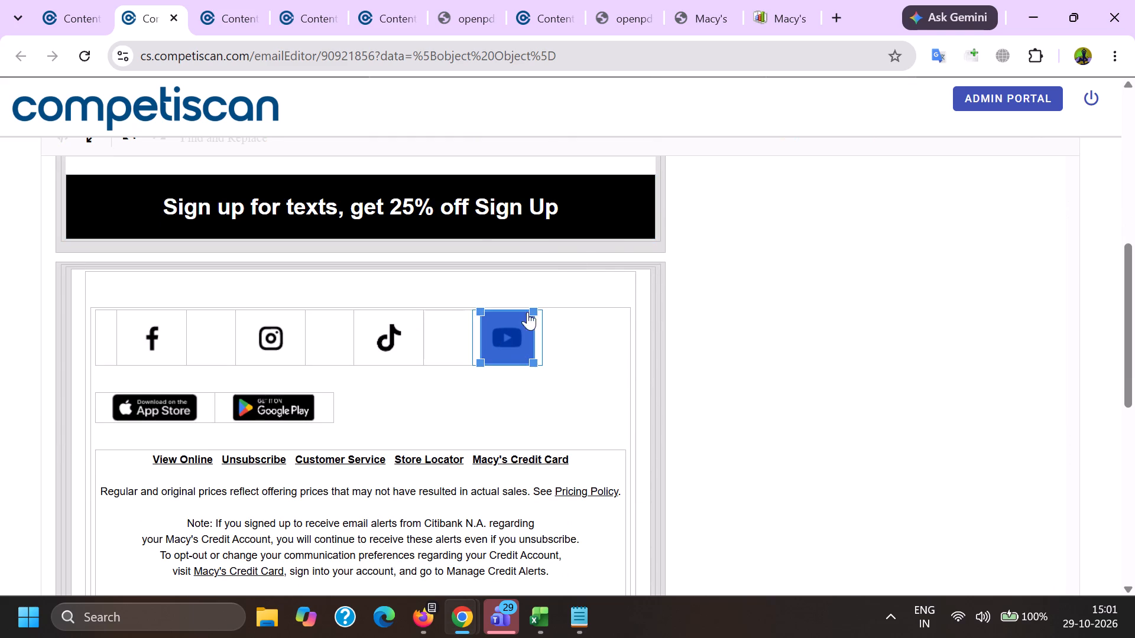
left_click(543, 282)
left_click(377, 341)
left_click(418, 289)
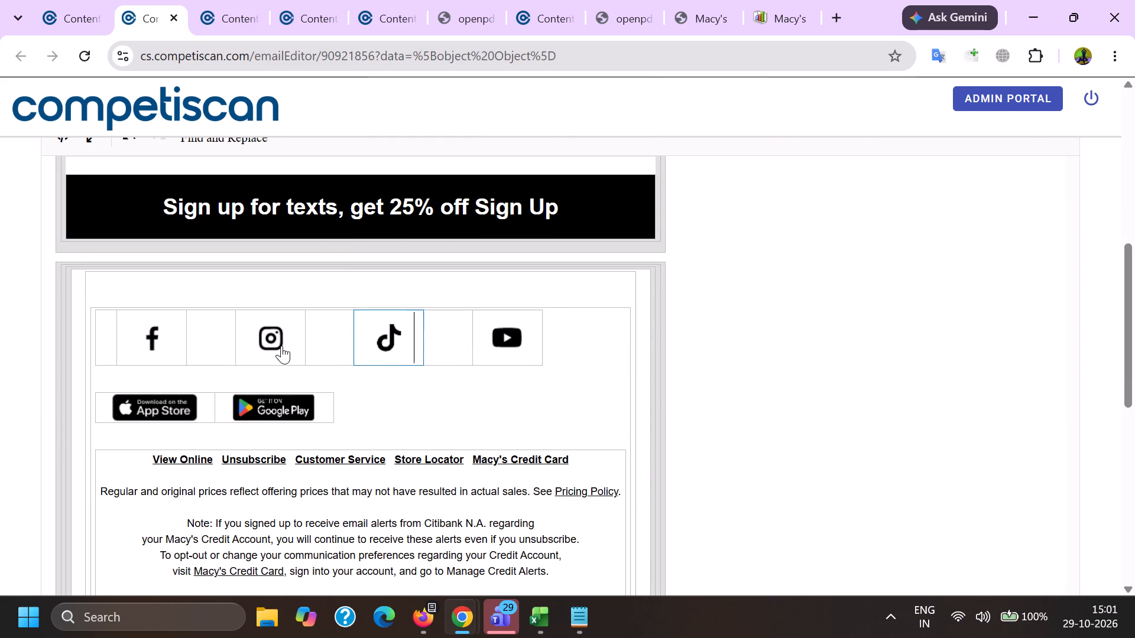
left_click(279, 346)
left_click(301, 290)
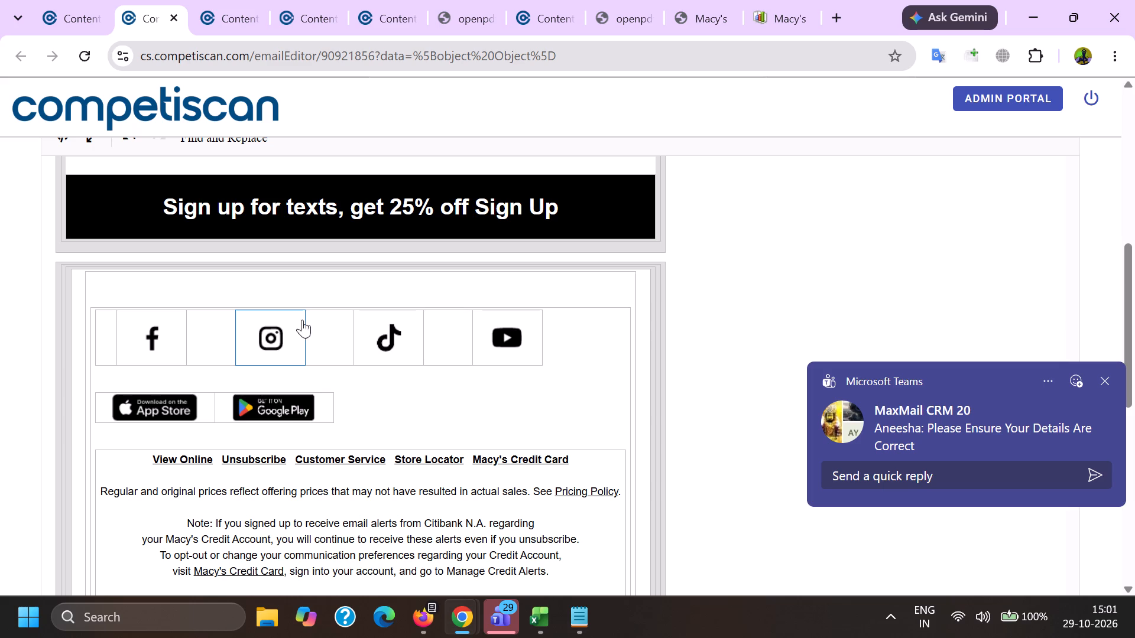
left_click(278, 343)
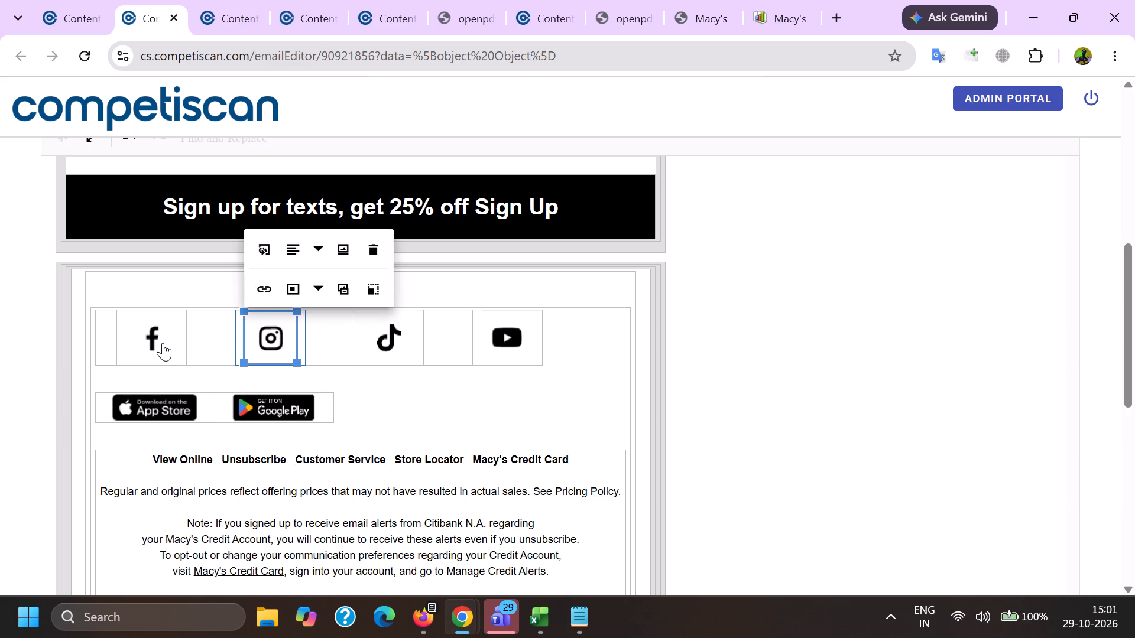
left_click(163, 343)
left_click(171, 292)
Remove the links from the App Store and Google Play badges.
left_click(173, 415)
left_click(167, 369)
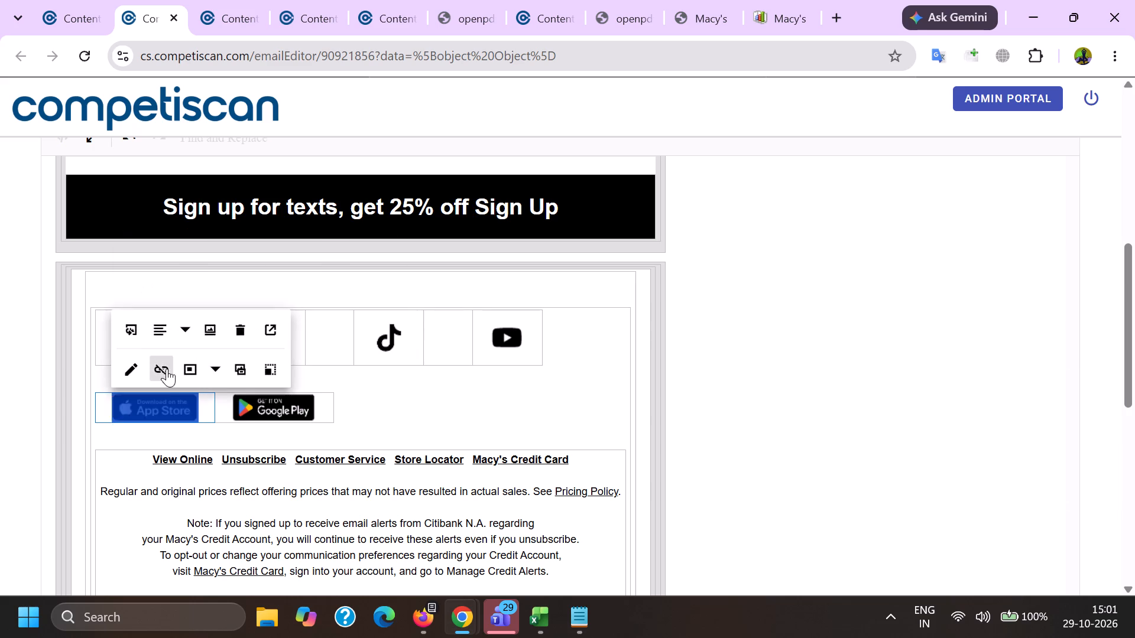
left_click(249, 399)
left_click(270, 363)
Remove the links from "View Online", "Unsubscribe" and "Macy's Credit Card" in the footer's link row.
left_click(205, 451)
left_click(205, 461)
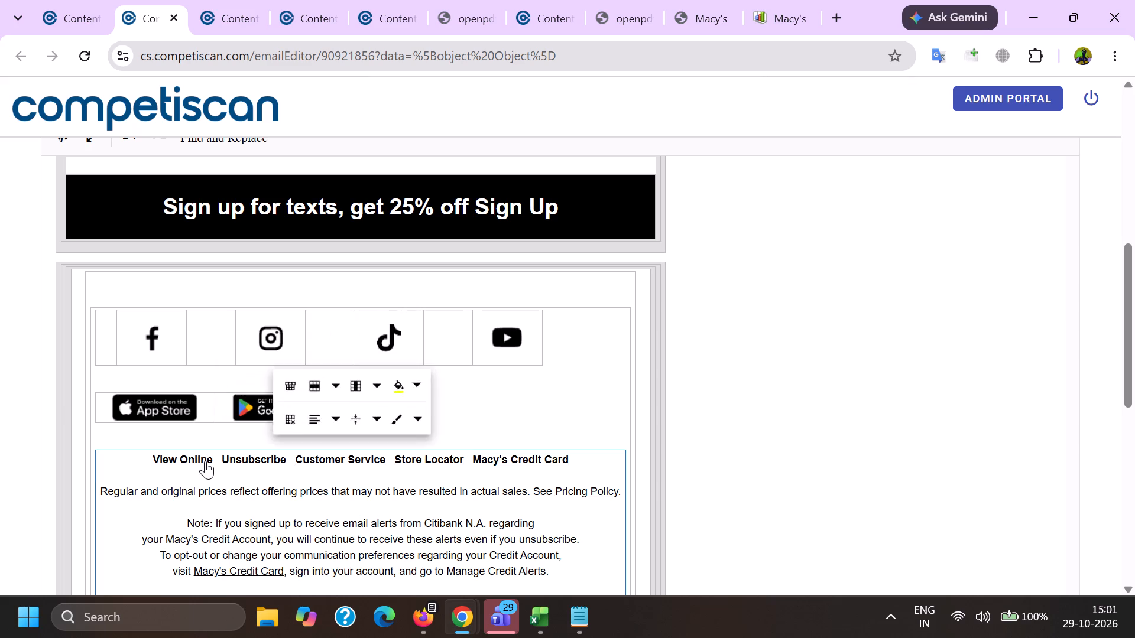
left_click(302, 492)
left_click(273, 464)
left_click(372, 500)
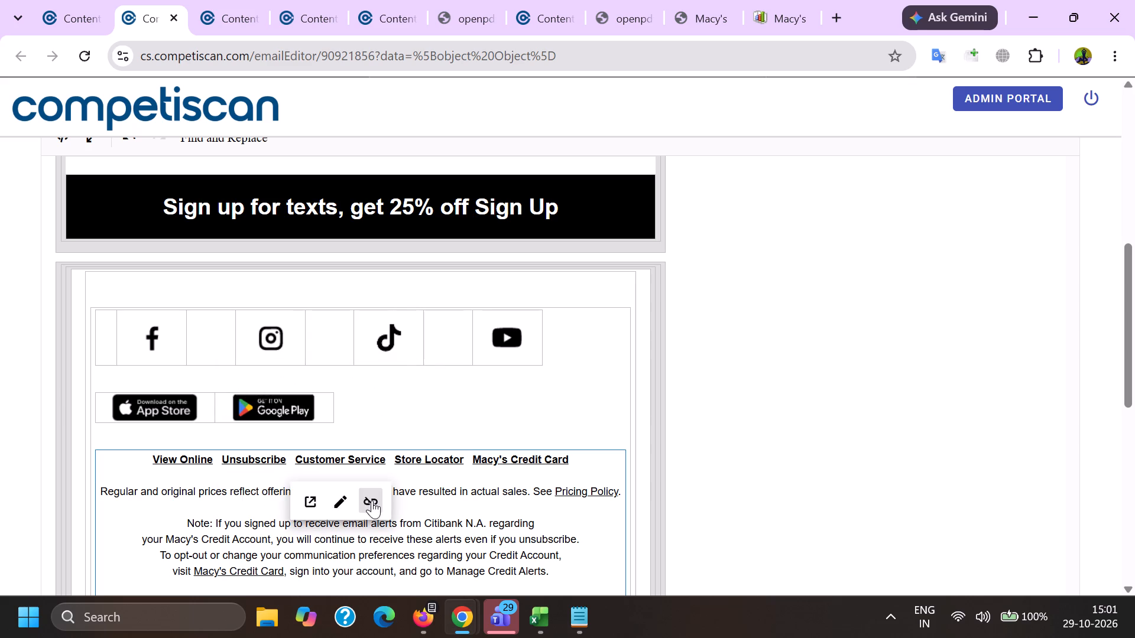
left_click(489, 455)
left_click(585, 494)
Remove the links from "Macy's Credit Card" in the credit alerts note and from the company's street address, including its ZIP code.
scroll(398, 336, "down", 3)
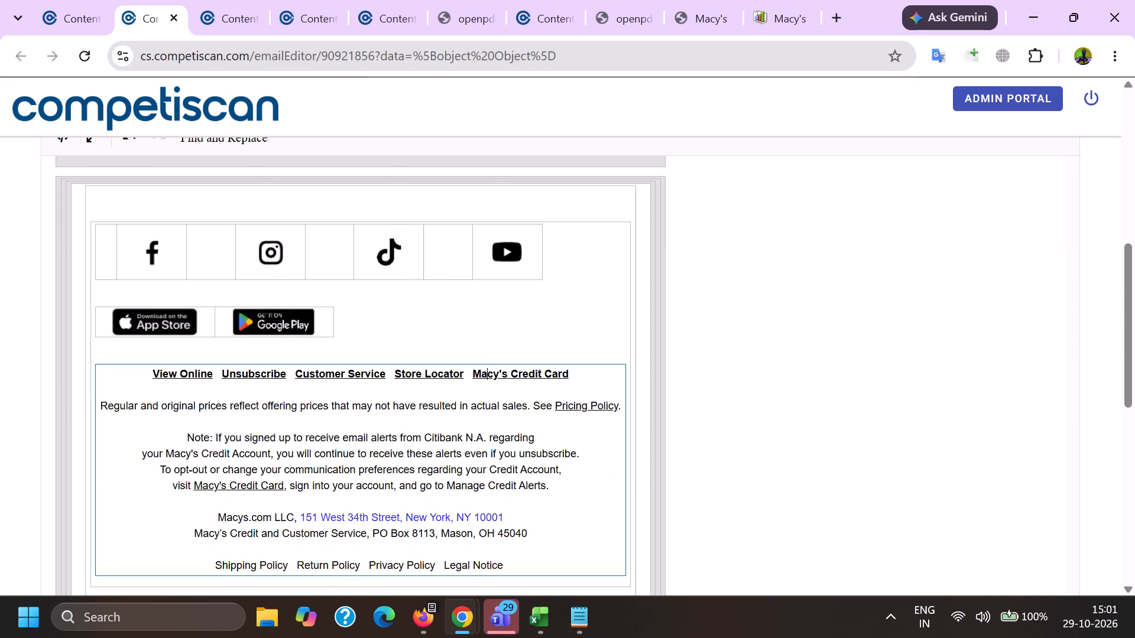
left_click(259, 482)
left_click(364, 520)
left_click(376, 511)
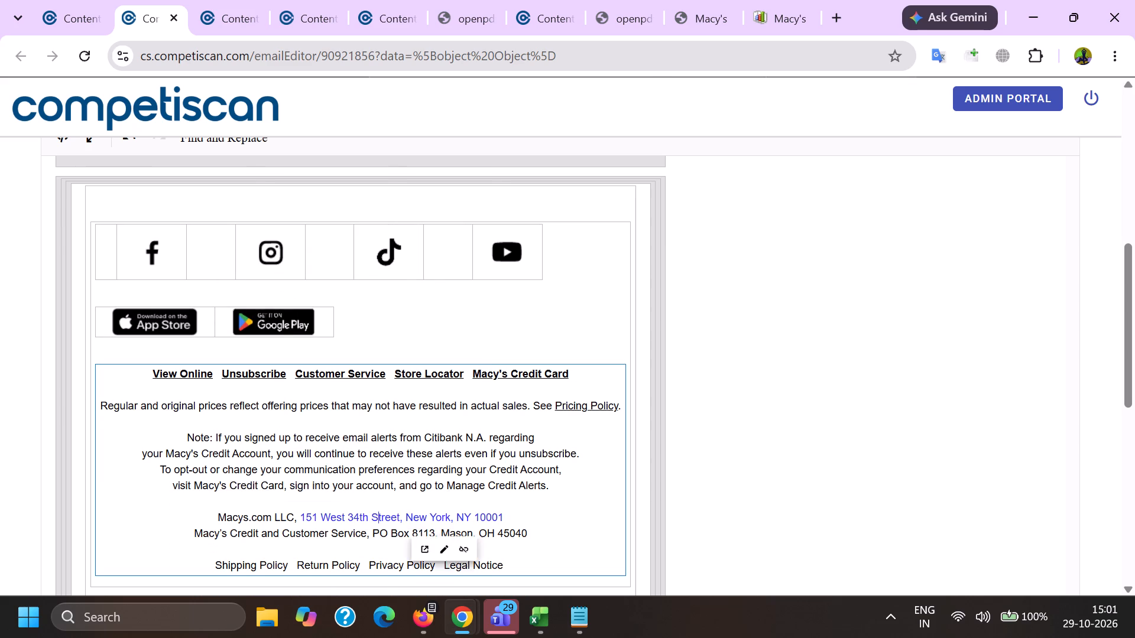
left_click(480, 543)
scroll(501, 428, "down", 1)
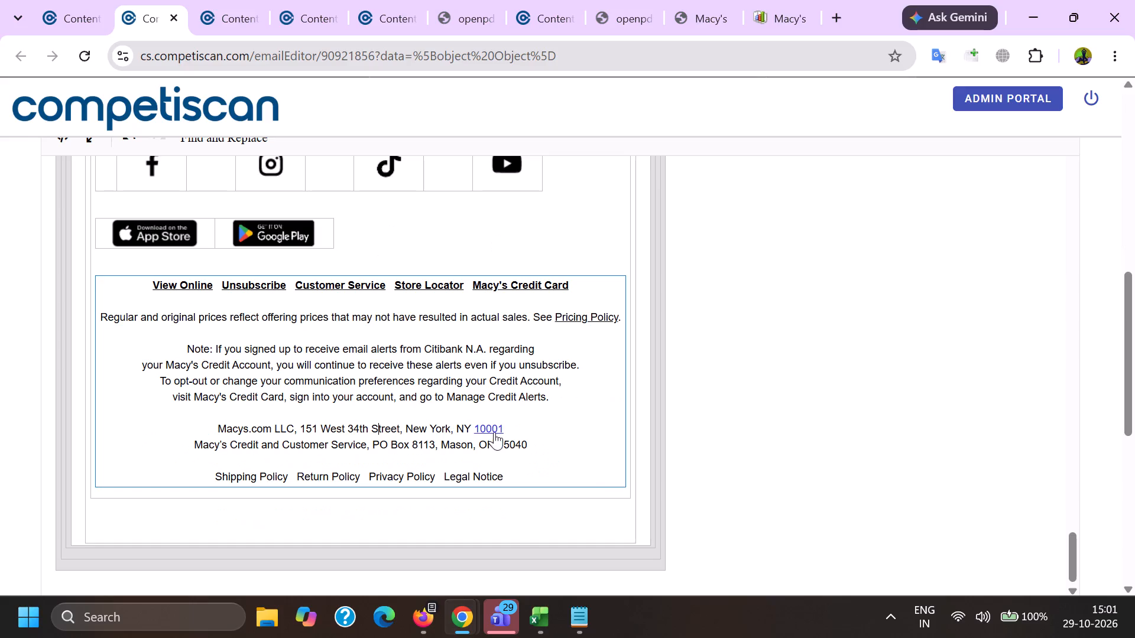
left_click(494, 432)
left_click(582, 471)
Save the product info of email 90921856 and confirm the save.
scroll(551, 395, "down", 2)
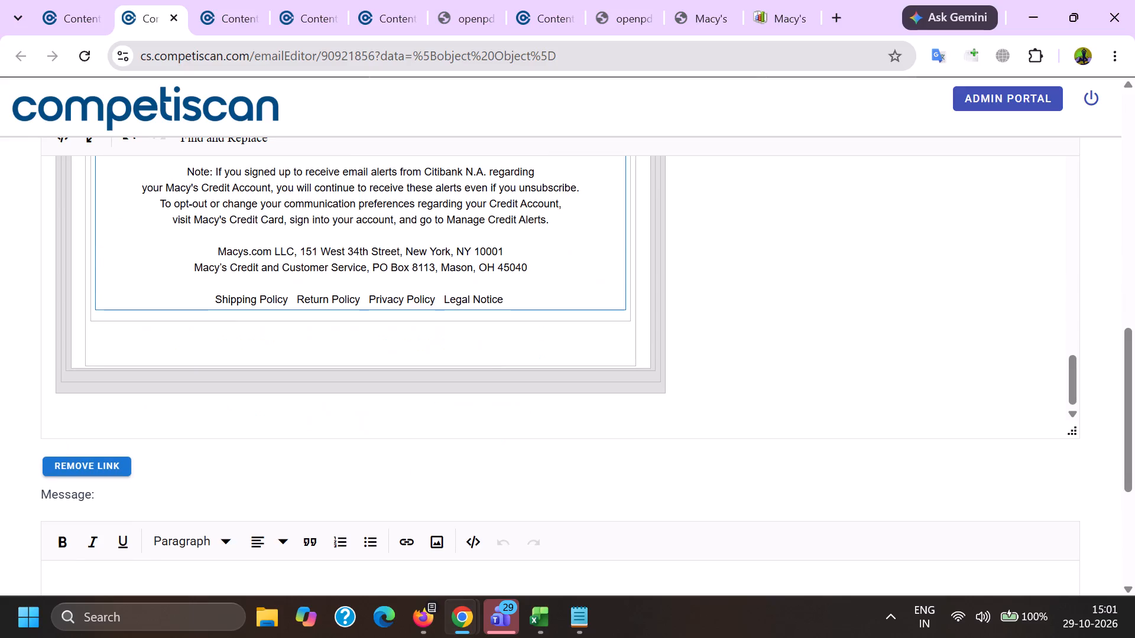
scroll(443, 401, "down", 4)
left_click(412, 451)
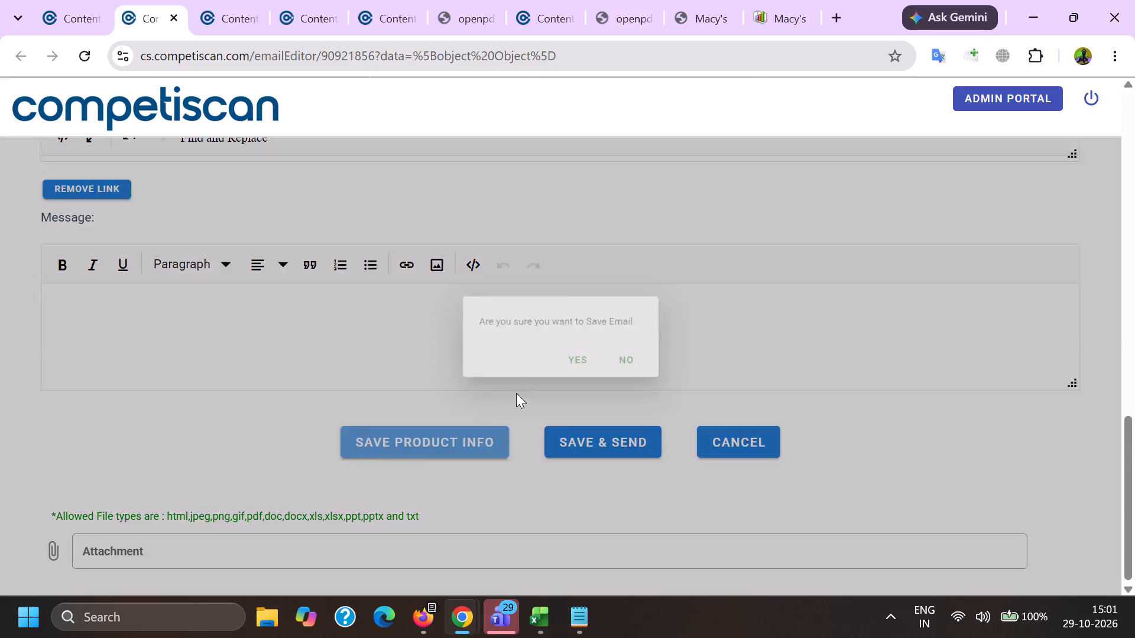
left_click(560, 367)
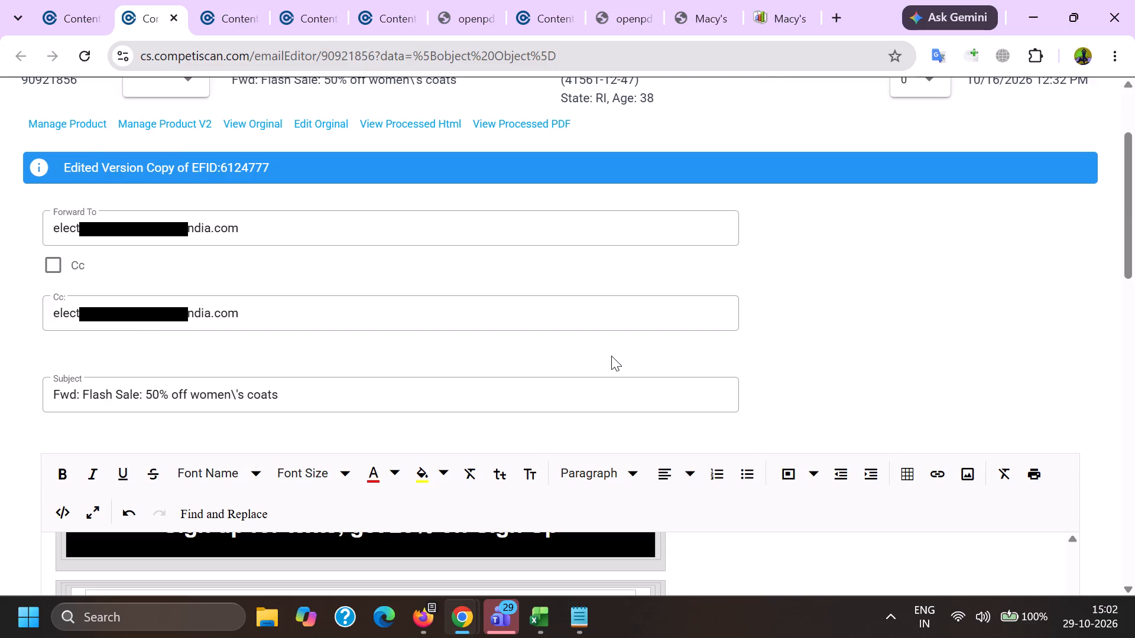
Open the product entry for email 90921856 and copy the sender name Macy's from the email's header.
left_click_drag(0, 279, 11, 275)
left_click(58, 125)
key("alt+Tab")
scroll(79, 140, "down", 6)
left_click(92, 308)
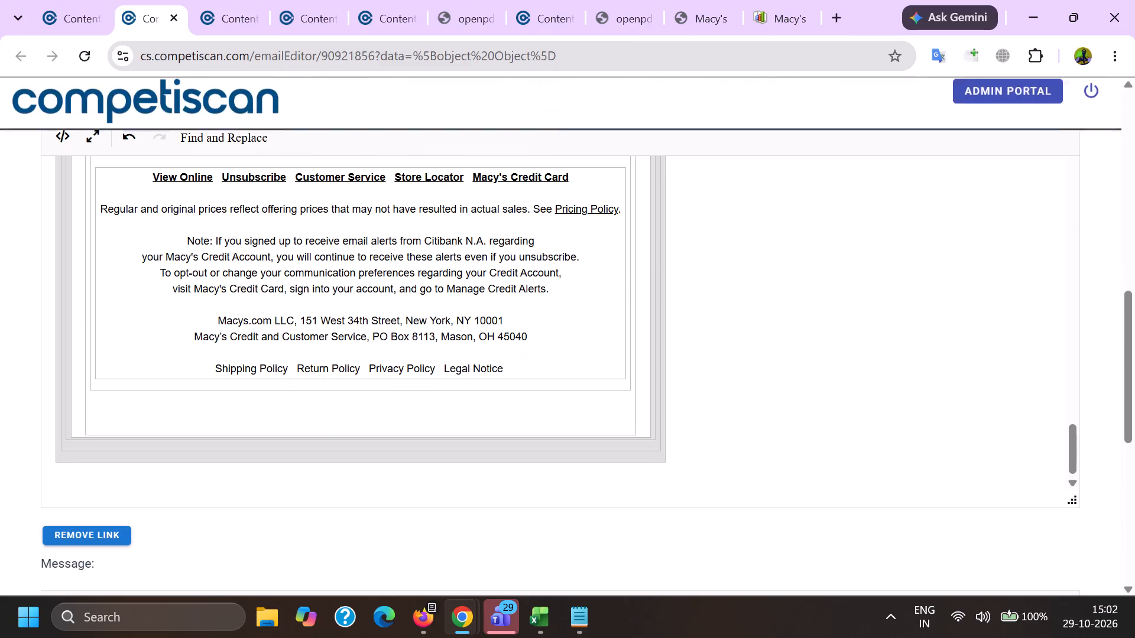
left_click(92, 307)
key("Page_Up")
key("Page_Up")
key("Page_Up")
key("Page_Up")
key("Page_Up")
key("Page_Up")
key("Page_Up")
key("Page_Up")
key("Page_Up")
key("Page_Up")
key("Page_Up")
key("Page_Up")
key("Page_Up")
key("Page_Up")
key("Page_Up")
key("Page_Up")
key("Page_Up")
key("Page_Up")
key("Page_Up")
key("Page_Up")
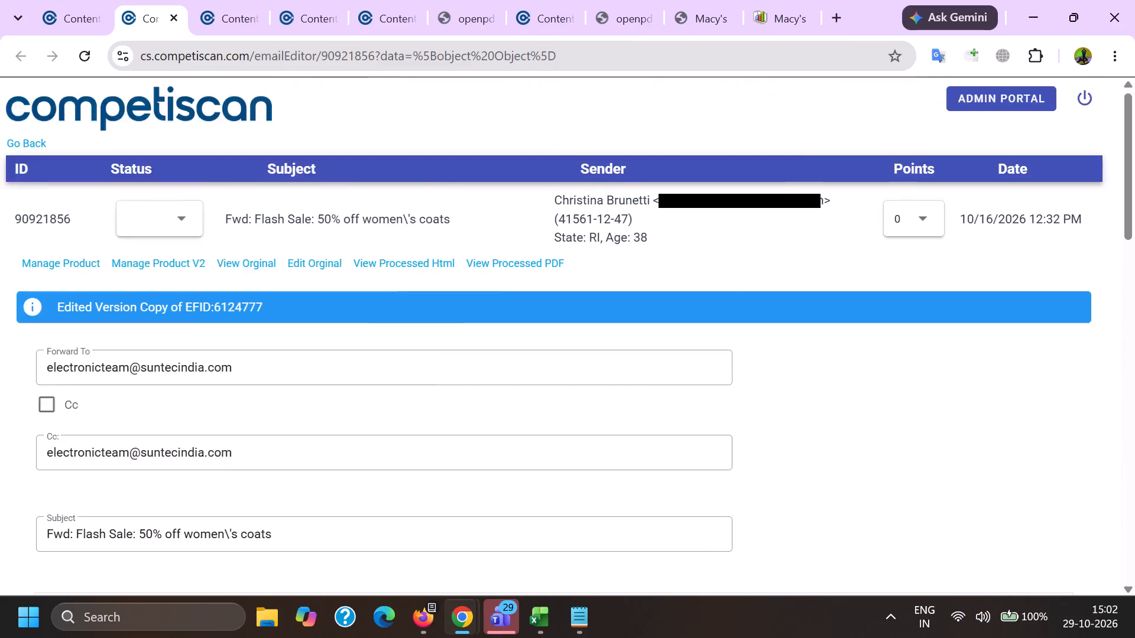
scroll(134, 217, "down", 4)
double_click(100, 291)
key("shift+Left")
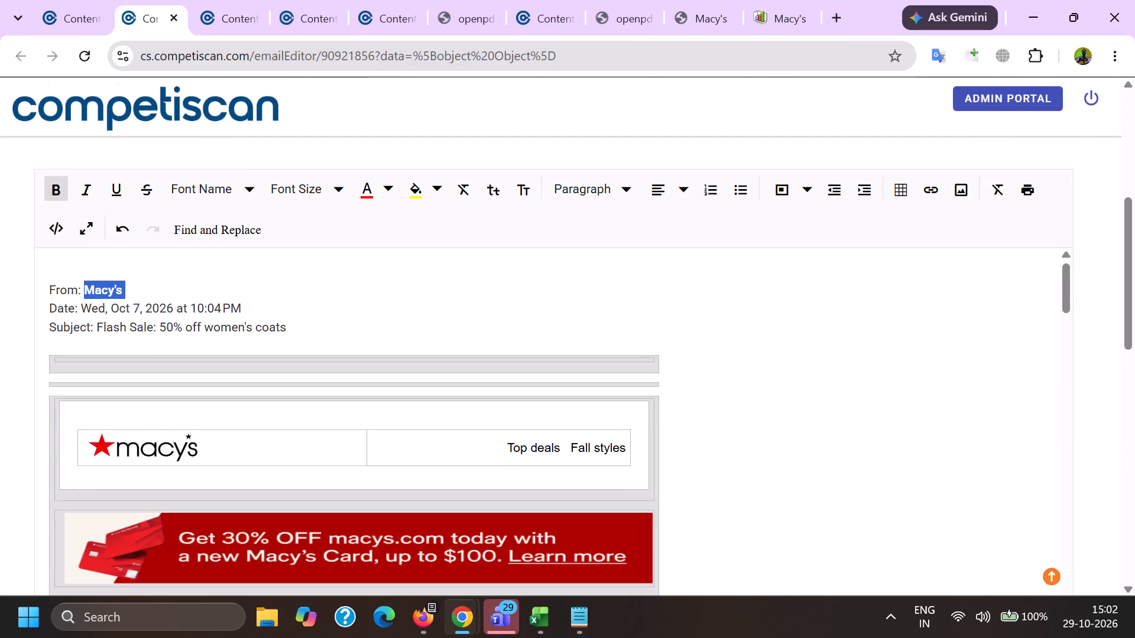
key("ctrl+c")
Replace the product entry's company apc-na with Macy's and look up Macy's as the affinity/association.
key("alt+Tab")
scroll(311, 292, "down", 5)
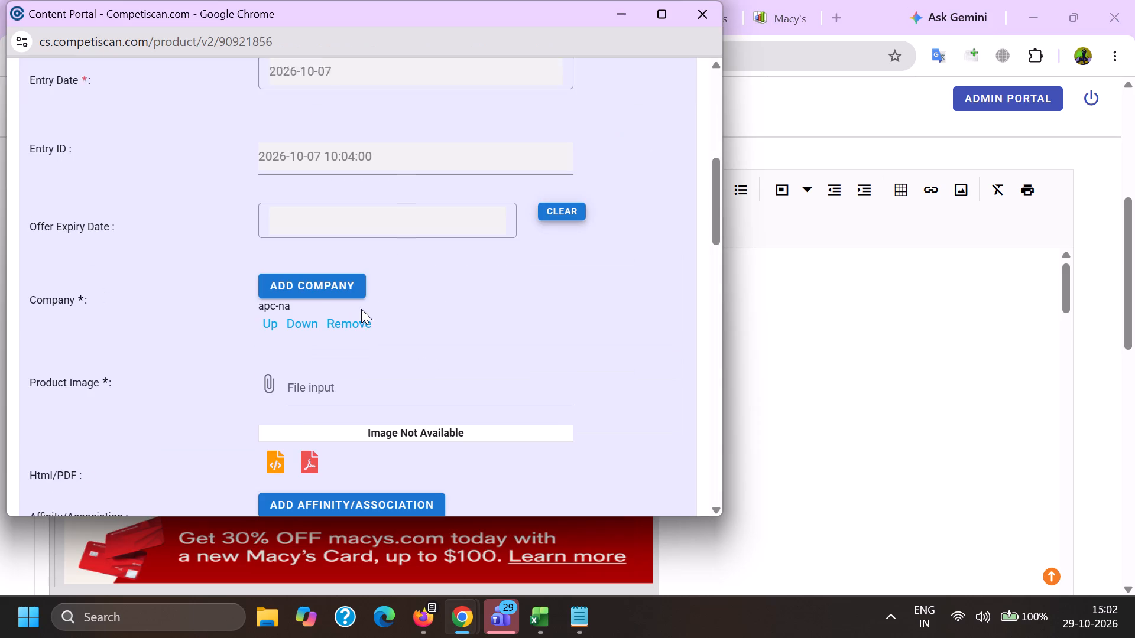
left_click(369, 330)
left_click(338, 294)
key("ctrl+v")
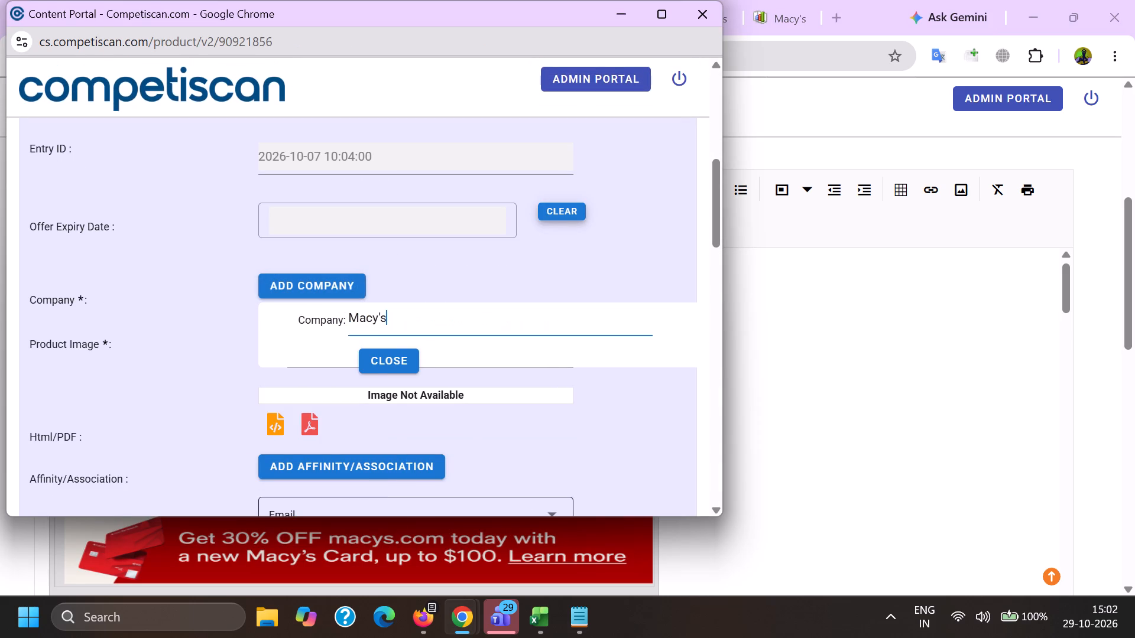
left_click(368, 472)
scroll(369, 372, "down", 1)
left_click(400, 421)
key("ctrl+v")
left_click(386, 270)
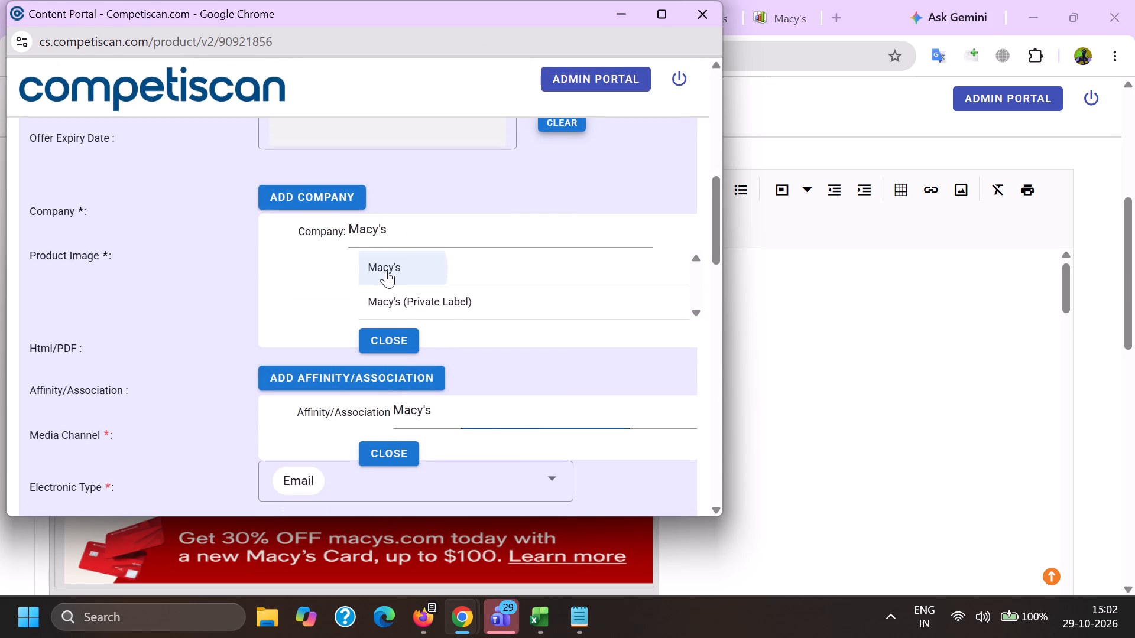
left_click(325, 240)
Add Citibank as the product entry's second company.
left_click(320, 195)
key("c")
key("i")
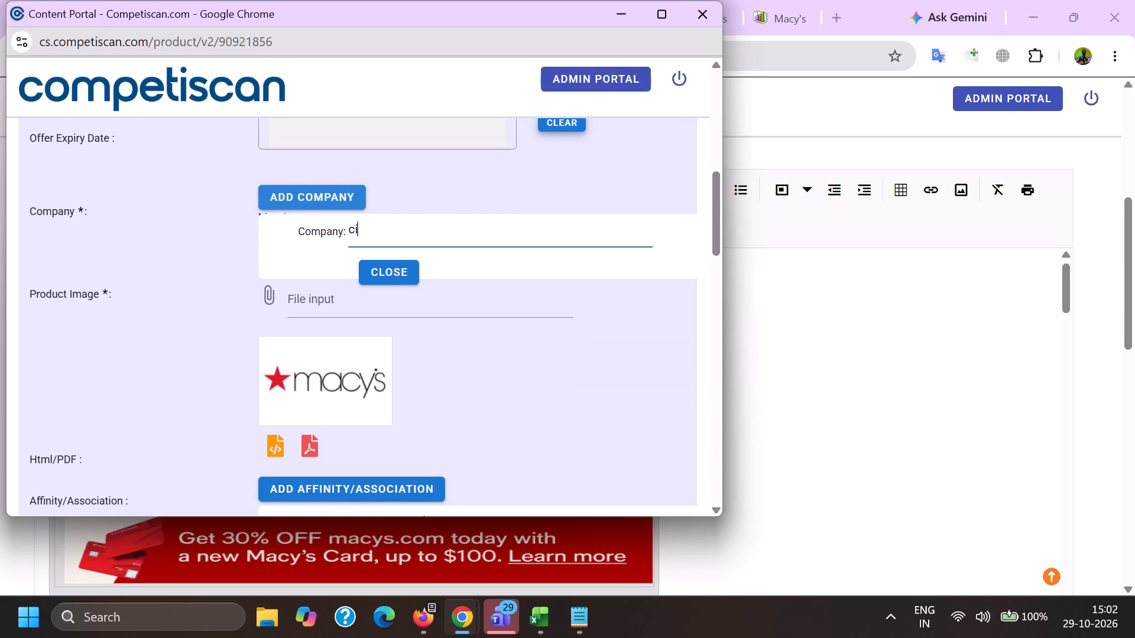
key("t")
key("i")
key("a")
key("b")
type("nk")
key("BackSpace")
key("BackSpace")
key("BackSpace")
key("BackSpace")
key("b")
key("a")
key("n")
key("k")
left_click(369, 268)
Select Macy's (Retail) as the affinity/association.
scroll(359, 234, "down", 4)
left_click(377, 272)
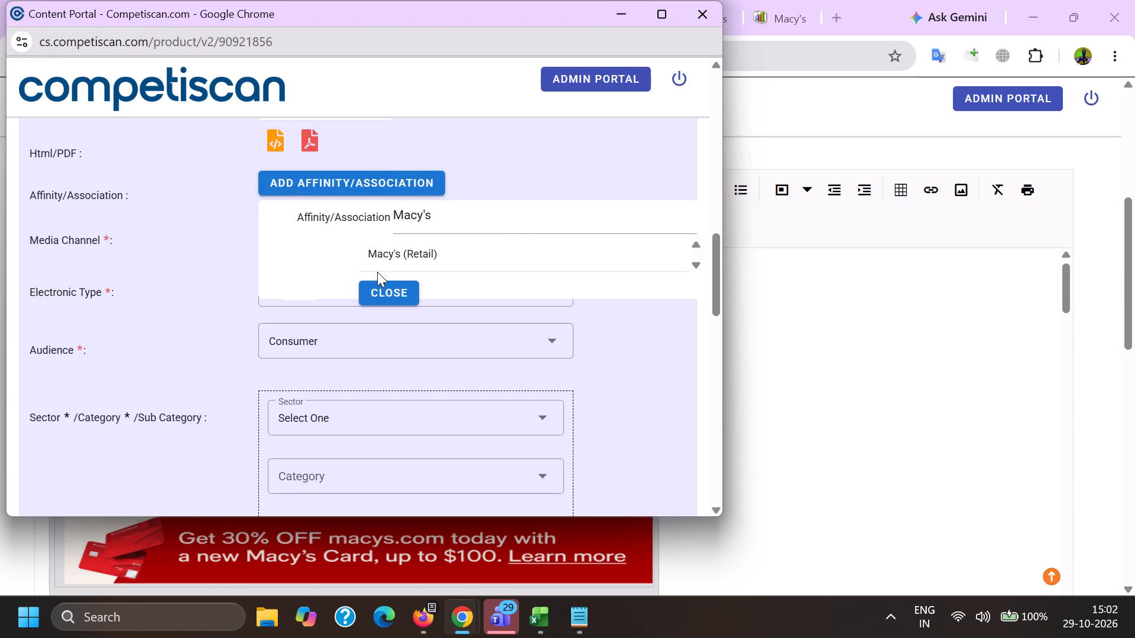
left_click(375, 263)
Set the product entry's sector to Retail.
scroll(347, 172, "down", 1)
left_click(321, 339)
scroll(321, 337, "down", 7)
left_click(330, 347)
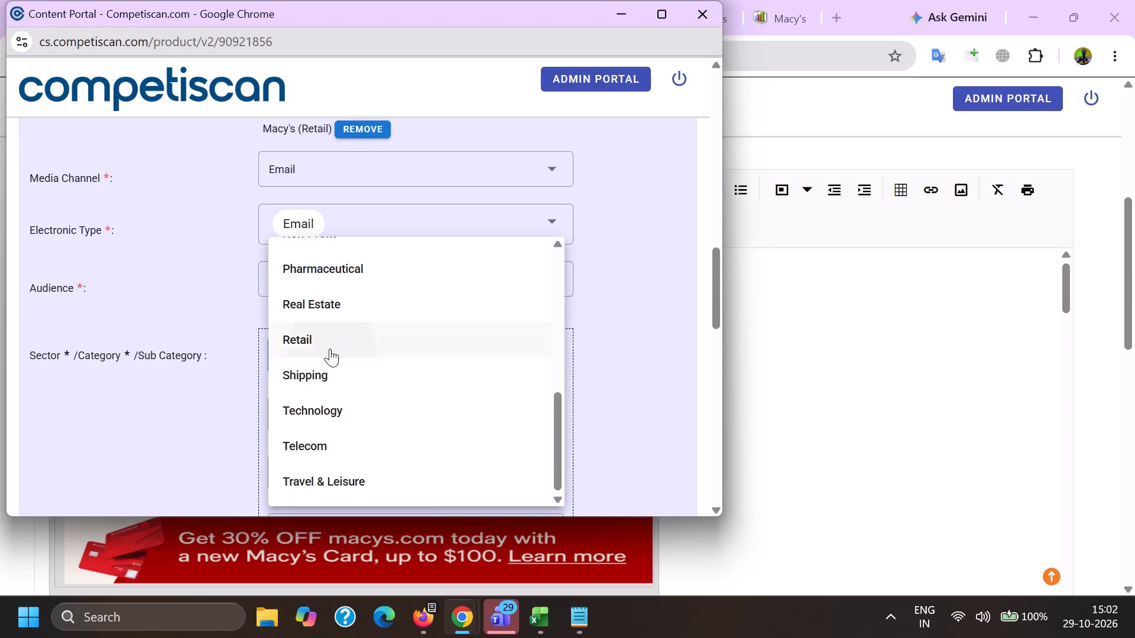
left_click(217, 362)
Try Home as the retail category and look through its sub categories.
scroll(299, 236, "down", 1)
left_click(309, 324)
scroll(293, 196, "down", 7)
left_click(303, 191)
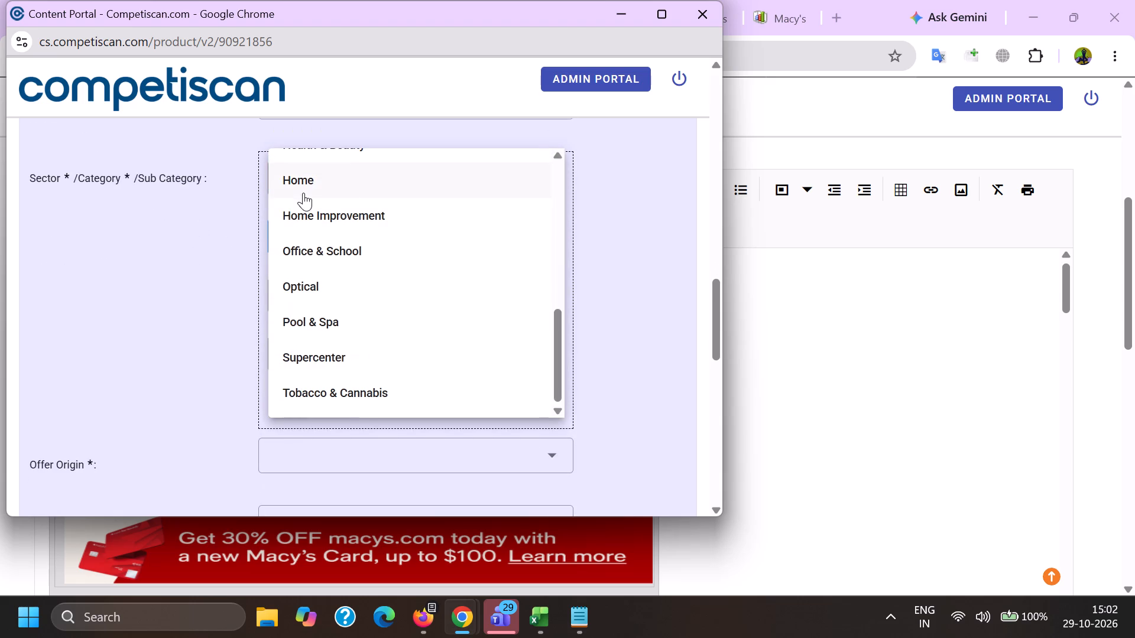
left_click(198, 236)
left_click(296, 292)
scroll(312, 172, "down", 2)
Check the email's content, set the category to Clothing & Accessories and the sub category to Women's, and add the retail classification.
key("alt+Tab")
scroll(287, 236, "down", 4)
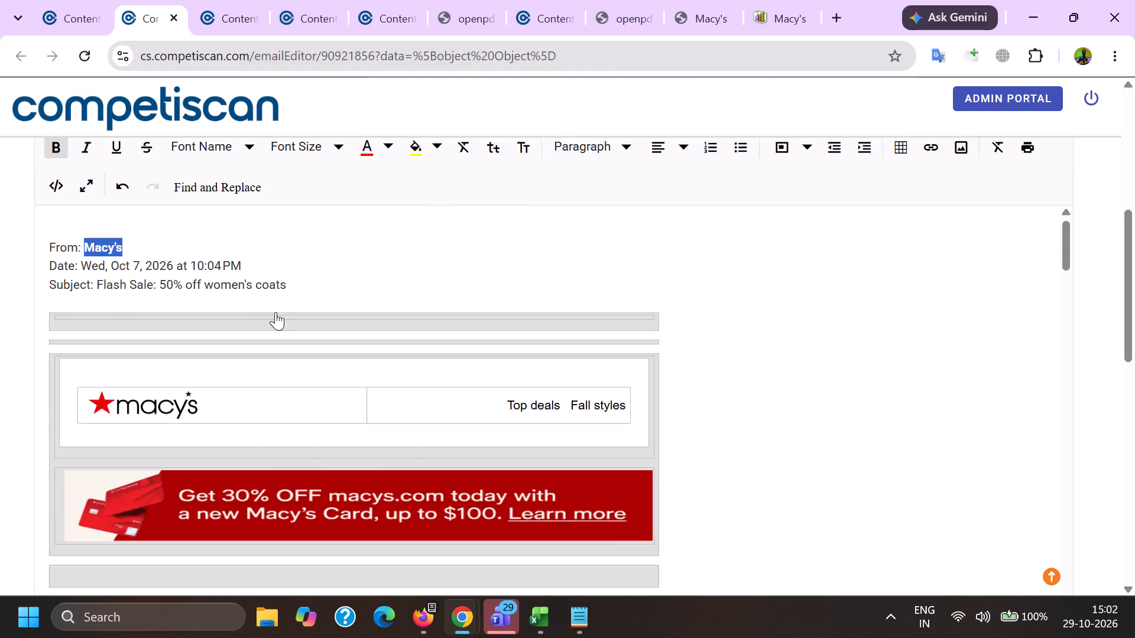
scroll(275, 312, "down", 16)
key("alt+Tab")
left_click(215, 284)
scroll(262, 336, "up", 2)
left_click(307, 235)
scroll(310, 347, "up", 7)
left_click(346, 379)
left_click(230, 356)
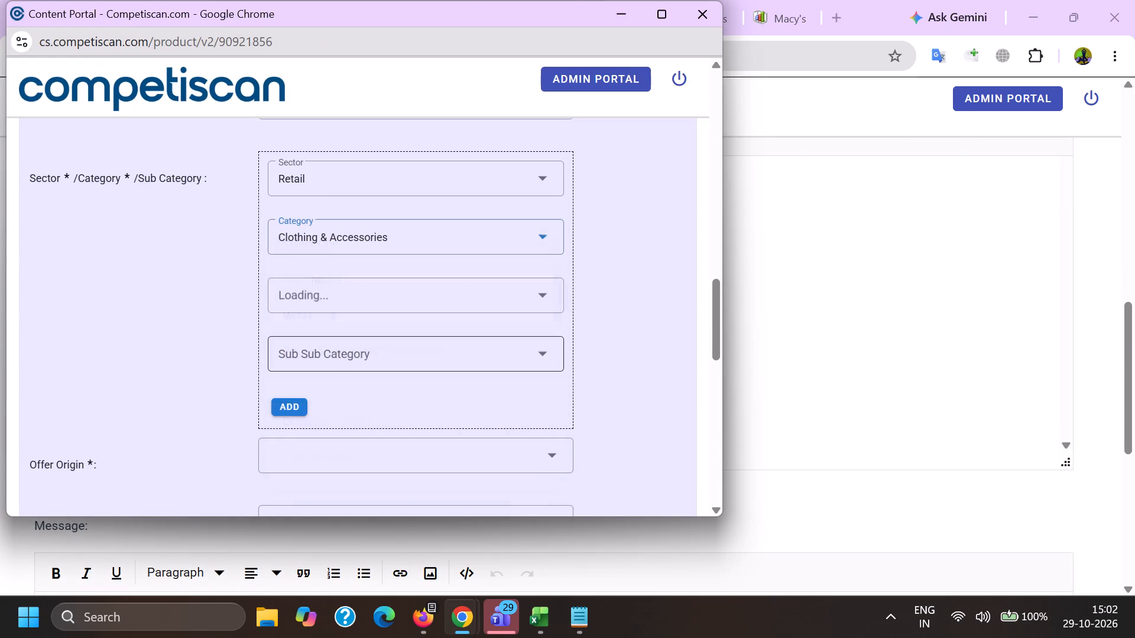
left_click(300, 304)
scroll(311, 223, "up", 1)
scroll(310, 223, "down", 7)
left_click(354, 476)
left_click_drag(134, 432, 147, 426)
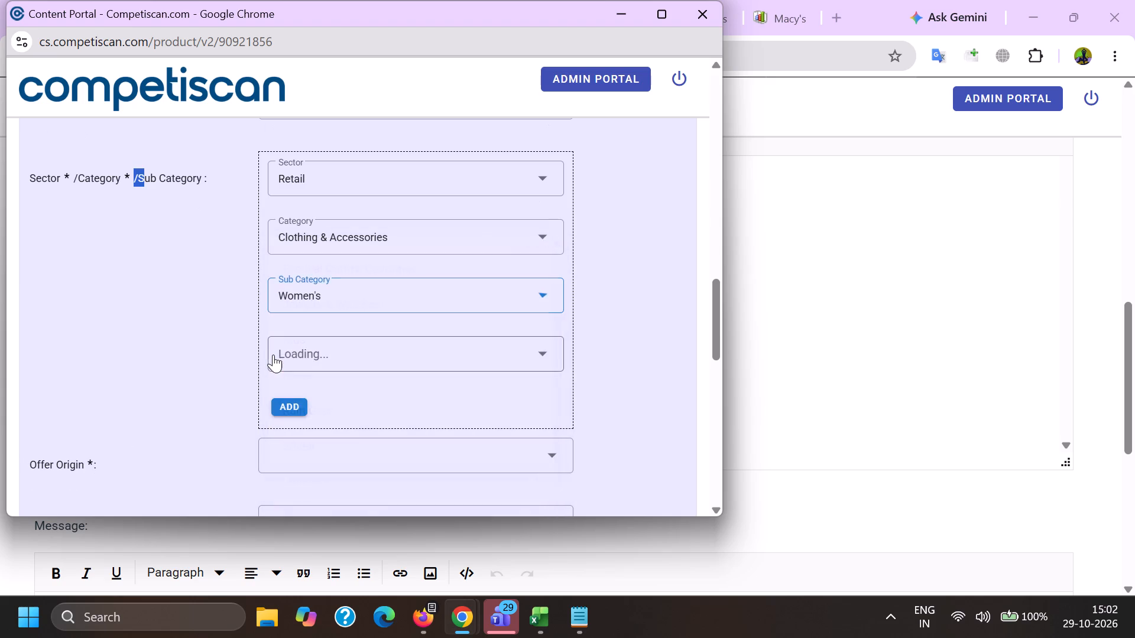
left_click(296, 405)
Add the classification Credit Cards / Payment Cards / Private Label Cards and move the Retail entry down the list.
scroll(334, 453, "up", 3)
left_click(328, 483)
scroll(341, 512, "up", 5)
scroll(330, 414, "down", 5)
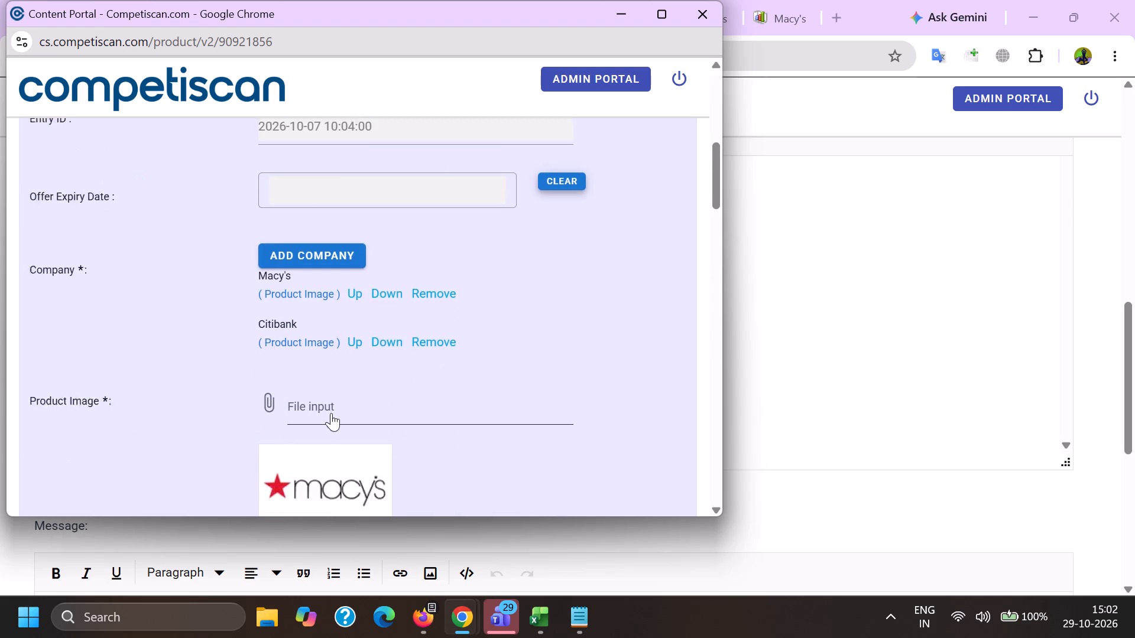
left_click(335, 401)
scroll(306, 235, "down", 3)
left_click(303, 278)
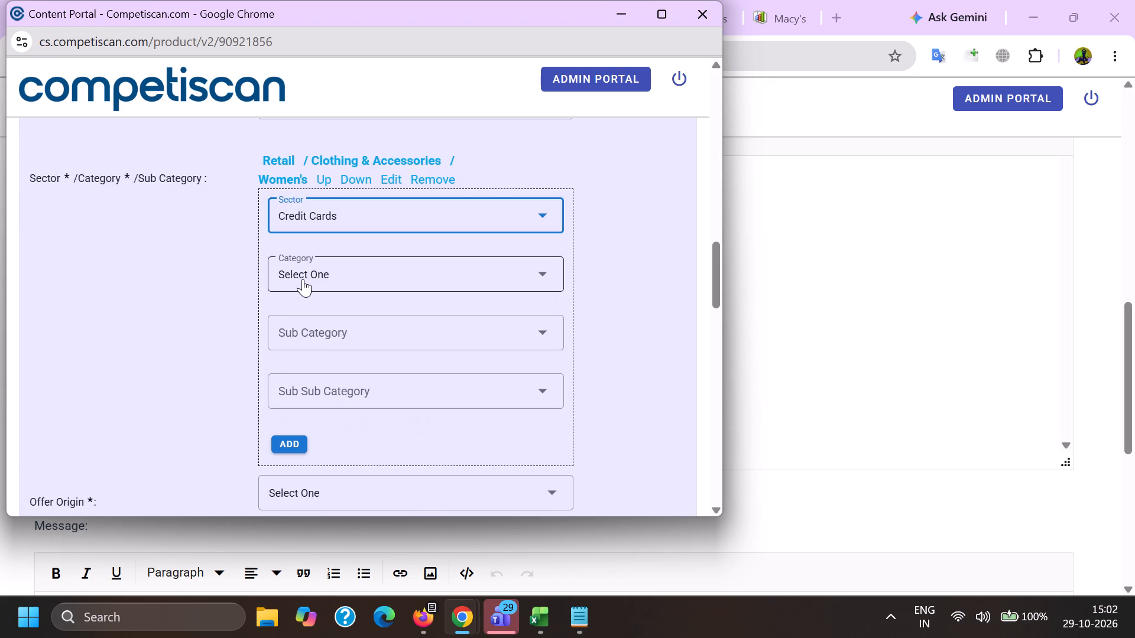
left_click(314, 356)
left_click(296, 338)
scroll(305, 247, "down", 2)
scroll(312, 339, "down", 6)
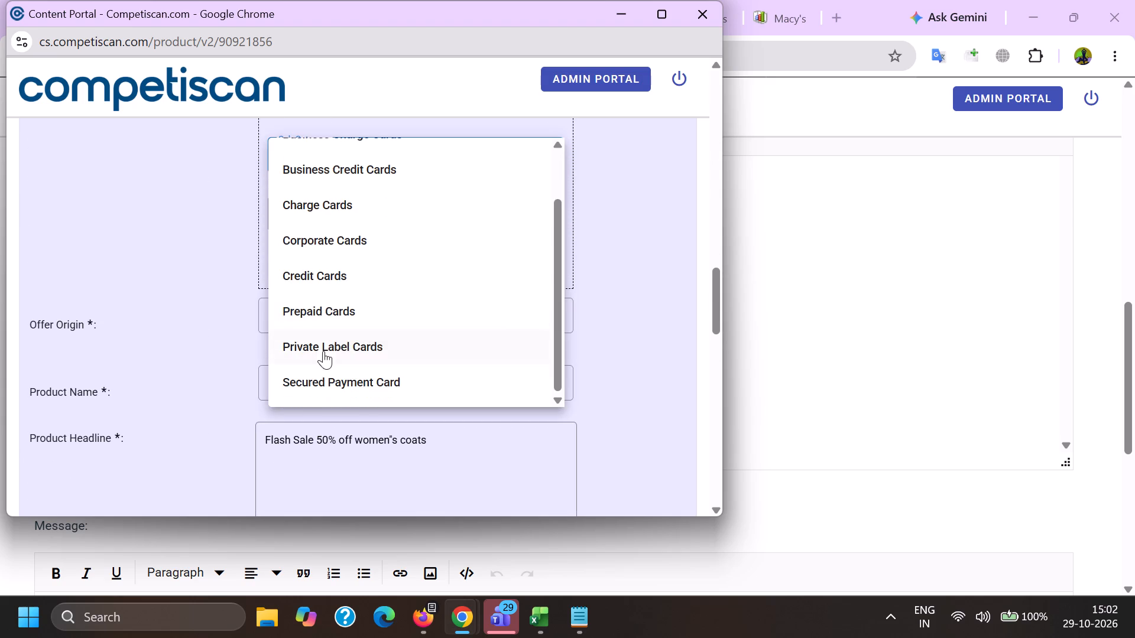
left_click(324, 348)
left_click_drag(219, 328, 226, 330)
left_click(284, 268)
scroll(339, 336, "up", 3)
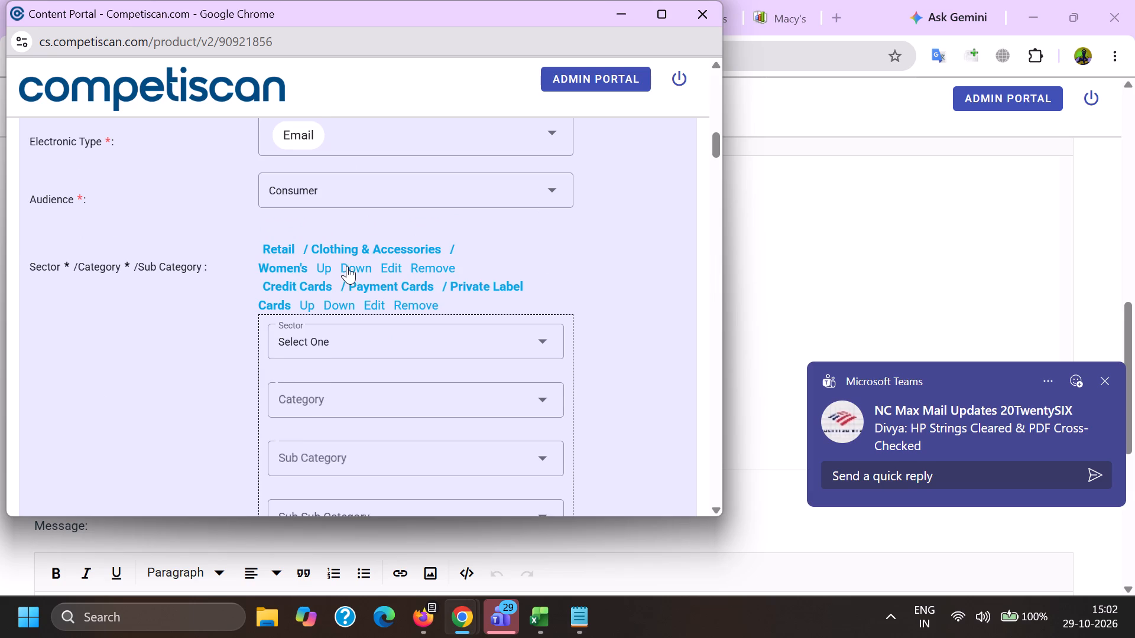
left_click(347, 266)
Set the offer origin to Provider/Bank and the product name to Macy's Card.
scroll(346, 270, "down", 5)
left_click(297, 172)
double_click(310, 240)
key("ctrl+v")
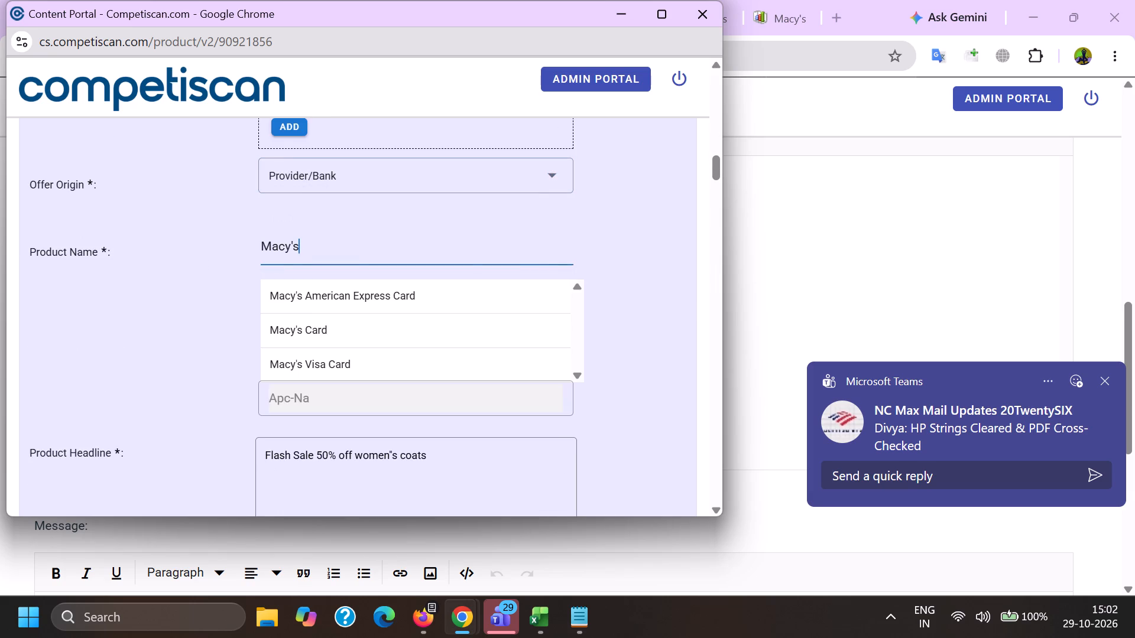
left_click(310, 313)
scroll(310, 317, "up", 5)
left_click(329, 266)
Replace the product headline with the email's subject line, "Flash Sale: 50% off women's coats.".
scroll(336, 253, "down", 5)
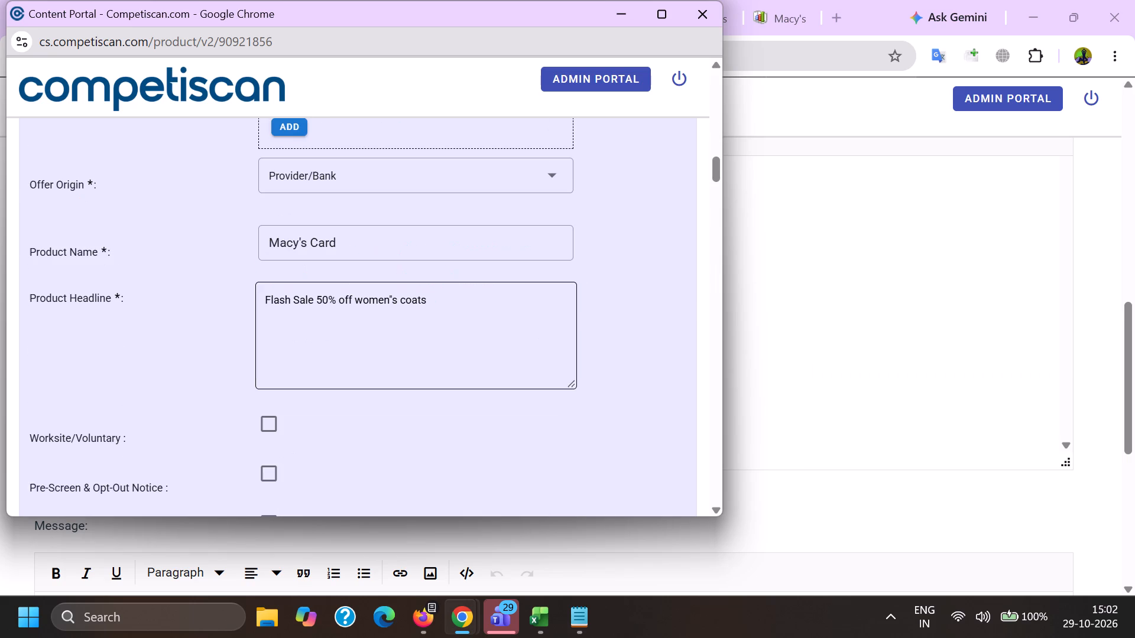
left_click_drag(467, 302, 0, 239)
key("BackSpace")
key("alt+Tab")
scroll(304, 263, "up", 4)
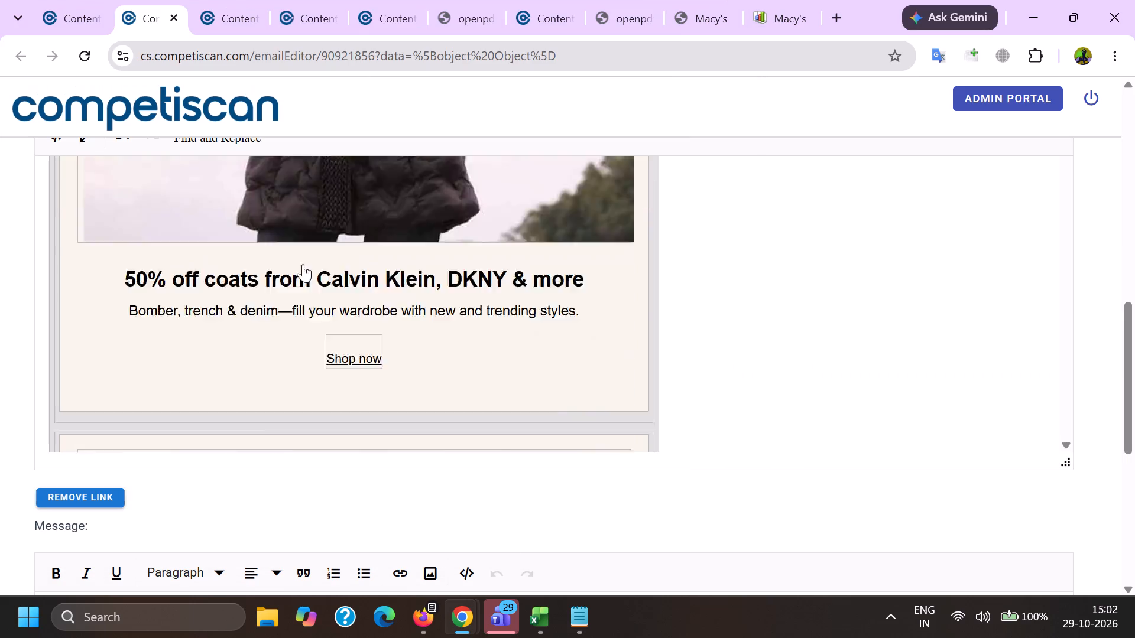
scroll(303, 264, "up", 15)
left_click(260, 242)
scroll(168, 286, "up", 3)
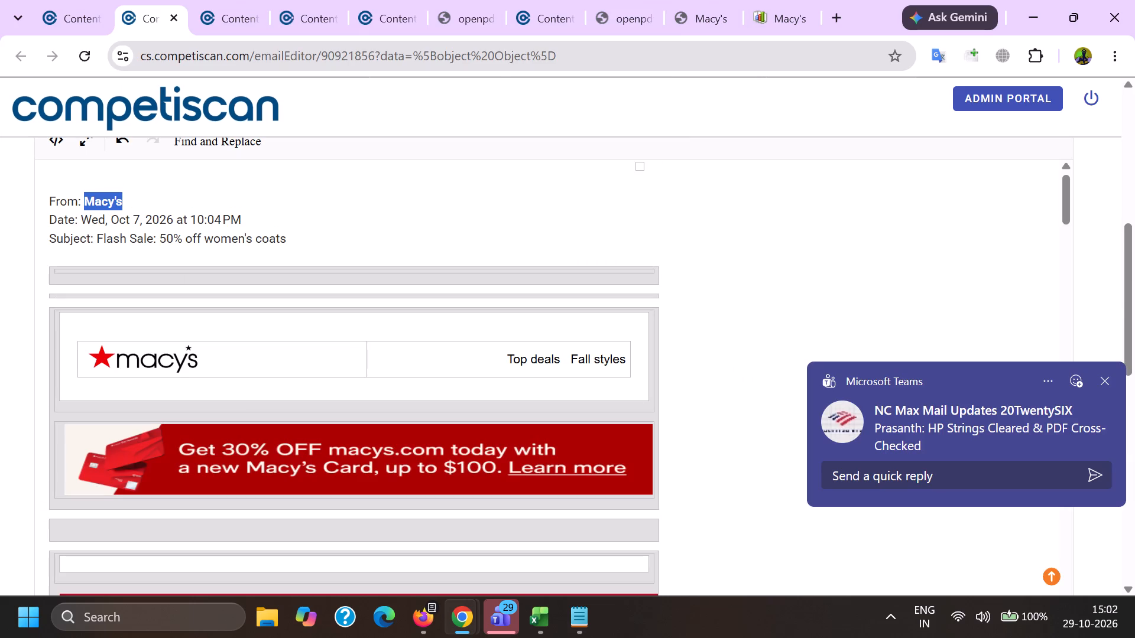
left_click(107, 236)
left_click_drag(107, 236, 113, 240)
left_click(303, 237, "shift")
key("ctrl+c")
key("alt+Tab")
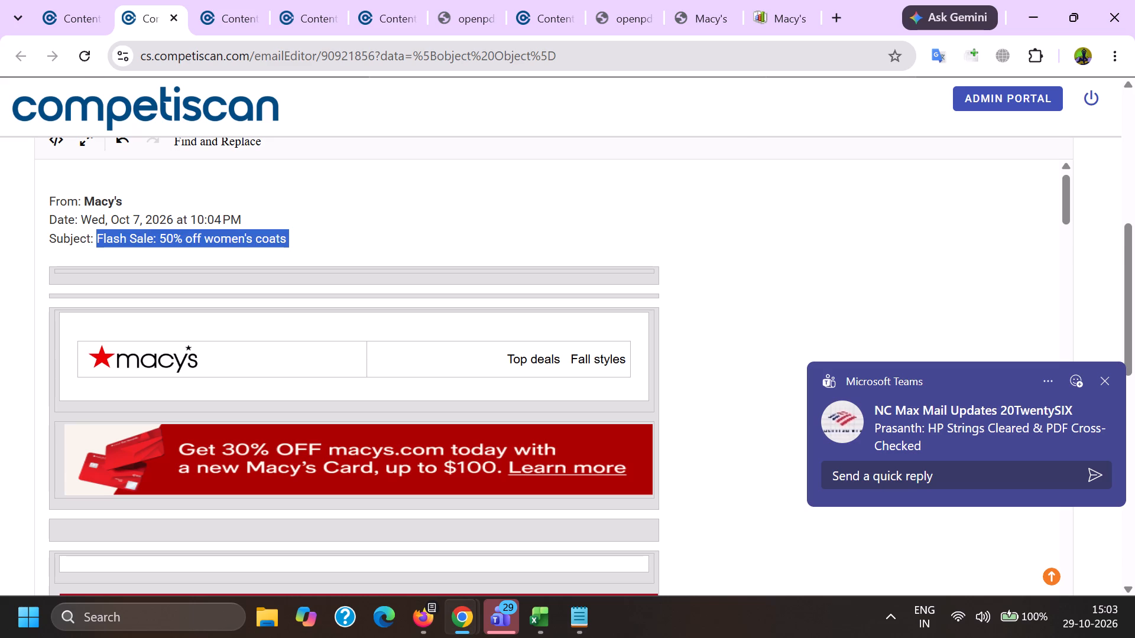
key("ctrl+v")
key("BackSpace")
key("period")
key("space")
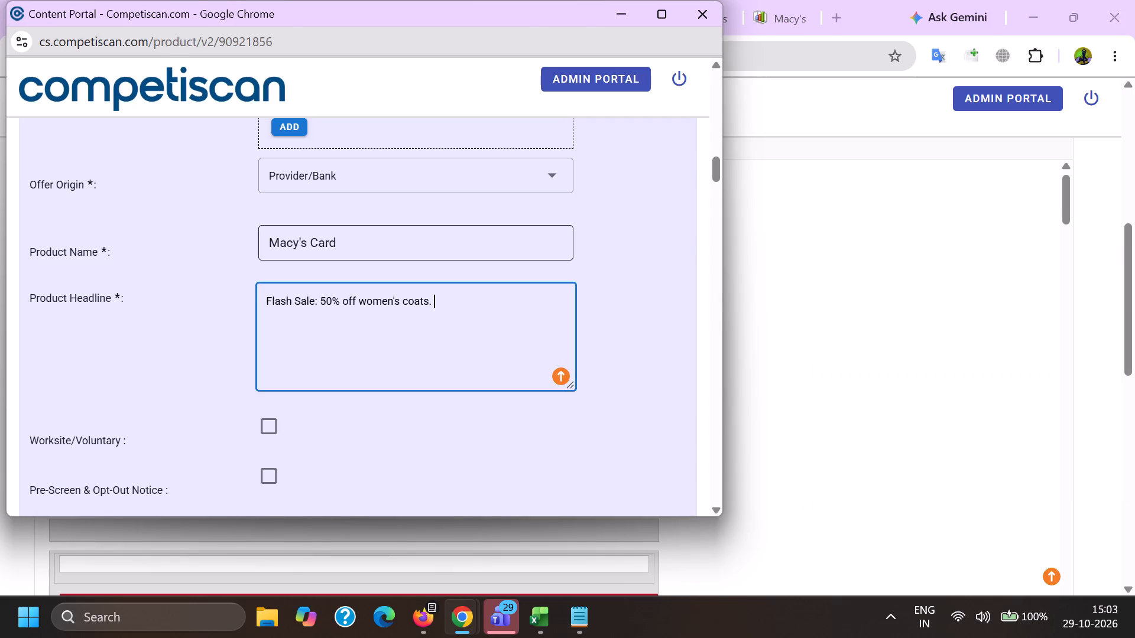
Append "Get 30% OFF macys.com today with a new Macy's Card, up to $100" to the headline, copying it from an earlier Macy's product.
key("alt+Tab")
left_click(556, 0)
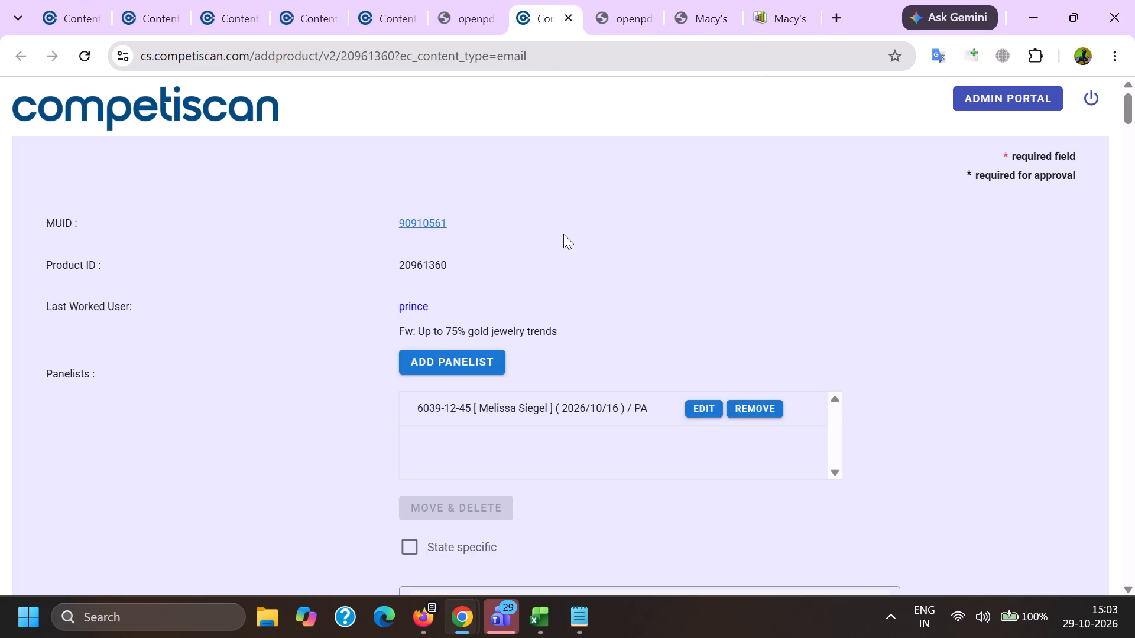
scroll(563, 237, "down", 19)
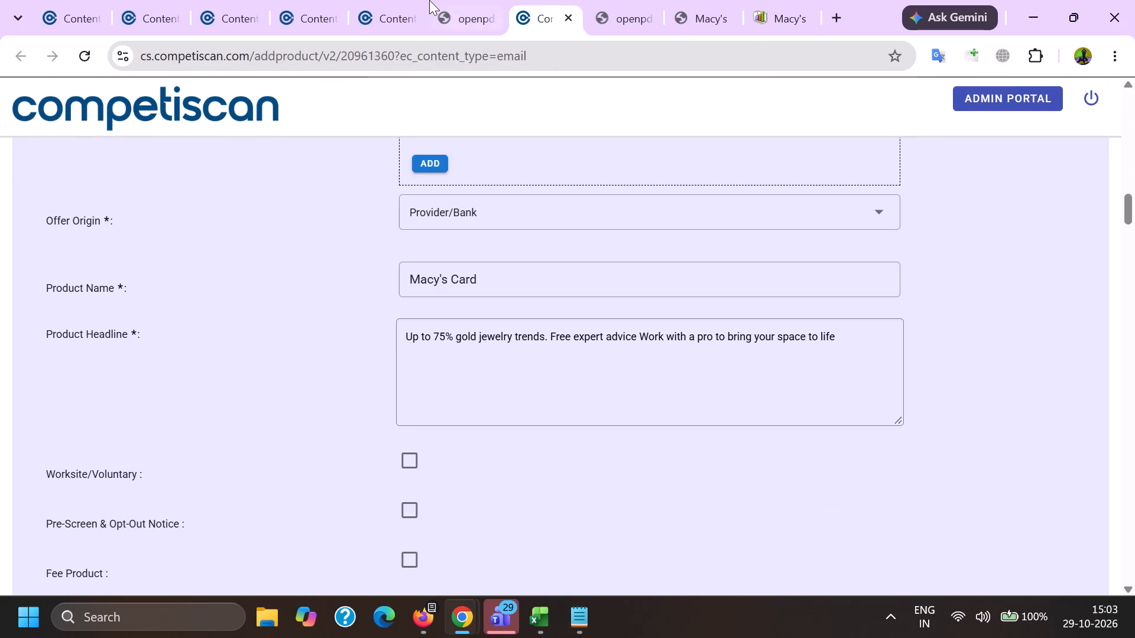
left_click(372, 0)
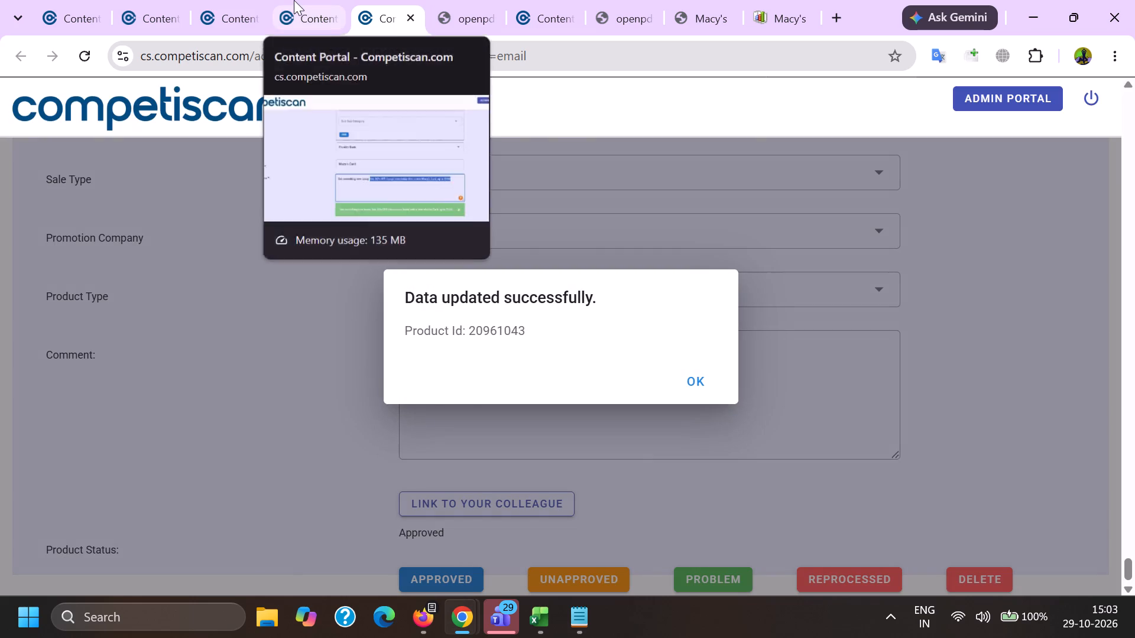
left_click(294, 0)
key("ctrl+c")
key("alt+Tab")
key("ctrl+v")
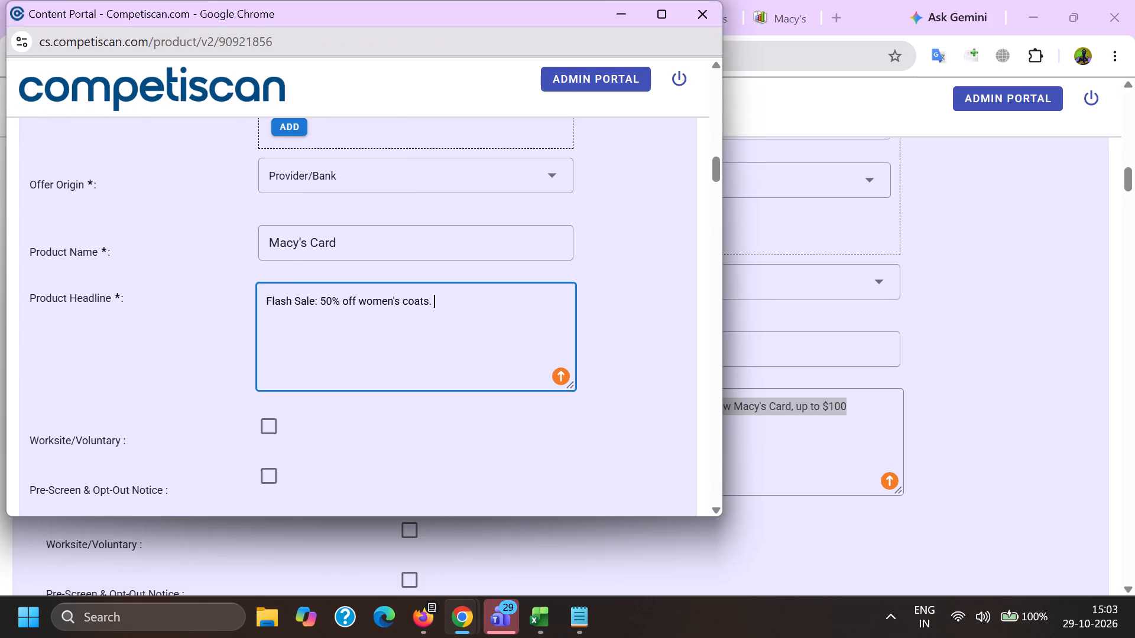
Select the URL/Website option and set the communication type to Bonuses/Contests/Incentives and Co-Brand.
scroll(290, 261, "down", 4)
left_click(315, 347)
scroll(300, 179, "down", 10)
left_click(346, 301)
left_click_drag(183, 279, 187, 281)
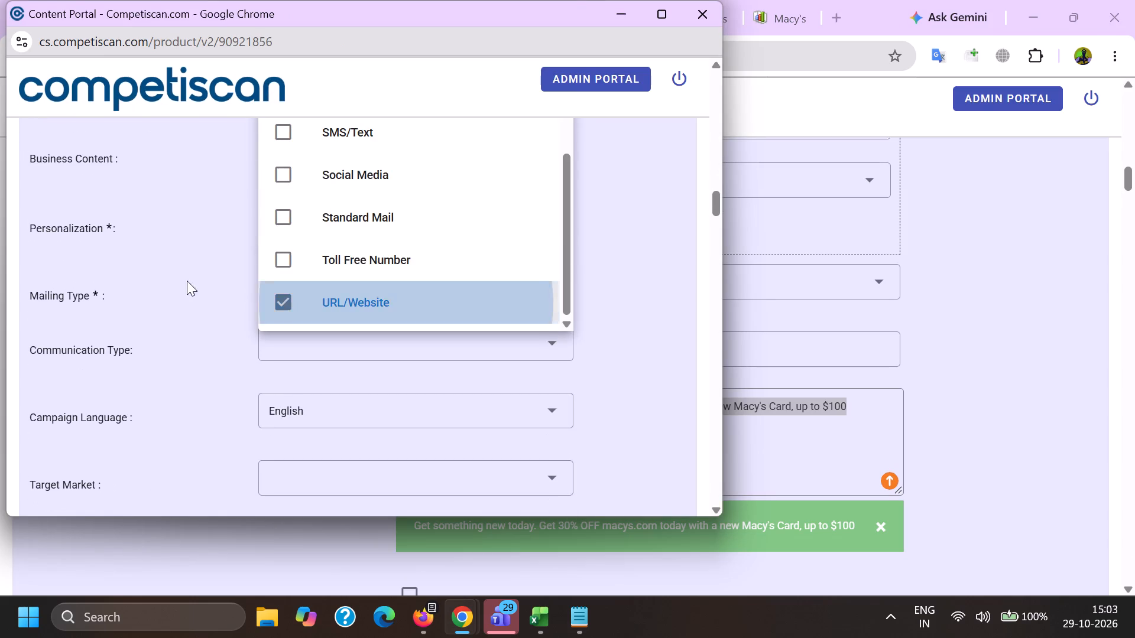
left_click_drag(187, 281, 210, 289)
left_click(314, 299)
left_click(314, 293)
left_click_drag(201, 316, 231, 336)
left_click(332, 343)
scroll(332, 211, "down", 2)
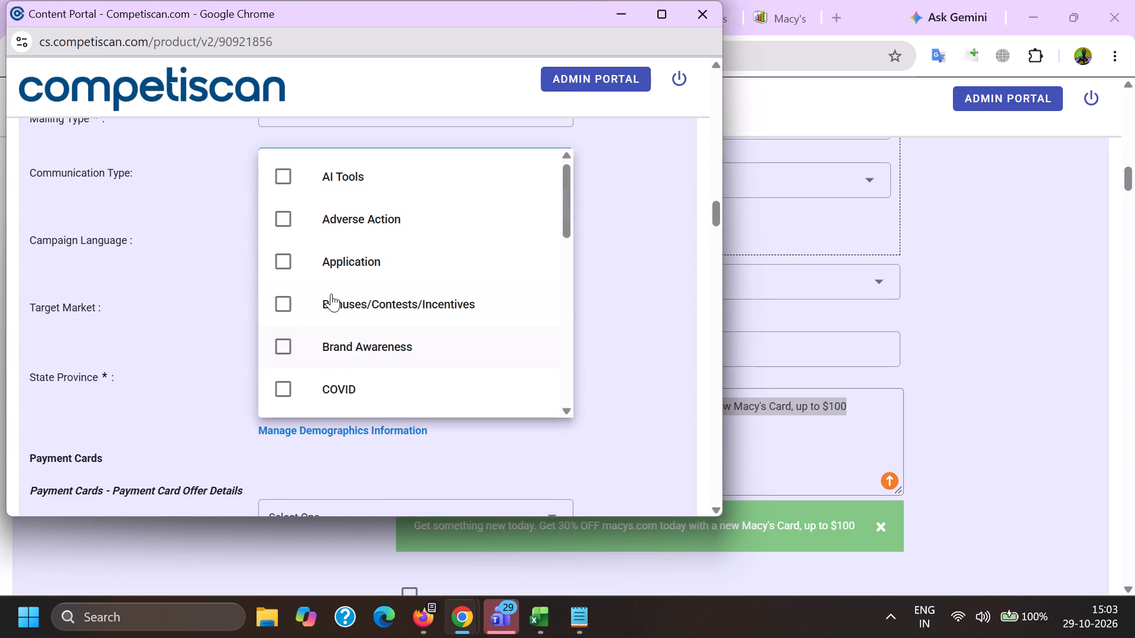
left_click(331, 294)
scroll(329, 297, "down", 5)
left_click(342, 374)
scroll(335, 347, "down", 11)
left_click_drag(183, 320, 200, 325)
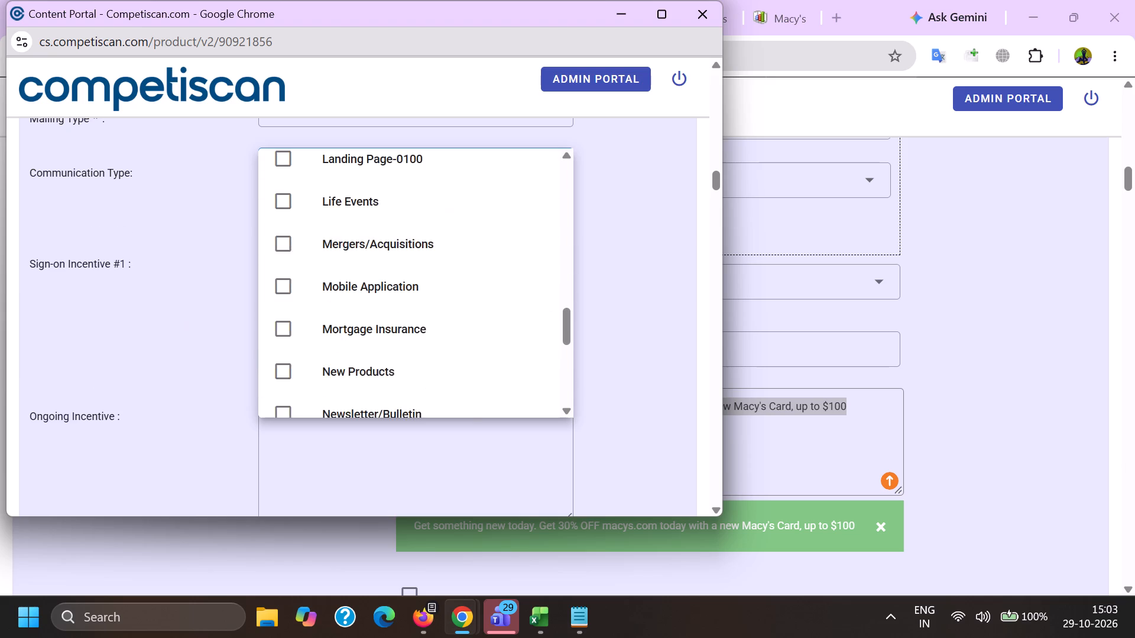
Enter "30% OFF macys.com today with a new Macy's Card, up to $100" as Sign-on Incentive #1.
left_click(373, 302)
key("ctrl+v")
left_click_drag(296, 262, 157, 239)
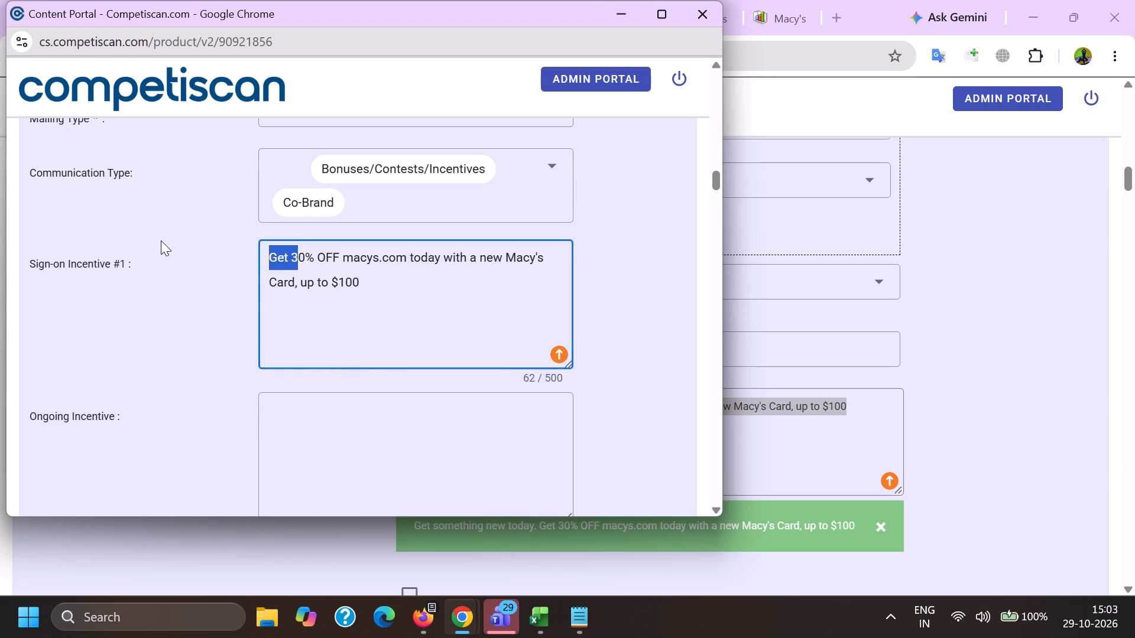
key("BackSpace")
key("3")
Set Sign-on Incentive Type #1 to Coupon/Discount, with an incentive value of 30.00 and a max award of 30.00.
scroll(194, 258, "down", 2)
left_click(296, 397)
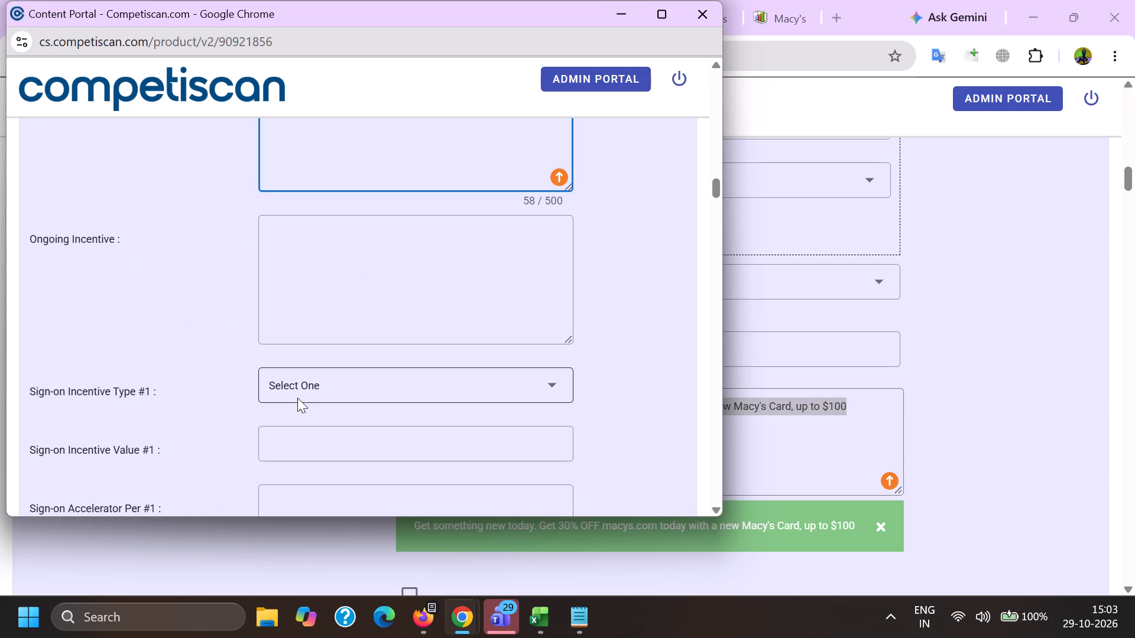
scroll(310, 415, "down", 4)
left_click(320, 375)
left_click_drag(224, 386, 231, 390)
left_click(333, 431)
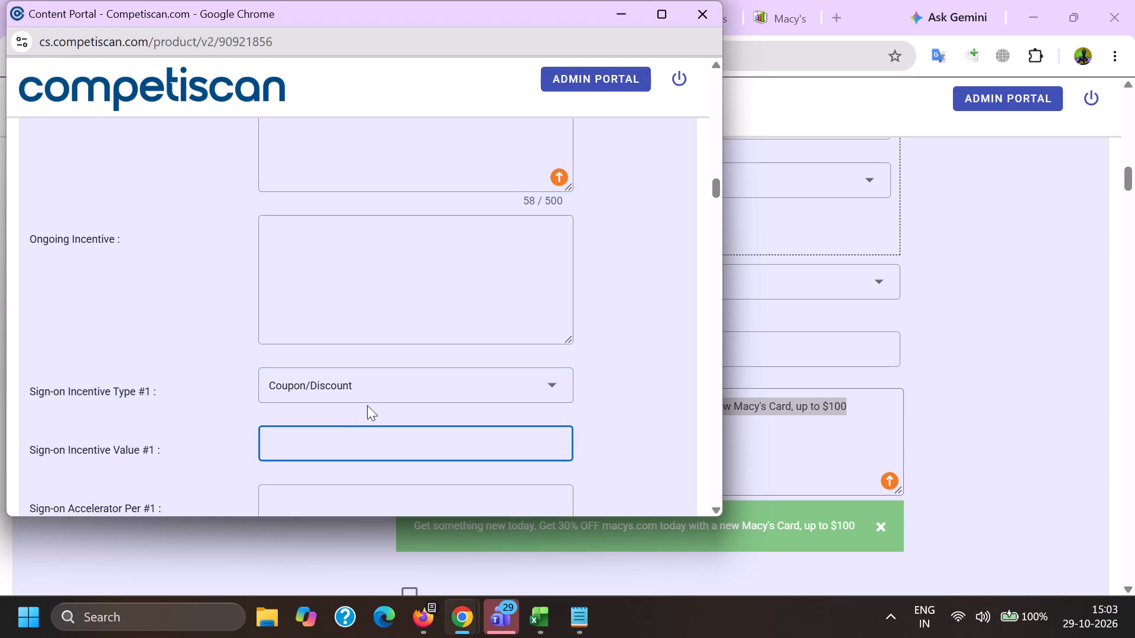
key("3")
key("0")
key("period")
key("0")
key("0")
key("Tab")
key("Tab")
key("Tab")
key("3")
key("0")
key("period")
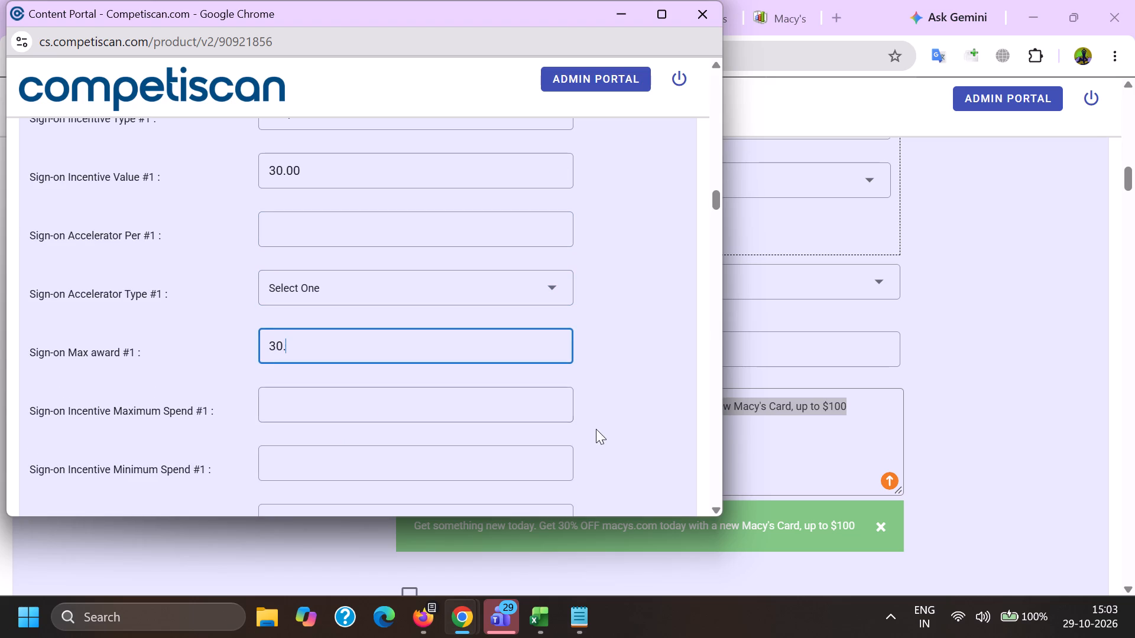
type("00")
key("Tab")
Set the application type to Invitation to Apply and the primary card level to Not Mentioned.
scroll(491, 388, "down", 20)
scroll(491, 388, "down", 6)
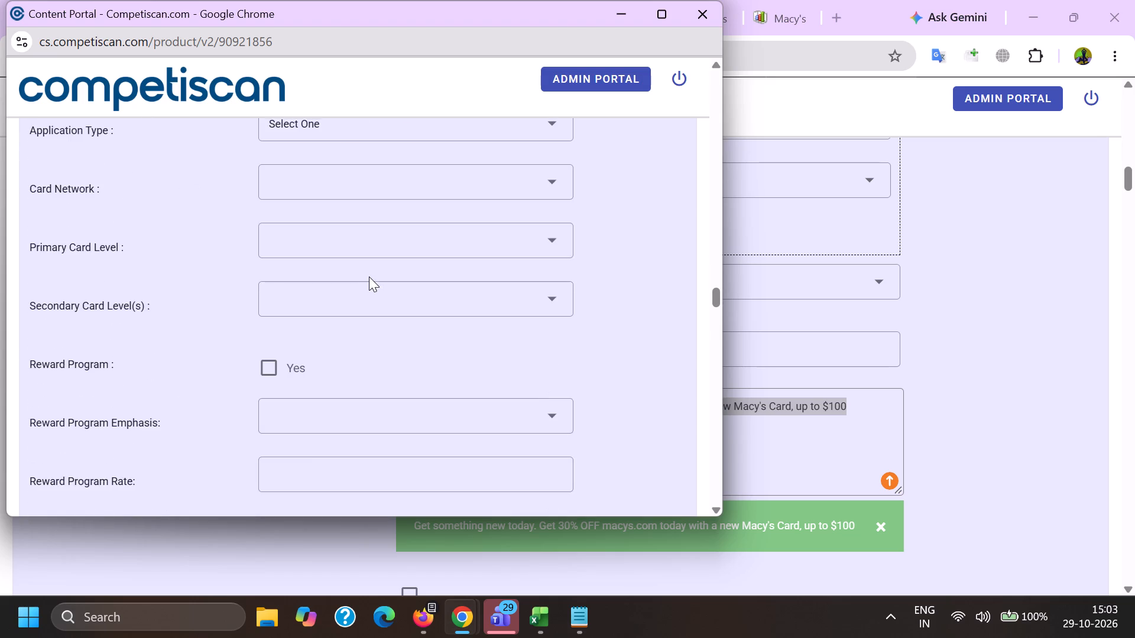
scroll(368, 278, "up", 1)
left_click(275, 212)
left_click(334, 307)
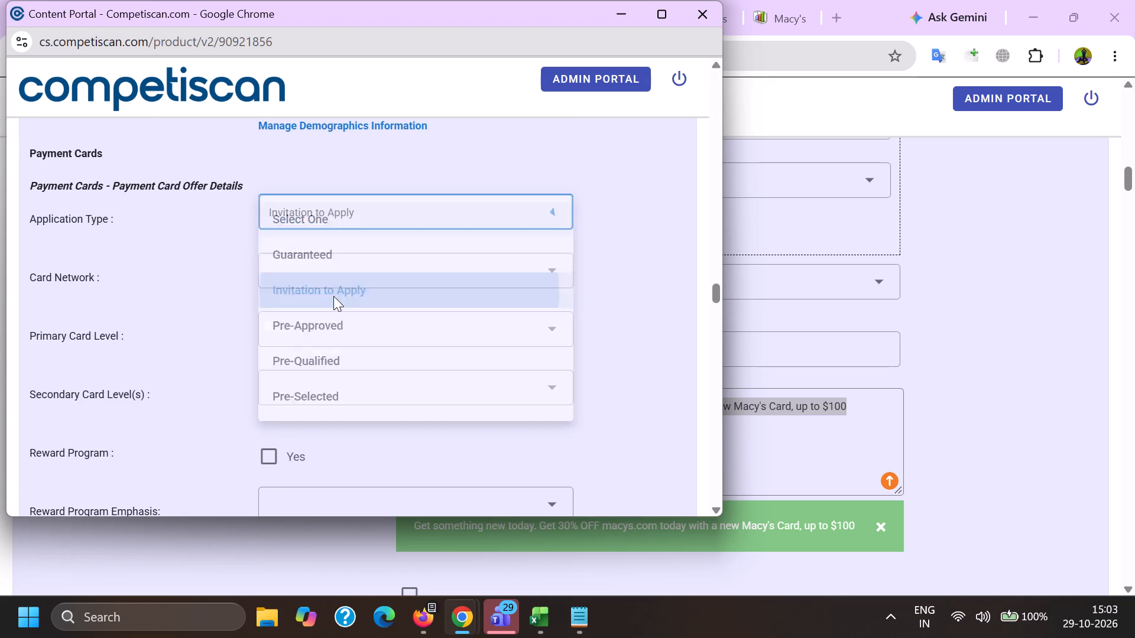
left_click(292, 317)
scroll(291, 232, "down", 2)
left_click(314, 371)
left_click_drag(197, 346, 202, 345)
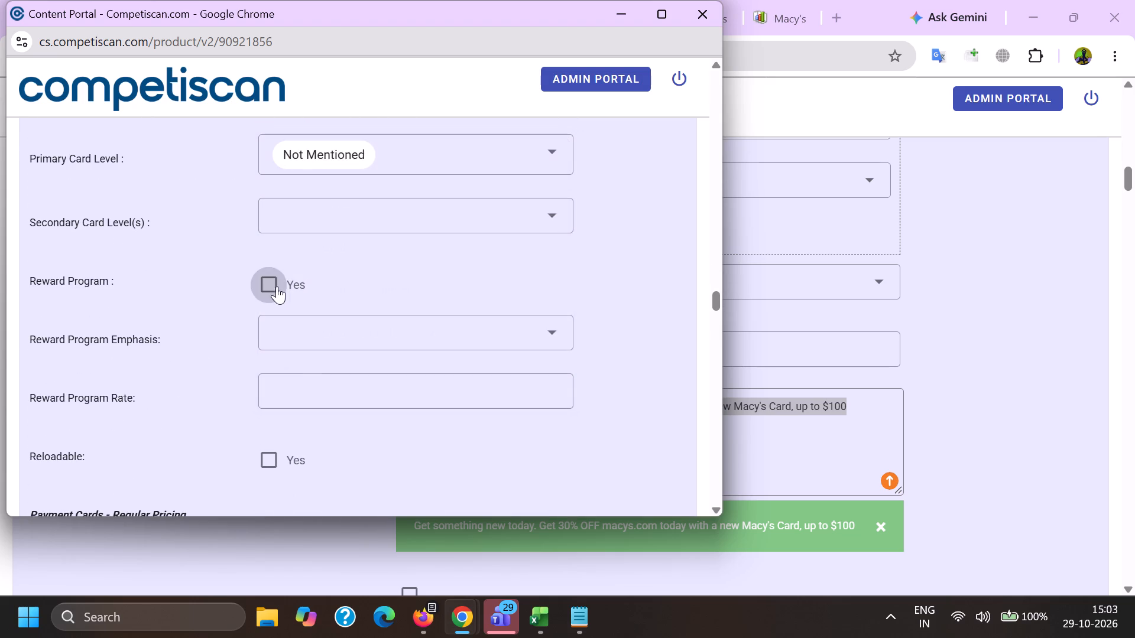
Mark the reward program as Yes and set its emphasis to Points.
left_click(277, 286)
left_click(295, 338)
left_click(337, 425)
double_click(230, 431)
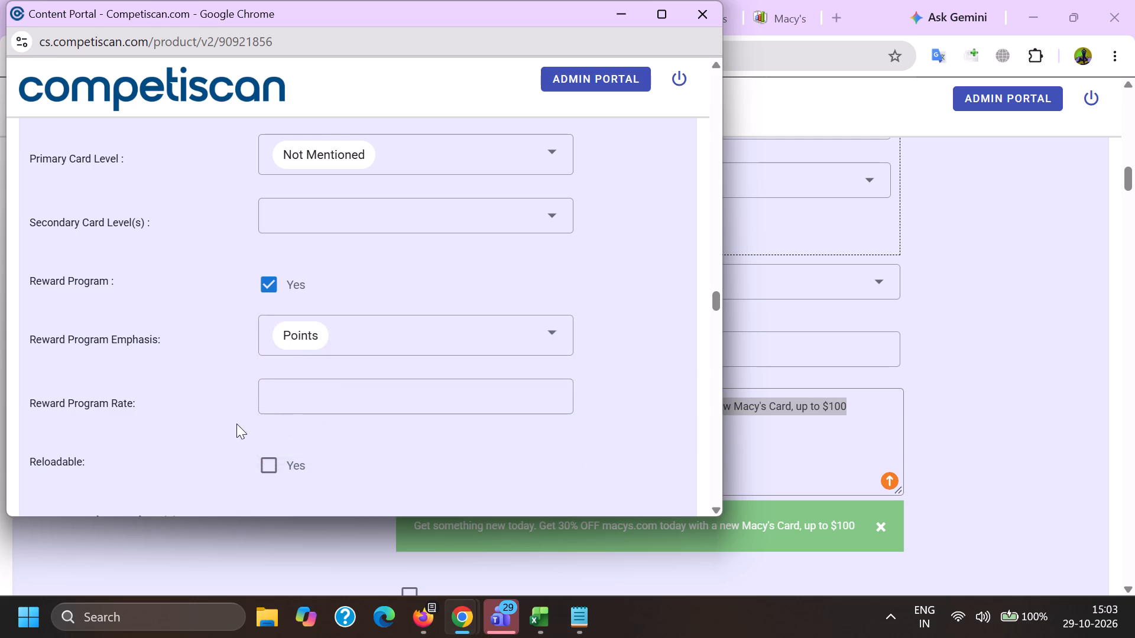
Mark the credit card as mentioned in the retail section and submit the product entry.
key("End")
left_click(266, 241)
left_click(283, 492)
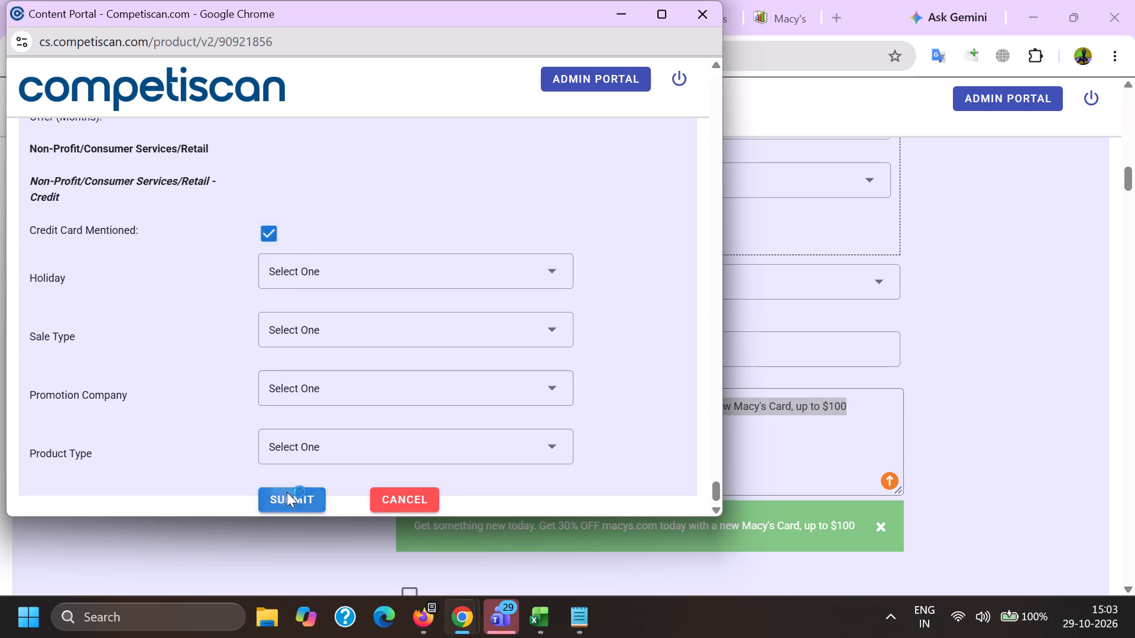
Switch to the email list in Firefox and copy the "Flash Sale: up to 70% off" subject without its Fwd prefix.
left_click(413, 636)
left_click(314, 541)
scroll(255, 396, "down", 1)
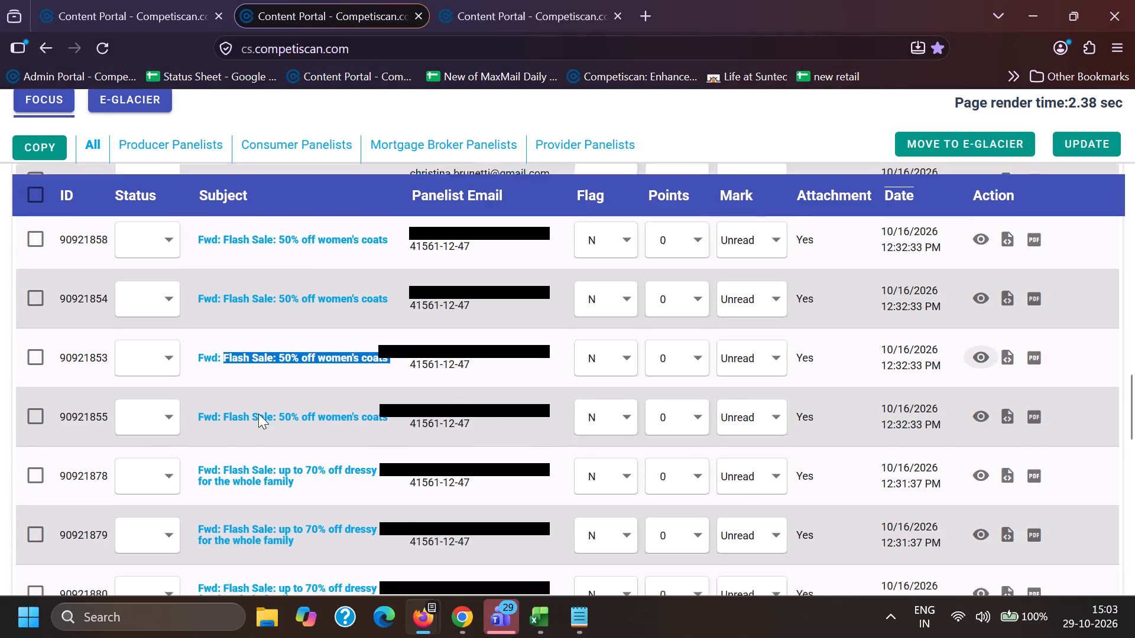
scroll(259, 442, "down", 2)
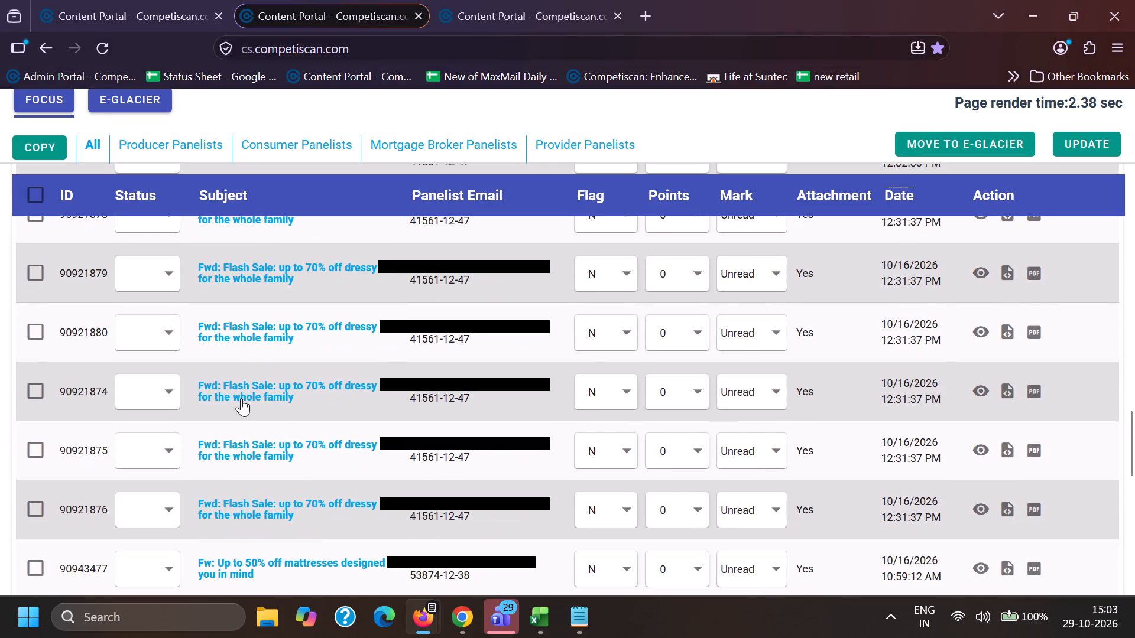
left_click_drag(223, 320, 361, 337)
key("ctrl+c")
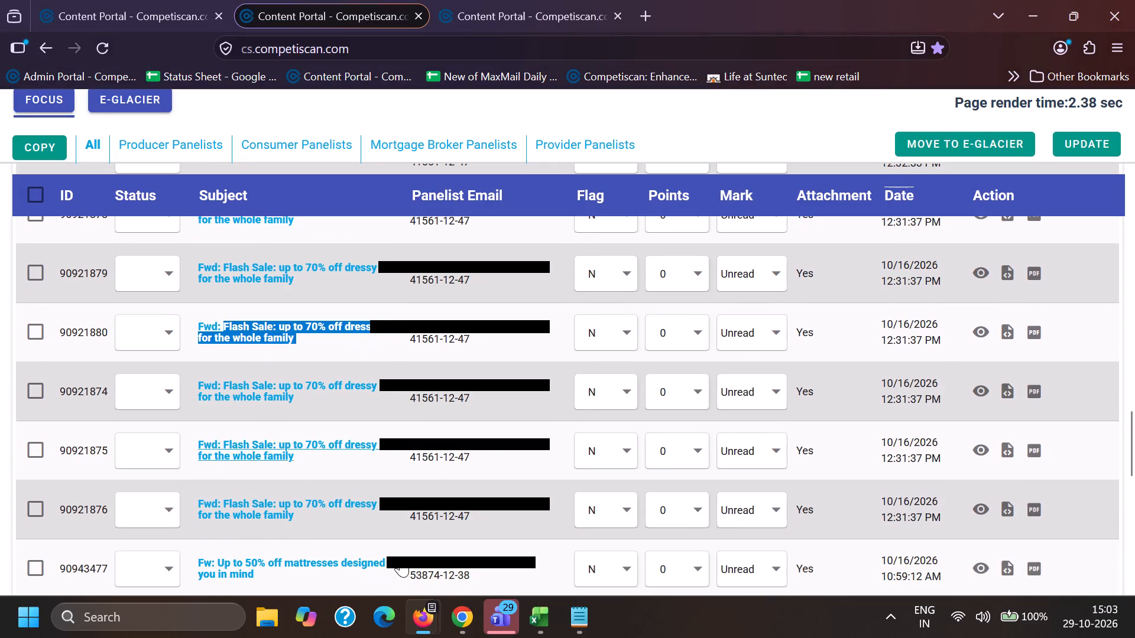
Switch back to Chrome and open the processed PDF of email 90921856.
left_click(454, 620)
left_click(260, 515)
left_click(233, 0)
left_click(174, 0)
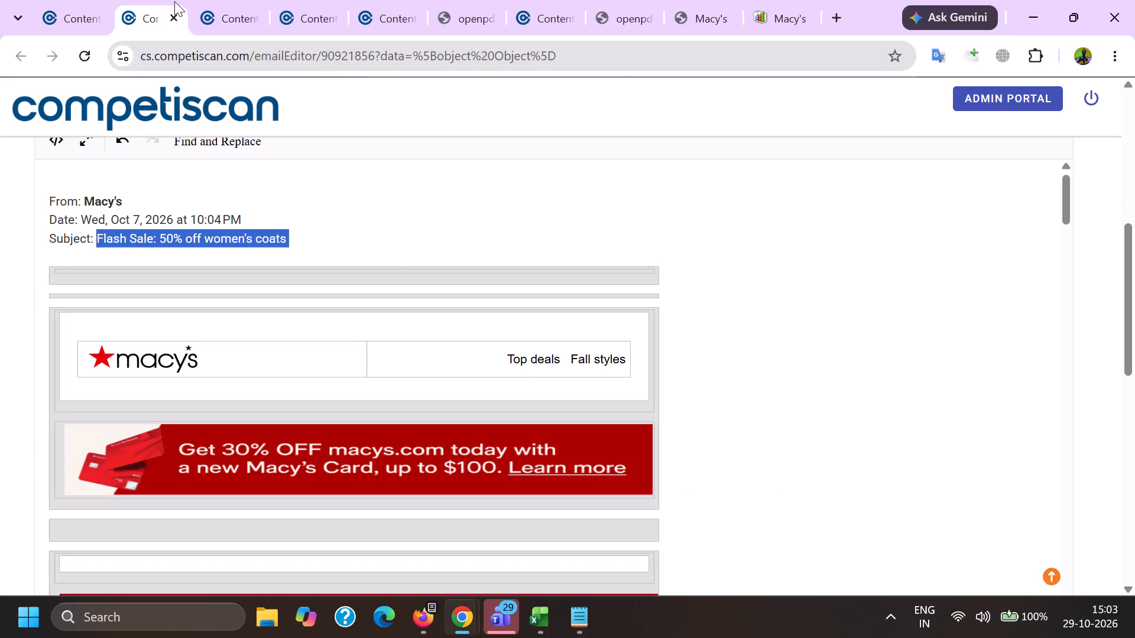
left_click(77, 0)
left_click(166, 0)
scroll(14, 233, "up", 13)
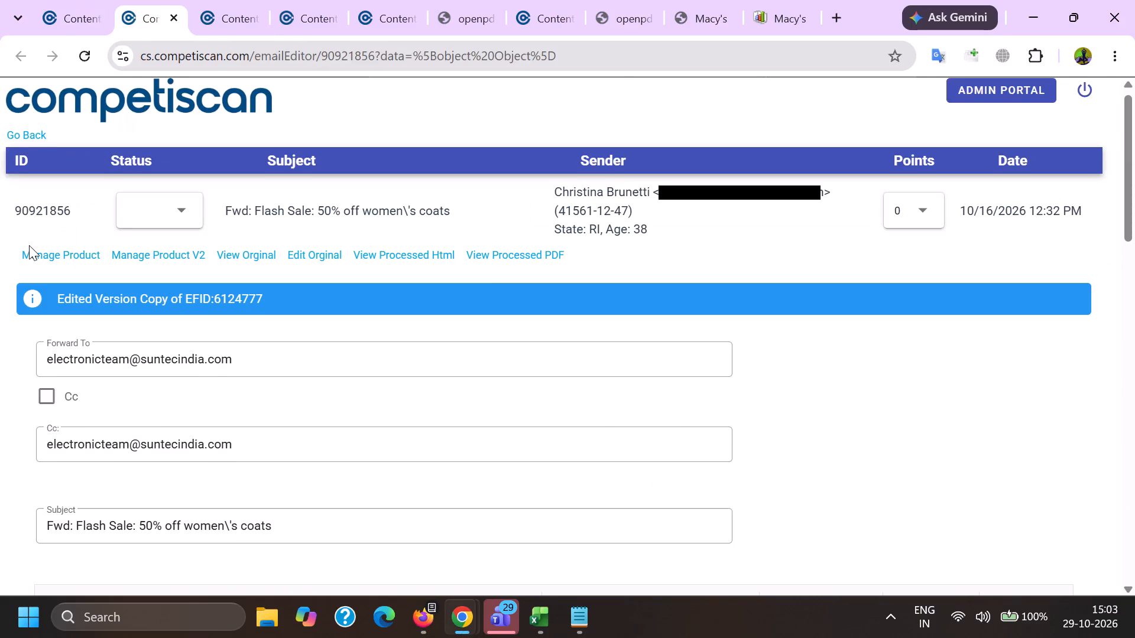
left_click(488, 267, "ctrl")
Close the leftover product and Macy's tabs, keeping the email list, the email editor and the processed PDF open.
left_click(272, 0)
left_click(303, 15)
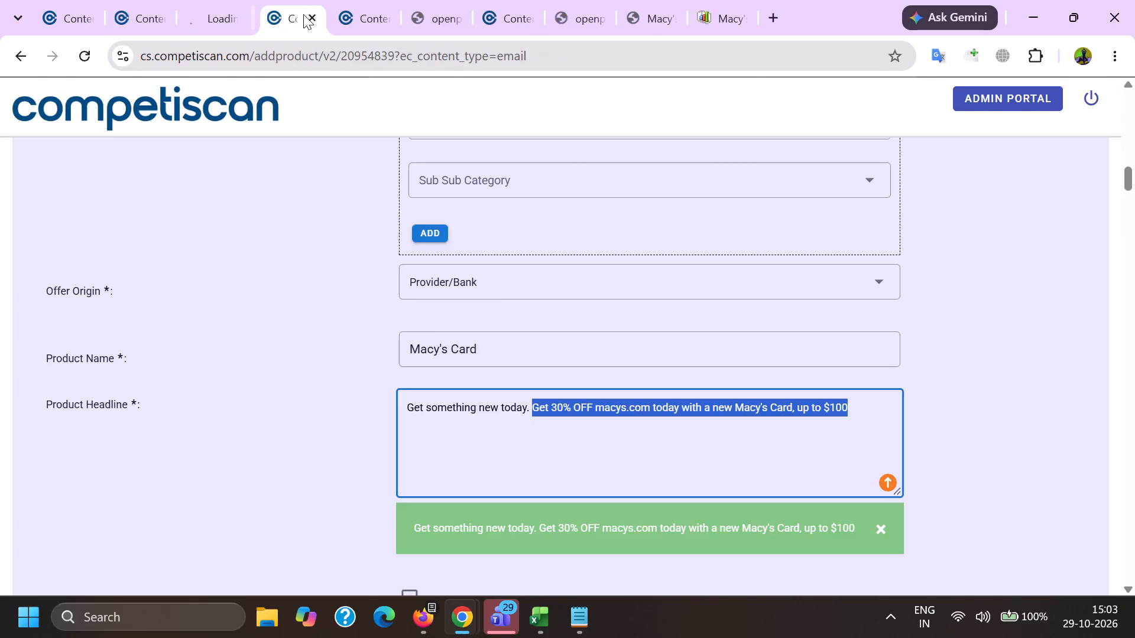
left_click(303, 14)
double_click(303, 13)
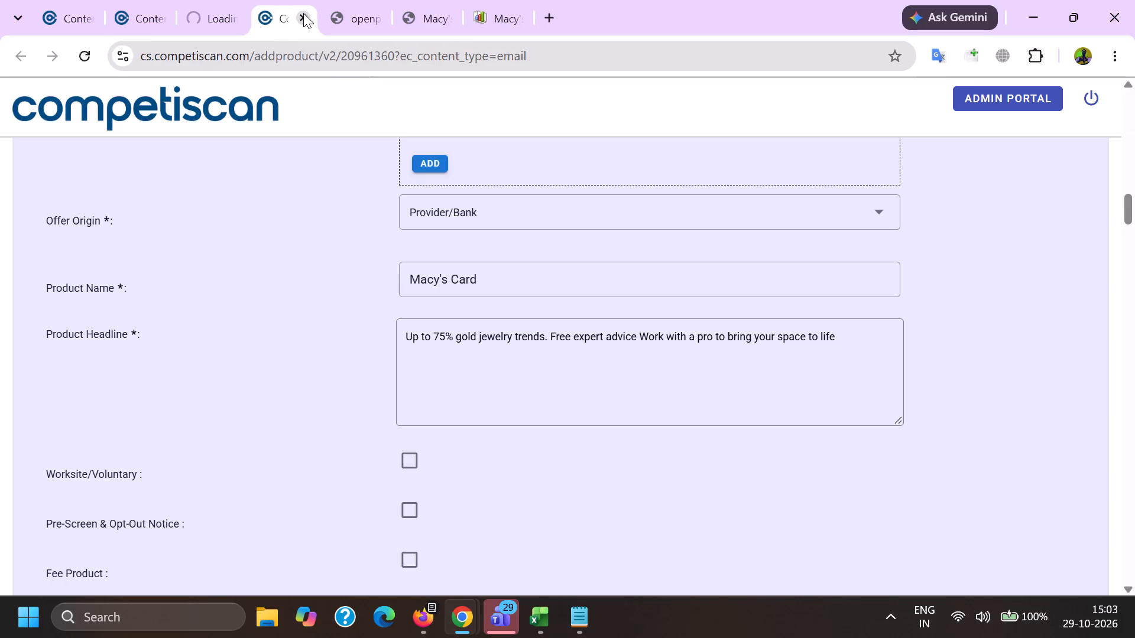
triple_click(303, 13)
left_click(303, 13)
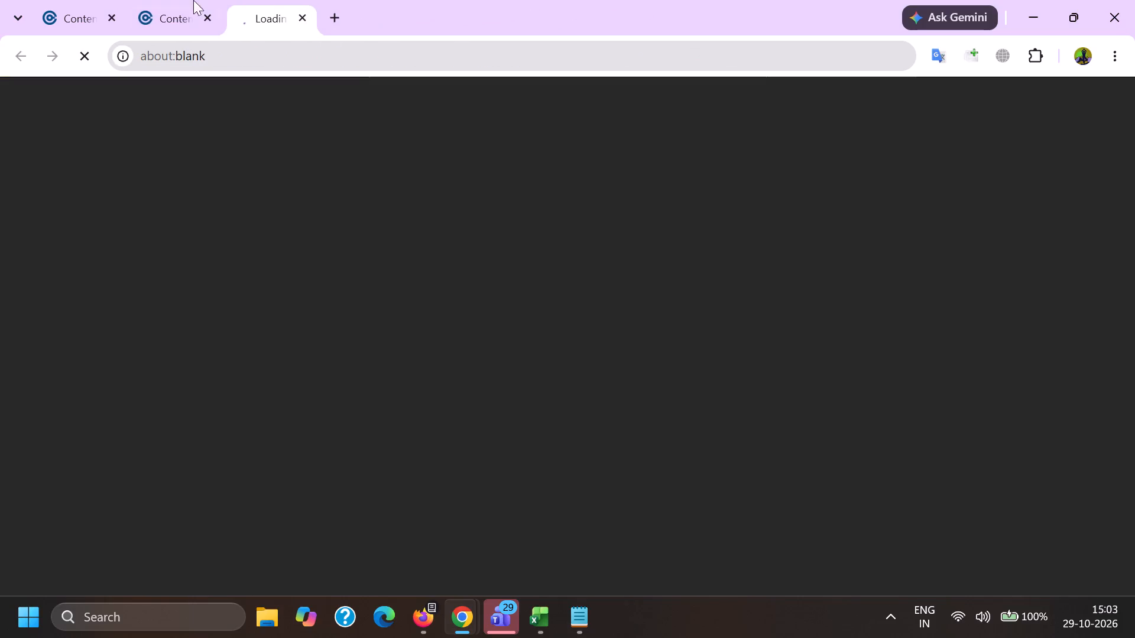
Search the email list for "Flash Sale: 50% off women's coats" again, limited to flag N.
left_click(181, 0)
left_click(116, 0)
scroll(309, 353, "down", 5)
scroll(473, 411, "down", 7)
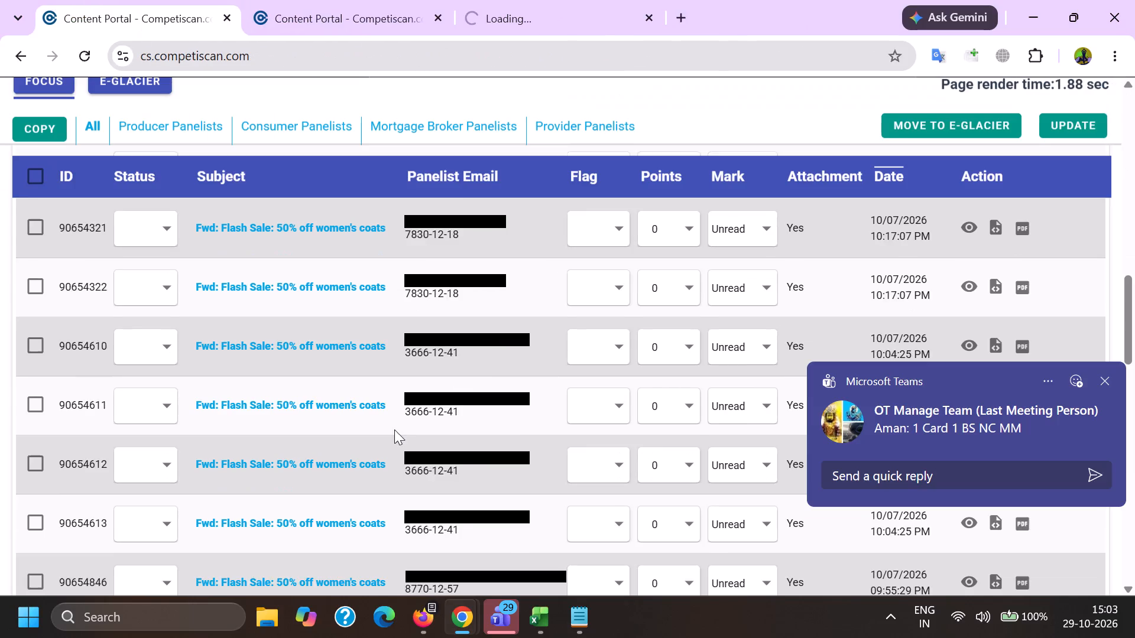
scroll(379, 431, "down", 12)
scroll(218, 520, "down", 2)
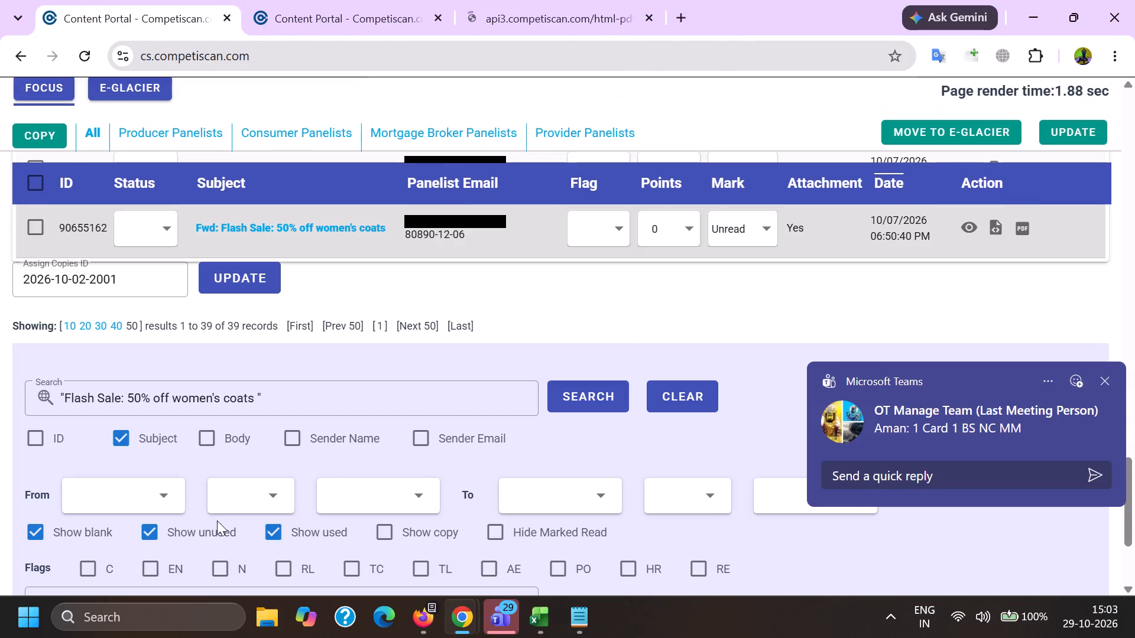
left_click(218, 399)
scroll(310, 490, "up", 2)
left_click(580, 403)
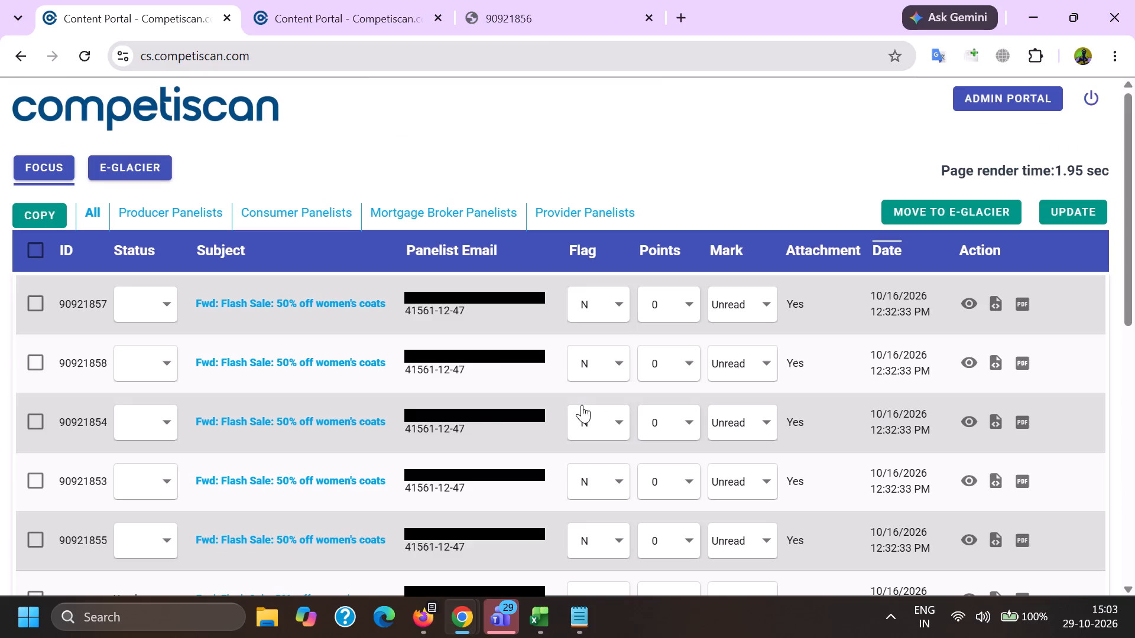
Mark the matching emails as copies of 90921856, leaving the used email 90921856 itself out of the selection.
scroll(96, 428, "down", 2)
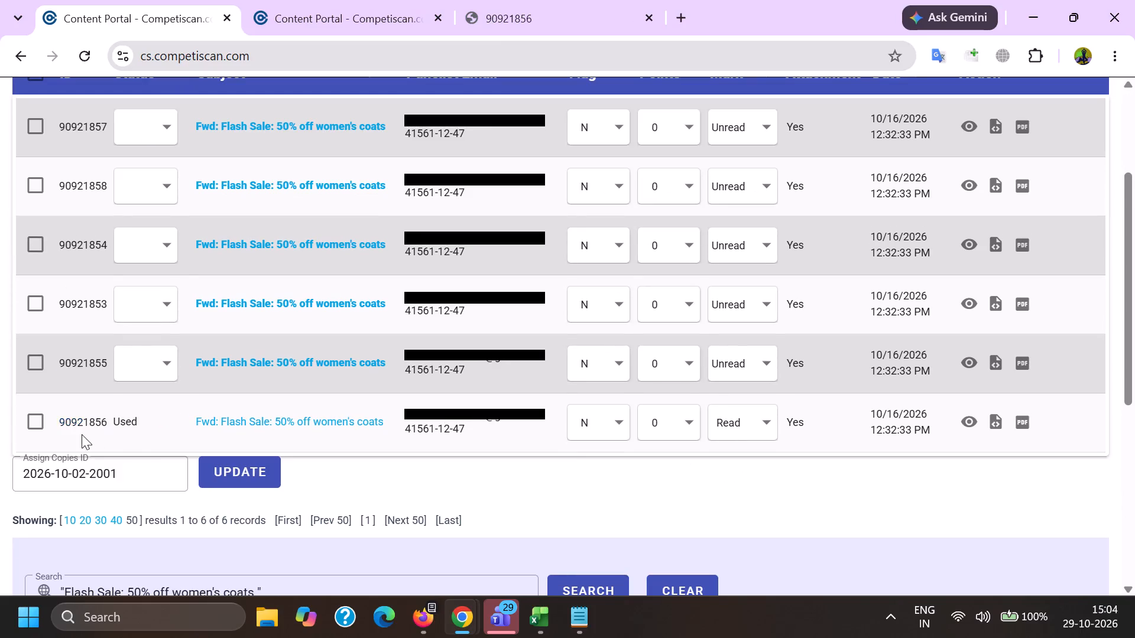
triple_click(82, 425)
left_click(82, 425)
scroll(70, 380, "up", 5)
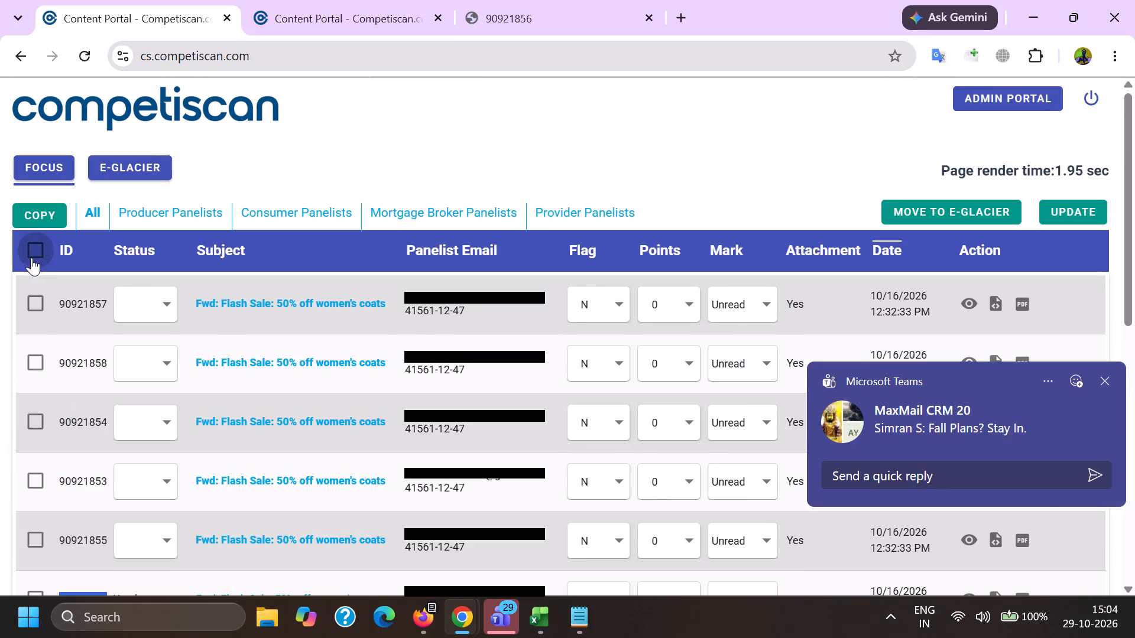
left_click(31, 258)
scroll(31, 258, "down", 3)
scroll(54, 412, "up", 2)
left_click(43, 502)
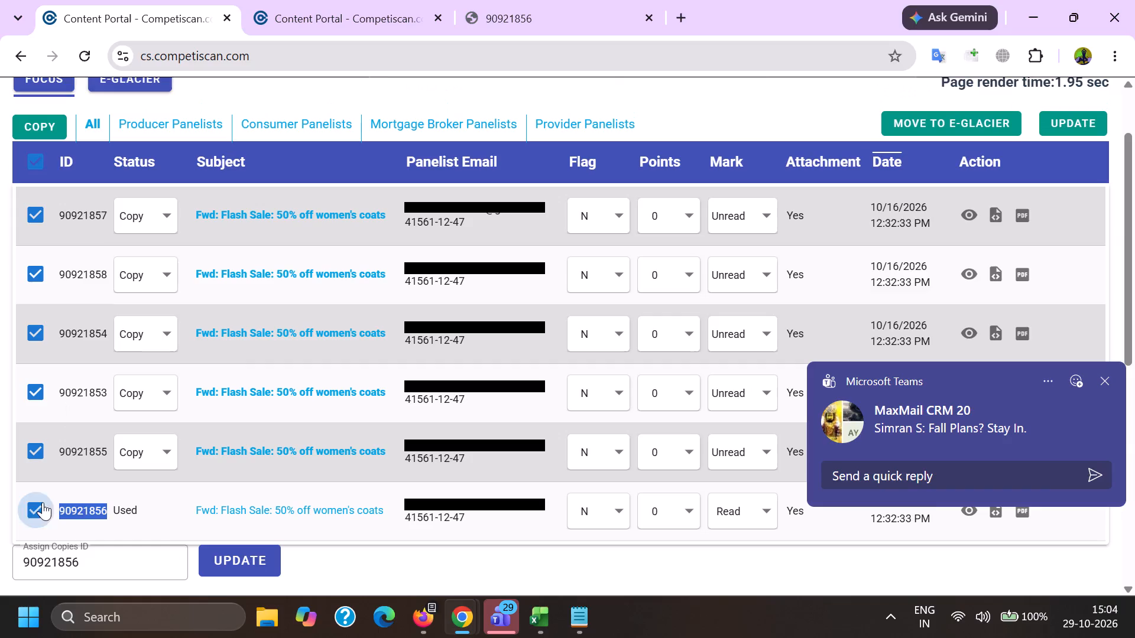
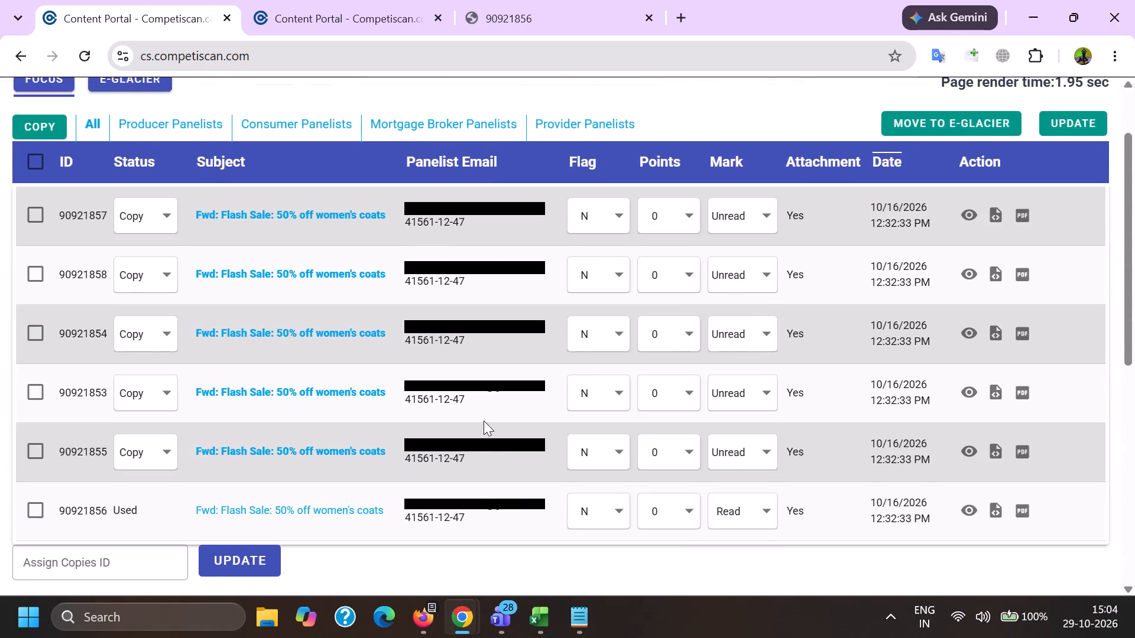
scroll(484, 421, "down", 2)
left_click(538, 623)
left_click(743, 543)
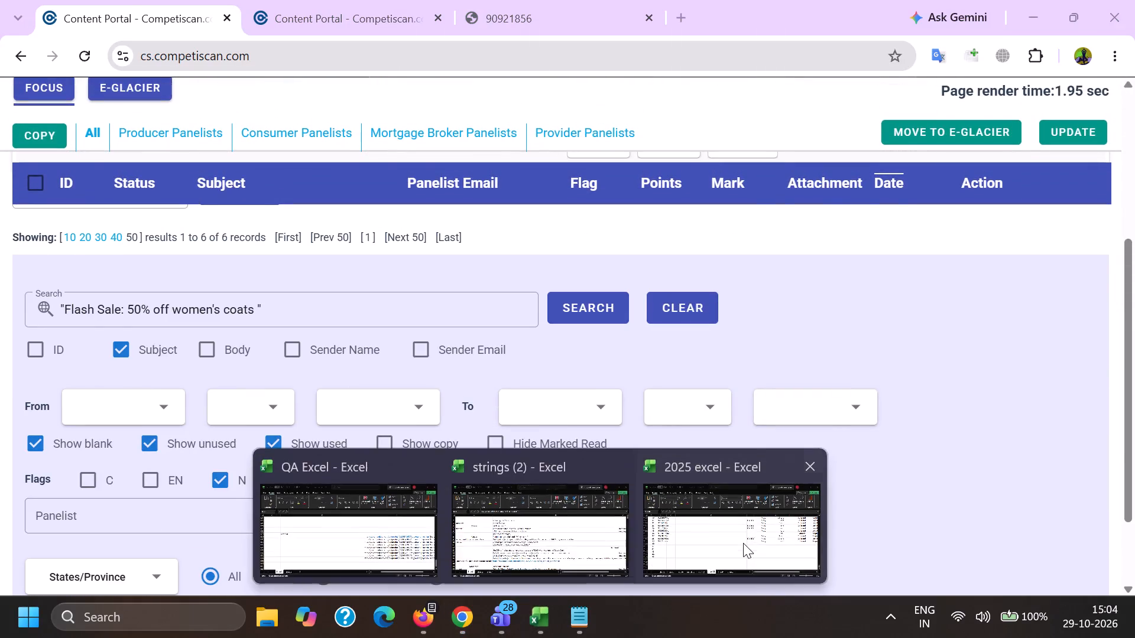
left_click(849, 367)
key("5")
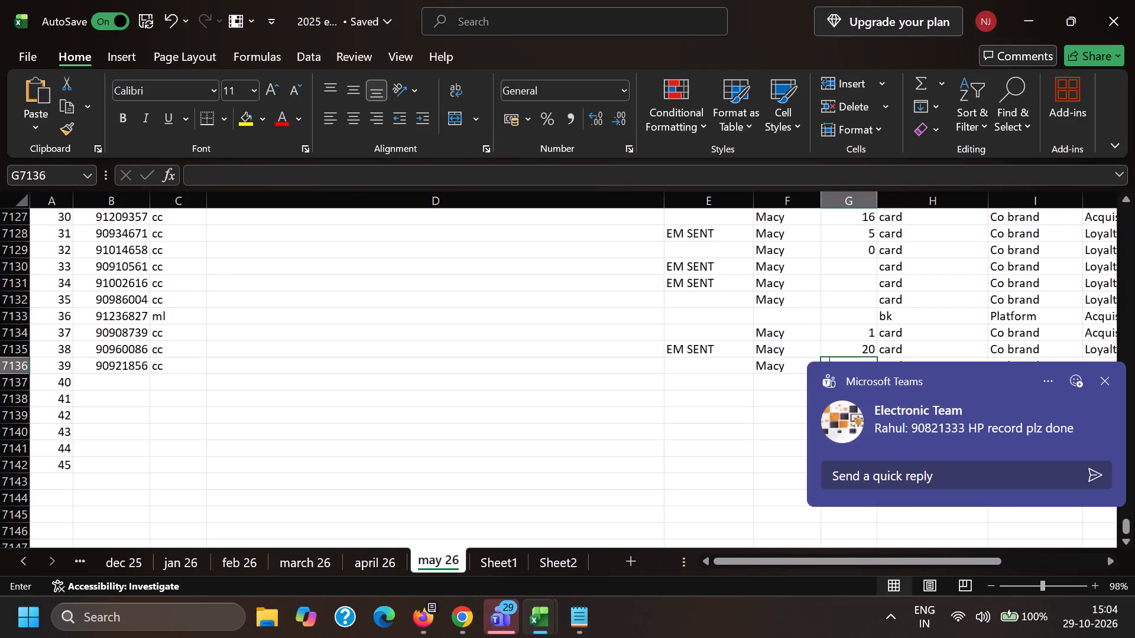
left_click(388, 450)
Switch to the email list in Firefox and copy the "Up to 50% off mattresses" subject of email 90943477, without the forwarding prefix.
left_click(412, 633)
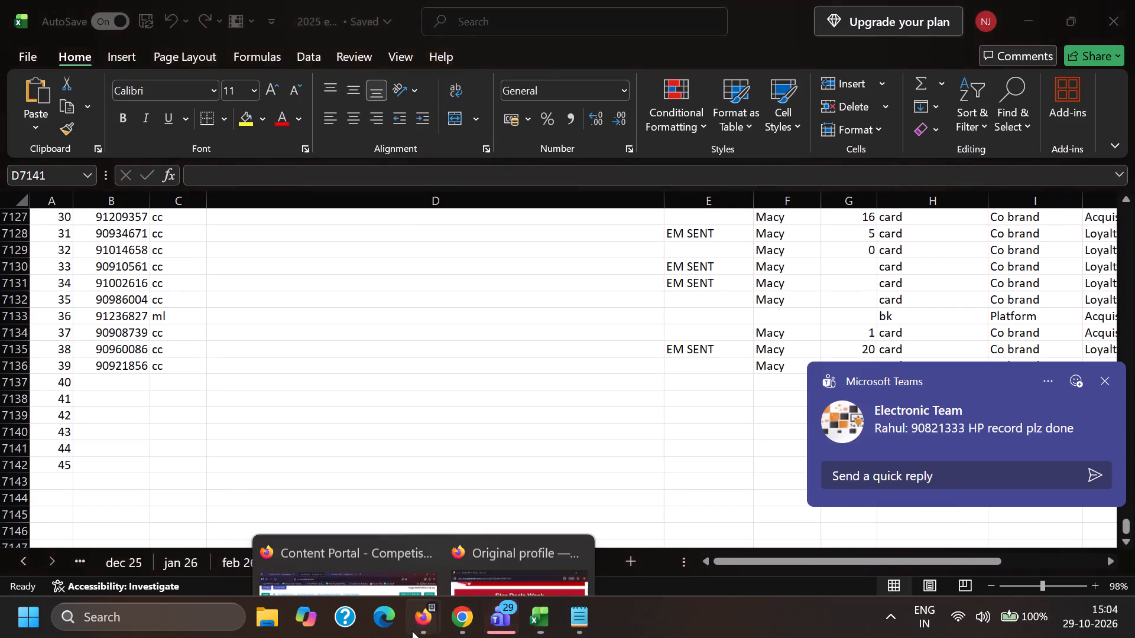
left_click(311, 545)
scroll(242, 399, "down", 2)
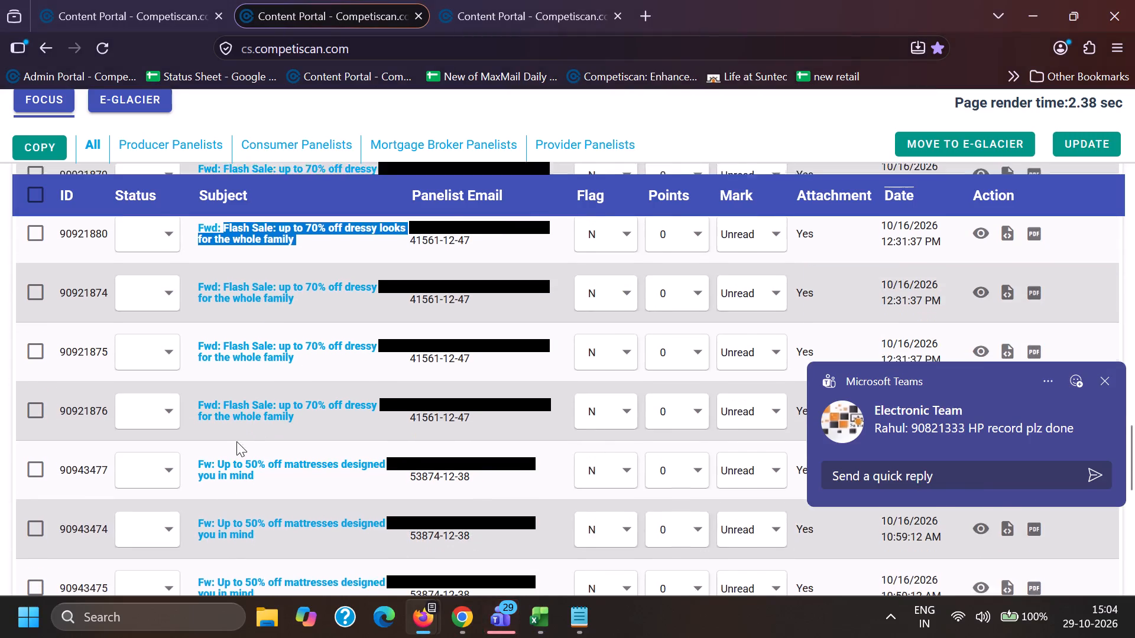
left_click_drag(214, 376, 291, 406)
key("ctrl+c")
key("ctrl+c")
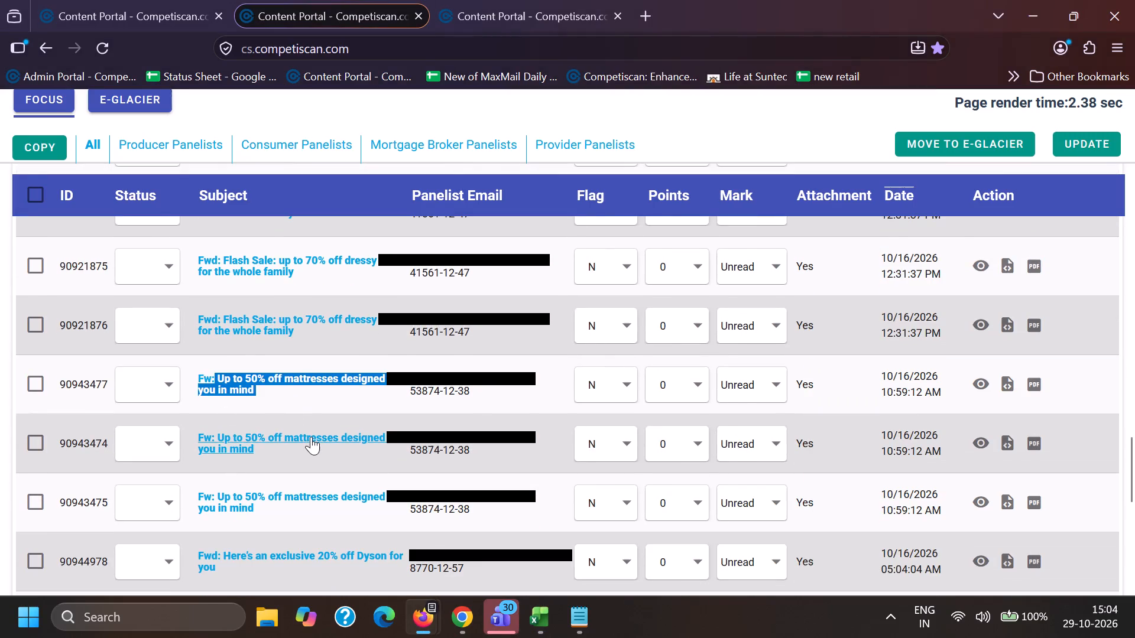
Switch back to the email list in Chrome and go to its search form.
left_click(457, 636)
left_click(249, 526)
scroll(289, 331, "down", 2)
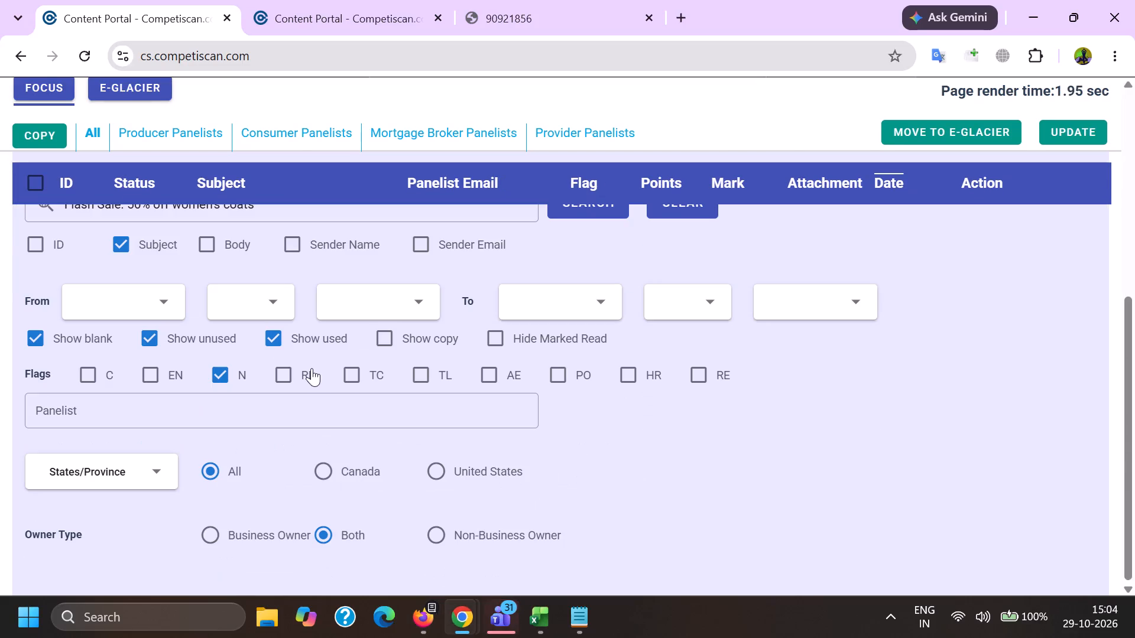
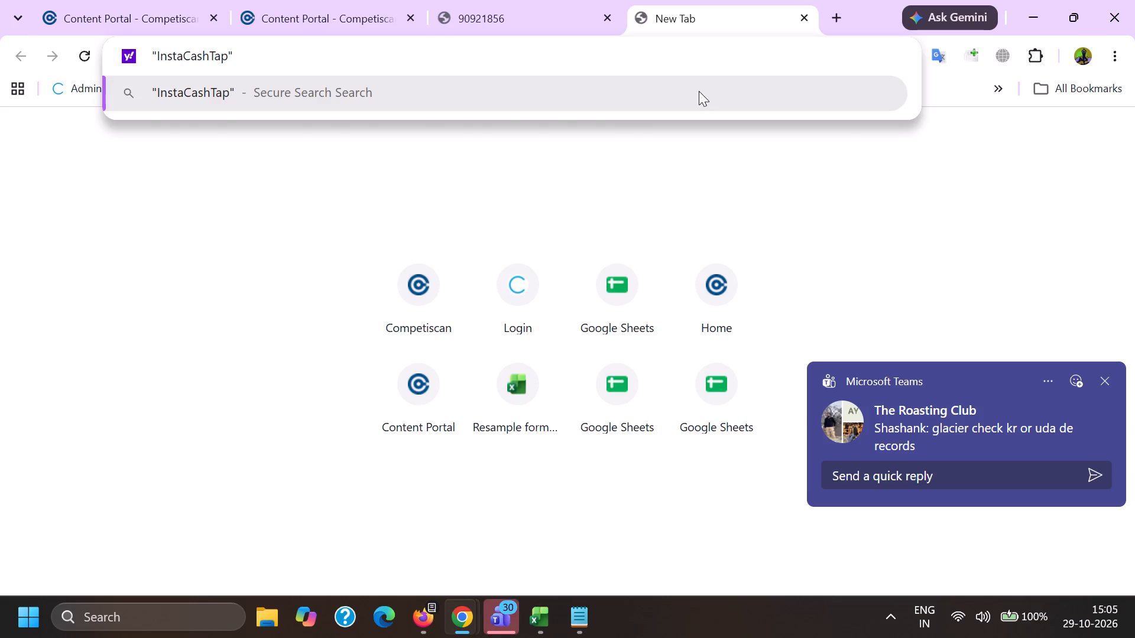
Search the web for "InstaCashTap".
key("Return")
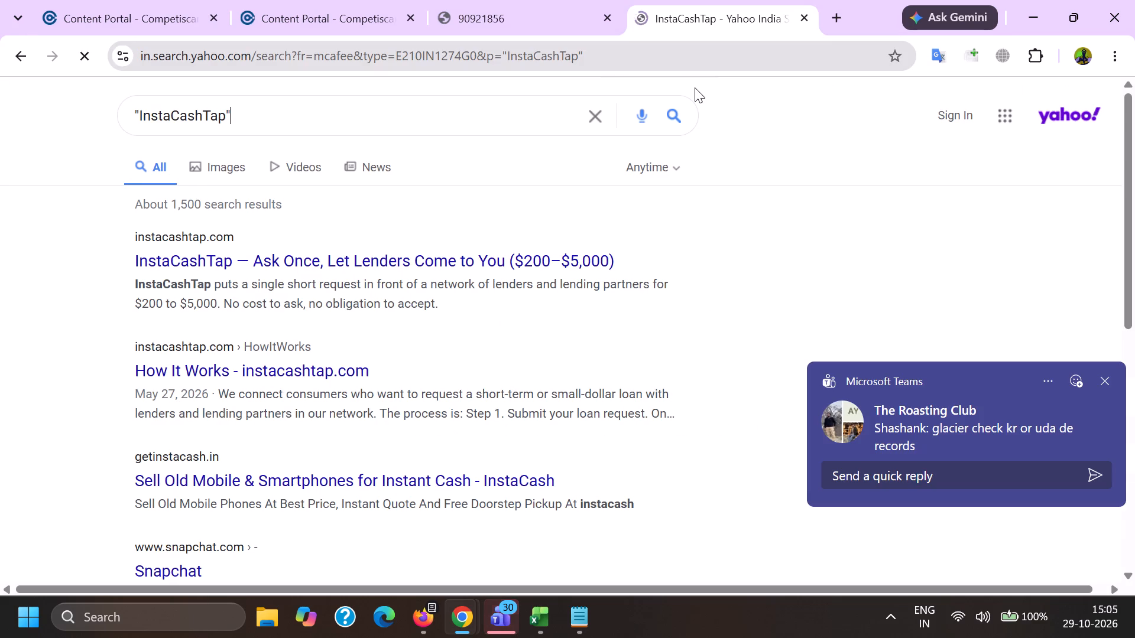
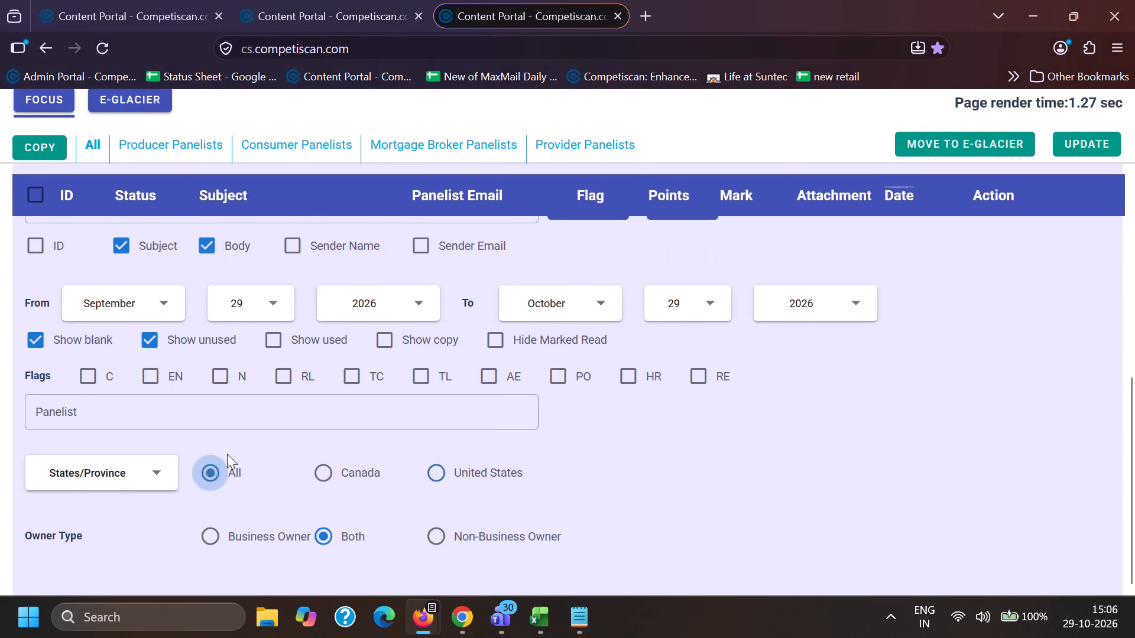
Search the E-Glacier emails for the quoted phrase "InstaCashTap" in subject and body.
left_click(171, 395)
key("shift+quotedbl")
key("ctrl+v")
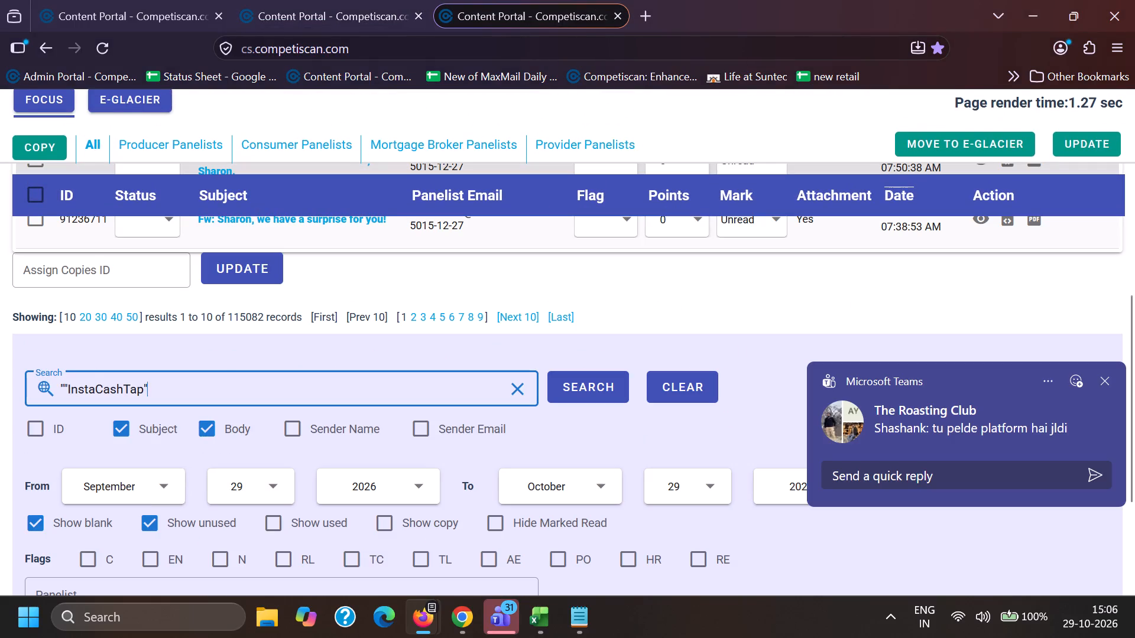
key("shift+quotedbl")
scroll(124, 369, "up", 13)
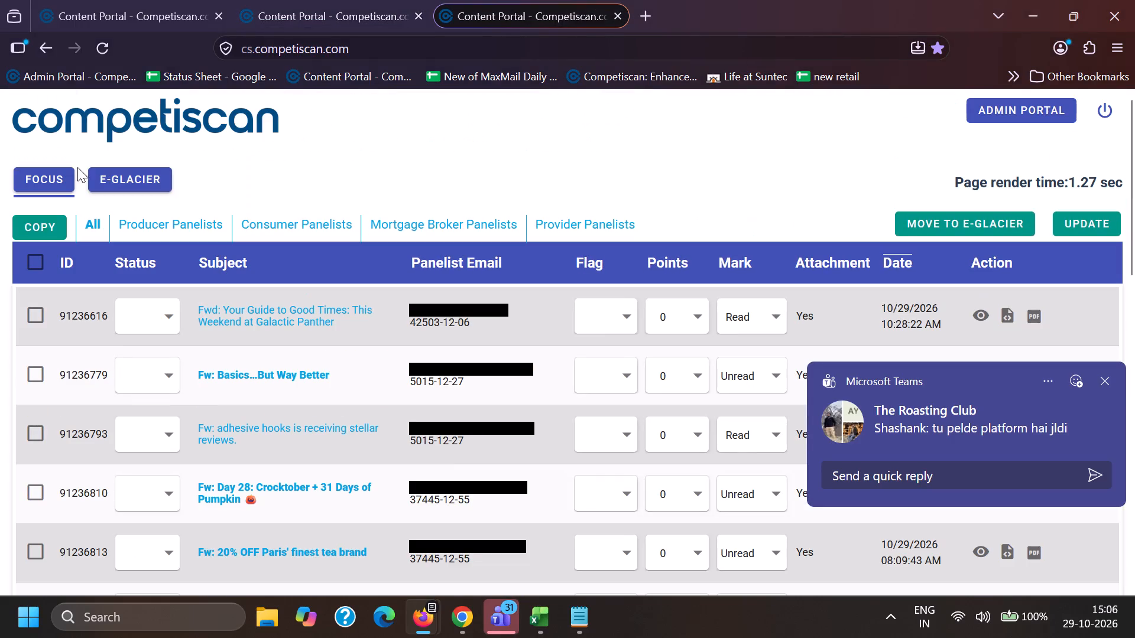
left_click(114, 171)
left_click(308, 0)
left_click(472, 0)
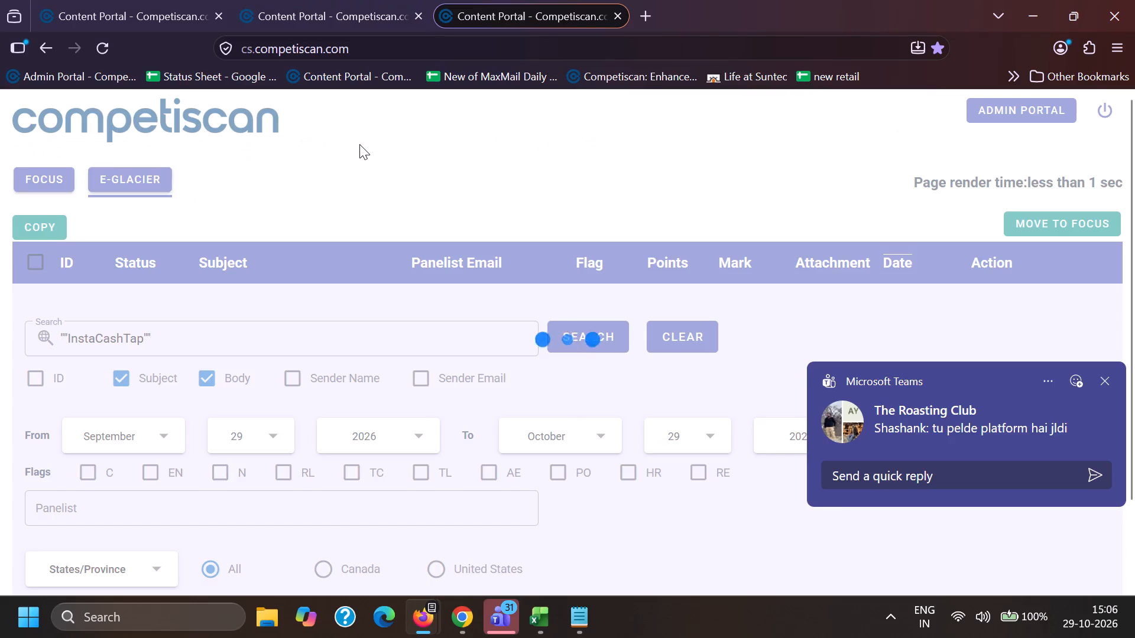
left_click_drag(226, 314, 260, 327)
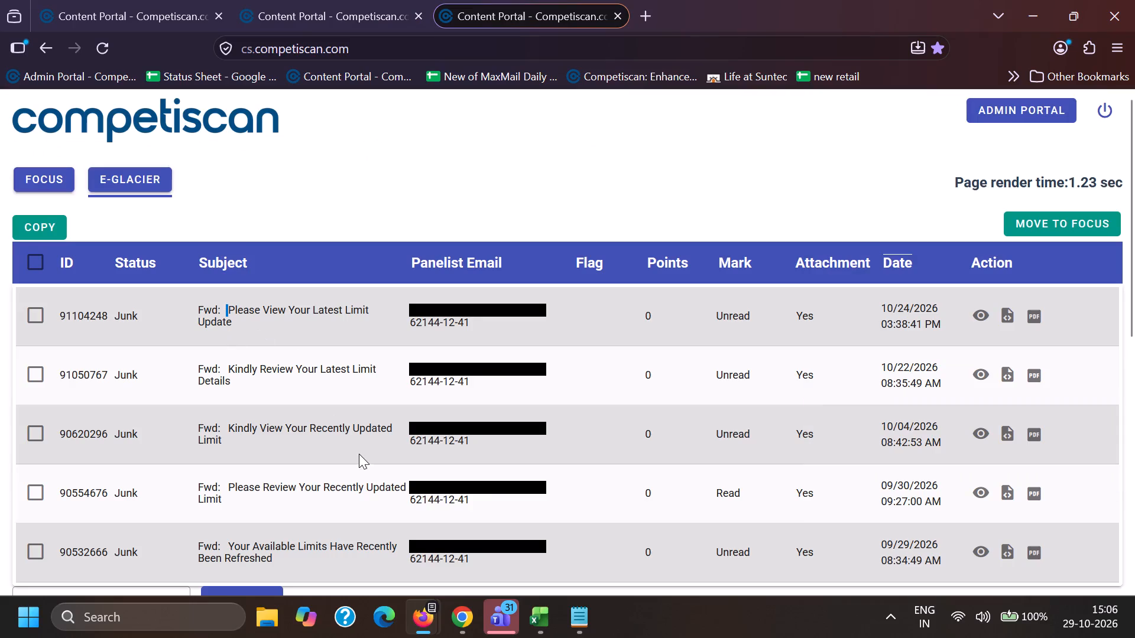
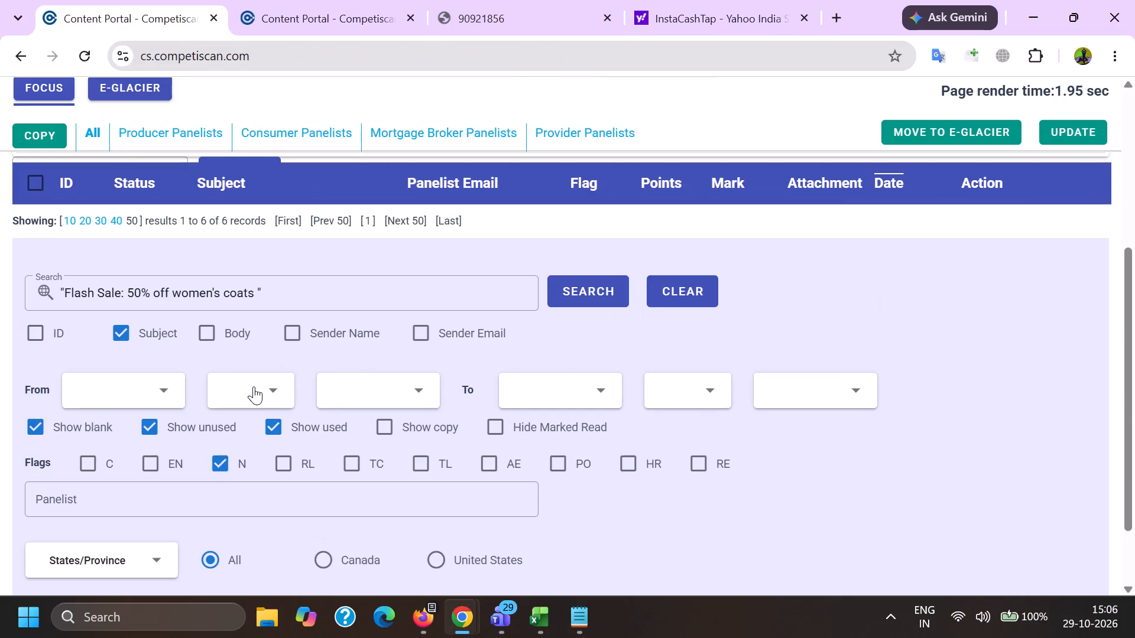
Remove the N flag filter and replace the women's coats search phrase with a new quoted phrase for the subject search.
left_click_drag(222, 464, 223, 451)
left_click_drag(330, 295, 1, 299)
key("BackSpace")
key("shift+quotedbl")
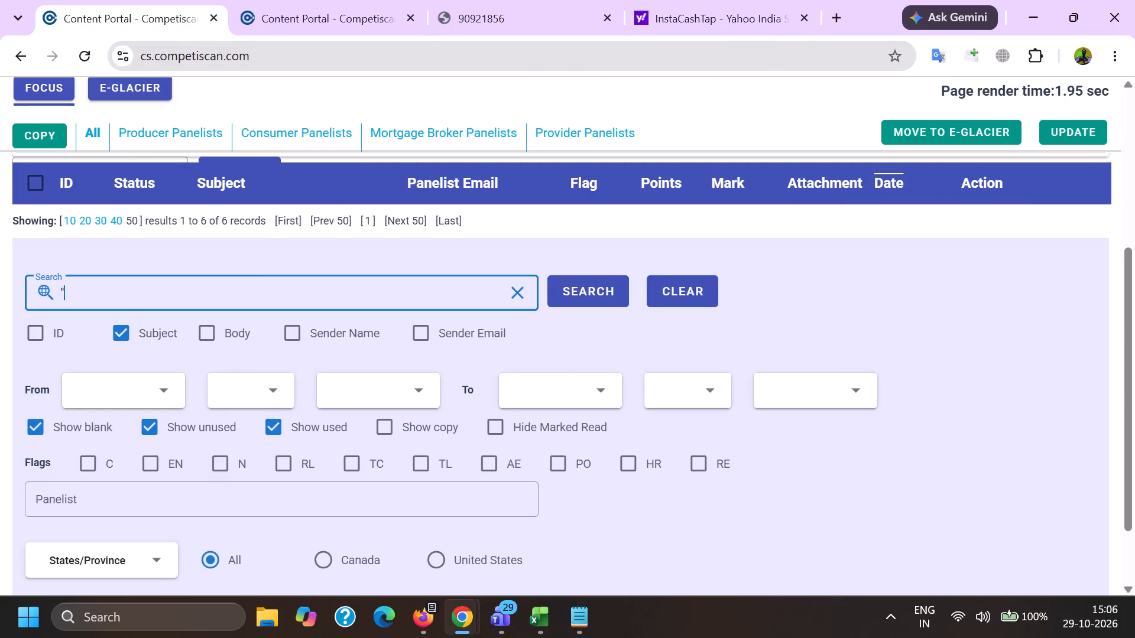
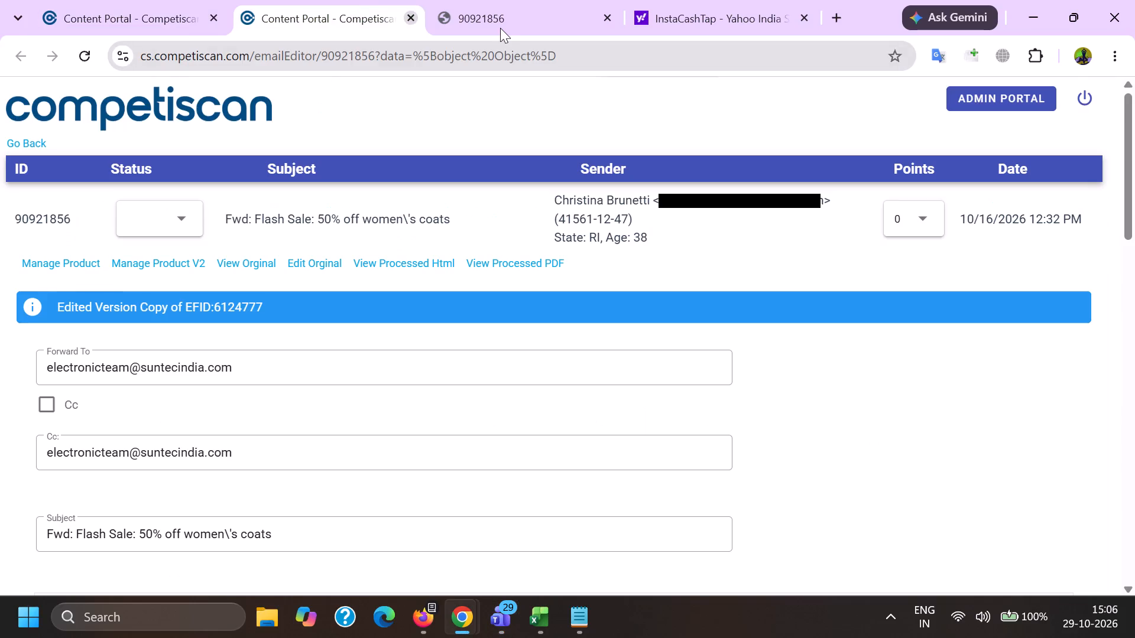
Open the bookmarked Competiscan admin site in a new browser tab.
left_click(840, 14)
left_click(614, 92)
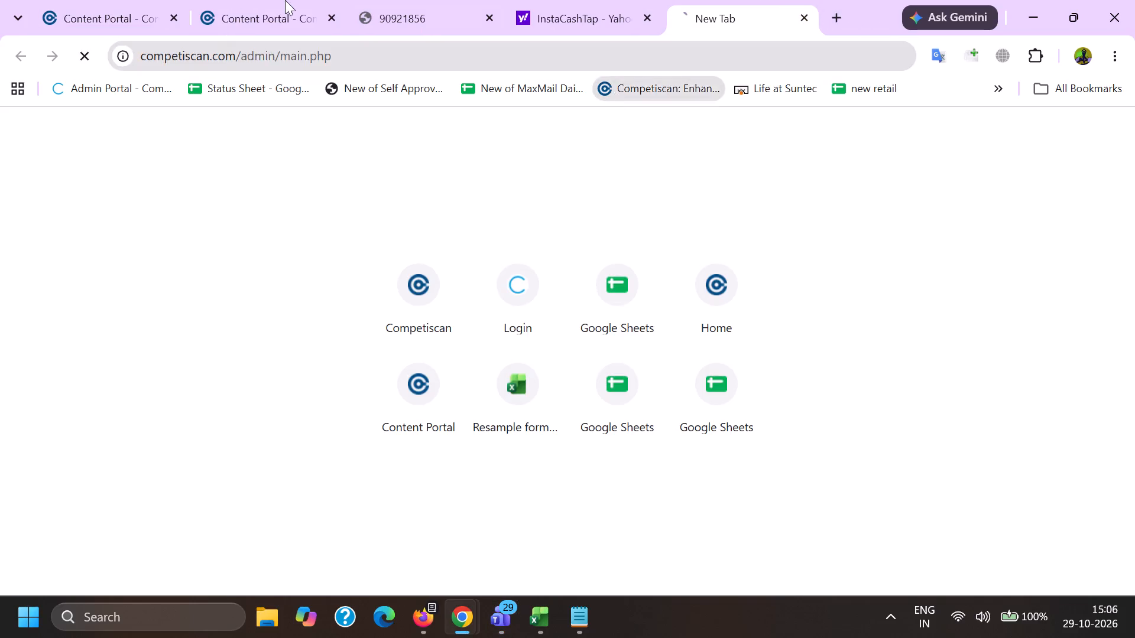
Return to the E-Glacier email list and move email 91104248, "Please View Your Latest Limit Update", to Focus.
left_click(191, 0)
left_click(110, 0)
left_click(41, 300)
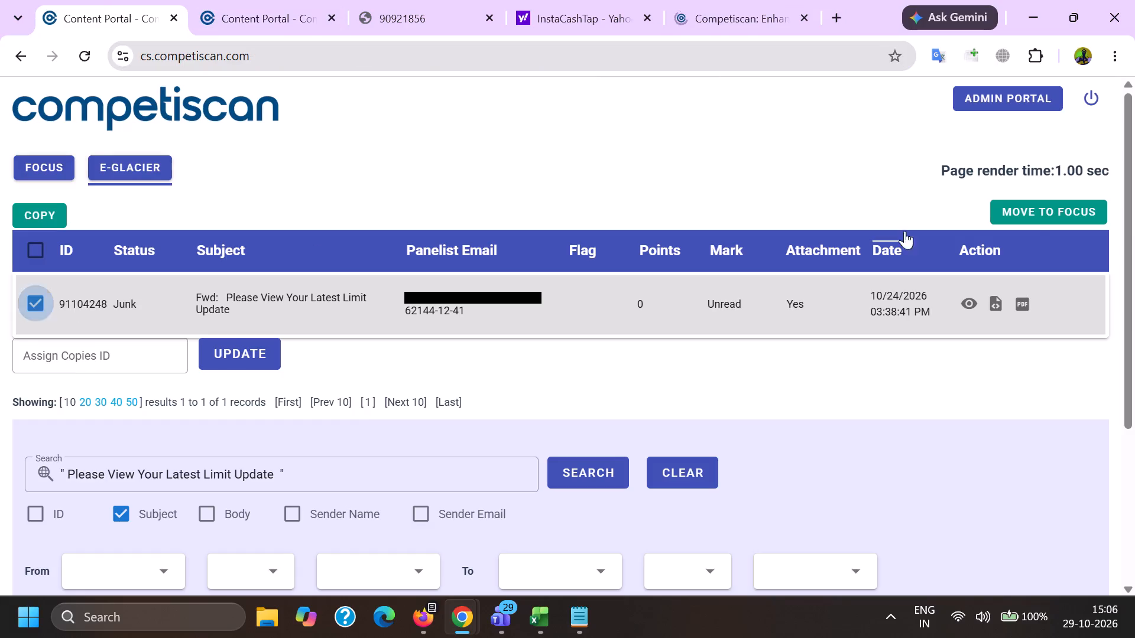
left_click(1033, 222)
Log in to the Competiscan admin site with the prefilled credentials.
left_click(752, 4)
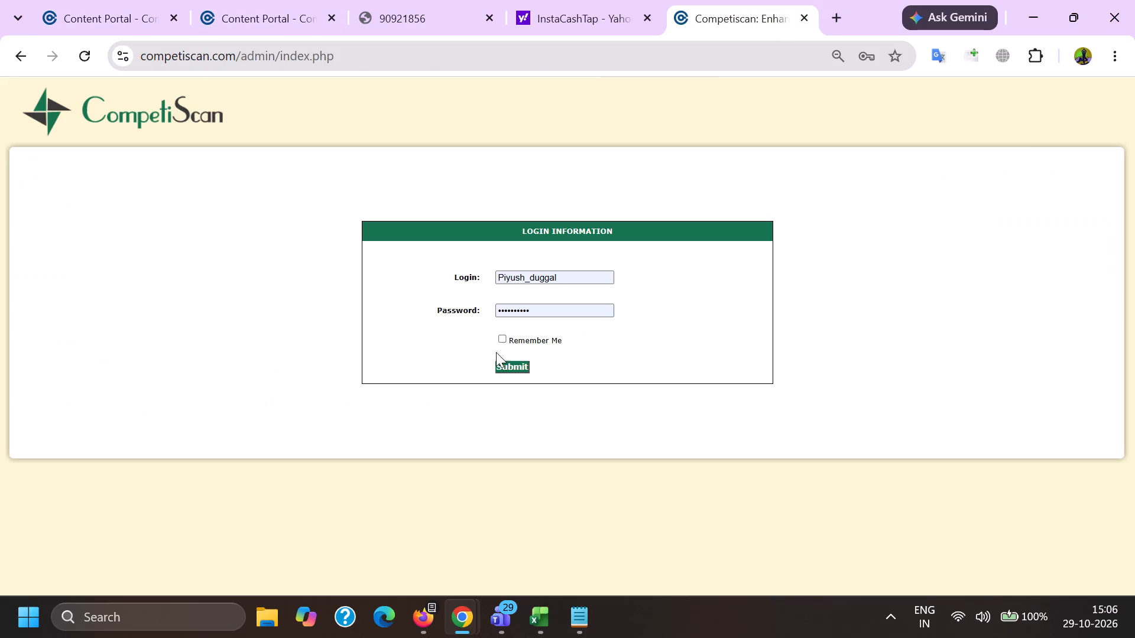
left_click(509, 361)
Return to the email list, switch it to the Focus emails, and open email 91104248 in the email editor.
left_click(150, 7)
left_click(38, 187)
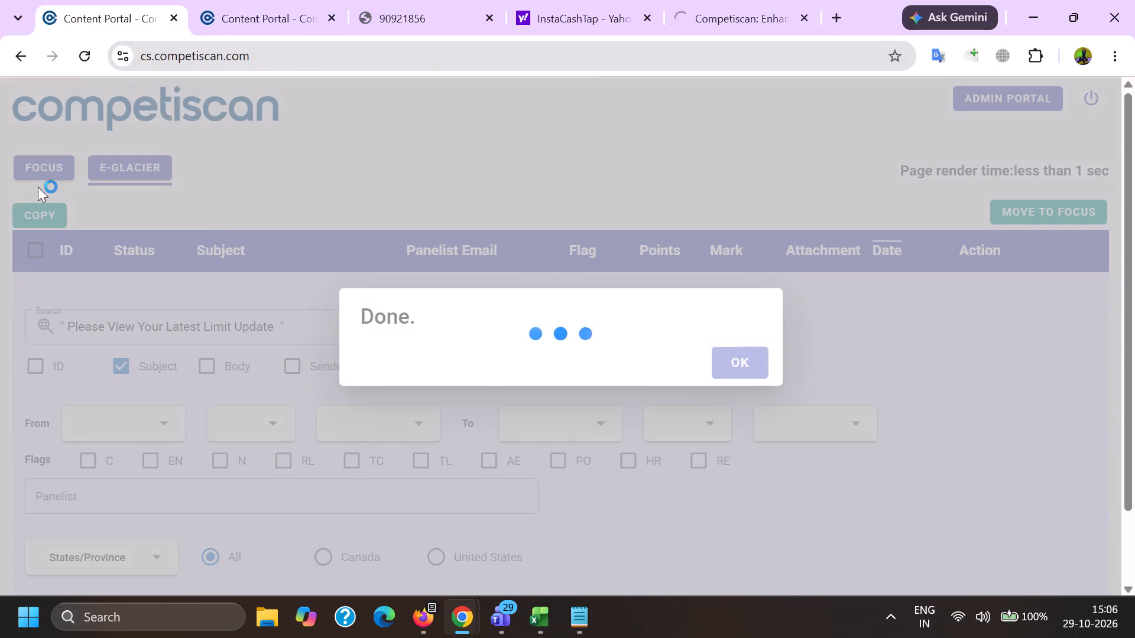
triple_click(35, 167)
left_click(35, 167)
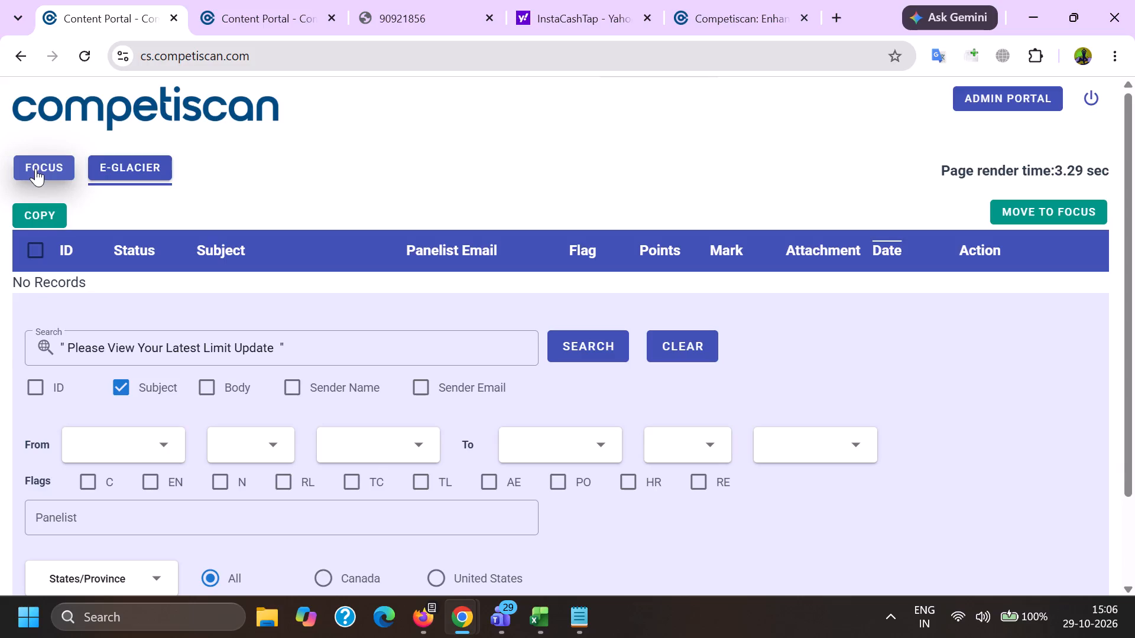
left_click(35, 168)
left_click(299, 0)
left_click(150, 0)
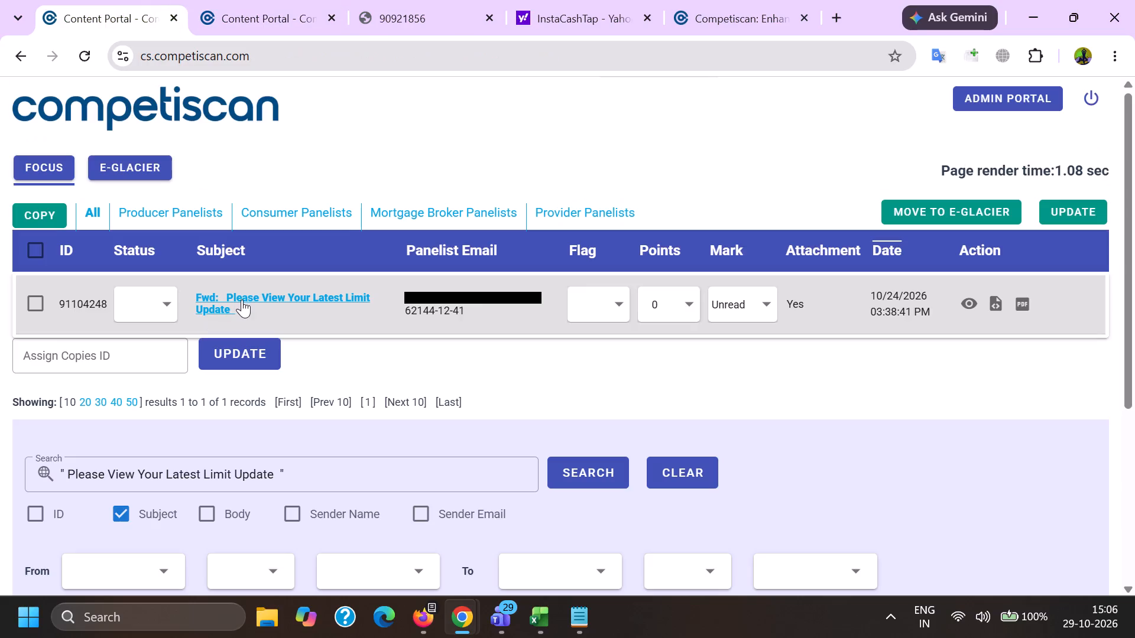
left_click(241, 297, "ctrl")
left_click(260, 0)
double_click(349, 67)
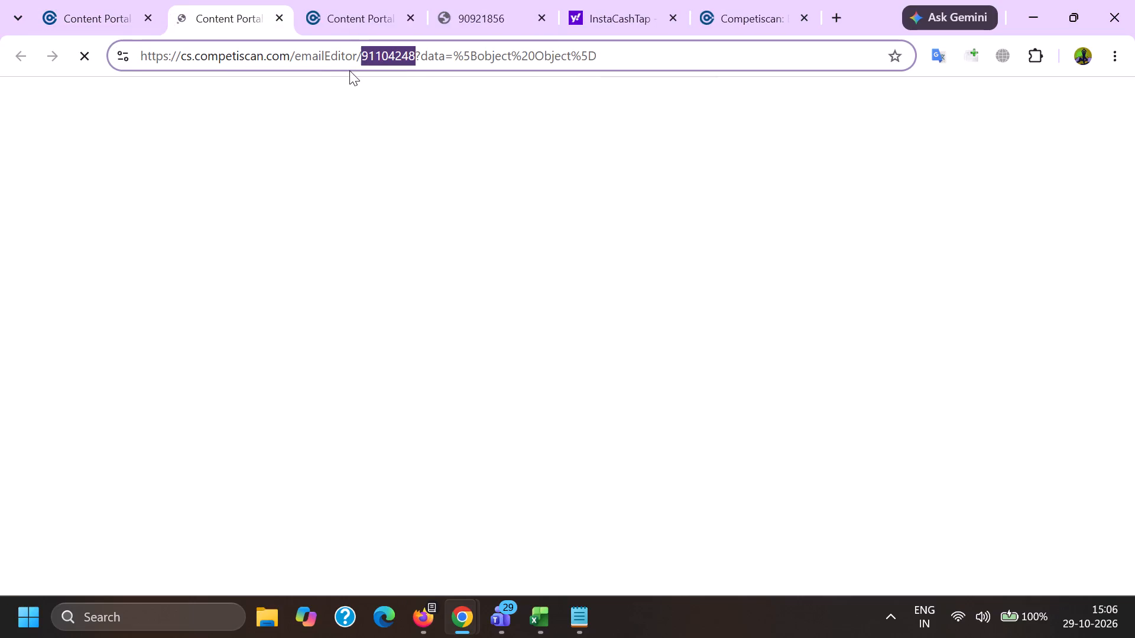
key("ctrl+c")
left_click(549, 626)
left_click(728, 539)
left_click(106, 379)
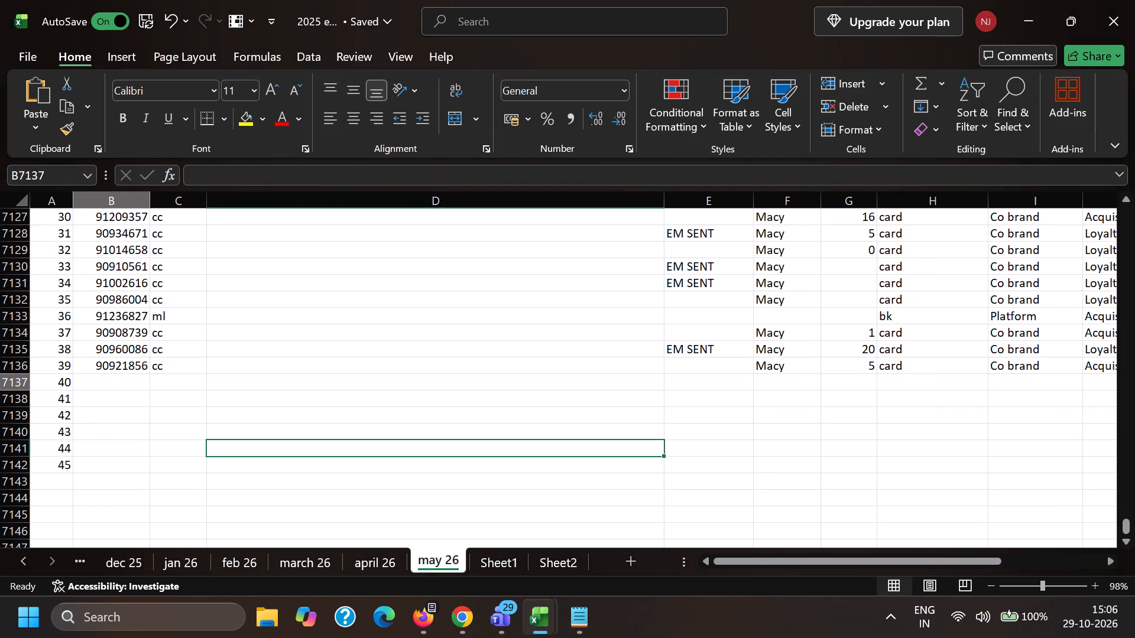
key("ctrl+v")
left_click(165, 381)
key("m")
key("l")
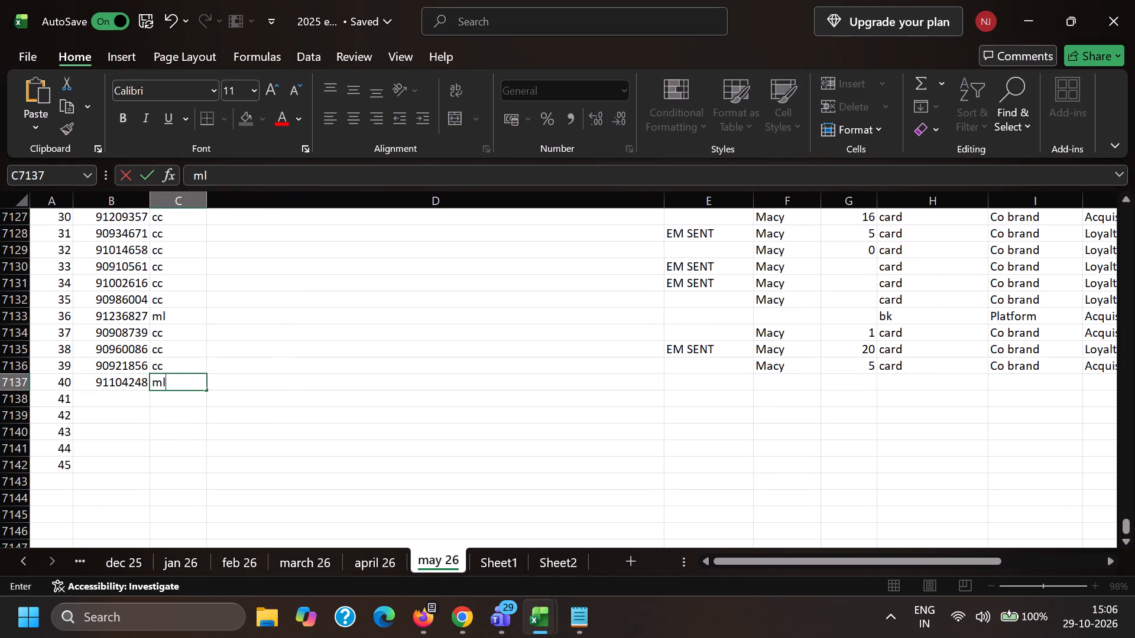
key("Right")
key("Right")
key("Right")
key("Right")
key("Right")
key("Right")
key("Left")
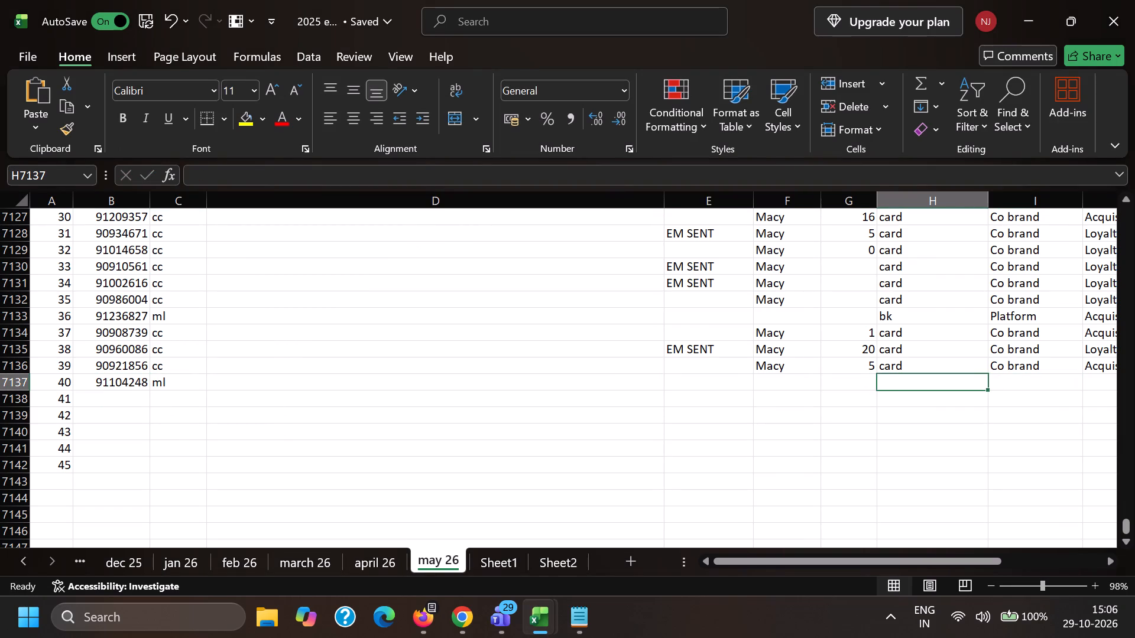
type("bk")
key("Right")
key("p")
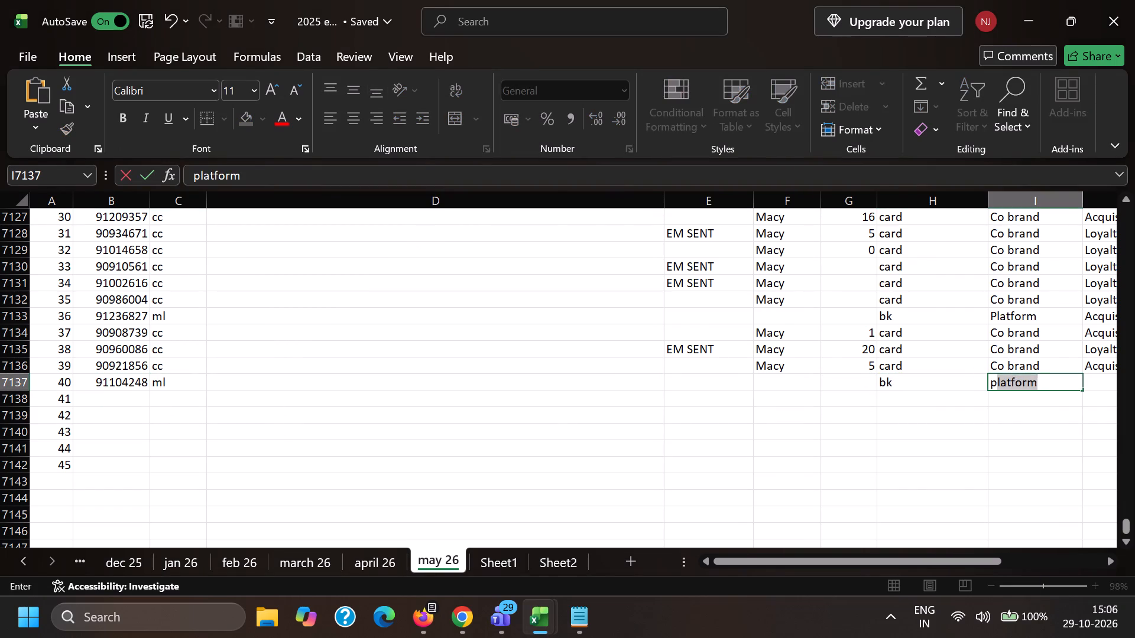
key("Right")
key("a")
key("Down")
key("Left")
In Chrome, strip the forwarded-message line, the sender's address and the recipient line from email 91104248's header.
key("alt+Tab")
scroll(213, 217, "down", 1)
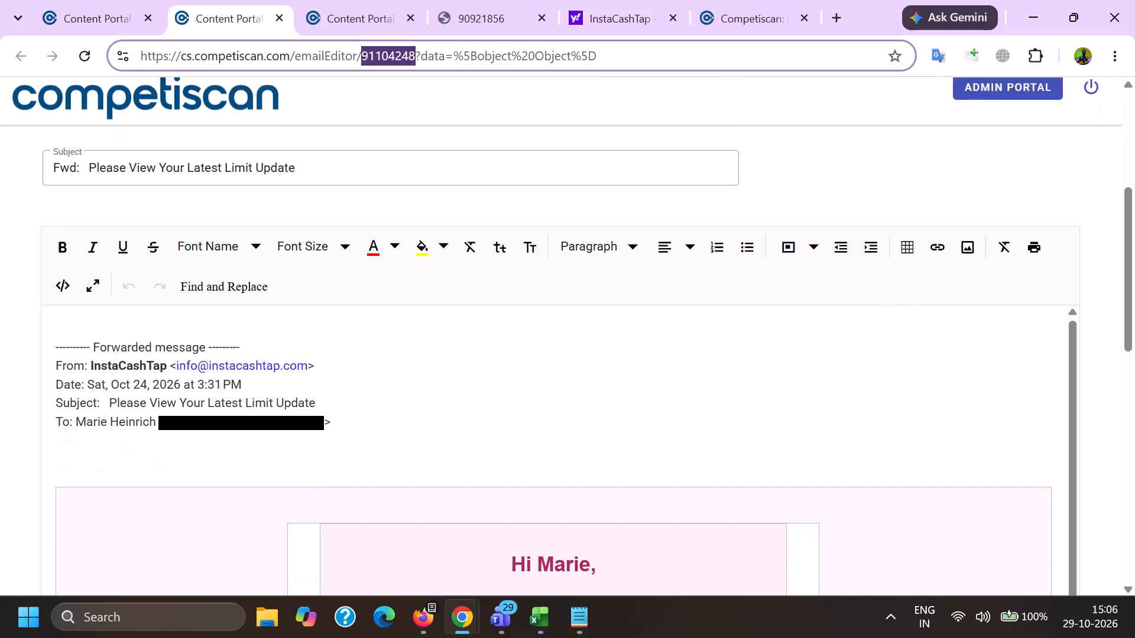
left_click_drag(255, 350, 8, 337)
key("BackSpace")
left_click_drag(176, 344, 180, 344)
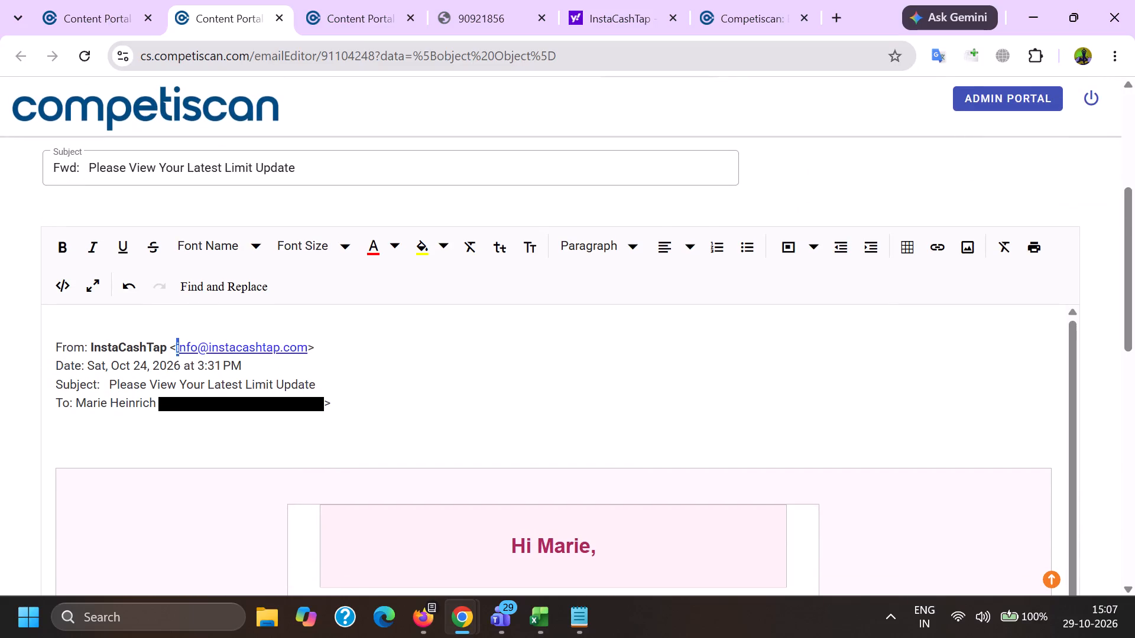
left_click_drag(180, 344, 407, 346)
key("BackSpace")
key("BackSpace")
left_click_drag(391, 414, 48, 406)
key("BackSpace")
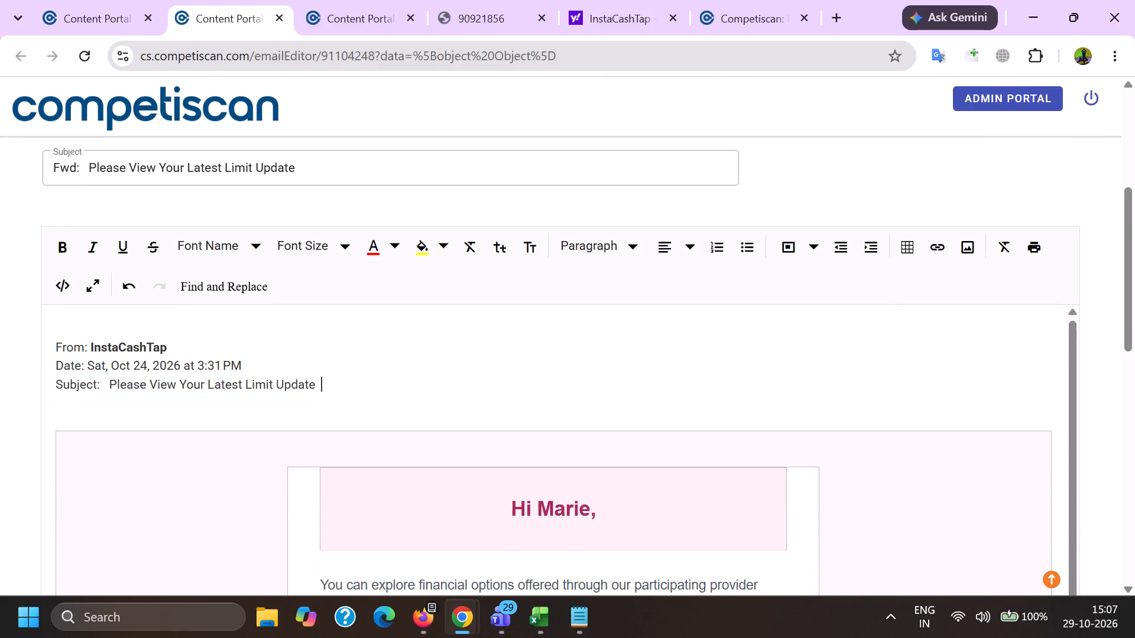
Delete the recipient's first name from the greeting and search the page for other occurrences of it.
scroll(462, 274, "down", 2)
double_click(553, 332)
key("ctrl+c")
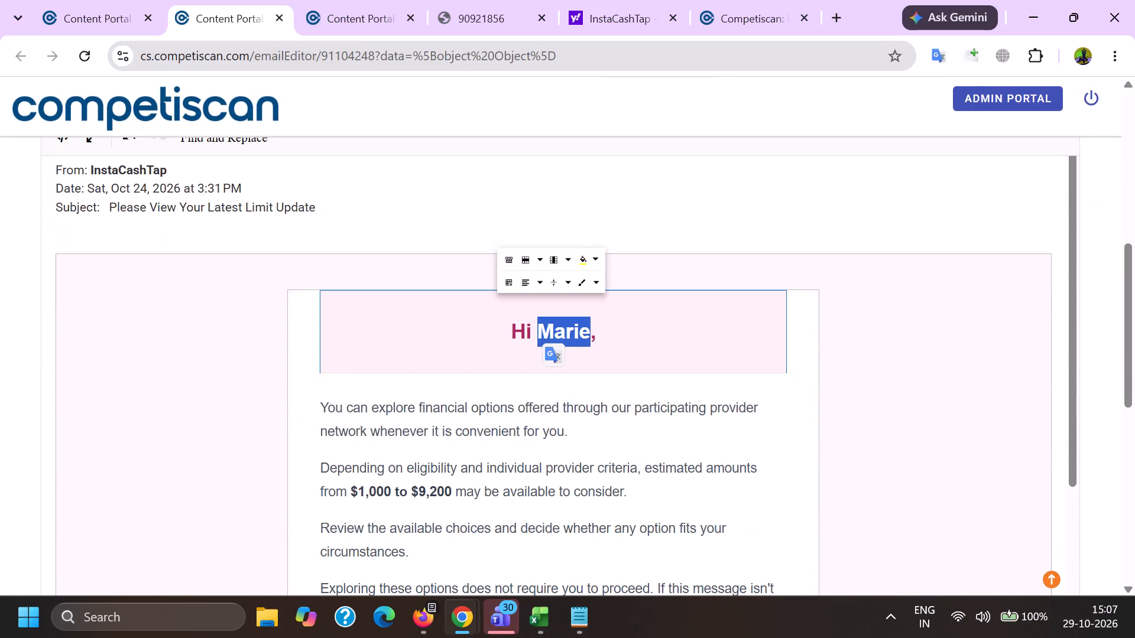
key("BackSpace")
key("ctrl+f")
key("ctrl+v")
key("Return")
key("Return")
key("Return")
key("Return")
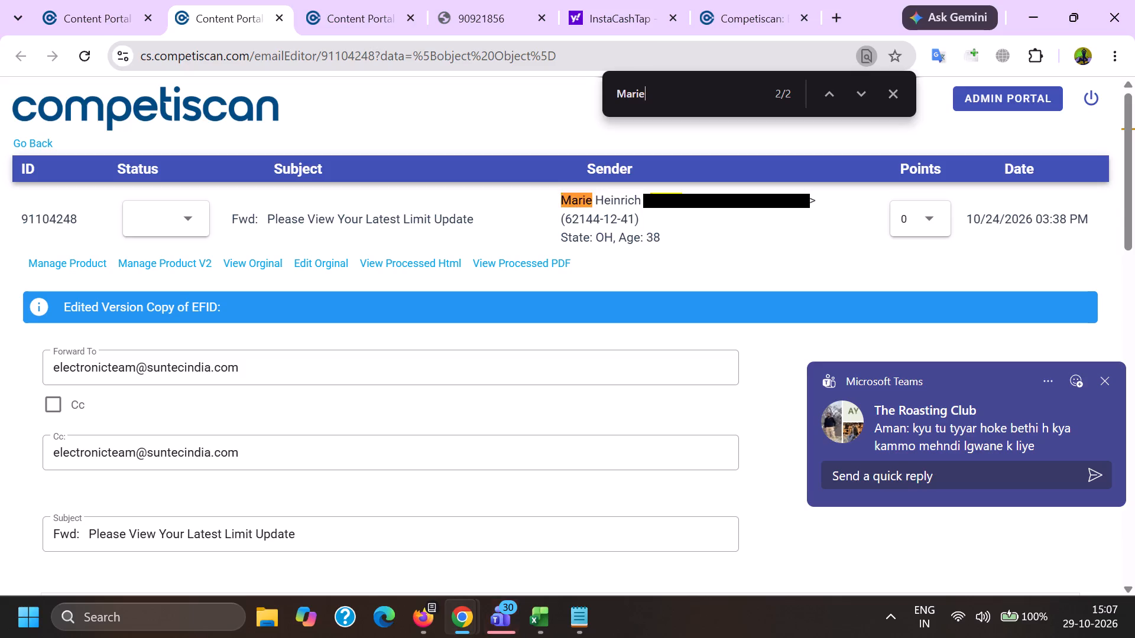
key("Return")
key("Return")
key("Return")
key("Return")
key("Return")
key("Return")
key("Return")
key("Return")
key("Return")
key("Return")
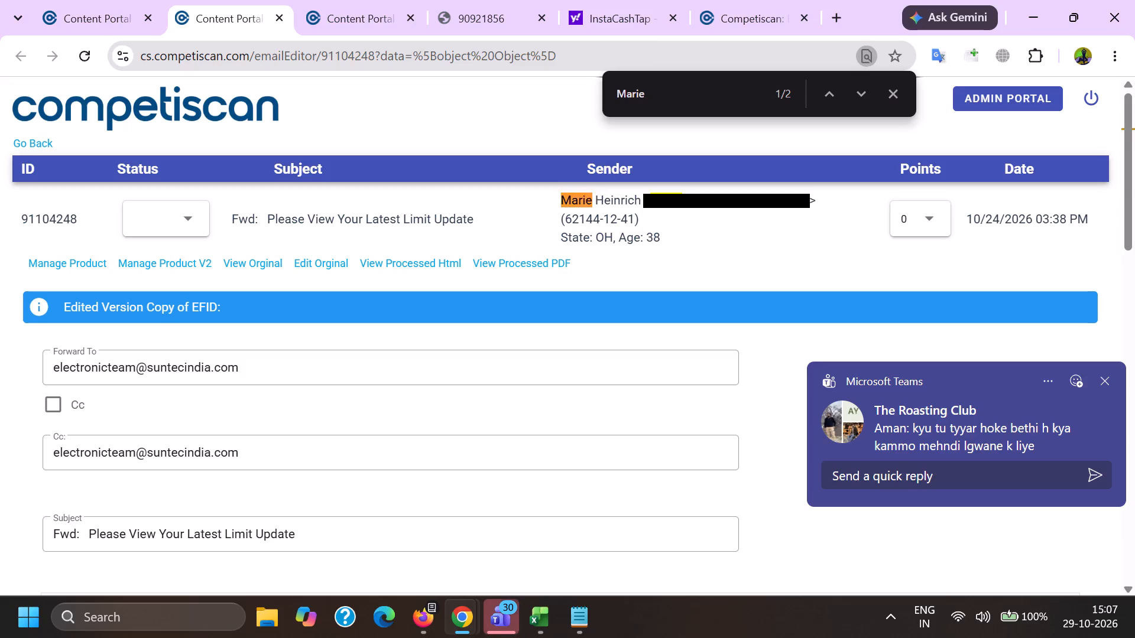
key("Return")
key("Return")
key("Return")
key("Return")
key("Return")
Remove the links from the InstaCashTap email and save its product info.
scroll(534, 326, "down", 8)
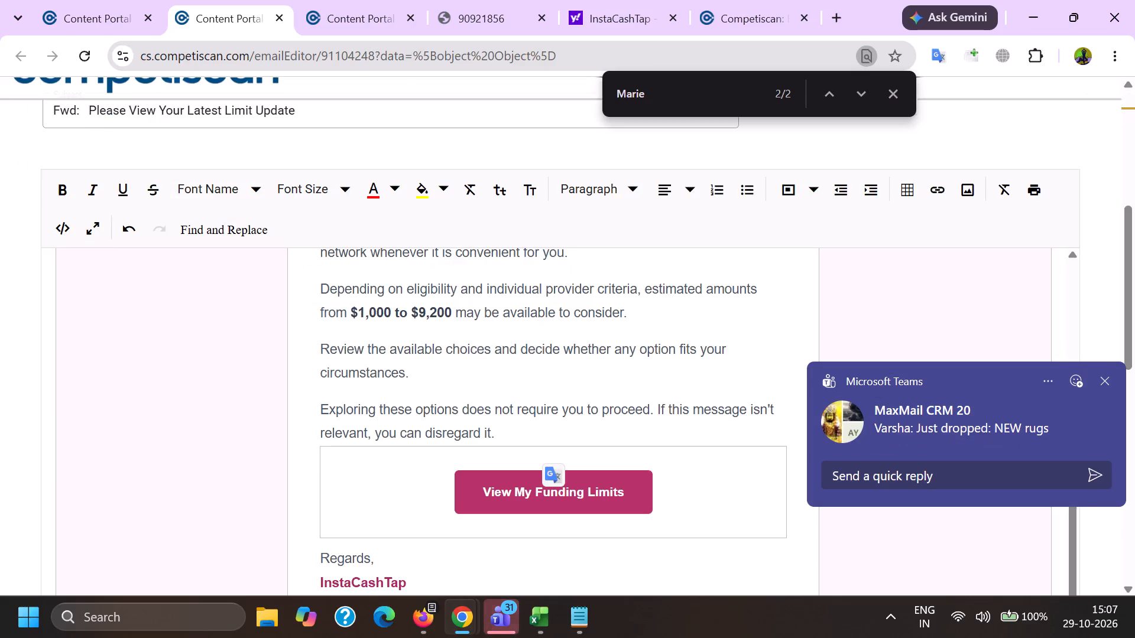
scroll(346, 409, "down", 3)
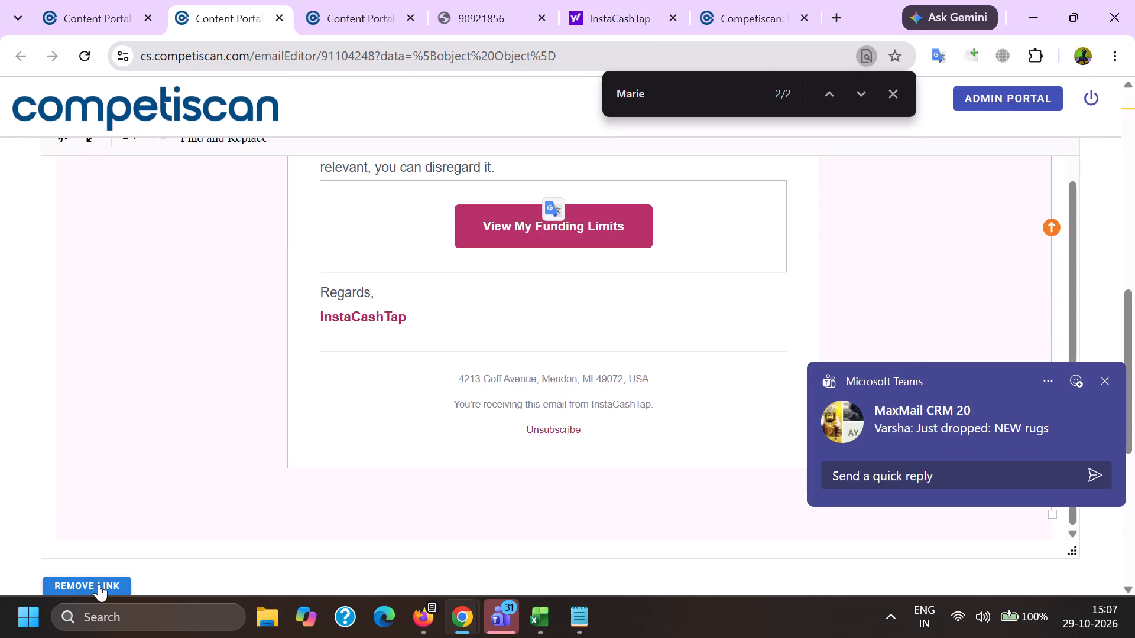
left_click(99, 584)
left_click(640, 168)
scroll(395, 315, "down", 11)
left_click(443, 450)
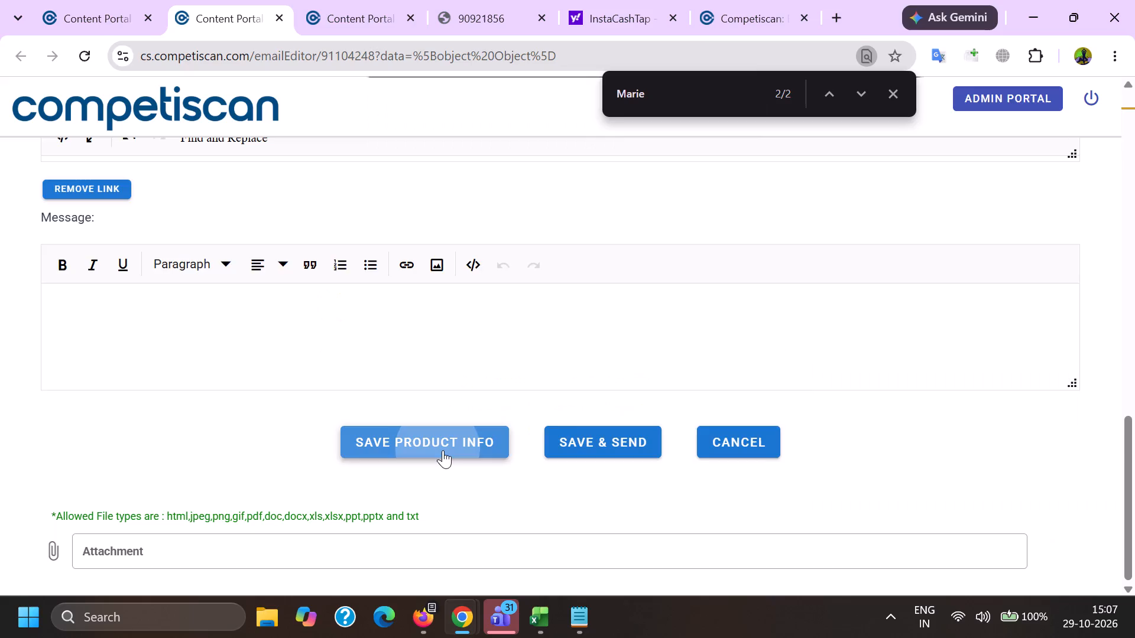
left_click(586, 370)
Close the two browser tabs for the finished email 90921856.
left_click(466, 0)
left_click(373, 0)
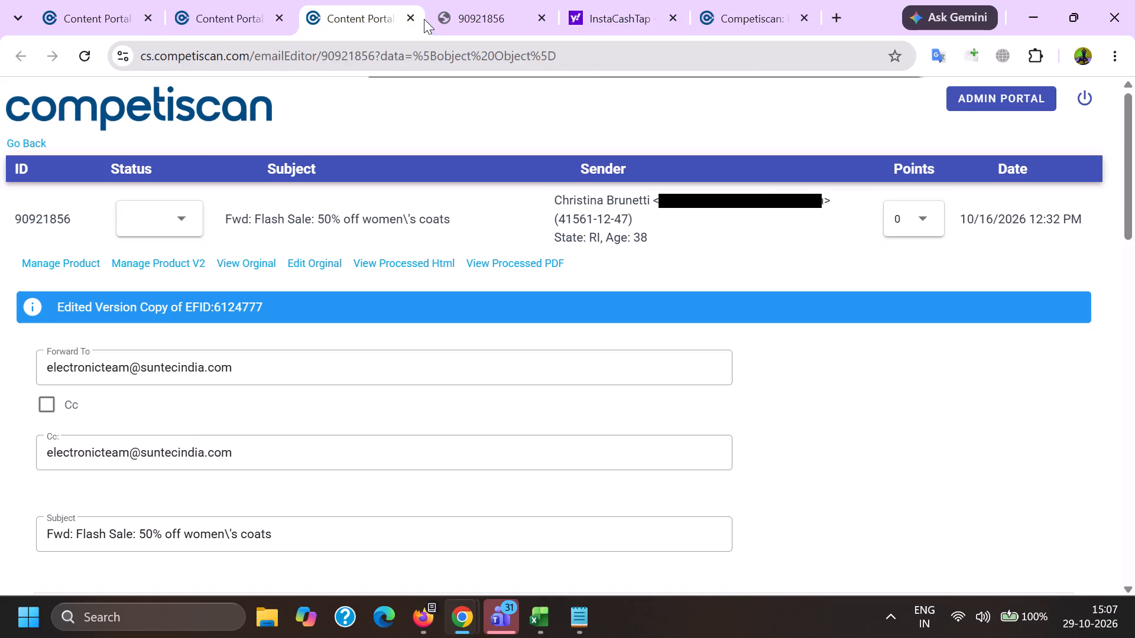
left_click(414, 19)
left_click(414, 19)
Open Manage Product for email 91104248 and return to the email's body.
left_click(265, 0)
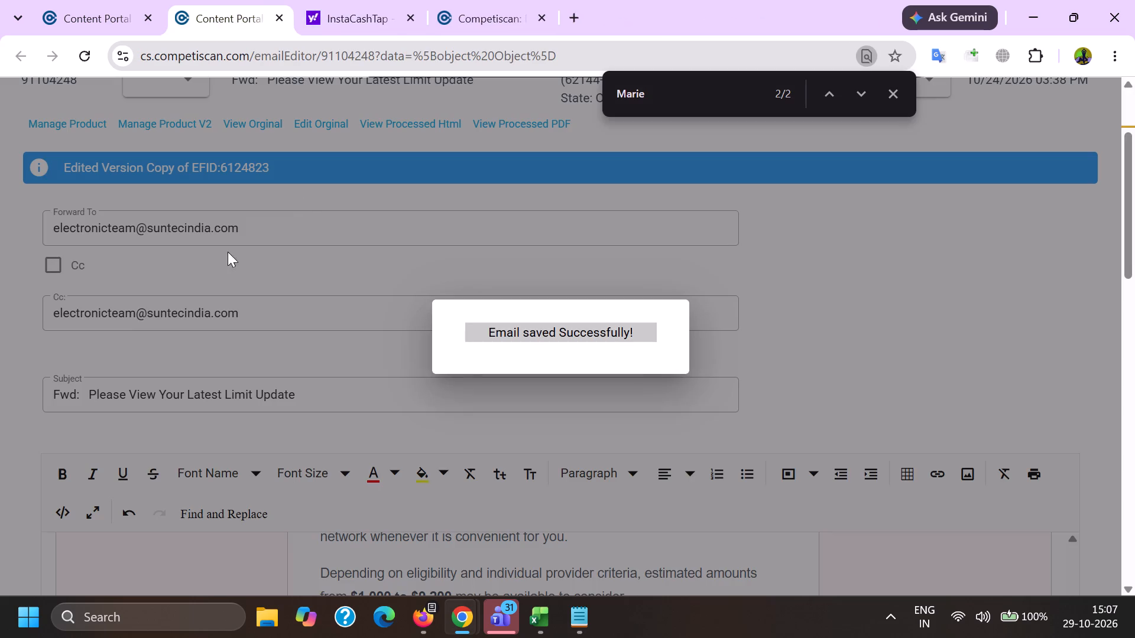
left_click_drag(0, 230, 9, 224)
left_click(67, 126)
key("alt+Tab")
scroll(271, 359, "down", 5)
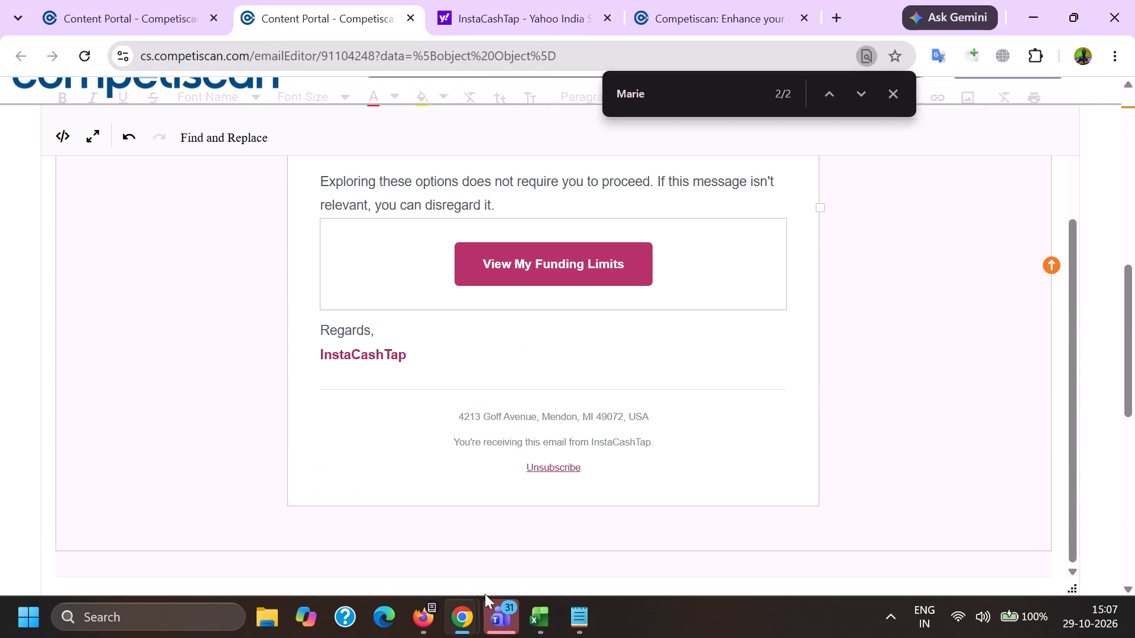
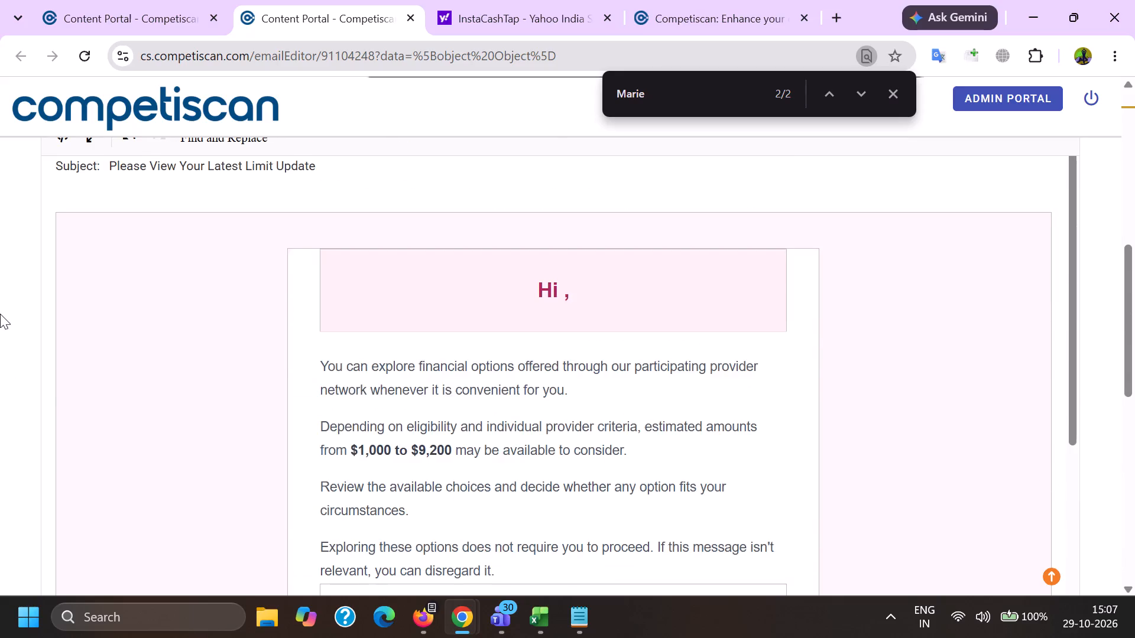
Append the body text "Exploring these options does not require you to proceed" to the subject line after a period, and copy the full subject.
scroll(0, 314, "up", 6)
left_click(69, 258)
key("alt+Tab")
scroll(216, 261, "down", 7)
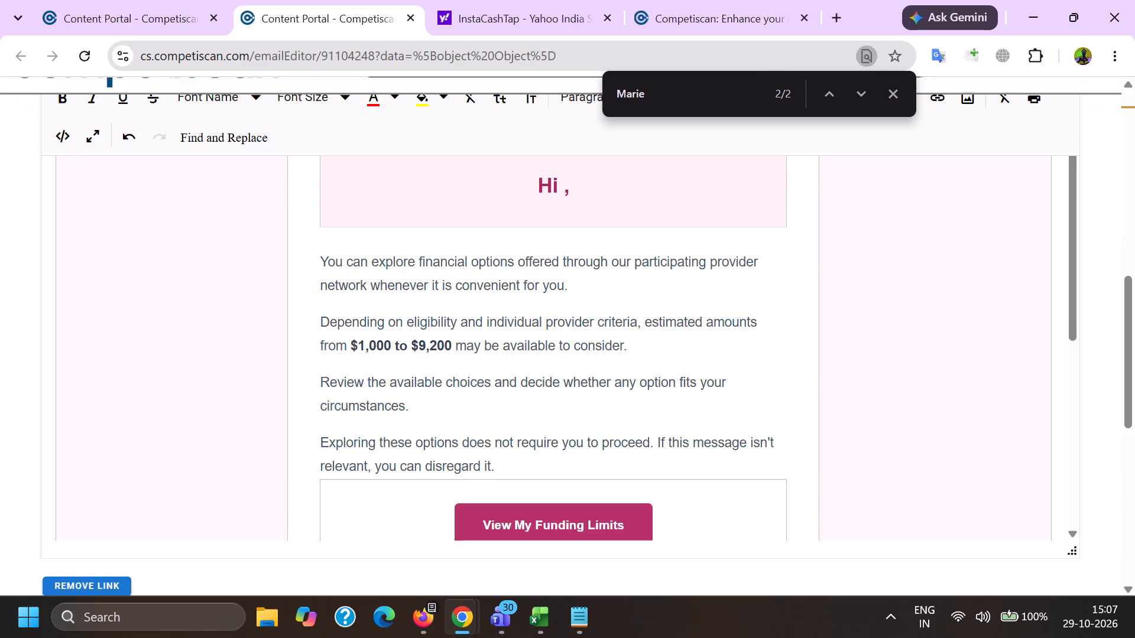
left_click_drag(319, 438, 495, 463)
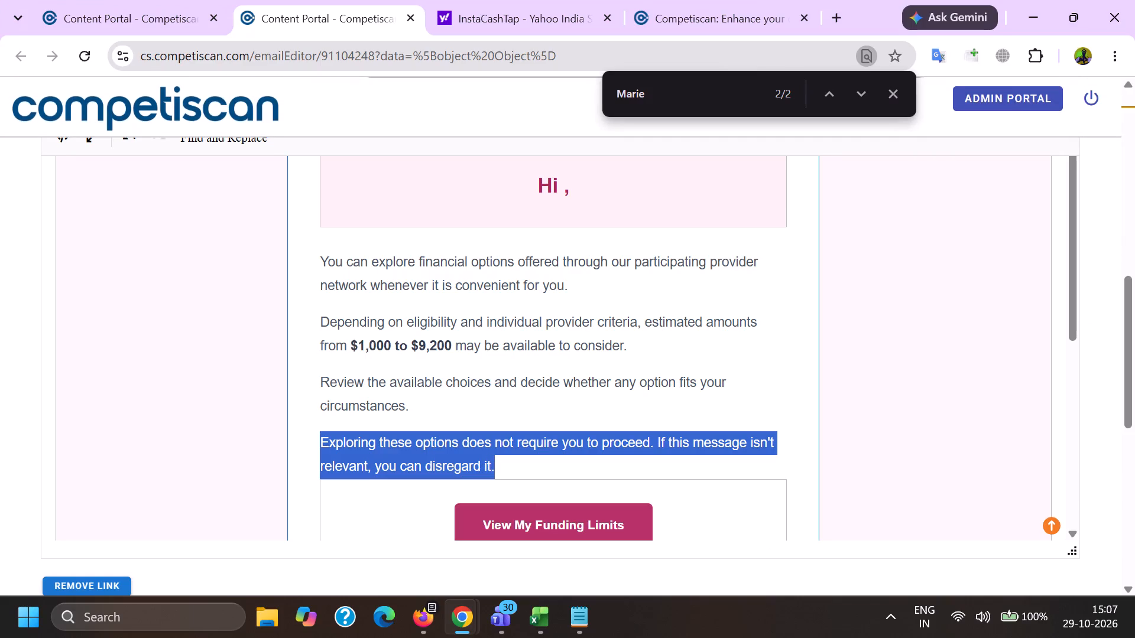
left_click_drag(495, 463, 651, 449)
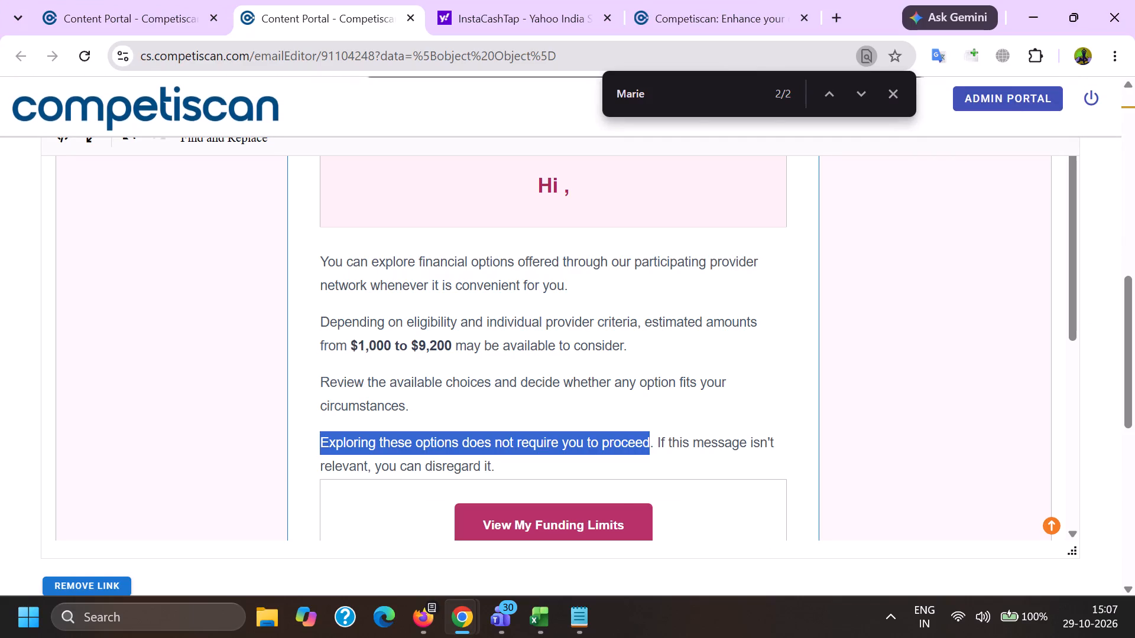
left_click_drag(651, 449, 651, 450)
key("ctrl+c")
scroll(267, 336, "up", 11)
scroll(296, 228, "down", 5)
left_click(352, 239)
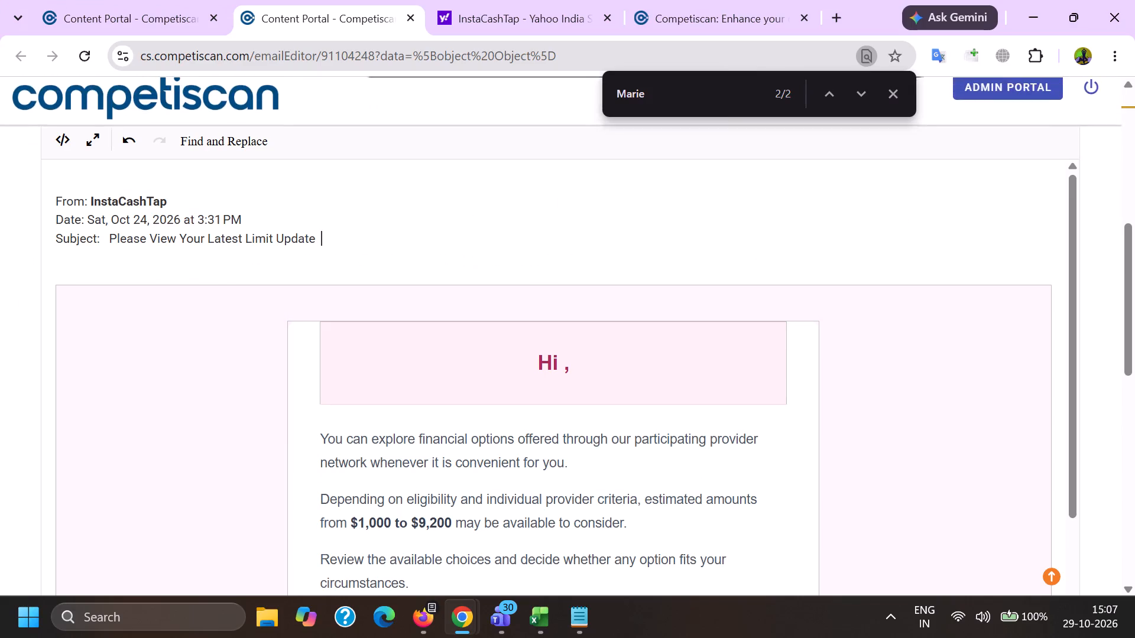
key("BackSpace")
key("BackSpace")
key("period")
key("space")
key("ctrl+v")
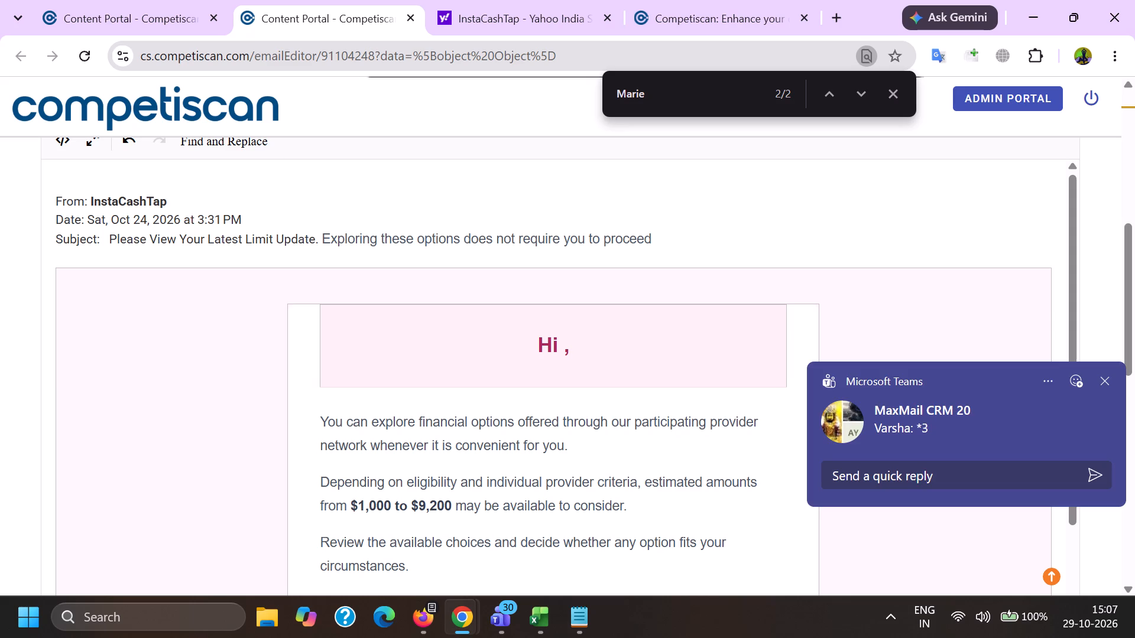
left_click_drag(112, 235, 726, 254)
key("ctrl+c")
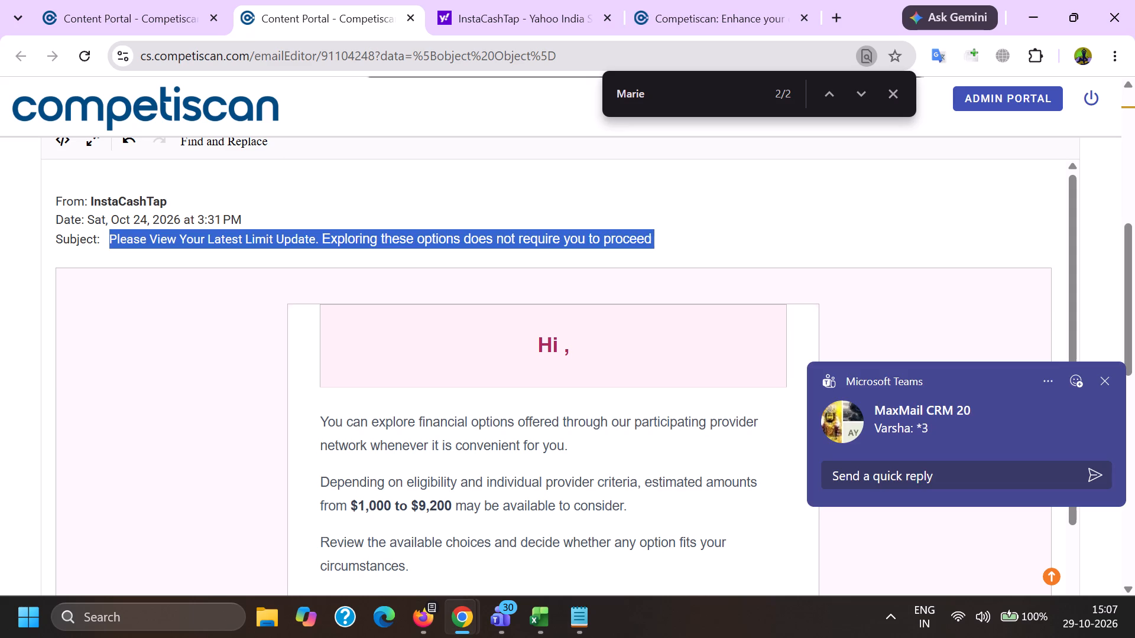
In the product form for email 91104248, add the sector Consumer Services with category Credit Score Provider/Comparison Platform.
key("alt+Tab")
scroll(303, 193, "down", 5)
left_click(314, 325)
scroll(325, 248, "down", 2)
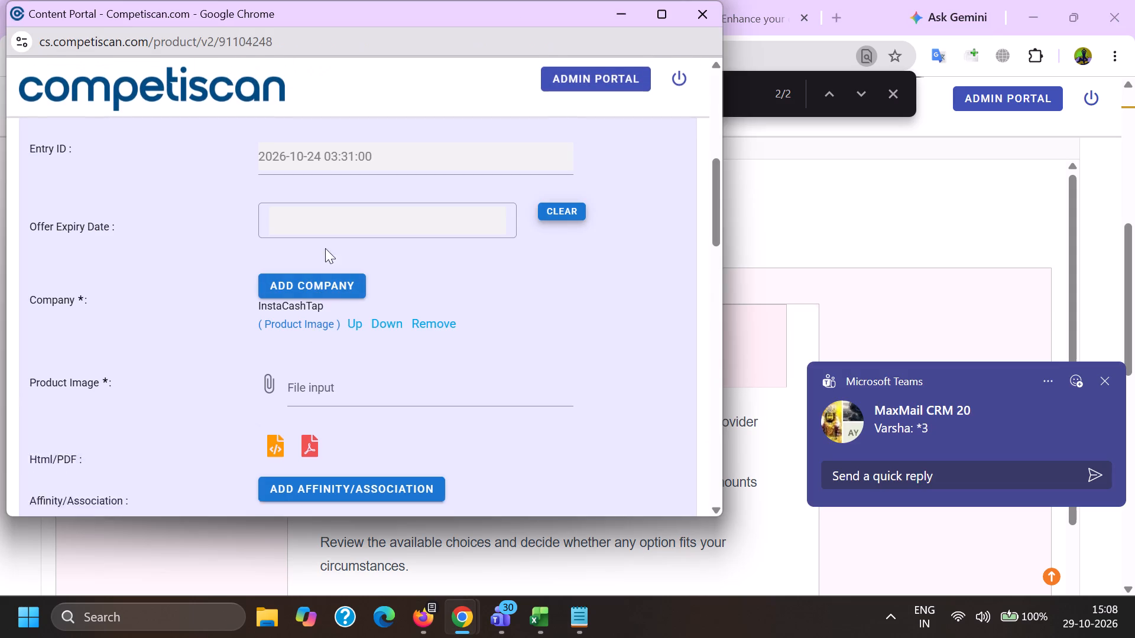
scroll(325, 248, "down", 4)
left_click(327, 205)
left_click(355, 294)
left_click_drag(161, 289, 215, 284)
left_click(335, 255)
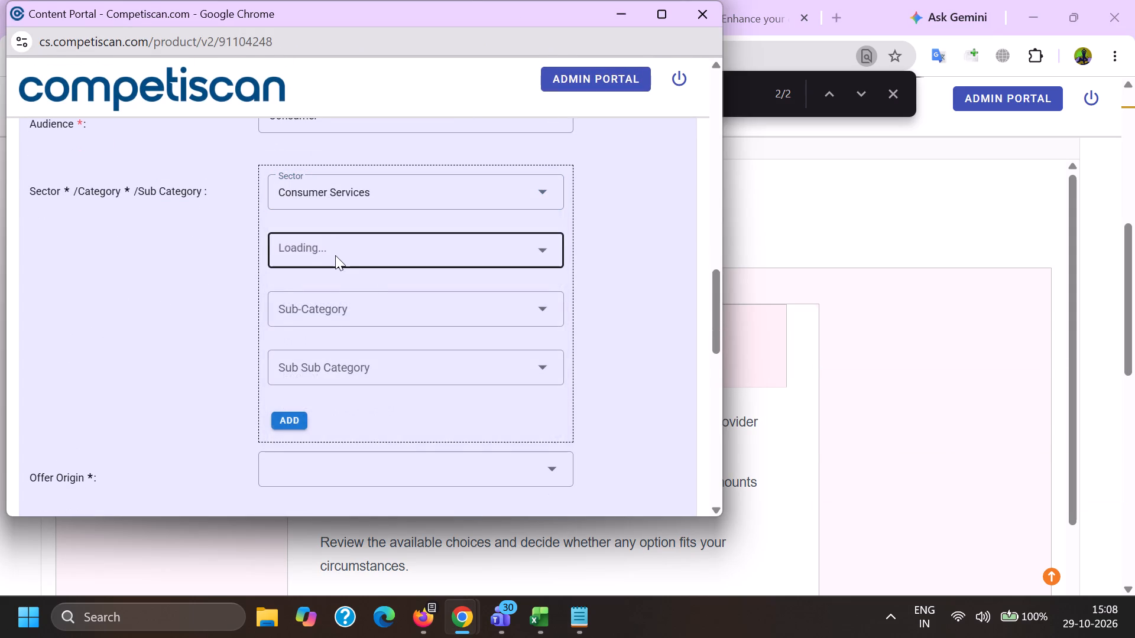
left_click_drag(388, 468, 380, 464)
left_click_drag(255, 438, 263, 438)
left_click(298, 414)
left_click(293, 427)
scroll(338, 285, "down", 3)
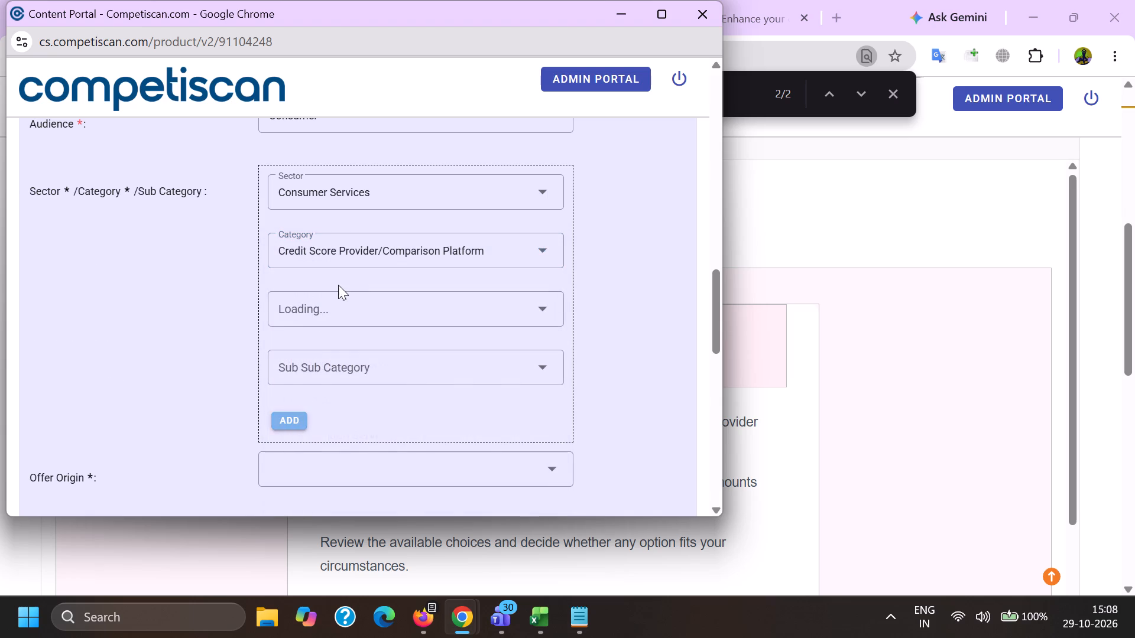
Replace the product headline with "Please View Your Latest Limit Update. Exploring these options does not require you to proceed", trimming stray spaces.
left_click_drag(505, 403, 8, 307)
key("ctrl+v")
left_click(275, 374)
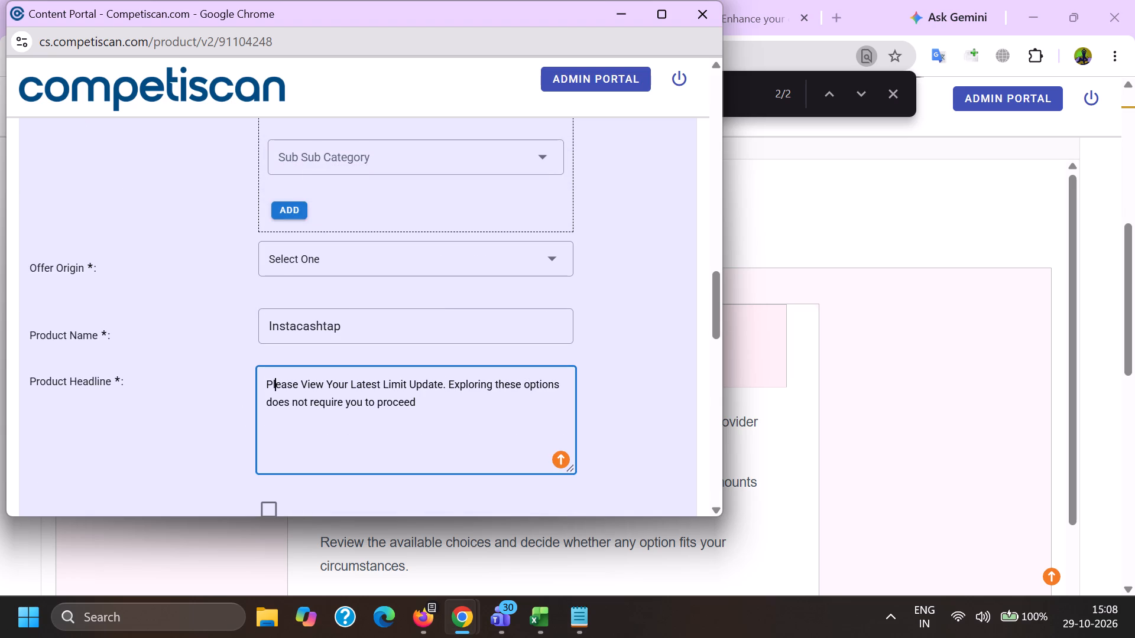
key("Left")
key("BackSpace")
key("BackSpace")
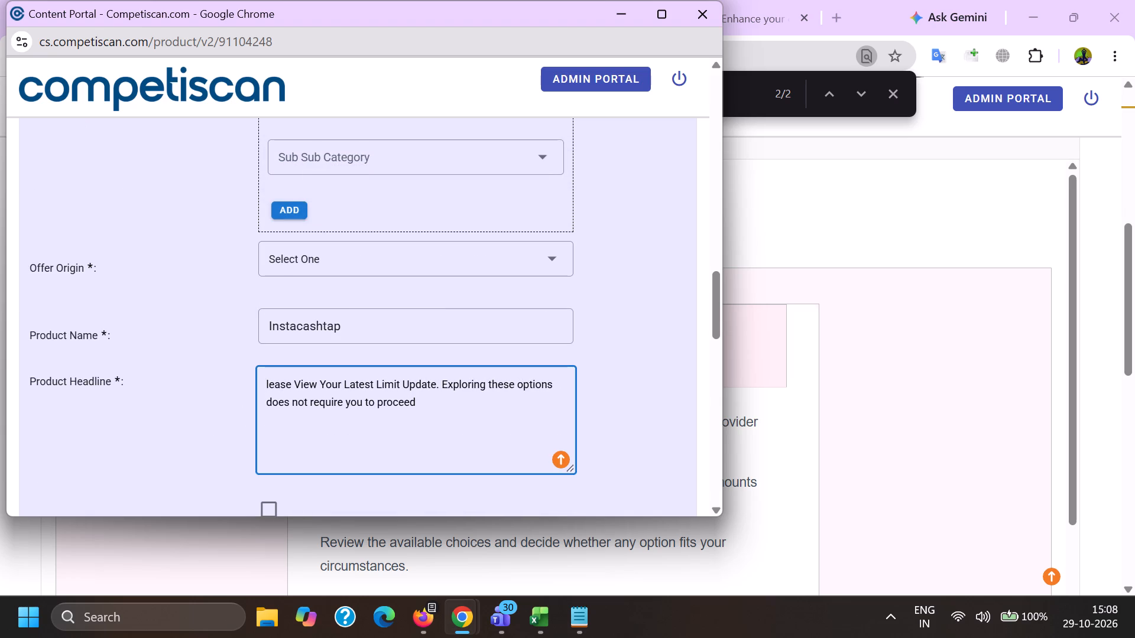
key("ctrl+z")
left_click(268, 385)
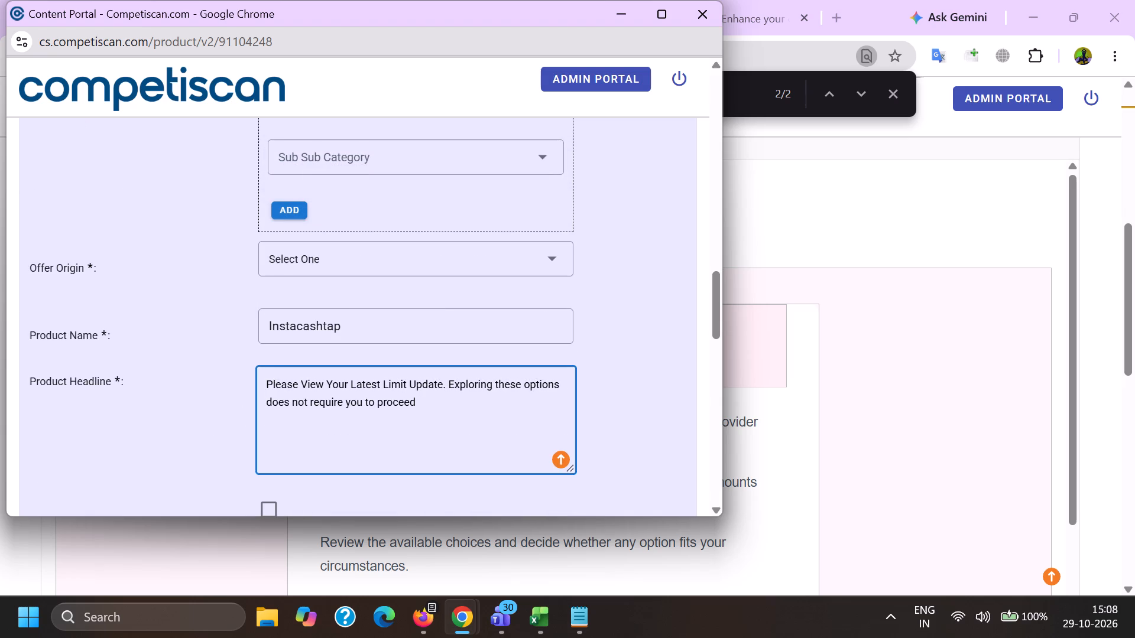
key("BackSpace")
key("BackSpace")
key("BackSpace")
key("BackSpace")
left_click_drag(472, 419, 127, 288)
left_click(300, 442)
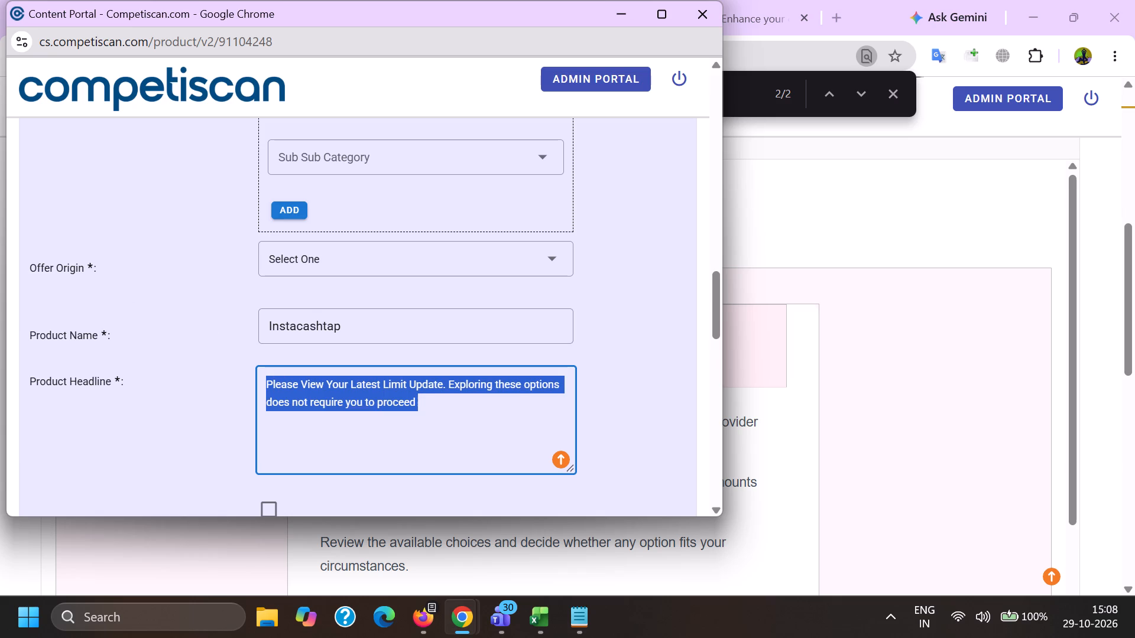
left_click(300, 439)
key("BackSpace")
Set the response mechanism to URL/Website, personalization to Personalized and mailing type to Acquisition, and submit the product entry.
scroll(270, 338, "down", 4)
left_click(297, 341)
scroll(296, 239, "down", 8)
left_click(332, 466)
left_click_drag(116, 421, 129, 419)
scroll(224, 313, "down", 1)
left_click(296, 352)
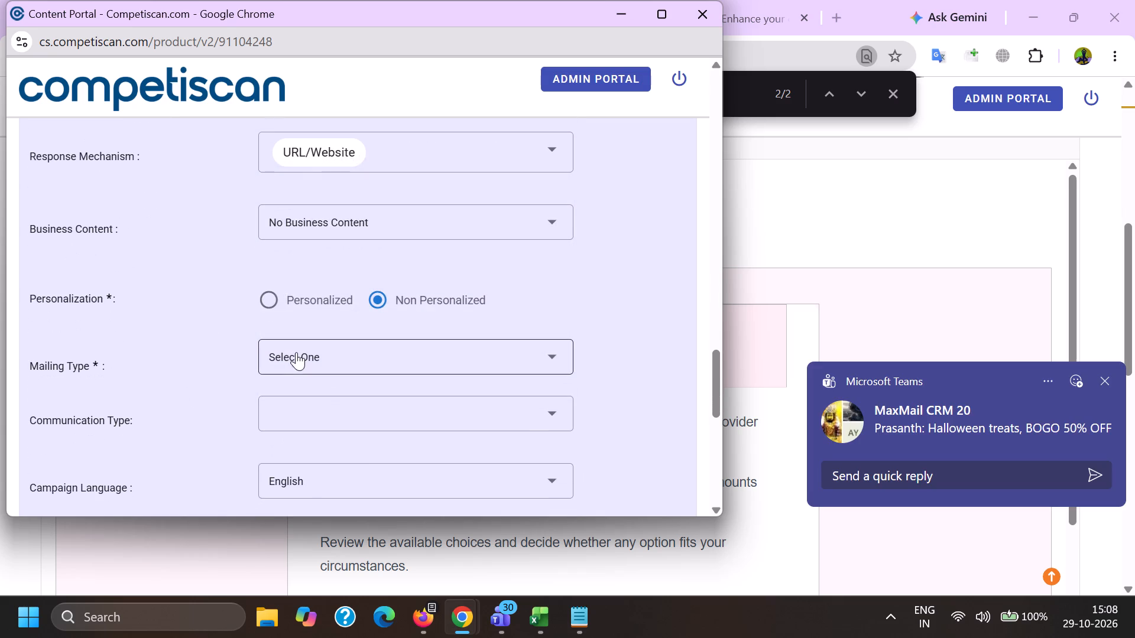
left_click(322, 365)
left_click_drag(163, 373, 177, 371)
left_click(267, 300)
left_click(298, 366)
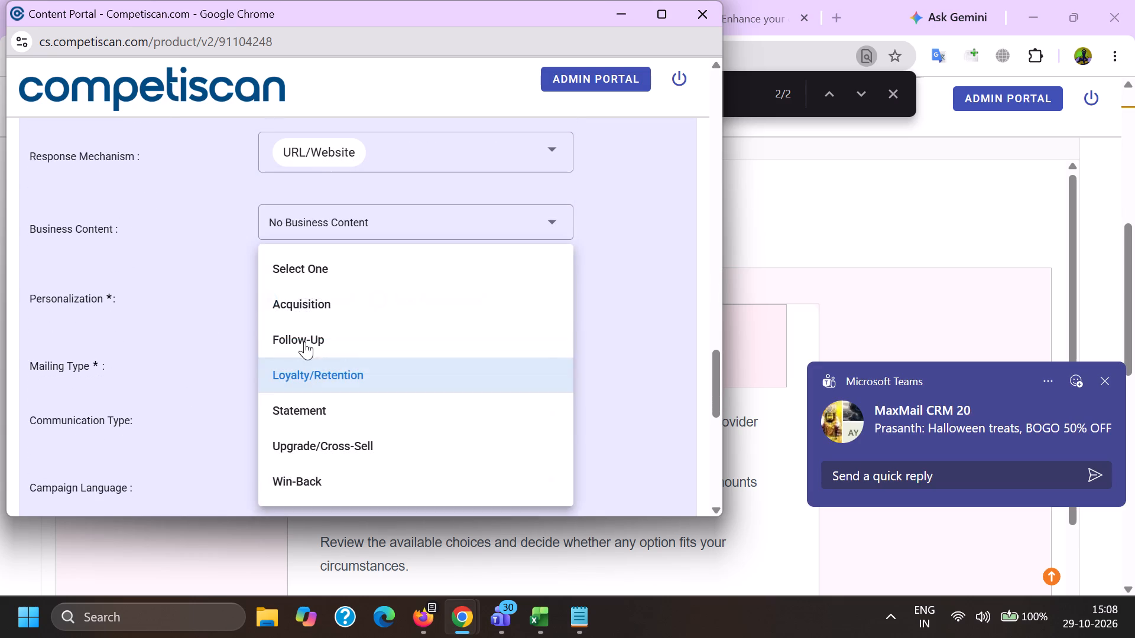
left_click(299, 292)
left_click(175, 349)
scroll(222, 375, "down", 13)
left_click(294, 500)
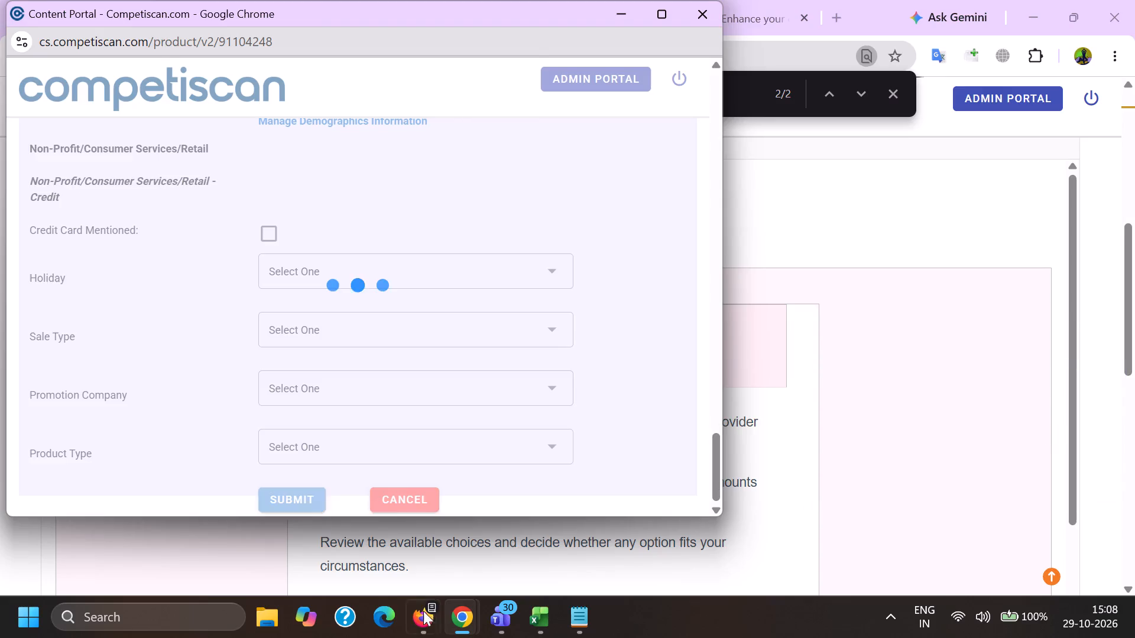
Copy the subject of email 91050767 from the Firefox list and search Chrome's portal subjects for "Kindly Review Your Latest Limit Details".
left_click(416, 633)
left_click(296, 541)
left_click_drag(231, 363, 271, 395)
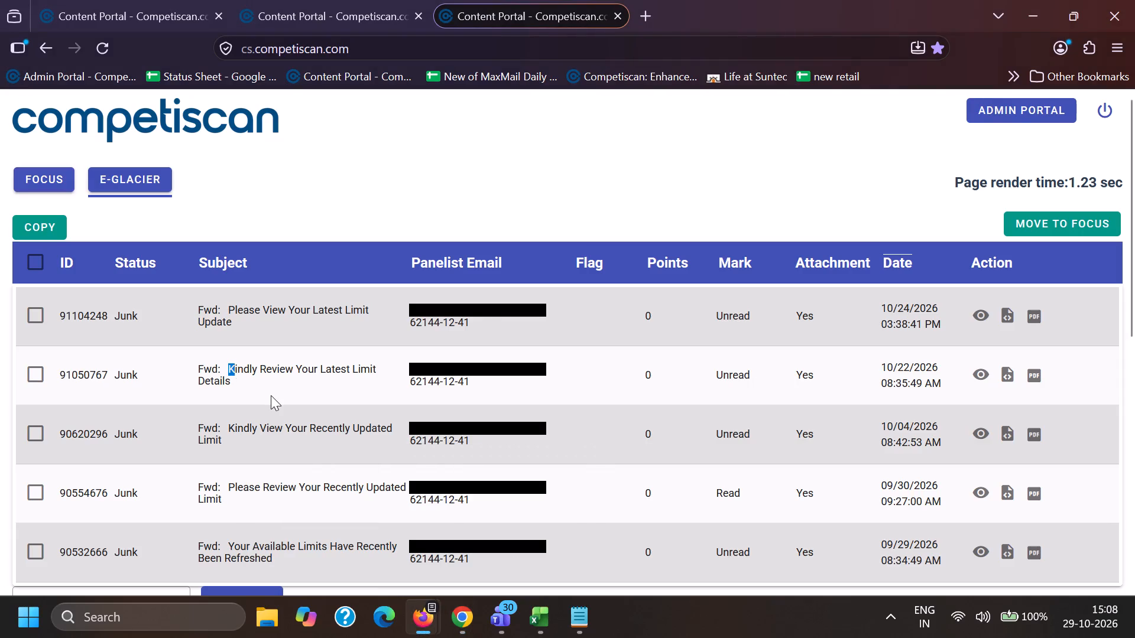
left_click_drag(271, 395, 273, 395)
key("ctrl+c")
left_click(462, 621)
left_click(232, 522)
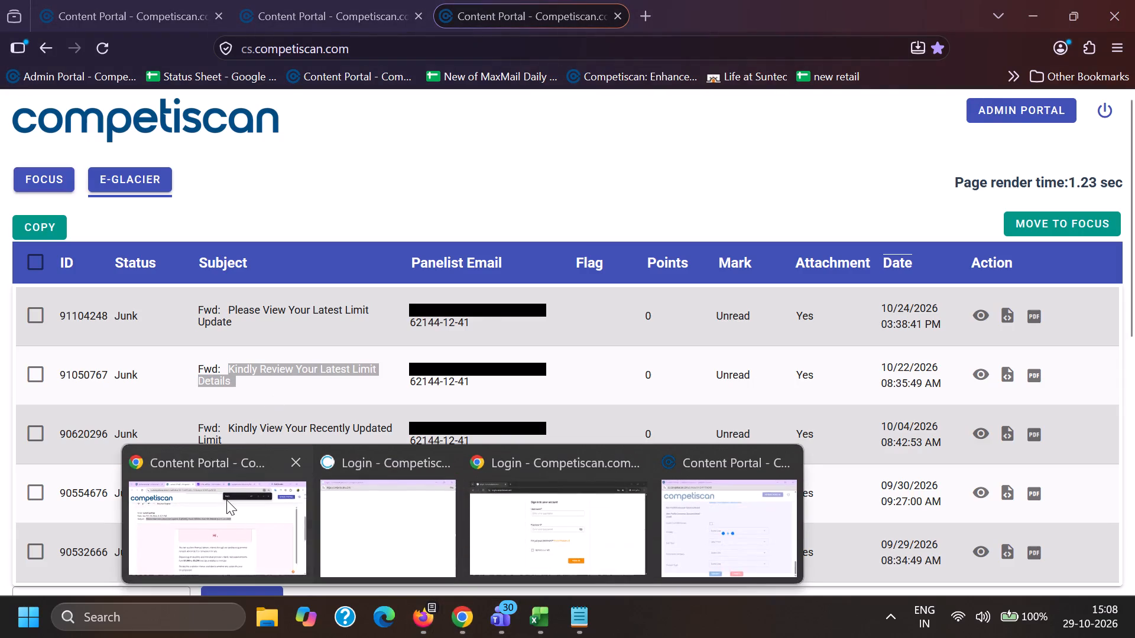
left_click(161, 0)
scroll(278, 337, "down", 5)
left_click(274, 337)
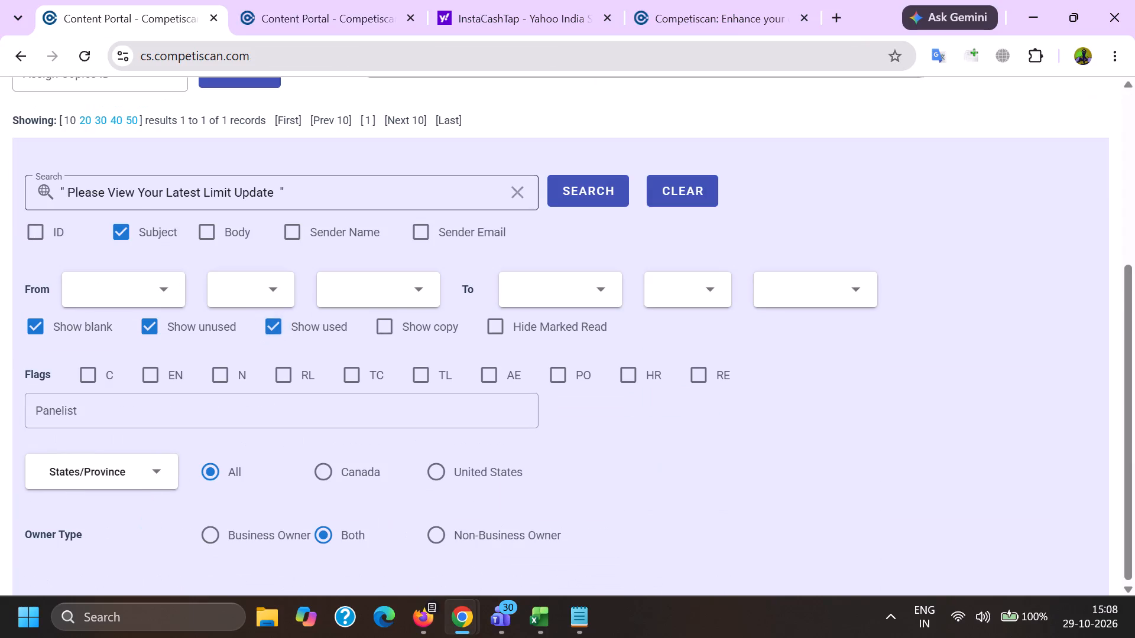
left_click_drag(304, 180, 1, 217)
key("BackSpace")
key("shift+quotedbl")
key("ctrl+v")
key("shift+quotedbl")
key("Return")
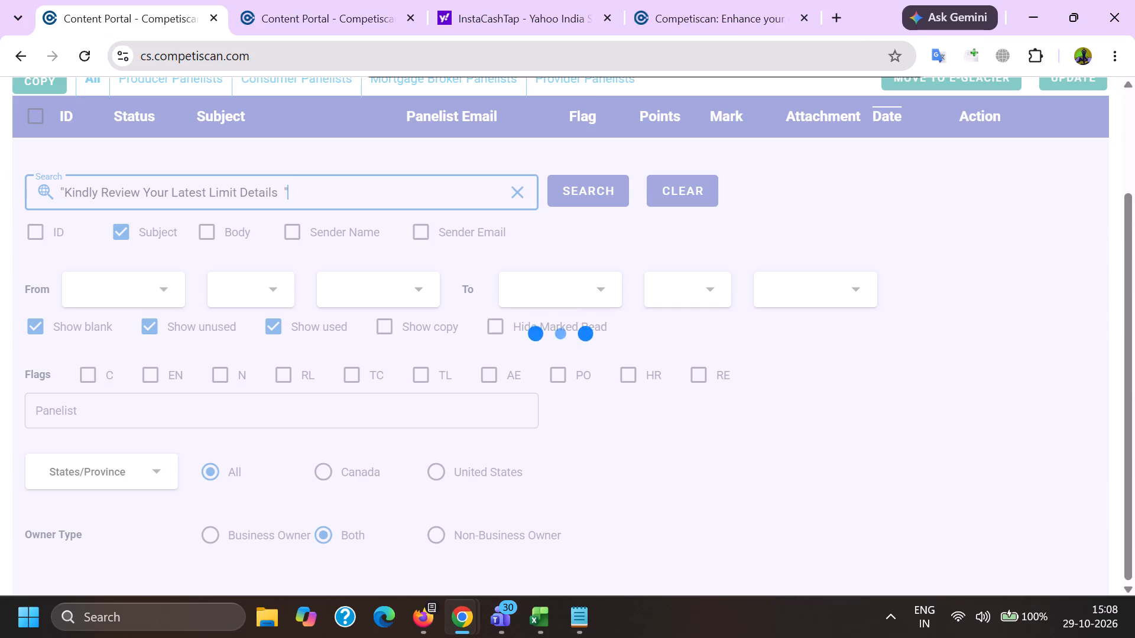
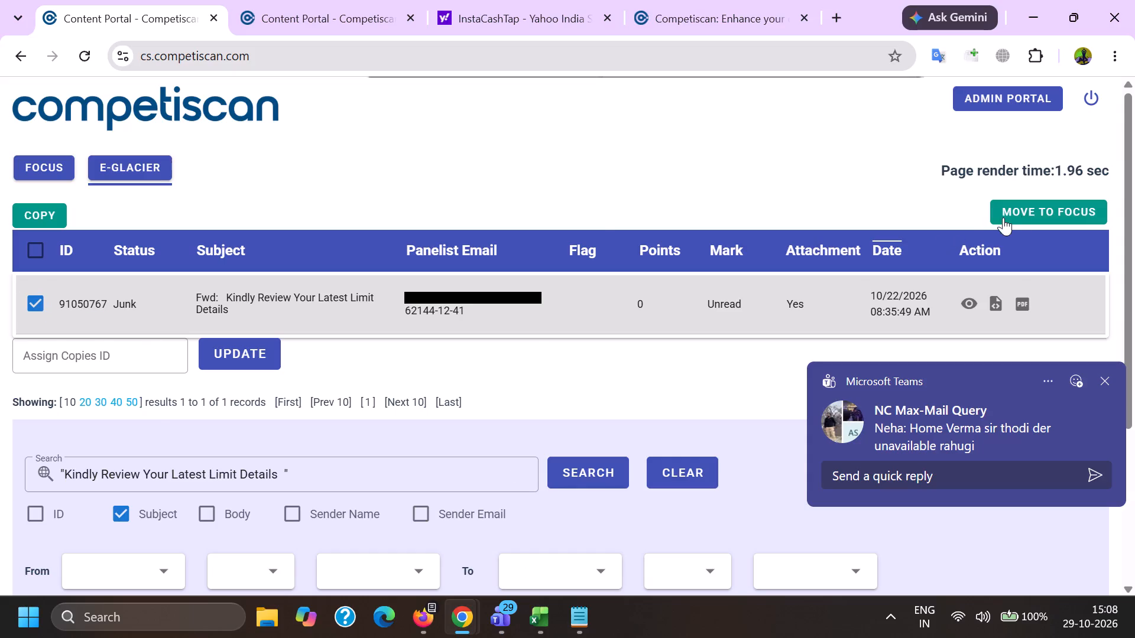
Move the selected email 91050767 from E-Glacier to Focus and switch to the Focus list.
left_click(1021, 212)
double_click(271, 211)
left_click(271, 207)
triple_click(24, 172)
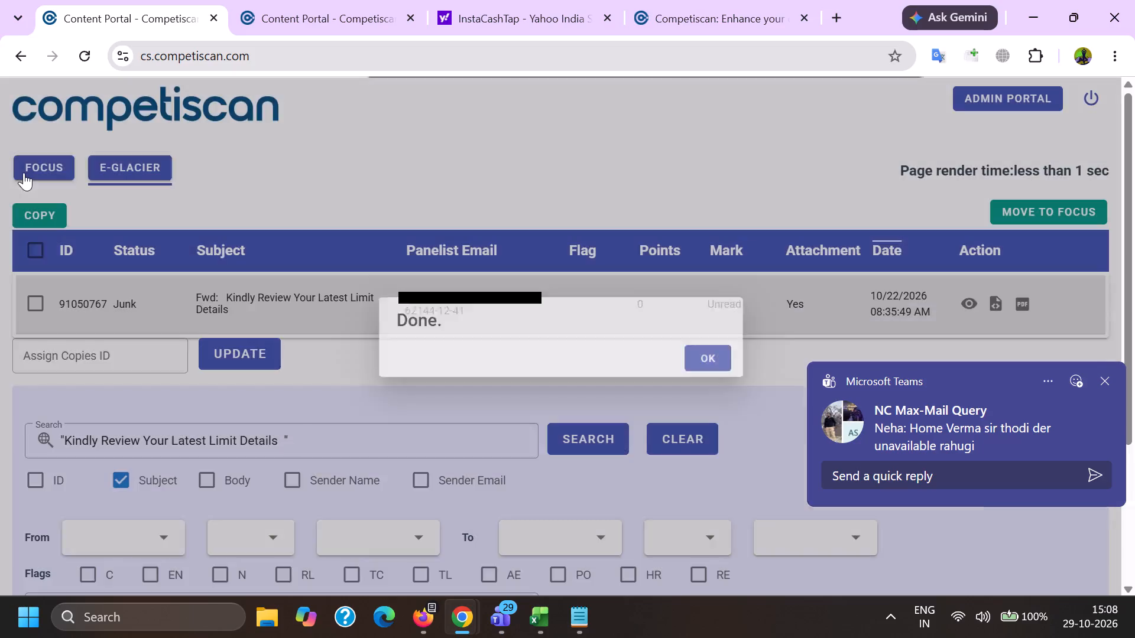
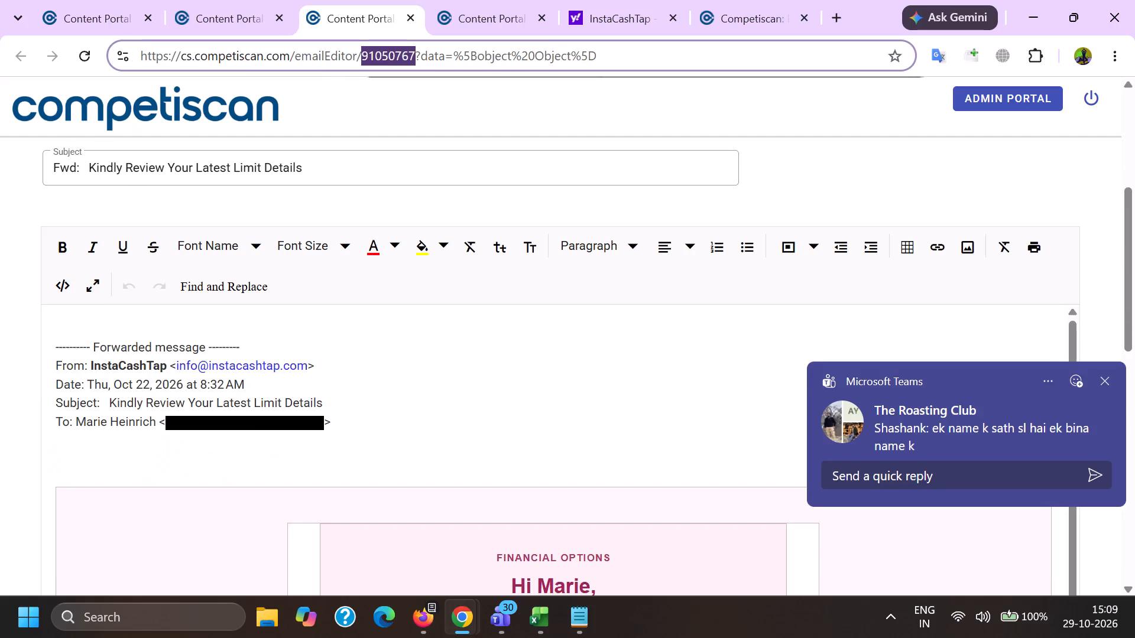
left_click(537, 623)
left_click(706, 540)
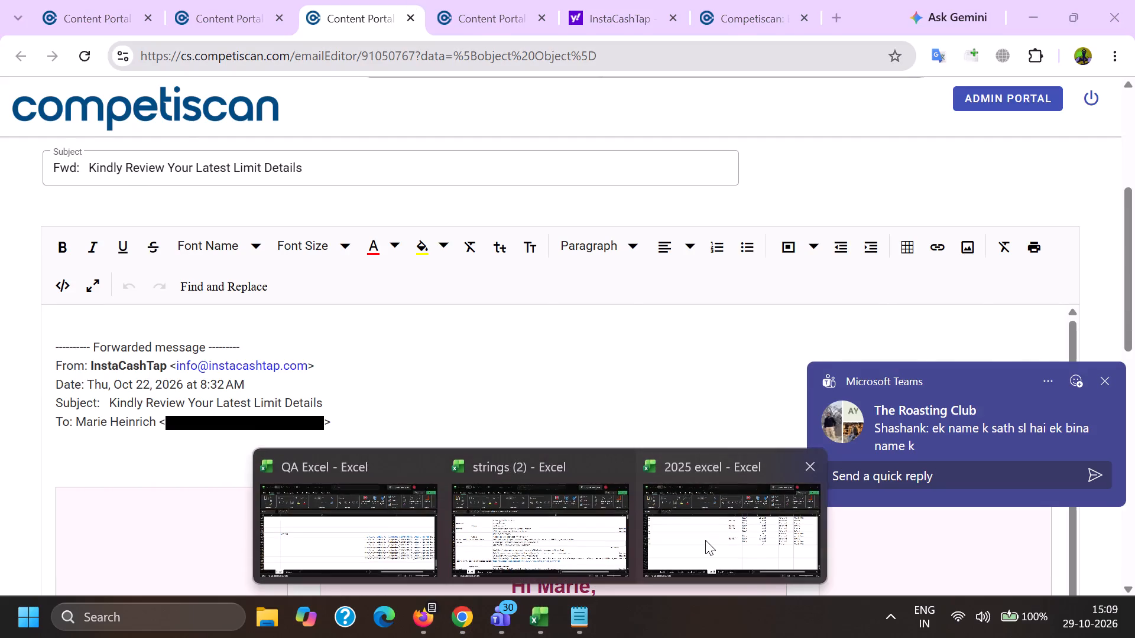
left_click(51, 400)
key("Left")
key("ctrl+v")
key("Right")
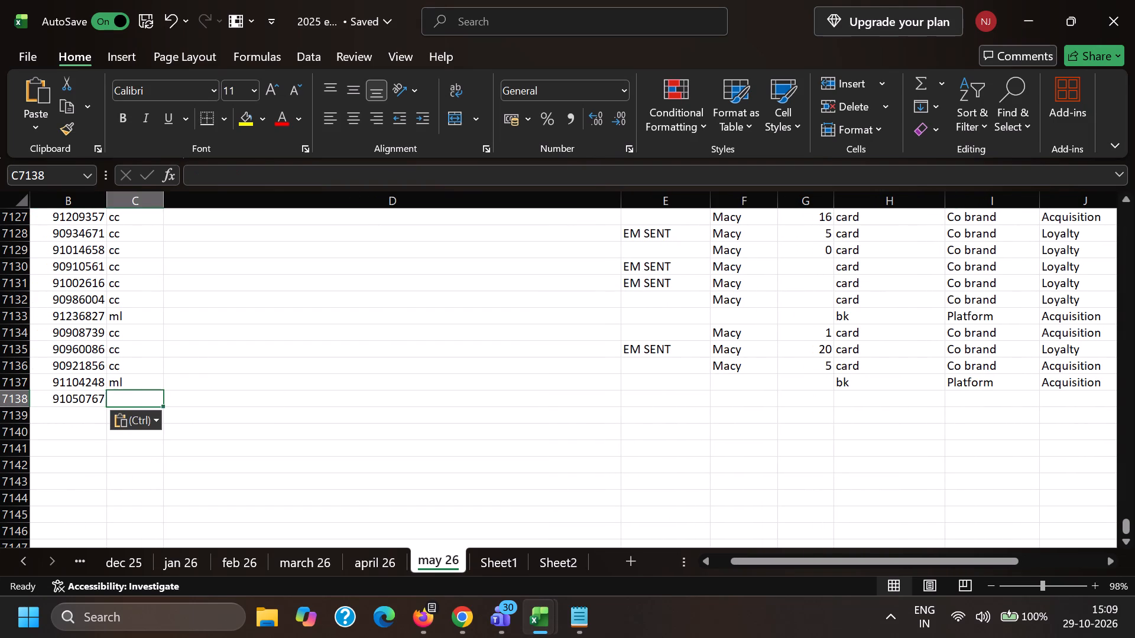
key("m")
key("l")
key("Right")
key("Right")
key("Right")
key("Right")
key("Right")
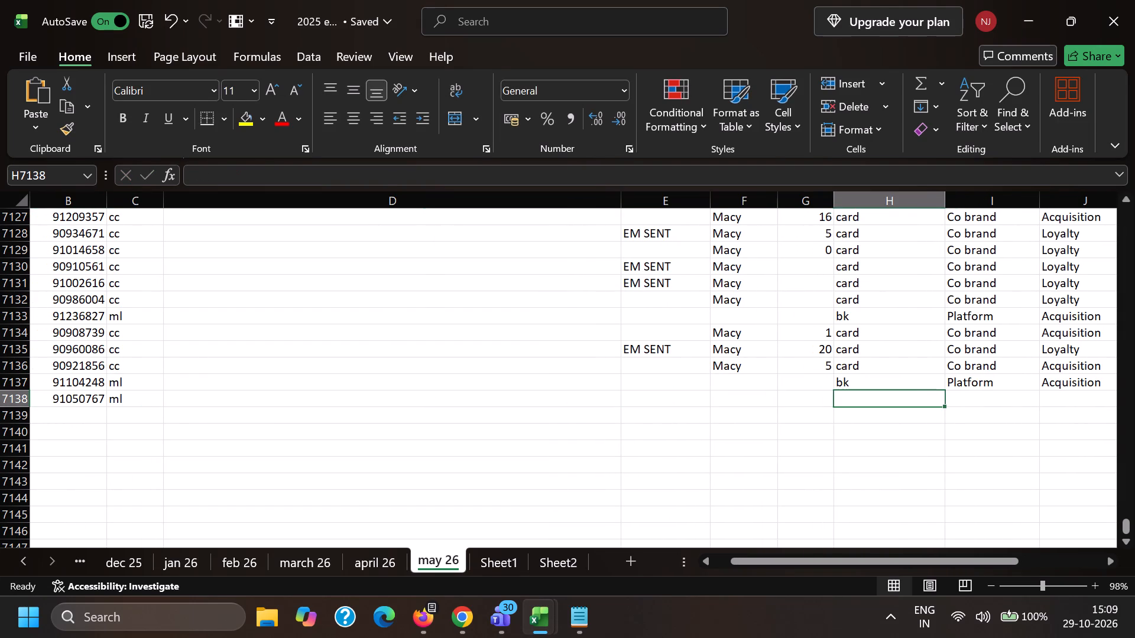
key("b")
key("Right")
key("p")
key("Right")
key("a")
key("Down")
key("Left")
key("Left")
key("Left")
key("Left")
key("Left")
key("Left")
key("Left")
key("Left")
key("Left")
key("Left")
key("Left")
key("Left")
key("Left")
key("Left")
key("Left")
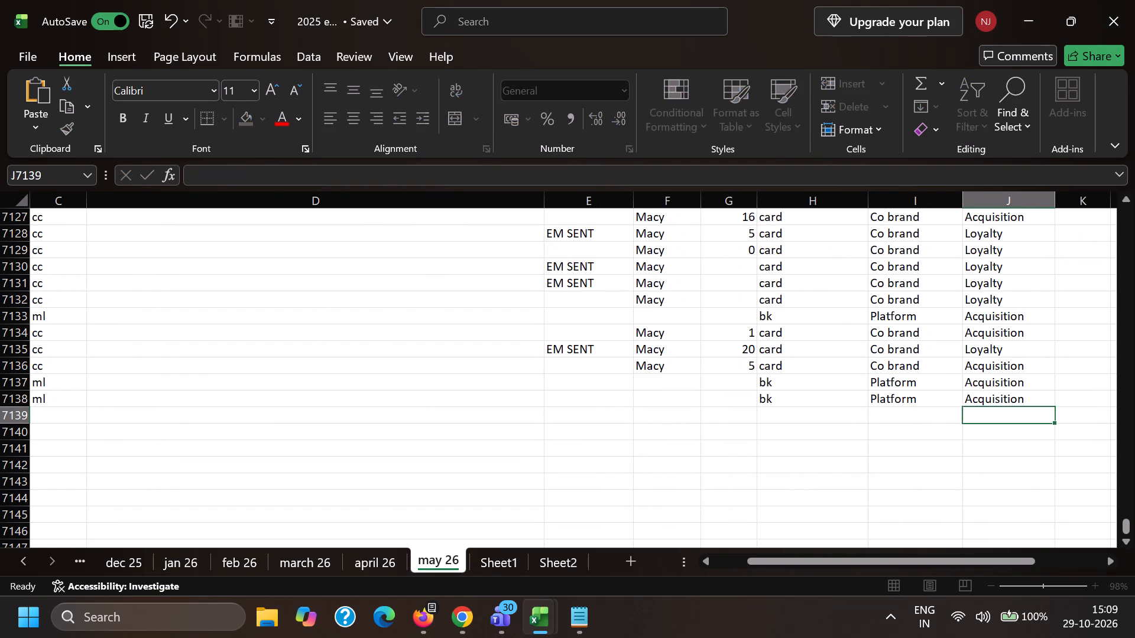
key("alt+Tab")
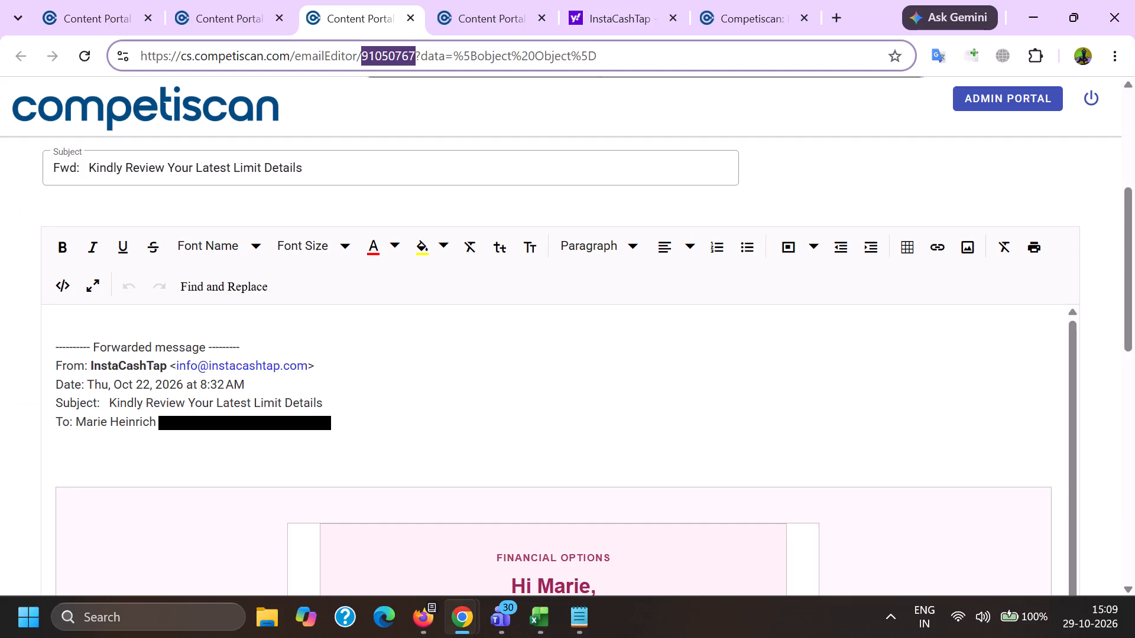
Strip the forwarded-message line, the sender's address and the To line from the header of the InstaCashTap email body.
left_click_drag(275, 351, 0, 264)
key("BackSpace")
left_click_drag(171, 350, 345, 340)
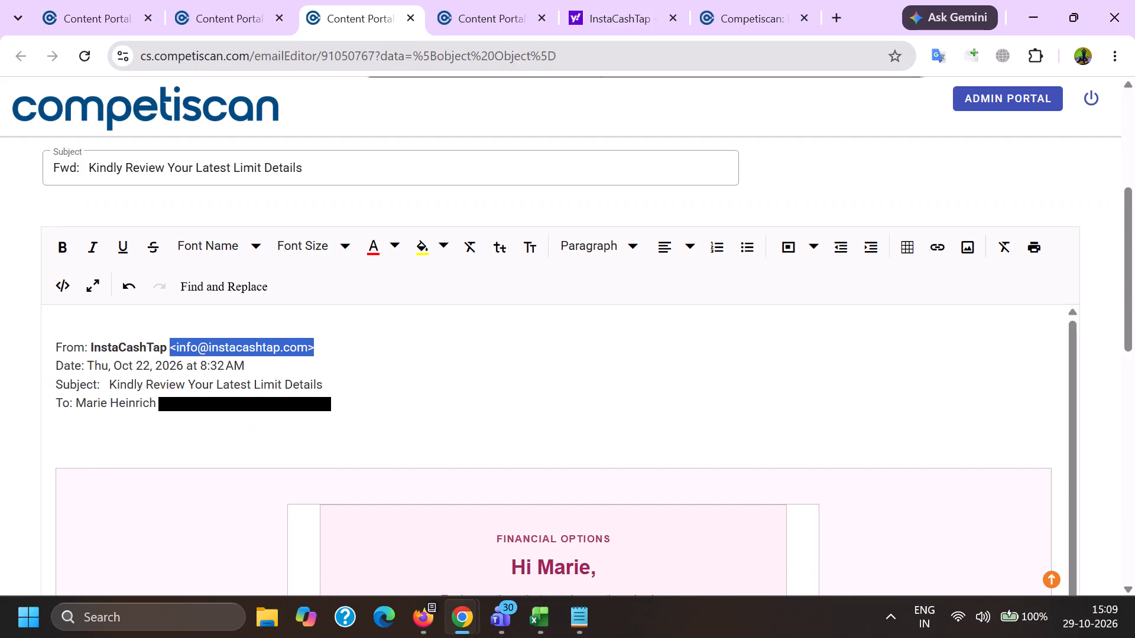
left_click_drag(345, 340, 345, 340)
key("BackSpace")
left_click_drag(375, 408, 54, 401)
key("BackSpace")
Delete the recipient's first name from the greeting heading of the email.
scroll(283, 246, "down", 2)
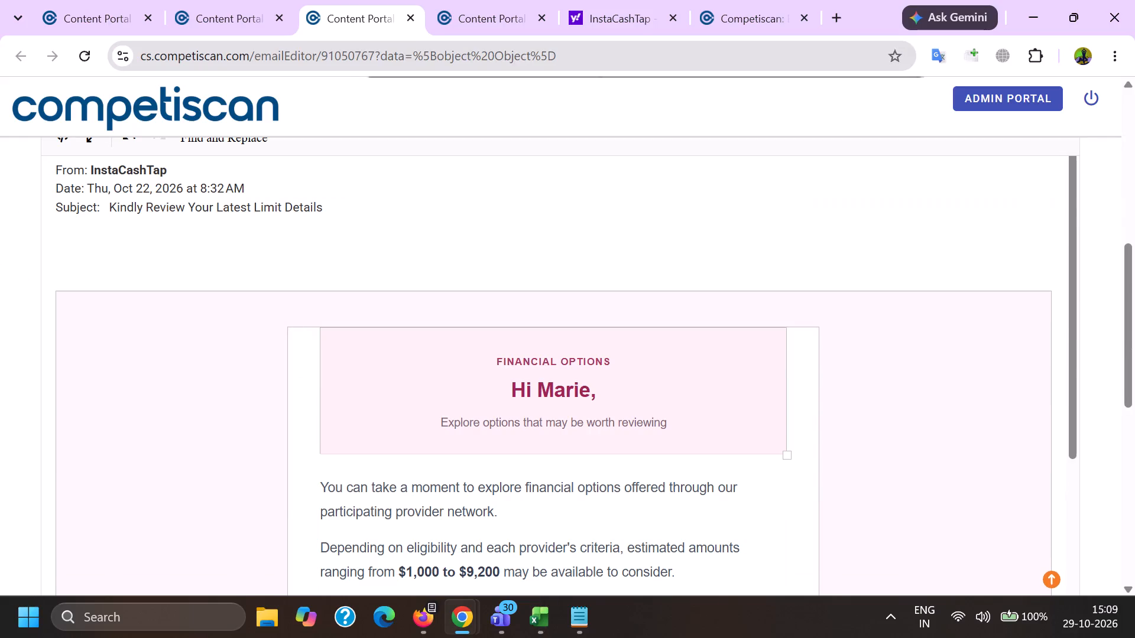
double_click(563, 394)
key("ctrl+c")
key("BackSpace")
left_click(563, 393)
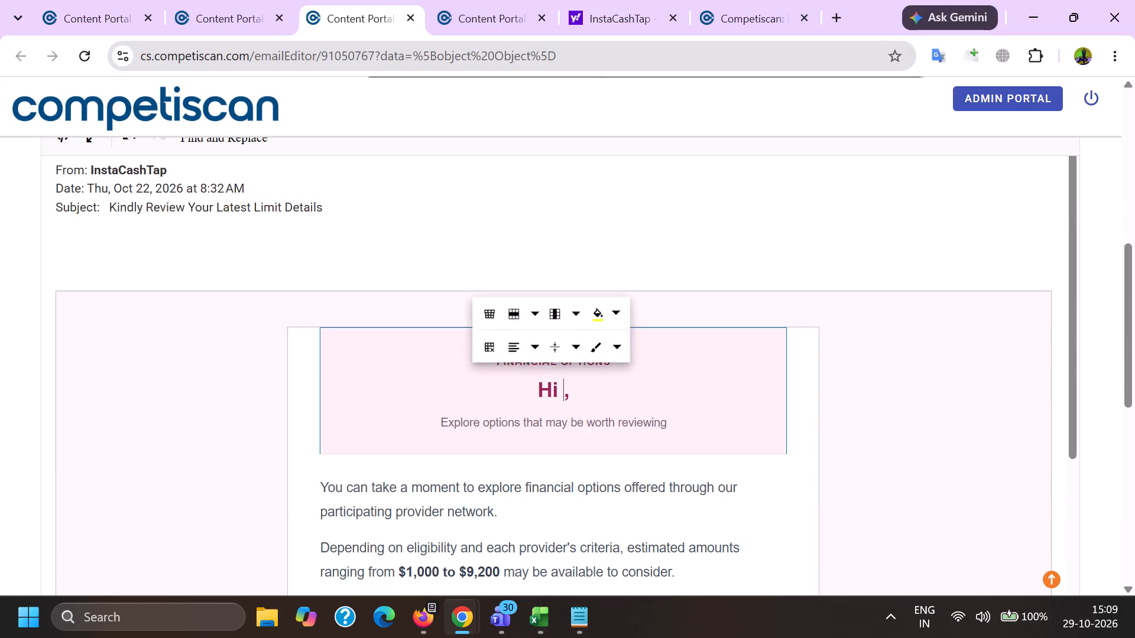
Search the page for remaining mentions of the recipient's first name.
key("ctrl+f")
key("ctrl+v")
key("Return")
key("Return")
key("Return")
key("Return")
key("Return")
key("Return")
Remove all links from the InstaCashTap email body.
scroll(586, 334, "down", 5)
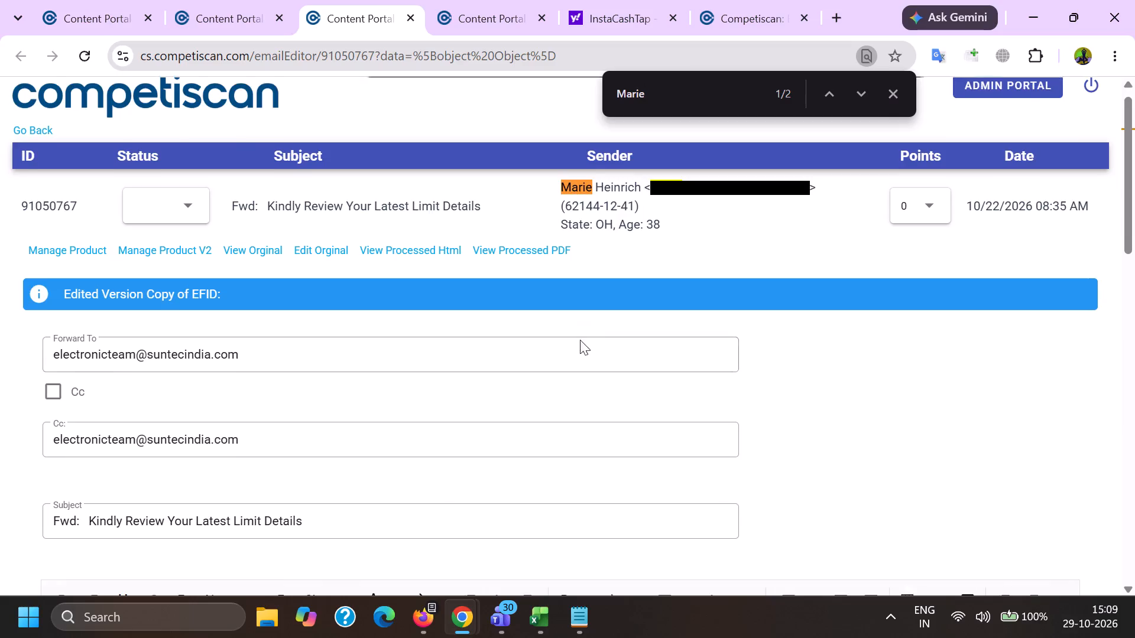
scroll(580, 340, "down", 5)
scroll(478, 445, "down", 3)
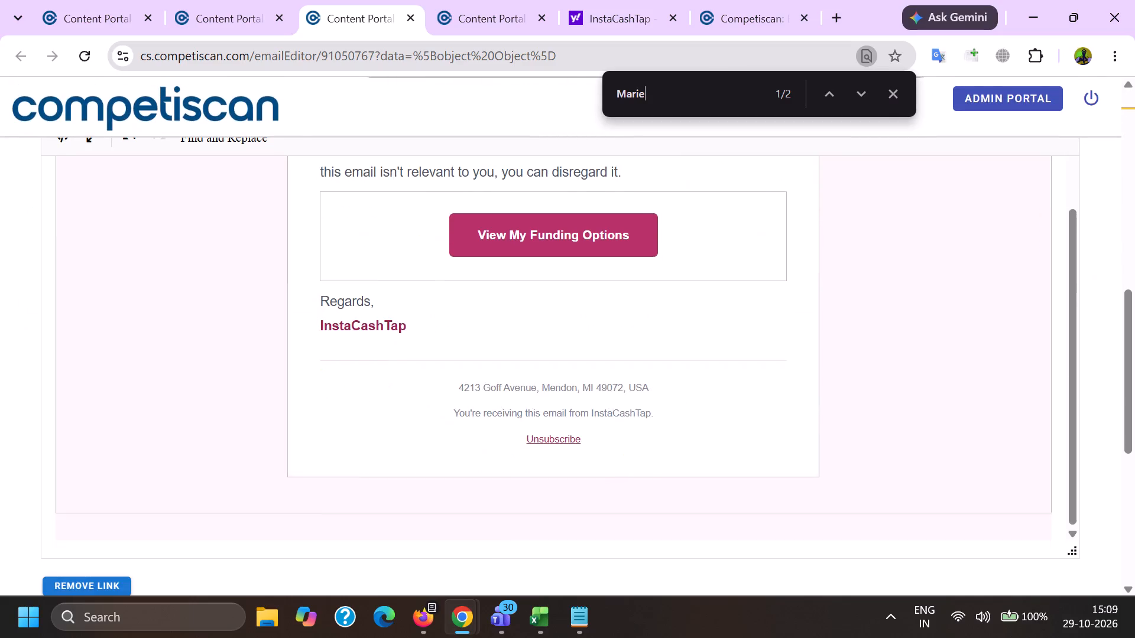
scroll(0, 574, "down", 3)
left_click(77, 317)
left_click(628, 172)
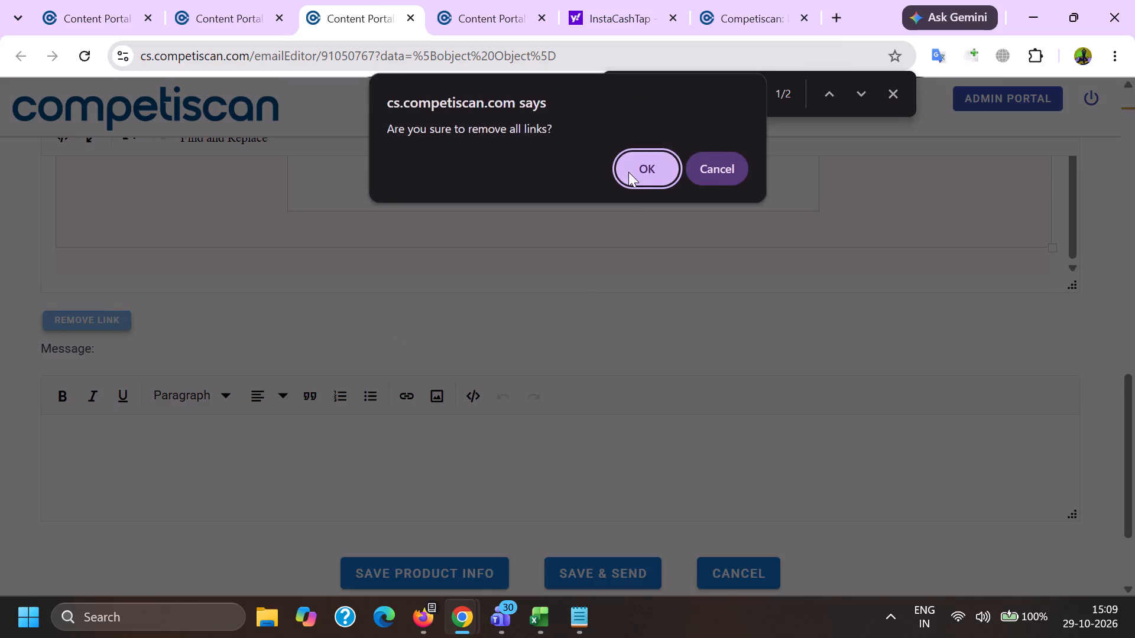
Save the product info of the cleaned email and bring up its product form.
scroll(497, 431, "down", 4)
left_click(438, 448)
left_click(578, 371)
left_click_drag(0, 390, 4, 389)
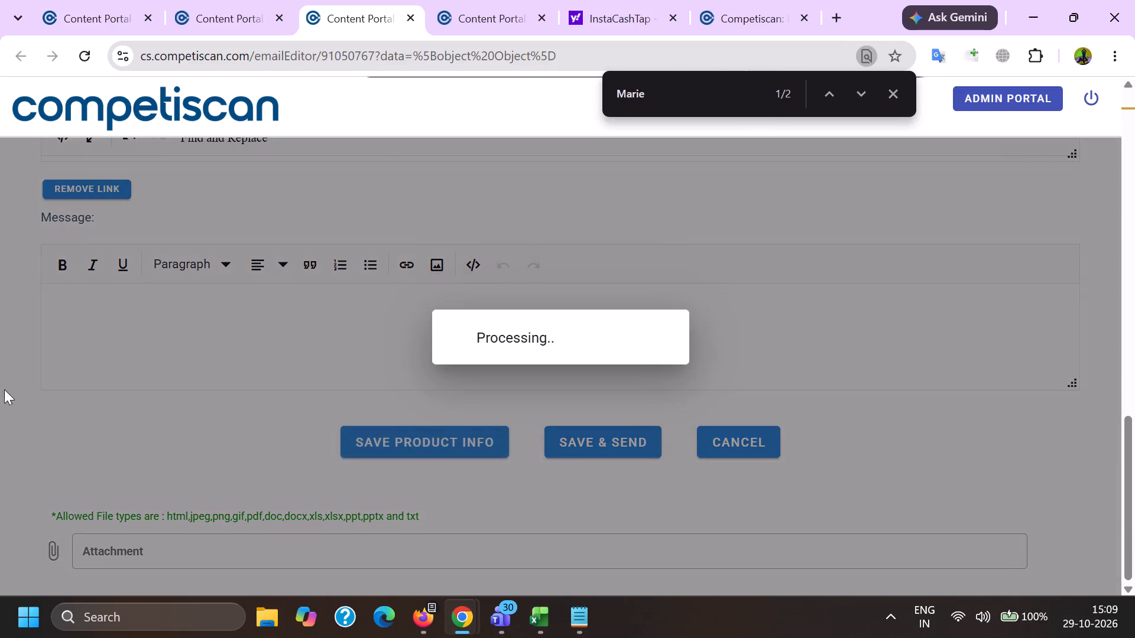
left_click_drag(4, 389, 4, 396)
scroll(1, 385, "up", 14)
left_click(76, 268)
Append the body sentence "There is no obligation to continue simply because you explore the options" after the subject line's text, separated by a period.
key("alt+Tab")
scroll(193, 274, "down", 6)
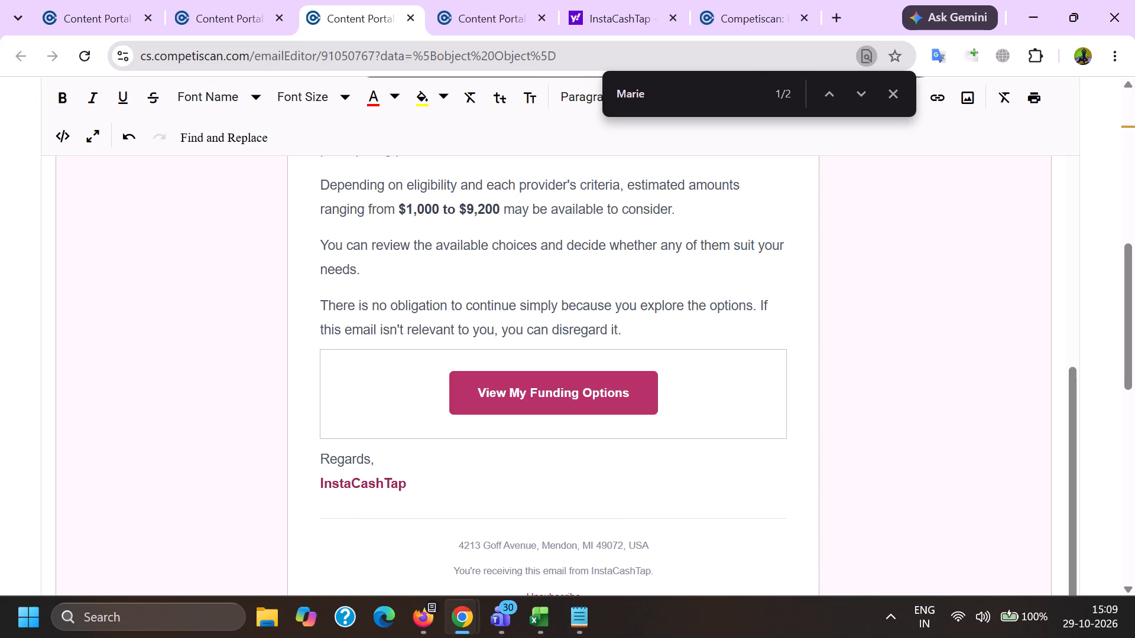
left_click_drag(316, 233, 691, 239)
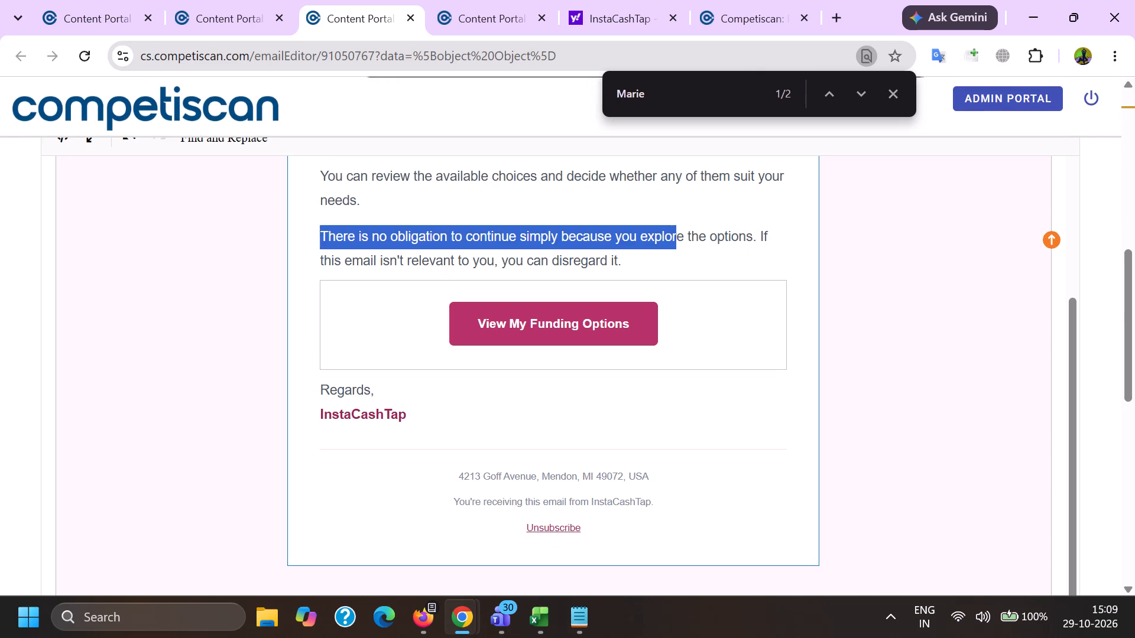
left_click_drag(691, 239, 750, 235)
key("ctrl+c")
scroll(371, 353, "up", 4)
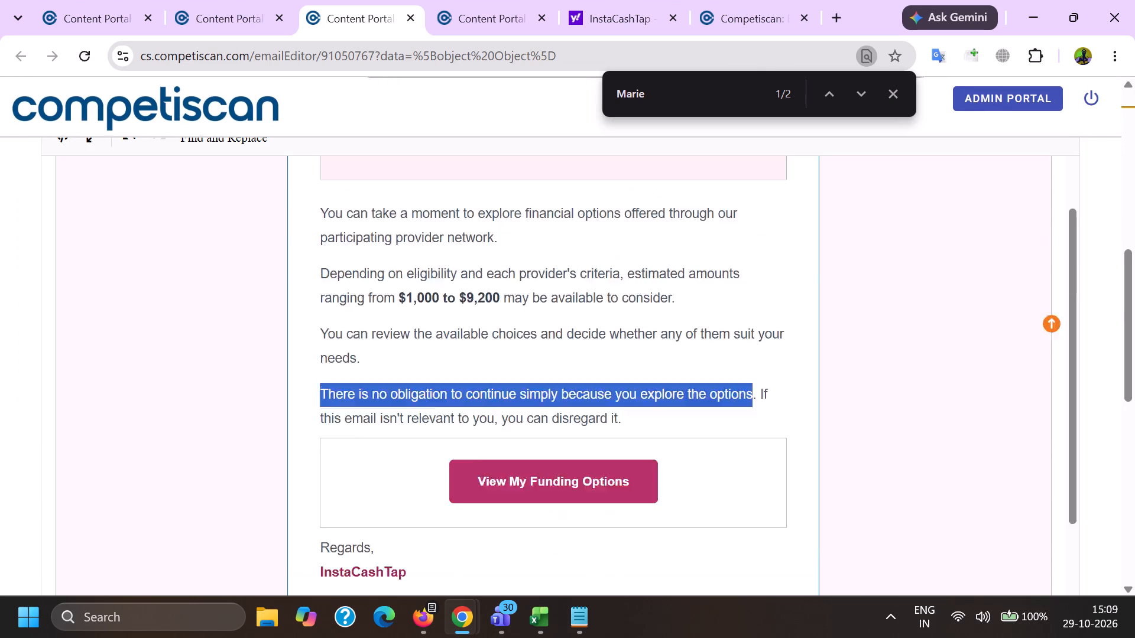
scroll(371, 354, "up", 6)
scroll(253, 252, "down", 2)
left_click(367, 325)
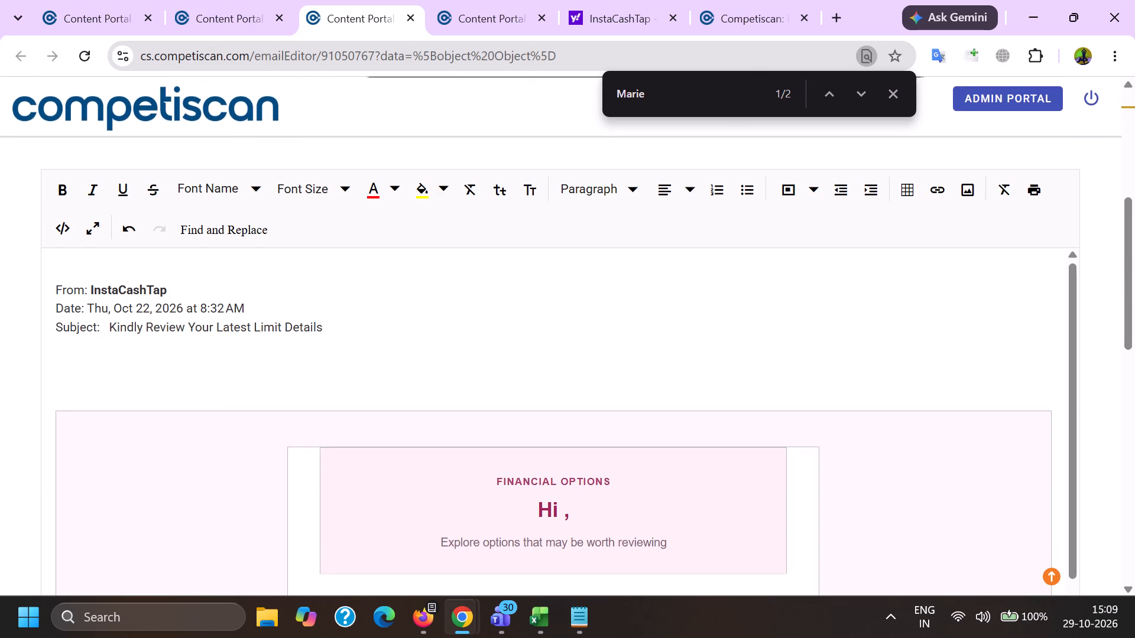
key("BackSpace")
key("BackSpace")
key("period")
key("space")
key("ctrl+v")
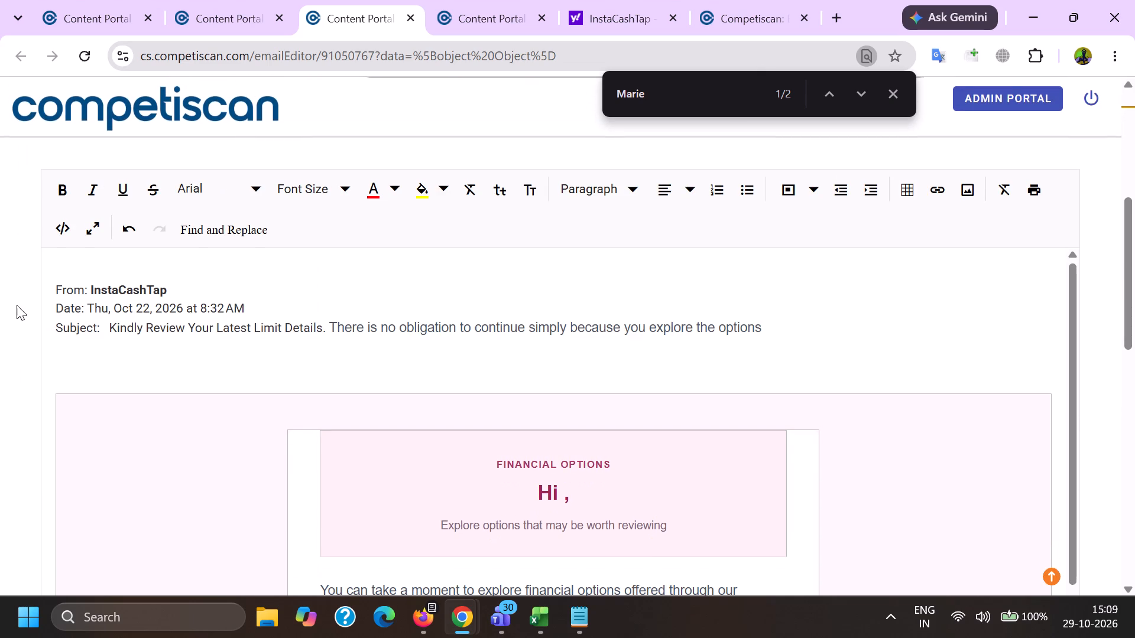
Copy the combined subject and body sentence as the headline text, and undo the pasted sentence in the email.
left_click_drag(105, 327, 731, 350)
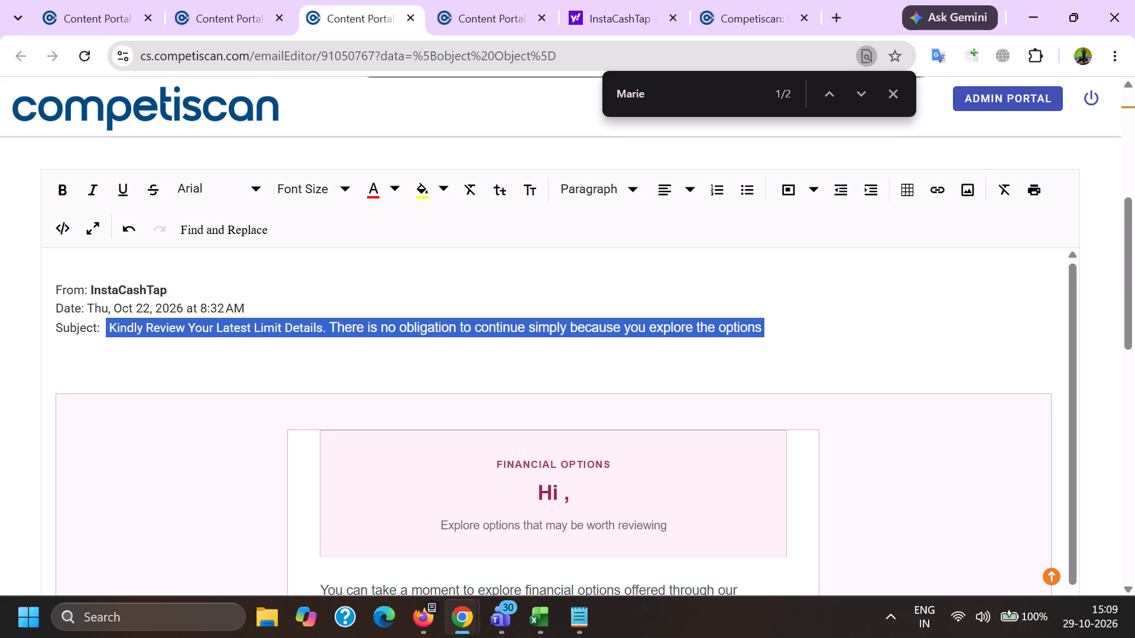
left_click_drag(731, 350, 881, 332)
key("ctrl+c")
key("ctrl+z")
In the product form for 91050767, set the sector to Consumer Services and choose its category.
key("alt+Tab")
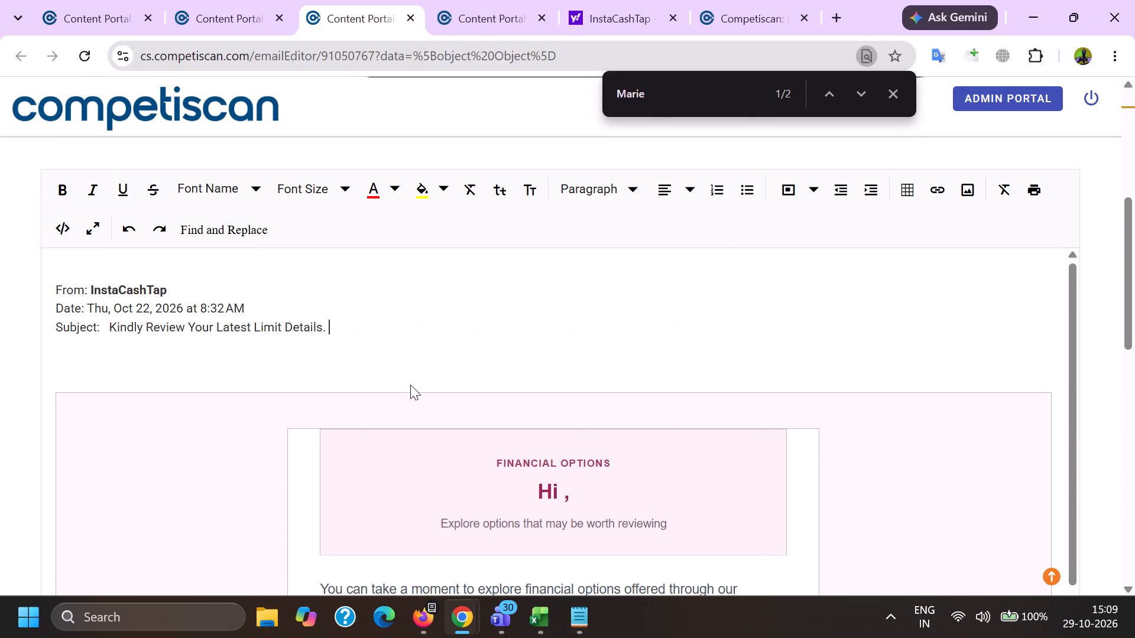
scroll(374, 281, "down", 5)
left_click(325, 322)
scroll(323, 236, "down", 5)
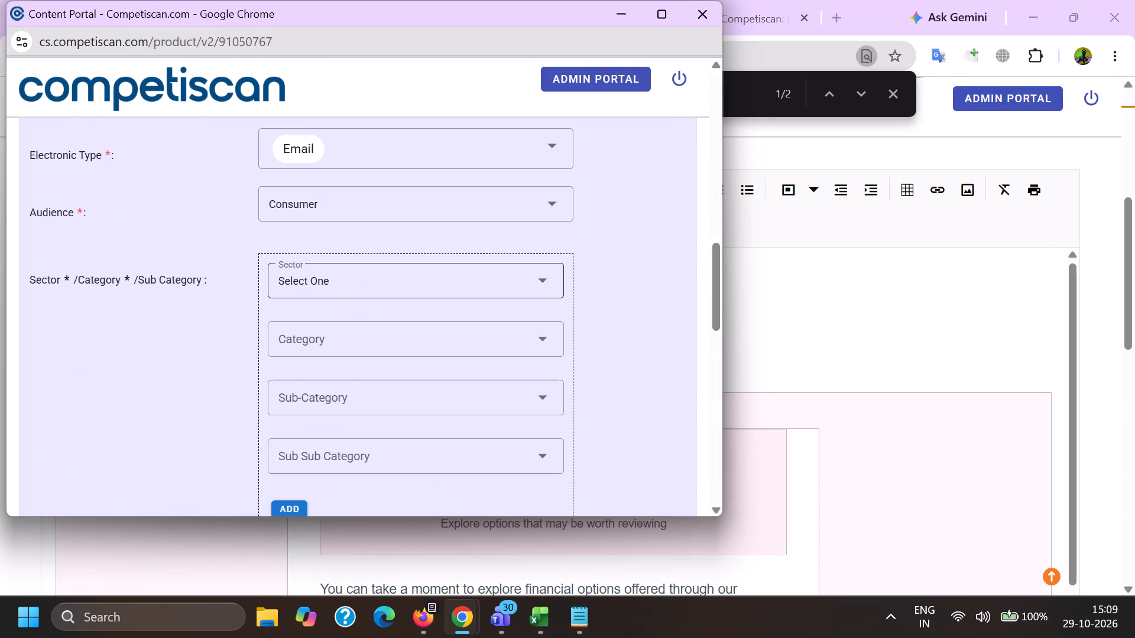
left_click(340, 289)
left_click(366, 289)
left_click_drag(204, 310, 210, 313)
left_click(306, 335)
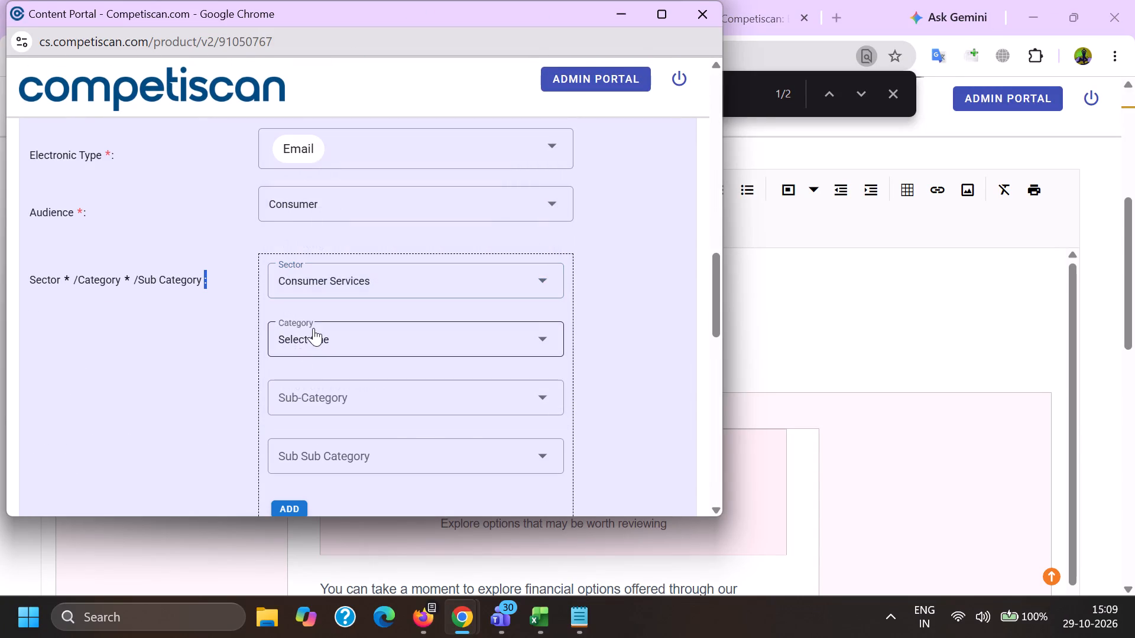
scroll(332, 203, "down", 1)
left_click(394, 391)
left_click_drag(211, 370, 235, 388)
left_click(289, 419)
Set the product headline to "Kindly Review Your Latest Limit Details. There is no obligation to continue simply because you explore the options".
scroll(351, 198, "down", 4)
left_click_drag(488, 275, 9, 197)
left_click_drag(498, 274, 23, 270)
left_click_drag(510, 324, 39, 251)
key("ctrl+v")
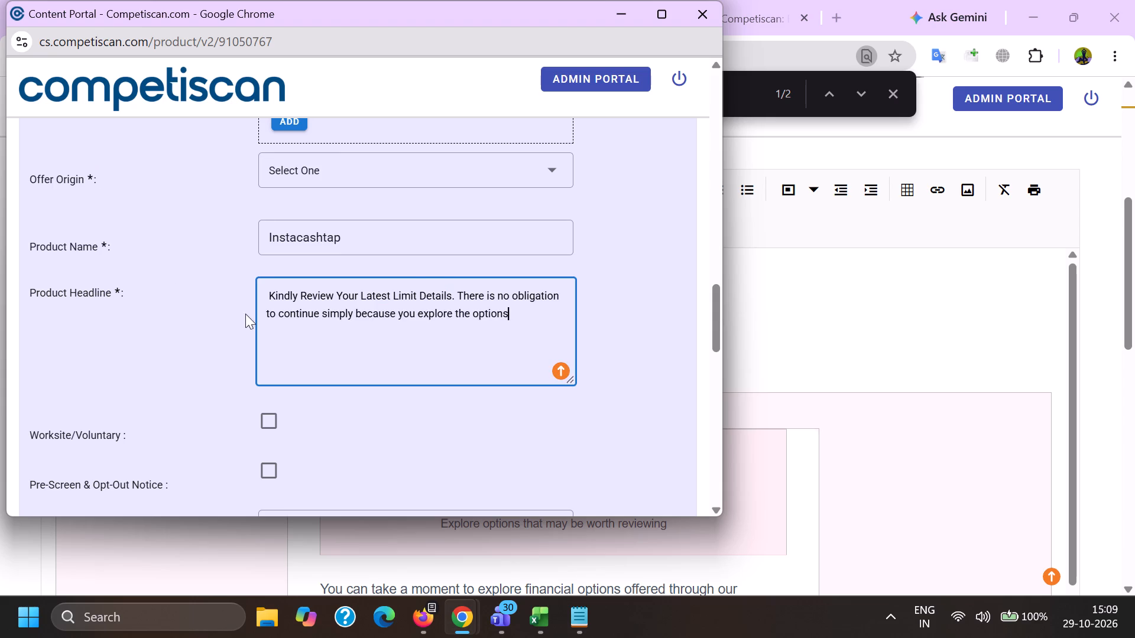
left_click(260, 292)
key("Right")
key("BackSpace")
key("BackSpace")
key("BackSpace")
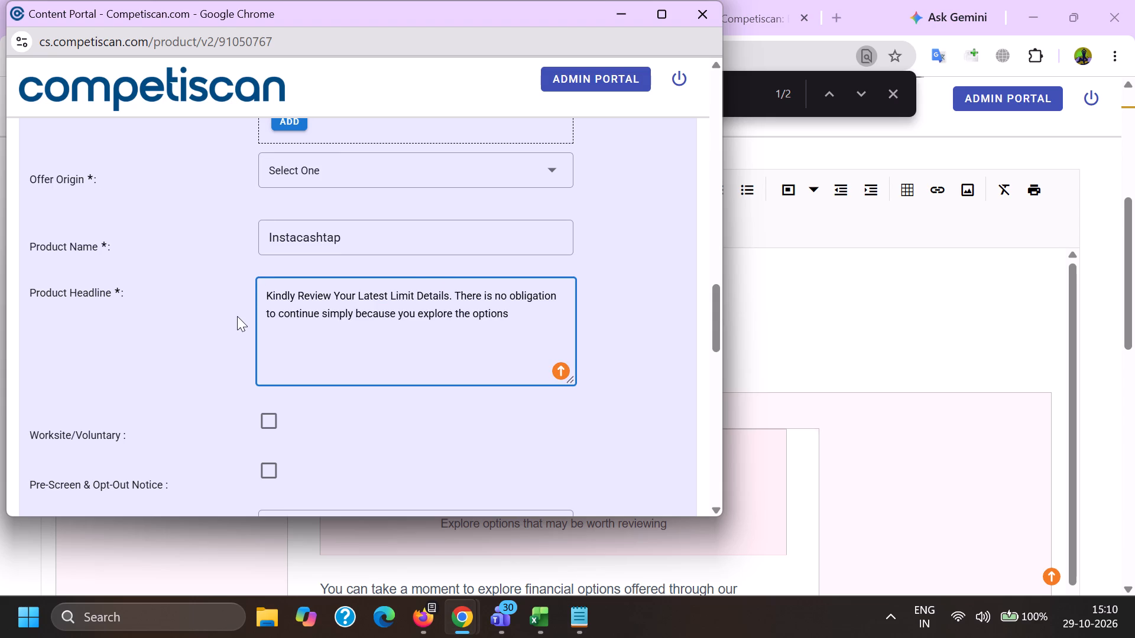
left_click(564, 324)
Set the response mechanism to URL/Website.
scroll(518, 230, "down", 4)
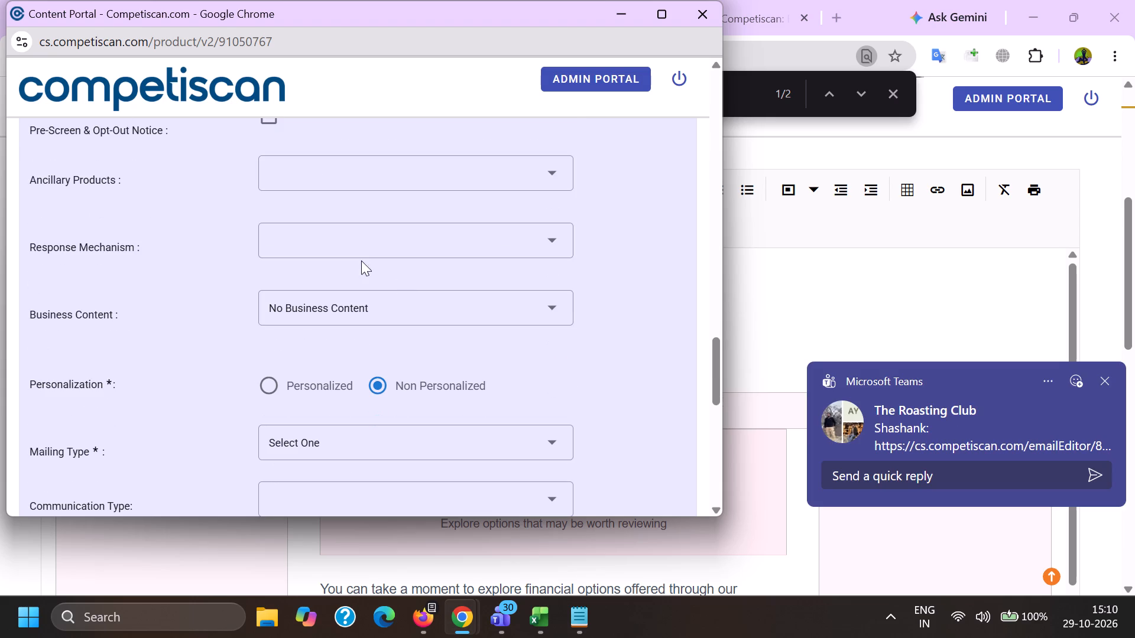
left_click(332, 239)
scroll(332, 177, "down", 7)
left_click(339, 384)
left_click_drag(148, 337, 167, 340)
Set the mailing type to Acquisition and the personalization to Personalized.
left_click(309, 351)
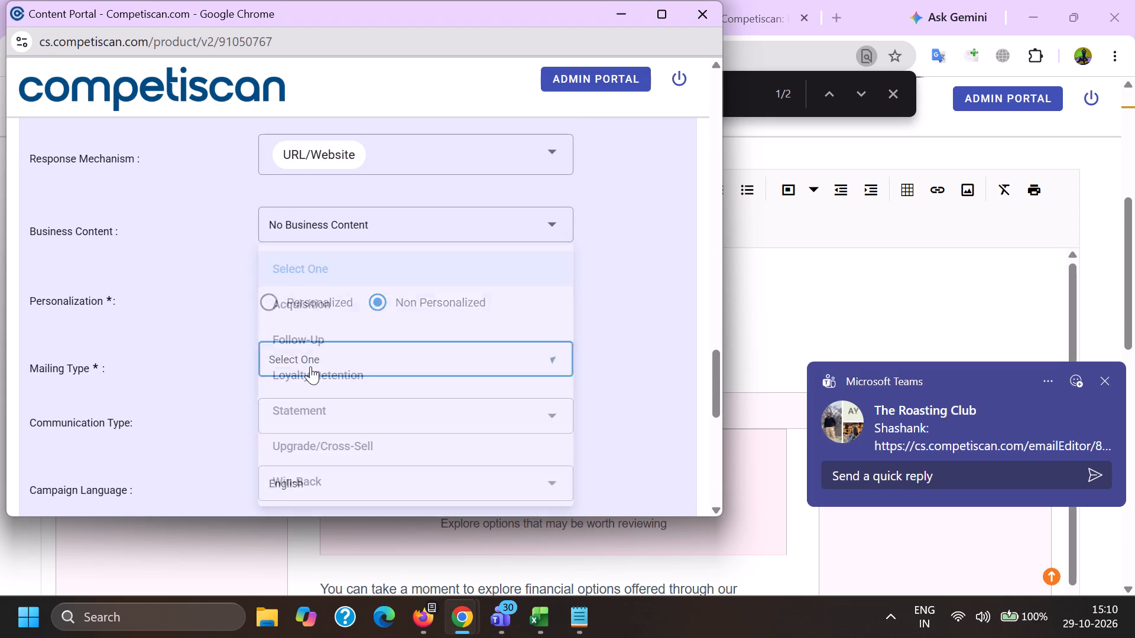
left_click(318, 301)
left_click(186, 321)
left_click(273, 300)
left_click(194, 398)
left_click(198, 395)
key("End")
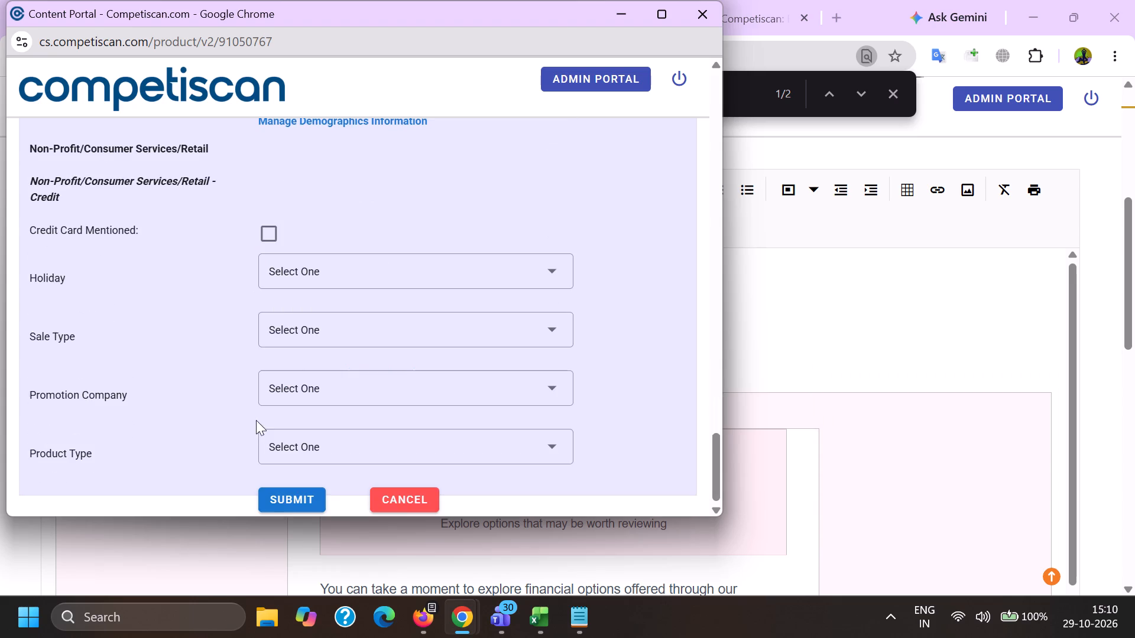
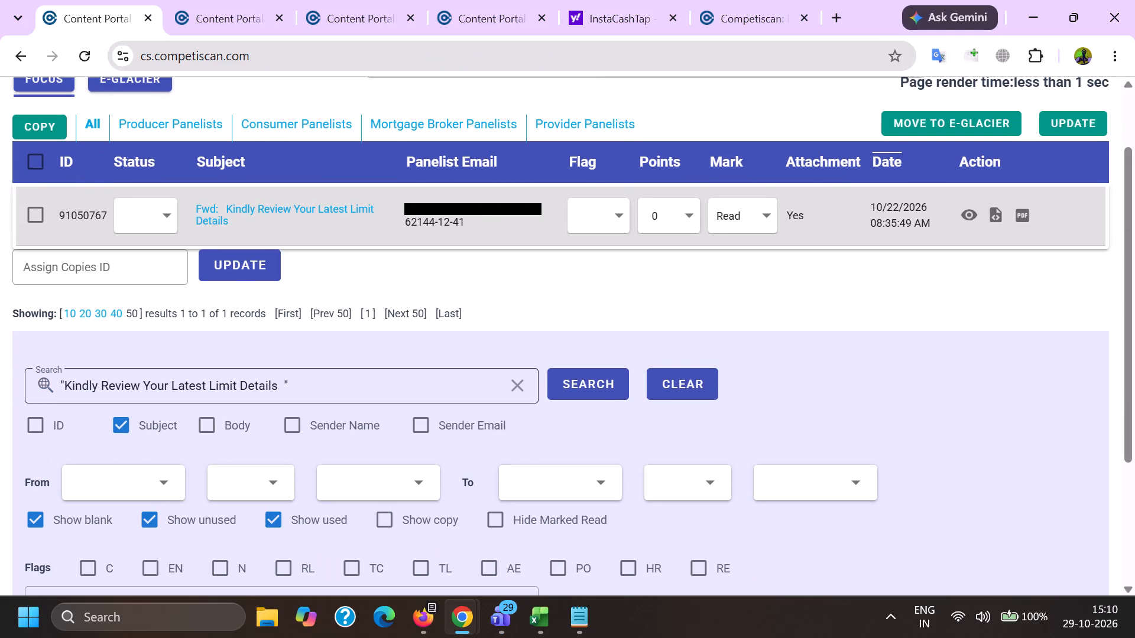
Search the Focus emails by subject for the quoted phrase "Please Confirm & Review to Continue".
left_click_drag(354, 384, 0, 306)
key("BackSpace")
key("shift+quotedbl")
key("ctrl+v")
key("shift+quotedbl")
key("Return")
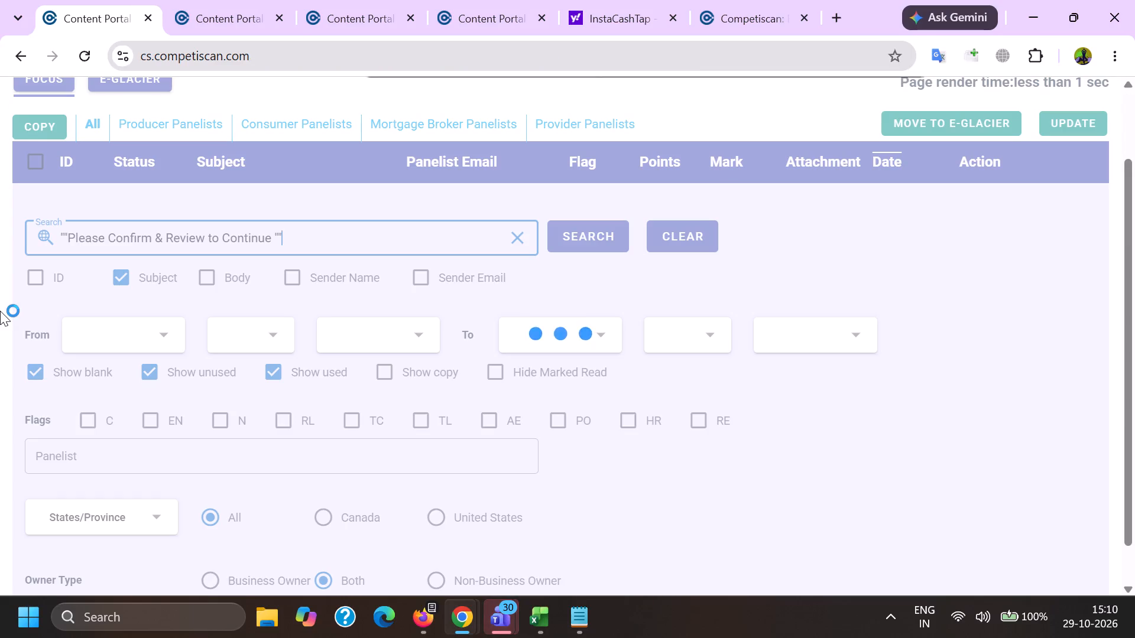
scroll(200, 360, "down", 2)
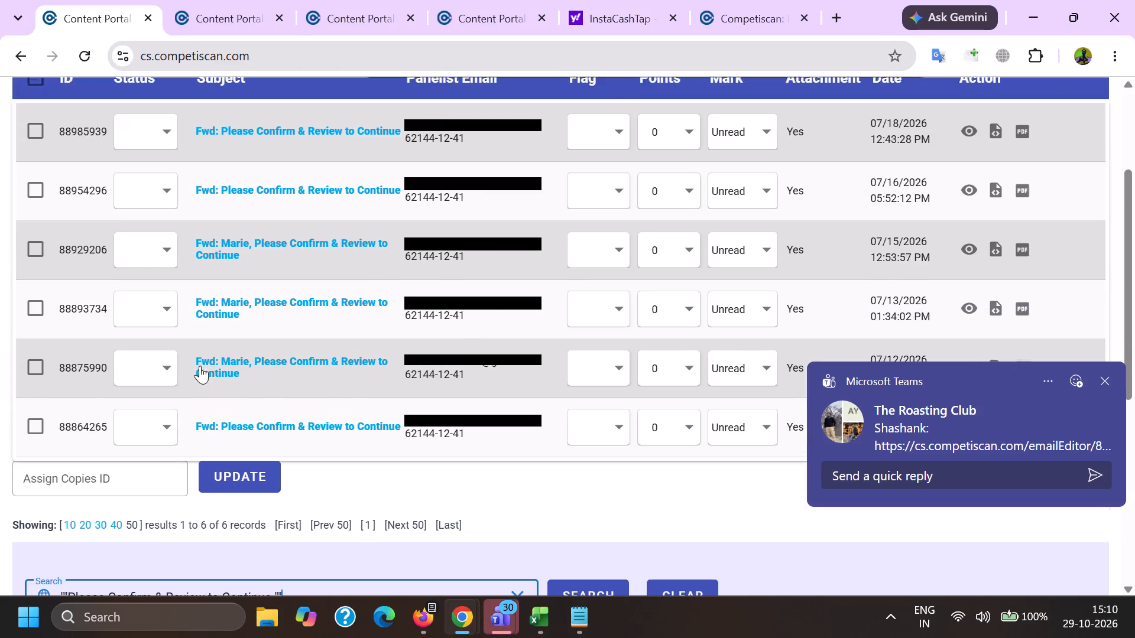
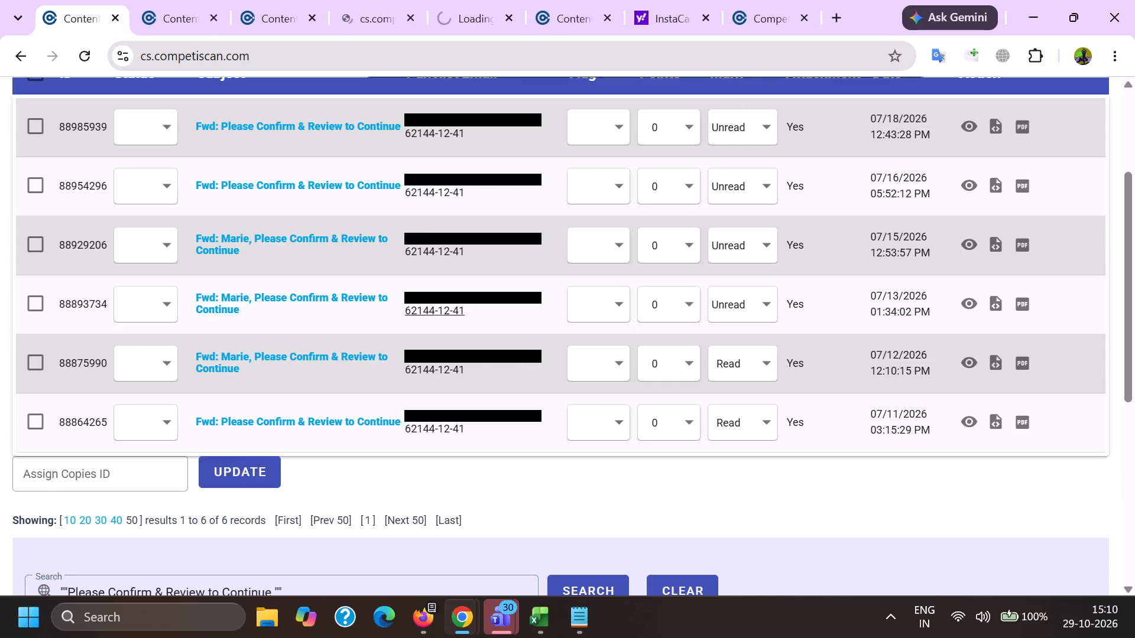
Copy the email ID 88864265 from the editor address of the opened "Fwd: Please Confirm & Review to Continue" email.
left_click(352, 0)
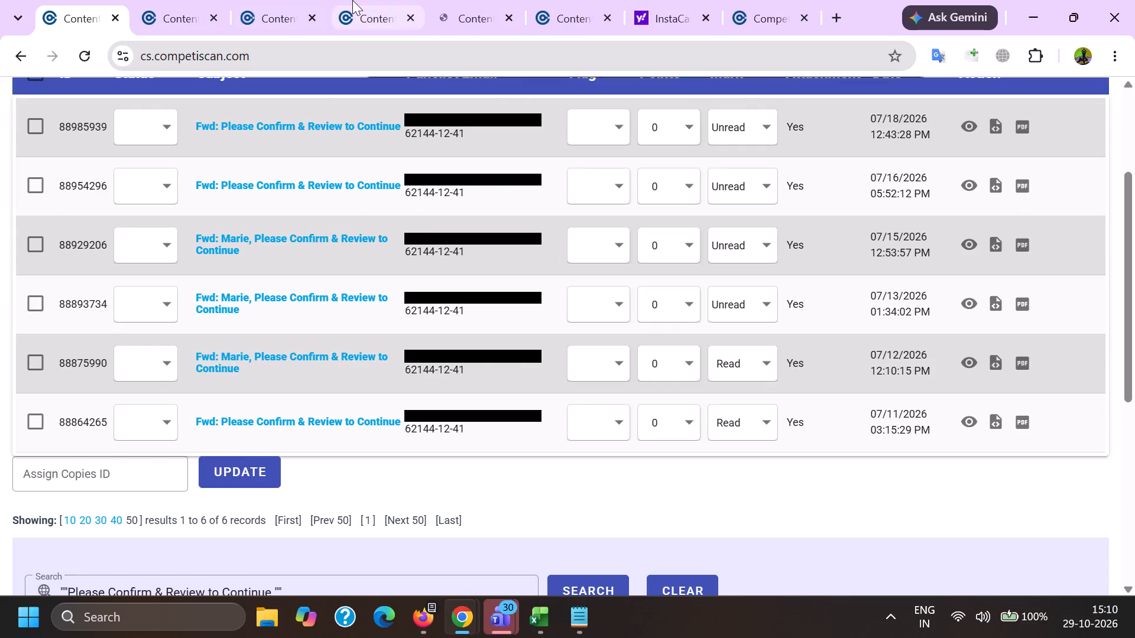
double_click(355, 51)
key("ctrl+c")
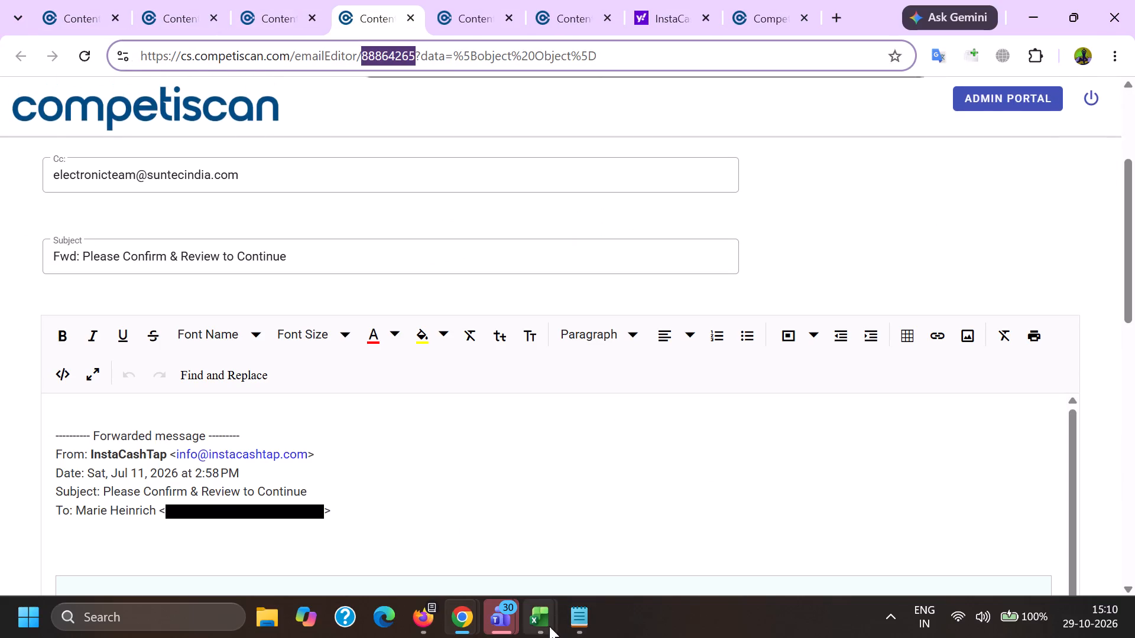
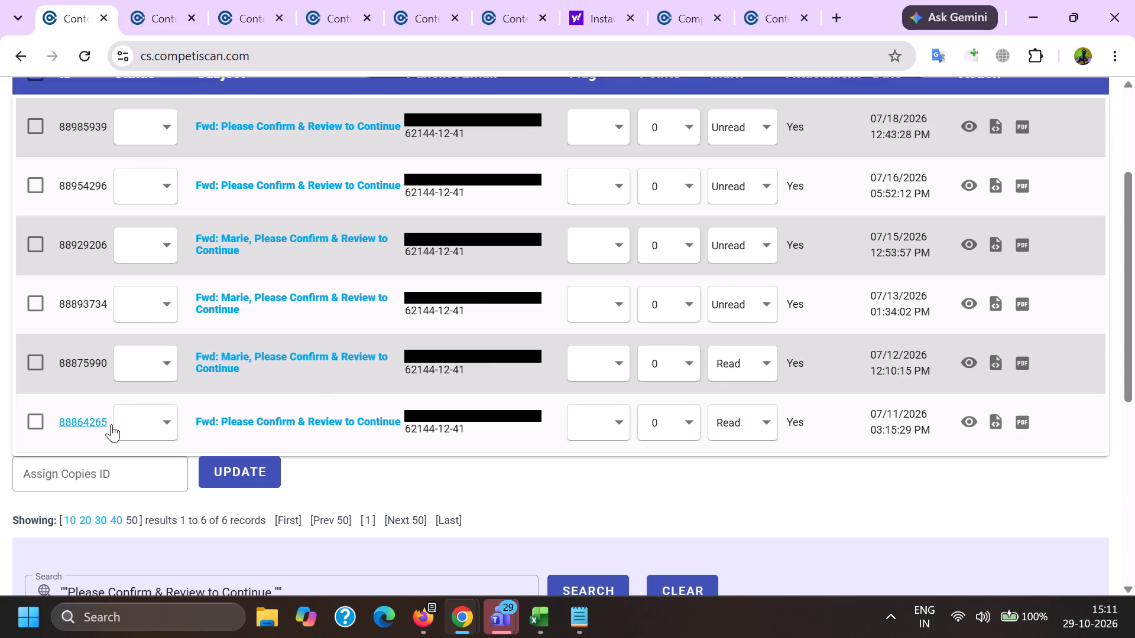
Close the two email editor tabs ahead of email 88864265, including "Fwd: Kindly Review Your Latest Limit Details".
left_click(778, 0)
scroll(320, 191, "down", 3)
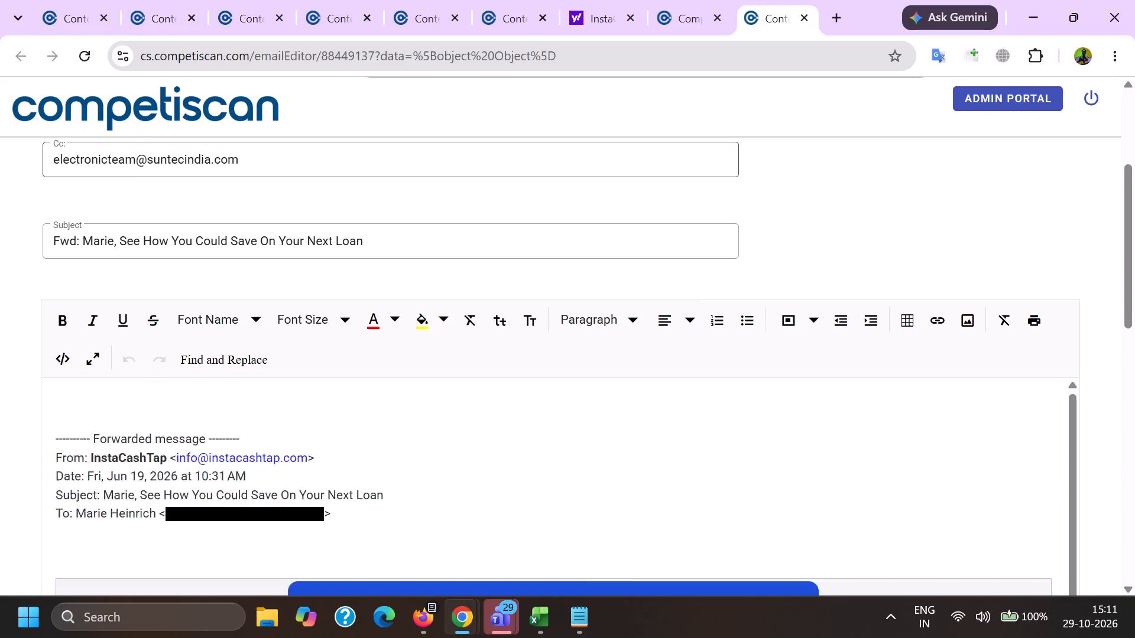
scroll(336, 255, "down", 3)
scroll(356, 276, "up", 12)
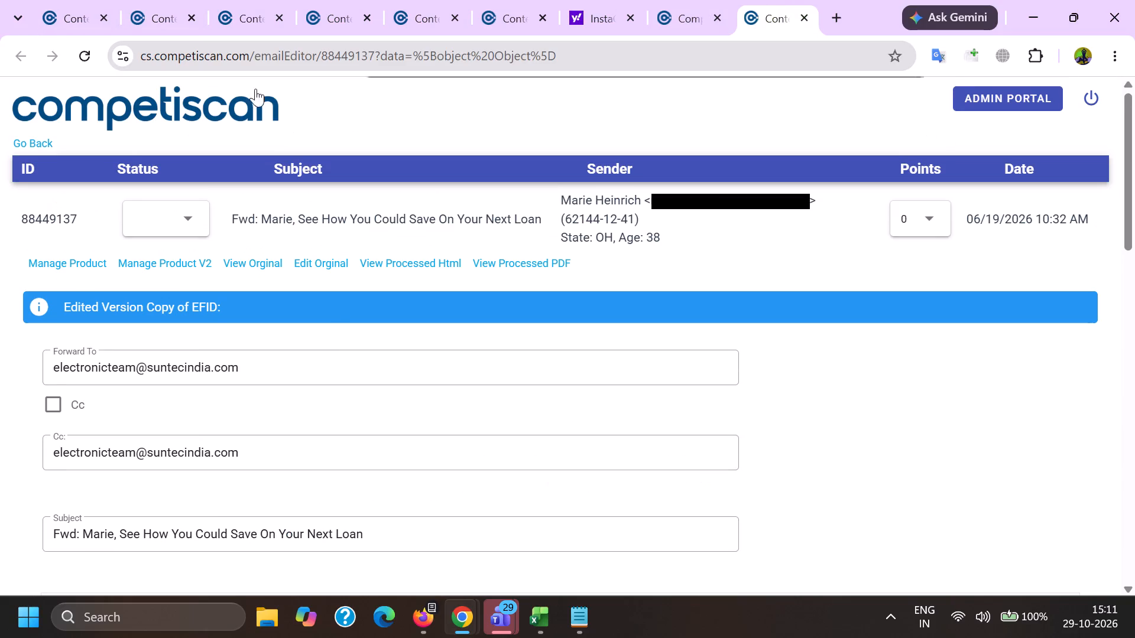
left_click(245, 0)
left_click(180, 0)
left_click(192, 14)
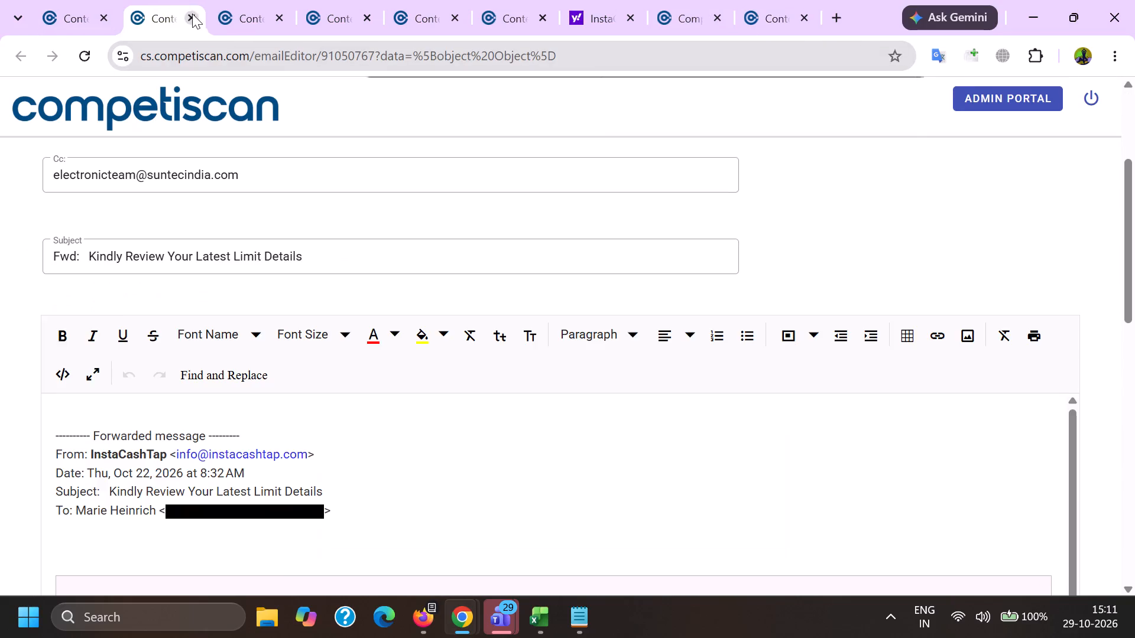
left_click(192, 14)
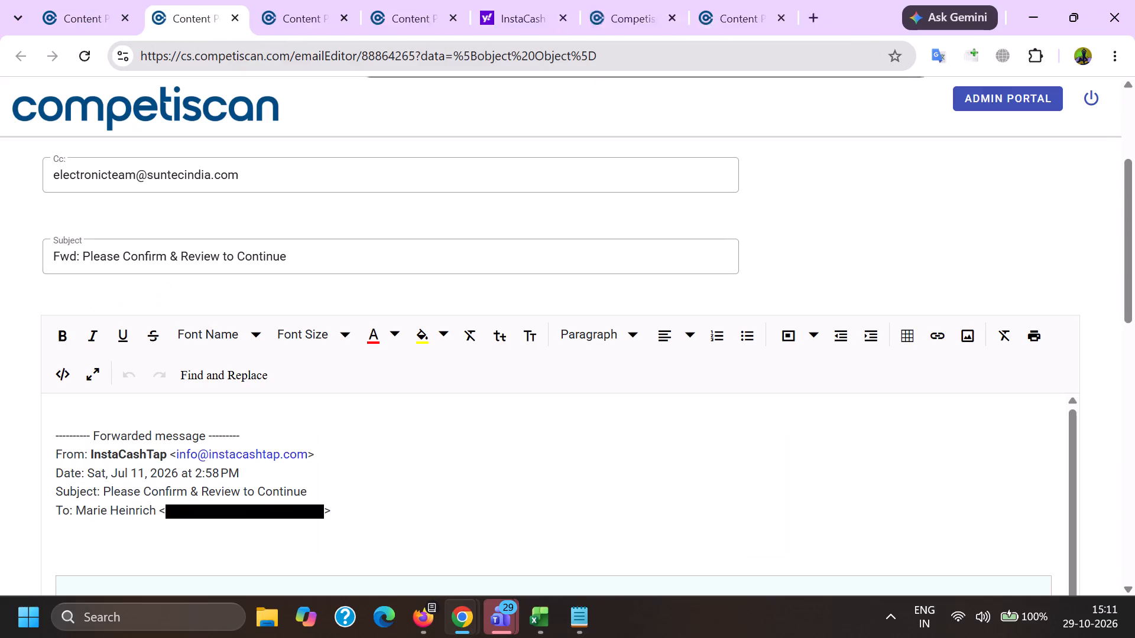
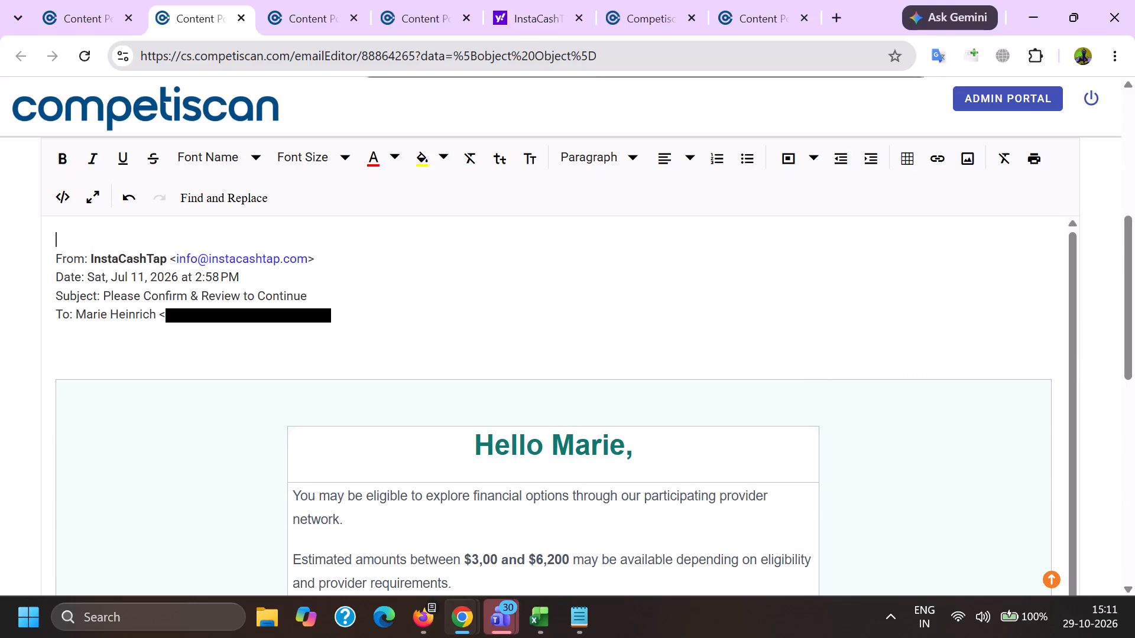
Remove the sender's email address after "InstaCashTap" and the entire recipient line from the forwarded email's header.
scroll(301, 414, "down", 9)
scroll(297, 416, "up", 3)
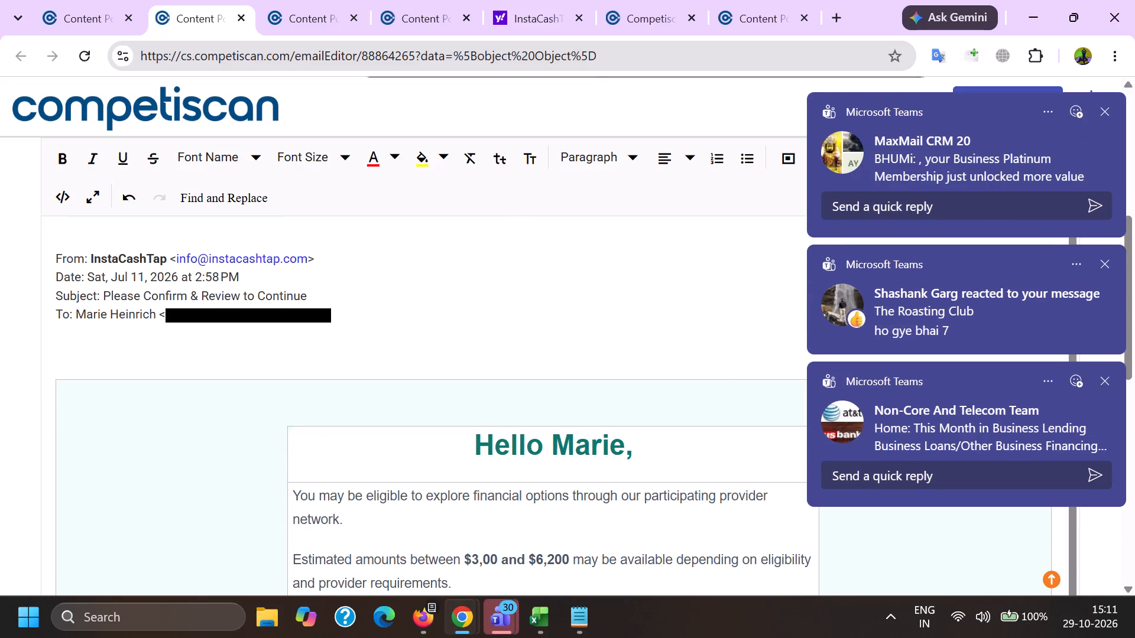
left_click(507, 414)
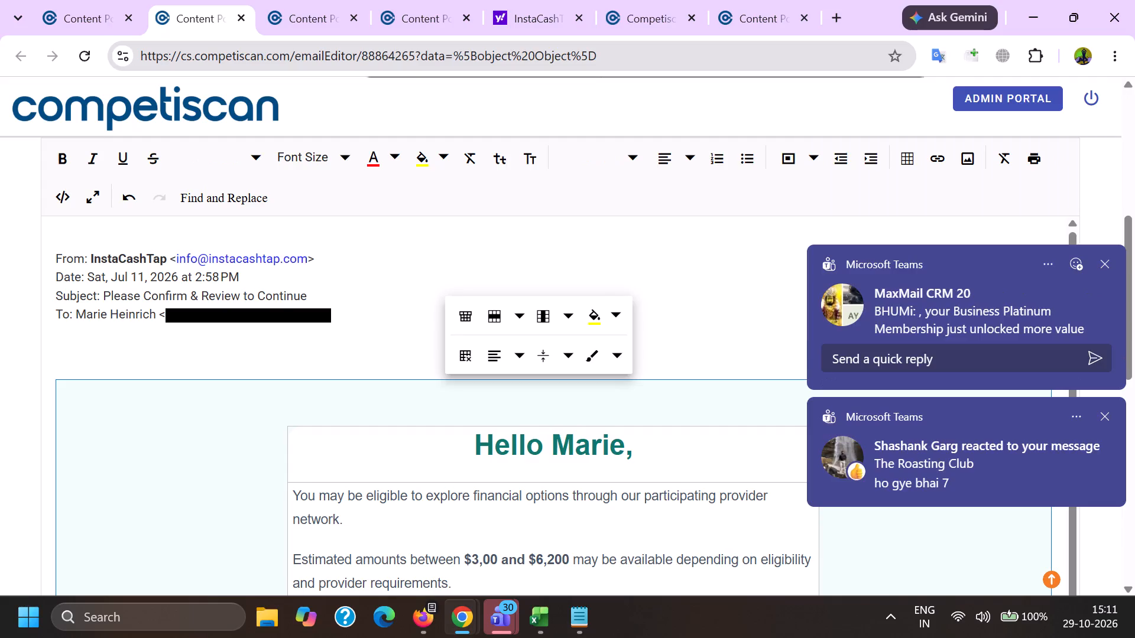
left_click_drag(171, 258, 394, 262)
key("BackSpace")
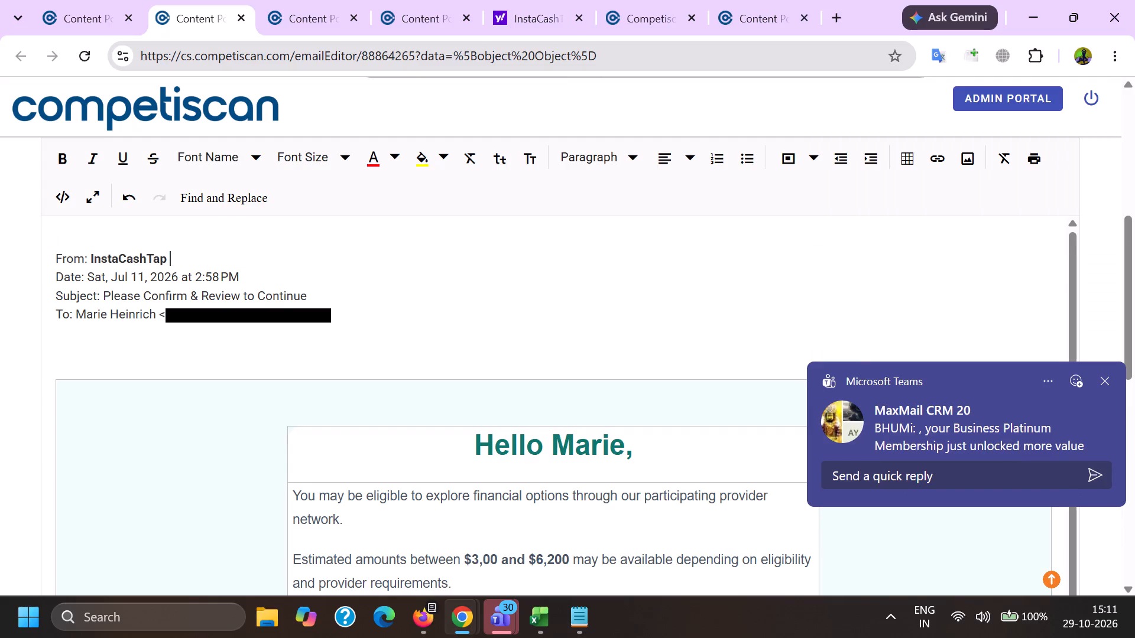
left_click_drag(353, 321, 50, 321)
key("BackSpace")
left_click(445, 401)
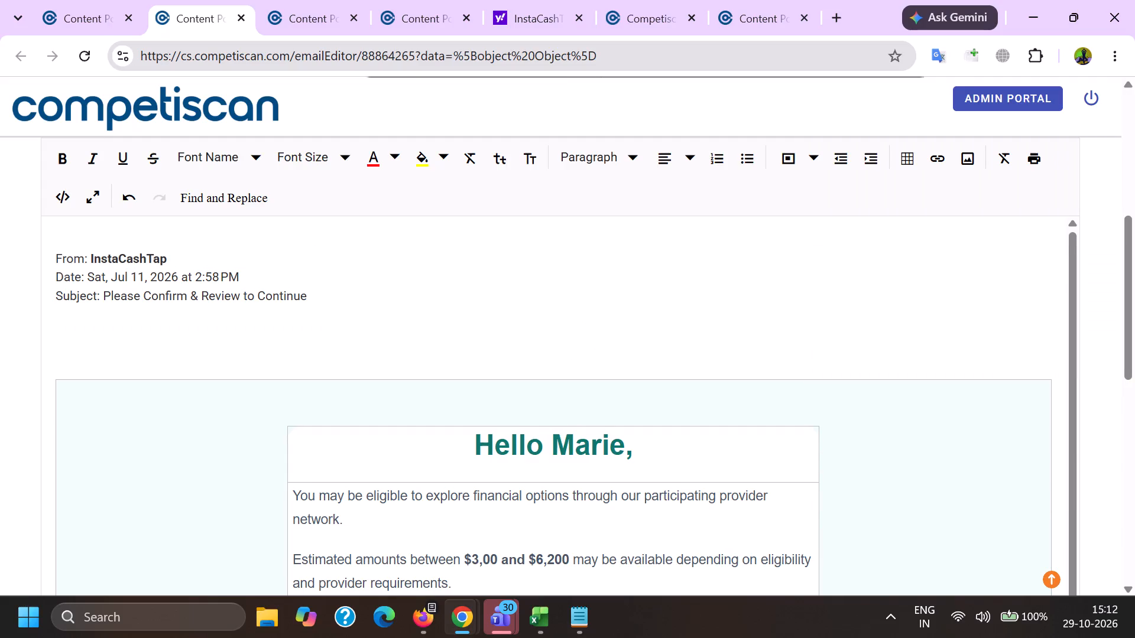
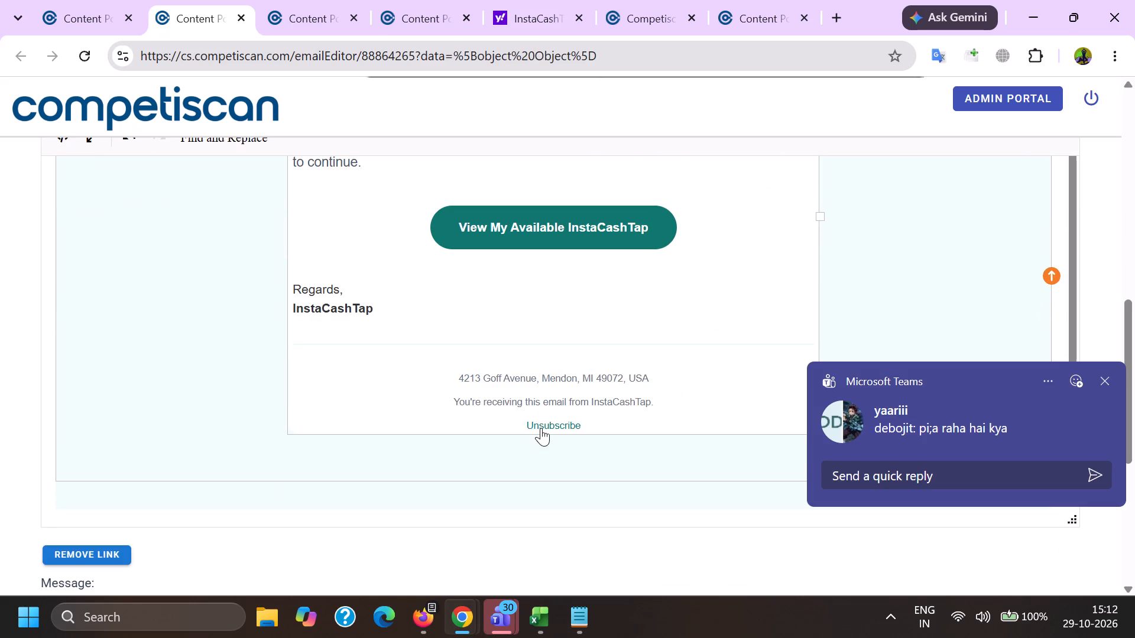
Remove the links from the InstaCashTap email's body with the Remove Link operation and confirm it.
scroll(213, 376, "down", 1)
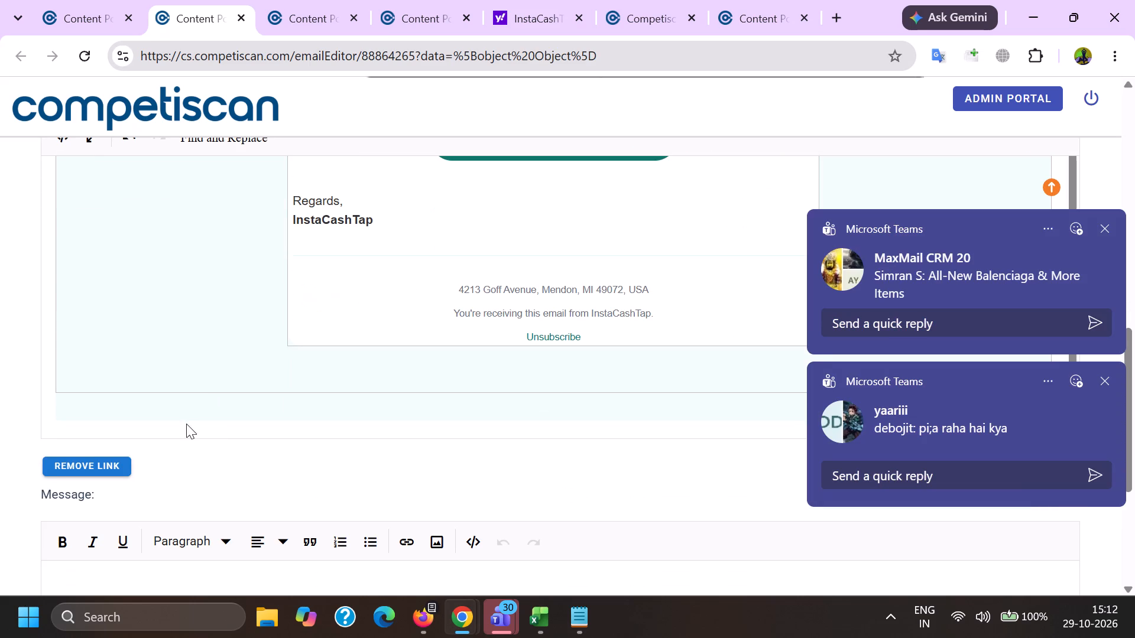
left_click(121, 467)
left_click(631, 180)
scroll(458, 406, "down", 10)
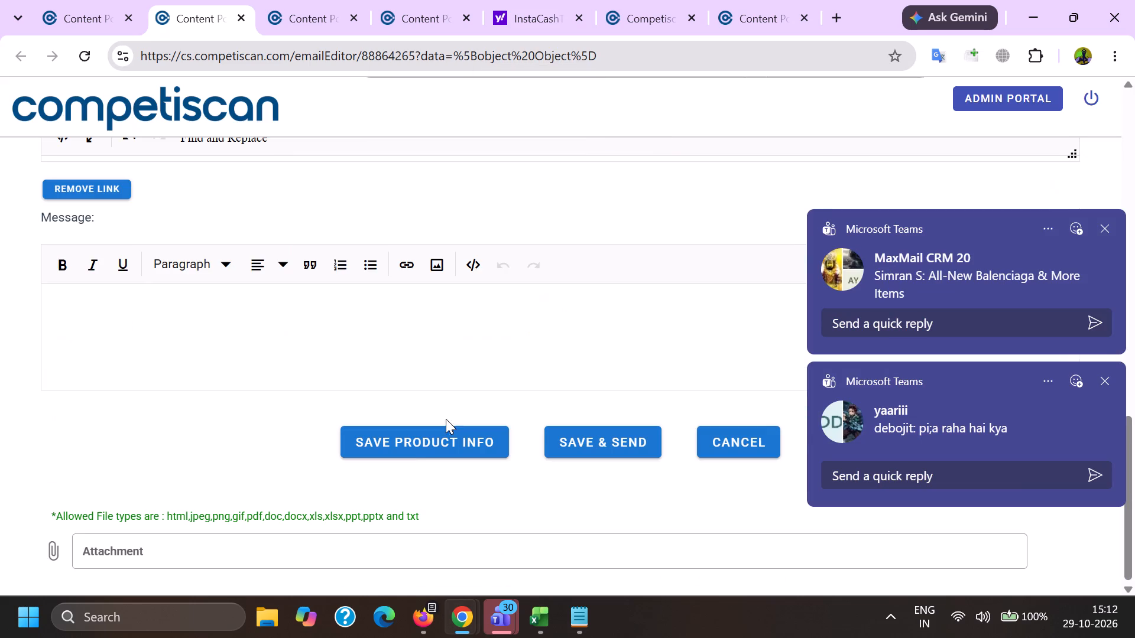
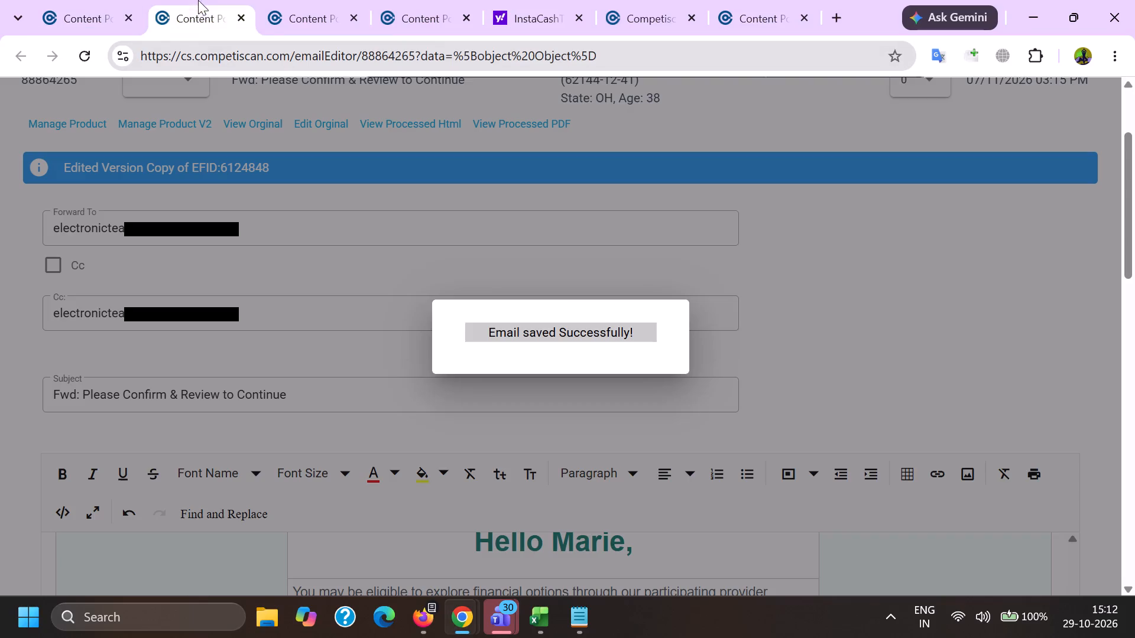
Dismiss the save message and open the original view of the "Fwd: Please Confirm & Review to Continue" email.
left_click(317, 271)
left_click(252, 121, "ctrl")
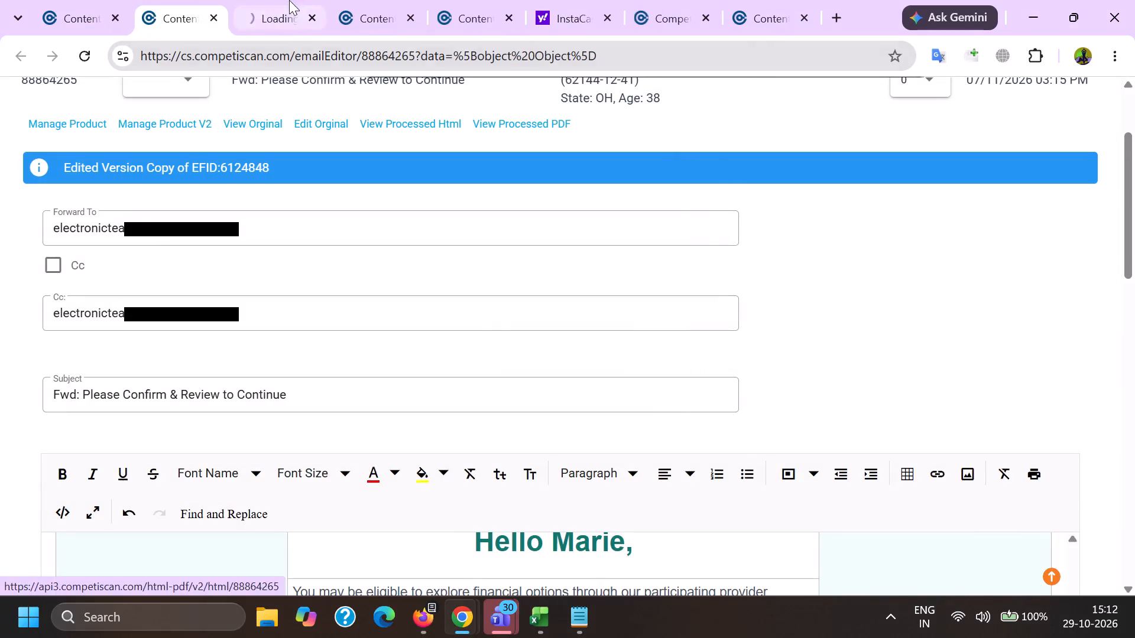
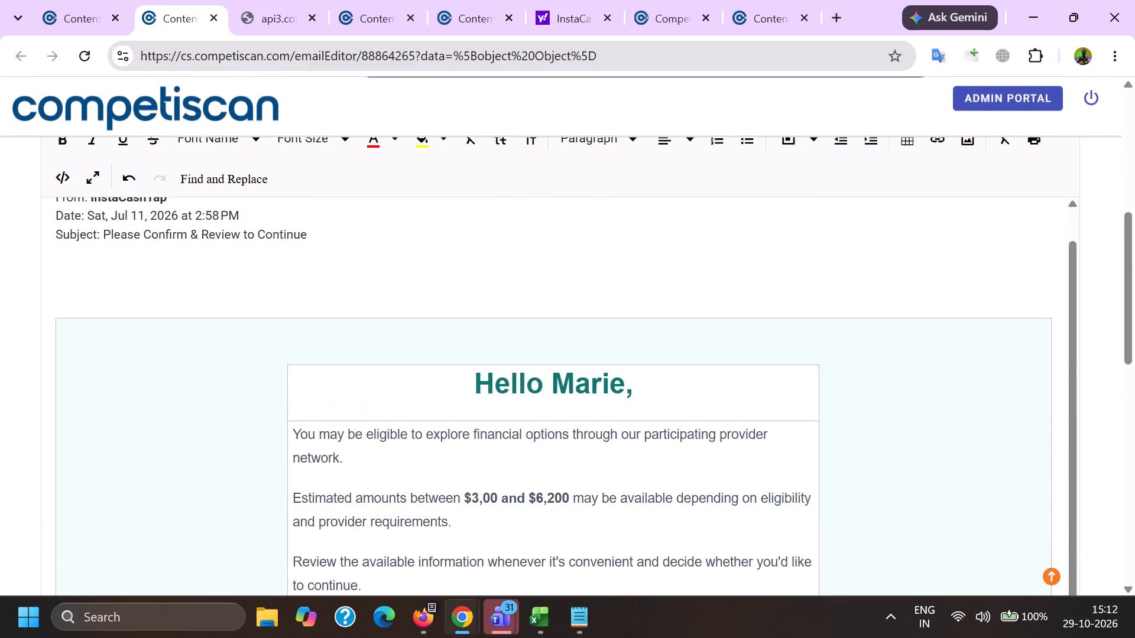
Remove the panelist's first name from the greeting heading in the email body.
double_click(582, 378)
key("ctrl+c")
key("BackSpace")
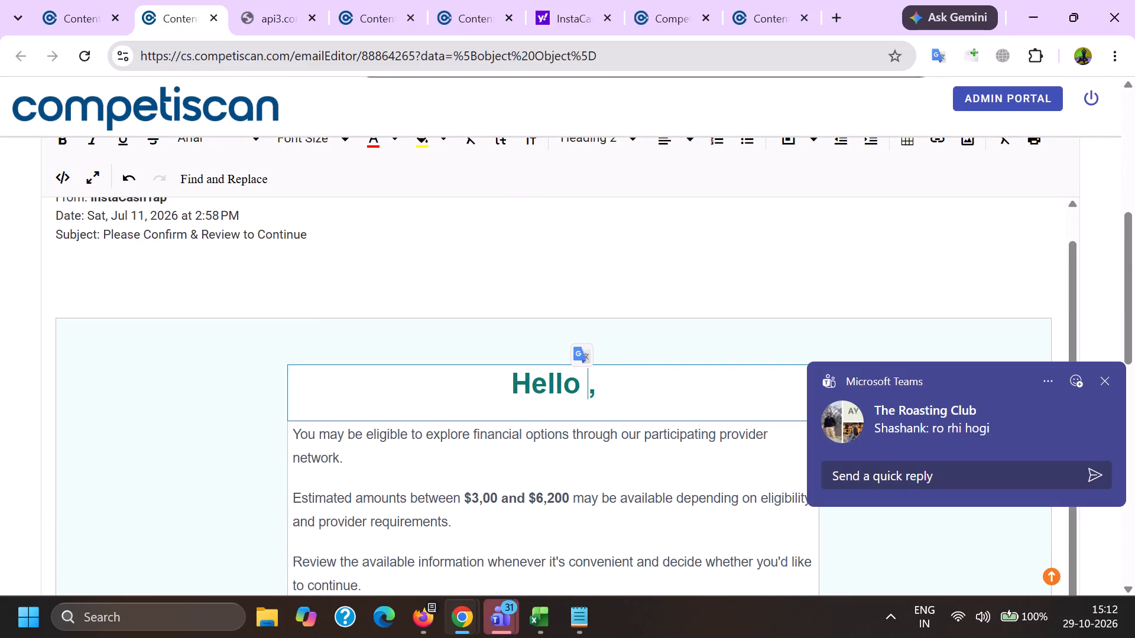
Search the email editor page for any remaining occurrences of the panelist's first name.
left_click(663, 258)
key("ctrl+f")
key("ctrl+v")
key("Return")
key("Return")
key("Return")
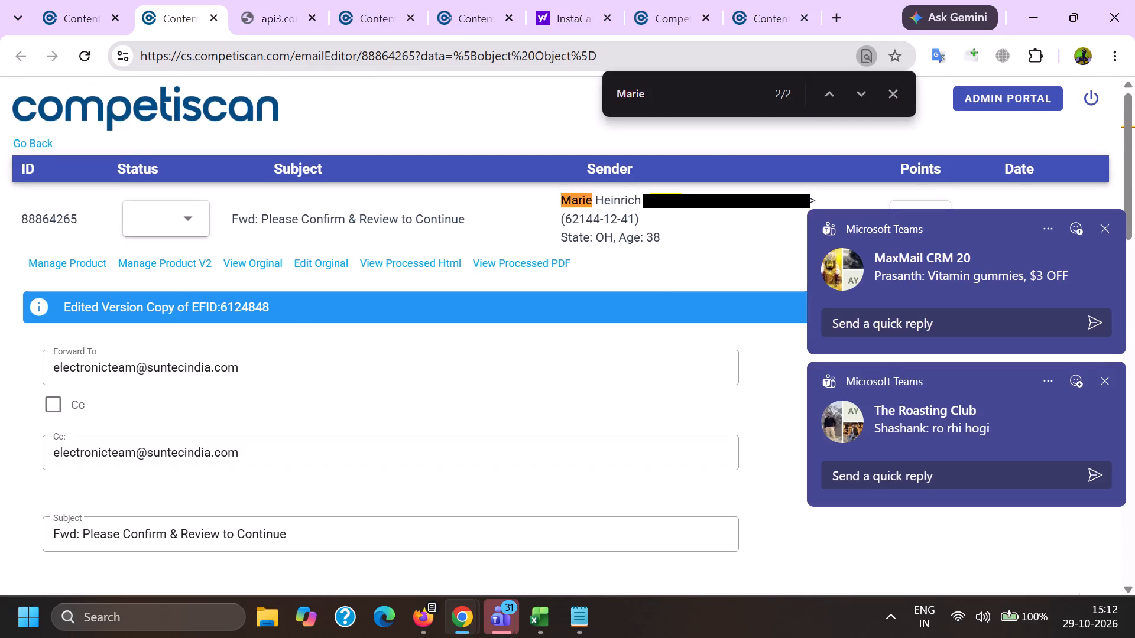
key("Return")
key("Return")
Save the product info for the cleaned email and dismiss the save message.
scroll(0, 357, "down", 20)
scroll(0, 357, "down", 1)
left_click(420, 321)
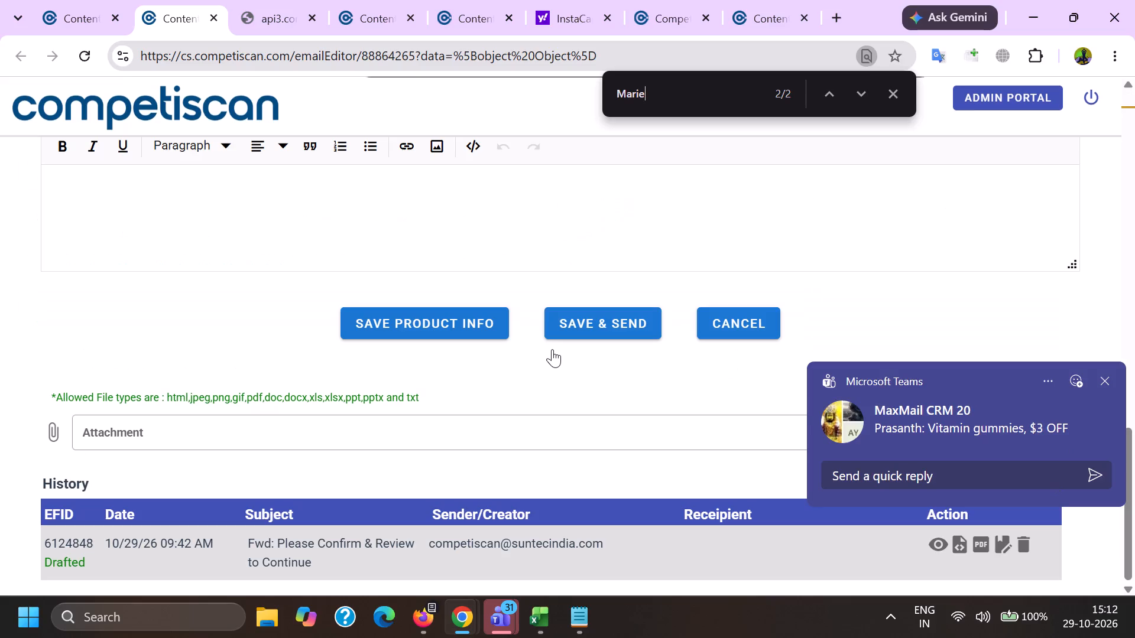
left_click(578, 367)
double_click(388, 59)
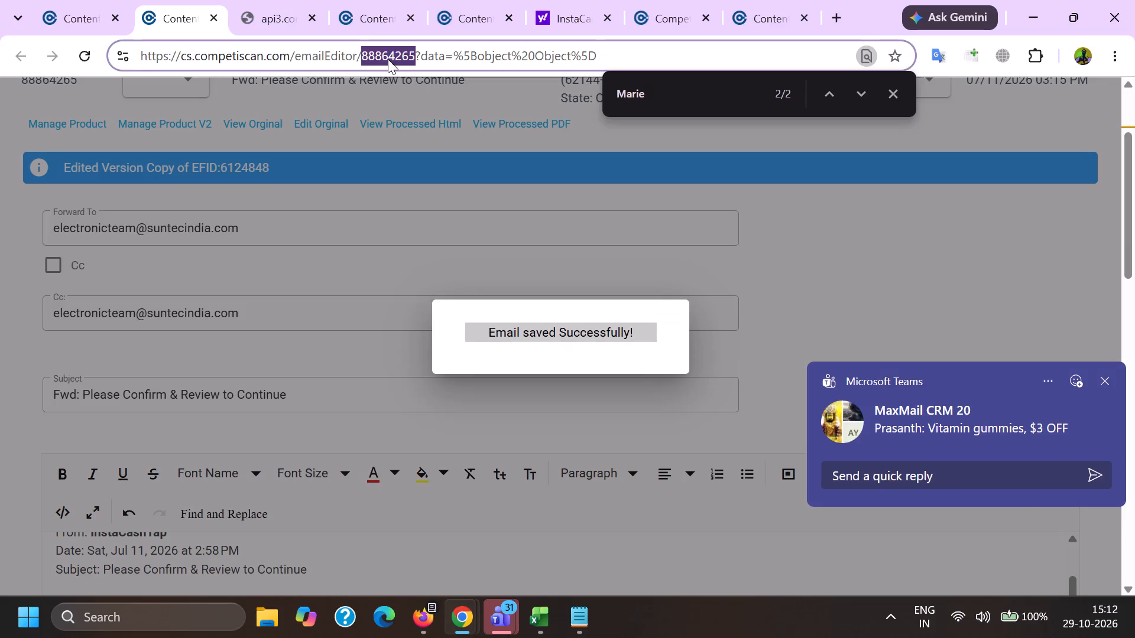
key("ctrl+c")
left_click(552, 613)
left_click(699, 549)
left_click_drag(112, 414, 118, 415)
key("ctrl+v")
left_click(170, 412)
key("m")
key("l")
key("Right")
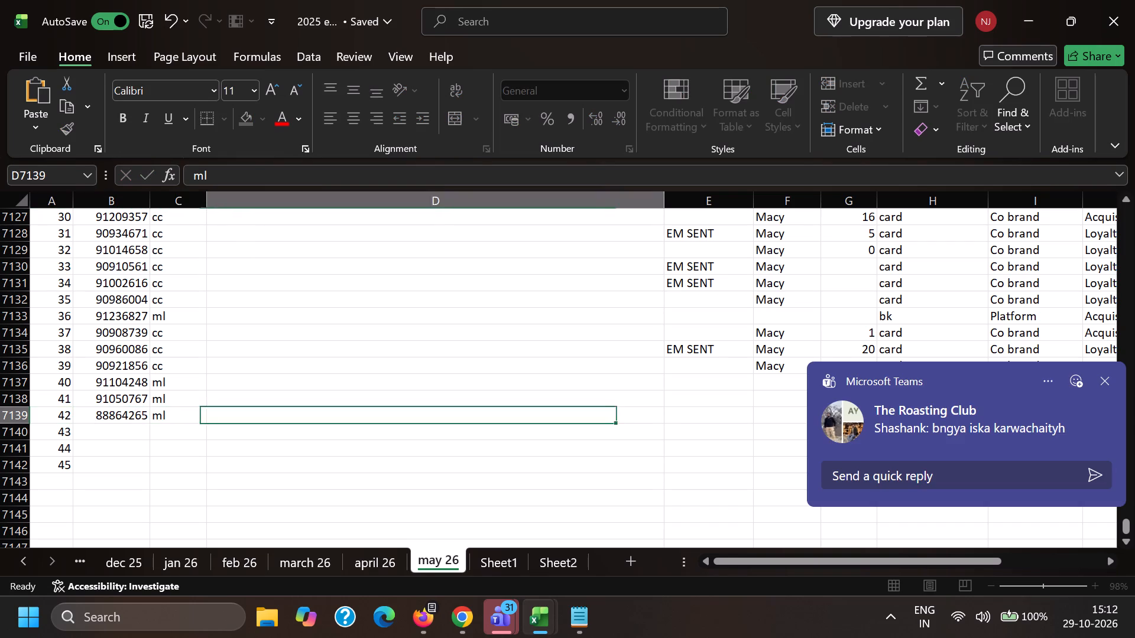
Enter b, p and a in columns G, H and I of the entry 42 row and return to column A of row 43's entry.
key("Right")
key("Right")
key("Right")
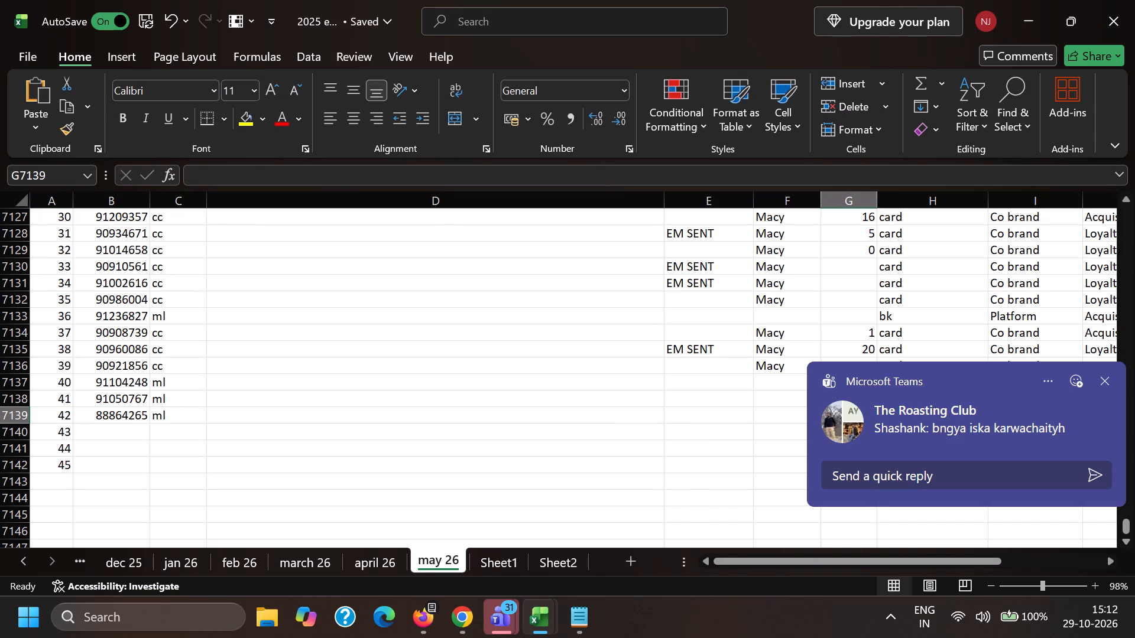
key("b")
key("Right")
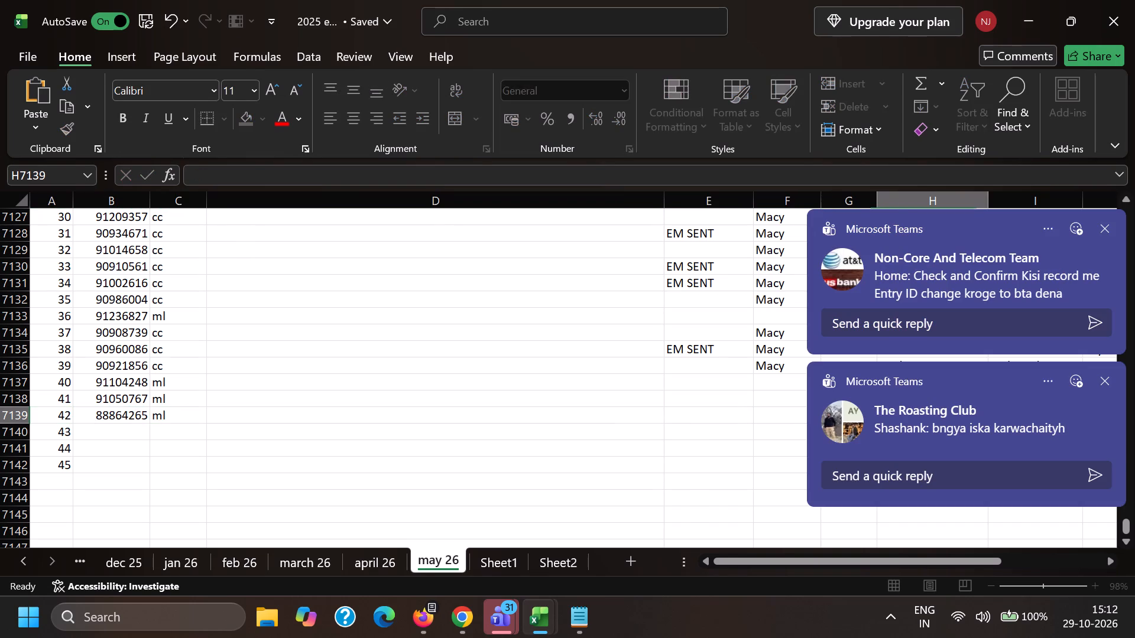
key("p")
key("Right")
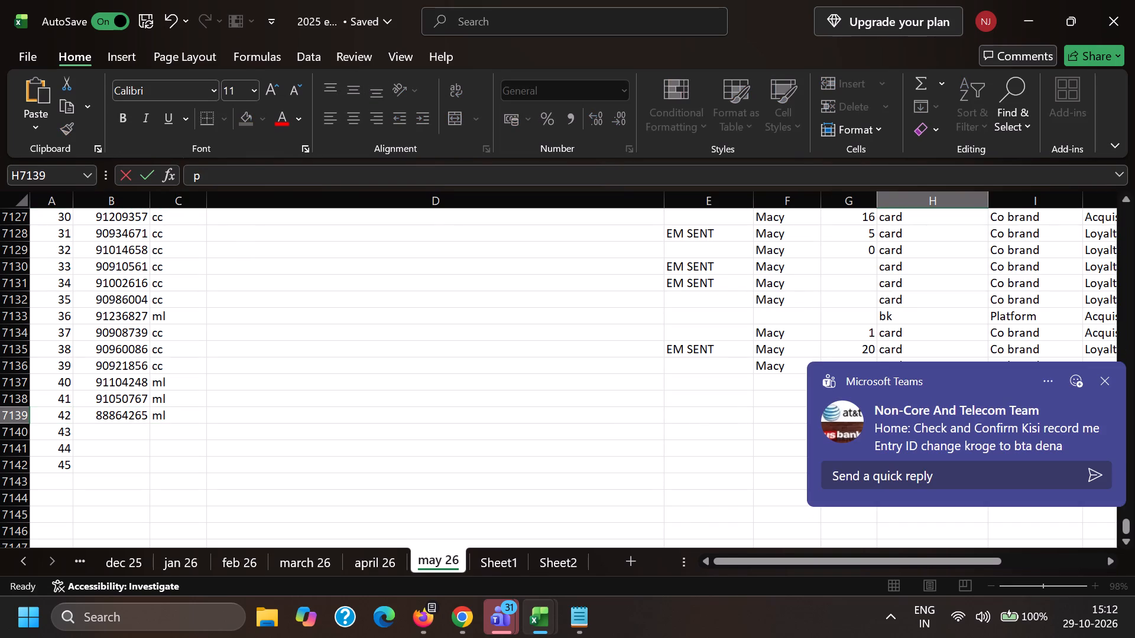
key("a")
key("Down")
key("Left")
key("Left")
key("Left")
key("Left")
key("Left")
key("Left")
key("Left")
key("Left")
key("Left")
key("Left")
key("Left")
key("Left")
key("Left")
key("Left")
key("Left")
key("Left")
Switch back to the Chrome email editor and open Manage Product for email 88864265.
key("alt+Tab")
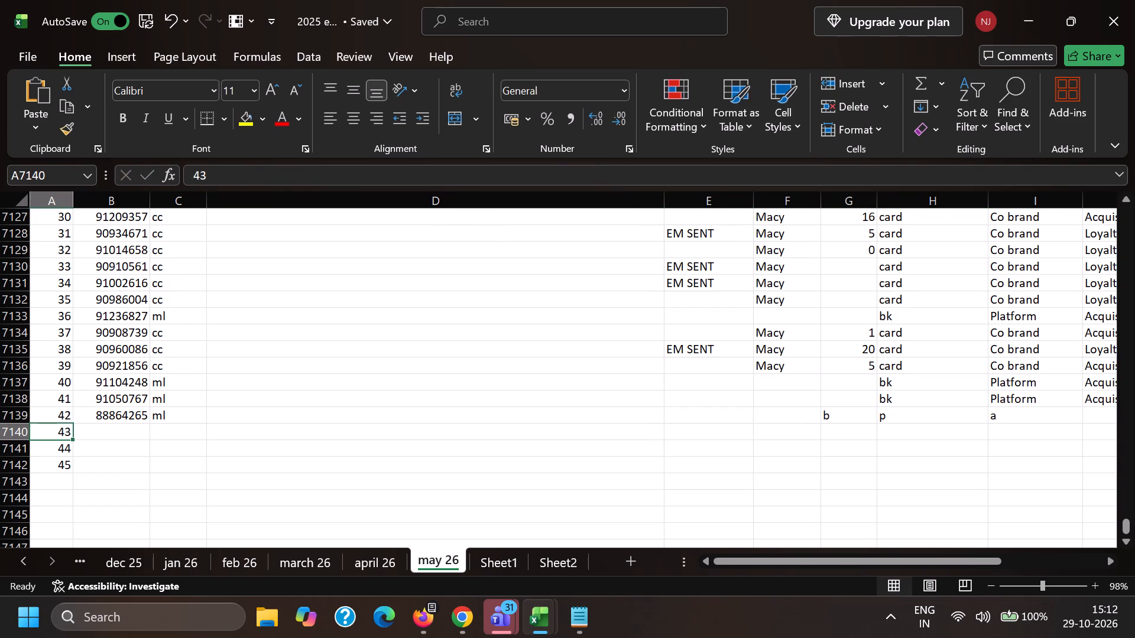
left_click(75, 126)
key("alt+Tab")
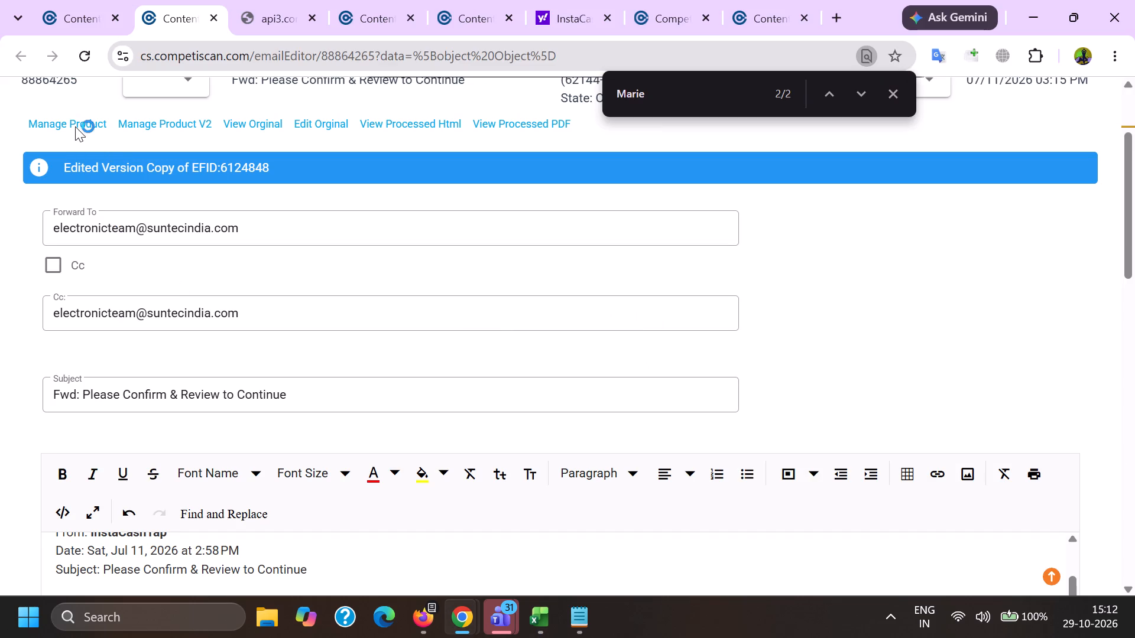
Copy the subject text "Please Confirm & Review to Continue" from the header lines of the email body.
scroll(79, 131, "down", 5)
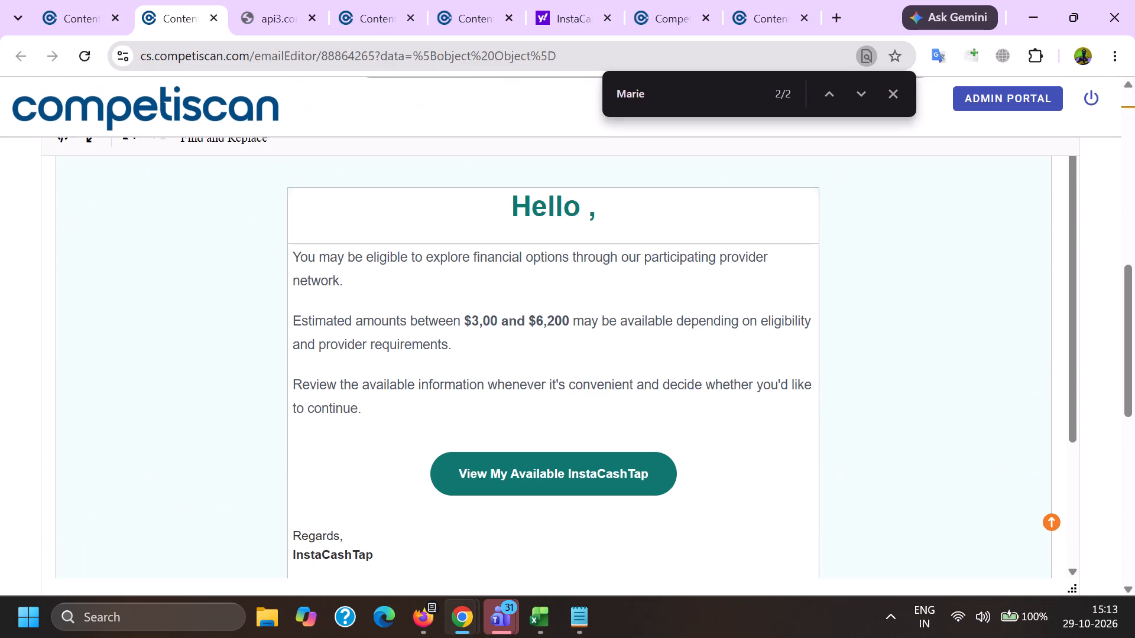
scroll(171, 330, "up", 6)
scroll(102, 372, "up", 2)
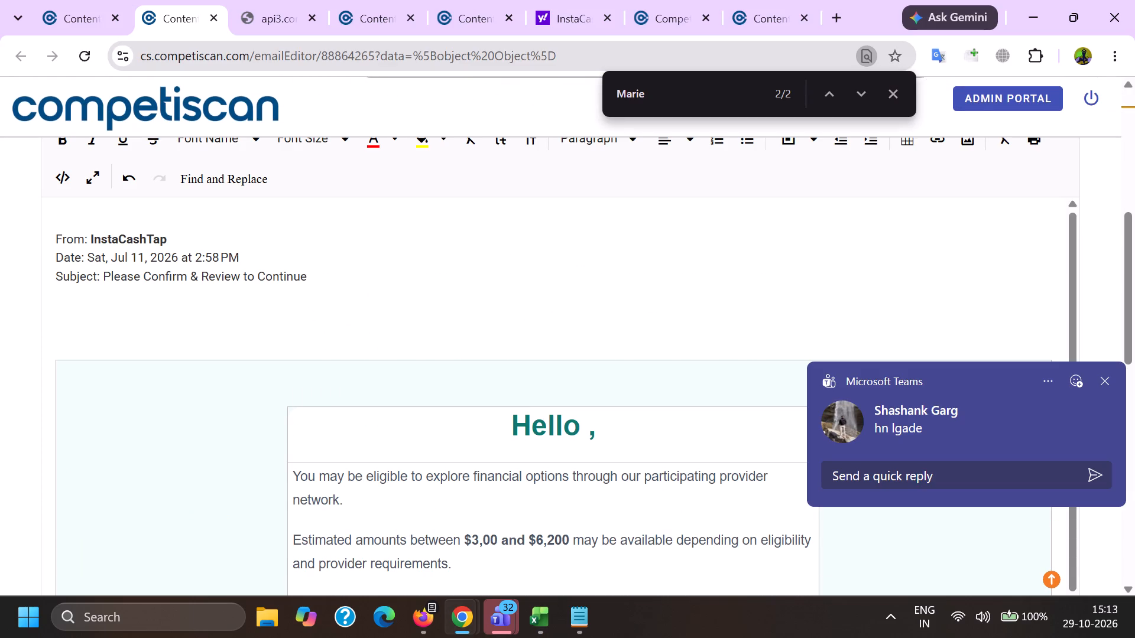
double_click(109, 278)
left_click(274, 289, "shift")
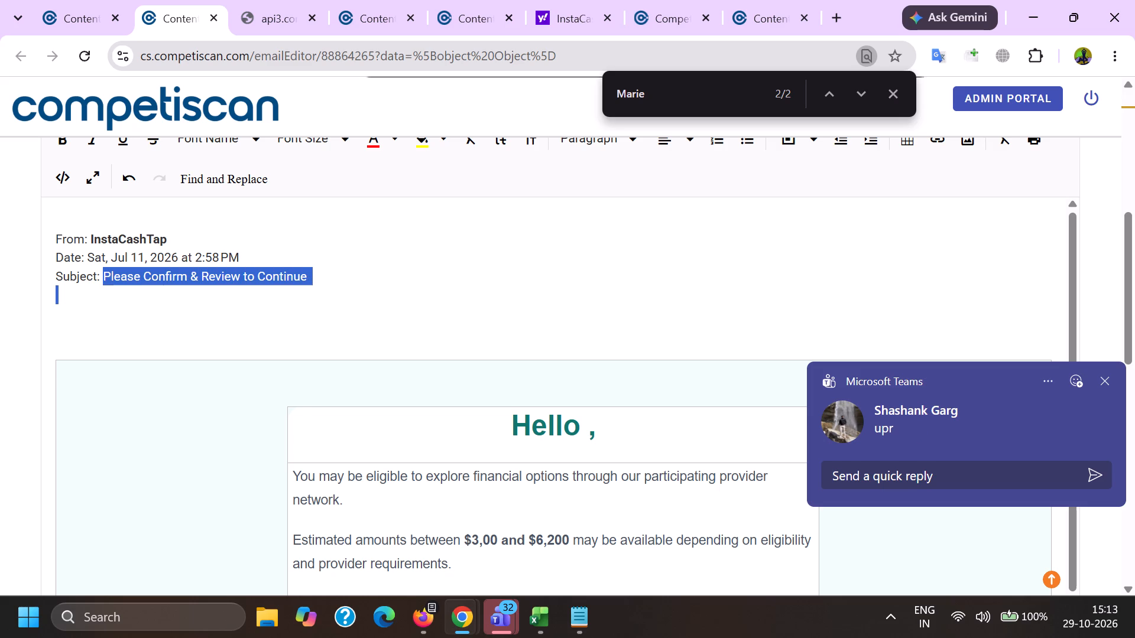
left_click(277, 276, "shift")
key("ctrl+c")
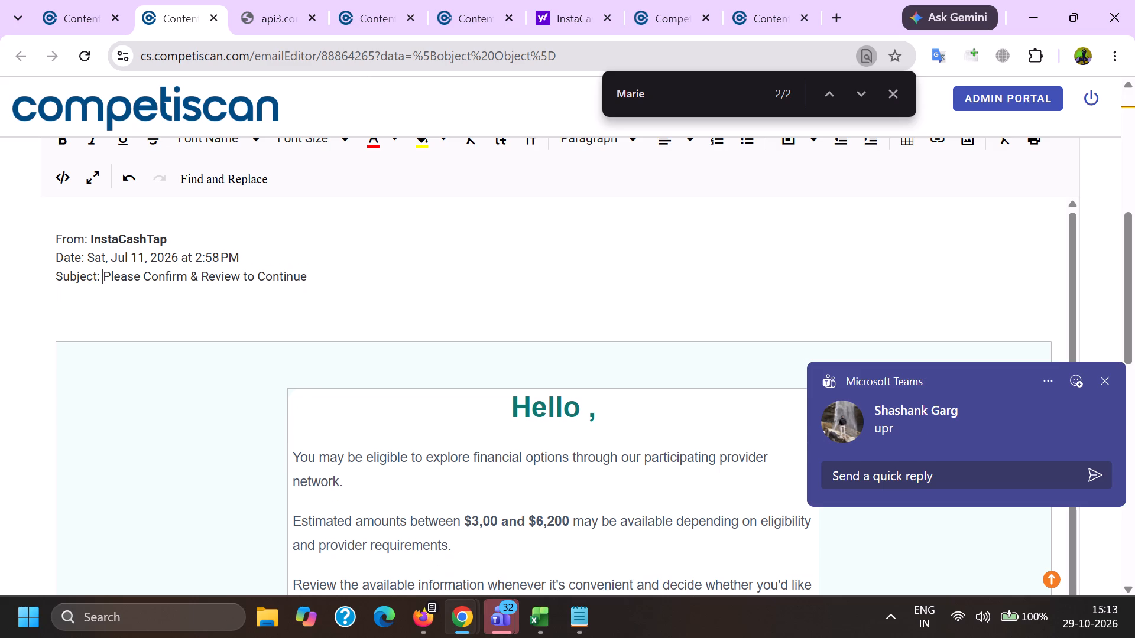
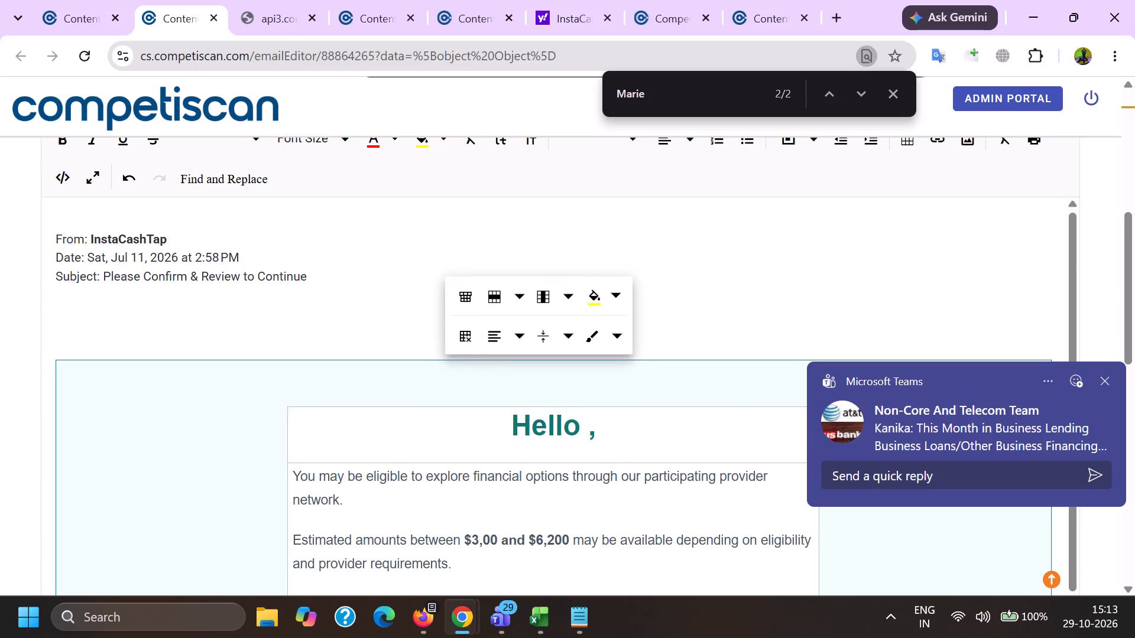
Paste the line "Account ending in: Member Since: 2013" at the top of the email body, above the Hello greeting.
key("ctrl+v")
scroll(437, 403, "up", 3)
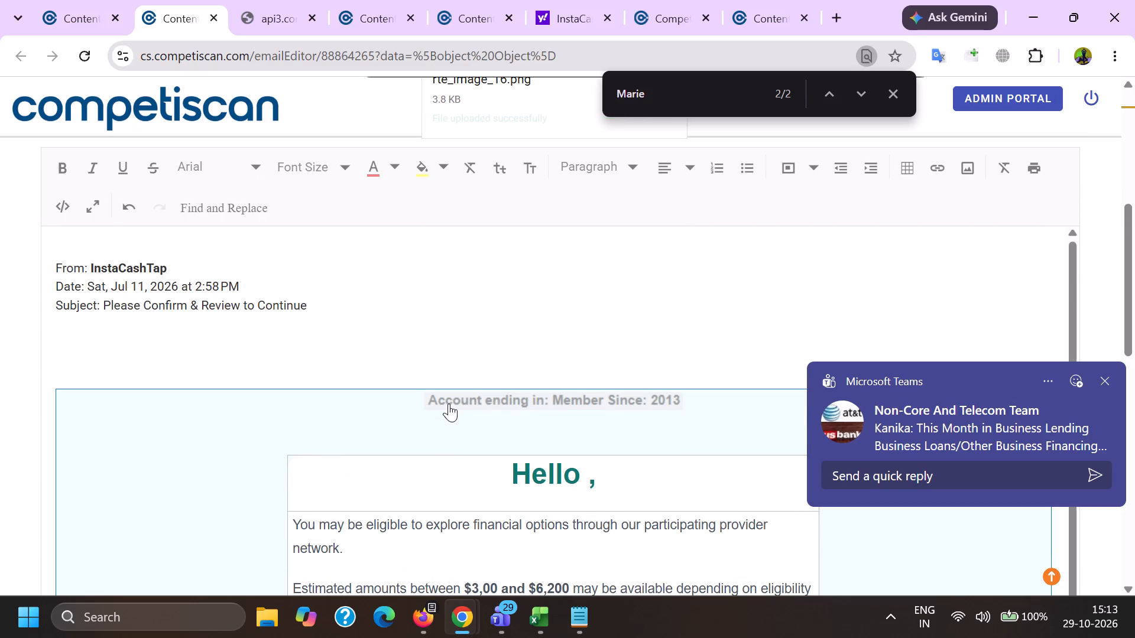
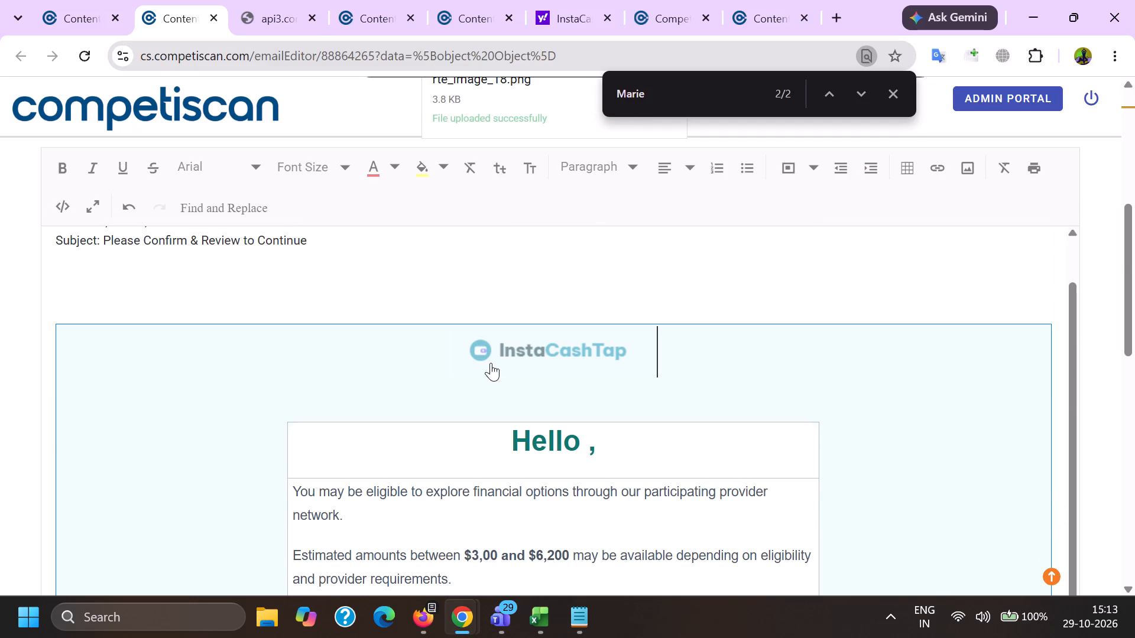
Slightly enlarge the InstaCashTap logo image at the top of the email body.
left_click_drag(493, 351, 480, 366)
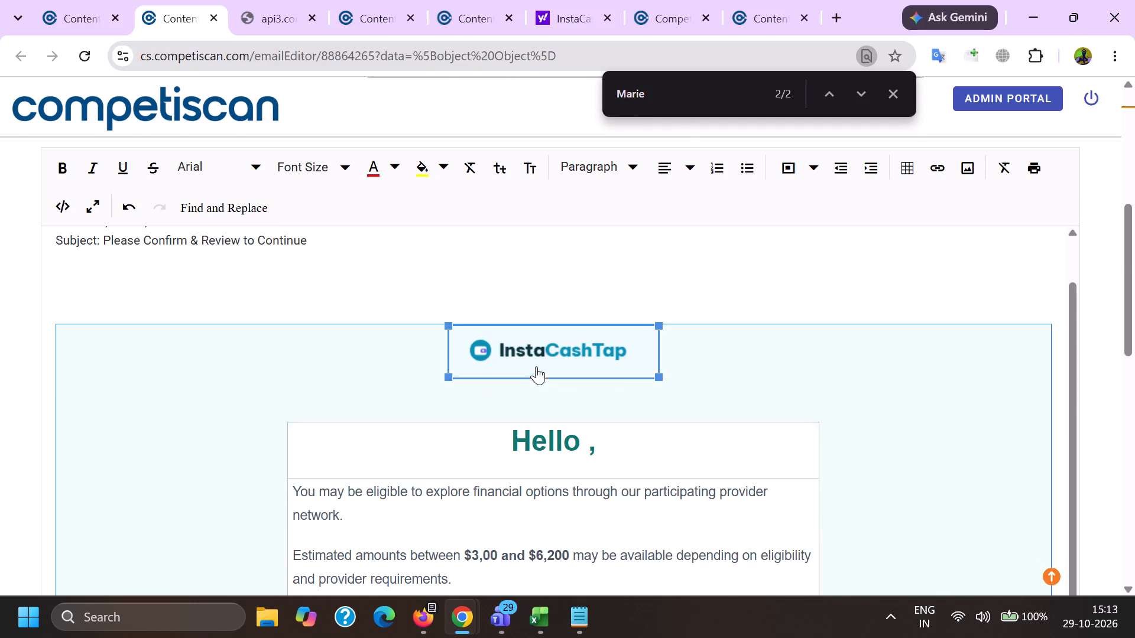
left_click_drag(448, 373, 437, 382)
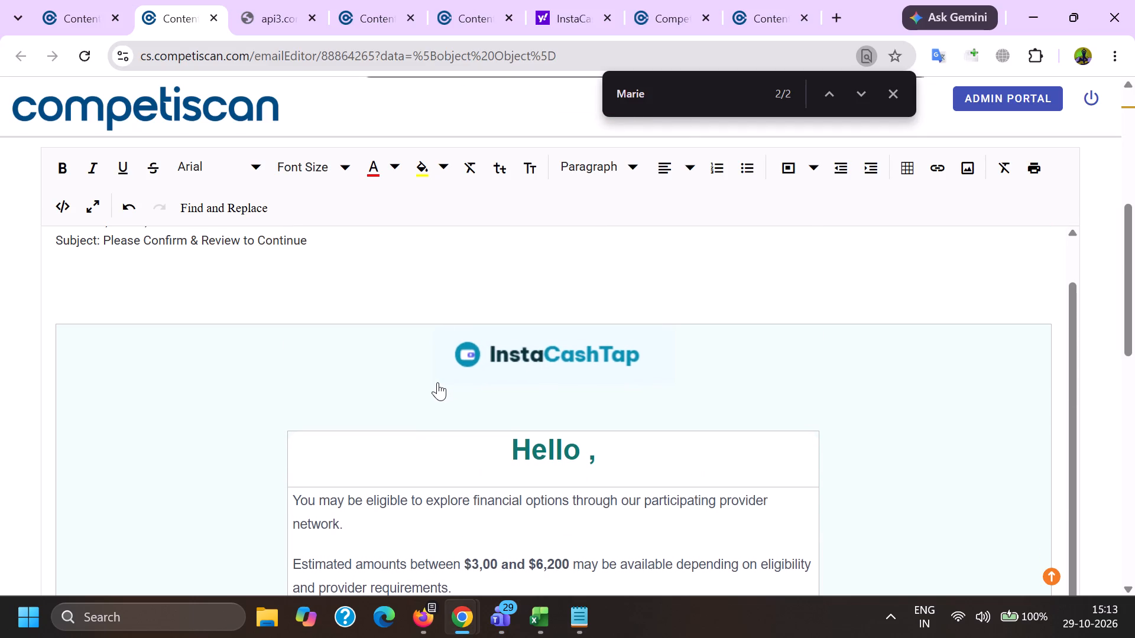
left_click_drag(437, 382, 443, 383)
Save the cleaned email body for entry 88864265 and confirm the save.
scroll(173, 412, "down", 19)
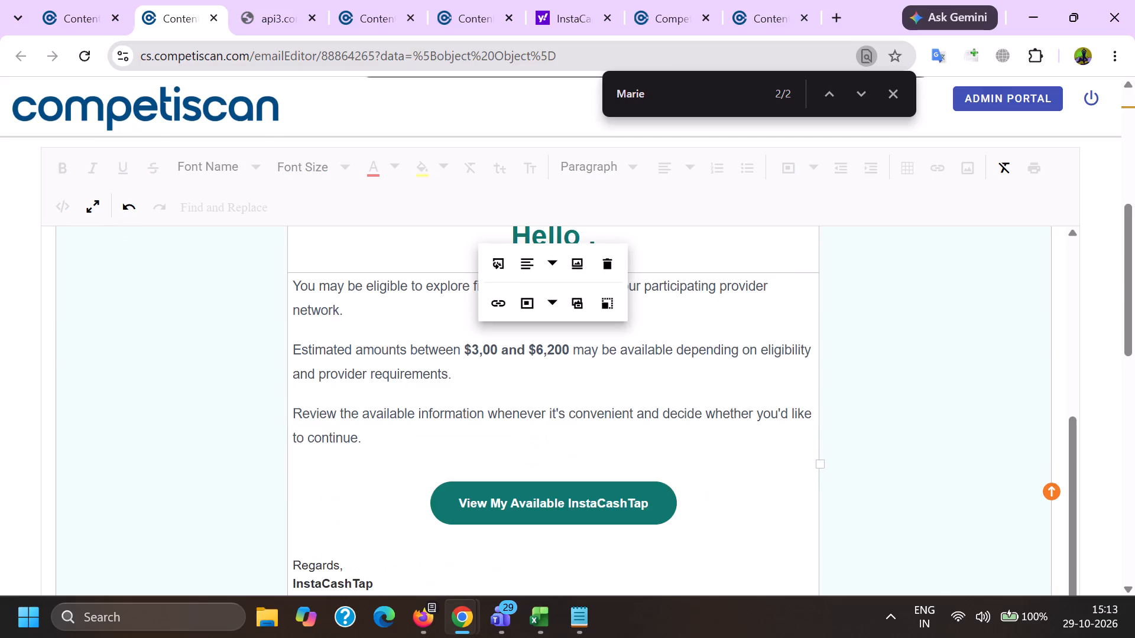
scroll(427, 398, "down", 4)
left_click(416, 330)
left_click(586, 370)
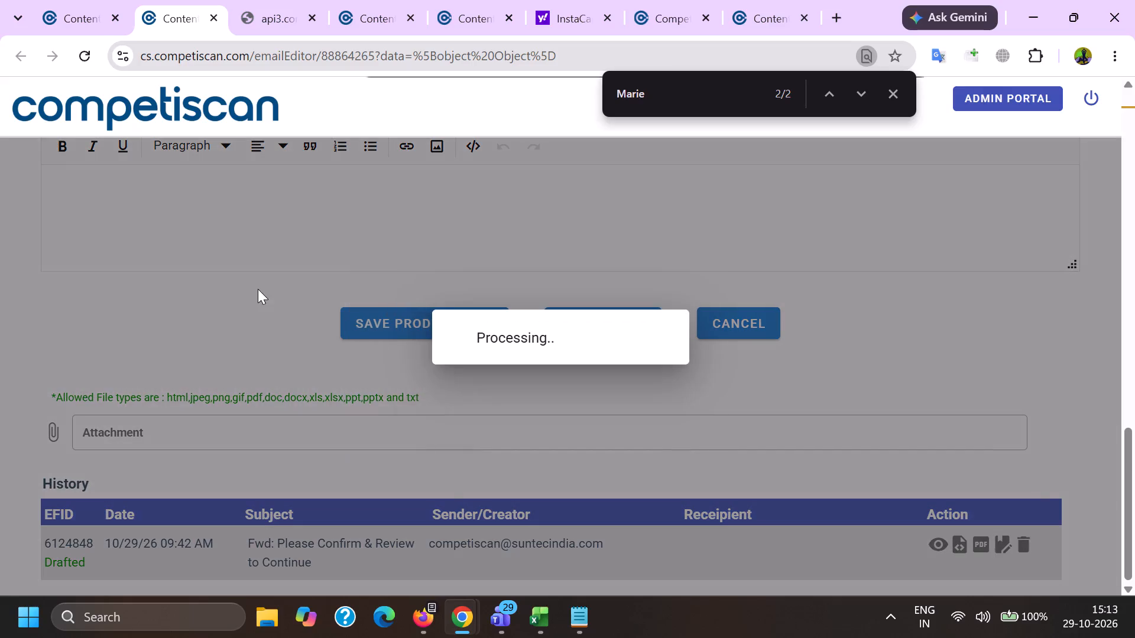
double_click(365, 52)
left_click_drag(0, 353, 5, 348)
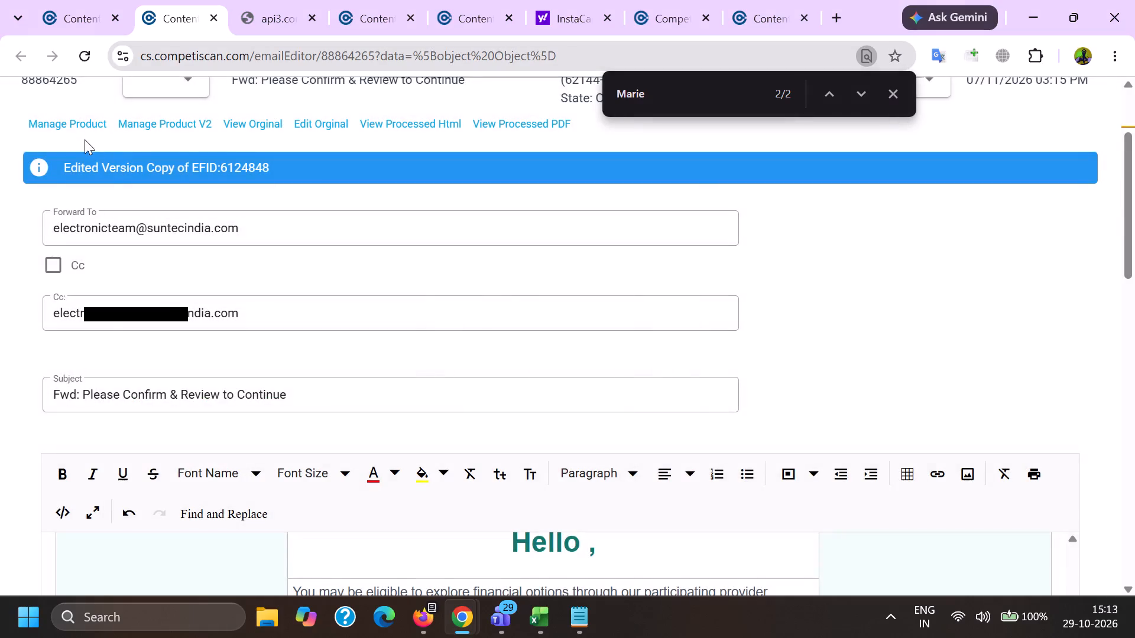
In the product form for 88864265, add the sector Consumer Services with the category Credit Score Provider/Comparison Platform.
scroll(360, 330, "down", 5)
key("alt+Tab")
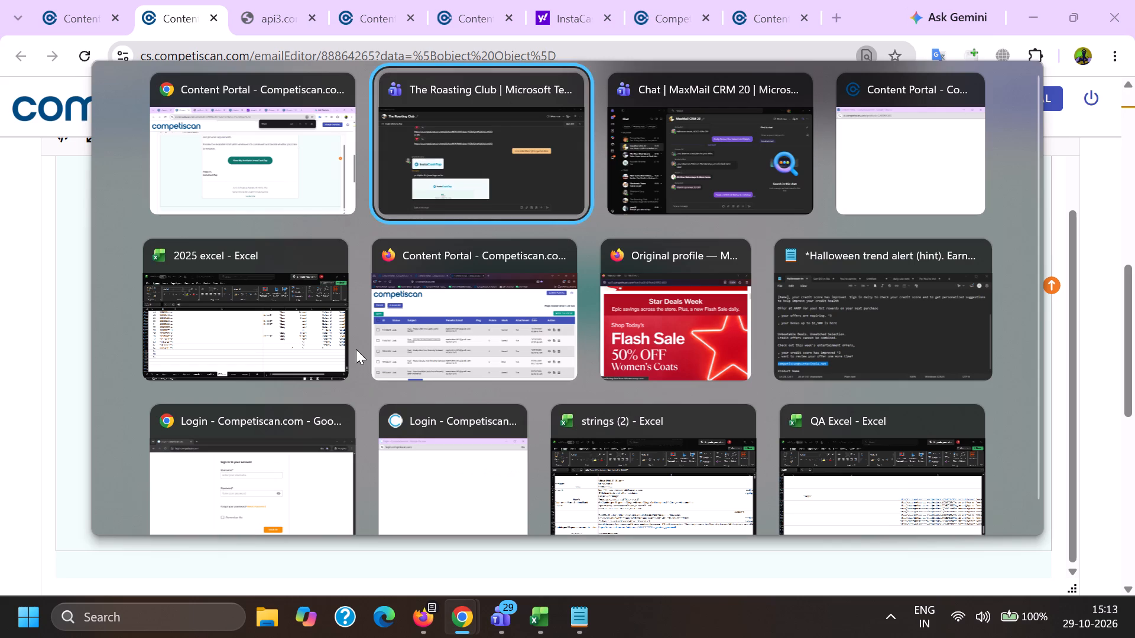
key("alt+Tab")
key("alt+Tab")
scroll(364, 255, "down", 5)
left_click(310, 328)
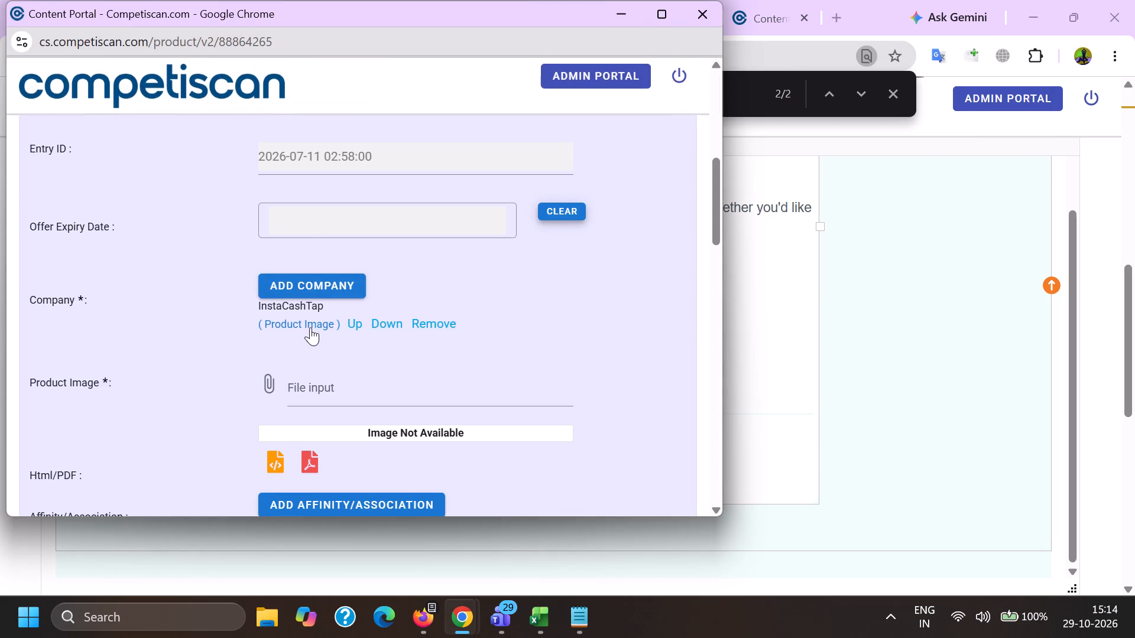
scroll(309, 232, "down", 6)
left_click(315, 195)
left_click(349, 292)
left_click_drag(184, 294, 203, 291)
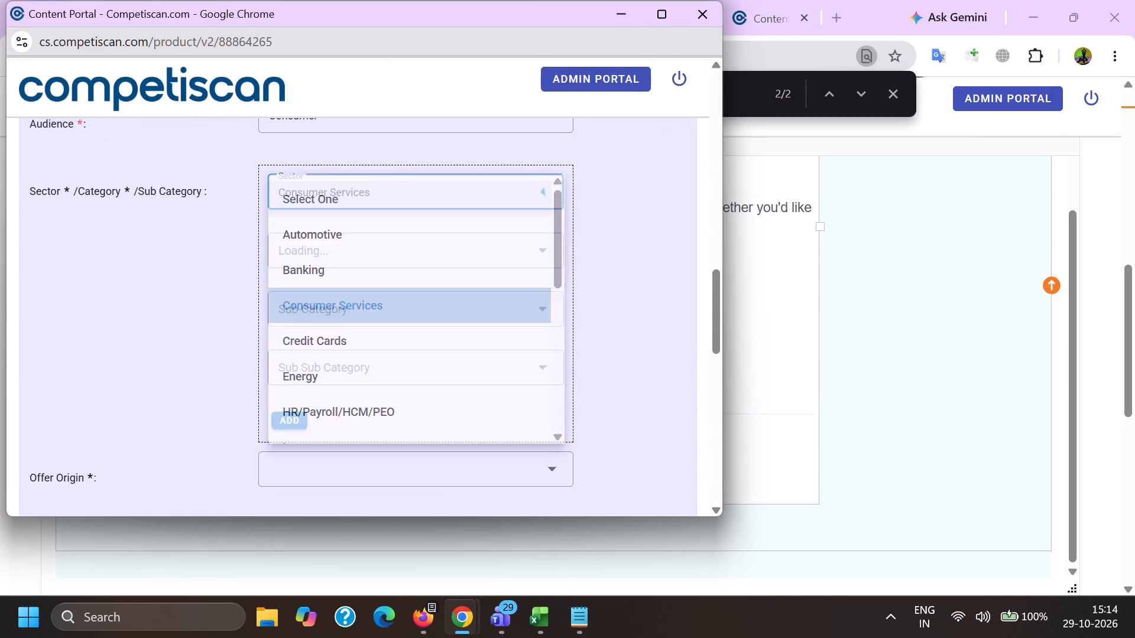
left_click(323, 235)
left_click(375, 467)
left_click_drag(215, 440, 238, 441)
left_click(287, 425)
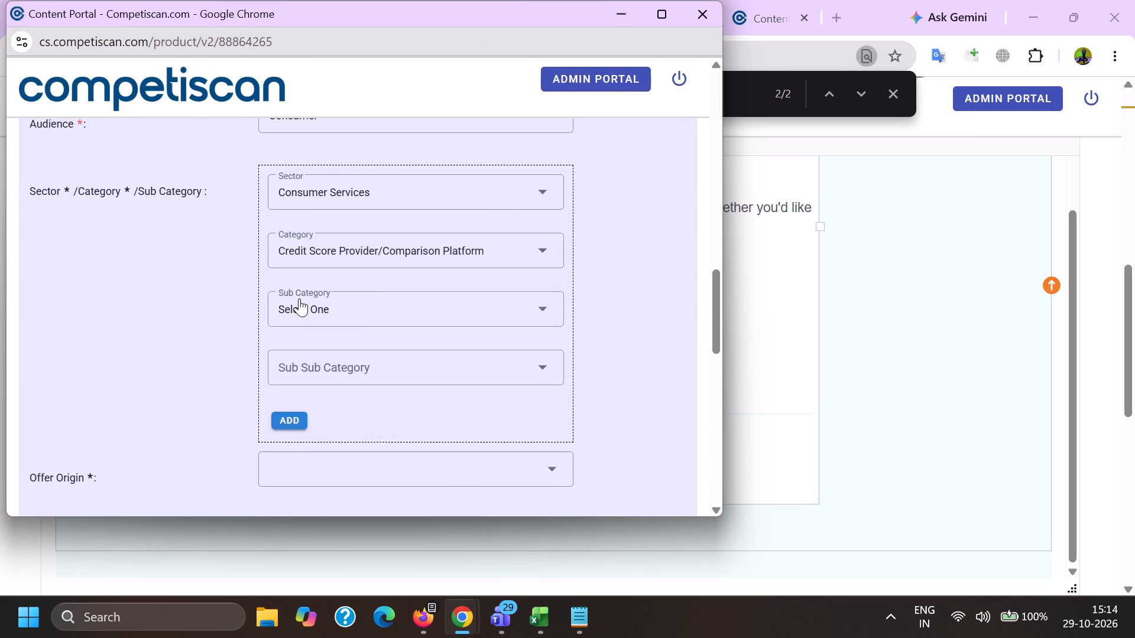
Clear the existing text of the Product Headline.
scroll(298, 298, "down", 4)
left_click_drag(456, 305, 38, 305)
key("BackSpace")
Append a period and the body sentence "Review the available information whenever it's convenient and decide whether you'd like to continue." to the email's Subject line.
key("alt+Tab")
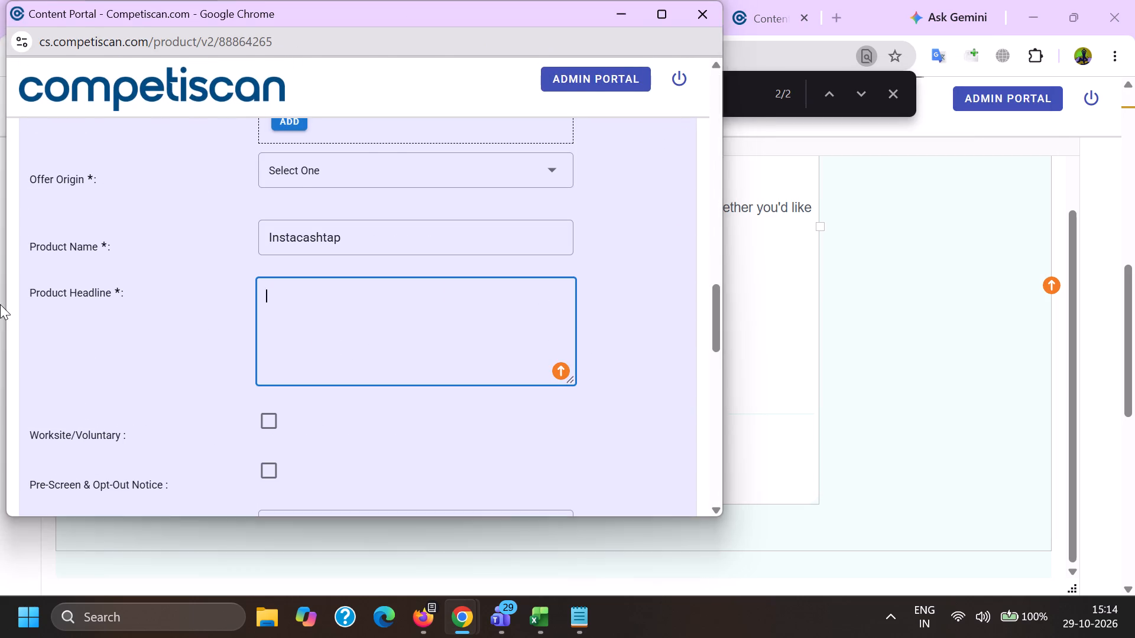
left_click_drag(295, 203, 361, 229)
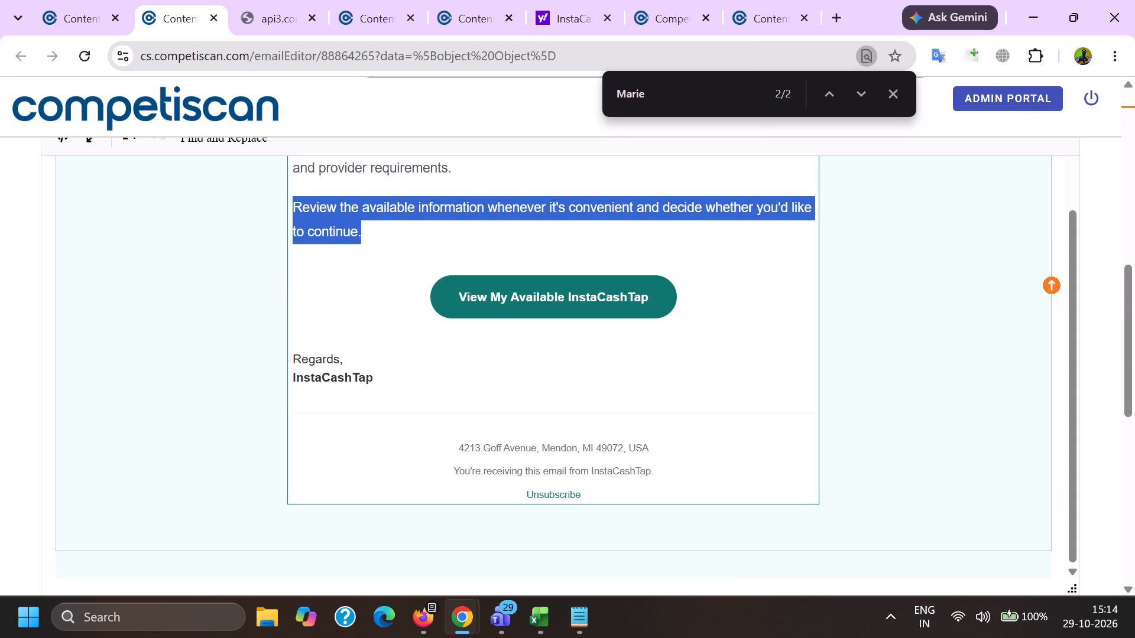
left_click_drag(361, 229, 361, 230)
key("ctrl+c")
scroll(290, 301, "up", 10)
left_click(335, 470)
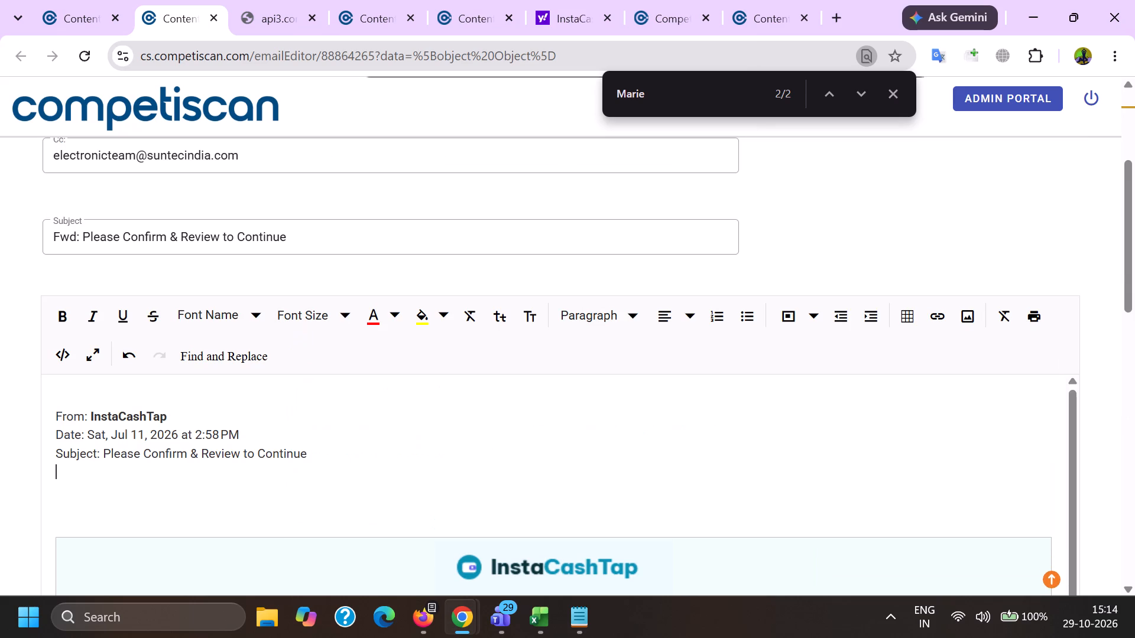
key("Left")
key("period")
key("space")
key("ctrl+v")
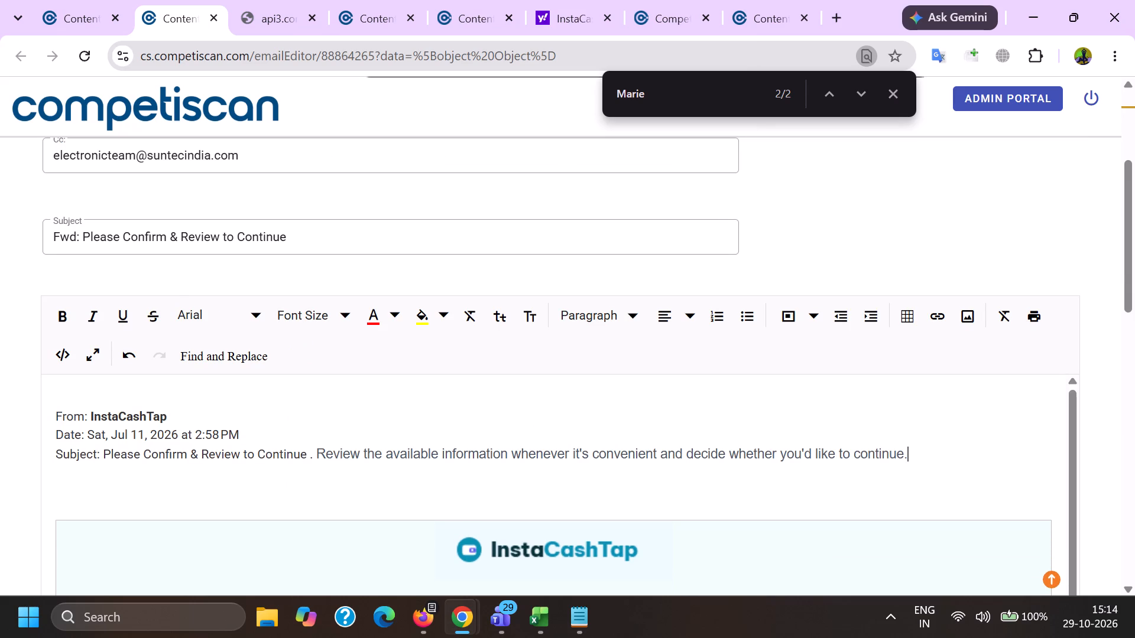
Copy the combined text after "Subject:" from the email into the Product Headline, without the final line break and period.
double_click(107, 452)
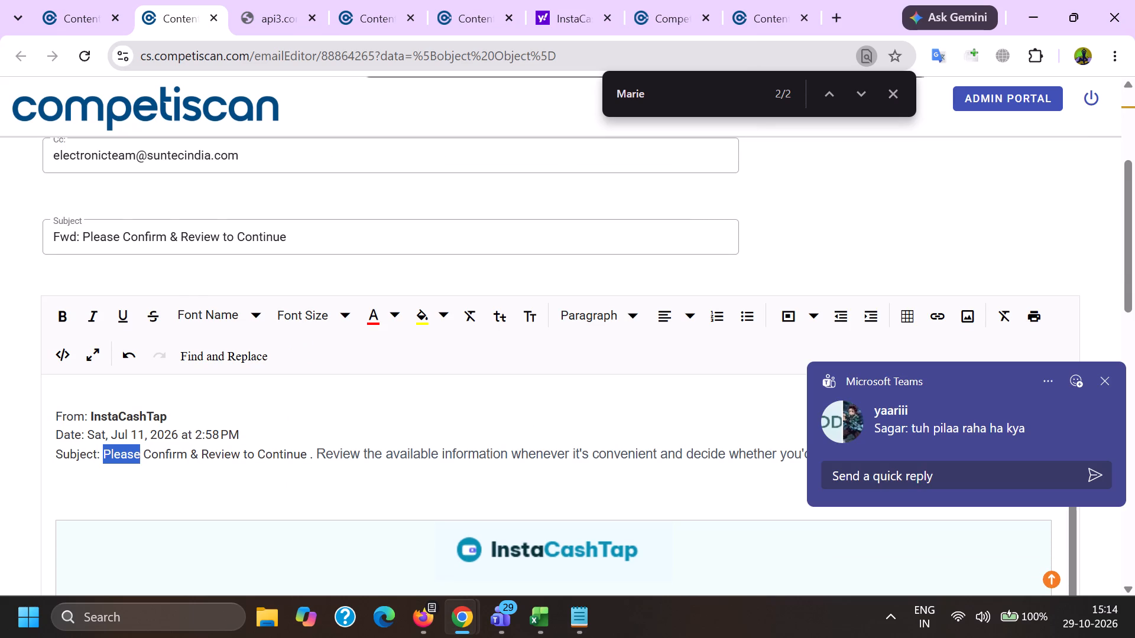
left_click(760, 460, "shift")
scroll(760, 288, "down", 1)
scroll(913, 297, "down", 1)
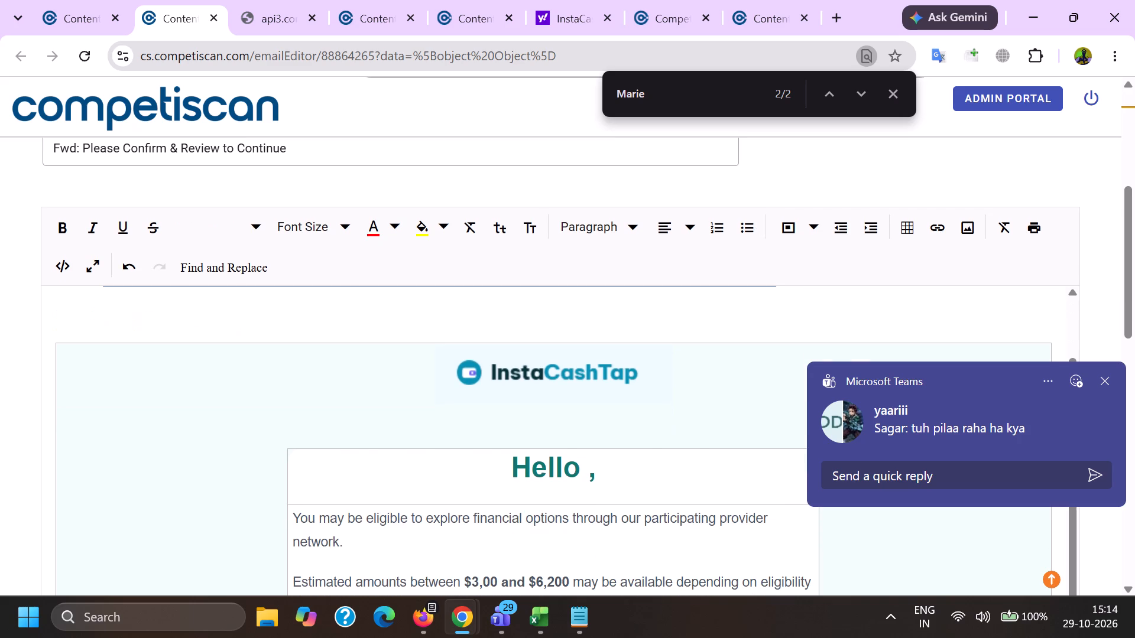
scroll(906, 328, "up", 1)
left_click(899, 353, "shift")
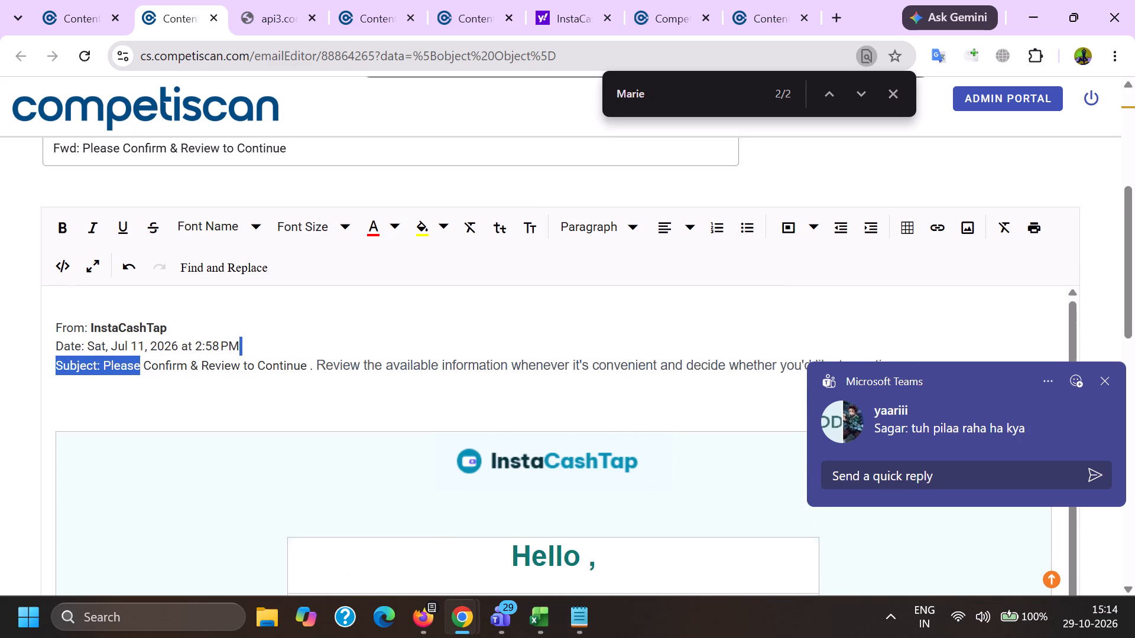
left_click(953, 357, "shift")
key("ctrl+c")
key("alt+Tab")
key("ctrl+v")
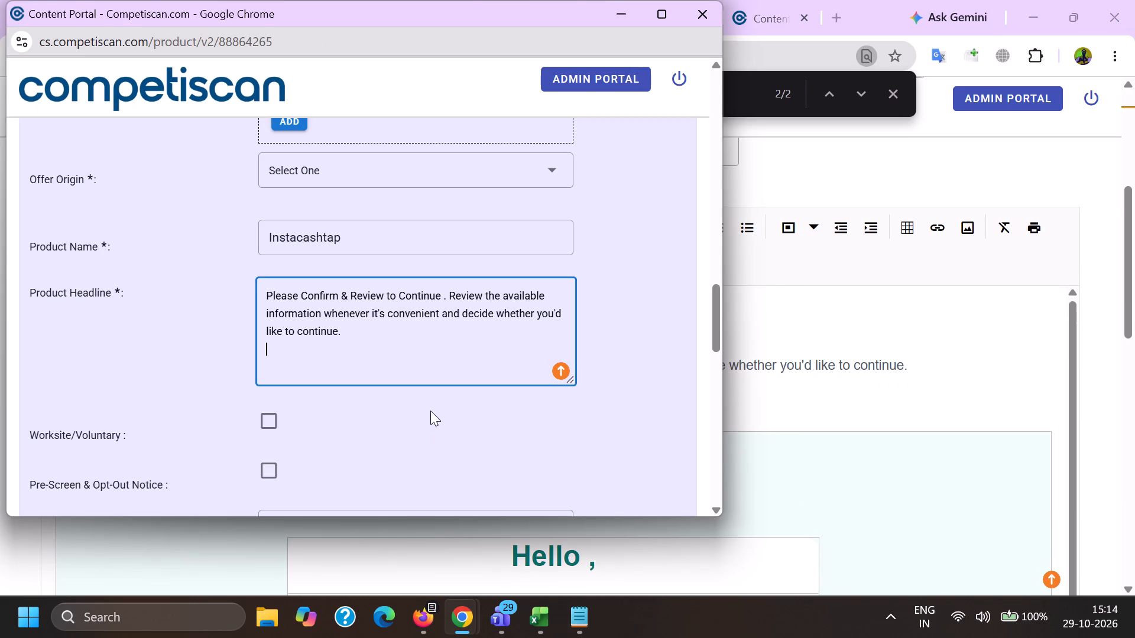
key("BackSpace")
key("BackSpace")
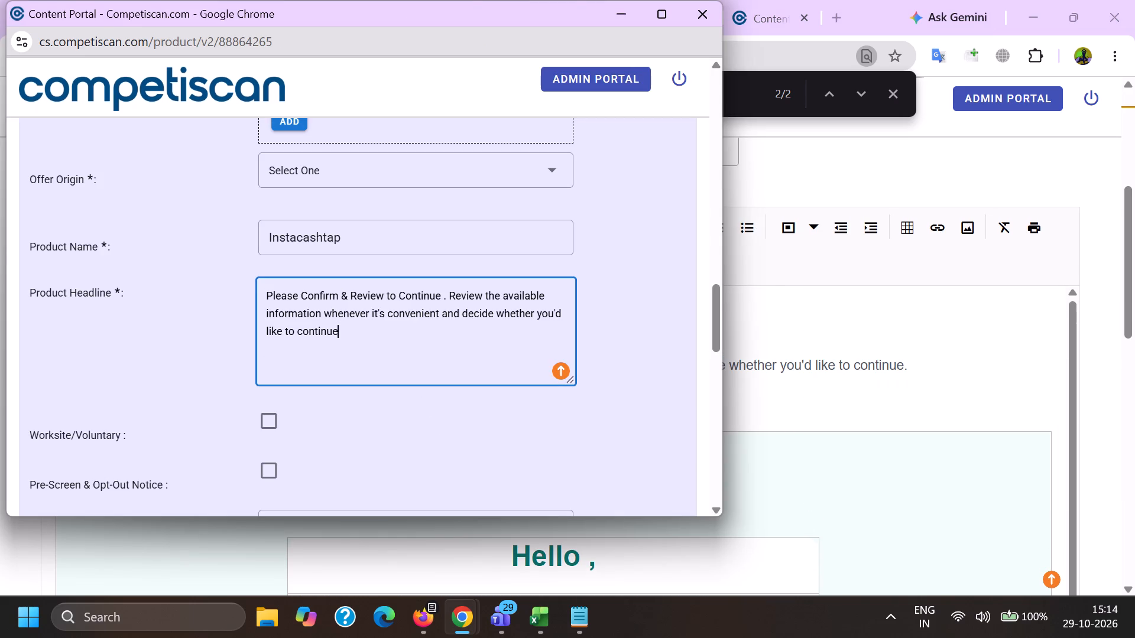
Replace the ampersand in the Product Headline with "and", giving "Please Confirm and Review to Continue".
left_click(349, 300)
key("BackSpace")
key("a")
key("n")
key("d")
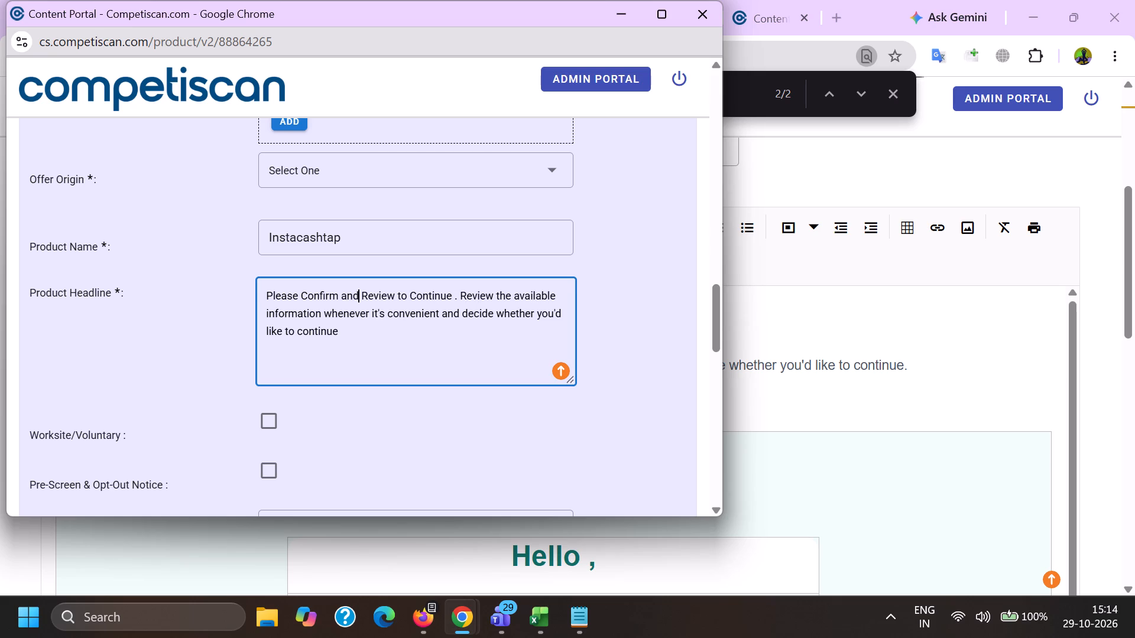
Set the product's Response Mechanism to URL/Website.
scroll(365, 290, "down", 4)
left_click(325, 226)
scroll(317, 145, "down", 7)
left_click_drag(361, 364, 361, 364)
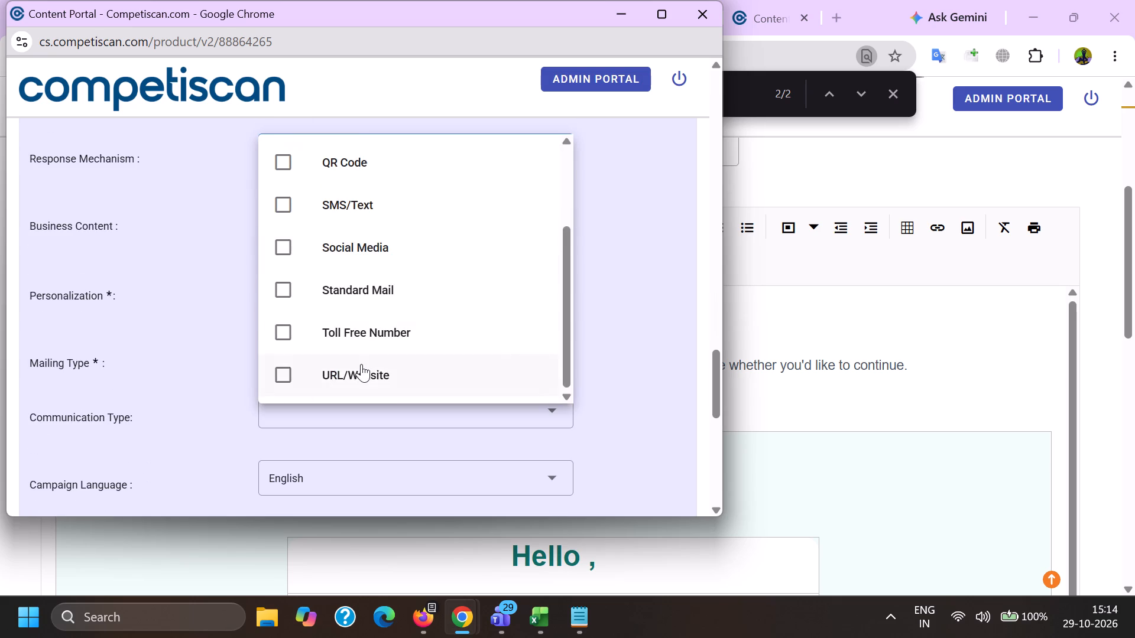
left_click_drag(361, 364, 352, 361)
left_click_drag(129, 339, 179, 338)
Mark the product as Personalized and set its Mailing Type to Acquisition.
left_click(262, 303)
left_click_drag(298, 354, 304, 359)
left_click(309, 327)
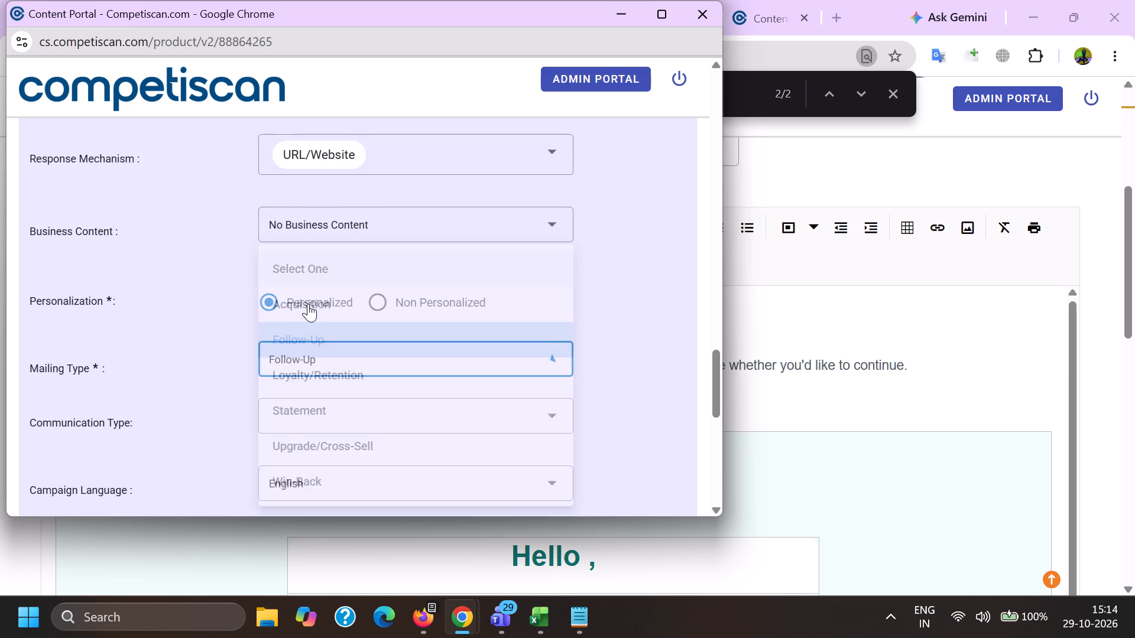
left_click(310, 354)
left_click(322, 308)
left_click(184, 323)
Submit the completed product form.
scroll(271, 373, "down", 11)
left_click(300, 503)
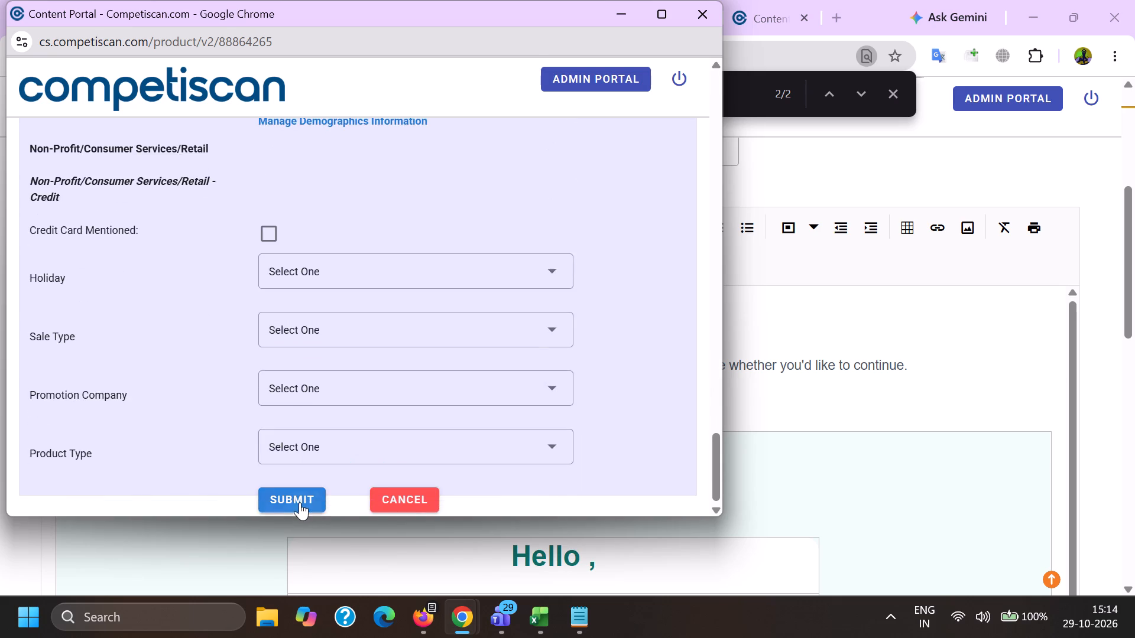
key("alt+Tab")
left_click(98, 1)
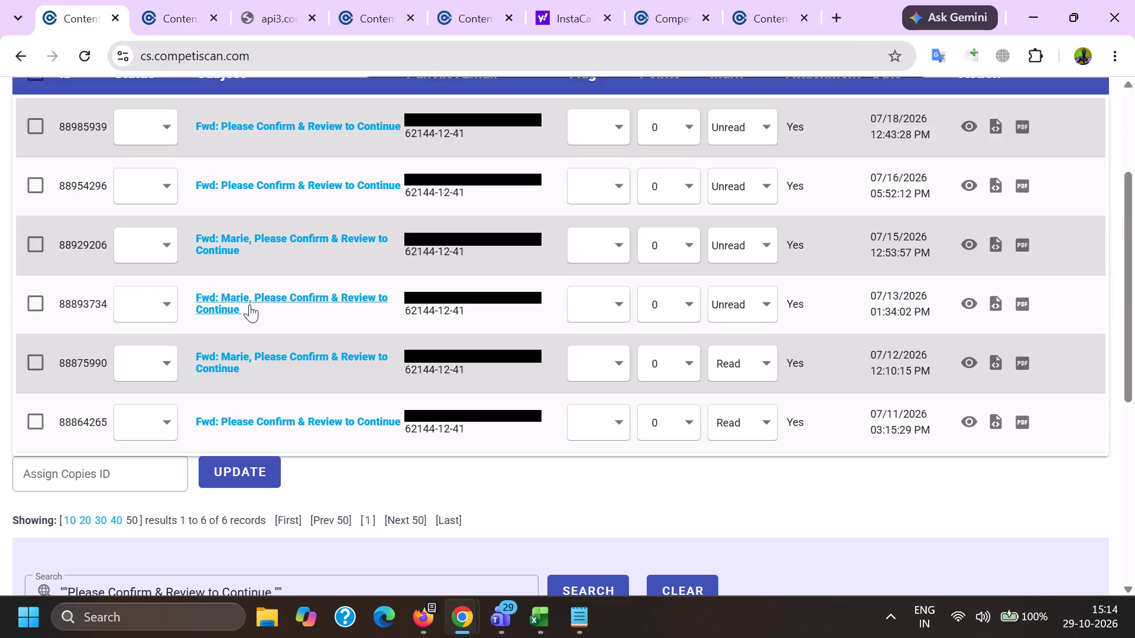
left_click(257, 359, "ctrl")
Rerun the subject search for "Please Confirm & Review to Continue" in the email list.
scroll(404, 345, "down", 3)
scroll(523, 475, "up", 1)
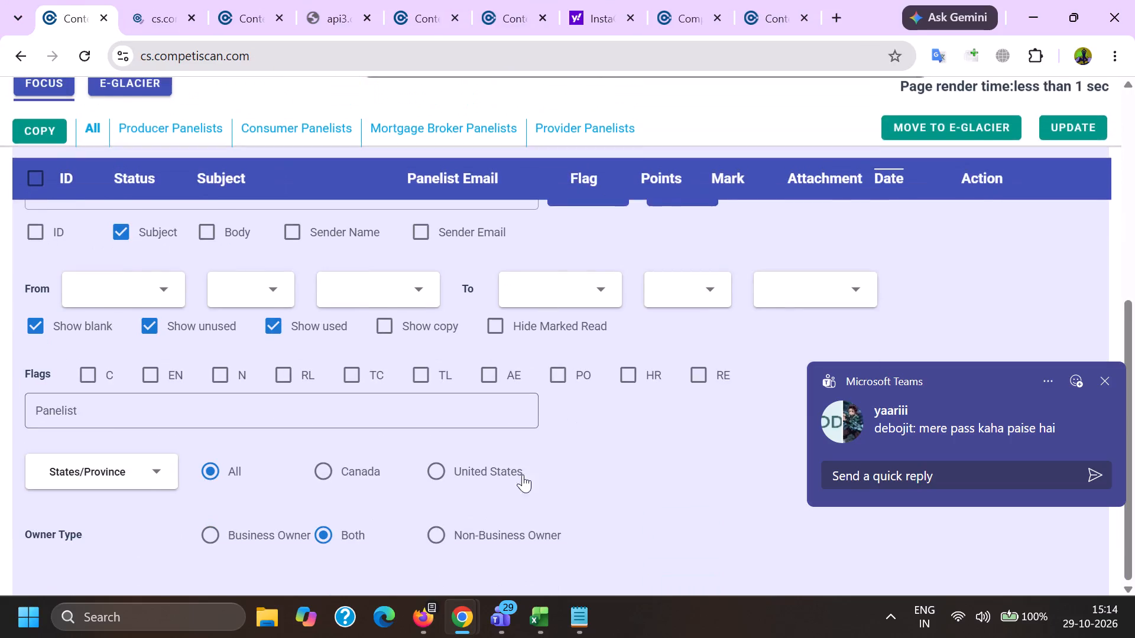
scroll(523, 474, "up", 1)
left_click(573, 375)
Log email ID 88875990 with the code ml as entry 43 on the Excel sheet may 26.
left_click(170, 0)
double_click(352, 64)
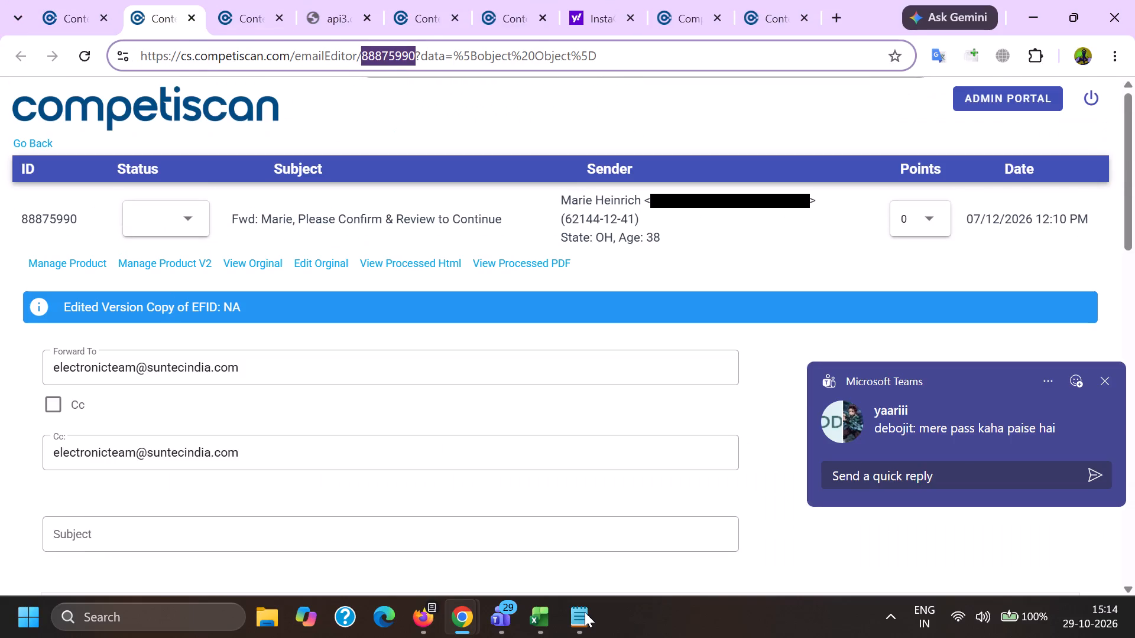
key("ctrl+c")
left_click(543, 626)
left_click_drag(716, 548, 722, 546)
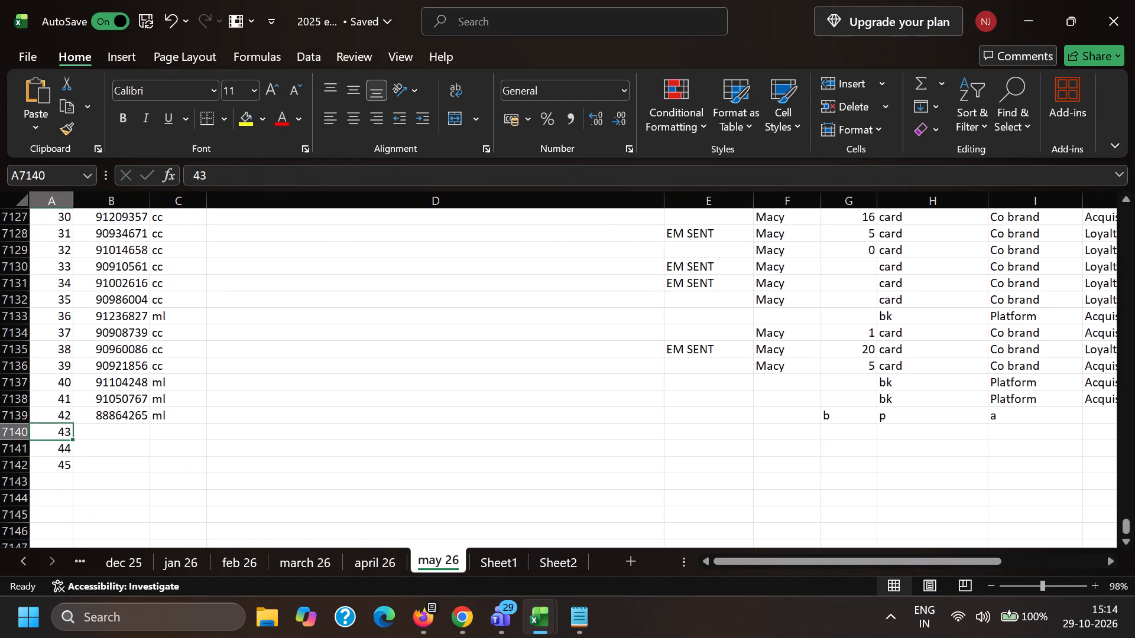
left_click(123, 431)
key("ctrl+v")
left_click(164, 430)
key("c")
key("c")
key("BackSpace")
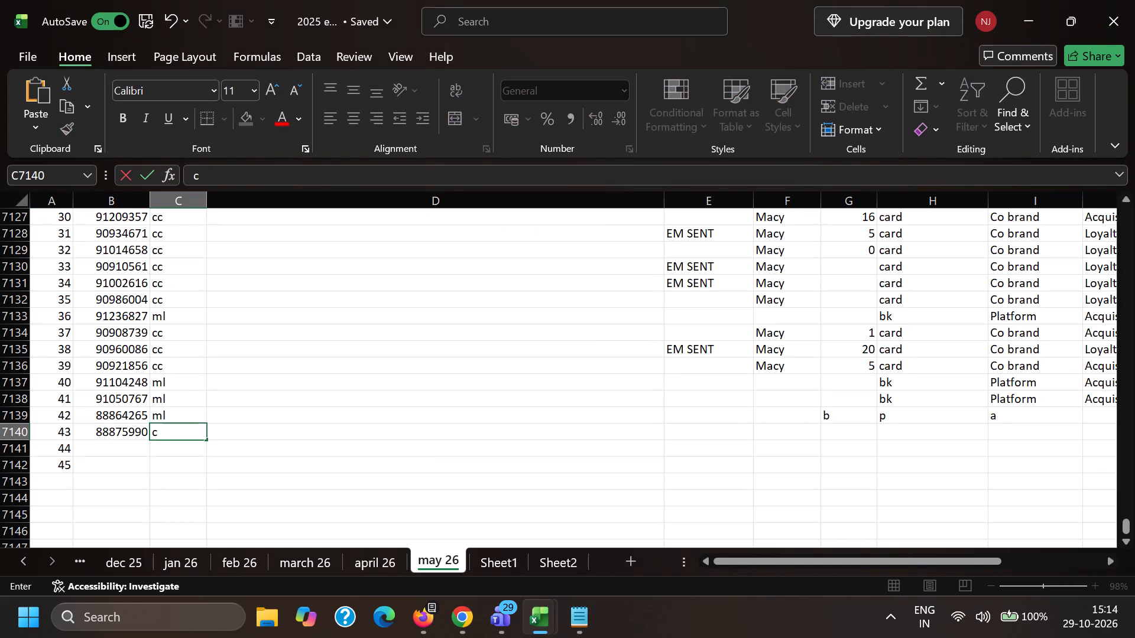
key("BackSpace")
type("ml")
Copy the bk, Platform and Acquisition values from row 7138 into columns H to J of rows 7139, 7140 and 7141.
key("Right")
key("Right")
key("Right")
key("Right")
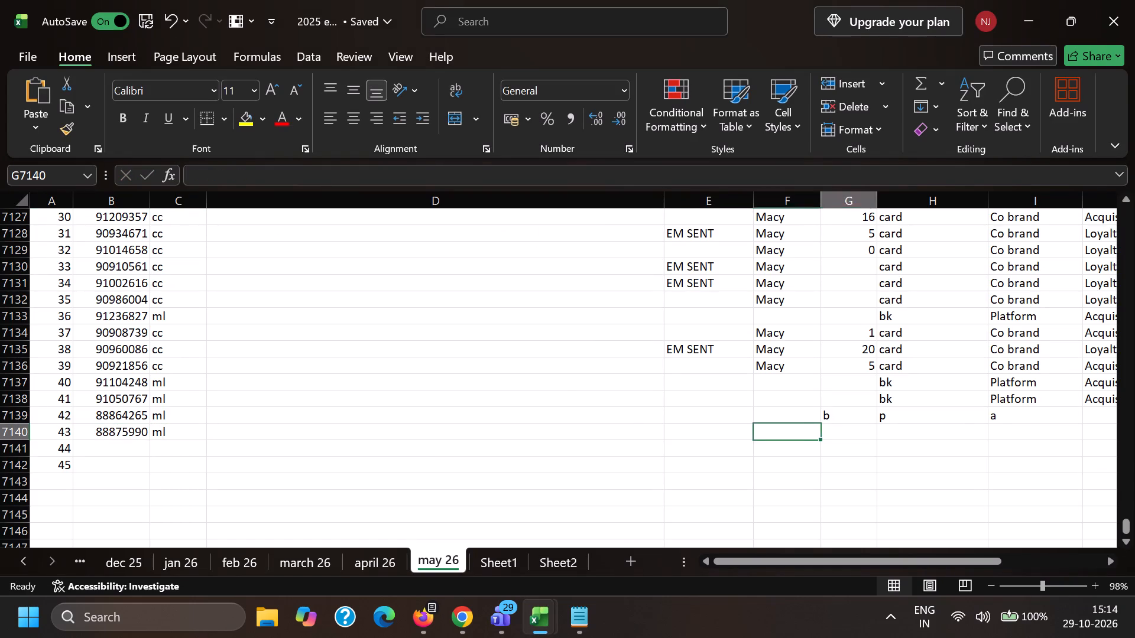
key("Right")
key("Up")
key("Up")
key("shift+Right")
key("shift+Right")
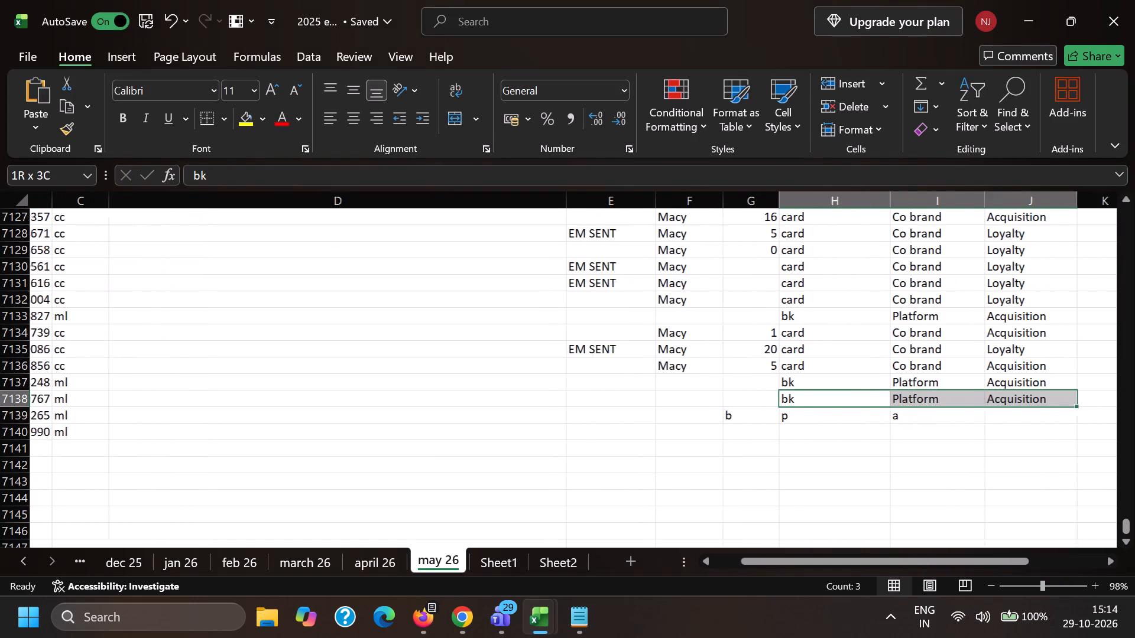
key("ctrl+c")
key("Down")
key("ctrl+v")
key("Down")
key("ctrl+v")
key("Down")
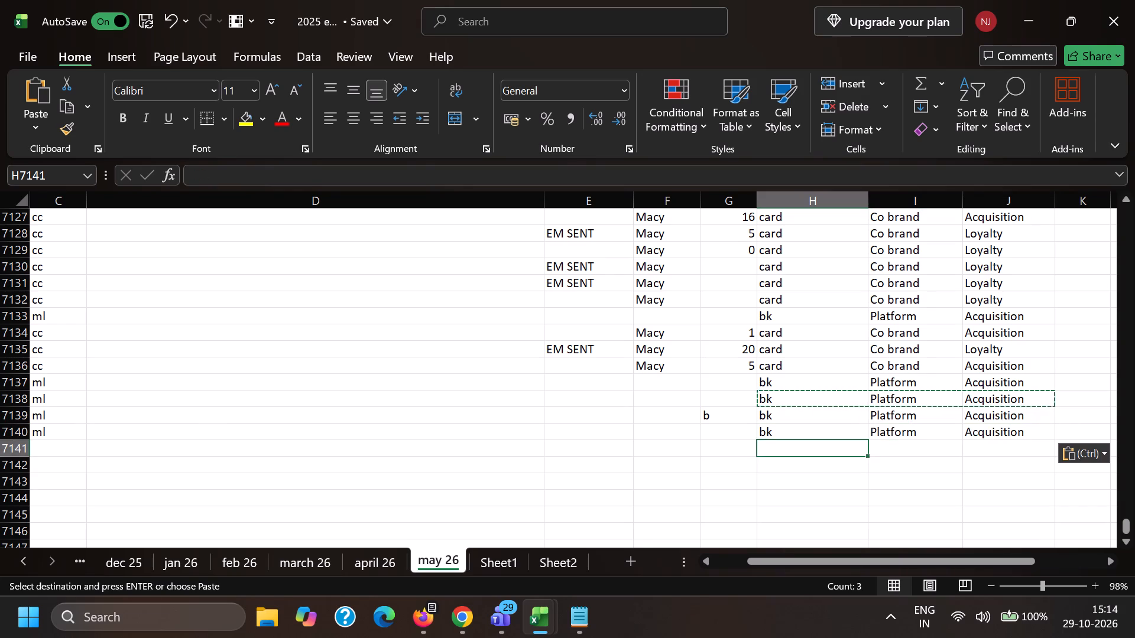
key("ctrl+v")
key("Left")
key("Left")
key("Left")
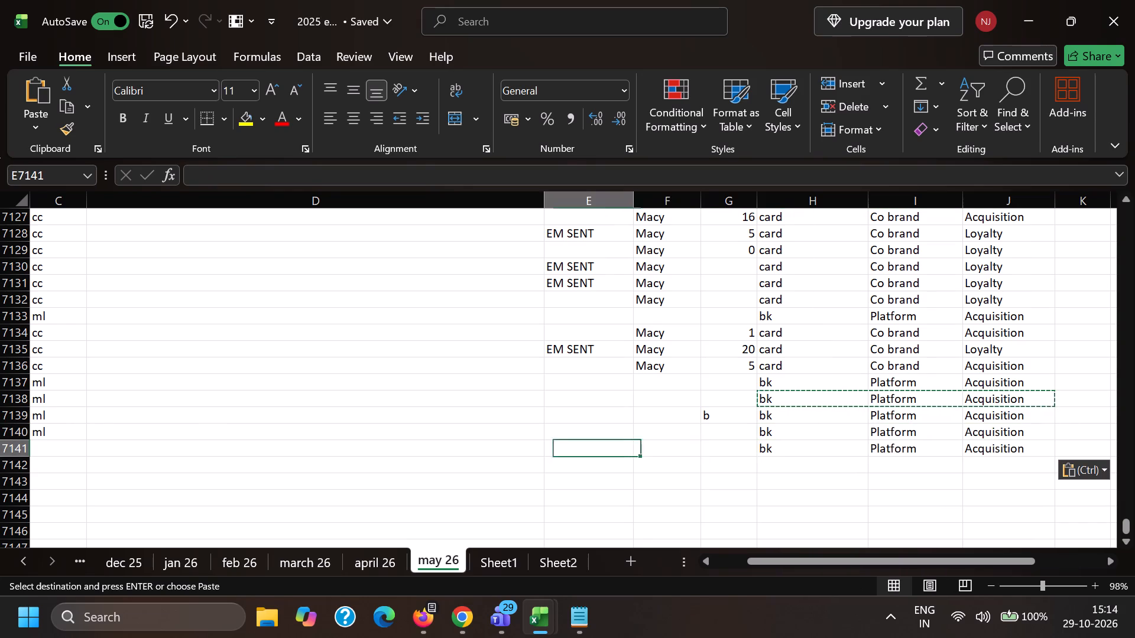
key("Left")
key("Left")
key("Left")
In the body of email 88875990 in Chrome, delete the forwarded-message line, the sender's email address and the recipient line.
key("alt+Tab")
scroll(194, 286, "down", 1)
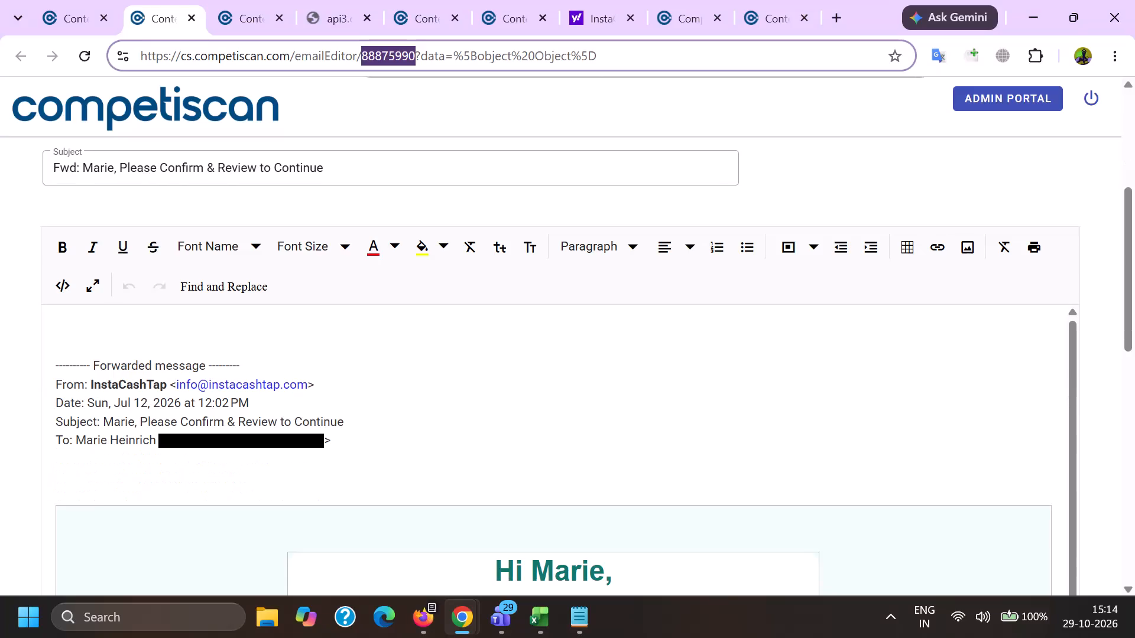
left_click_drag(260, 372, 0, 328)
key("BackSpace")
left_click_drag(170, 349, 347, 340)
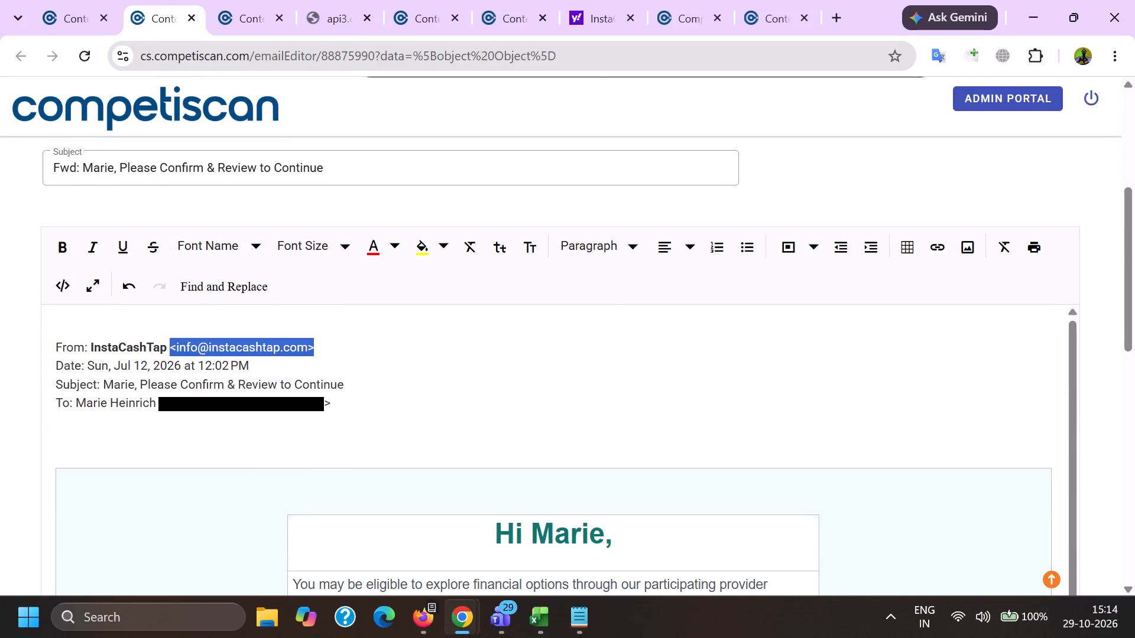
left_click_drag(347, 340, 348, 340)
key("BackSpace")
left_click_drag(394, 425, 38, 403)
key("BackSpace")
Remove the panelist's first name from the Subject line in the email body.
double_click(122, 382)
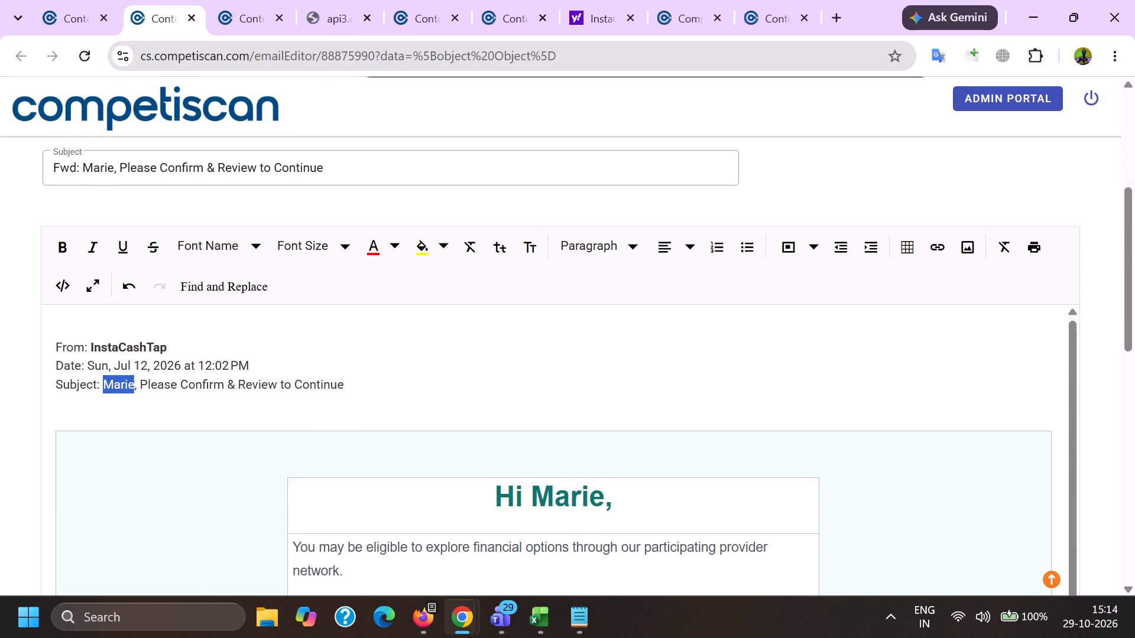
key("ctrl+c")
key("BackSpace")
Search the page for the panelist's first name and select its occurrence in the body's greeting heading.
key("ctrl+f")
key("ctrl+v")
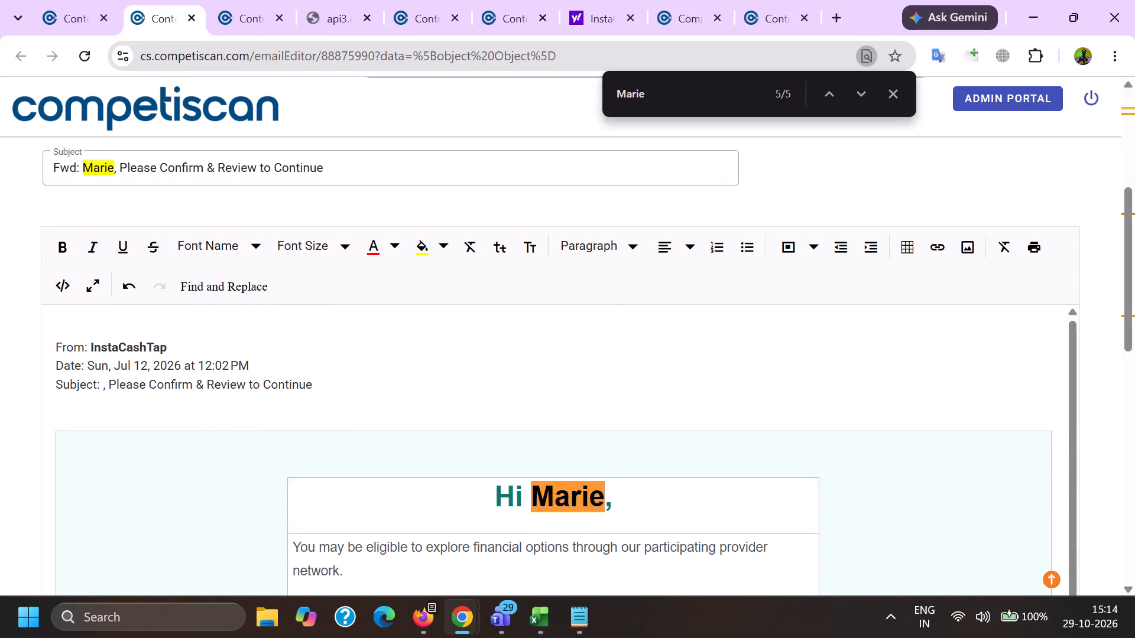
key("Return")
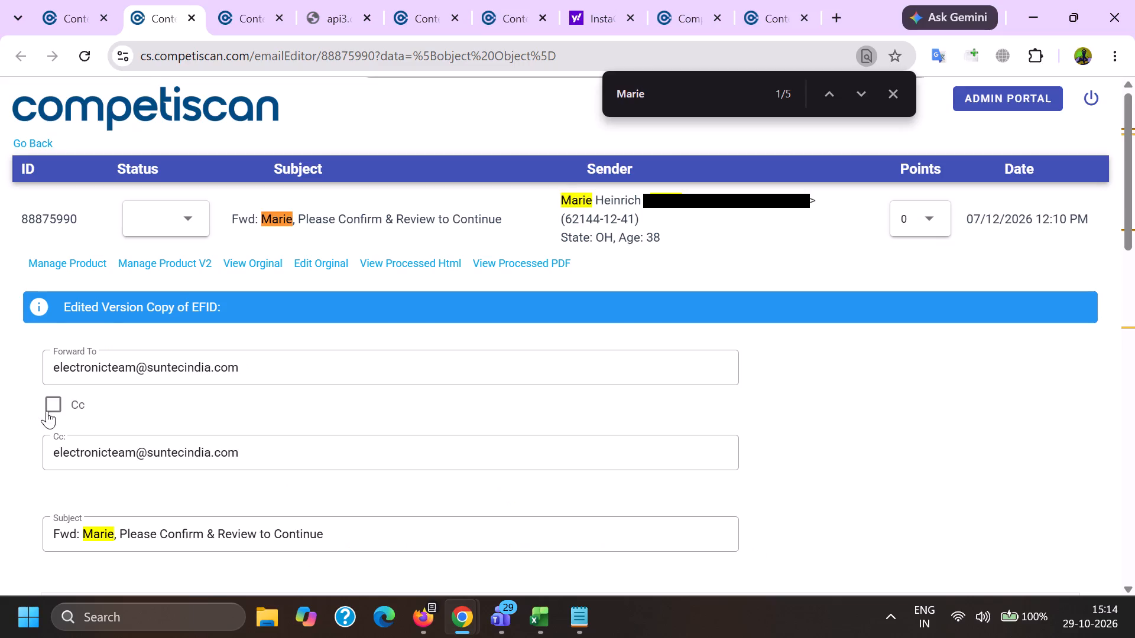
key("Return")
key("Return")
key("Return")
key("Return")
double_click(580, 276)
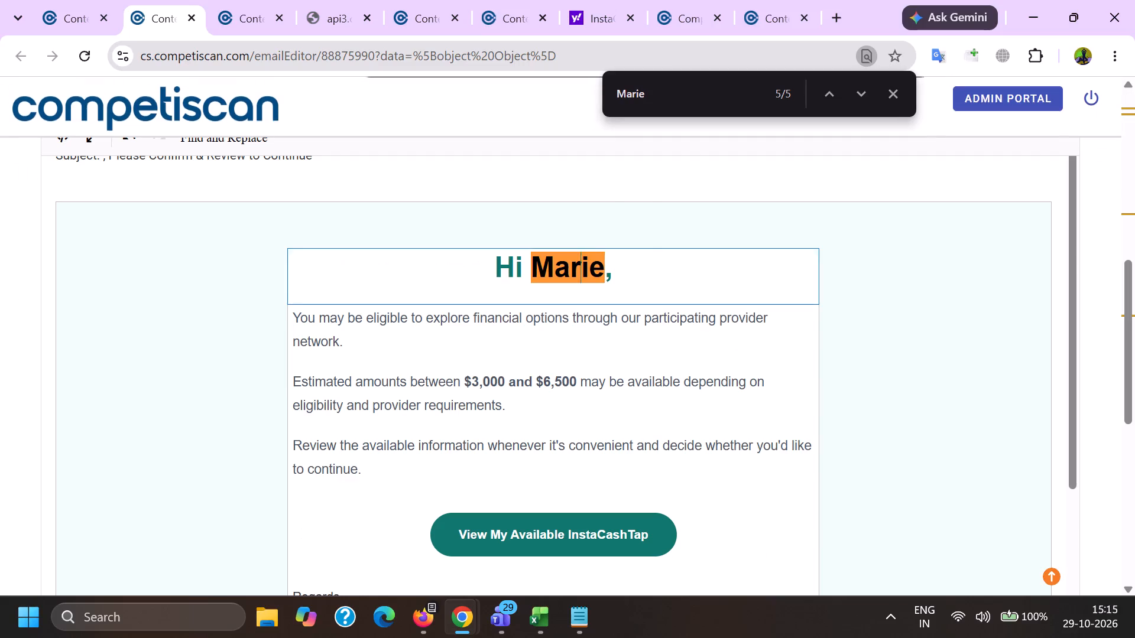
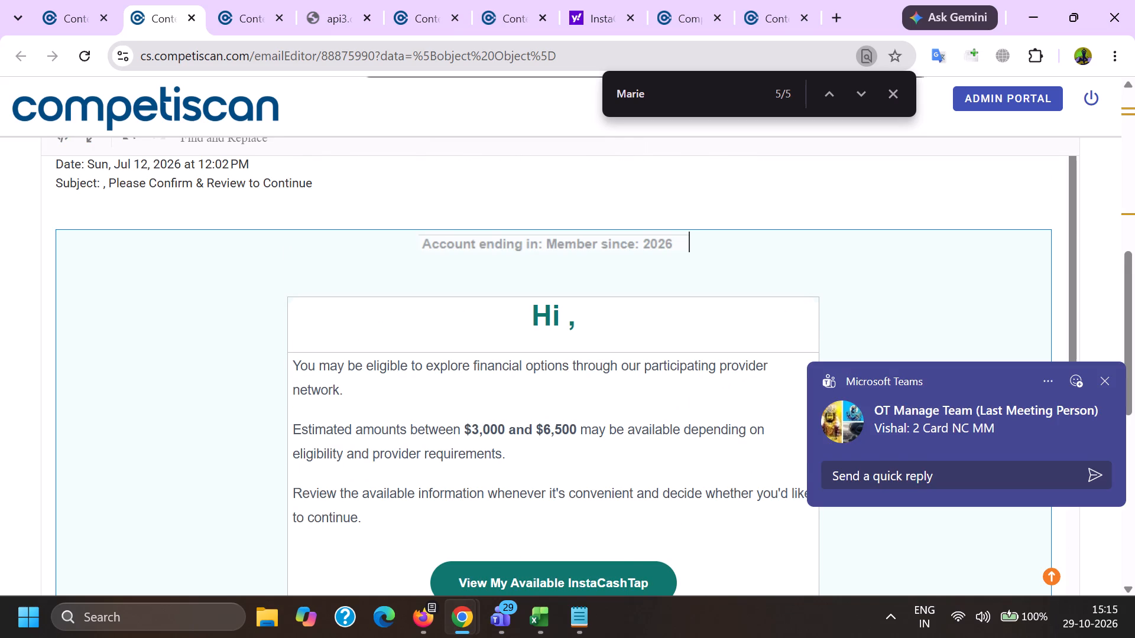
Undo the last edit in the email body and paste the copied content at the account and member-since line above the greeting.
key("ctrl+z")
left_click(474, 258)
key("ctrl+v")
scroll(474, 354, "up", 2)
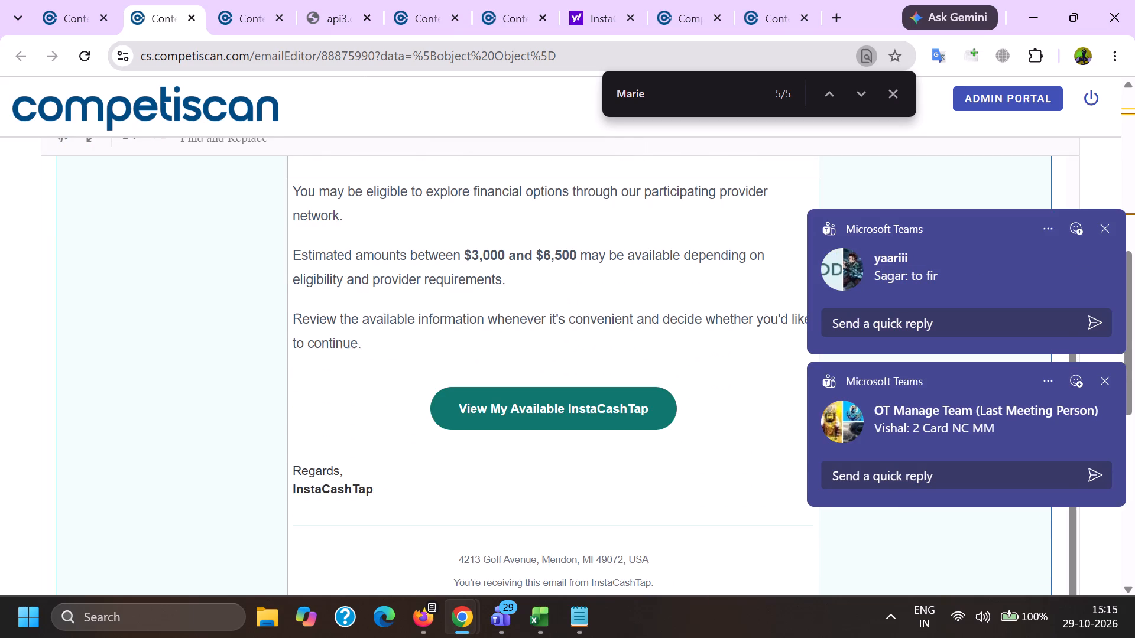
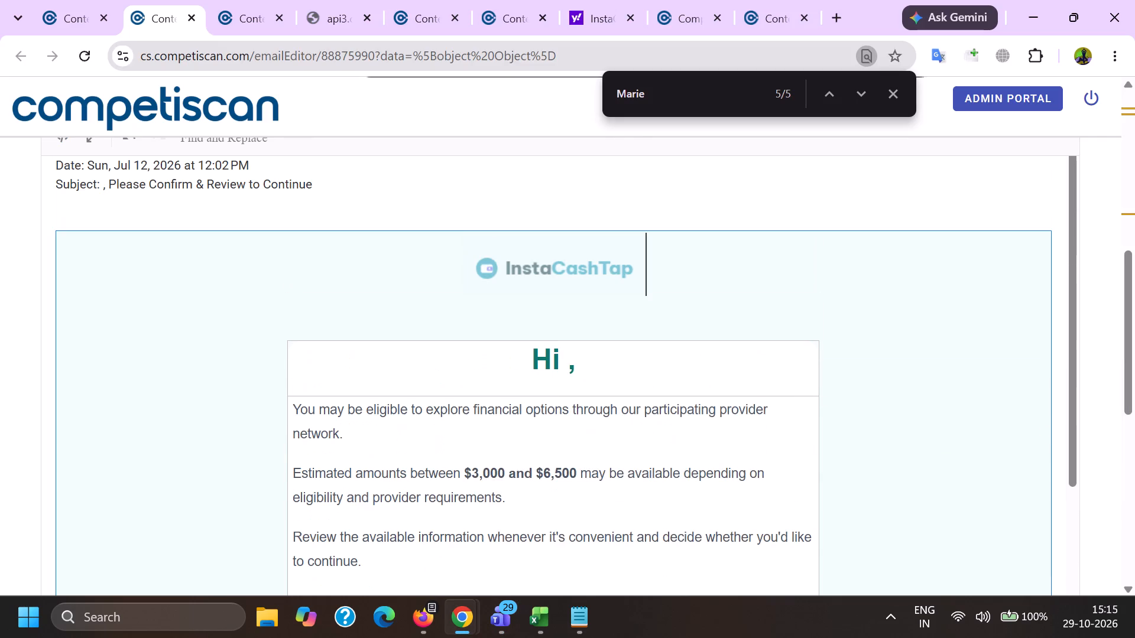
Remove the links from the edited InstaCashTap email body.
scroll(498, 351, "down", 9)
scroll(461, 437, "down", 4)
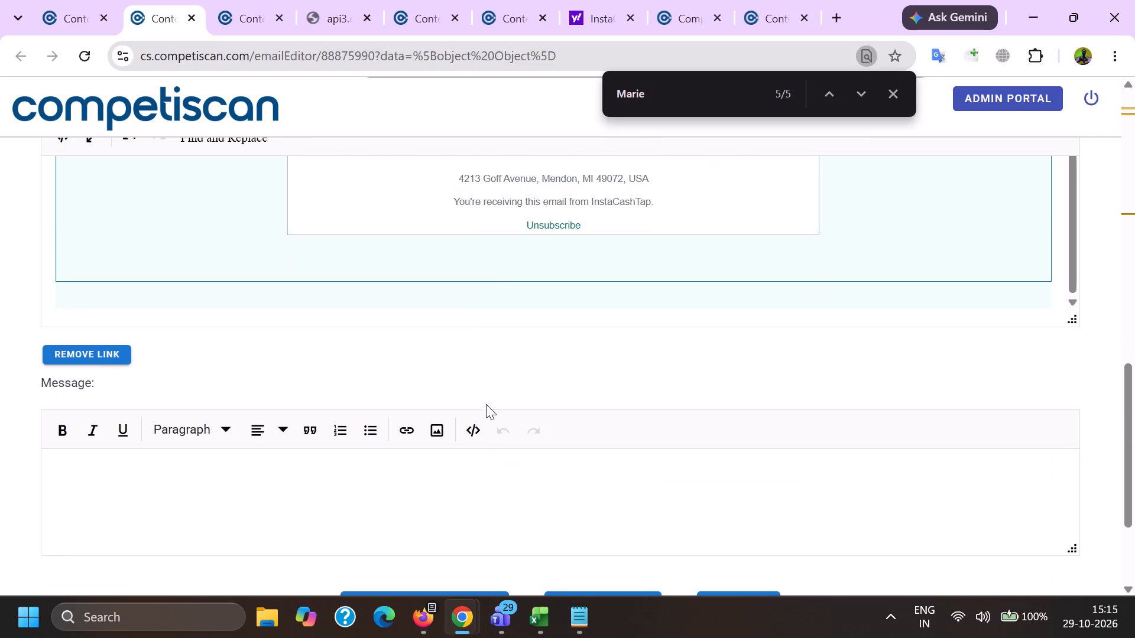
left_click(105, 353)
left_click(643, 170)
Save the product info for the cleaned "Please Confirm & Review to Continue" email without sending it.
scroll(505, 331, "down", 11)
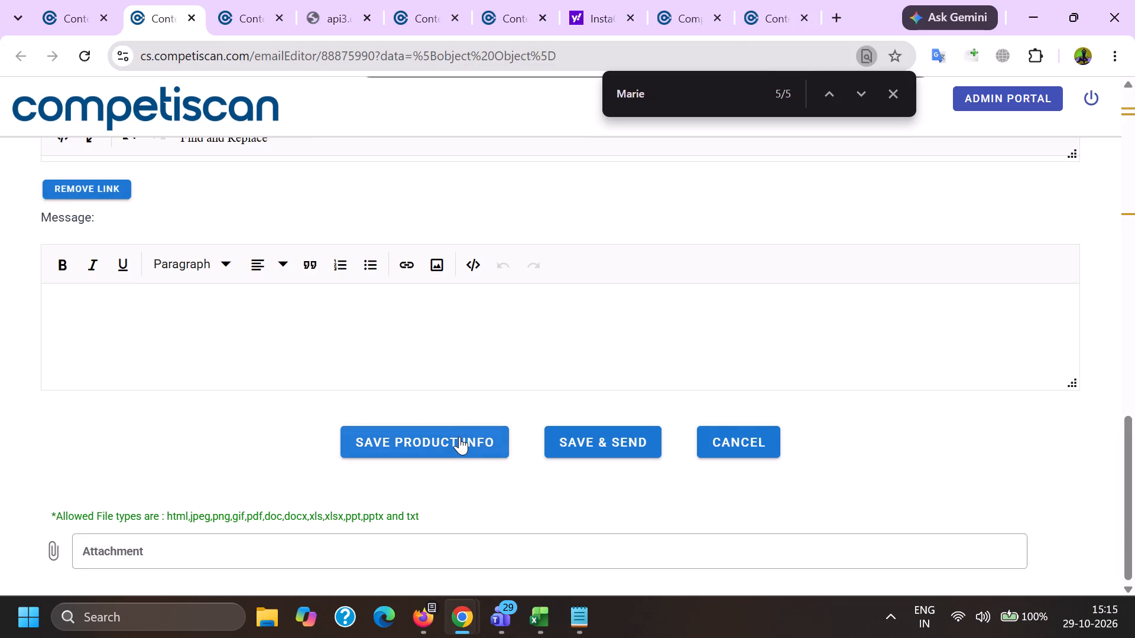
left_click(456, 437)
left_click(581, 372)
left_click(176, 406)
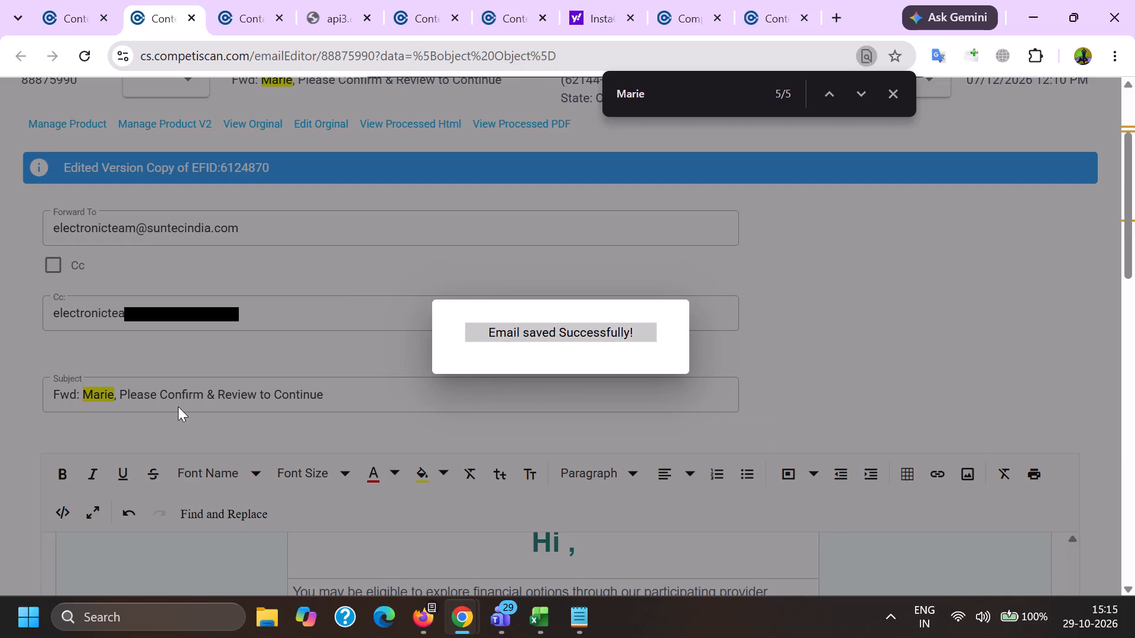
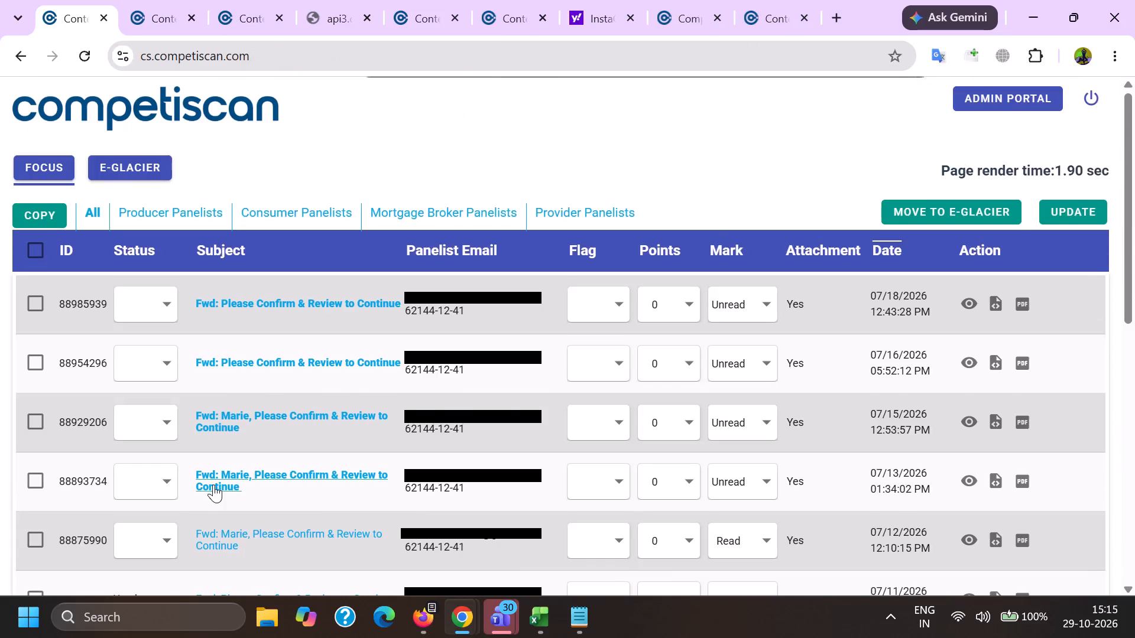
Copy the "Please Confirm & Review to Continue" part of the subject of email 88875990.
left_click_drag(247, 438, 272, 457)
key("ctrl+c")
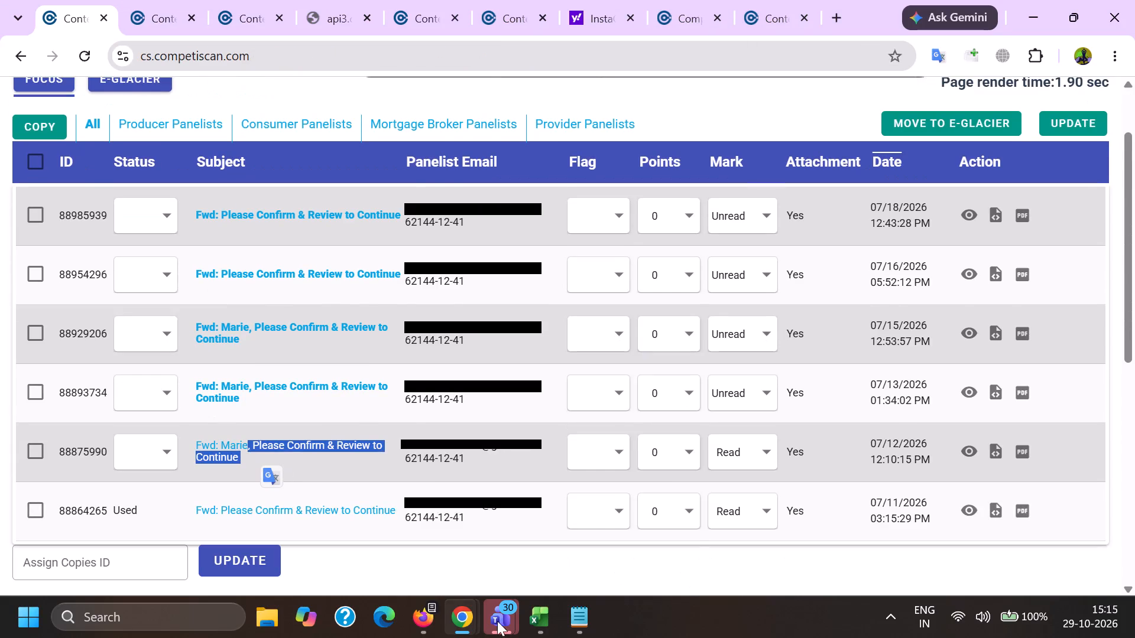
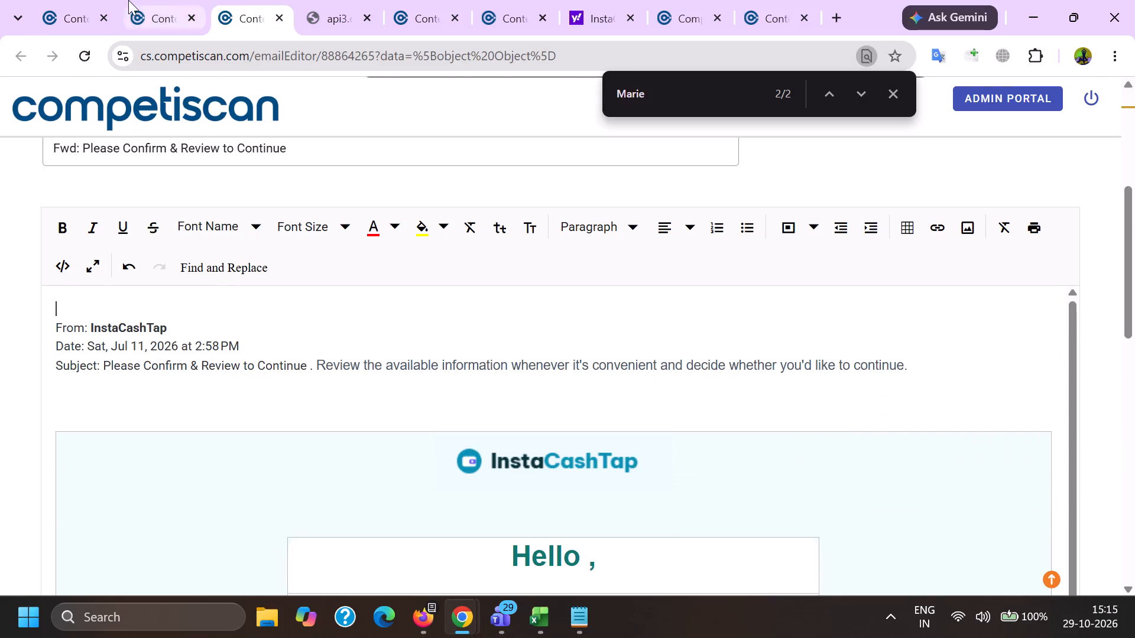
In email 88875990, append a period and the message's sentence starting "Review the available information whenever it's convenient" to the body's Subject line.
left_click(171, 0)
scroll(262, 411, "down", 5)
scroll(276, 401, "up", 3)
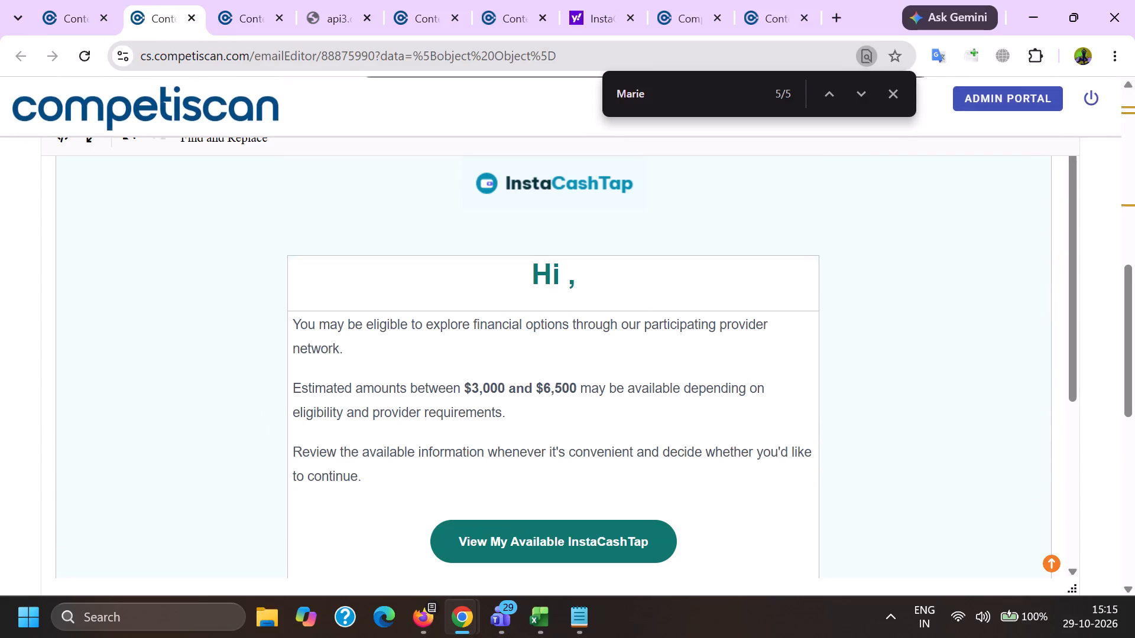
left_click_drag(294, 443, 356, 478)
key("ctrl+c")
key("ctrl+c")
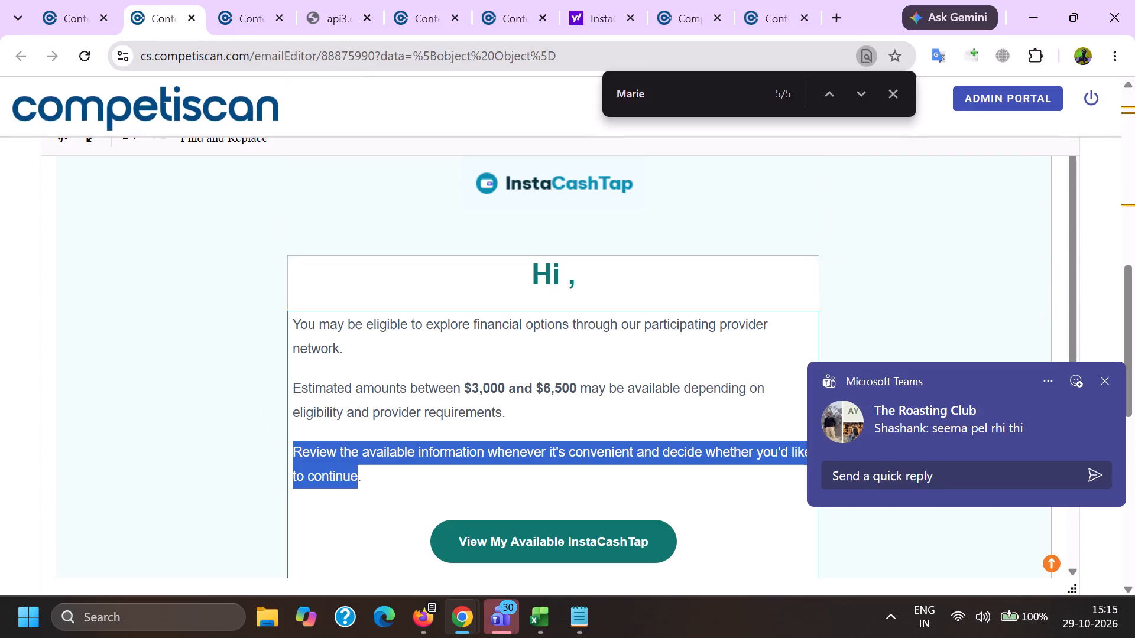
scroll(240, 418, "up", 4)
left_click(368, 449)
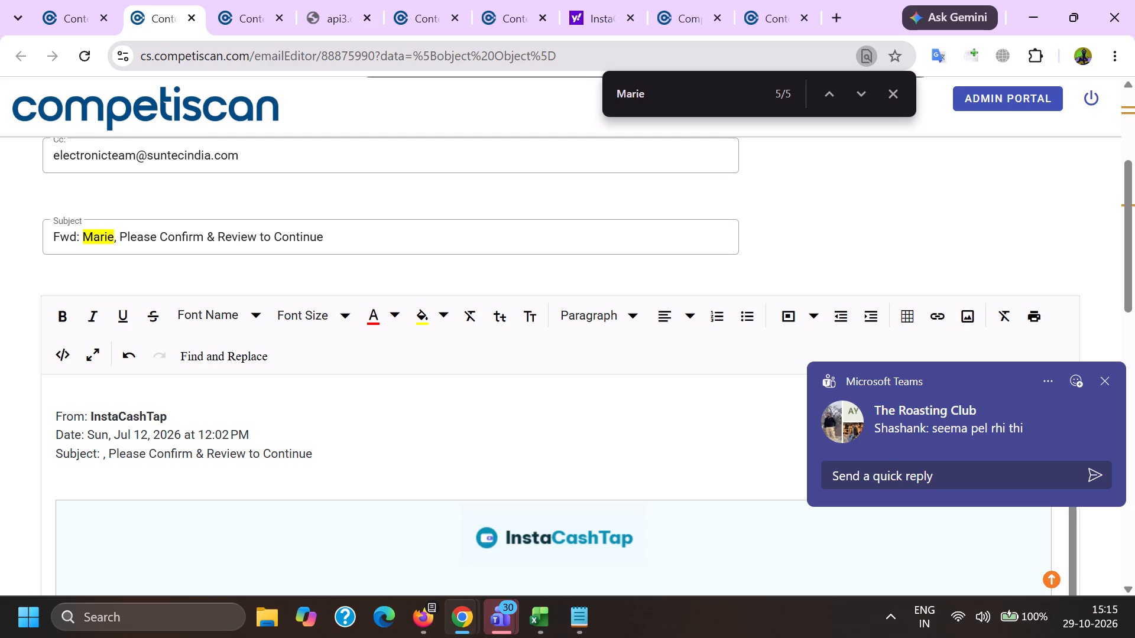
key("BackSpace")
key("period")
key("space")
key("ctrl+v")
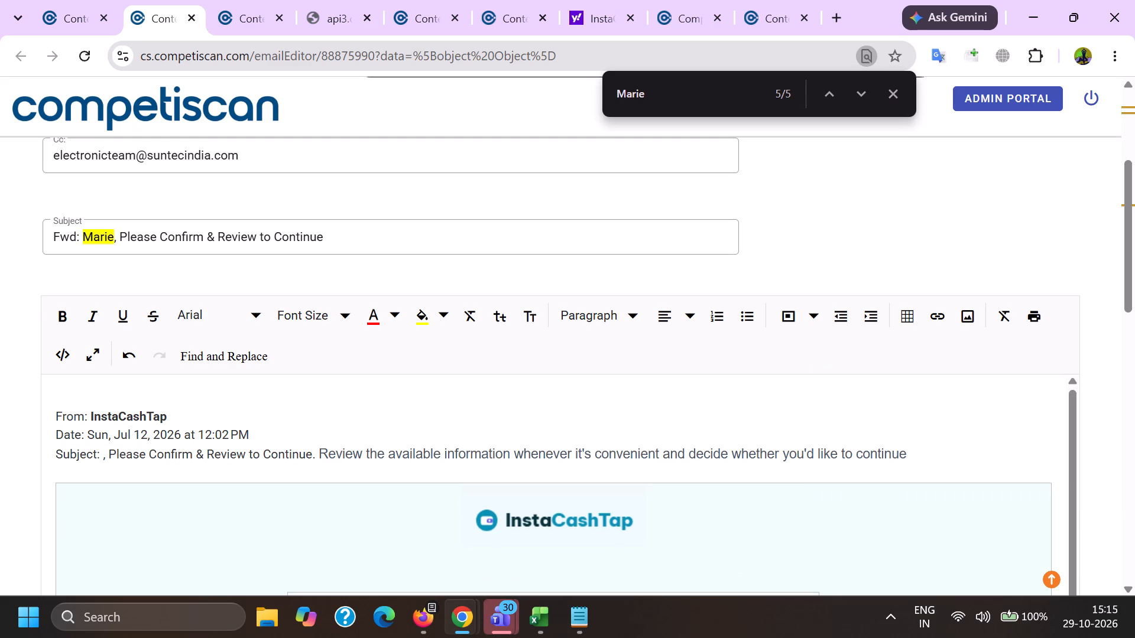
Select the extended subject text, starting at ", Please Confirm & Review to Continue", in the body of email 88875990.
left_click_drag(102, 454, 417, 461)
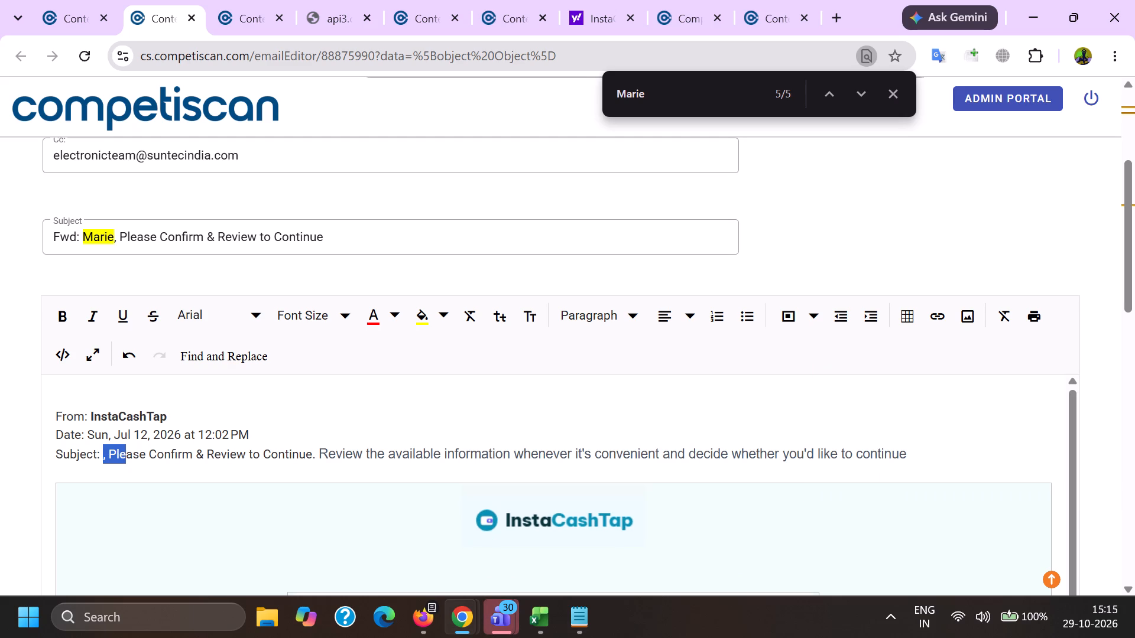
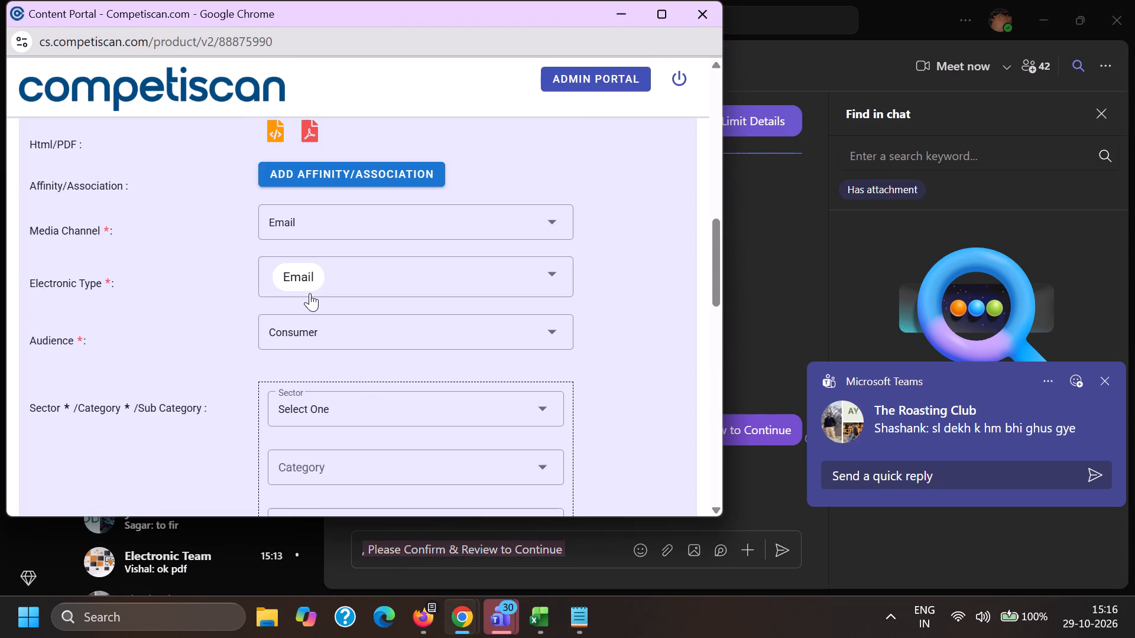
Choose the sector and category classification for product 88875990 and add it to the entry.
left_click(330, 376)
left_click(222, 410)
scroll(239, 233, "down", 2)
left_click(307, 290)
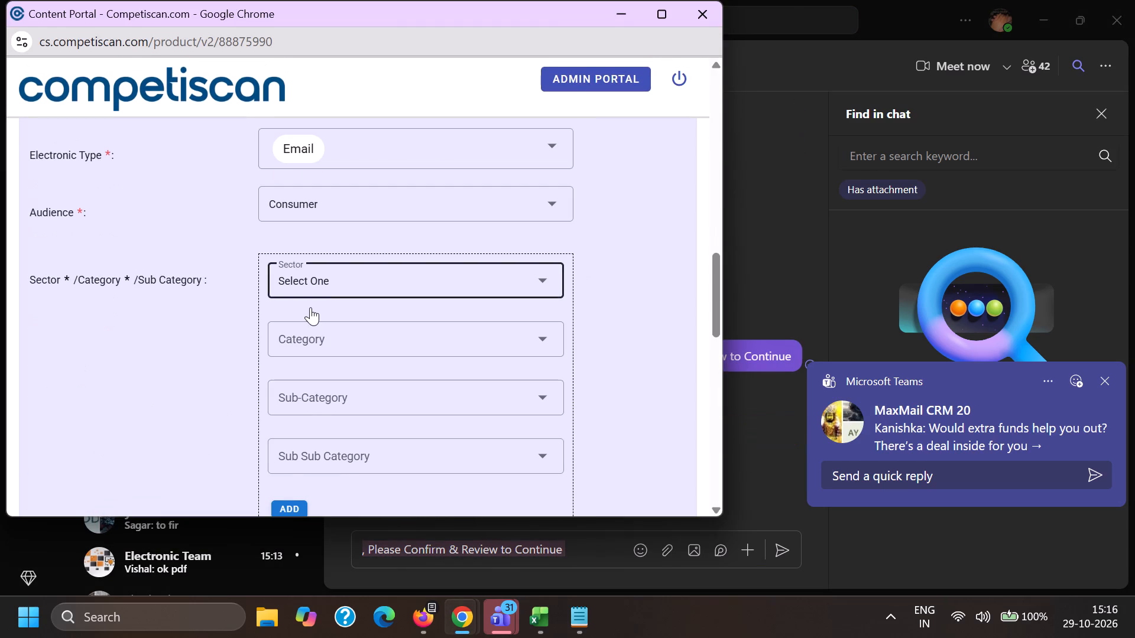
left_click_drag(339, 369, 333, 370)
left_click_drag(168, 371, 203, 370)
left_click(315, 327)
scroll(307, 227, "down", 1)
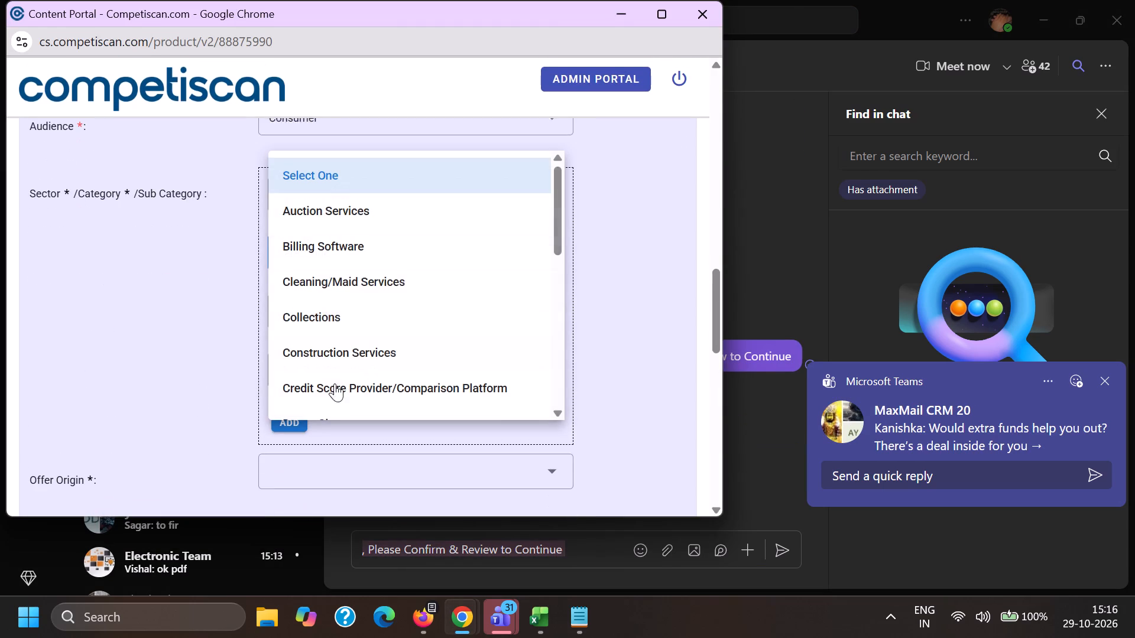
left_click(342, 390)
left_click_drag(204, 382, 232, 397)
left_click(287, 417)
Replace the Product Headline with the copied subject text, begin it with "[Name]", and change "&" to "and".
scroll(304, 241, "down", 3)
left_click_drag(512, 399, 98, 383)
key("ctrl+v")
left_click(265, 393)
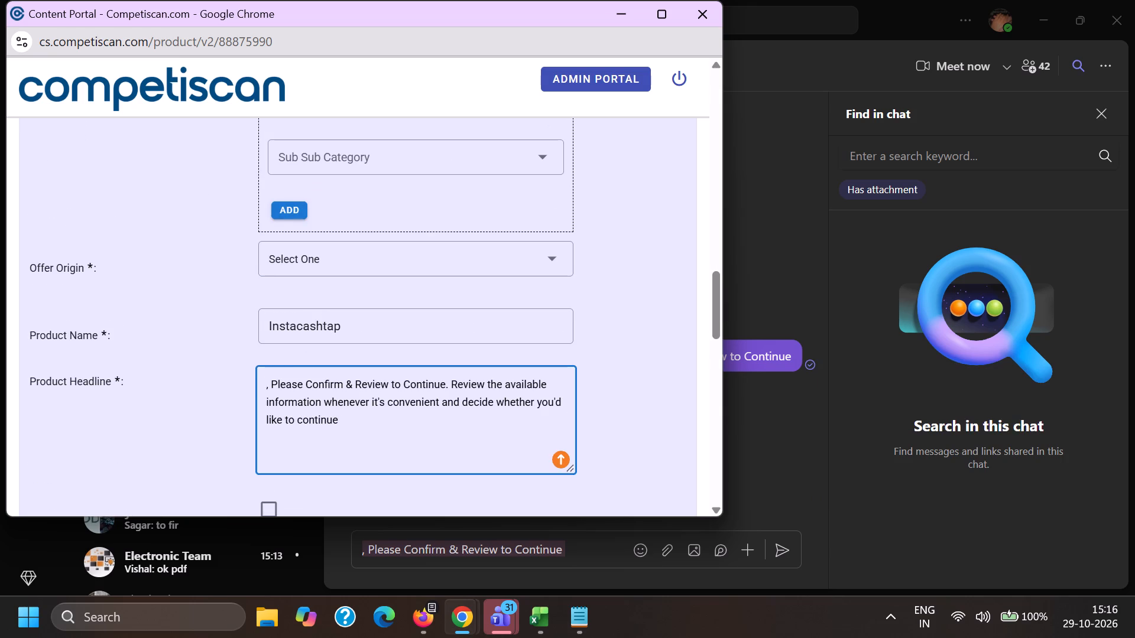
key("BackSpace")
type("e]")
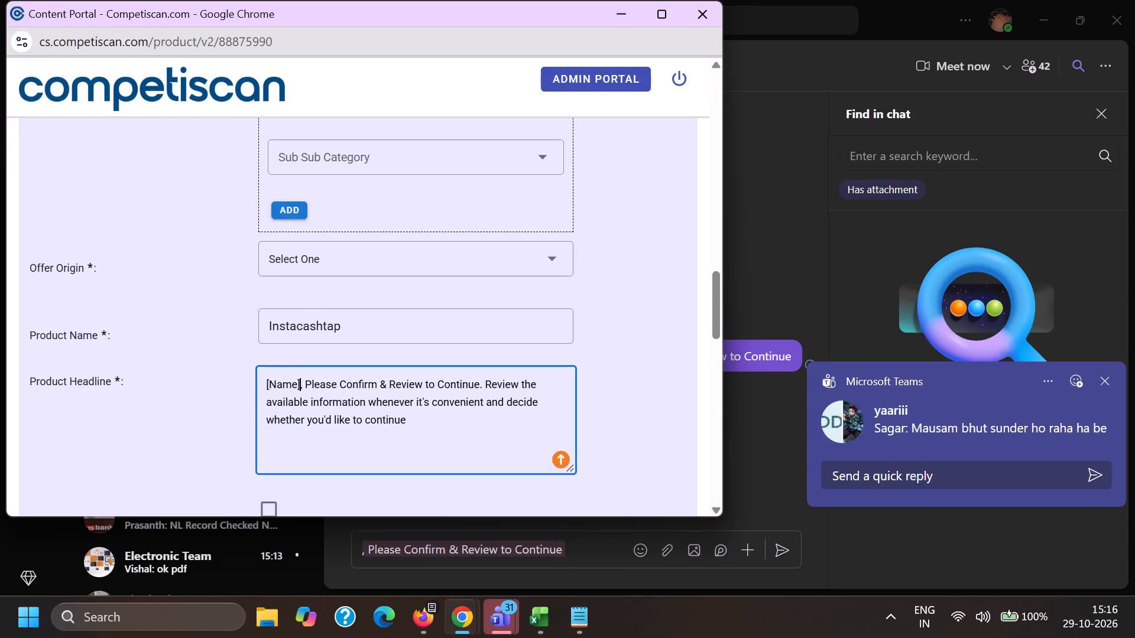
left_click(385, 387)
key("BackSpace")
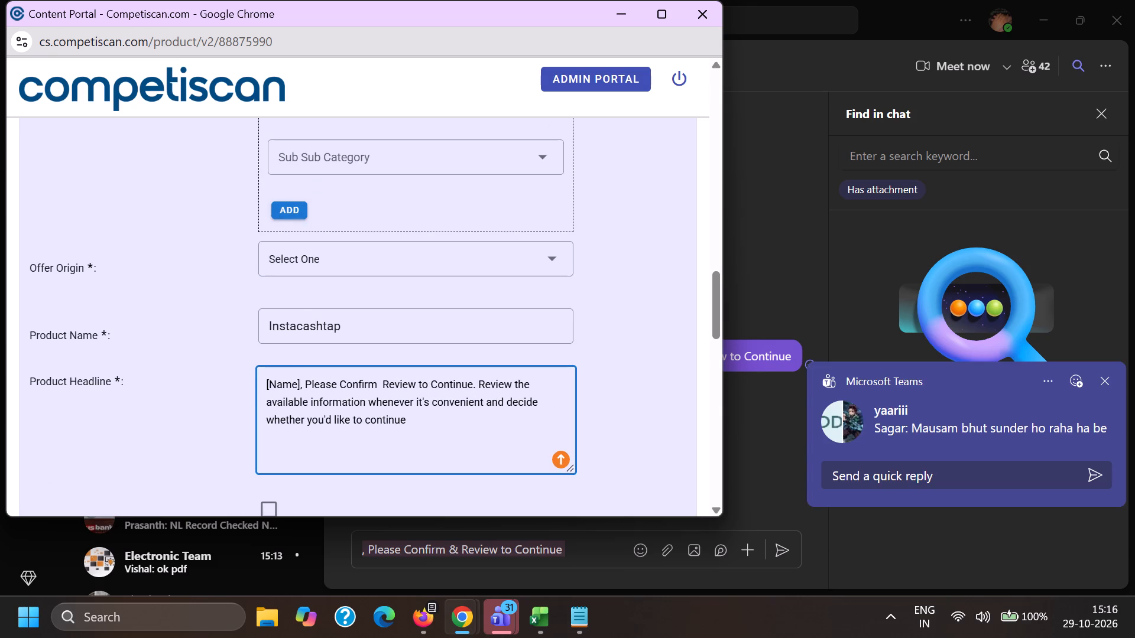
type("an")
key("d")
Set the product's Response Mechanism to URL/Website.
scroll(380, 309, "down", 5)
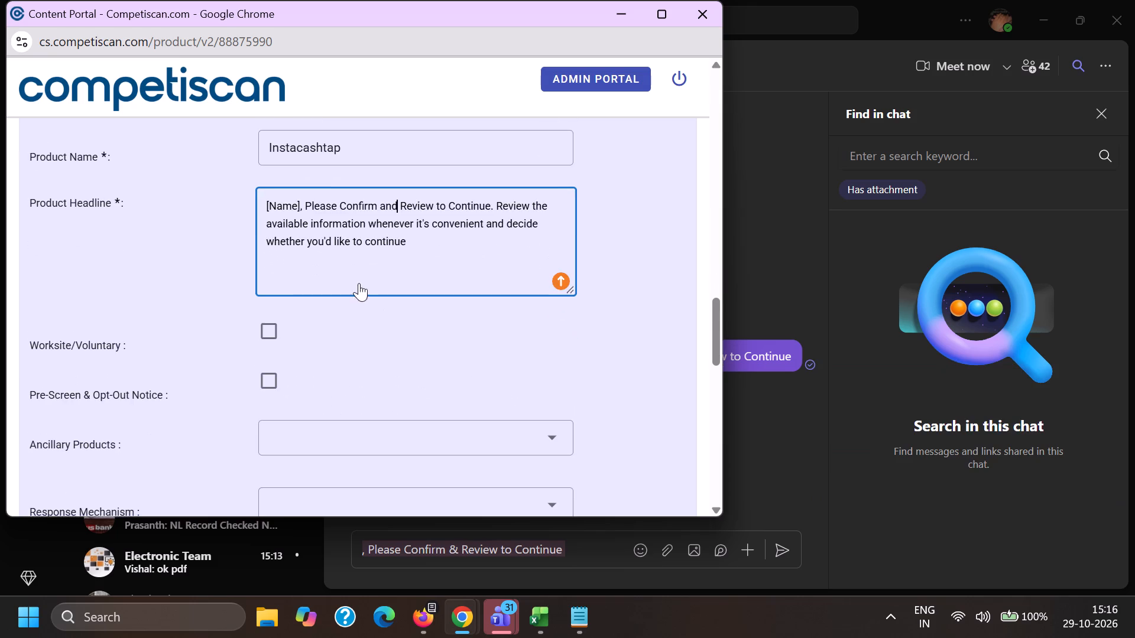
left_click(298, 230)
scroll(312, 171, "down", 6)
left_click(339, 373)
left_click(194, 354)
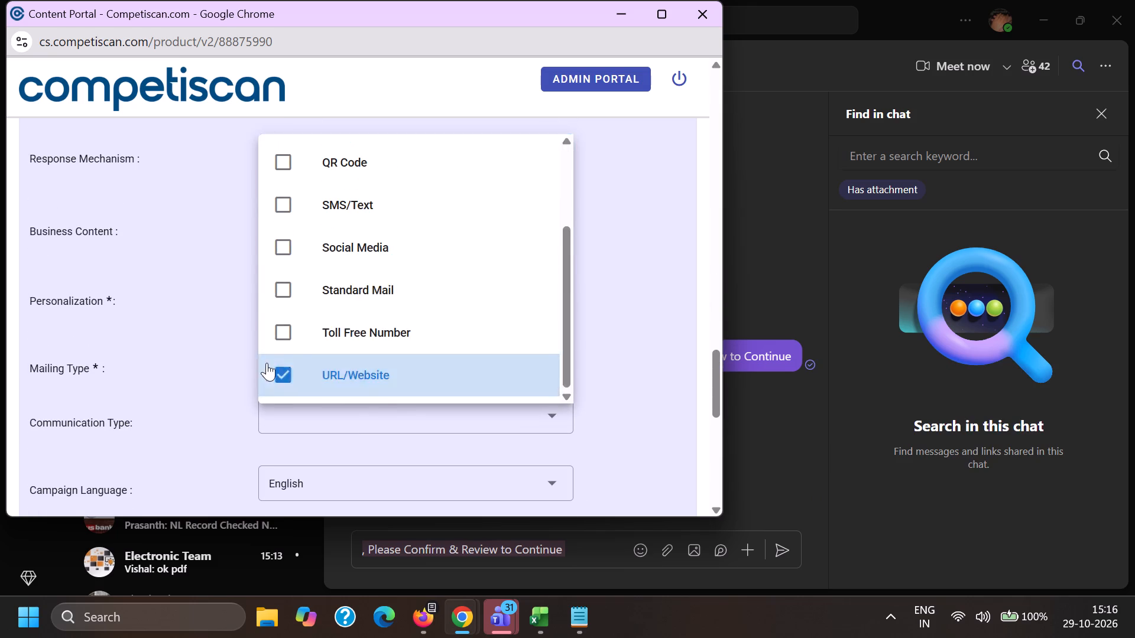
Set the Mailing Type to Acquisition and mark the email as Personalized.
left_click(267, 363)
left_click(321, 319)
left_click(261, 311)
left_click(217, 429)
scroll(228, 422, "down", 2)
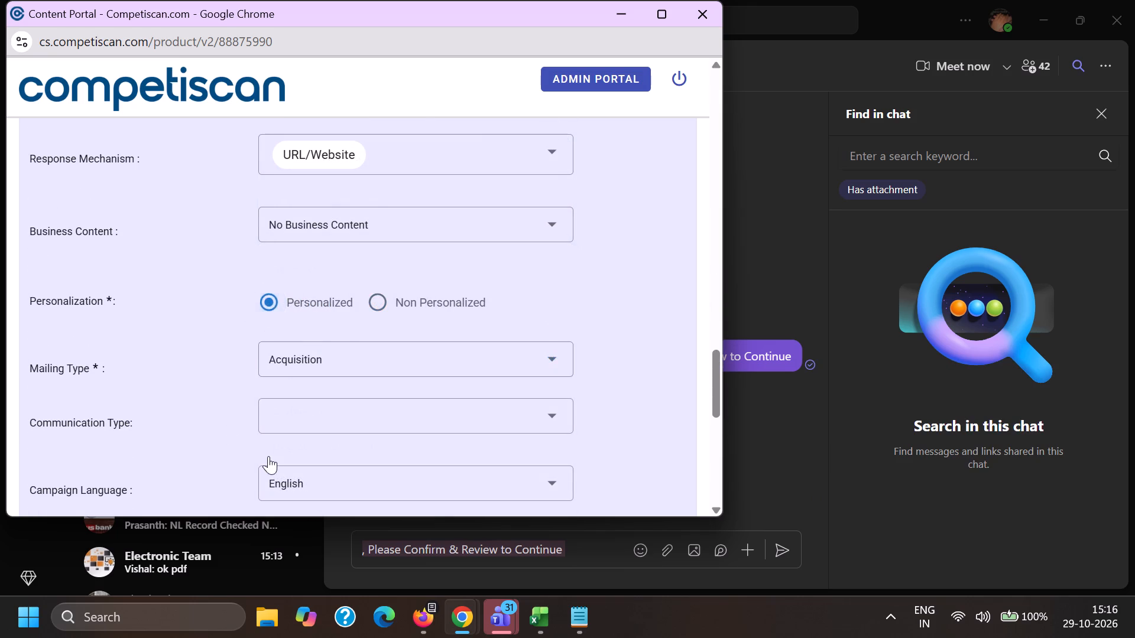
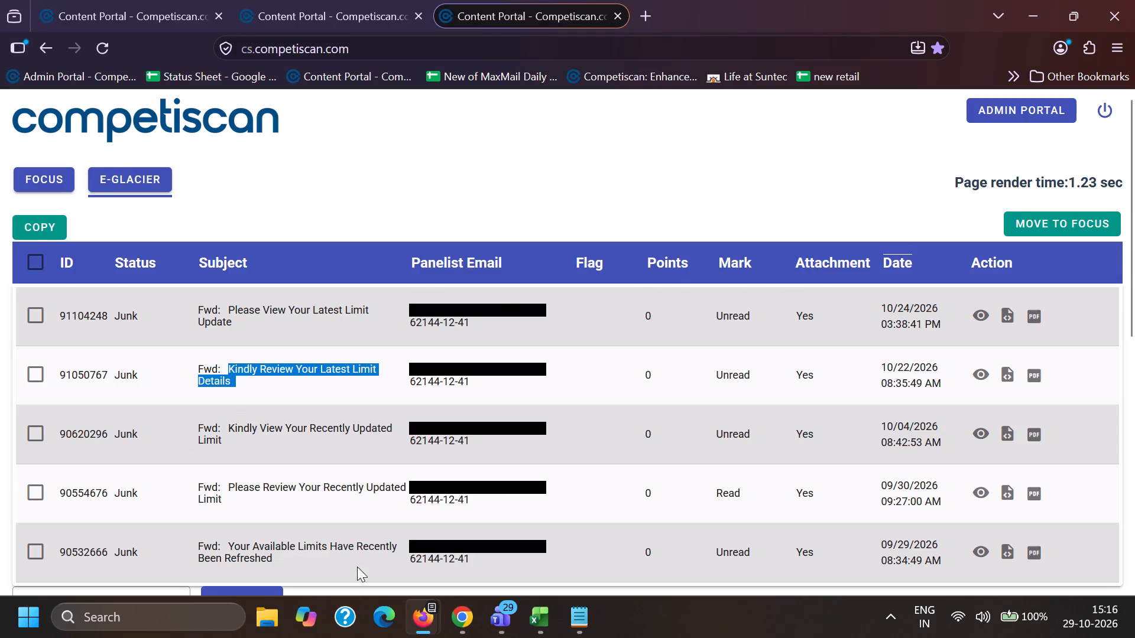
Search the E-Glacier emails for "InstaCashTap" in subject and body.
scroll(304, 447, "down", 2)
left_click(556, 529)
In Chrome's Focus email list, mark emails 88985939 and 88954296 as copies of 88864265 and save the update.
left_click(450, 622)
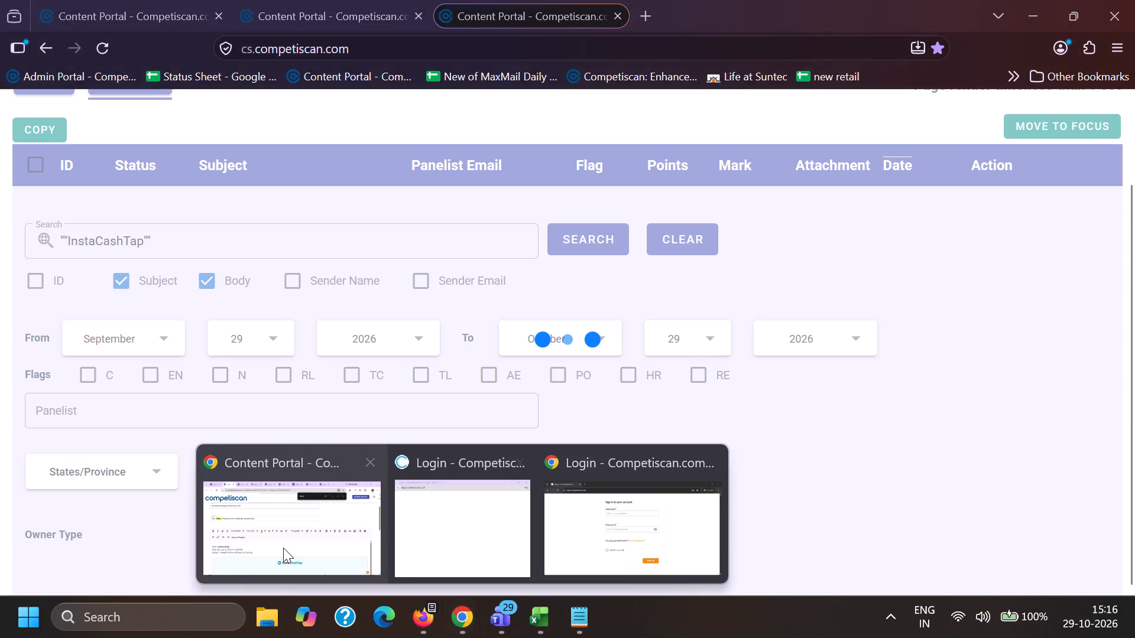
left_click_drag(283, 548, 275, 534)
left_click(99, 0)
scroll(150, 292, "down", 2)
scroll(155, 412, "up", 2)
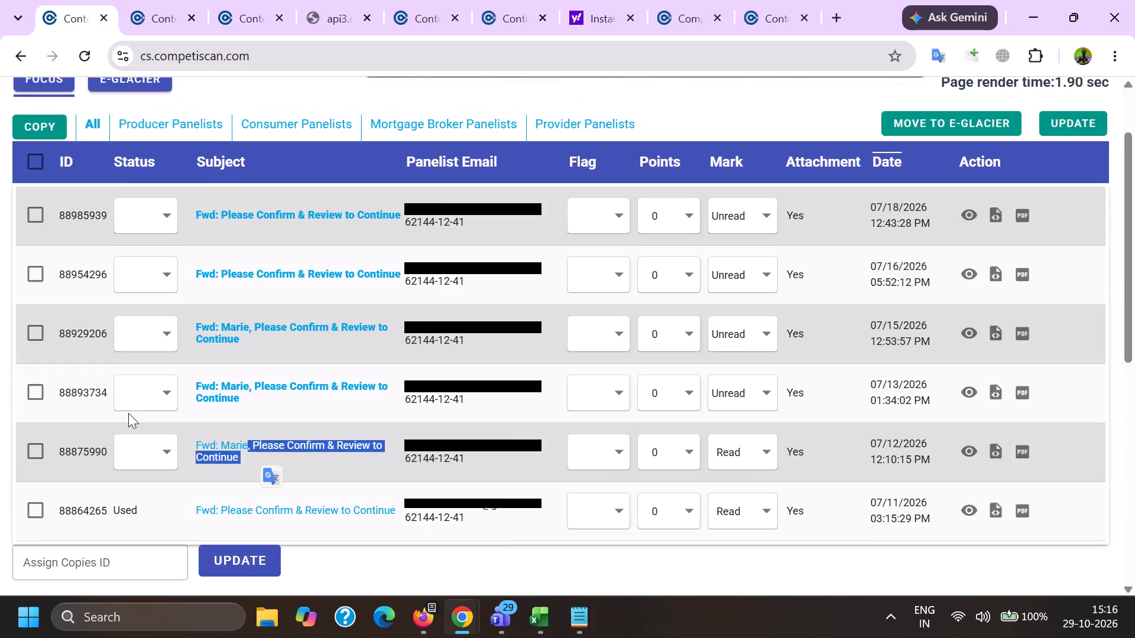
triple_click(82, 509)
double_click(82, 508)
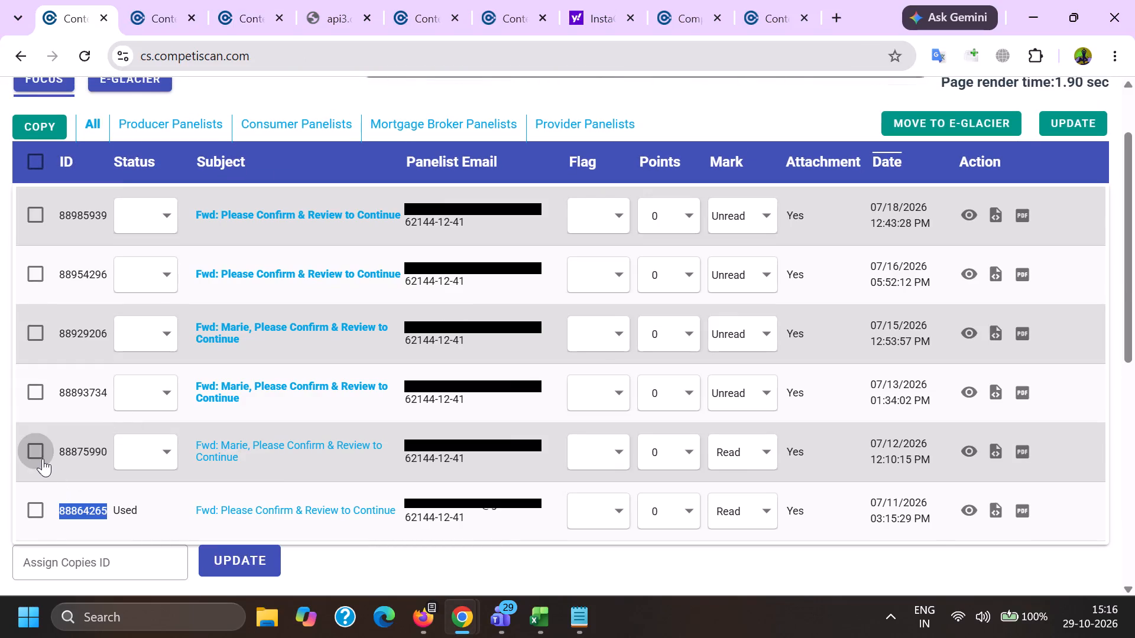
left_click(33, 267)
left_click(33, 211)
scroll(291, 331, "up", 2)
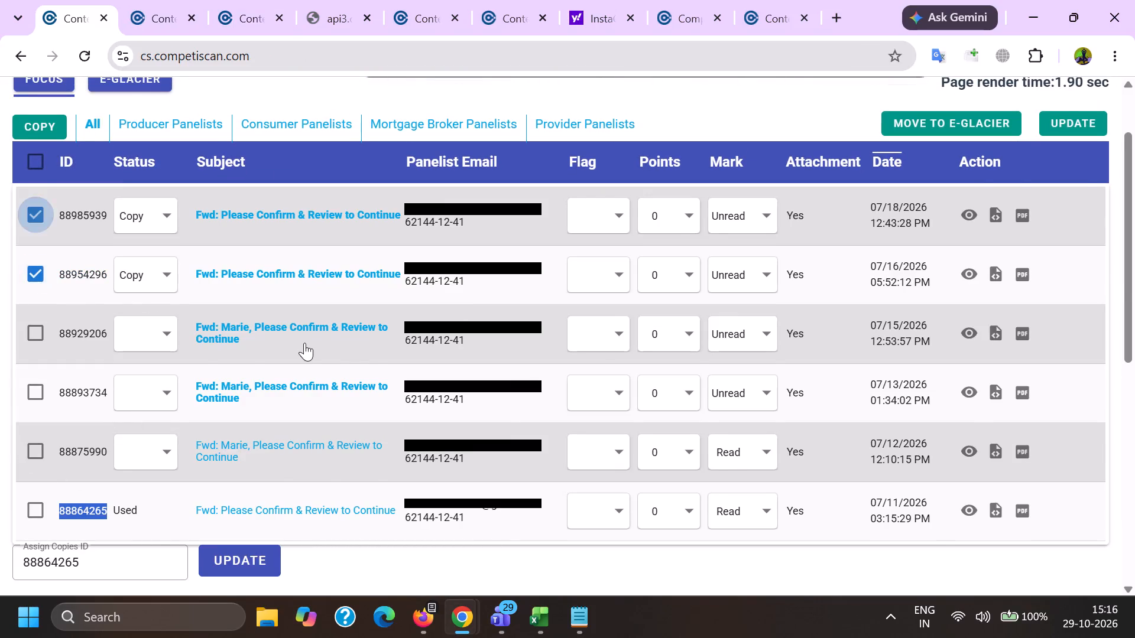
left_click(1069, 211)
Open the HTML view of email 88875990 from its email editor.
left_click(150, 0)
scroll(407, 335, "up", 5)
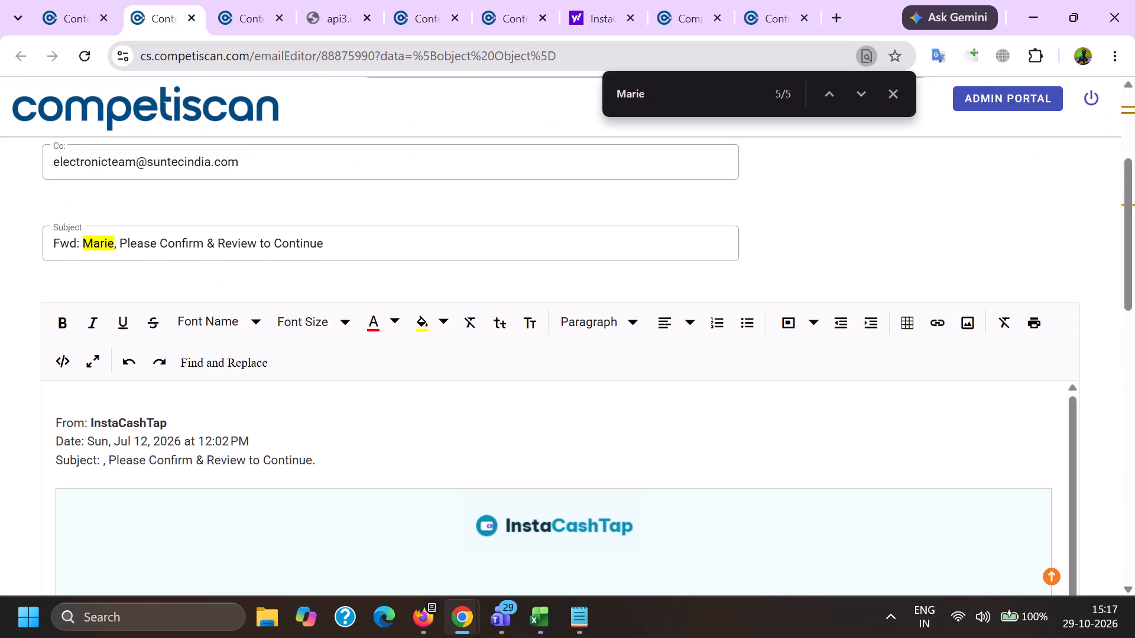
left_click(515, 261, "ctrl")
Close the leftover email editor, HTML preview and Content Portal tabs, keeping the email list, 88875990 editor, InstaCashTap and admin pages.
left_click(387, 0)
left_click(302, 0)
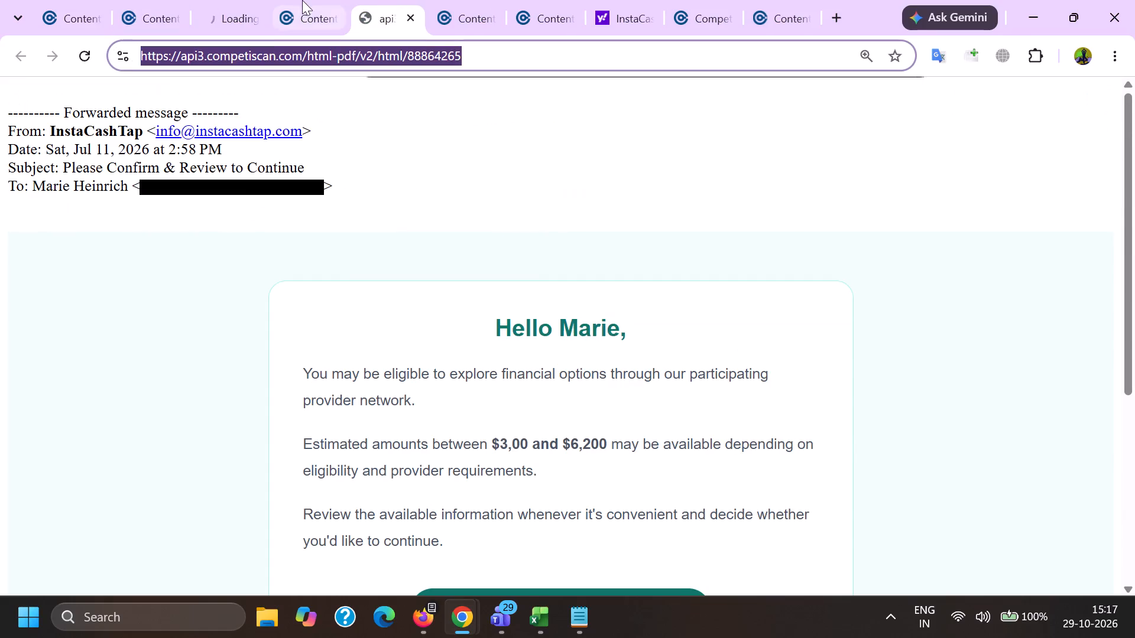
double_click(330, 21)
double_click(330, 19)
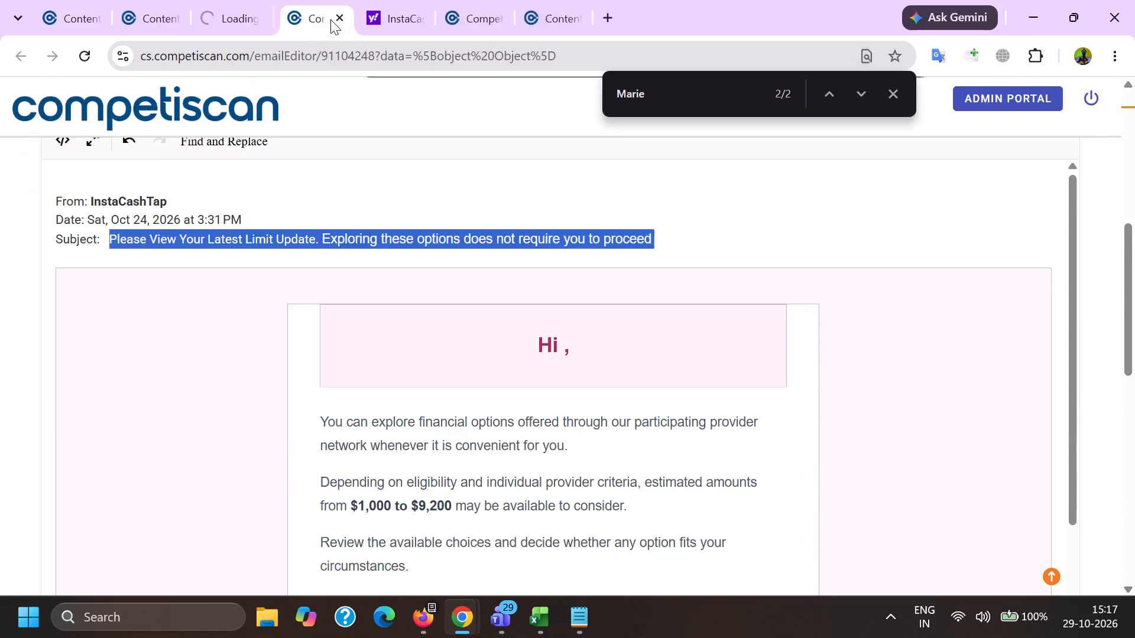
left_click(392, 1)
left_click(474, 14)
left_click(494, 18)
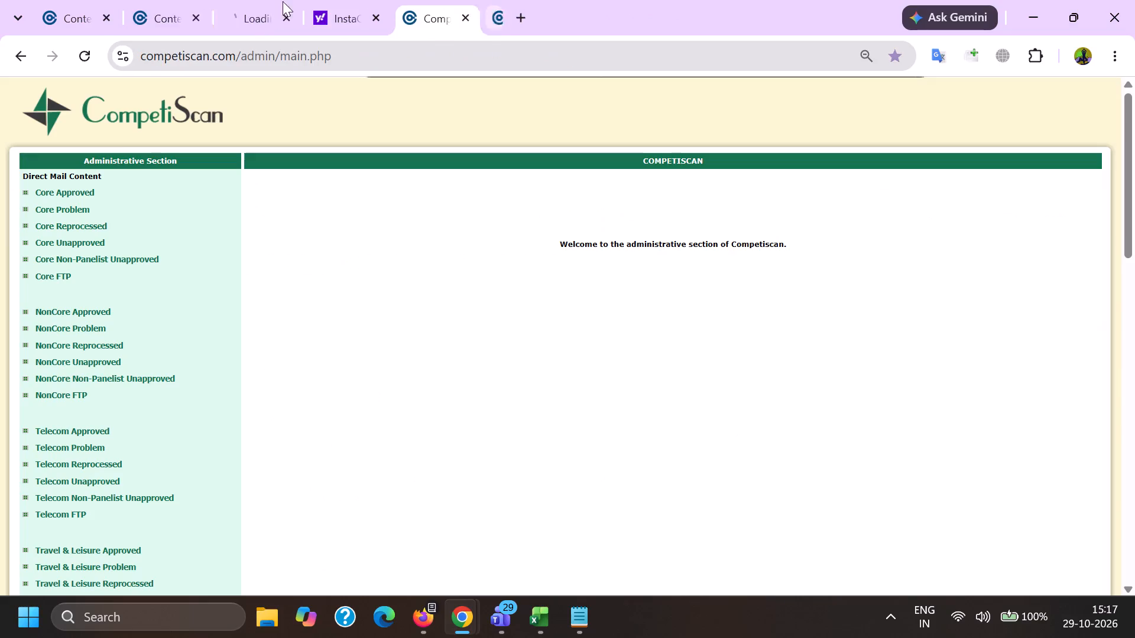
Return to the Focus email list and rerun the search for "Please Confirm & Review to Continue".
left_click(105, 0)
scroll(180, 326, "down", 2)
left_click(167, 418)
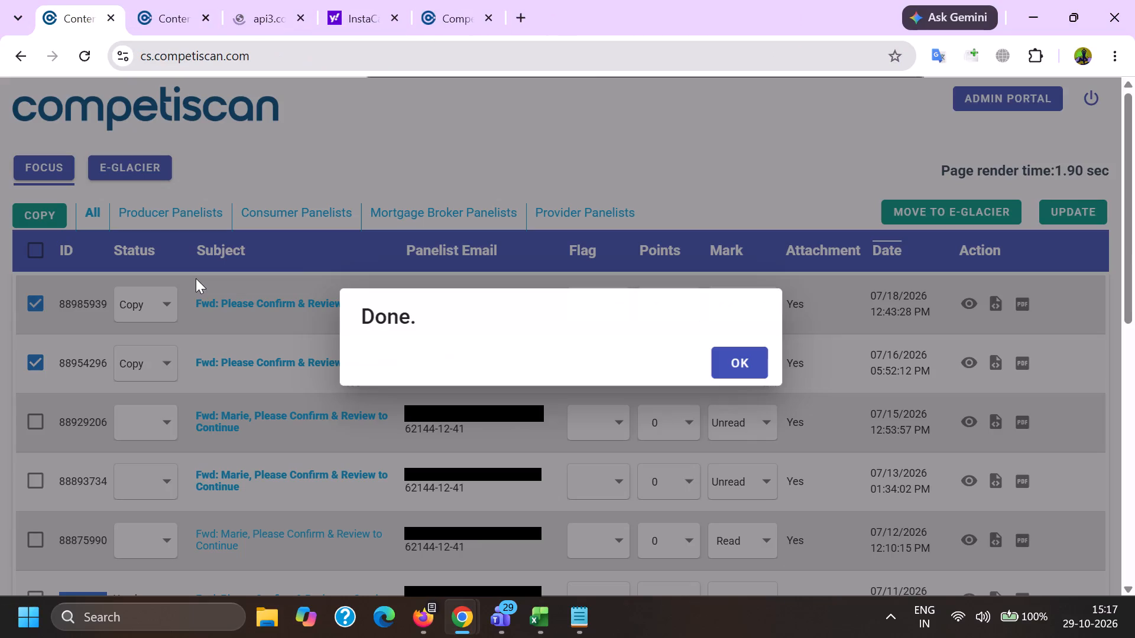
scroll(71, 431, "down", 2)
left_click(585, 584)
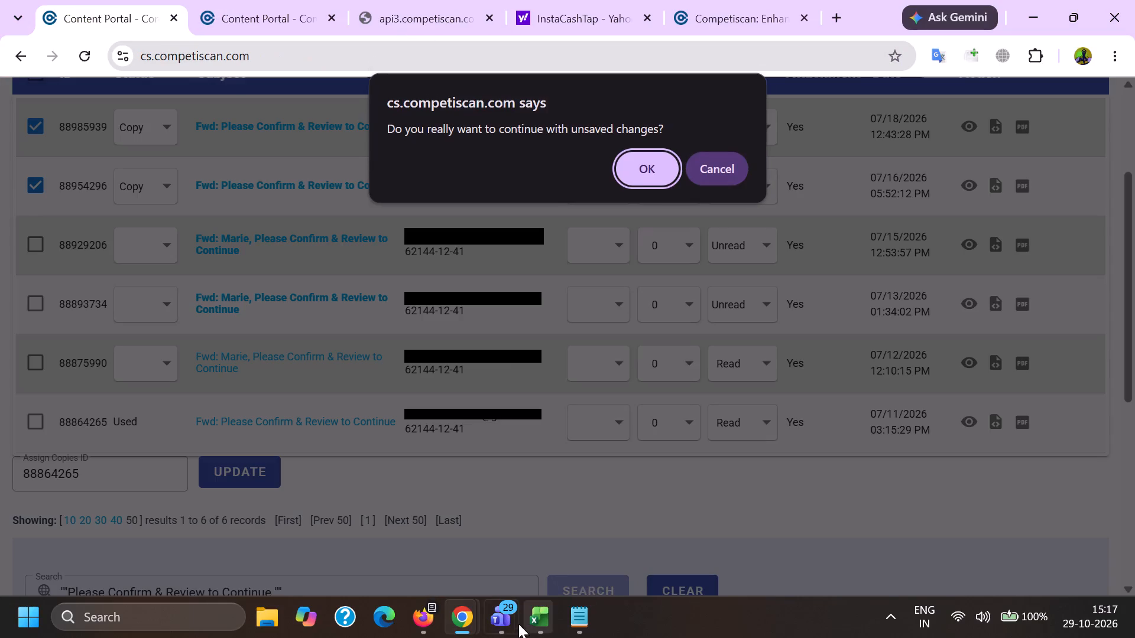
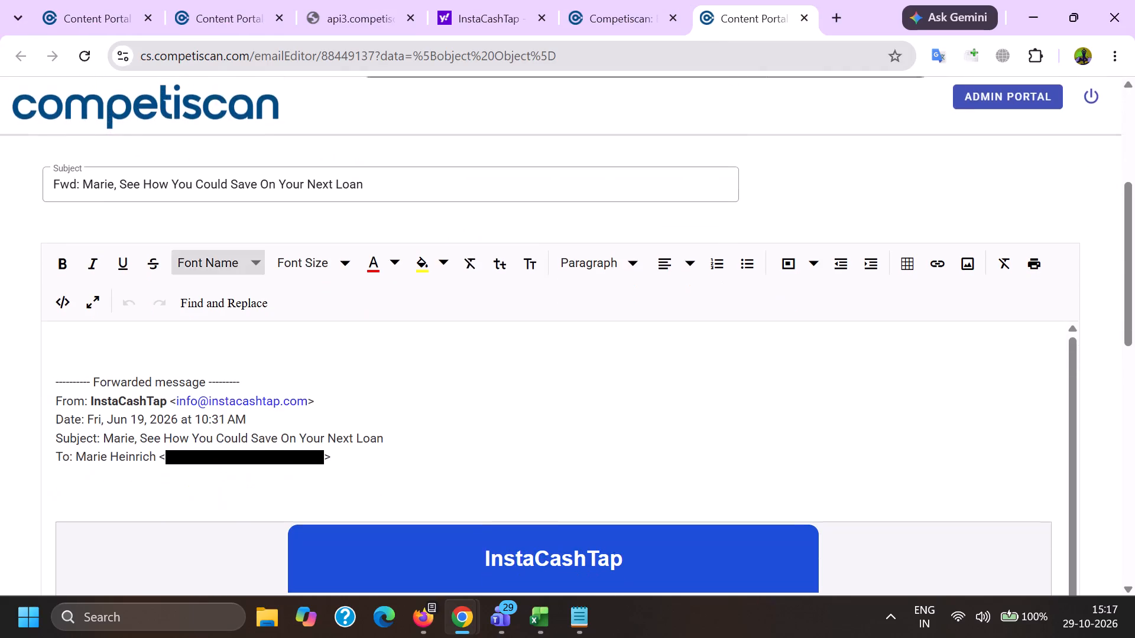
In the editor for email 88449137, select ", See How You Could Save On Your Next Loan" in the forwarded message's subject line.
left_click_drag(135, 422, 403, 419)
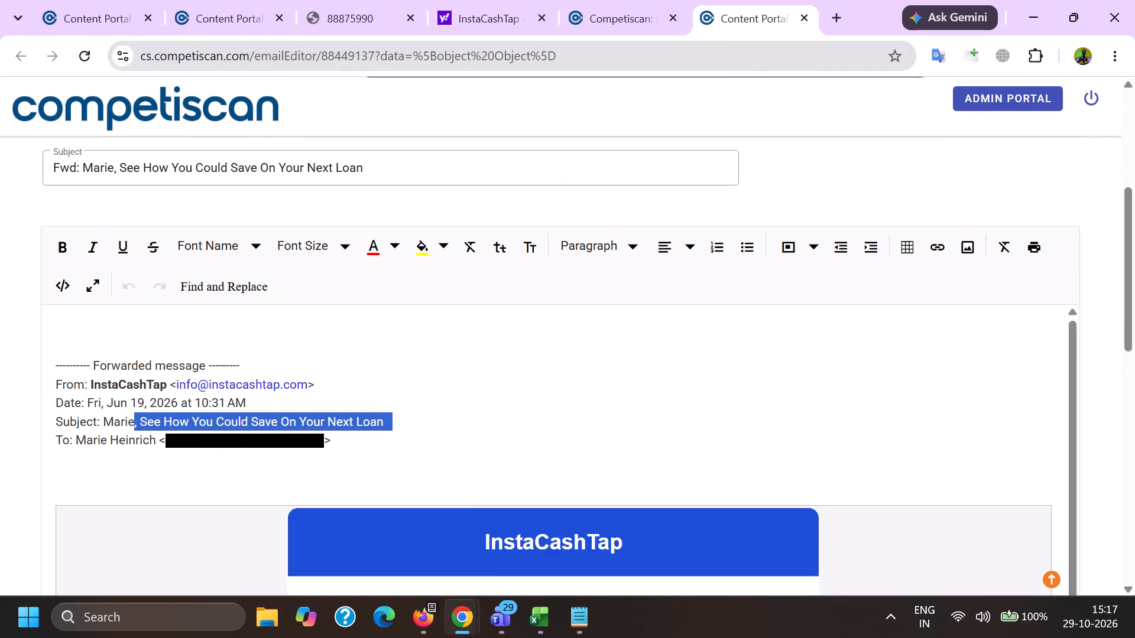
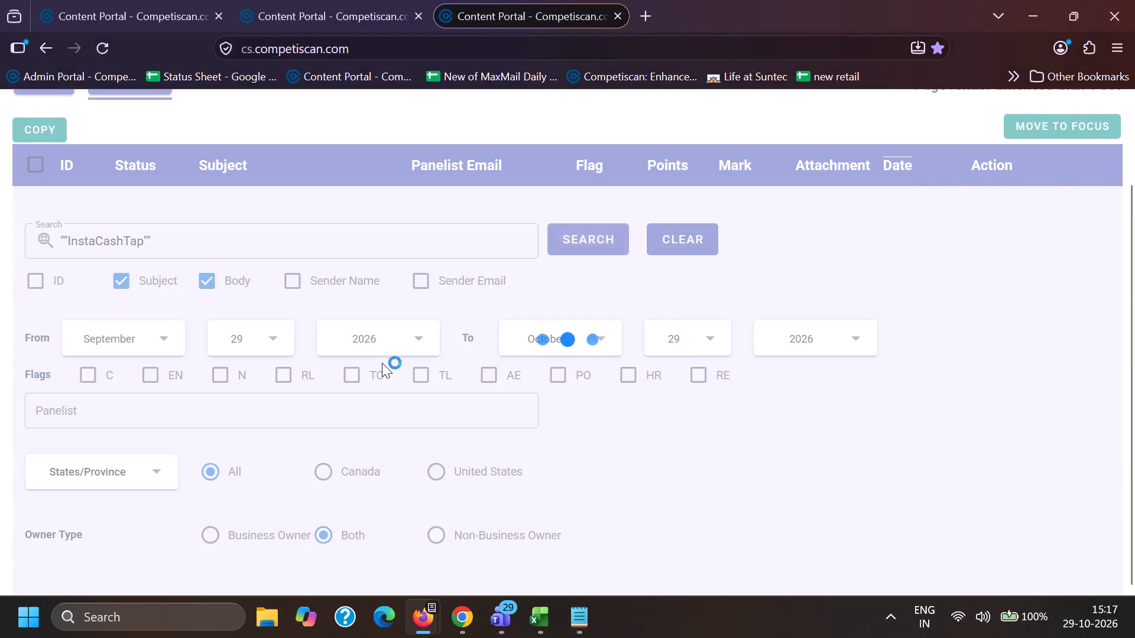
Copy the subject text "Kindly View Your Recently Updated Limit" from email 90620296 in the E-Glacier results.
left_click_drag(230, 311, 241, 317)
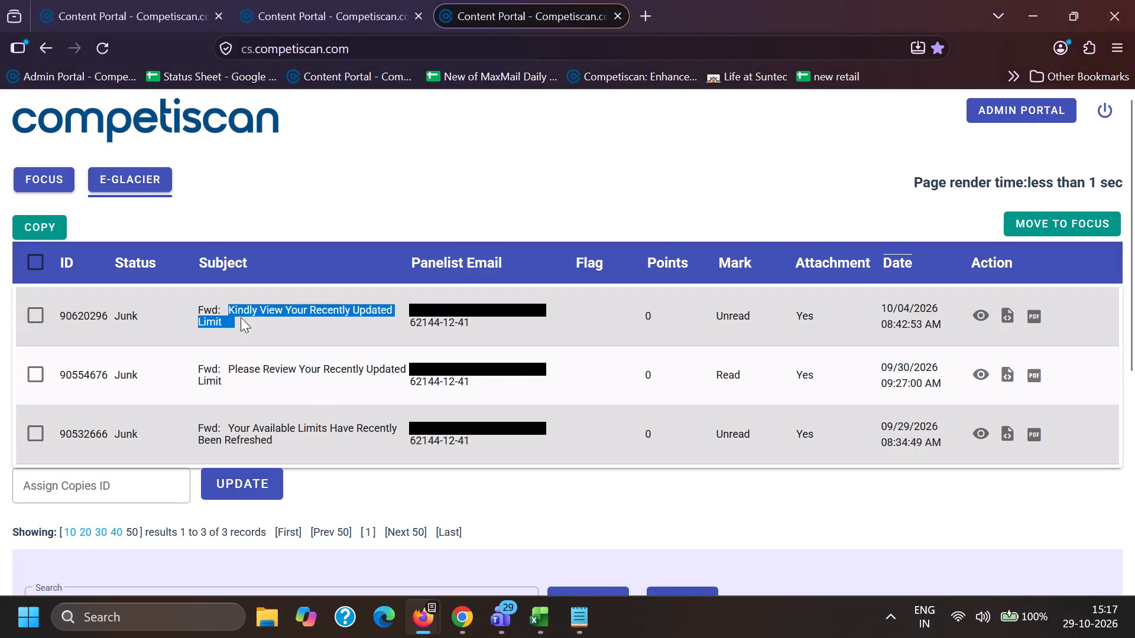
left_click_drag(241, 317, 247, 321)
key("ctrl+c")
left_click(454, 626)
left_click_drag(335, 551, 330, 545)
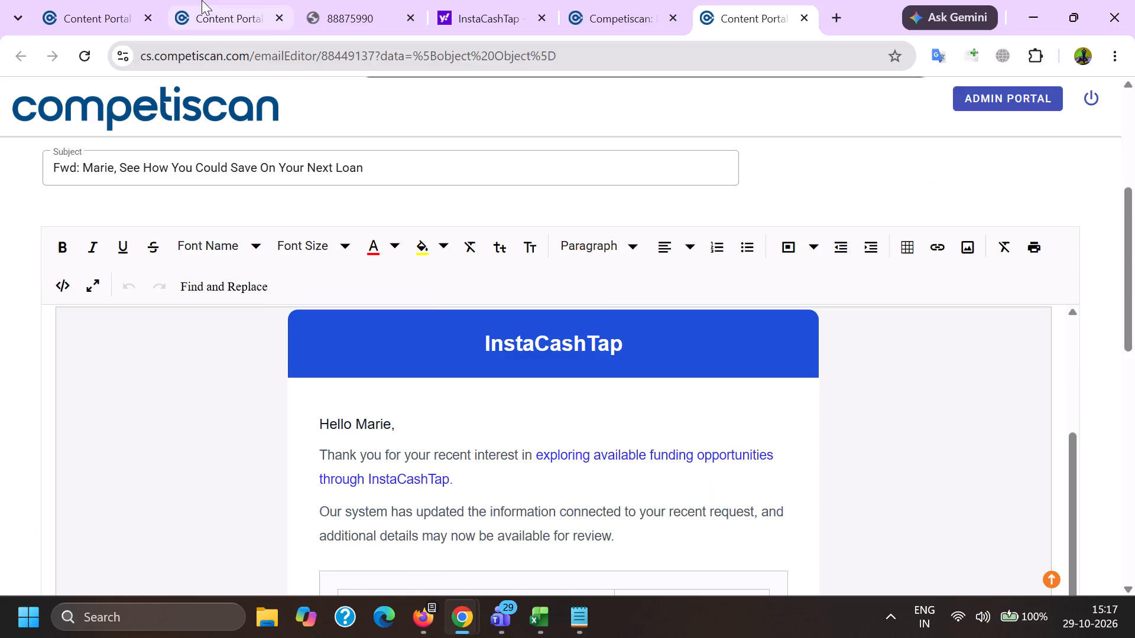
left_click(124, 0)
scroll(250, 275, "down", 3)
triple_click(88, 161)
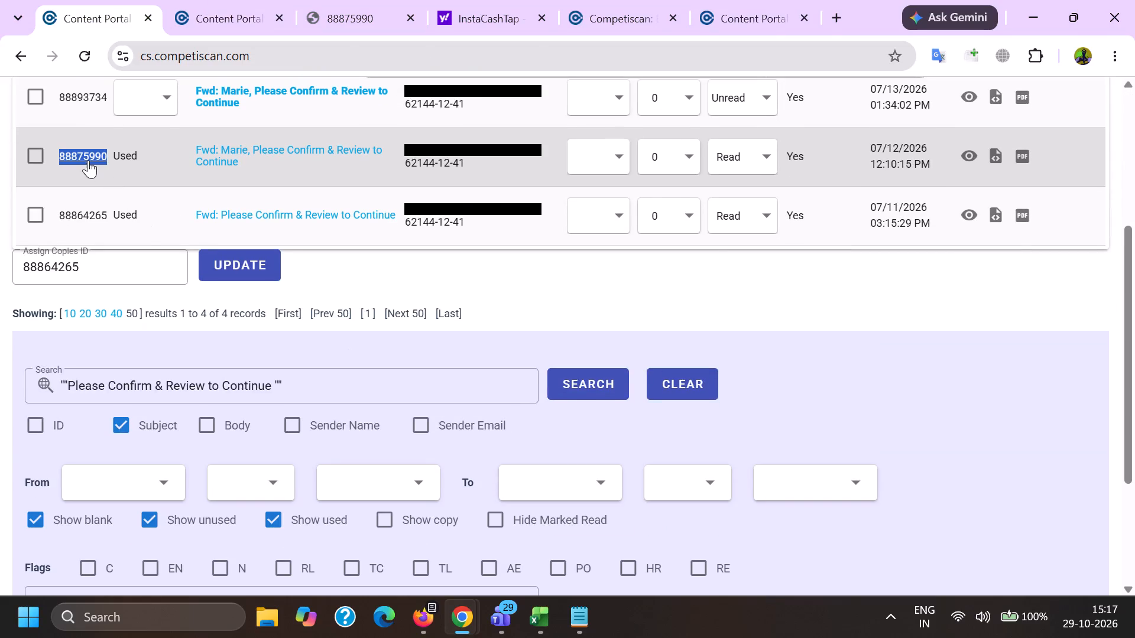
scroll(97, 265, "up", 1)
left_click(41, 183)
left_click(40, 131)
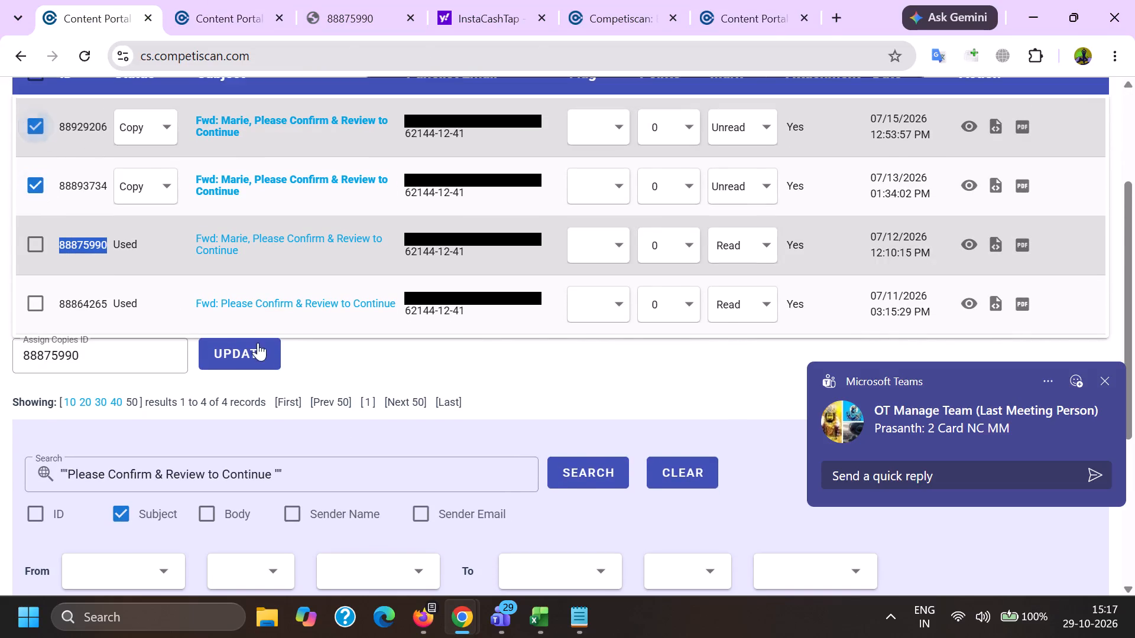
left_click(258, 351)
Search email subjects for the quoted phrase "Kindly View Your Recently Updated Limit", replacing the previous search text.
left_click_drag(316, 444, 316, 449)
double_click(313, 474)
left_click(313, 474)
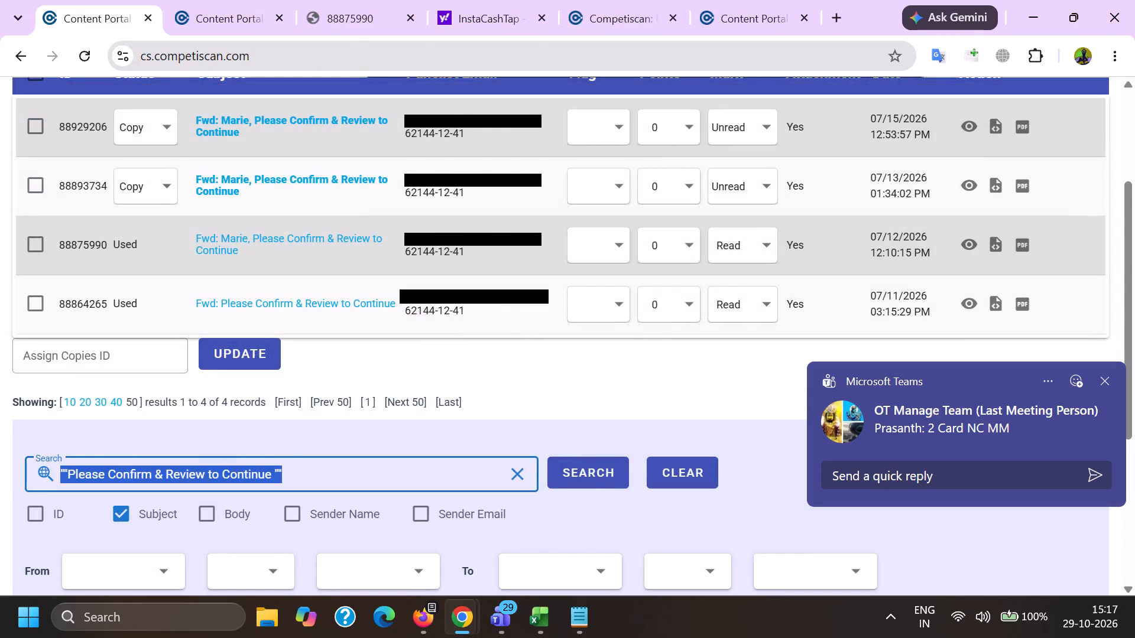
key("BackSpace")
key("shift+quotedbl")
key("ctrl+v")
key("shift+quotedbl")
key("Return")
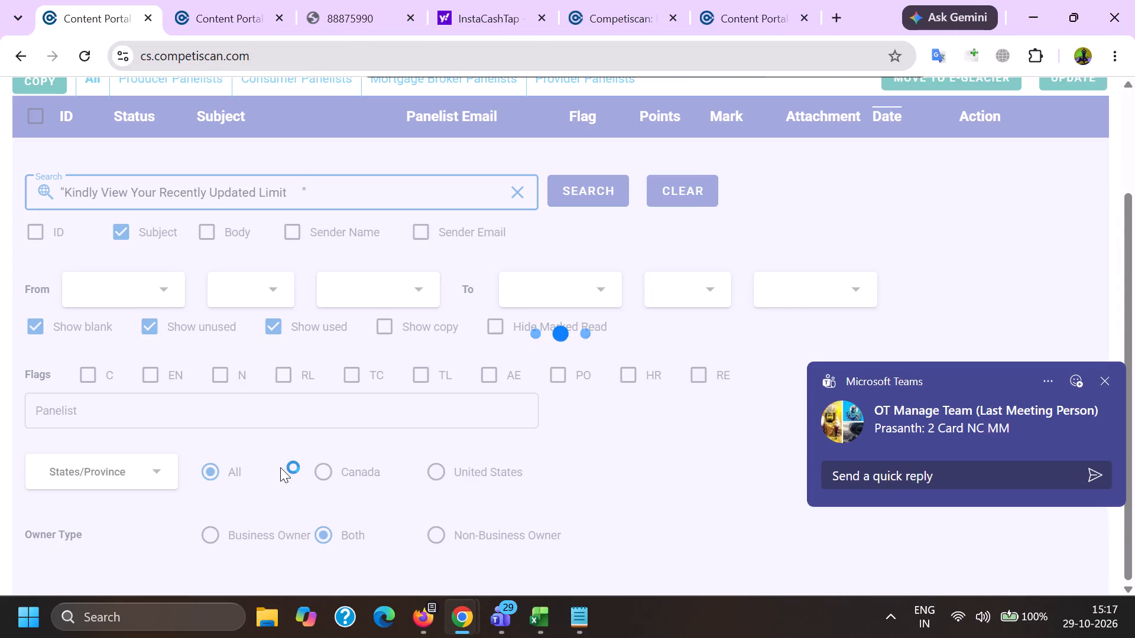
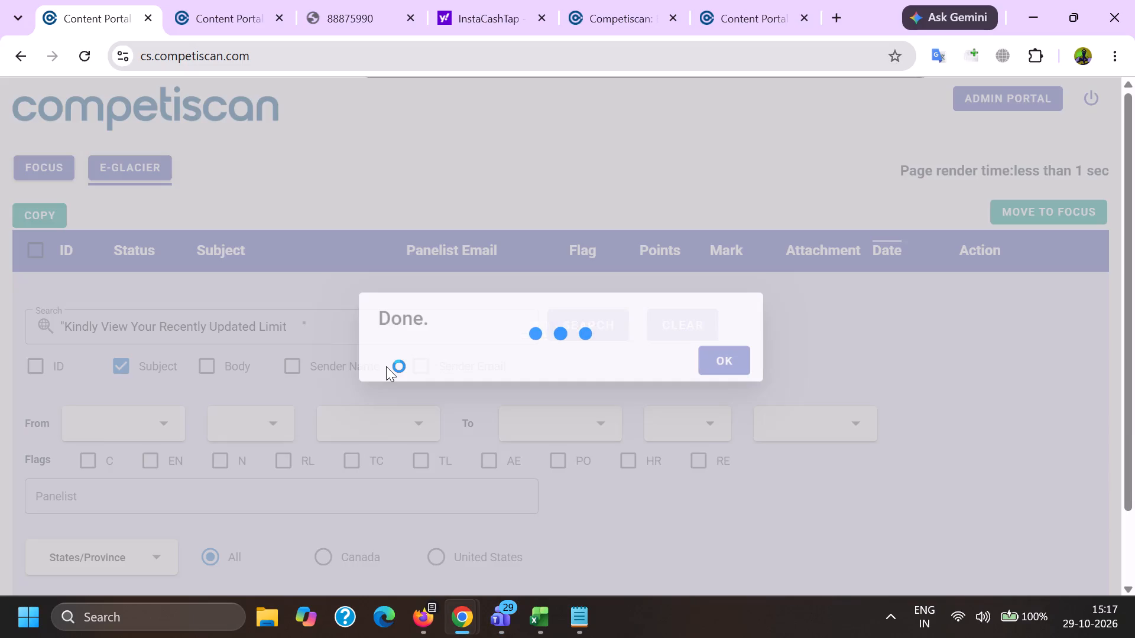
Open the email "Kindly View Your Recently Updated Limit" (ID 90620296) from the Focus results in the email editor.
left_click(359, 396)
double_click(47, 162)
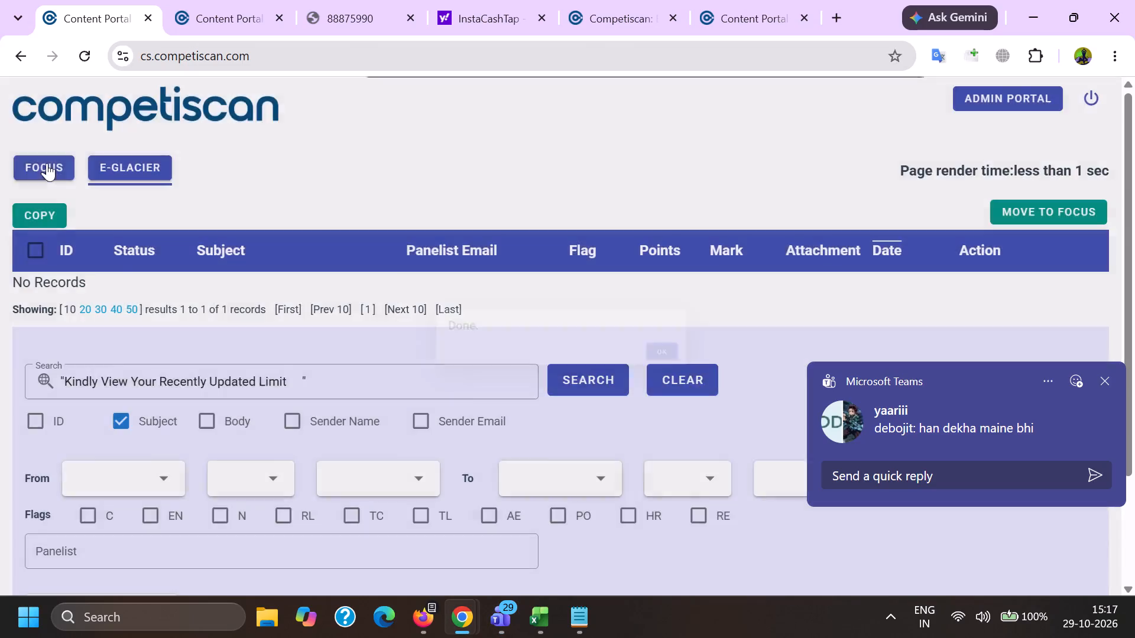
left_click(230, 291, "ctrl")
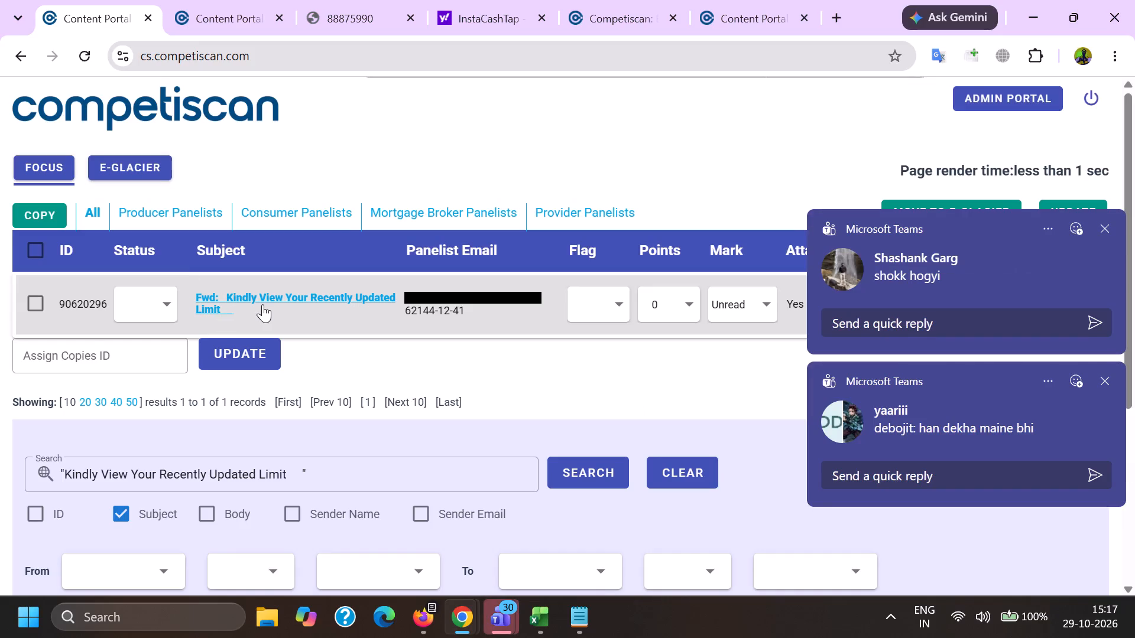
left_click(262, 304, "ctrl")
left_click(258, 292, "ctrl")
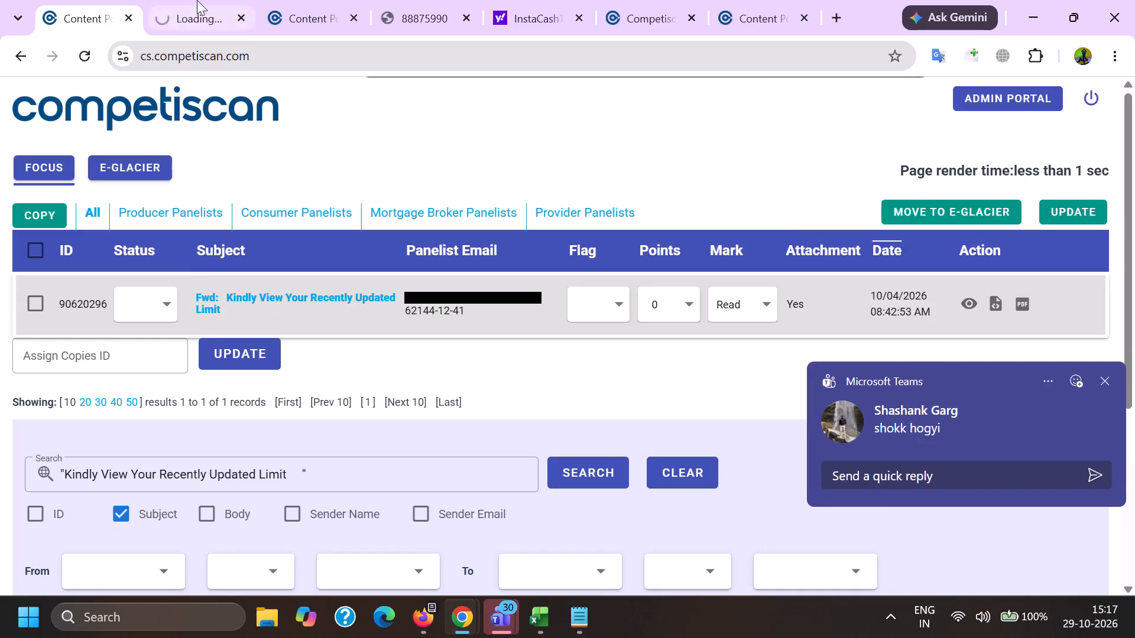
left_click(197, 0)
double_click(331, 60)
key("ctrl+c")
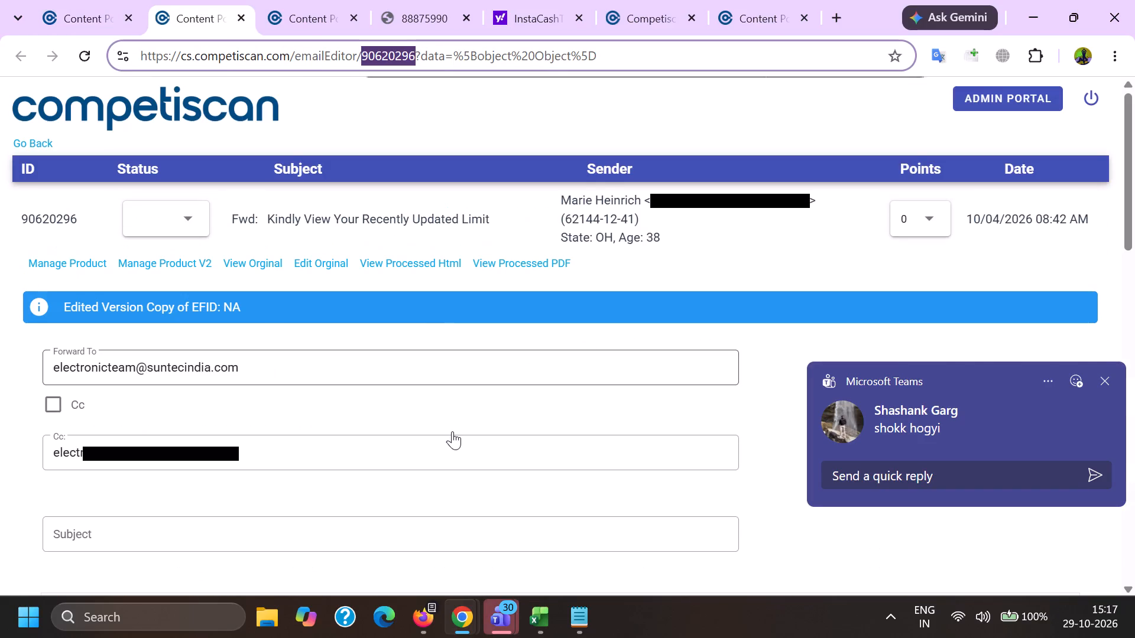
left_click(501, 624)
left_click(548, 623)
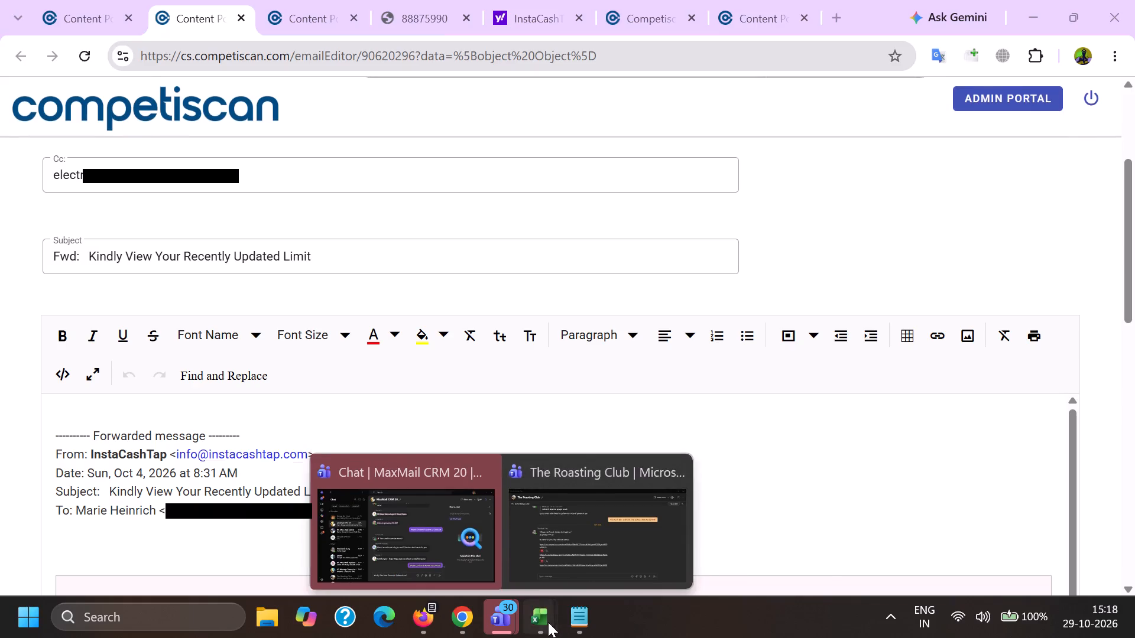
left_click(686, 549)
key("ctrl+v")
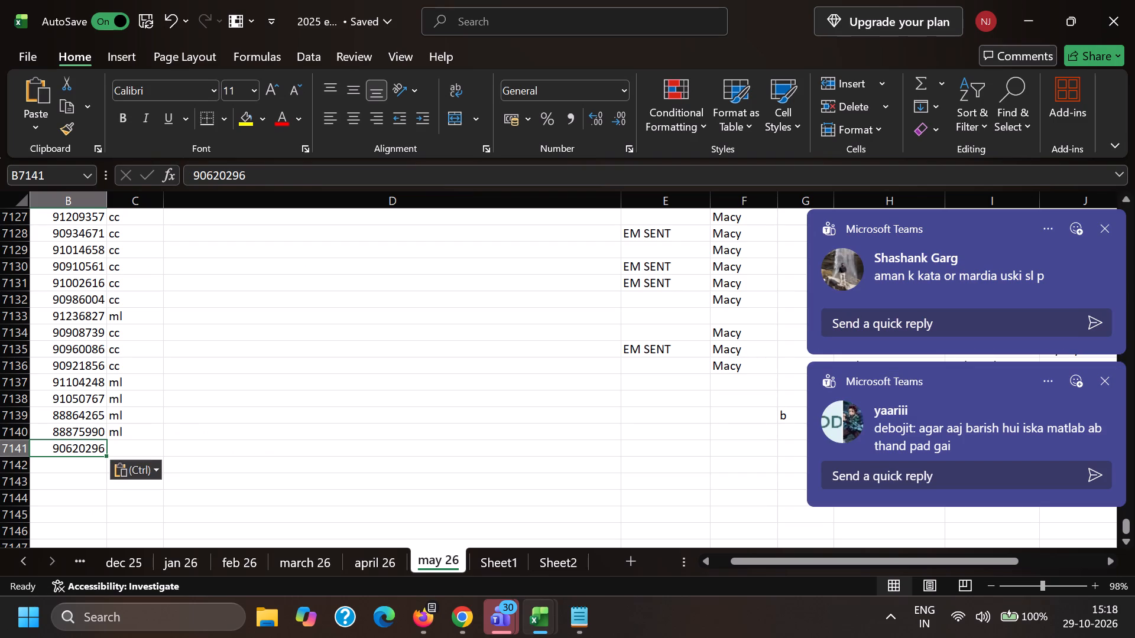
Enter ml in column C beside ID 90620296 and move along the row to its column H entry.
left_click(133, 446)
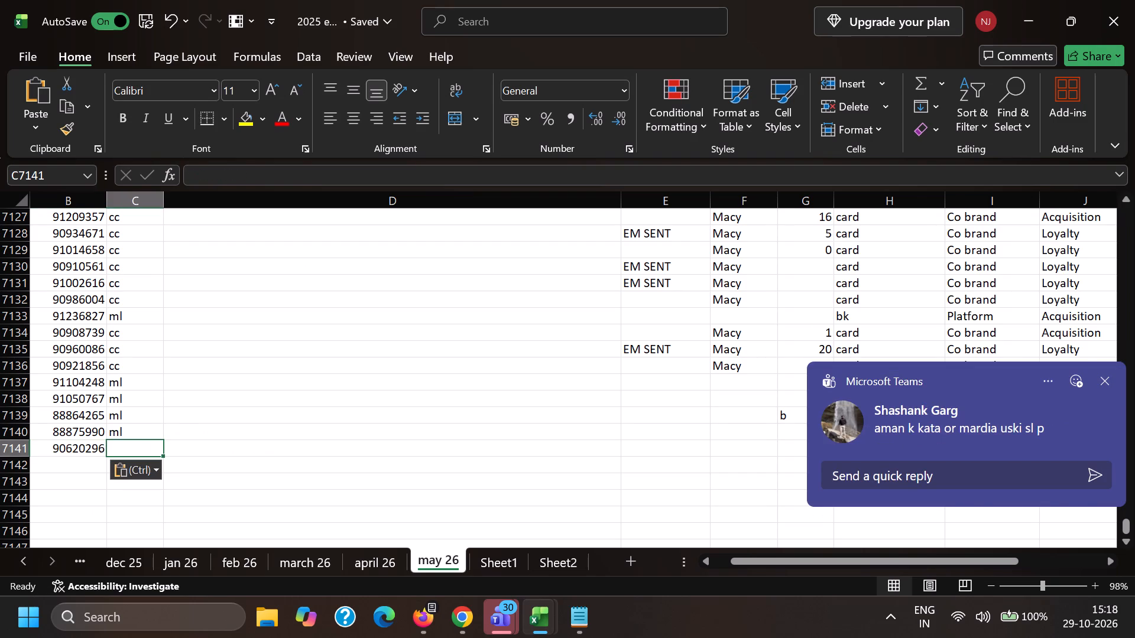
type("ml")
key("Right")
key("Right")
key("Right")
key("Right")
key("Right")
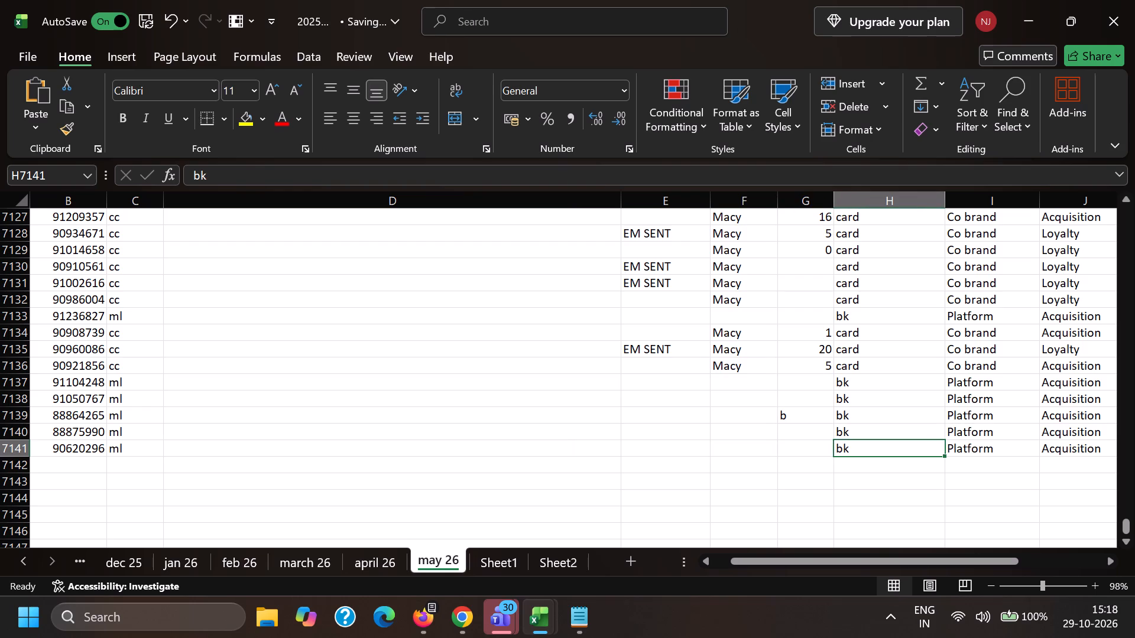
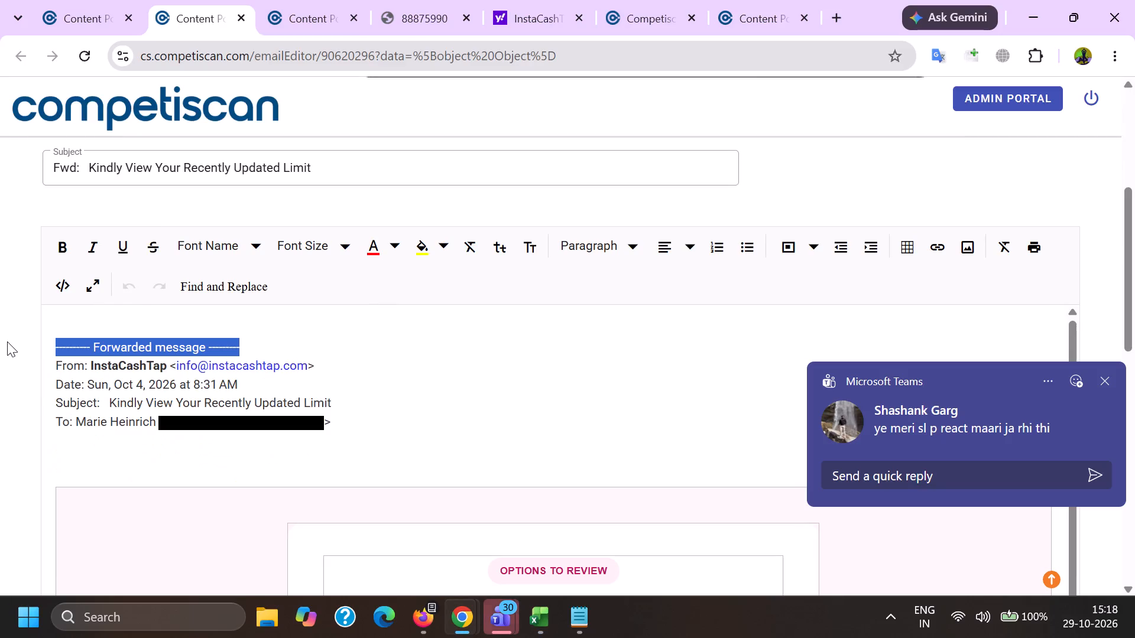
Delete the selected "Forwarded message" line above the InstaCashTap sender details in the email body.
key("BackSpace")
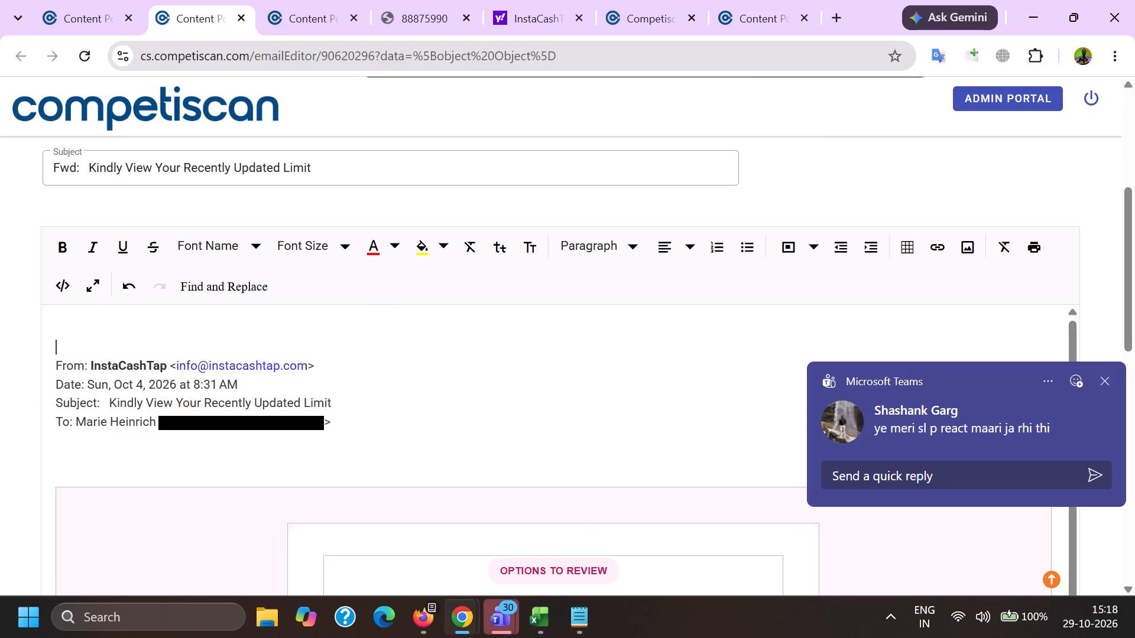
scroll(256, 187, "down", 1)
Switch to Microsoft Teams to view the newly received chat message.
left_click(509, 628)
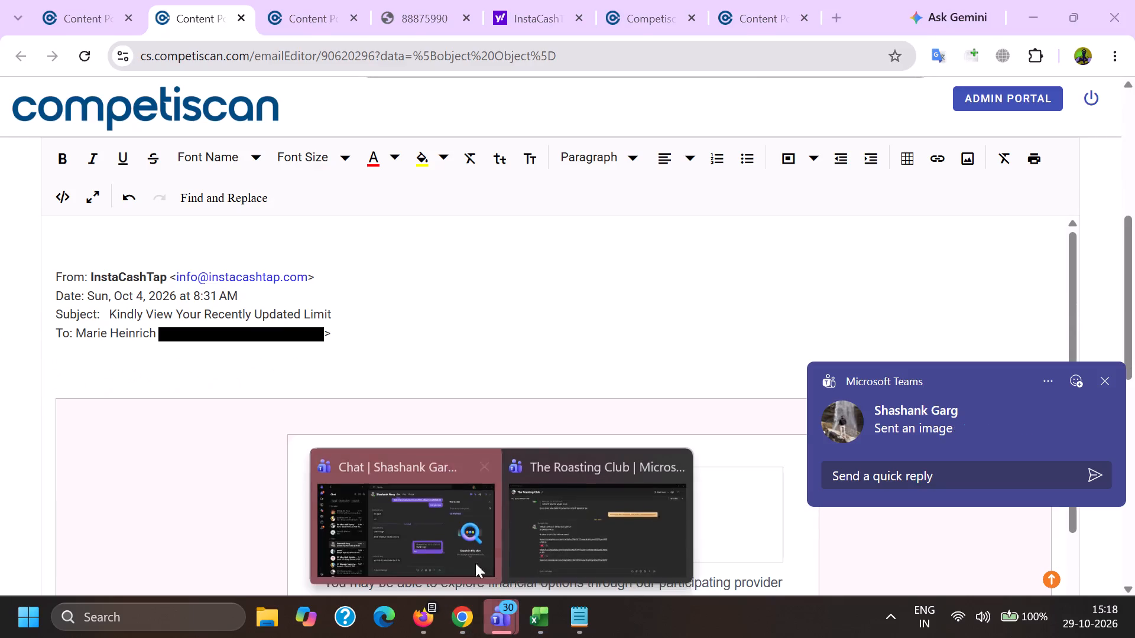
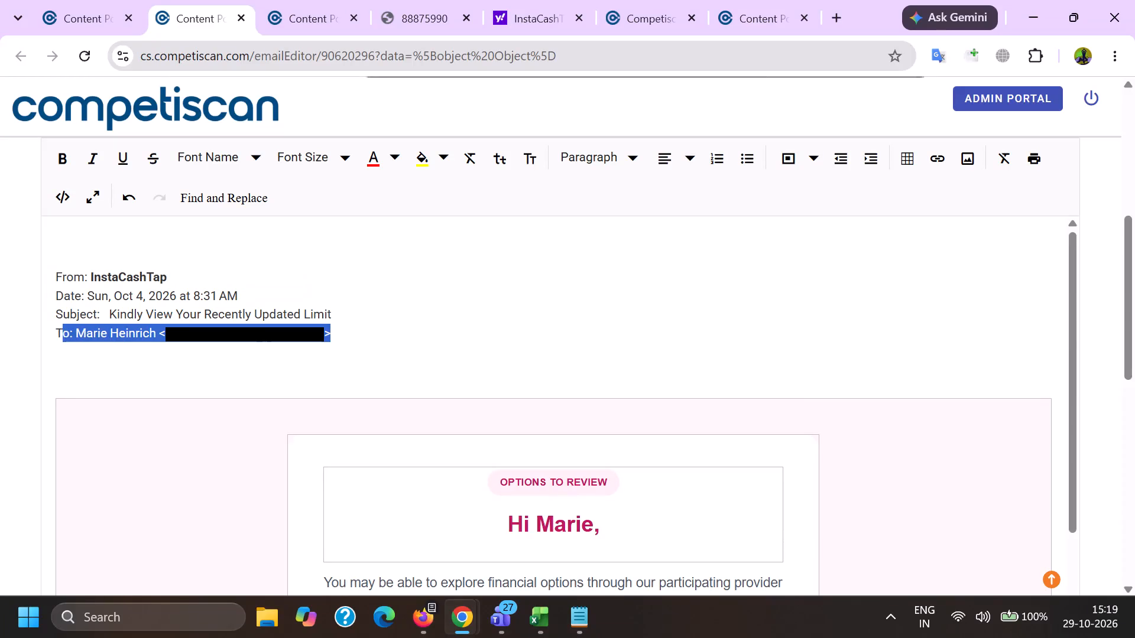
Delete the whole "To:" recipient line beneath the Subject line in the forwarded email's header details.
left_click_drag(61, 325, 51, 326)
key("BackSpace")
Copy the recipient's first name from the "Hi" greeting under "OPTIONS TO REVIEW" and delete it there.
scroll(349, 253, "down", 2)
double_click(554, 354)
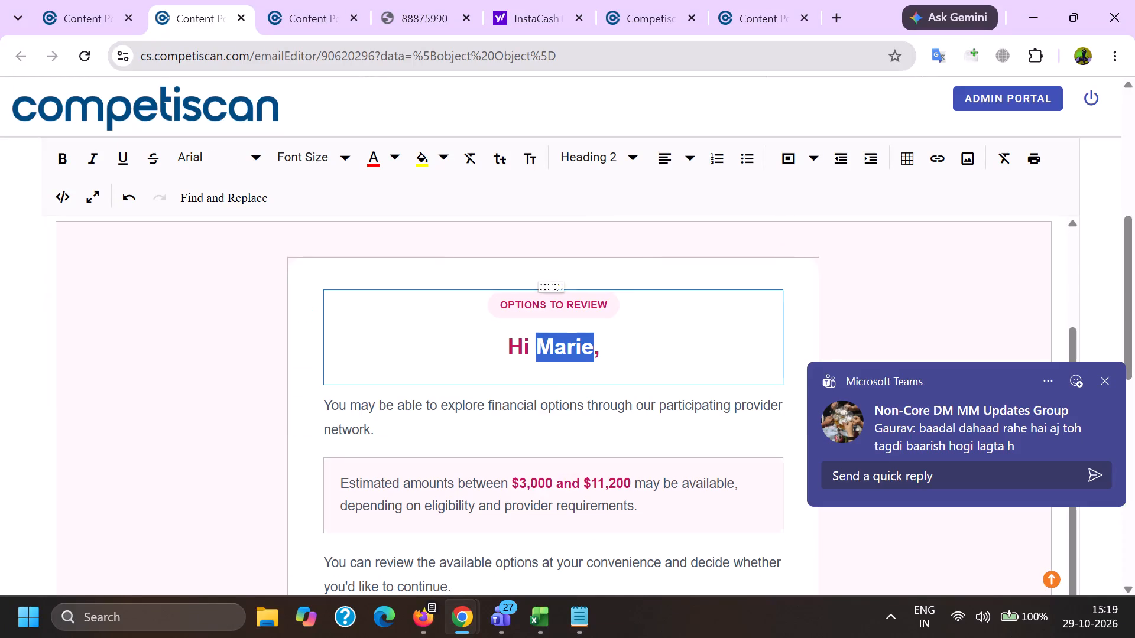
key("ctrl+c")
key("BackSpace")
Search the page for the copied first name and cycle through the matches to check for remaining mentions.
key("ctrl+f")
key("ctrl+v")
key("Return")
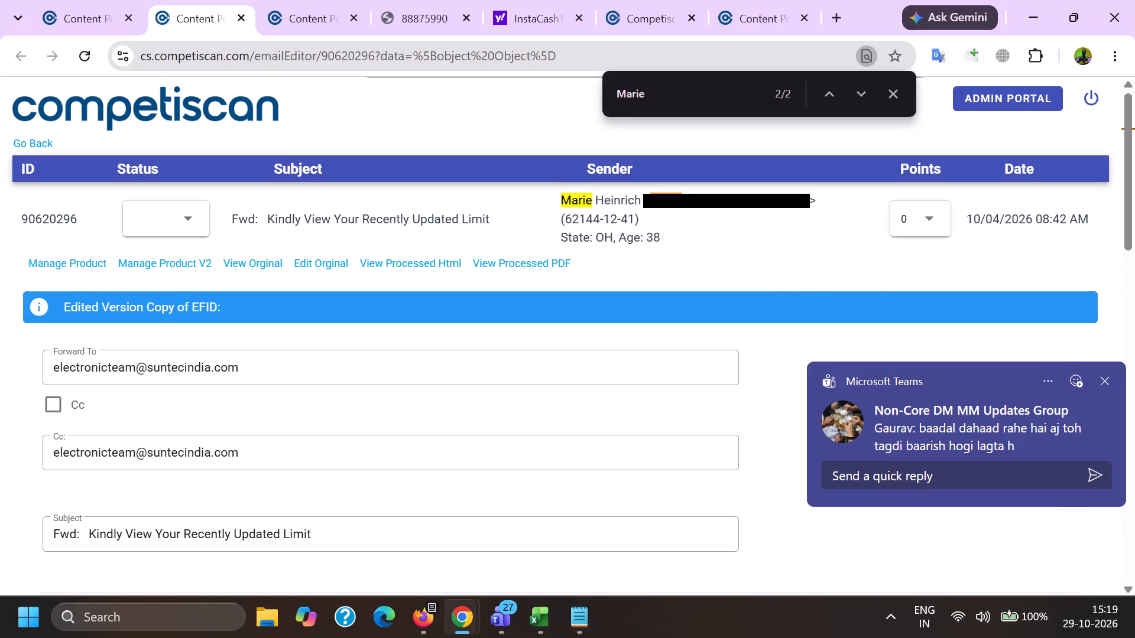
key("Return")
key("Return")
key("Return")
key("Return")
key("Return")
Remove the links from the InstaCashTap email body and confirm the removal.
scroll(680, 250, "down", 6)
scroll(560, 395, "down", 2)
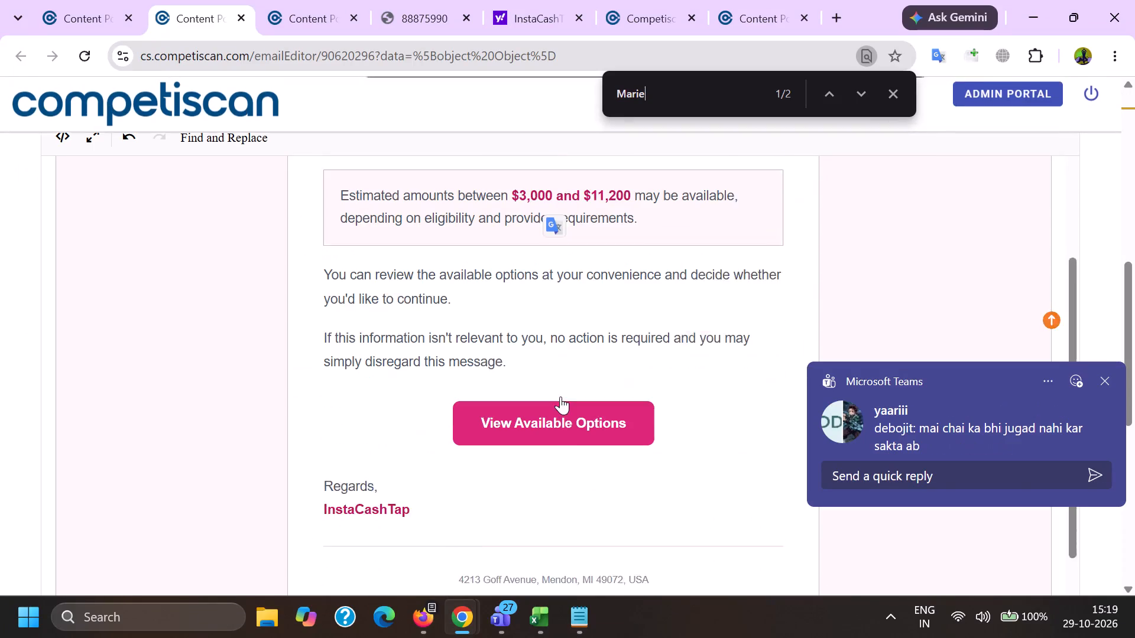
scroll(538, 421, "down", 3)
scroll(489, 390, "down", 1)
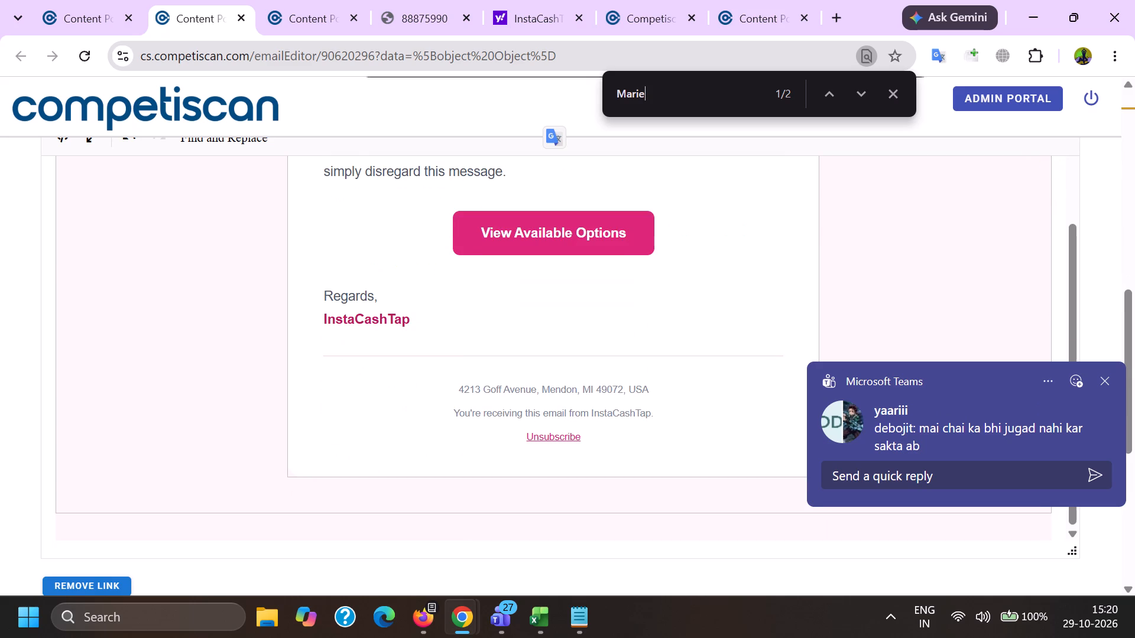
scroll(146, 569, "down", 2)
left_click(105, 409)
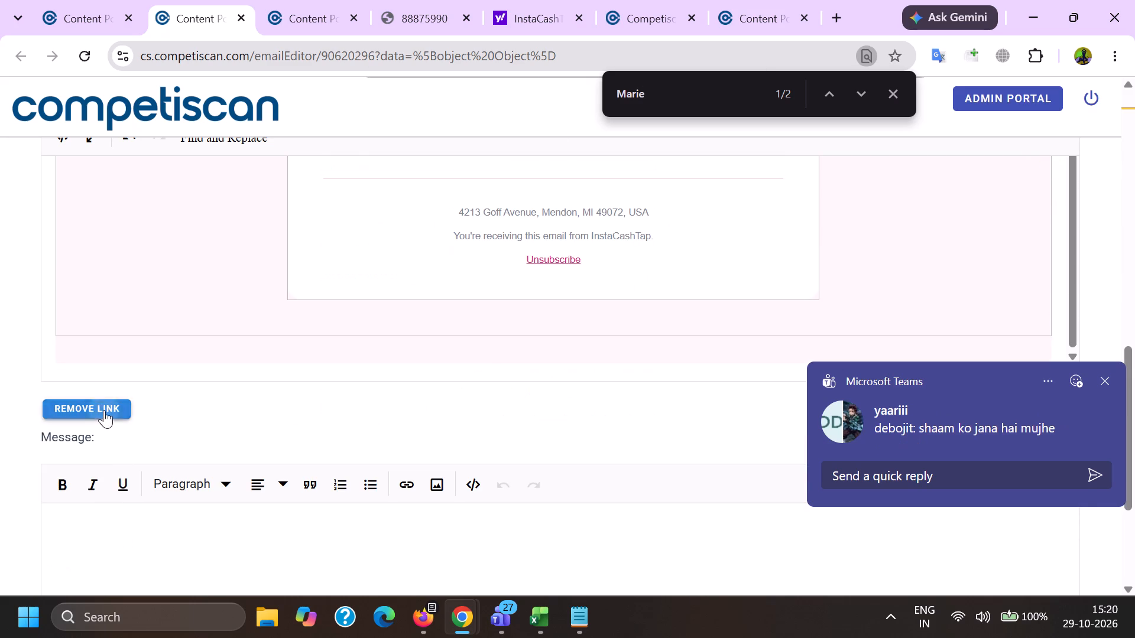
left_click(646, 159)
Save the product info for the edited email 90620296 and confirm the save.
scroll(543, 351, "down", 8)
left_click(459, 437)
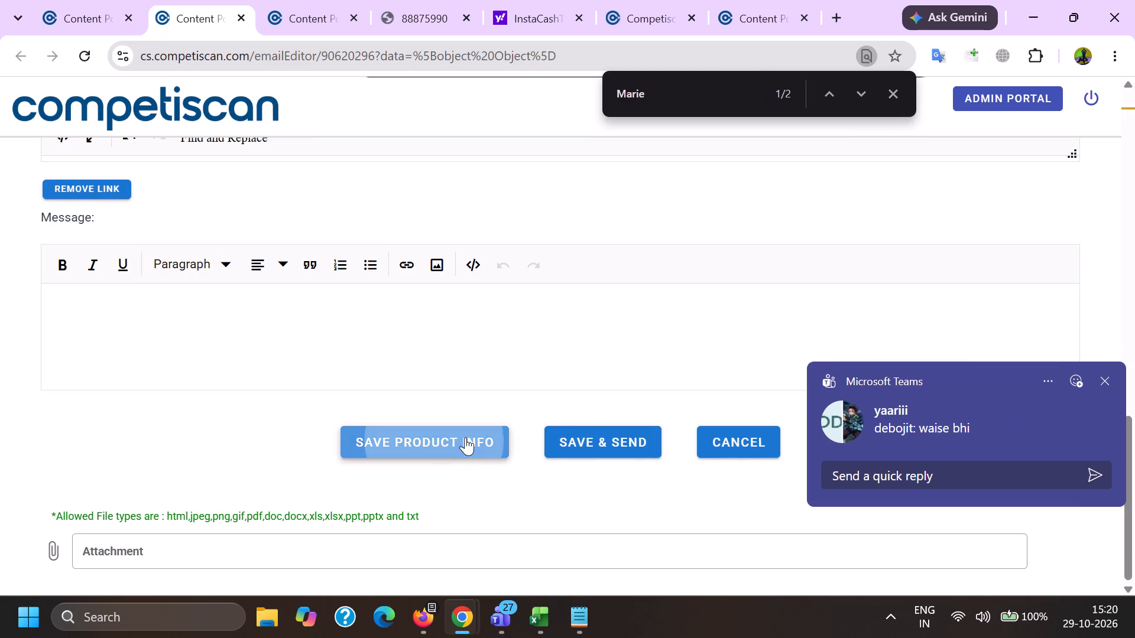
left_click(581, 361)
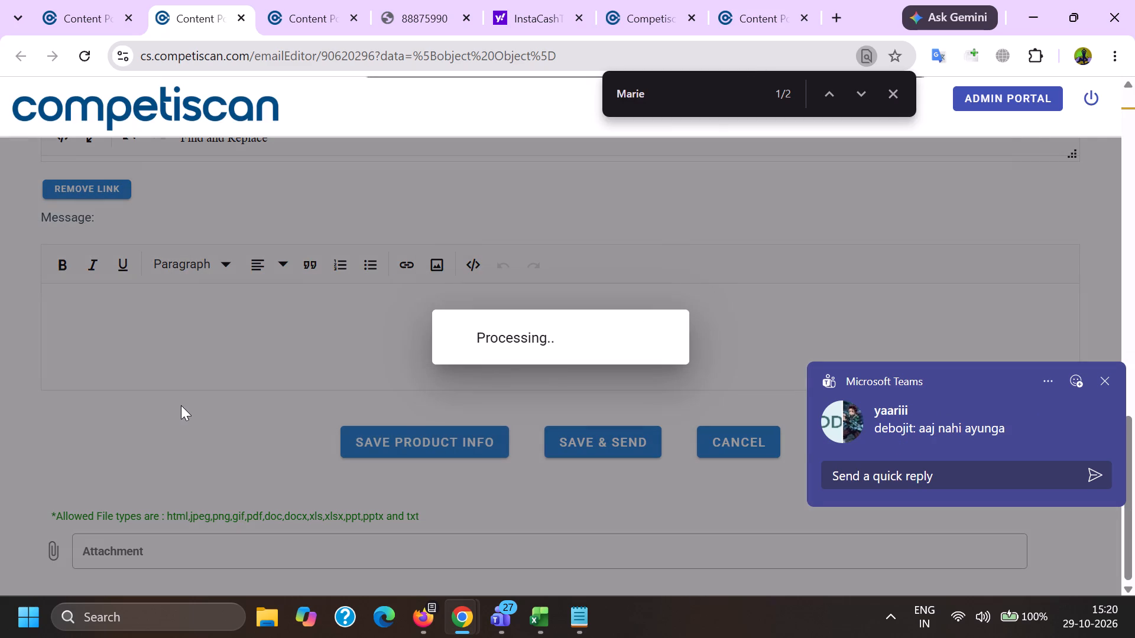
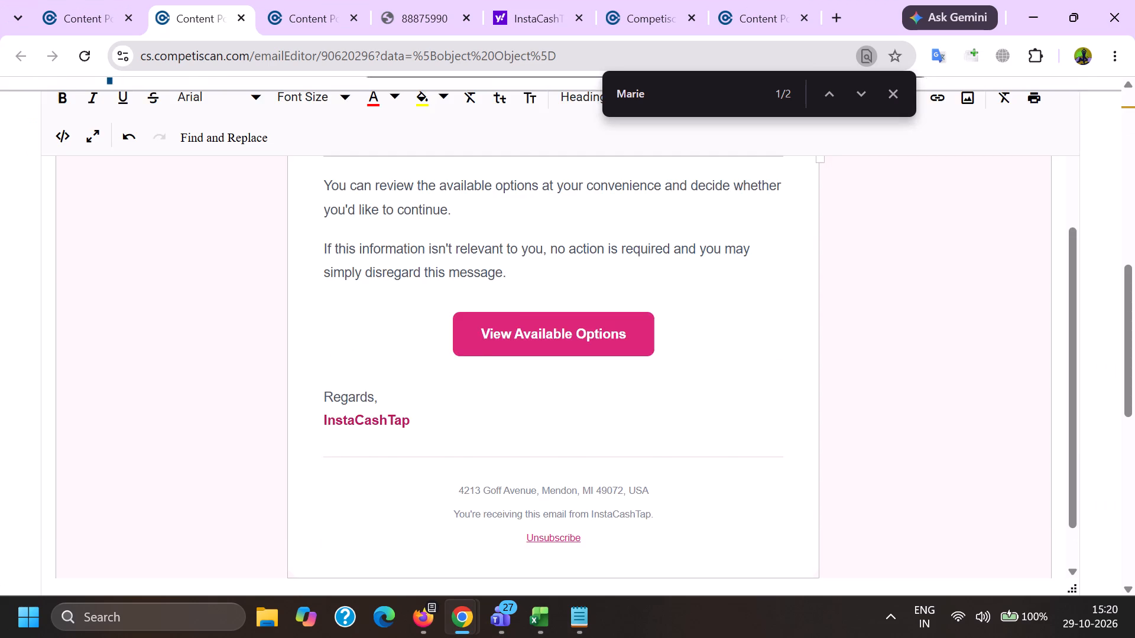
Append a period and a copy of the body sentence "If this information isn't relevant to you… disregard this message" to the email's Subject line.
left_click_drag(320, 445, 501, 468)
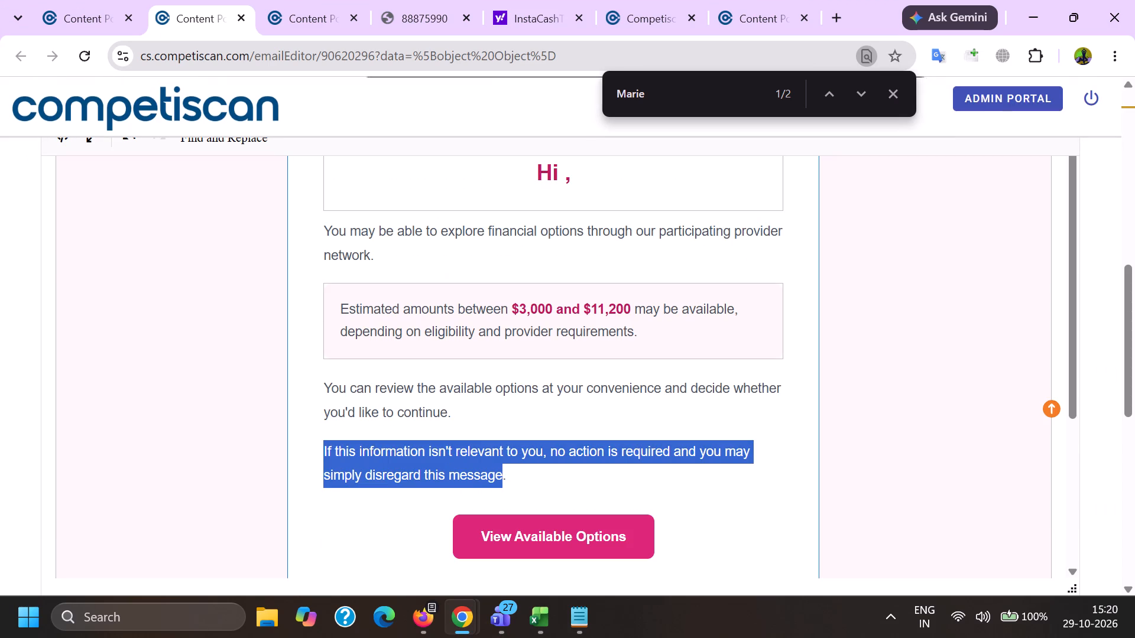
left_click_drag(501, 468, 501, 470)
key("ctrl+c")
scroll(323, 418, "up", 7)
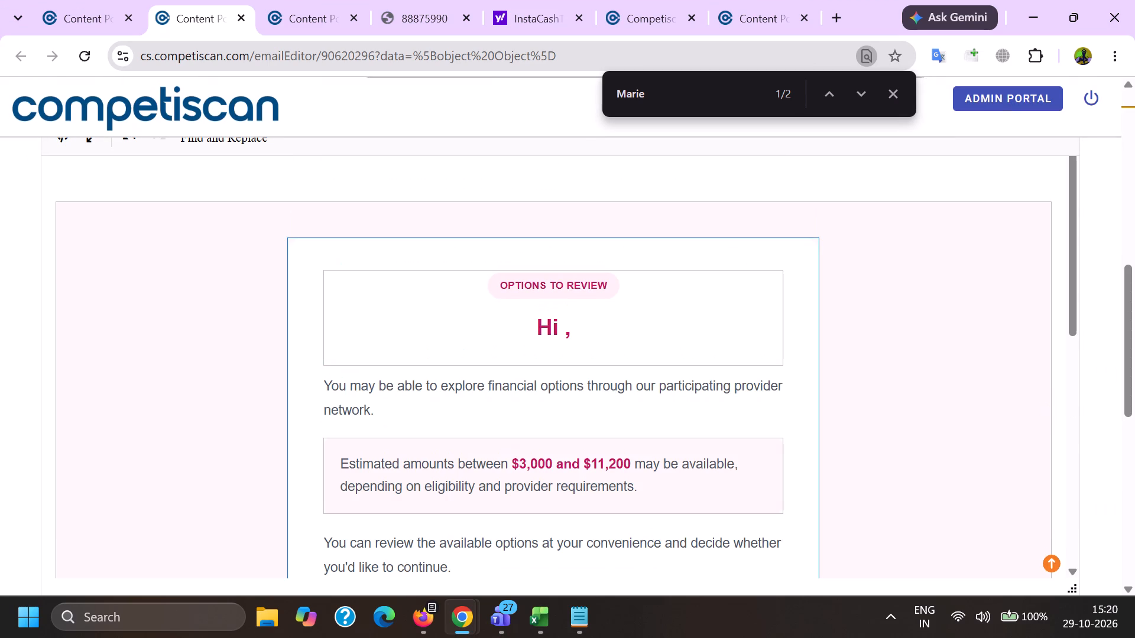
scroll(326, 430, "up", 3)
left_click(390, 395)
key("Left")
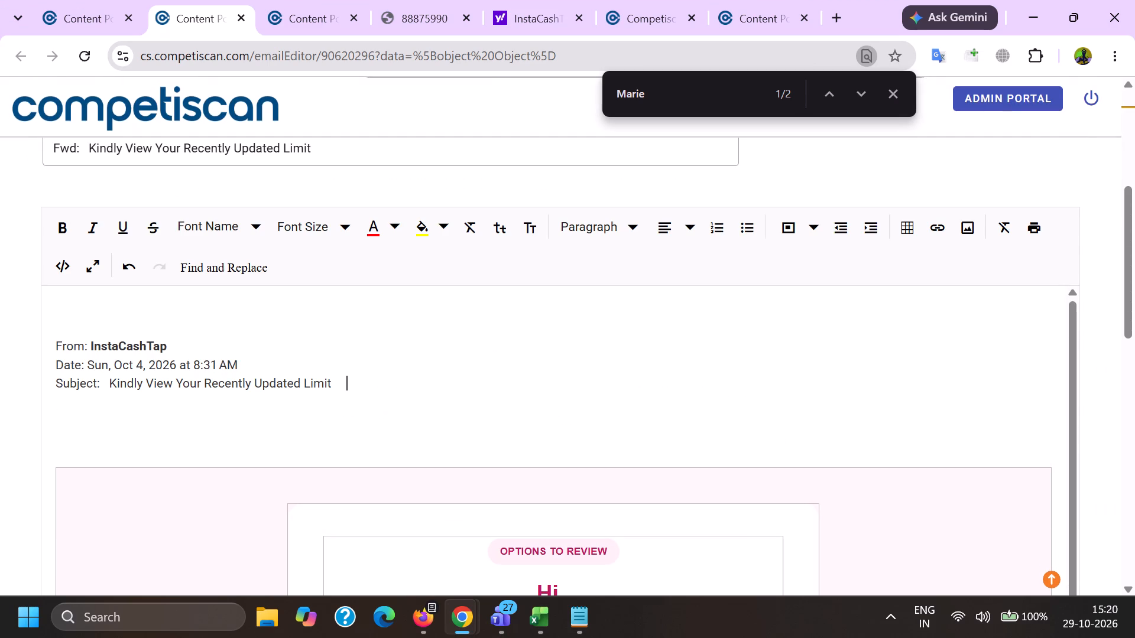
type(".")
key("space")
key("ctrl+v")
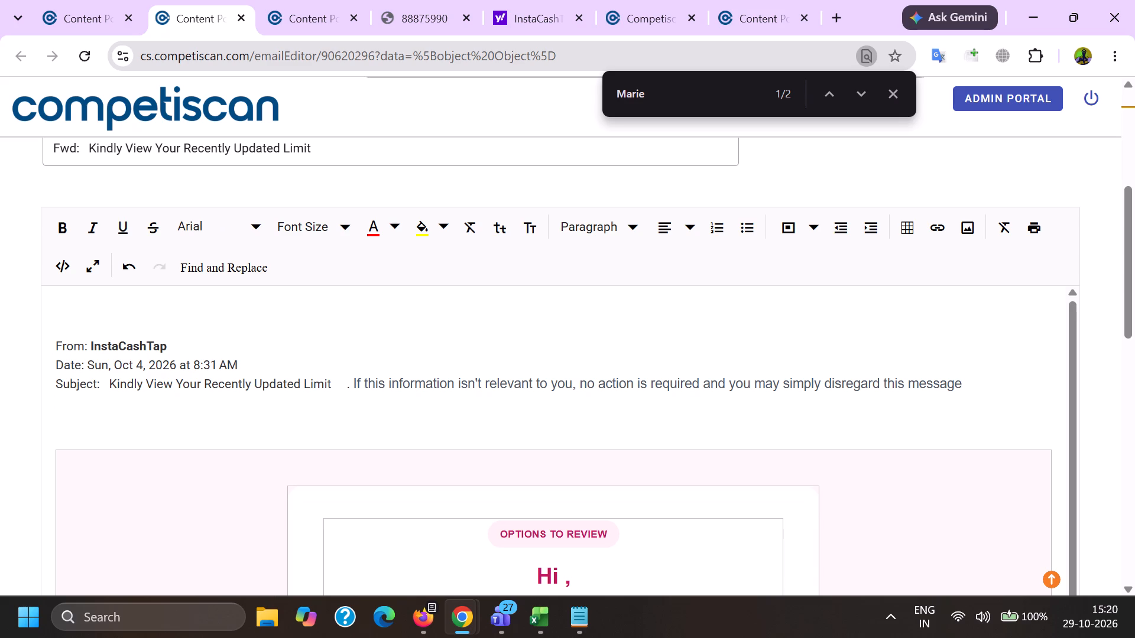
Copy the combined subject and appended sentence from the Subject line, and undo the pasted addition in the email.
left_click_drag(107, 383, 1019, 387)
key("ctrl+c")
key("ctrl+z")
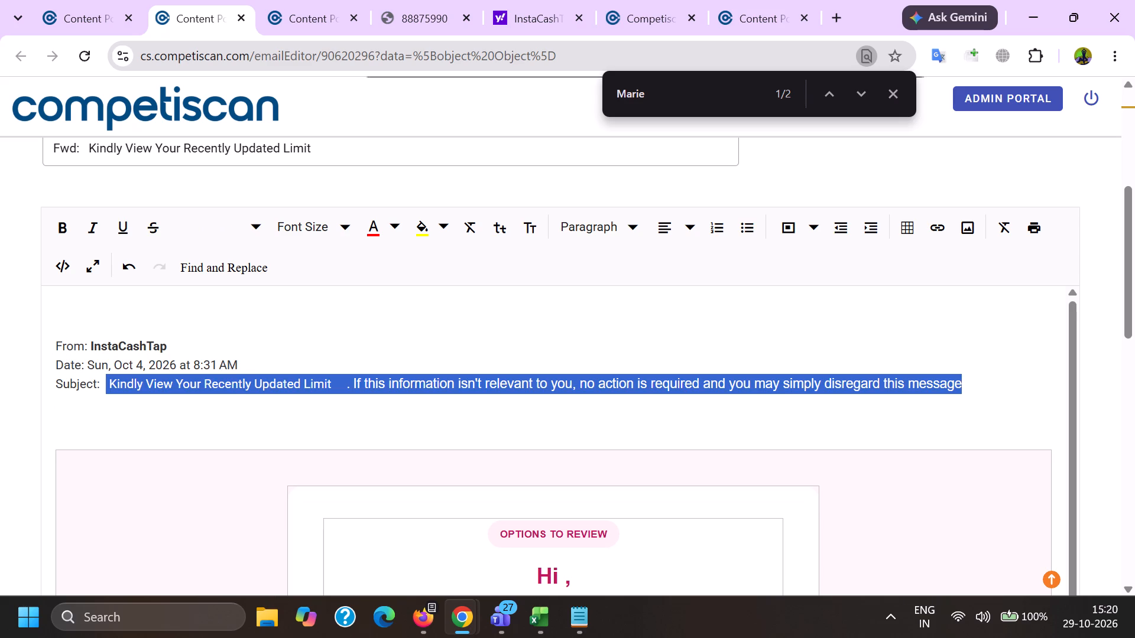
Switch to the product form window for ID 90620296 and go to its product detail fields.
key("alt+Tab")
scroll(342, 318, "down", 5)
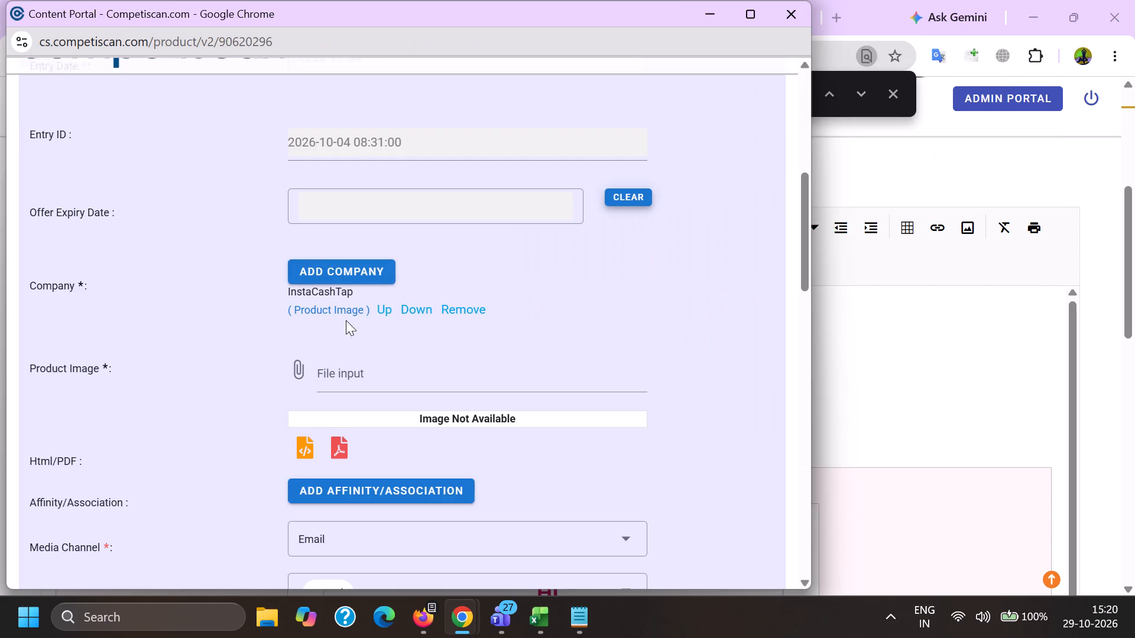
Load the InstaCashTap company's product image into the product entry.
left_click(333, 307)
scroll(331, 270, "down", 3)
scroll(319, 321, "down", 2)
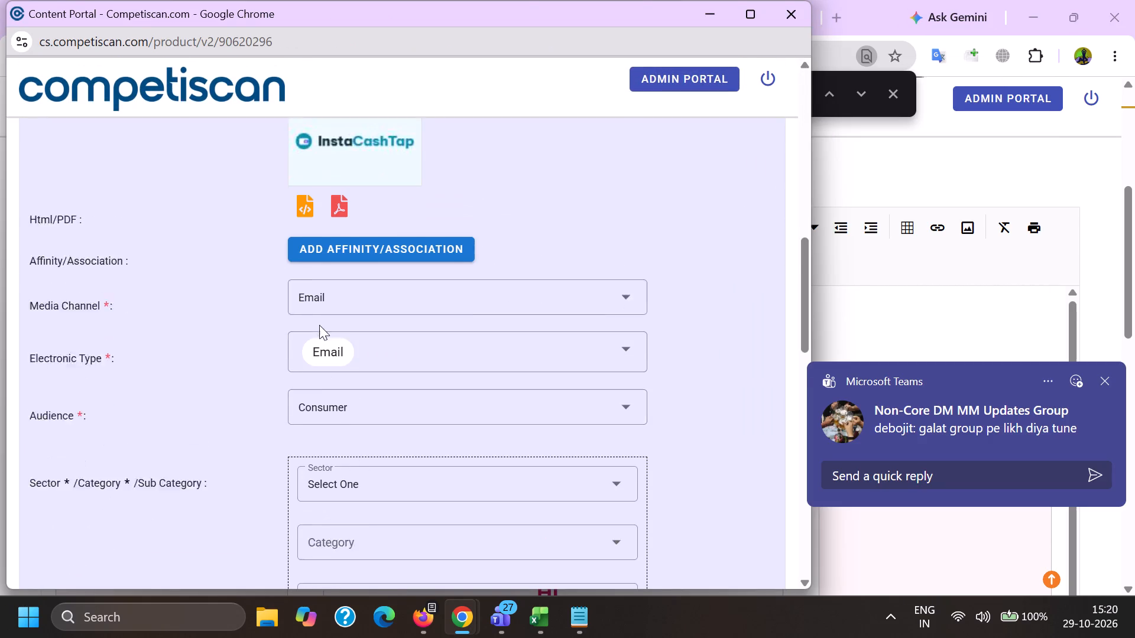
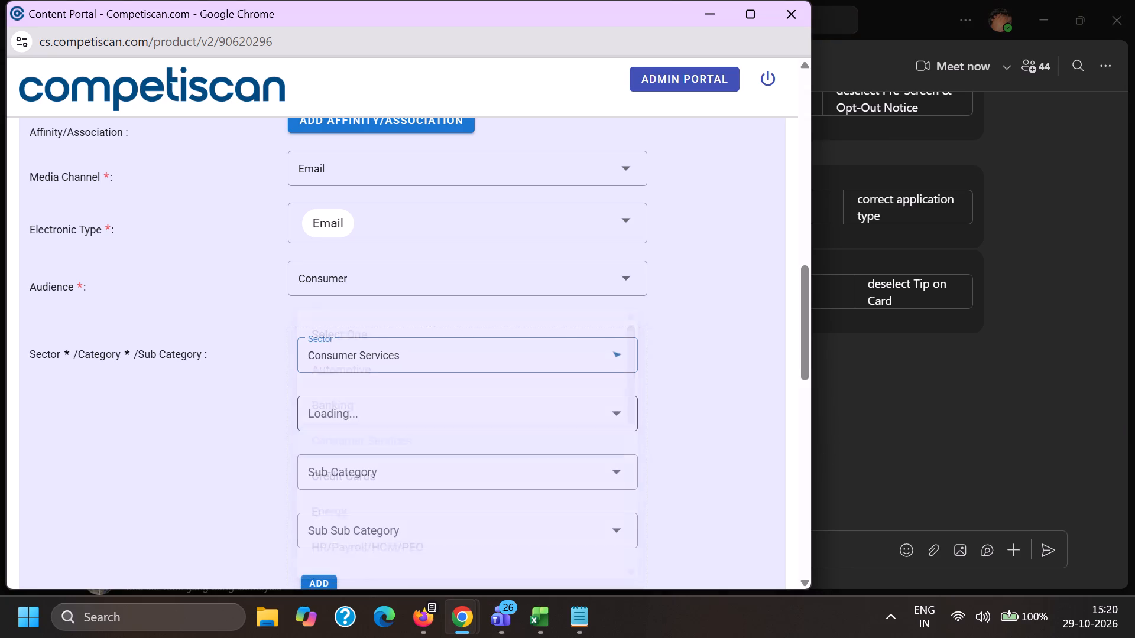
Choose the category Credit Score Provider/Comparison Platform under Consumer Services and add the classification to the product entry.
left_click(323, 421)
scroll(343, 314, "down", 2)
left_click(386, 461)
left_click_drag(206, 431, 213, 429)
left_click(317, 397)
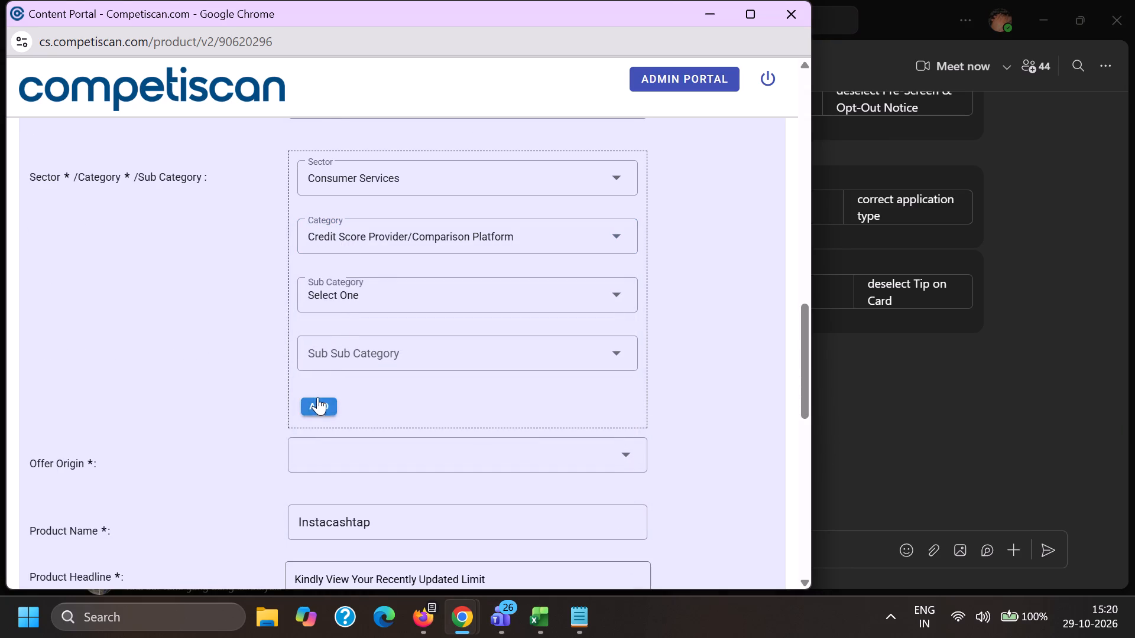
Replace the product headline with the copied text "Kindly View Your Recently Updated Limit. If this information isn't relevant to you…" and remove the stray spaces.
scroll(331, 327, "down", 2)
left_click(543, 424)
left_click_drag(544, 443, 11, 441)
key("ctrl+v")
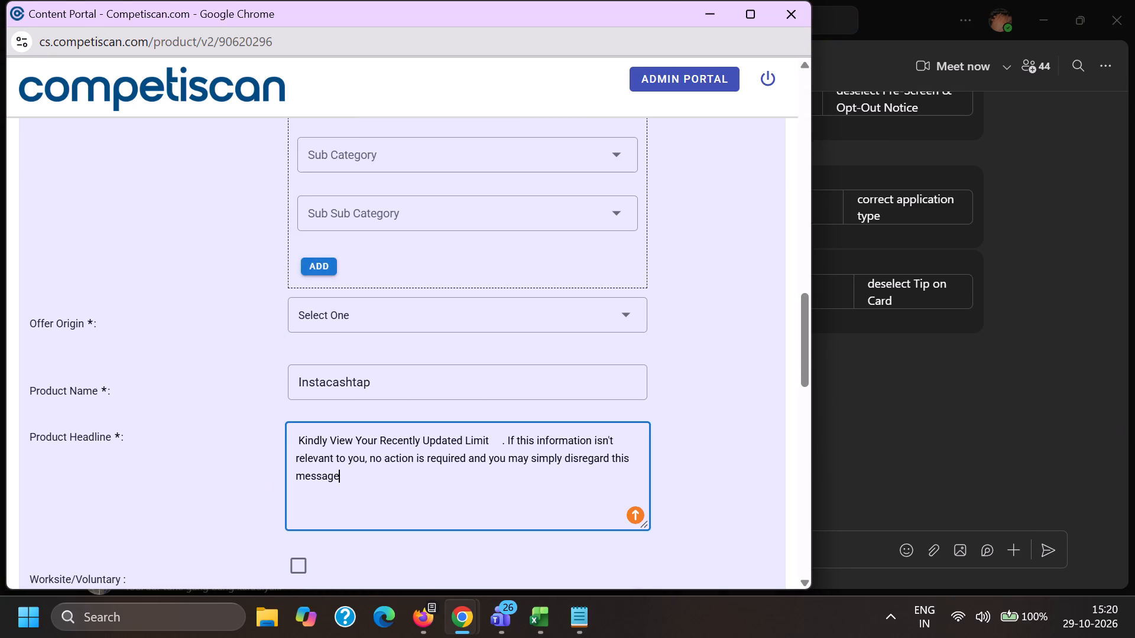
left_click(295, 434)
key("Right")
key("BackSpace")
key("BackSpace")
key("BackSpace")
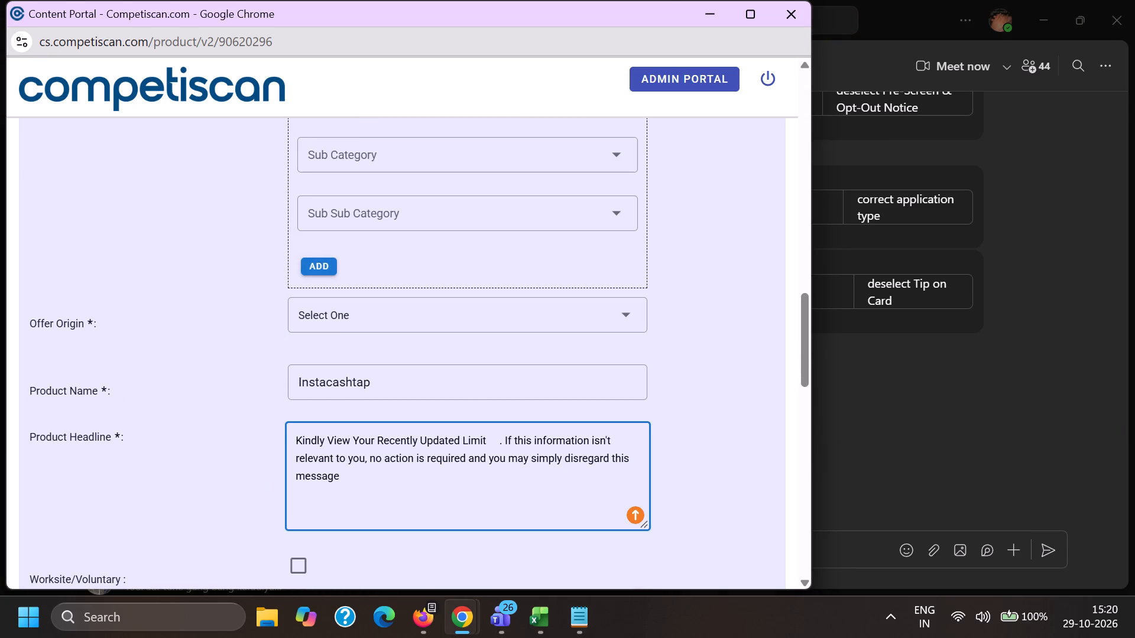
left_click(498, 445)
key("BackSpace")
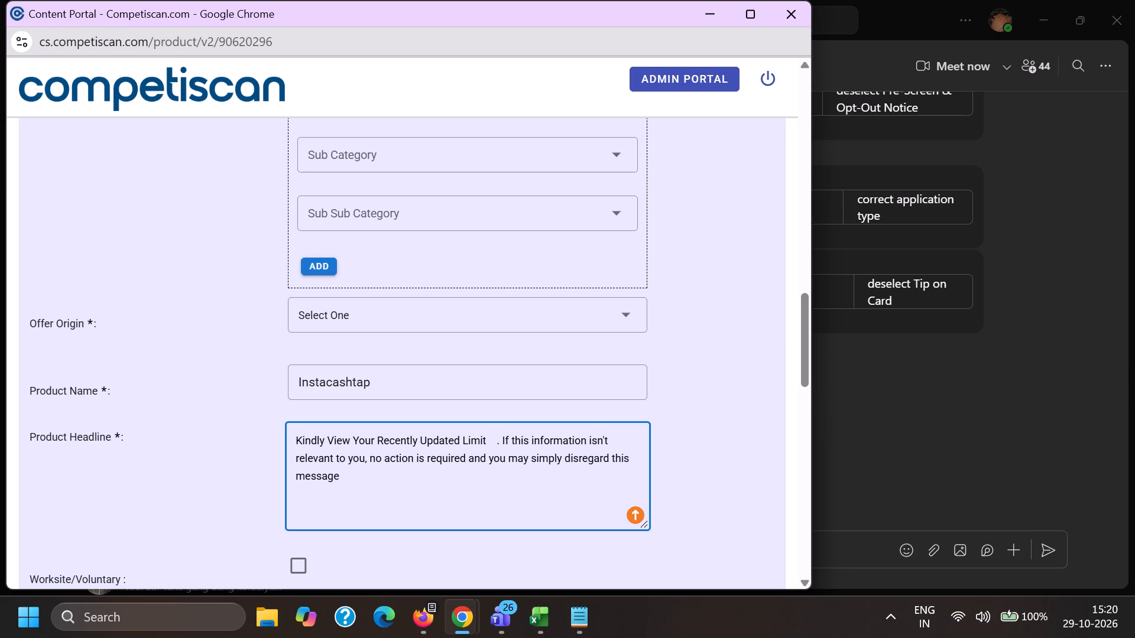
key("BackSpace")
key("BackSpace")
key("BackSpace")
key("Right")
key("BackSpace")
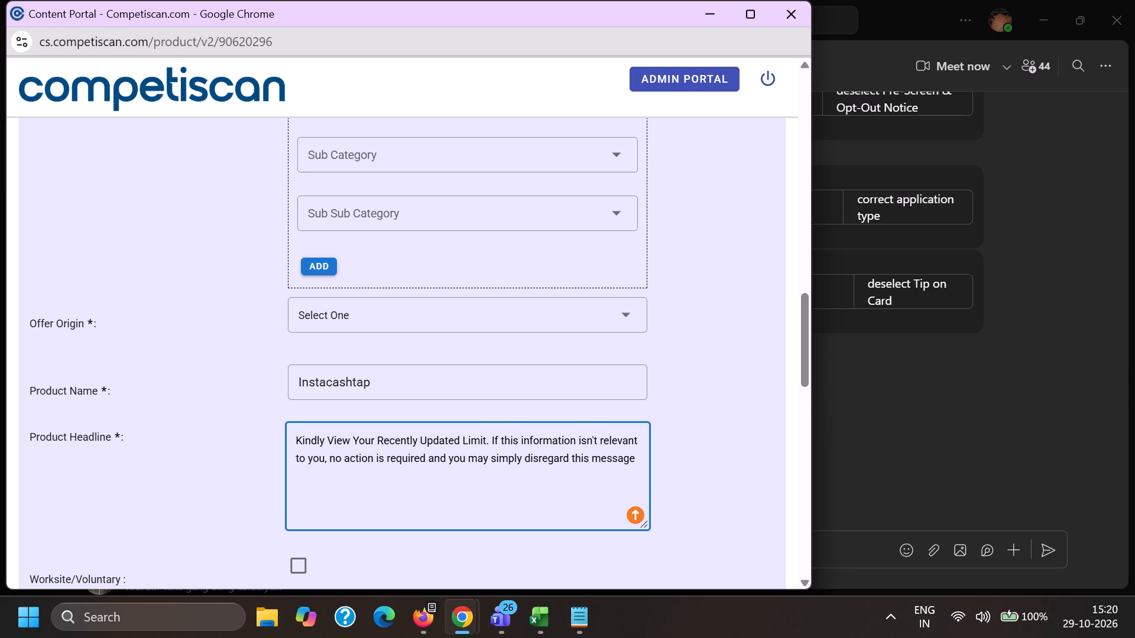
left_click(645, 461)
left_click_drag(639, 467, 36, 354)
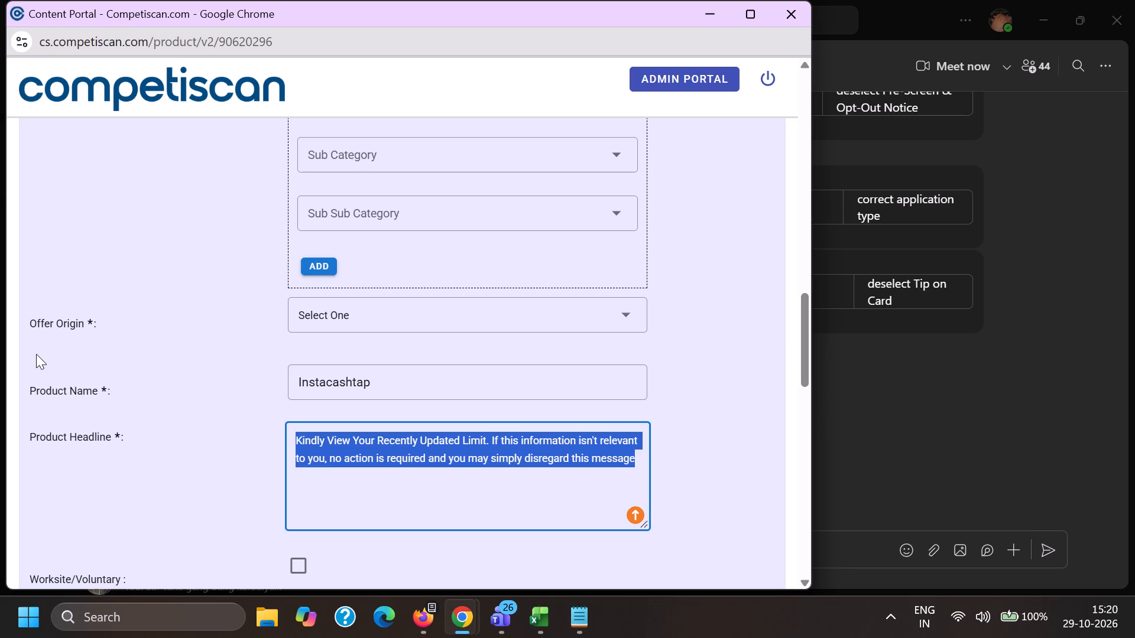
left_click_drag(36, 354, 39, 354)
Select URL/Website as the response mechanism, complete the personalization choice, and save the product entry.
scroll(206, 336, "down", 5)
left_click(313, 289)
scroll(323, 198, "down", 7)
left_click(361, 434)
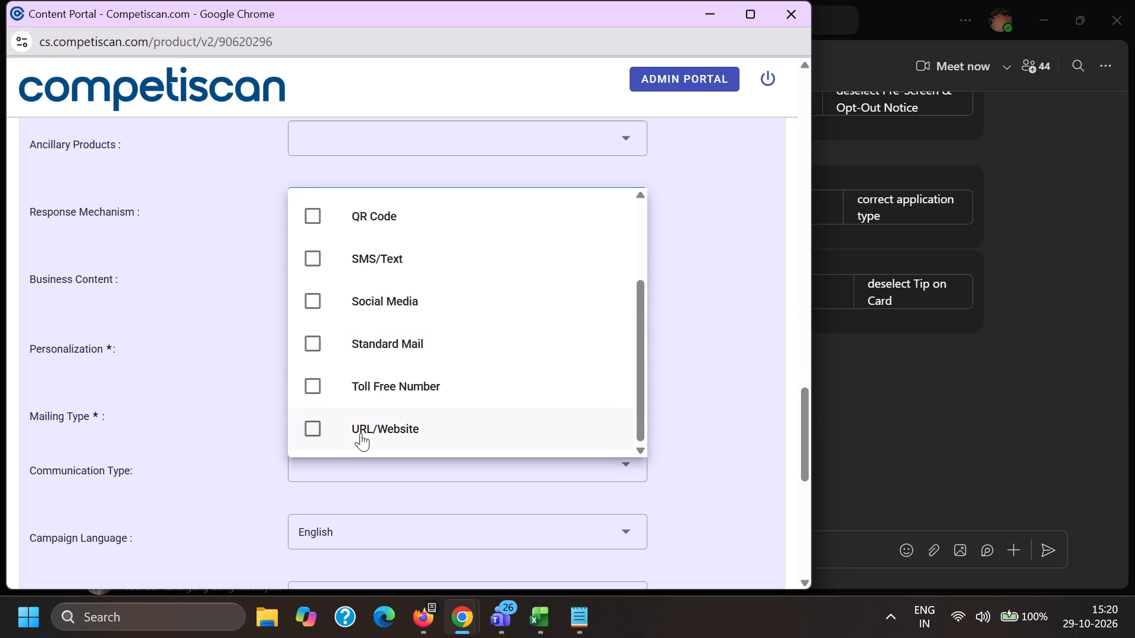
left_click_drag(183, 404, 192, 403)
left_click(305, 357)
left_click(329, 407)
left_click(335, 375)
left_click_drag(198, 404, 205, 410)
scroll(298, 476, "down", 11)
left_click(316, 580)
Switch to the Content Portal in Firefox and reload the Focus list of "Capital one" emails.
left_click(430, 618)
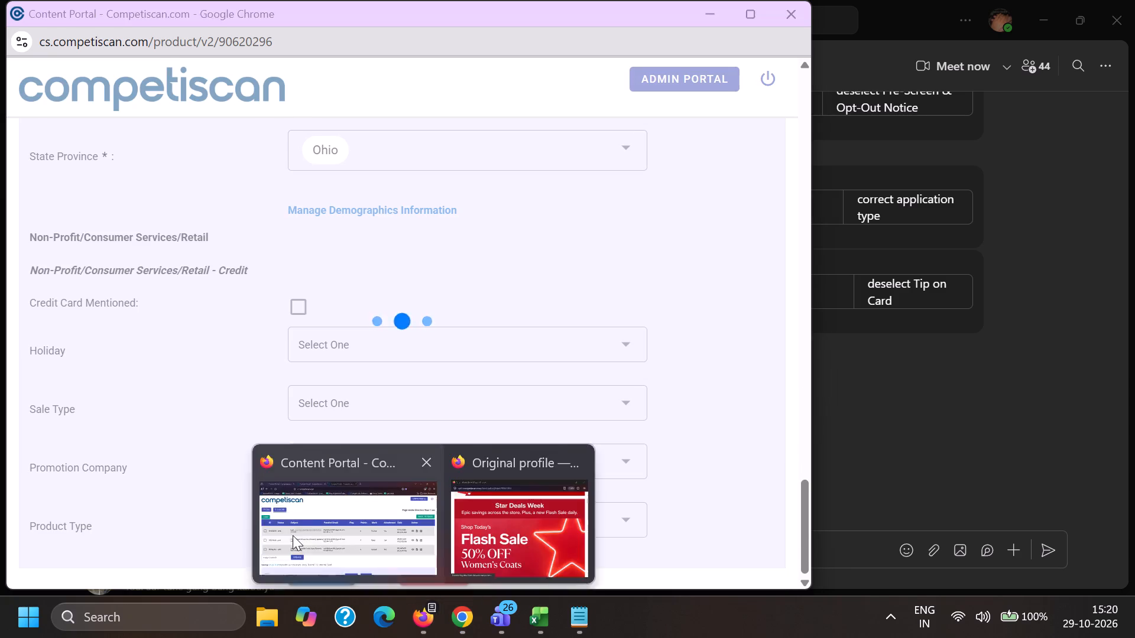
left_click(293, 535)
left_click(87, 0)
left_click(56, 115)
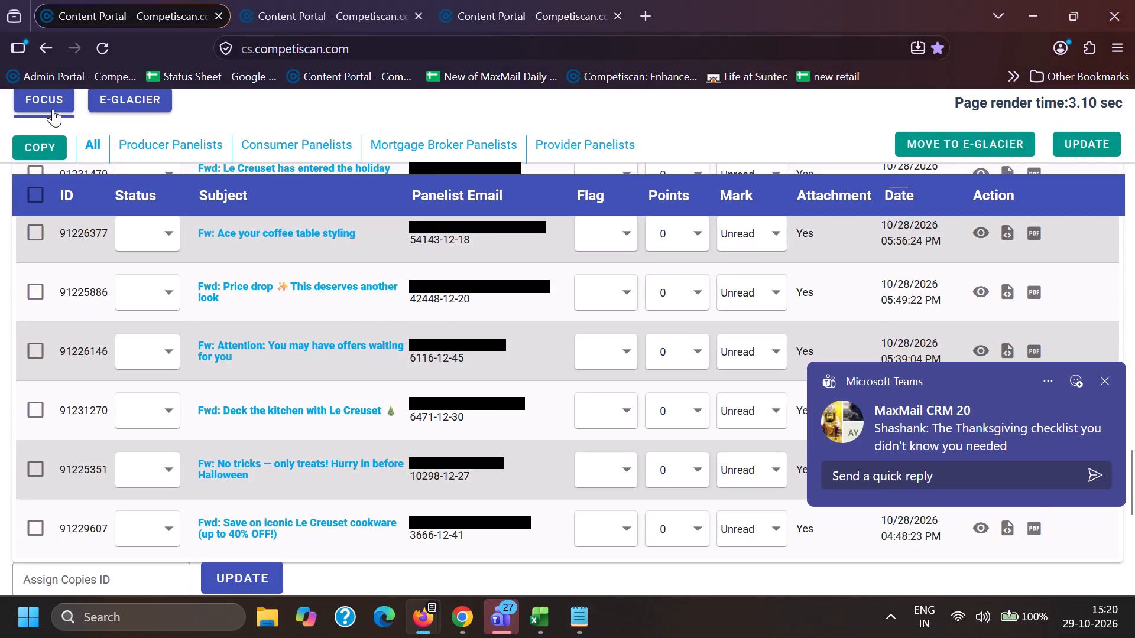
left_click(51, 106)
left_click(241, 2)
left_click(141, 0)
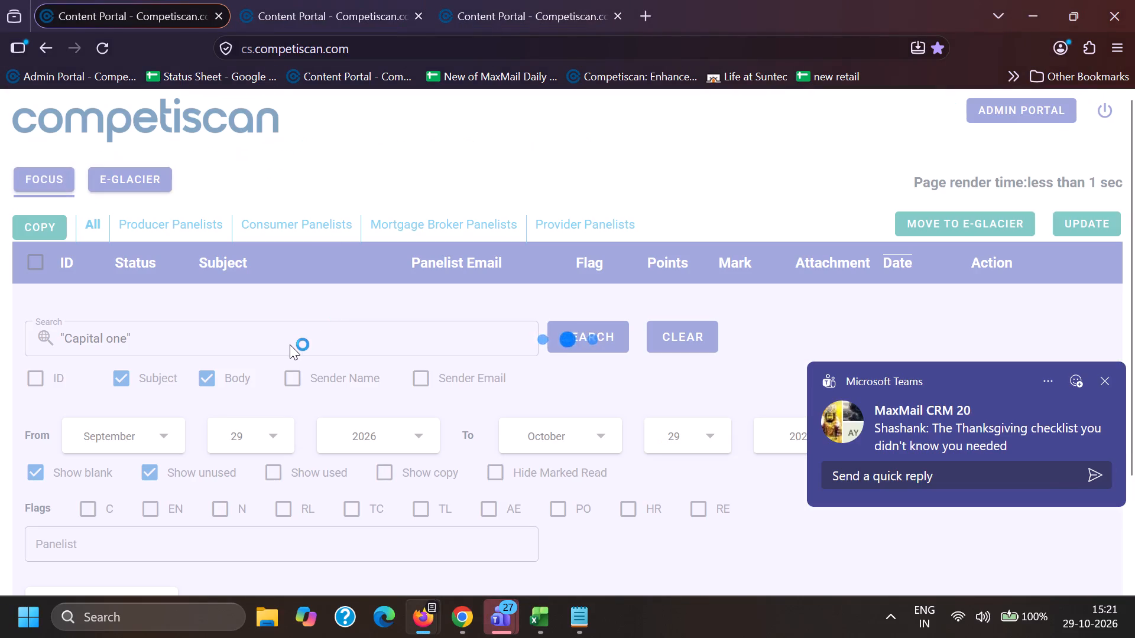
left_click(465, 625)
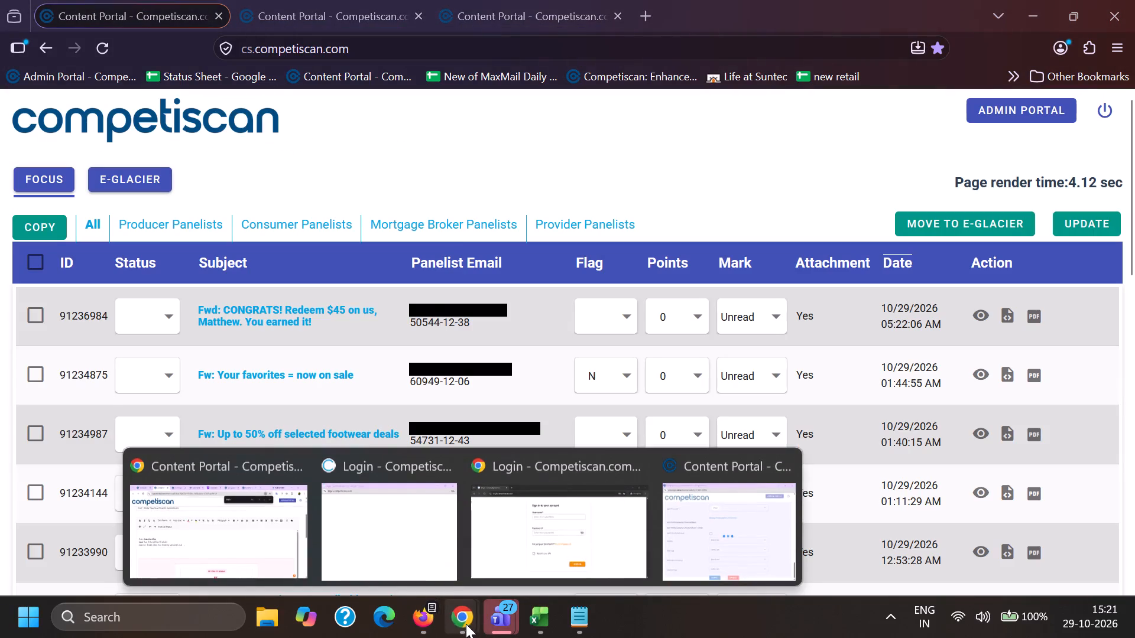
left_click(382, 179)
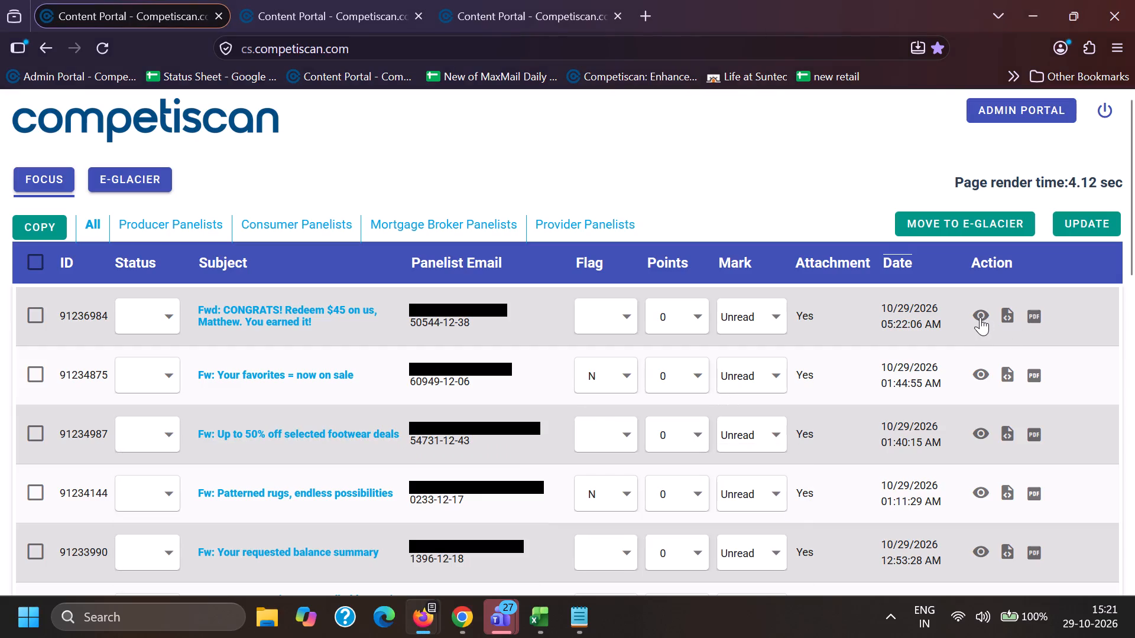
Preview the Capital One email 91236984 about redeeming $45 and return to the email list.
left_click(980, 317)
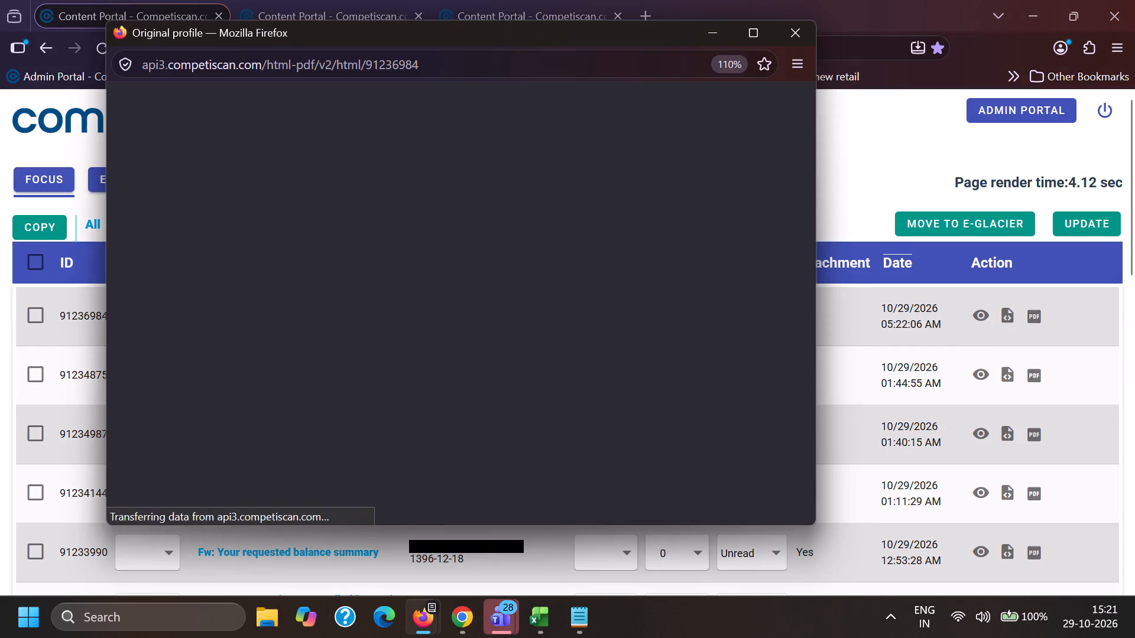
scroll(308, 246, "down", 7)
scroll(319, 271, "up", 7)
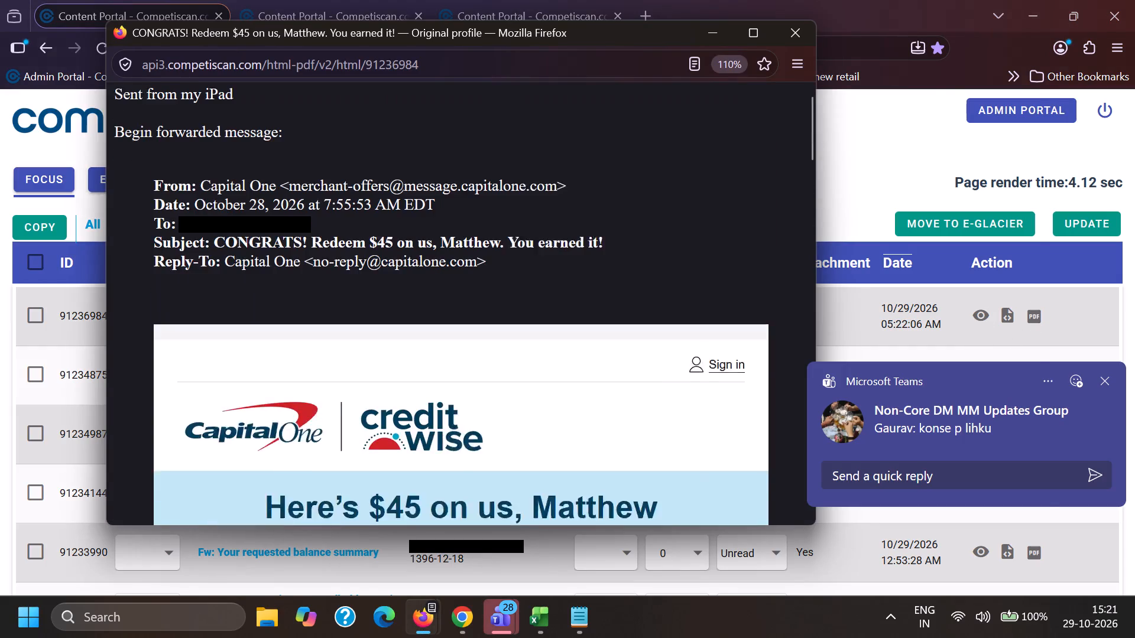
key("alt+Tab")
left_click(381, 197)
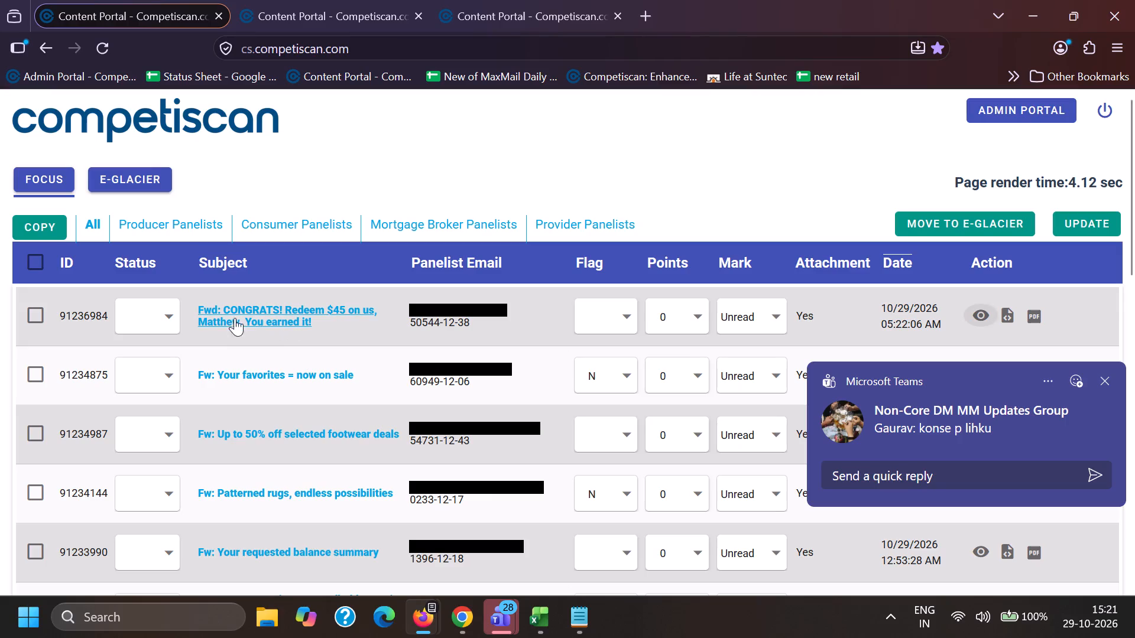
Copy "CONGRATS! Redeem $45 on us," from the email's subject and search for it as a quoted subject phrase in the Chrome portal.
left_click_drag(224, 302, 382, 315)
key("ctrl+c")
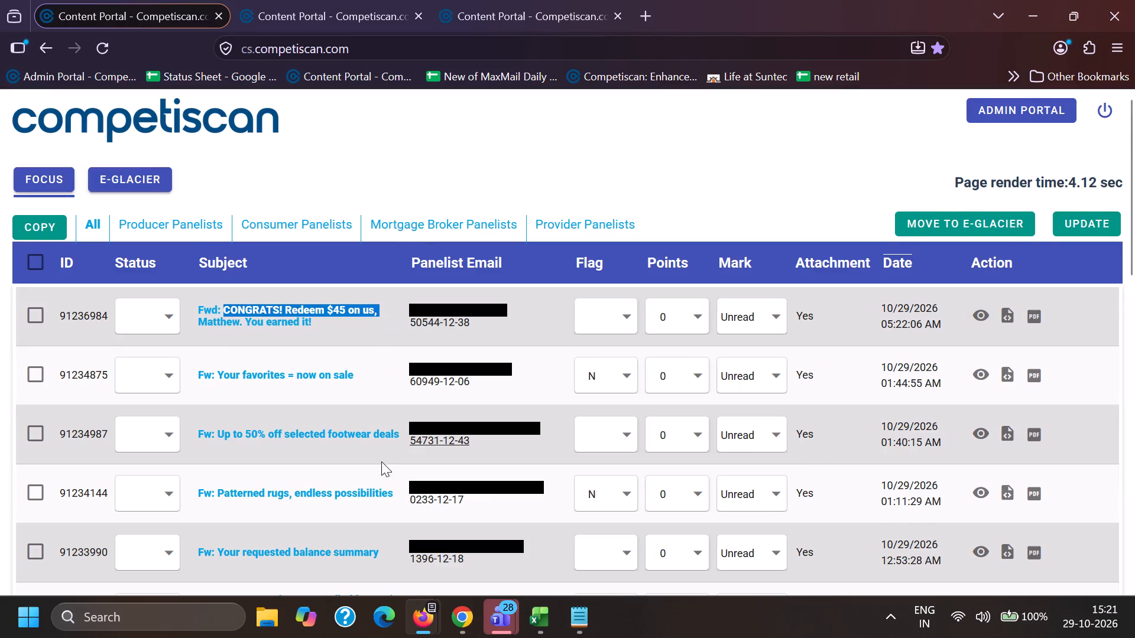
scroll(382, 463, "down", 3)
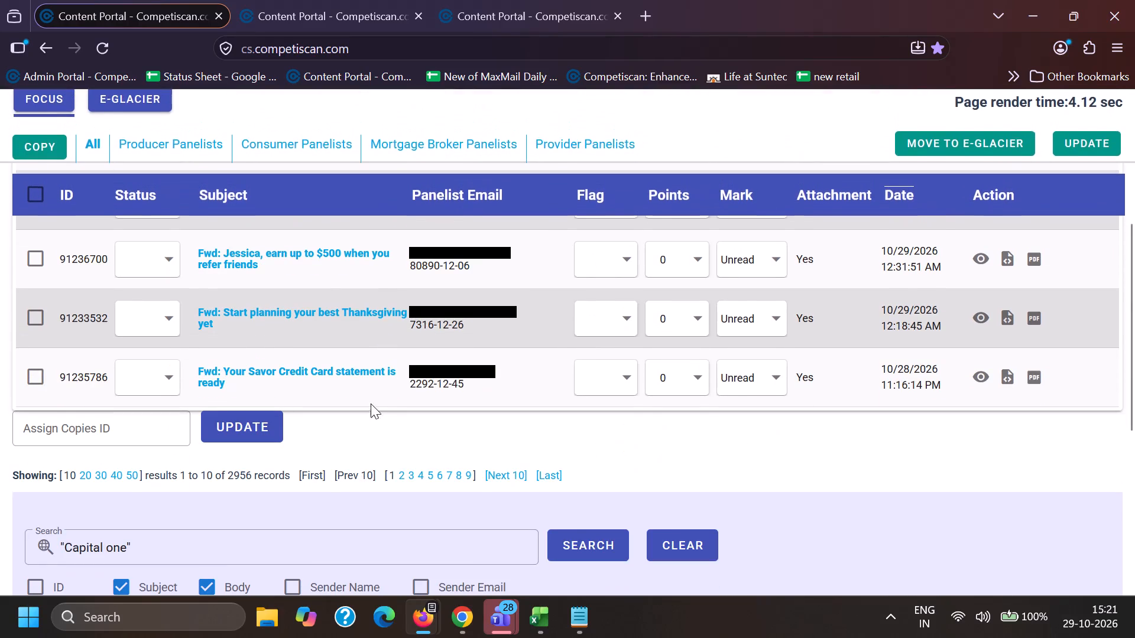
left_click(461, 613)
left_click(258, 535)
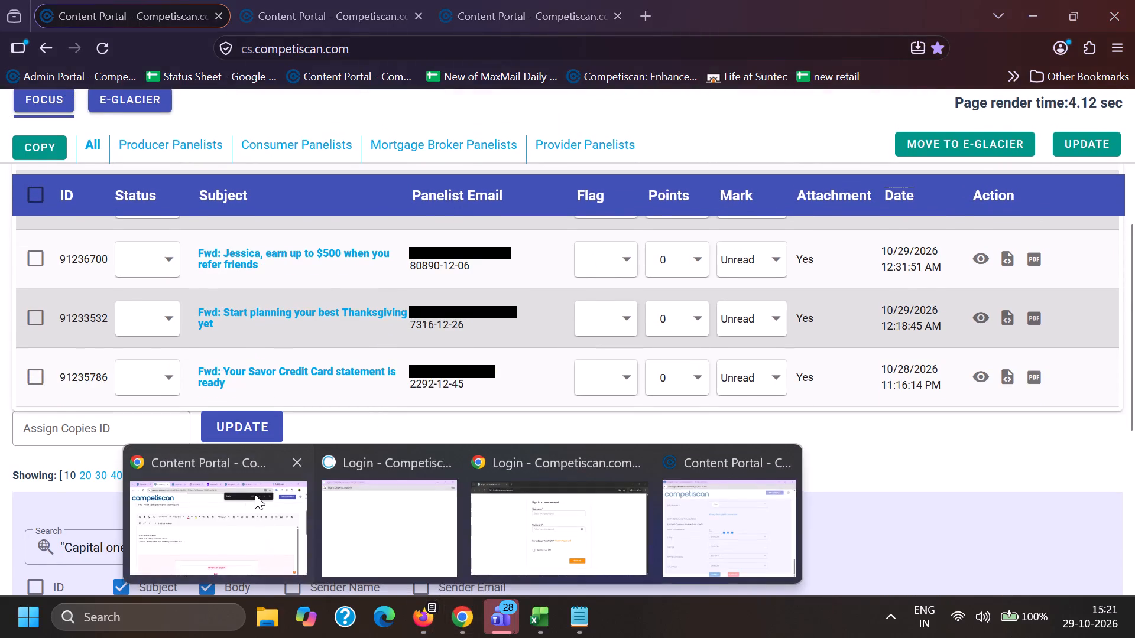
left_click(94, 0)
scroll(213, 292, "down", 2)
left_click_drag(377, 298, 1, 326)
key("BackSpace")
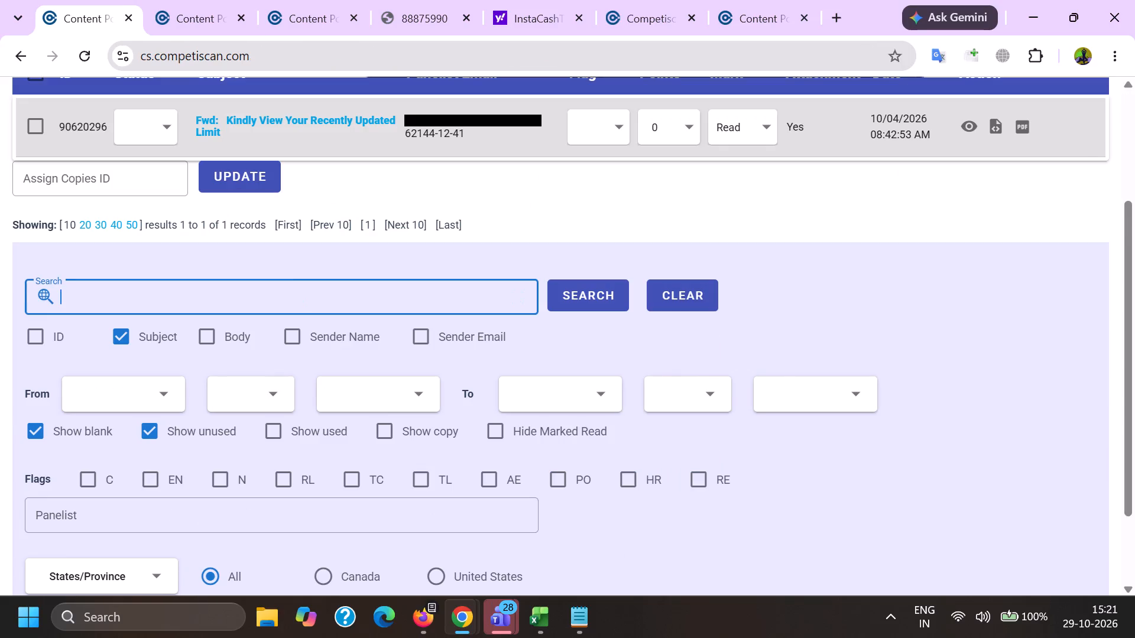
key("shift+quotedbl")
key("ctrl+v")
key("shift+quotedbl")
key("Return")
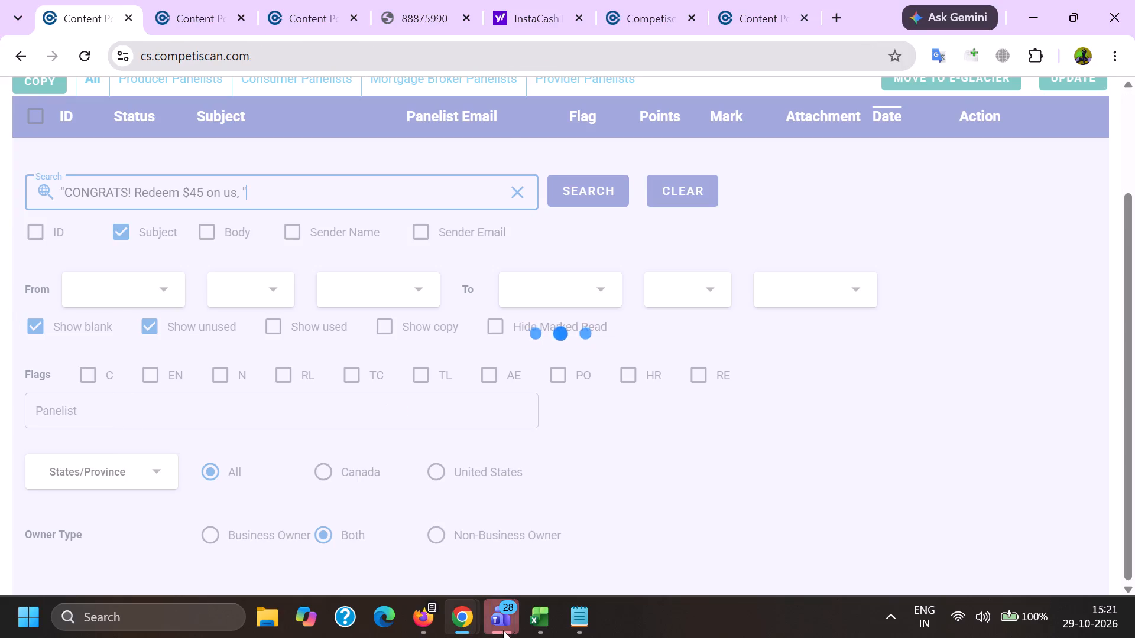
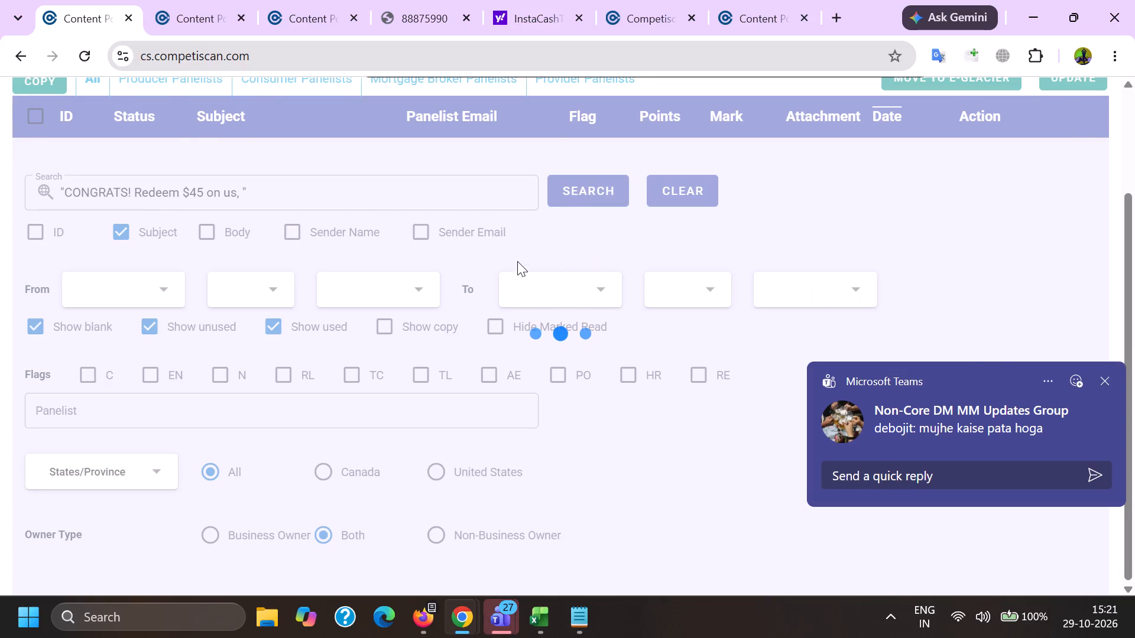
Preview the used $45 Capital One emails 91053751, 90952878 and 90965474 to compare their offer content.
scroll(365, 350, "down", 1)
left_click(974, 272)
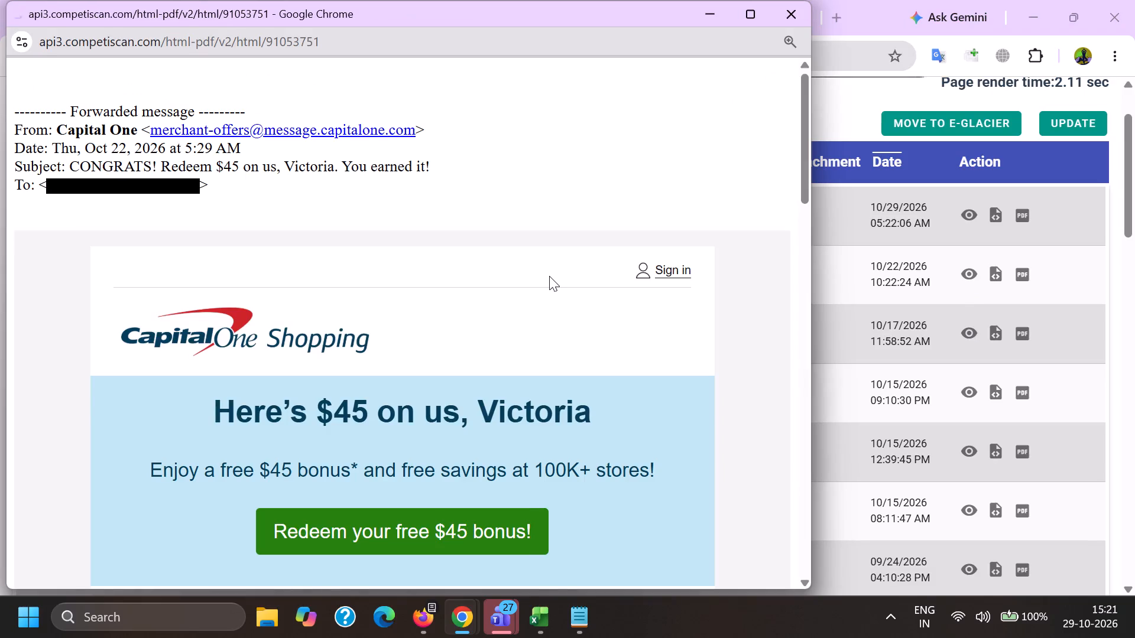
scroll(549, 280, "down", 3)
scroll(575, 324, "down", 3)
key("alt+Tab")
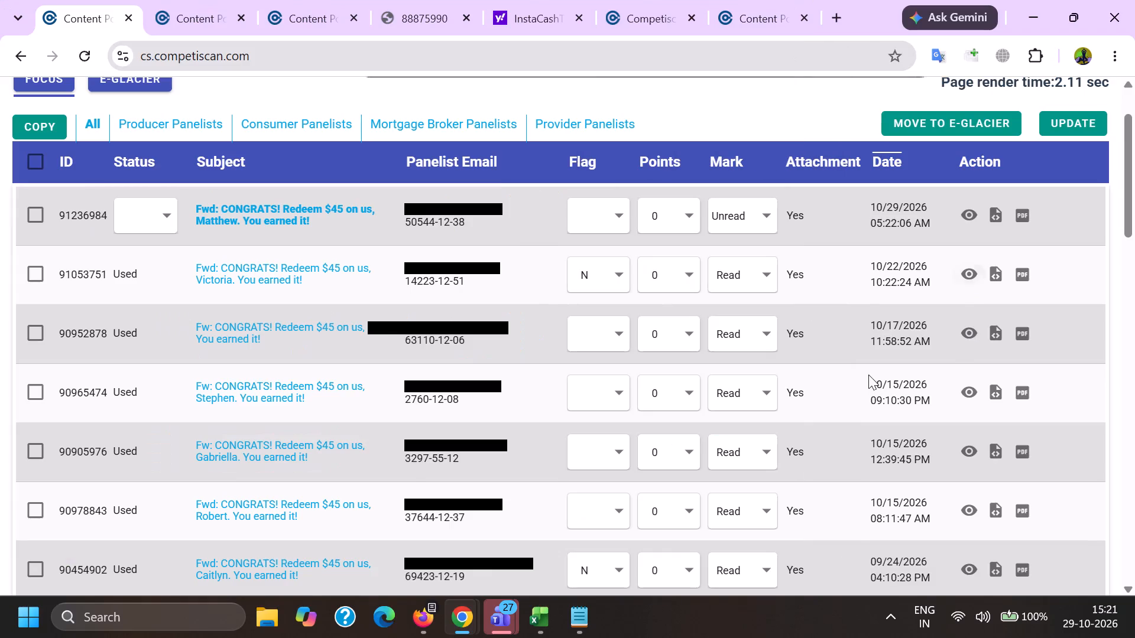
left_click(969, 335)
scroll(618, 386, "down", 5)
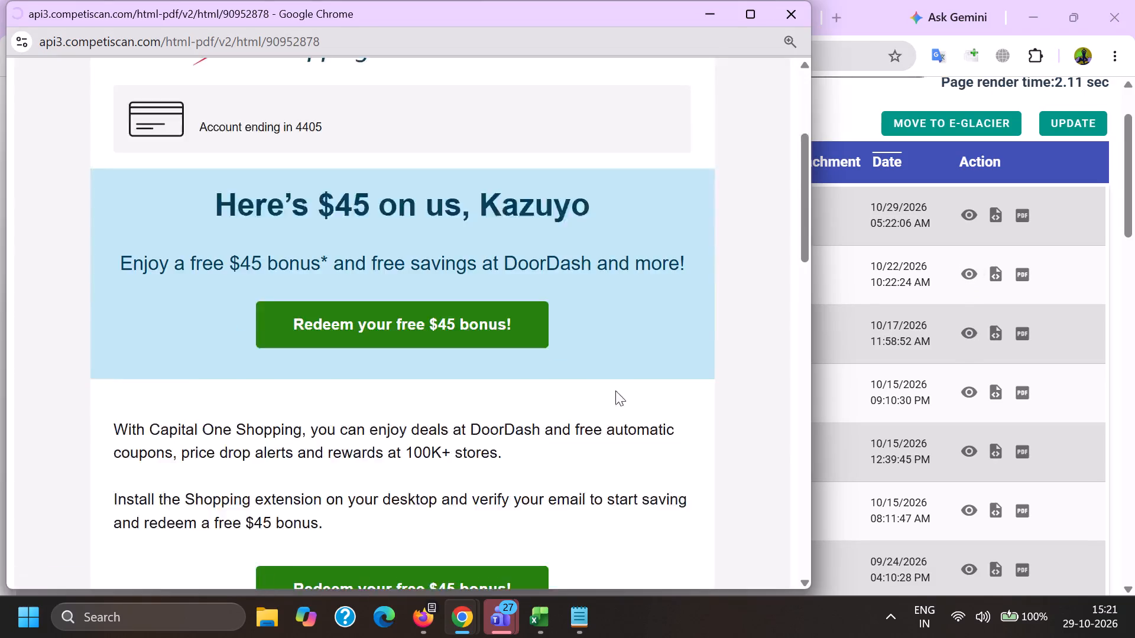
scroll(614, 392, "up", 4)
key("alt+Tab")
left_click(973, 394)
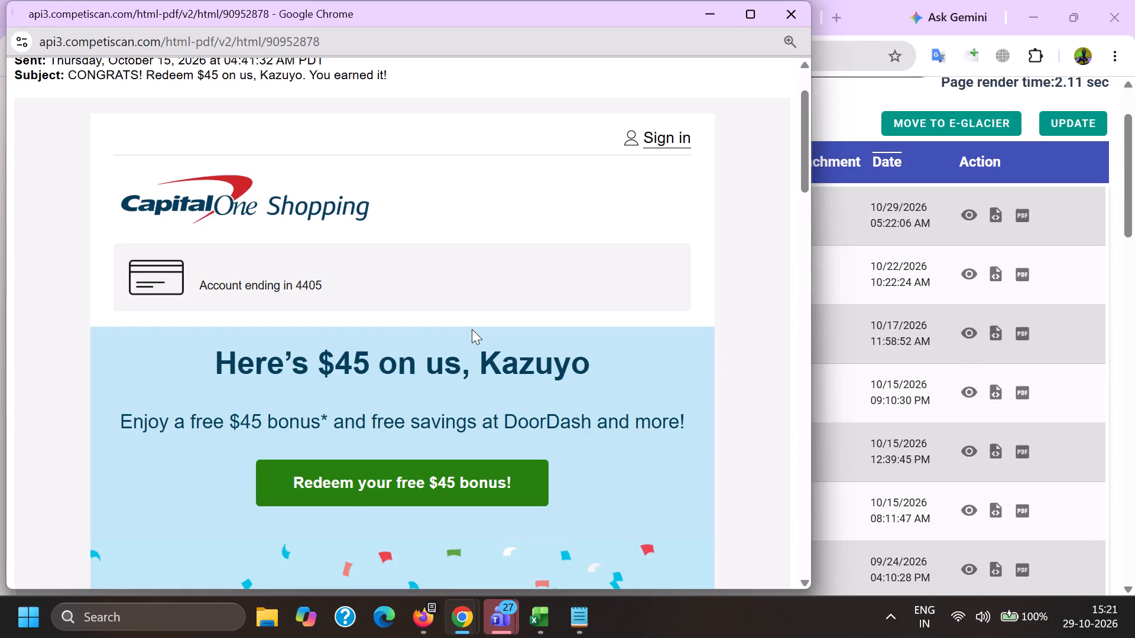
scroll(472, 329, "down", 4)
key("alt+Tab")
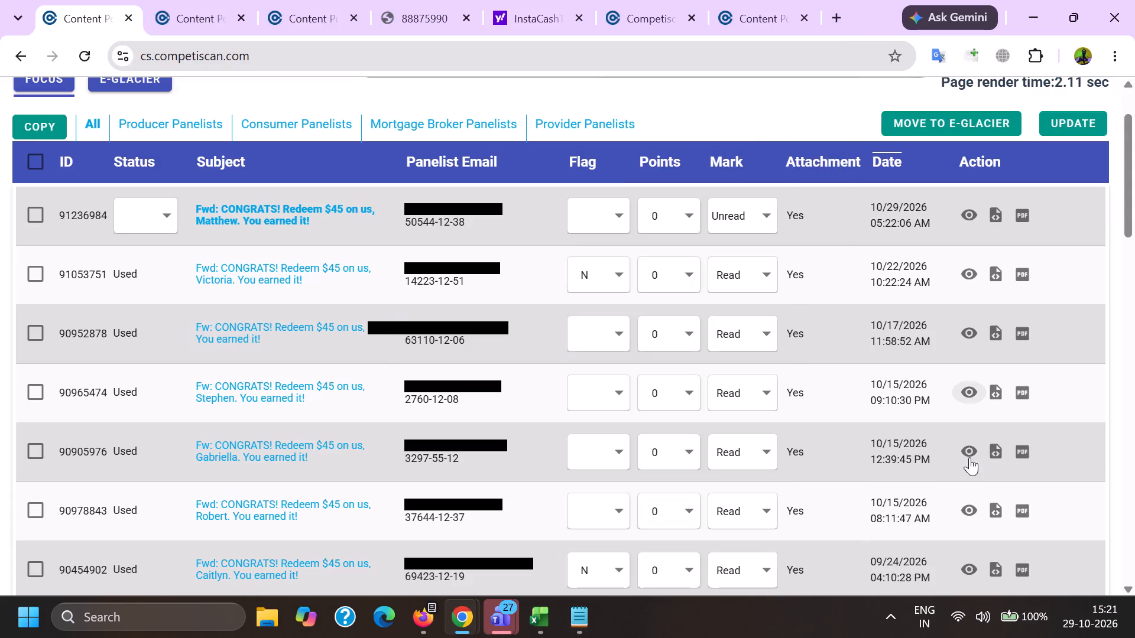
Preview the used $45 Capital One emails 90905976 and 90978843 to compare their offer content.
left_click(972, 454)
scroll(531, 390, "down", 5)
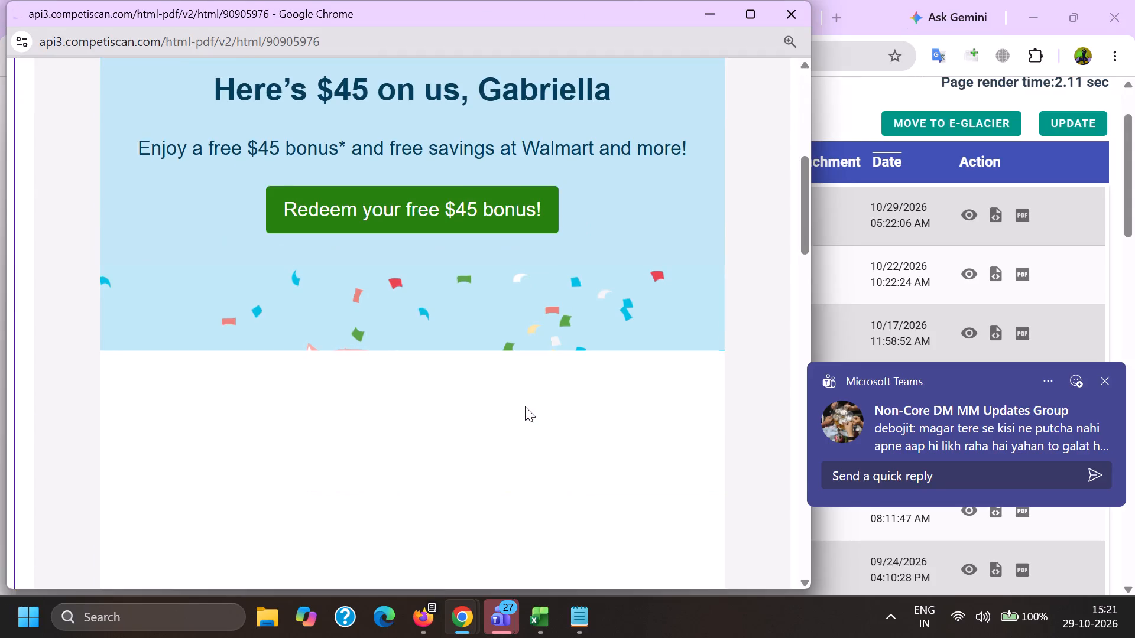
key("alt+Tab")
left_click(1106, 388)
left_click(974, 516)
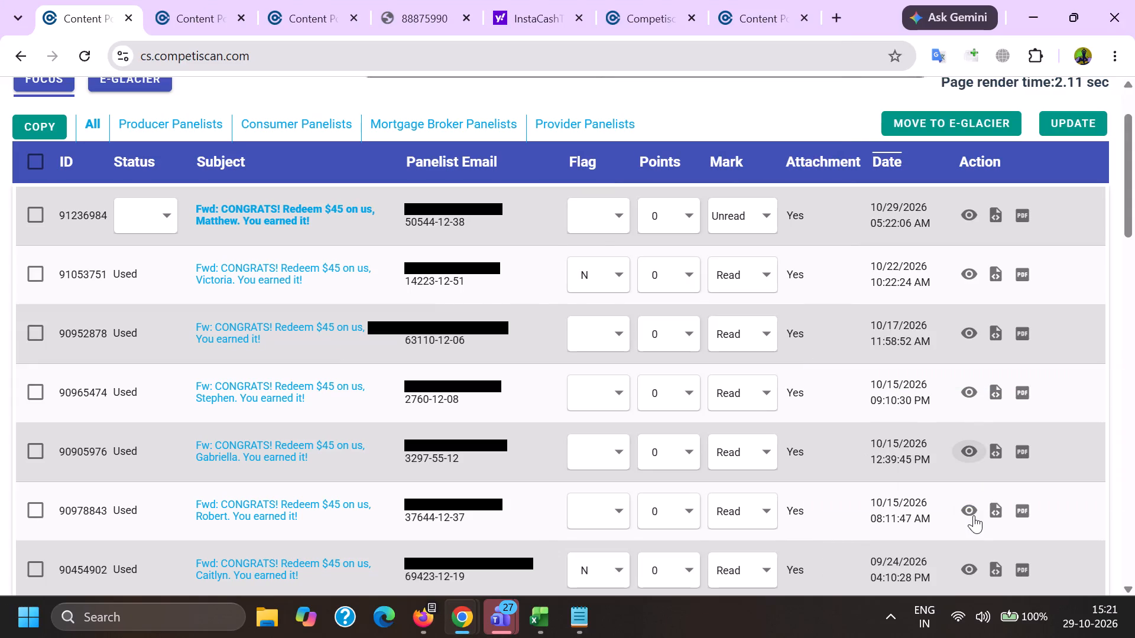
scroll(391, 321, "down", 11)
scroll(392, 343, "up", 16)
key("alt+Tab")
Open the unprocessed Capital One email 91236984 from its subject link.
left_click(233, 220, "ctrl")
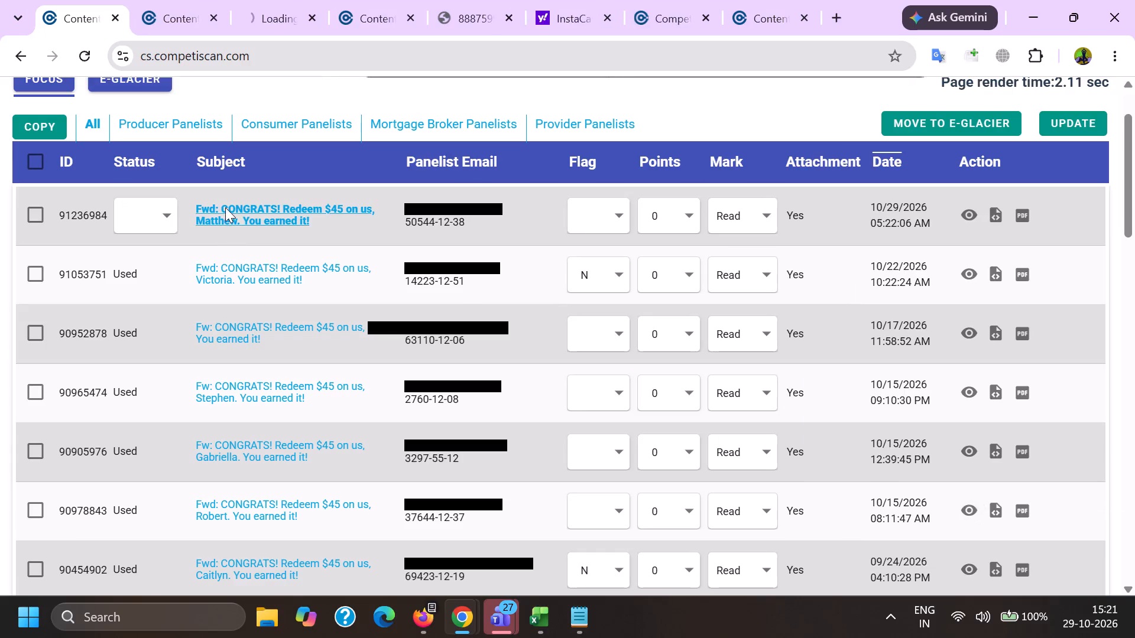
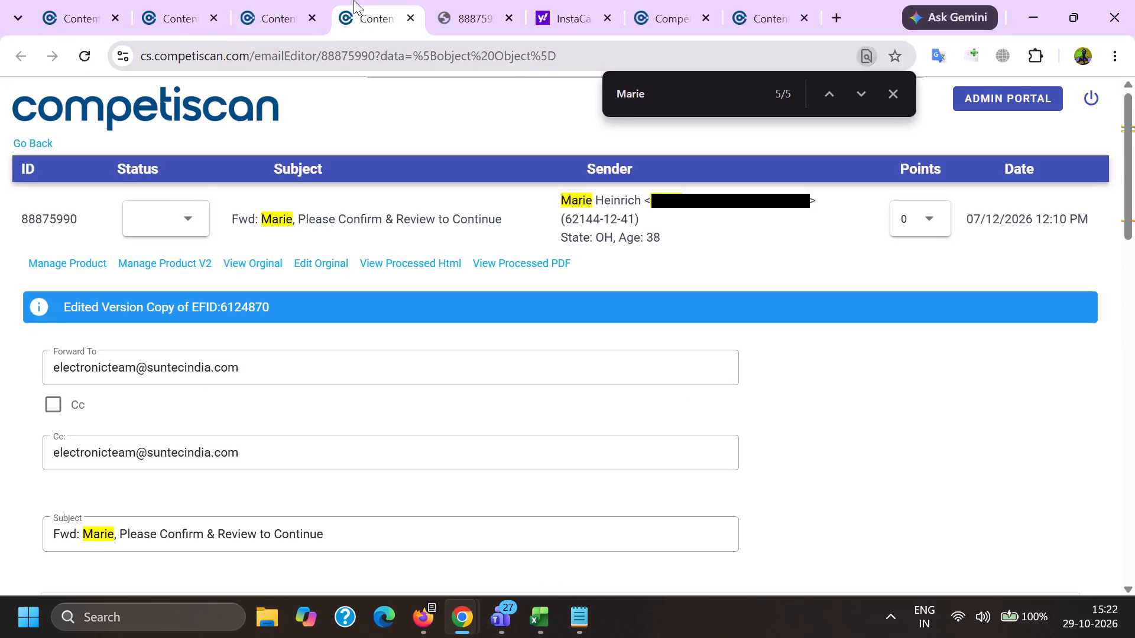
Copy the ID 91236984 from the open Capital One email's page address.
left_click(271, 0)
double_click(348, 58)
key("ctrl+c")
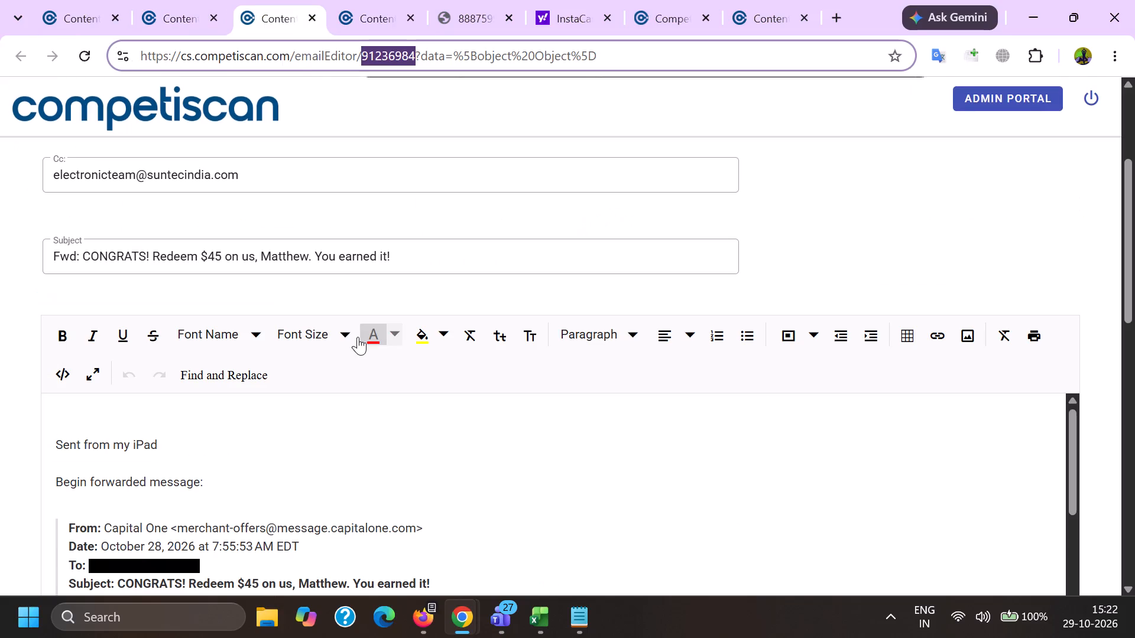
Preview the used $45 Capital One emails 90454902, 90443566, 90431725, 90428381 and 90154627 to compare their offer content.
left_click(86, 0)
scroll(941, 532, "down", 1)
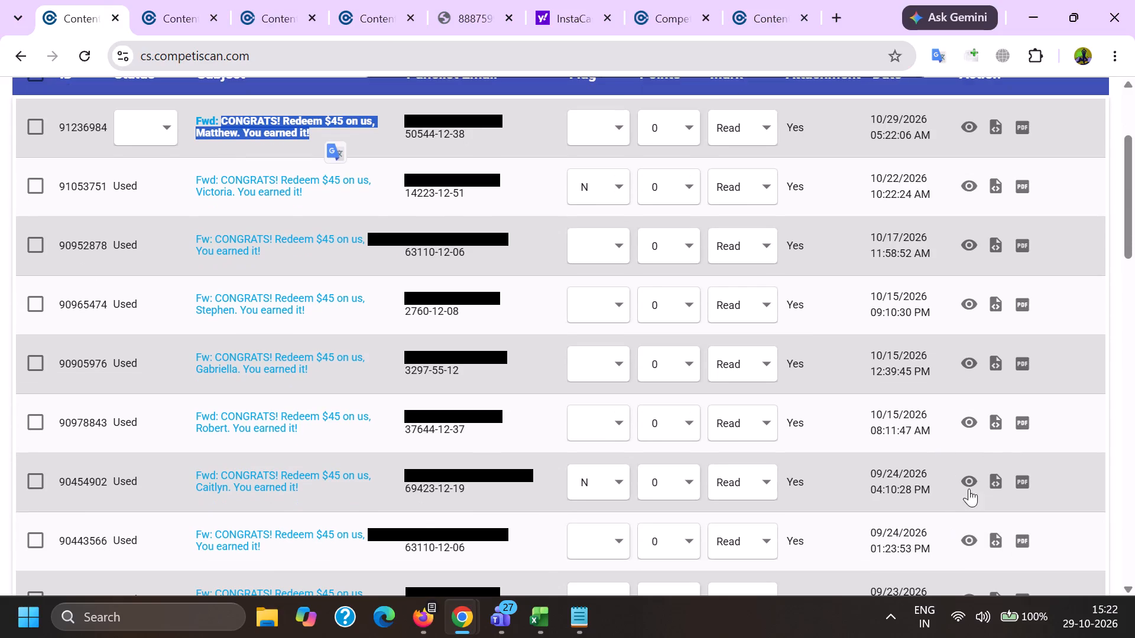
left_click(969, 475)
left_click(973, 535)
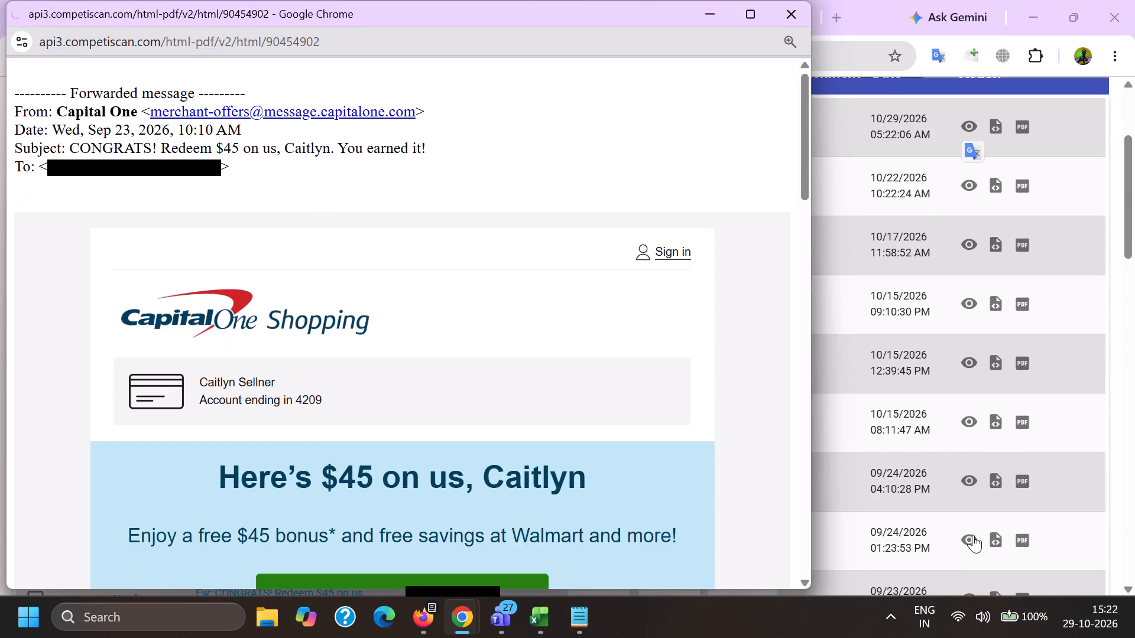
key("alt+Tab")
scroll(947, 392, "down", 1)
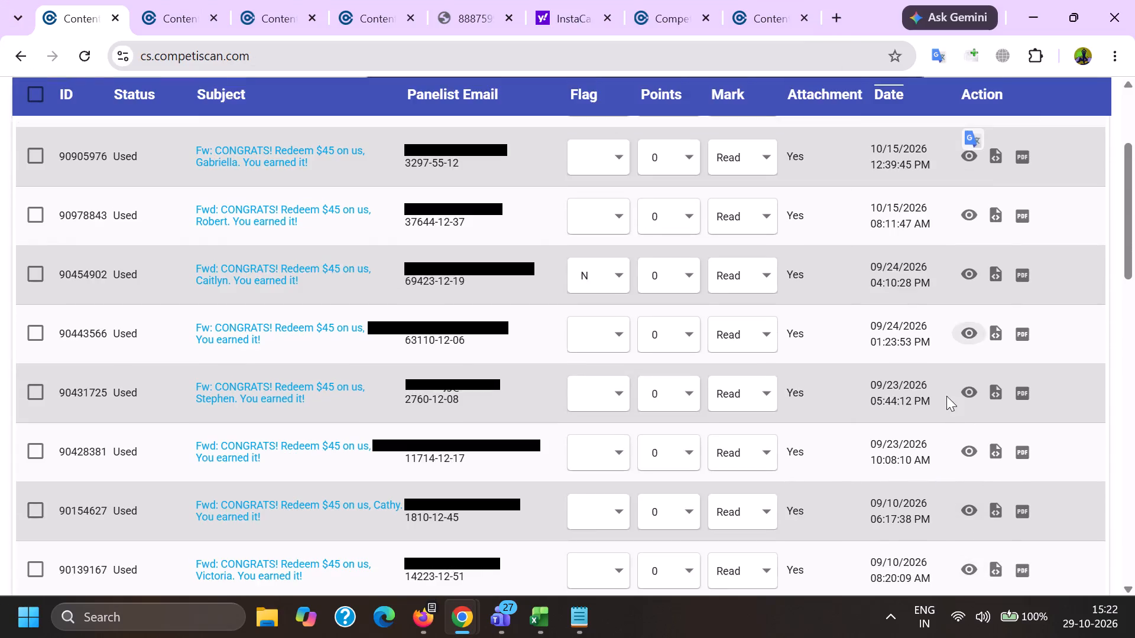
left_click(970, 318)
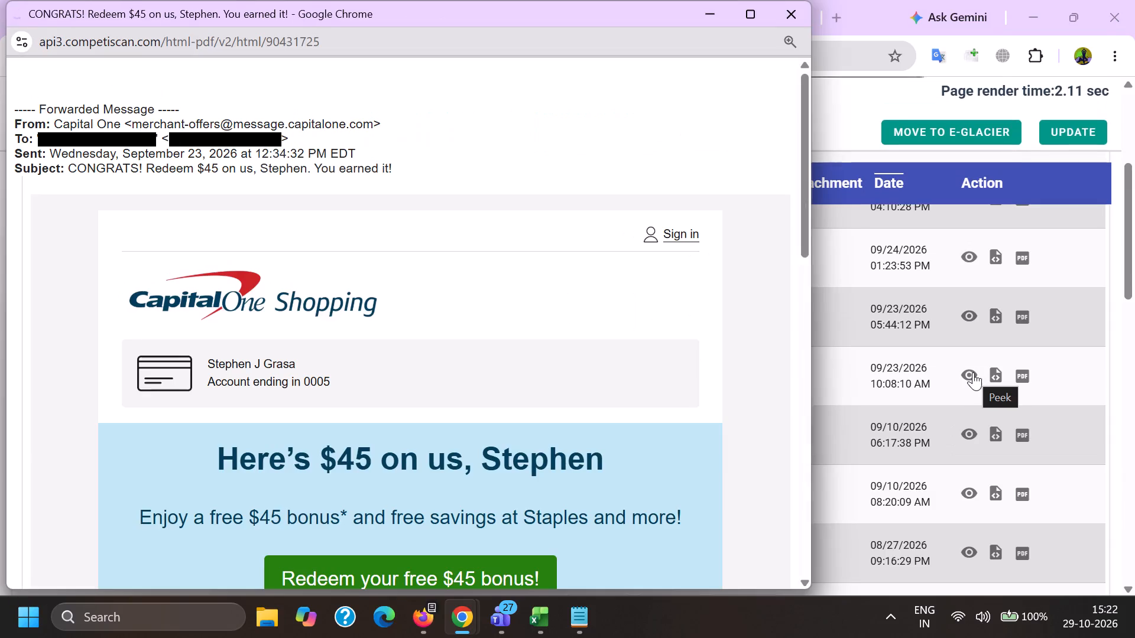
left_click(973, 372)
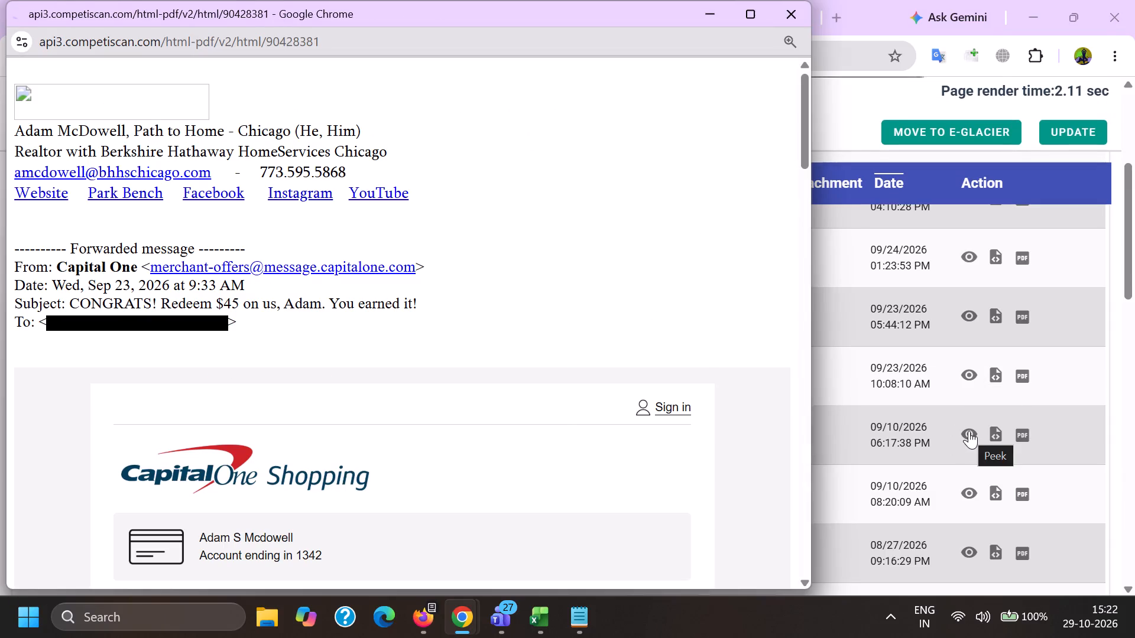
left_click(969, 431)
scroll(541, 349, "down", 2)
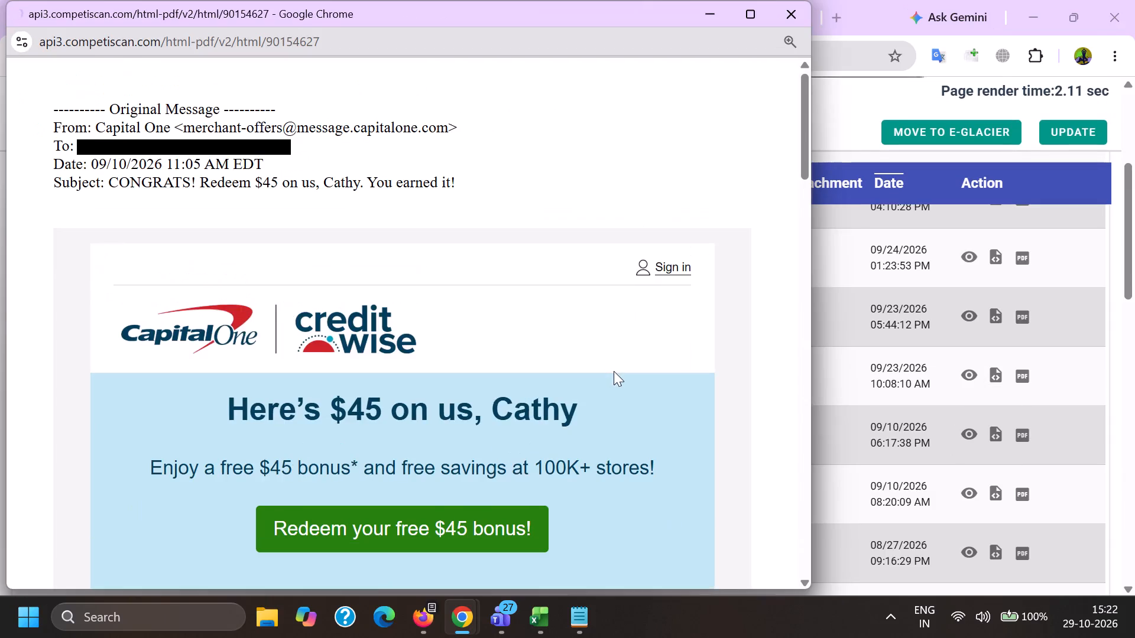
scroll(614, 371, "down", 12)
key("alt+Tab")
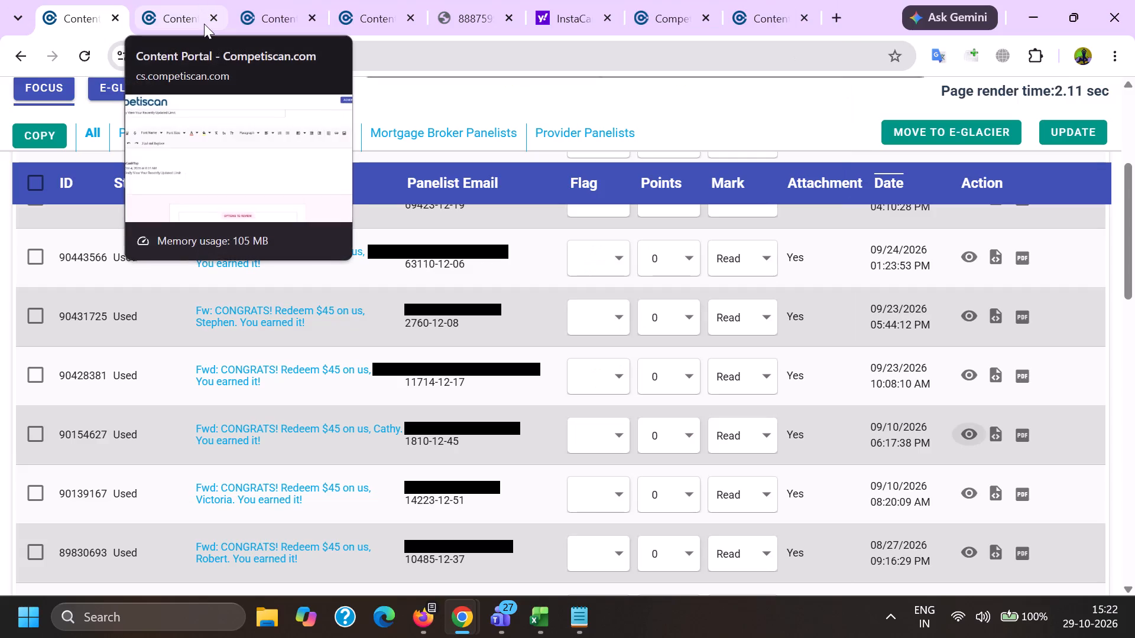
Search the admin site's Temp Products for used email ID 90154627 and open its product record.
double_click(84, 439)
key("ctrl+c")
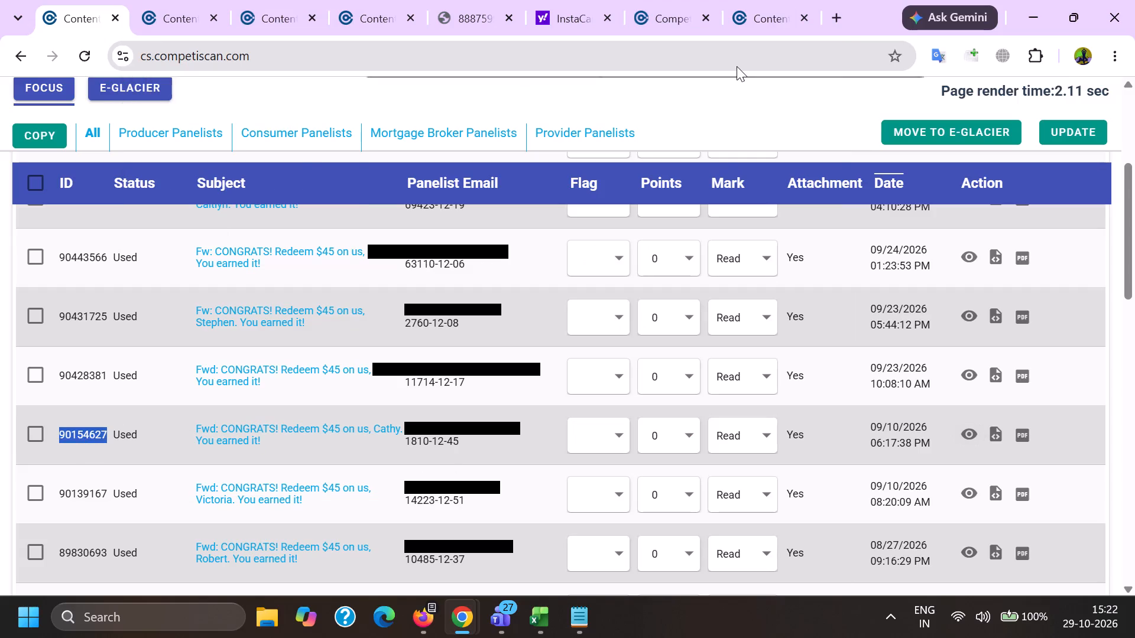
left_click(694, 0)
scroll(66, 341, "down", 9)
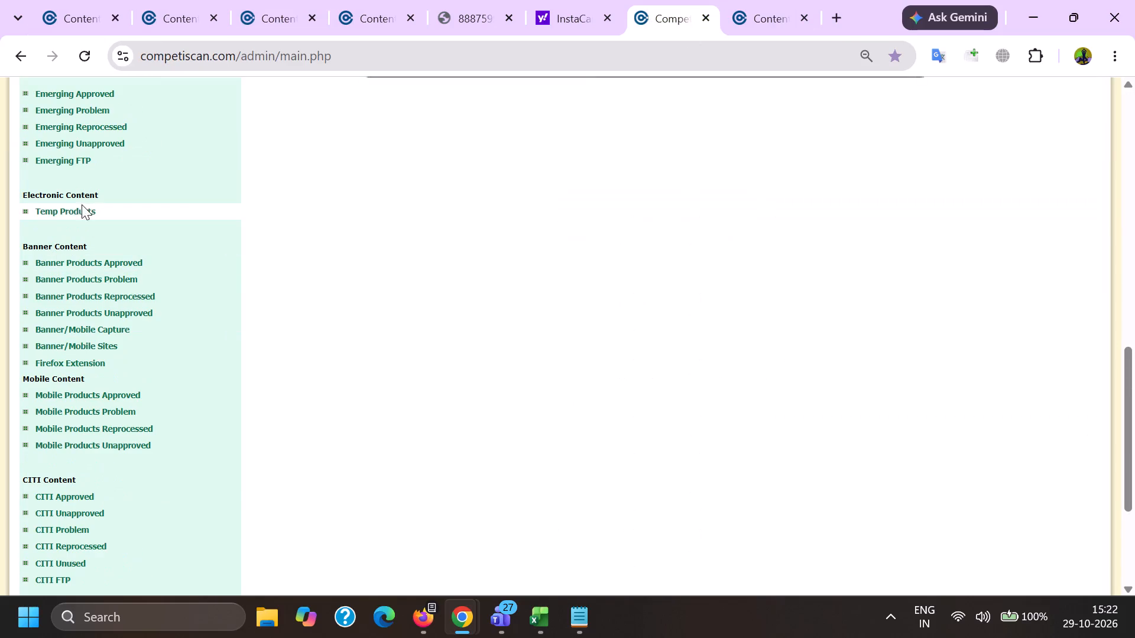
left_click(79, 209)
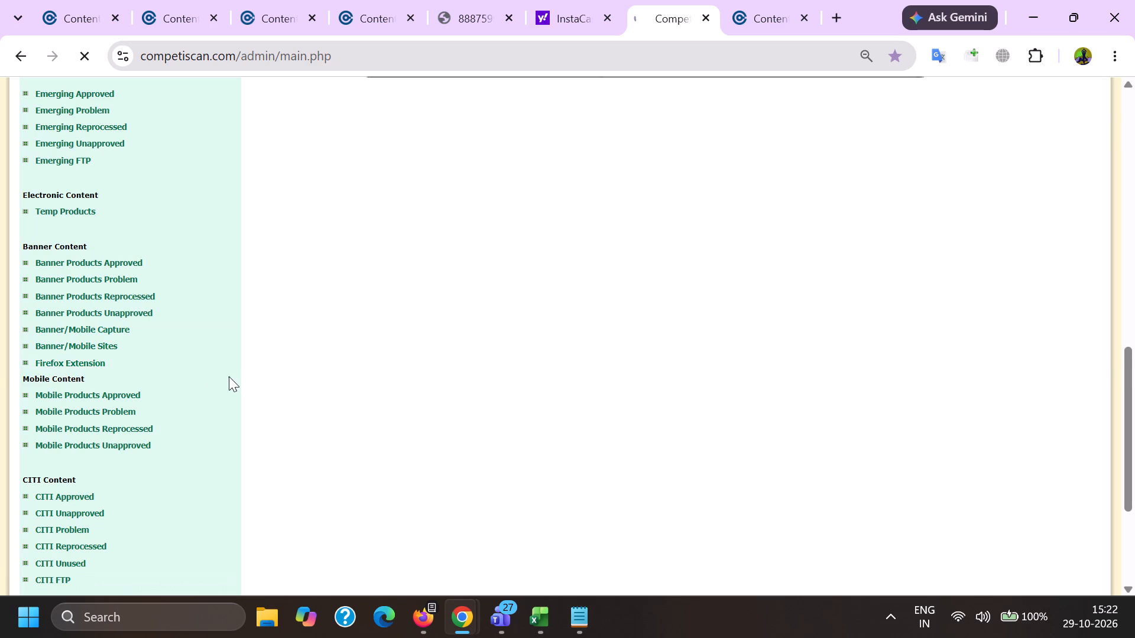
scroll(411, 344, "up", 5)
scroll(355, 301, "up", 10)
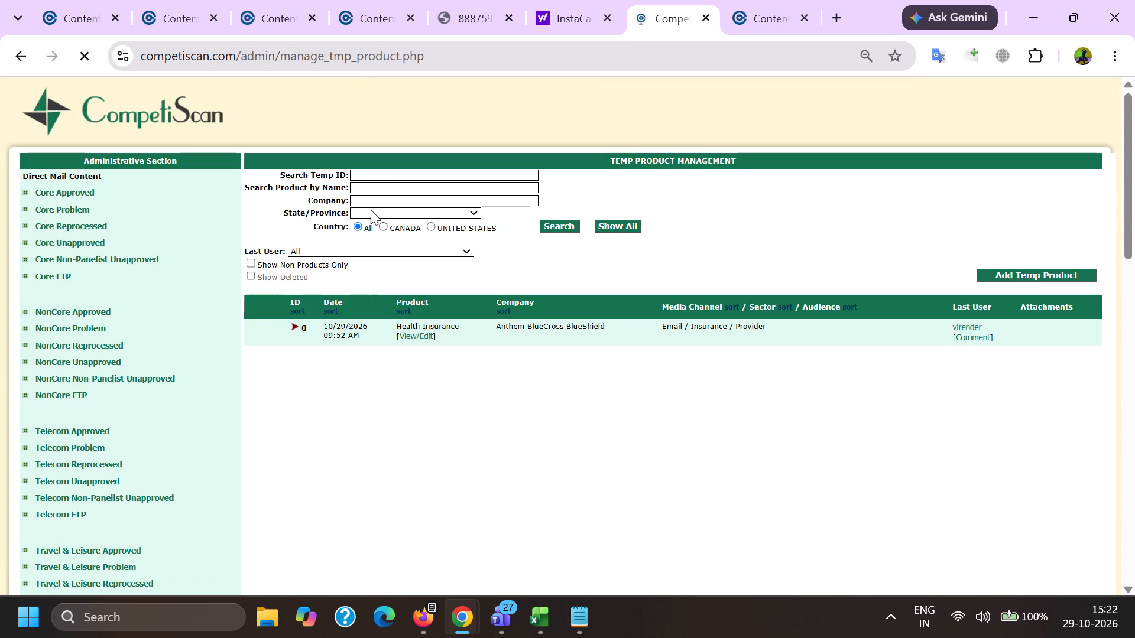
left_click(365, 175)
key("ctrl+v")
key("Return")
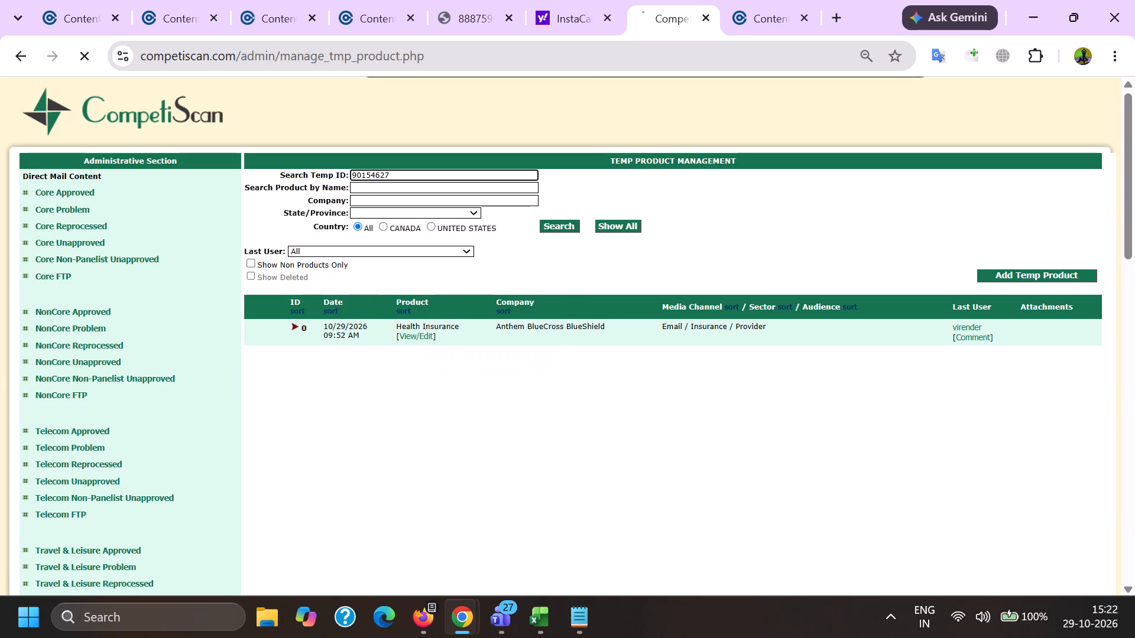
left_click(468, 333, "ctrl")
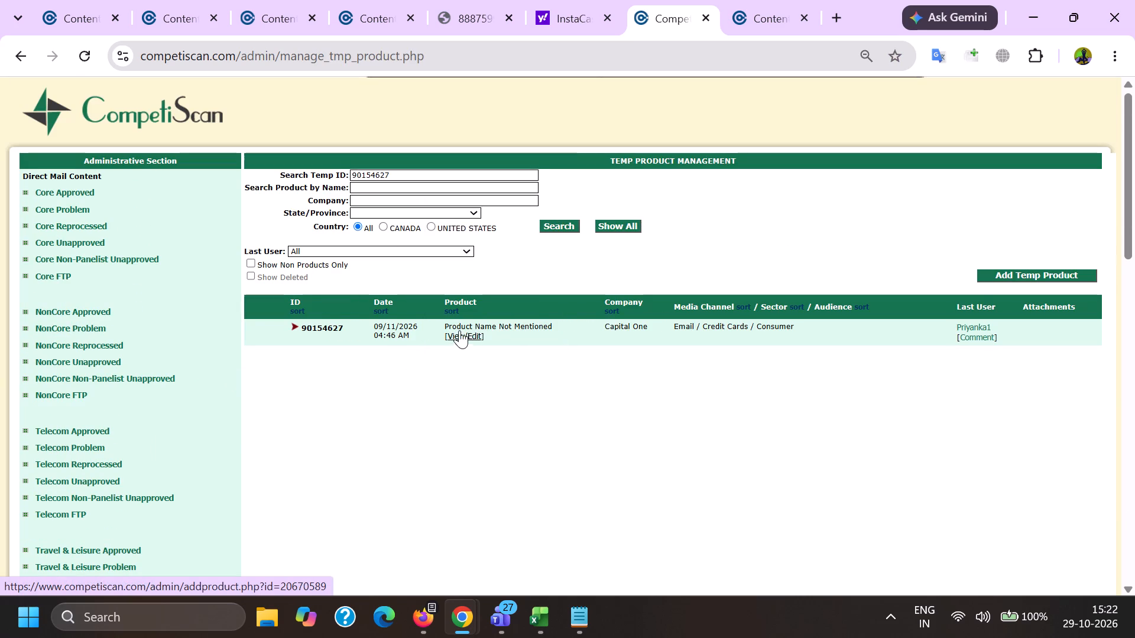
left_click(468, 335, "ctrl")
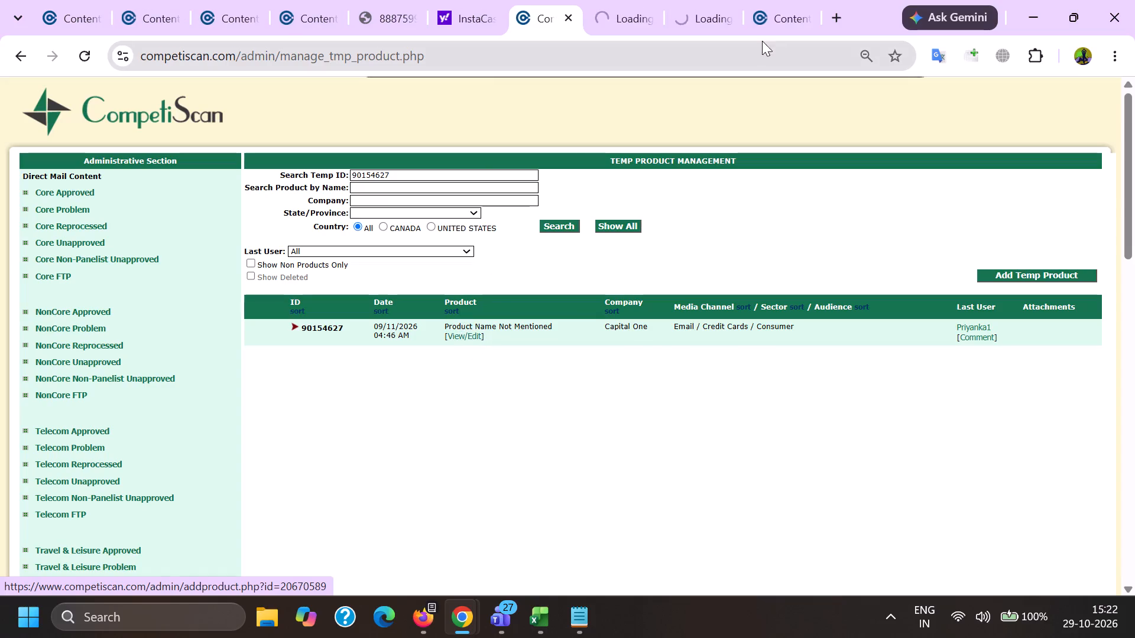
Close the duplicate product record and the email editors for 88449137 and 90620296.
left_click(716, 0)
left_click(723, 18)
left_click(723, 18)
left_click(723, 18)
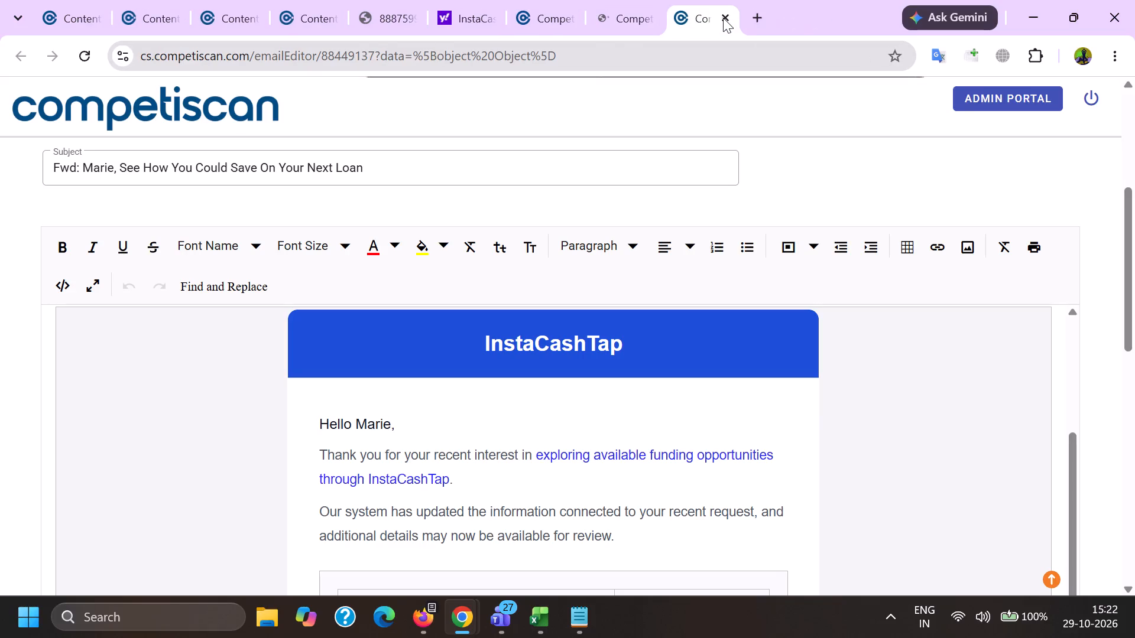
left_click(152, 0)
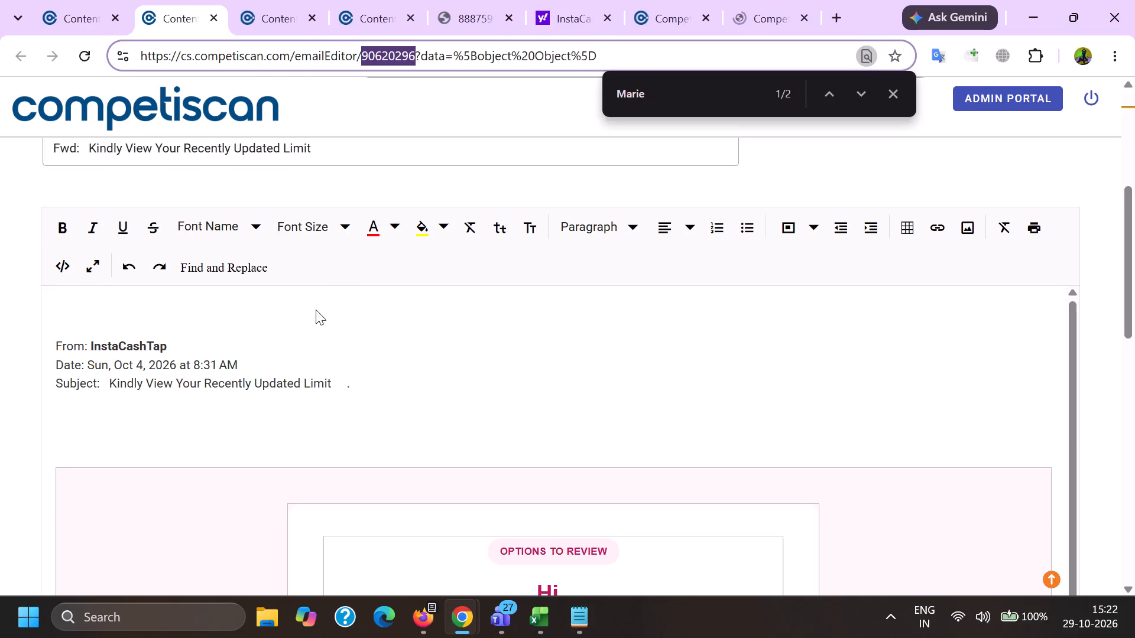
left_click(213, 18)
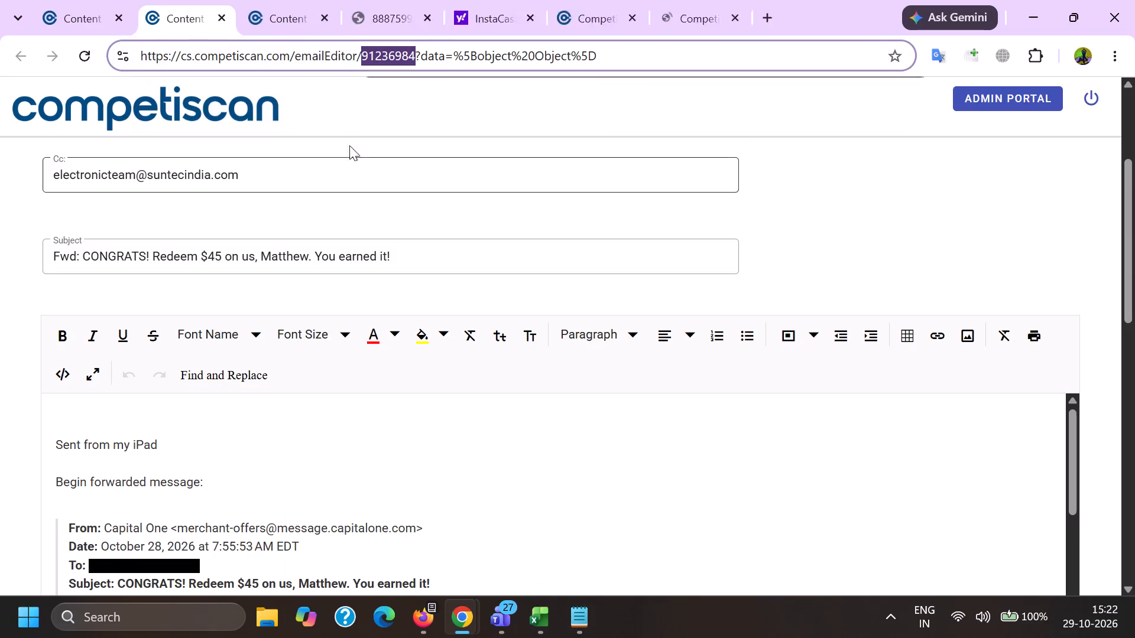
Delete the "Sent from my iPad" and "Begin forwarded message:" lines from the body of email 91236984.
scroll(330, 264, "down", 2)
left_click_drag(293, 302, 74, 235)
key("BackSpace")
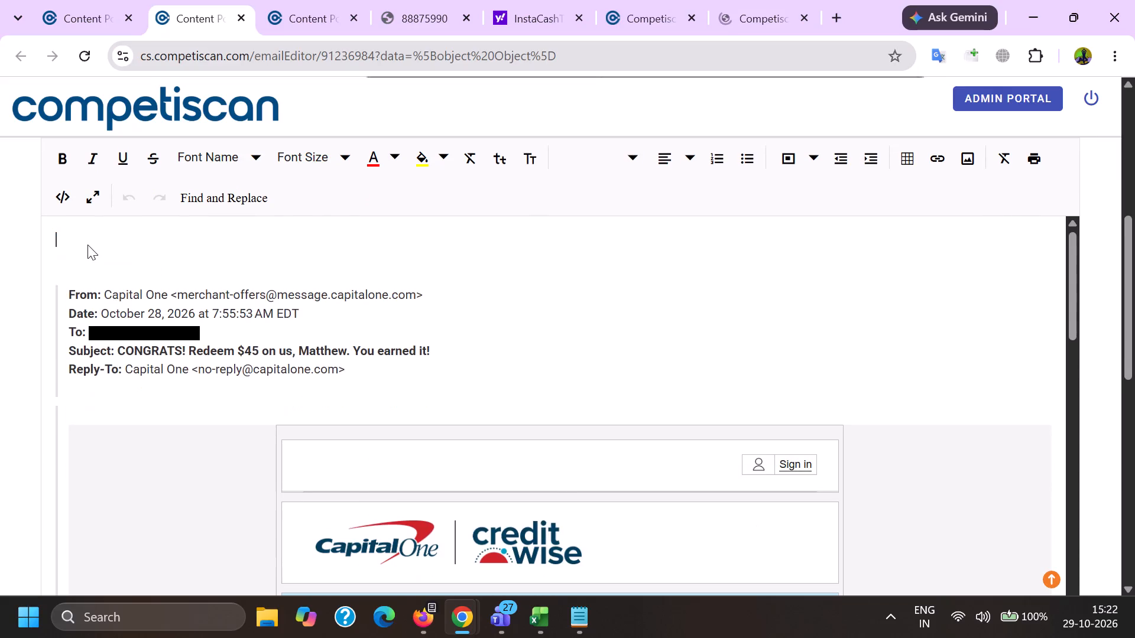
double_click(340, 60)
key("ctrl+c")
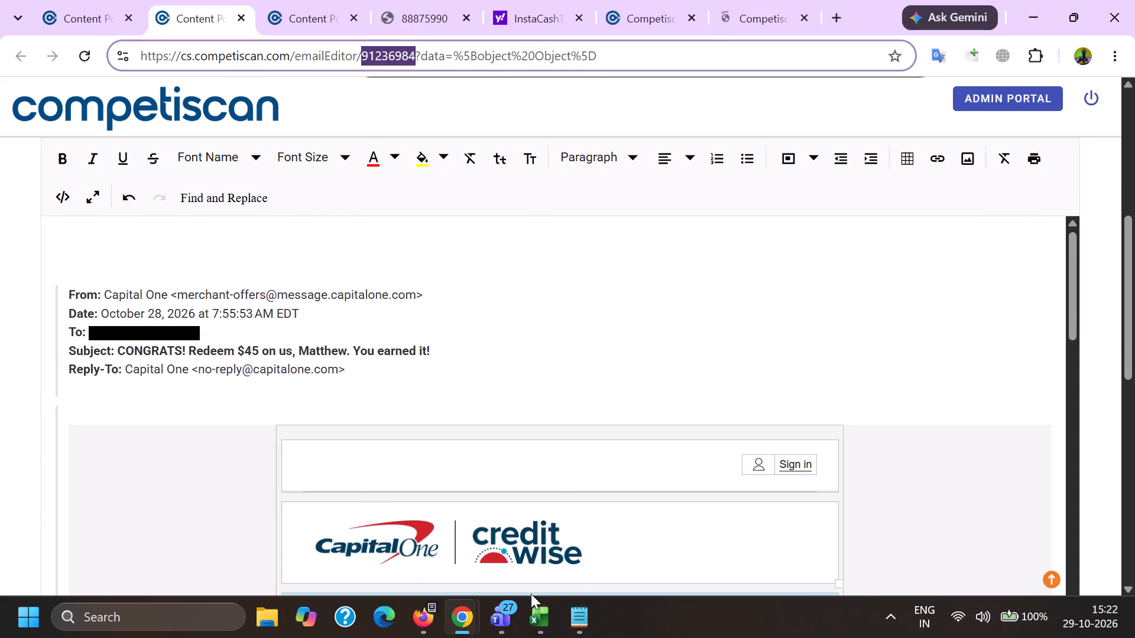
left_click(536, 620)
left_click(701, 561)
left_click(76, 469)
key("ctrl+v")
left_click(138, 468)
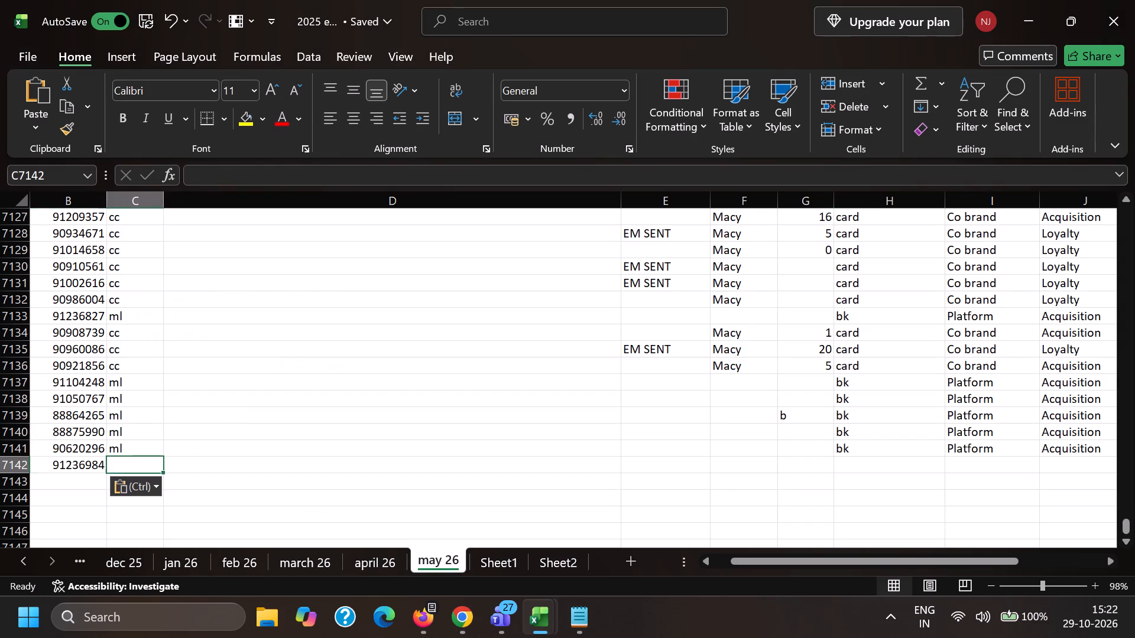
key("m")
key("l")
Complete row 7142 with bk in column H, NC in column I and Loyalty in column J.
key("Right")
key("Right")
key("Right")
key("Right")
key("Right")
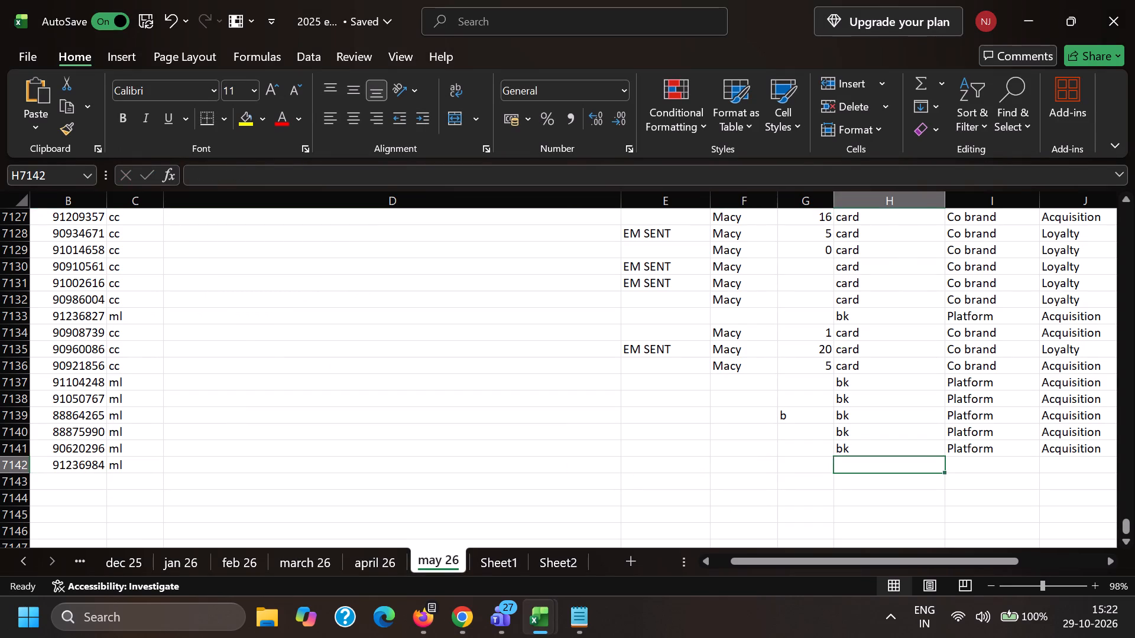
key("b")
key("Right")
key("n")
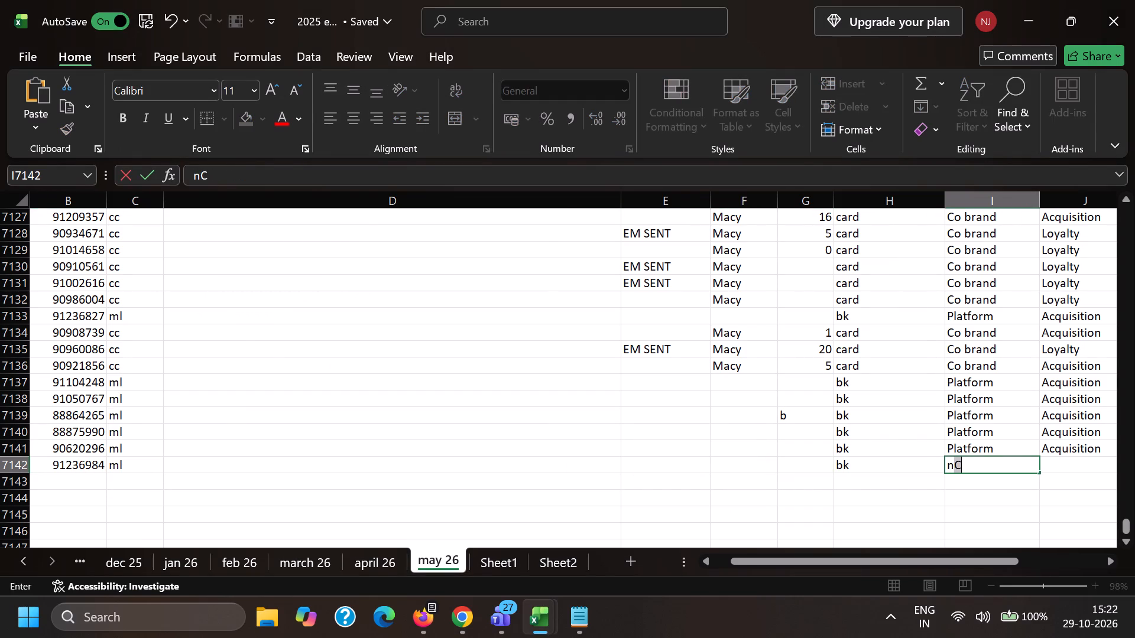
key("Right")
key("l")
key("Return")
key("Left")
key("Left")
key("Left")
key("Left")
key("Left")
key("Left")
key("Left")
key("Left")
key("Left")
key("Left")
key("Left")
key("Left")
key("Left")
key("Left")
key("Left")
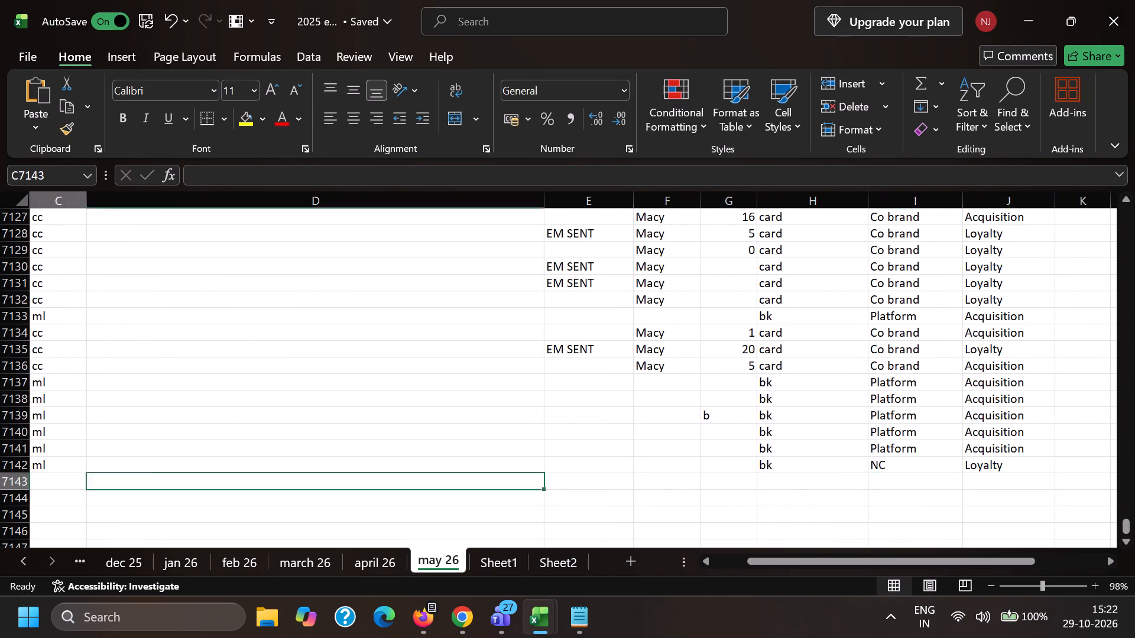
Back in email 91236984, unindent the forwarded header and remove the sender address, the To line and the Reply-To line.
key("alt+Tab")
left_click(66, 299)
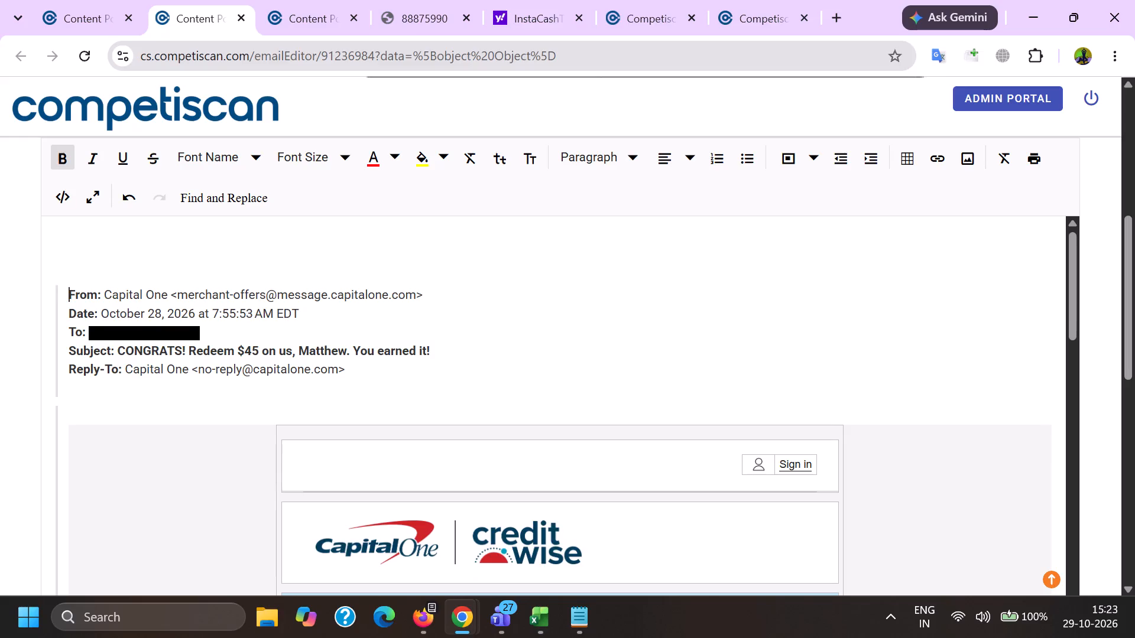
key("BackSpace")
key("Return")
left_click_drag(56, 328, 200, 329)
key("BackSpace")
key("BackSpace")
left_click_drag(158, 295, 410, 295)
key("BackSpace")
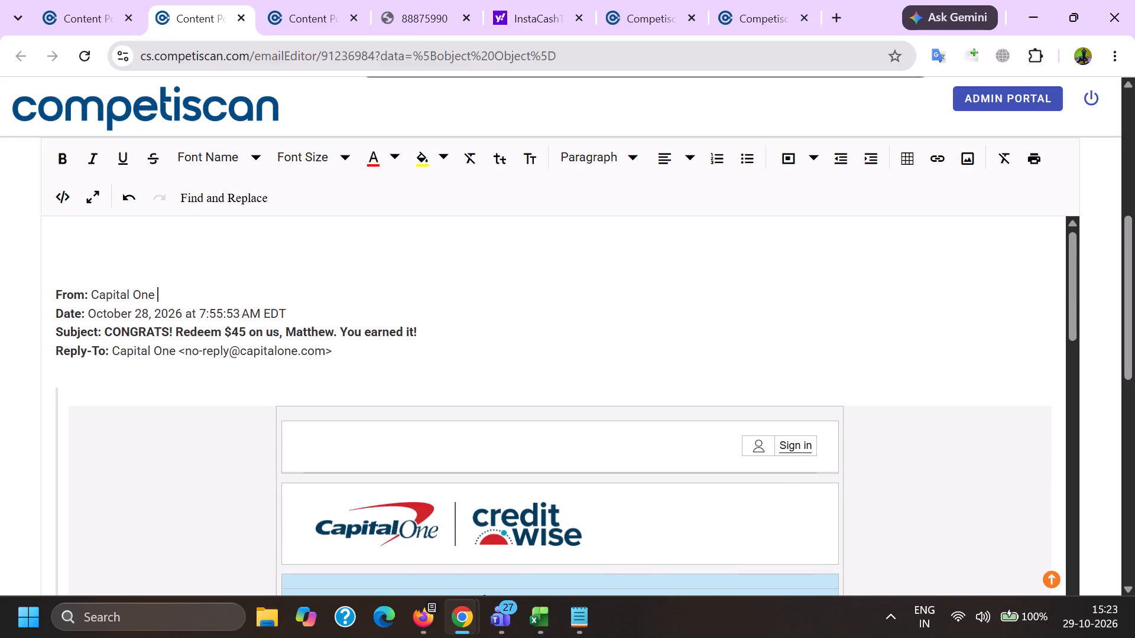
left_click_drag(378, 376, 41, 351)
key("BackSpace")
Find and delete the panelist's first name in the header's subject line and the "Here's $45 on us" headline.
double_click(321, 331)
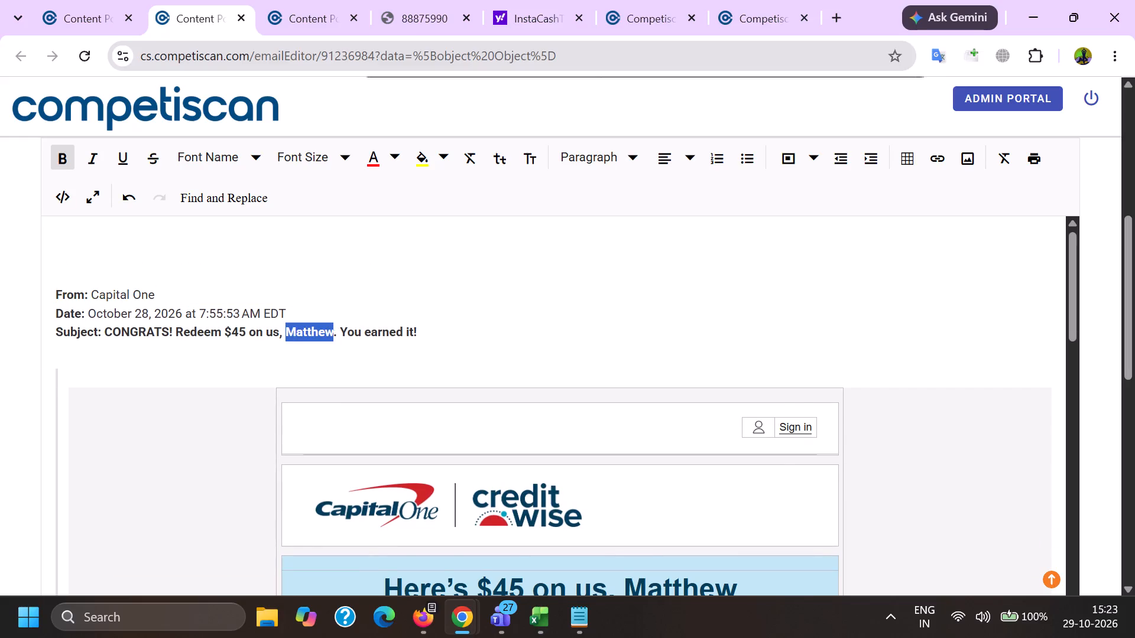
key("ctrl+c")
key("BackSpace")
key("ctrl+f")
key("ctrl+v")
key("Return")
key("Return")
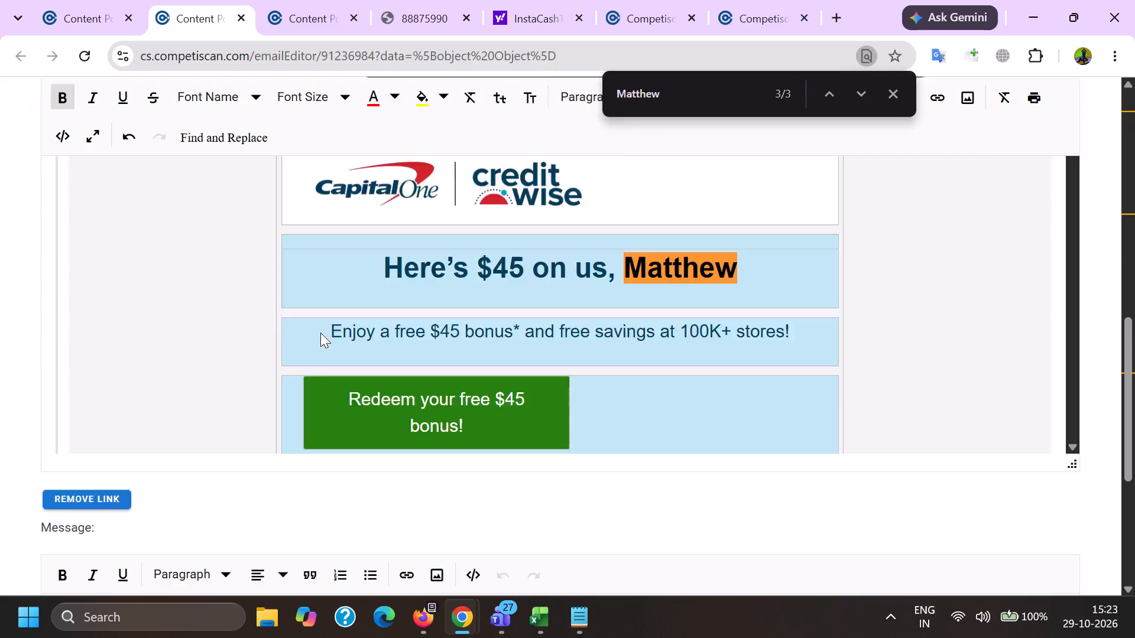
key("Return")
key("Return")
key("Return")
double_click(669, 272)
key("BackSpace")
Copy the address of the footer's Privacy link and remove all links from the email.
scroll(451, 324, "down", 5)
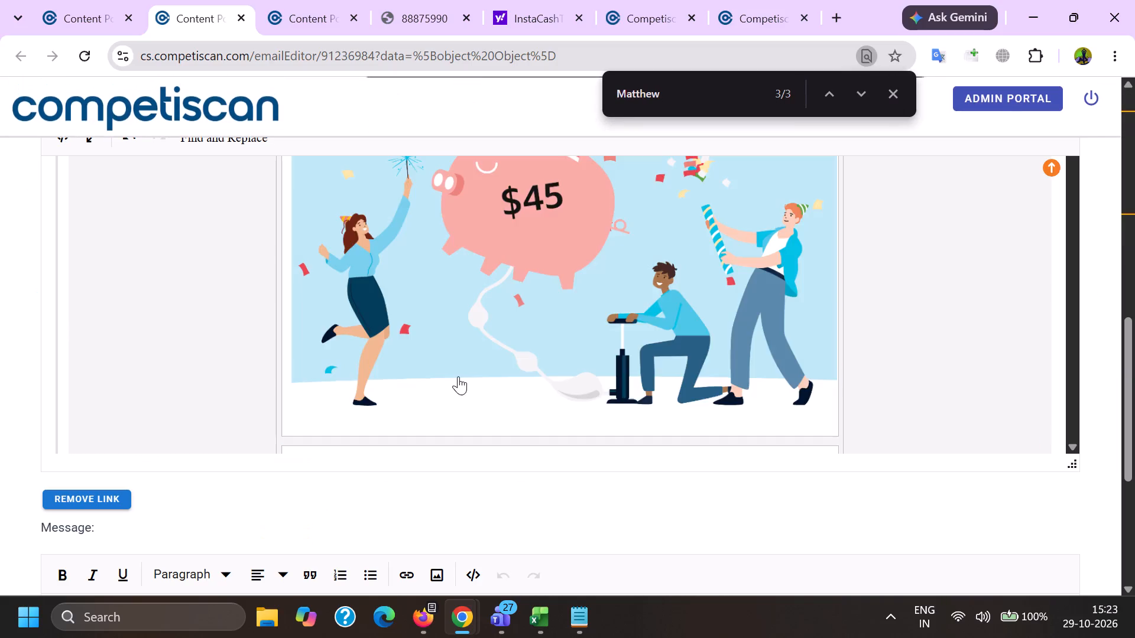
scroll(458, 376, "down", 16)
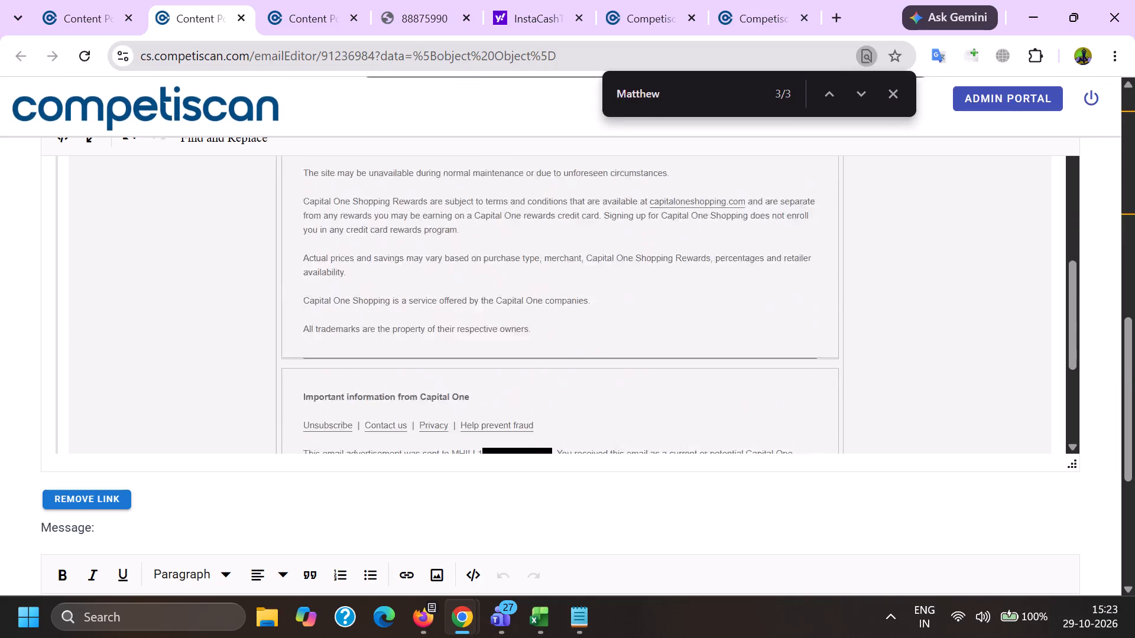
scroll(468, 374, "down", 2)
right_click(432, 171)
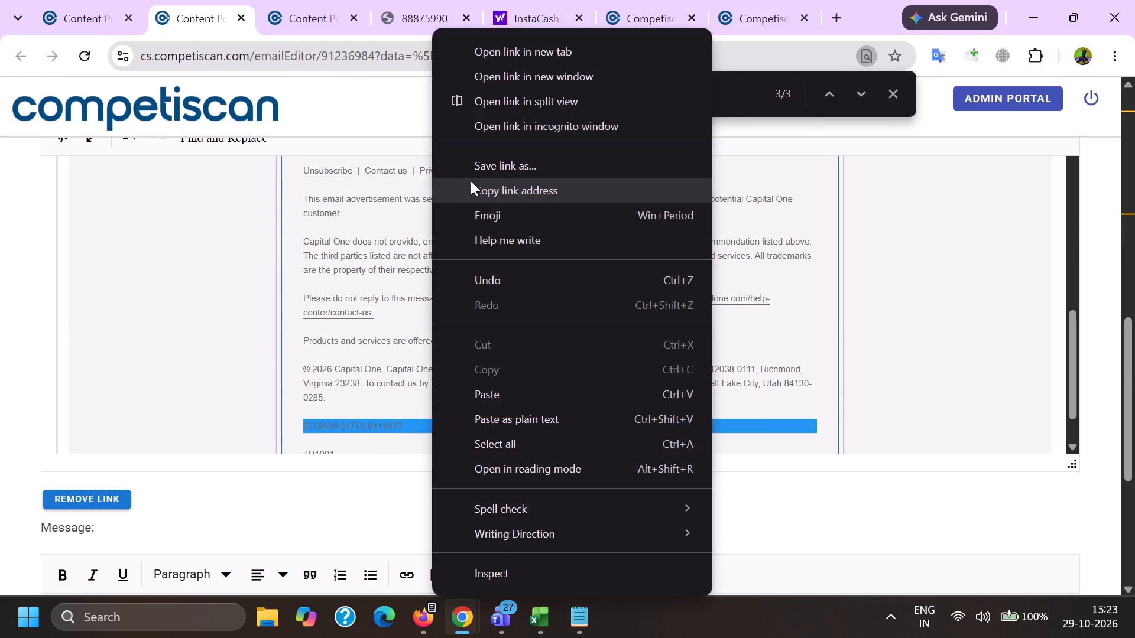
left_click(476, 185)
scroll(7, 334, "down", 2)
left_click(93, 321)
left_click(639, 167)
Insert the copied link address at the Privacy text in the email's footer.
scroll(509, 428, "up", 2)
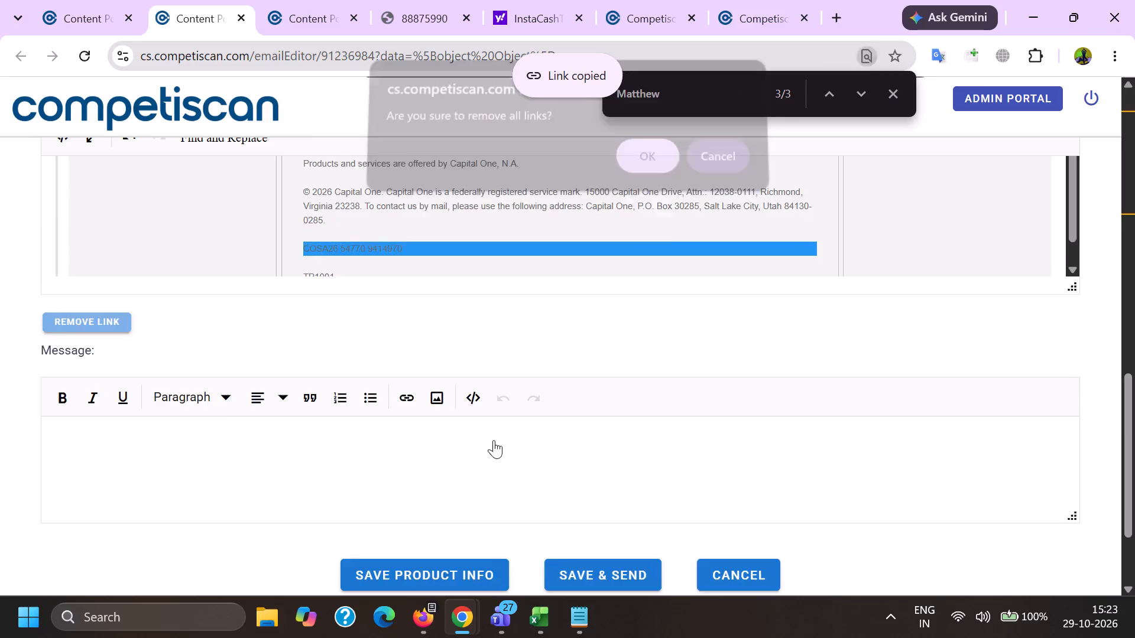
scroll(494, 440, "up", 2)
left_click(440, 353)
key("ctrl+k")
key("ctrl+v")
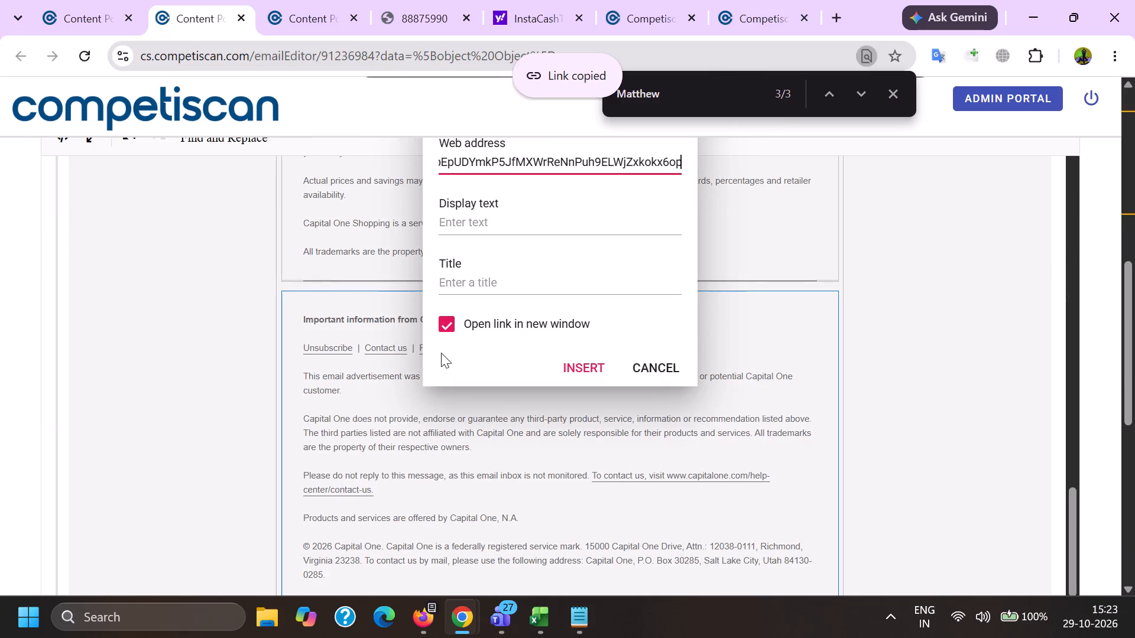
left_click(573, 362)
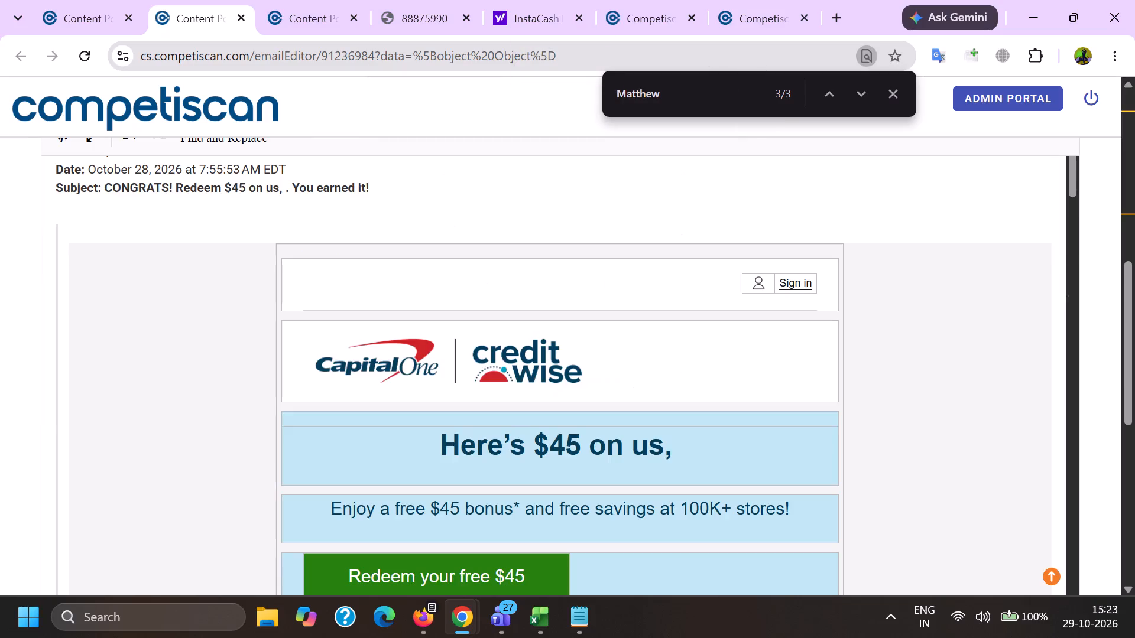
Delete the recipient's email address from the "This email advertisement was sent to" sentence in the Capital One footer.
scroll(420, 299, "down", 14)
scroll(423, 401, "up", 5)
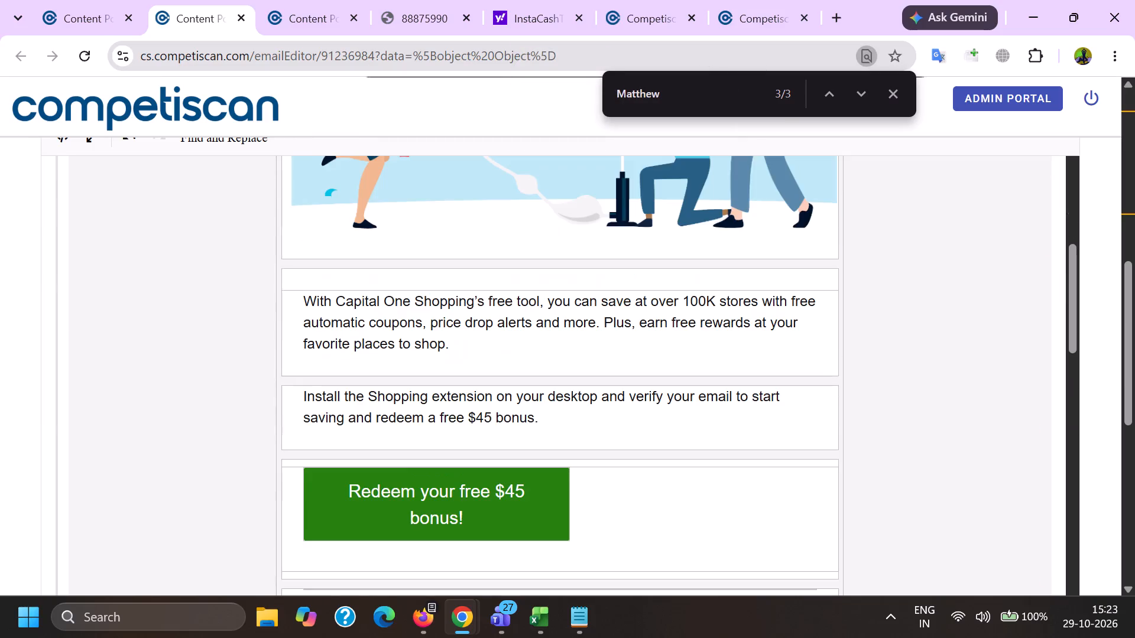
scroll(403, 407, "down", 13)
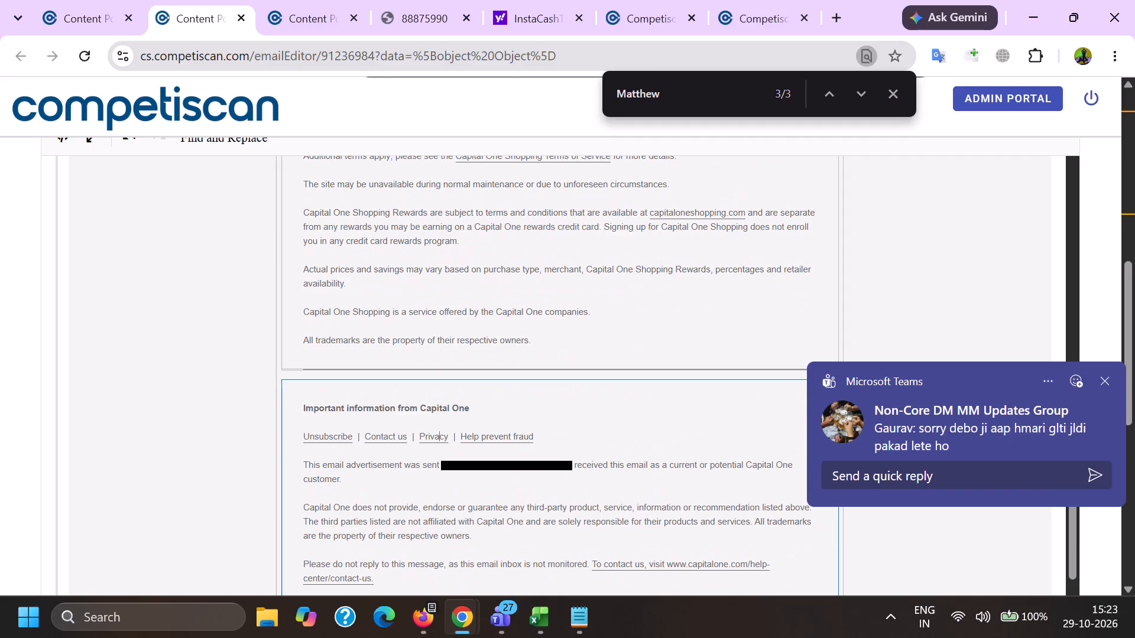
scroll(456, 383, "down", 1)
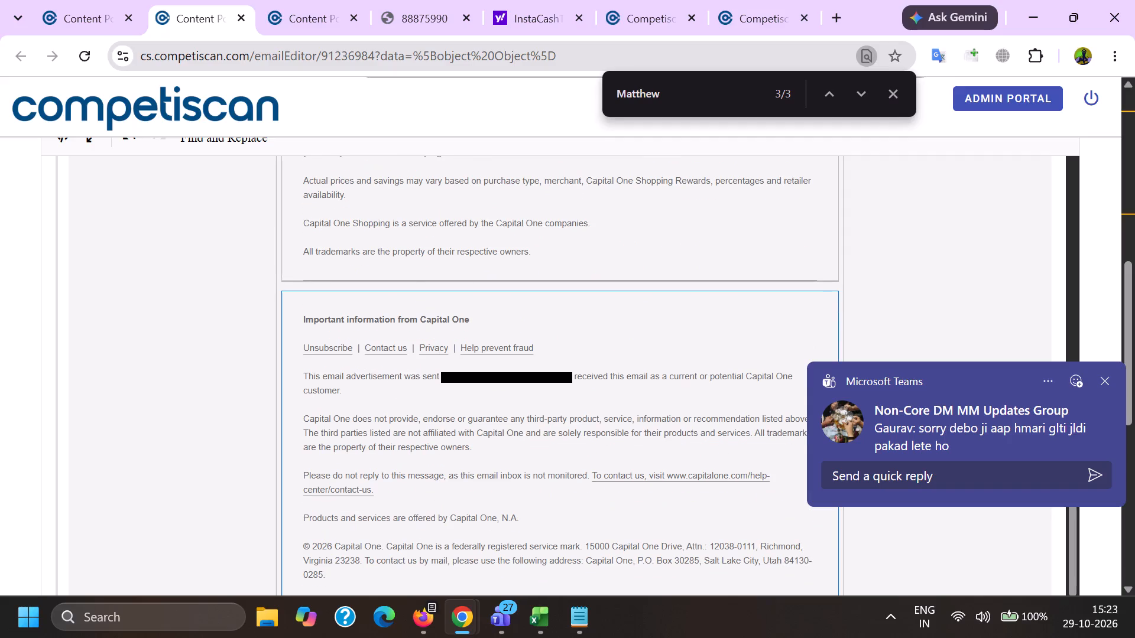
left_click_drag(454, 375, 554, 375)
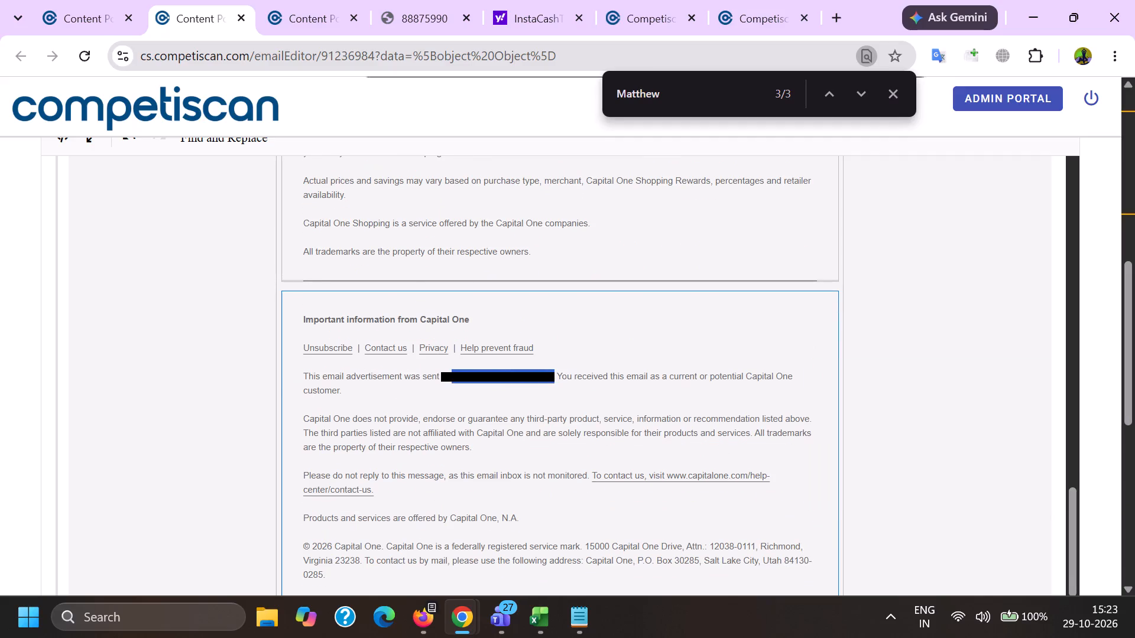
left_click_drag(554, 375, 550, 377)
key("BackSpace")
Delete the tracking number and the TP1001 code at the end of the email's footer.
scroll(462, 343, "down", 3)
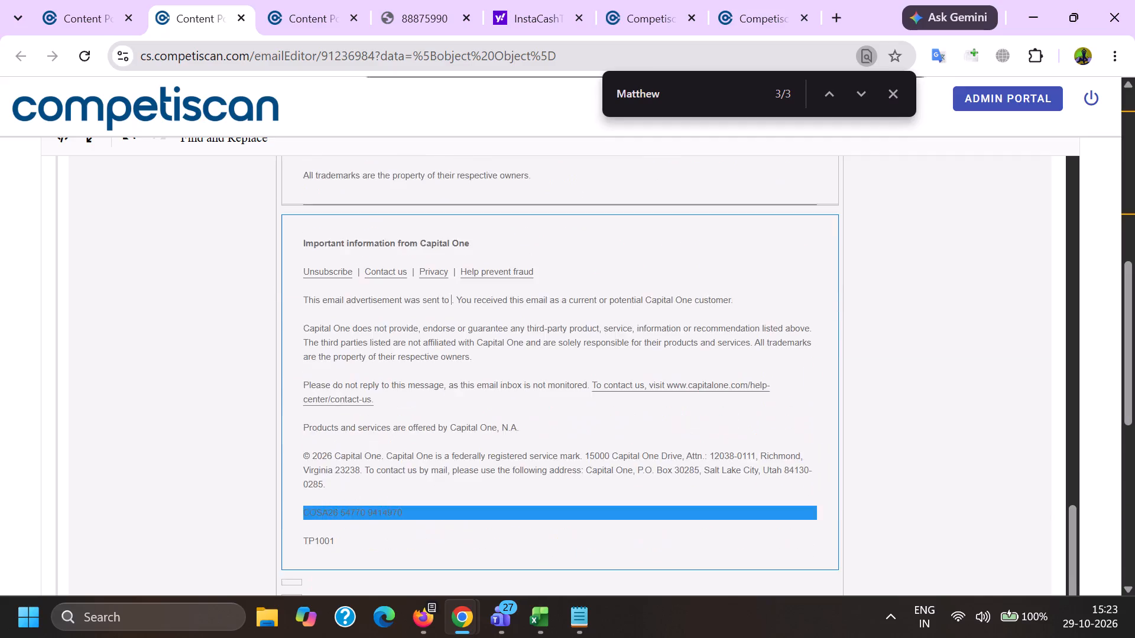
left_click_drag(306, 504, 363, 536)
key("BackSpace")
key("BackSpace")
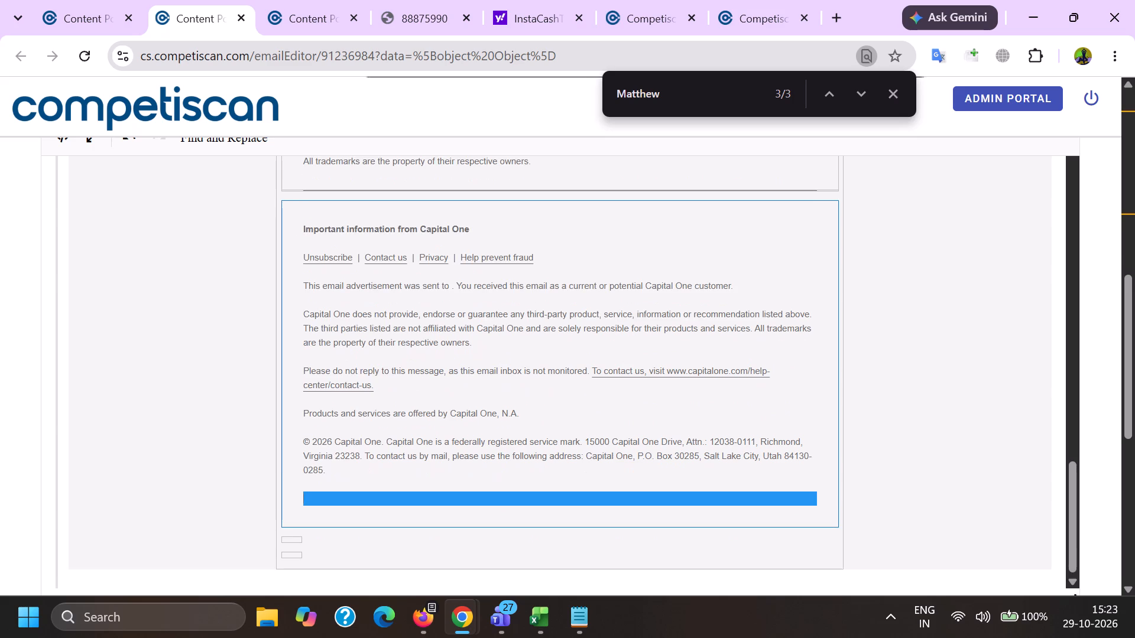
Save the product info for email 91236984 and agree to saving the email.
scroll(391, 392, "down", 11)
left_click(417, 445)
left_click(572, 363)
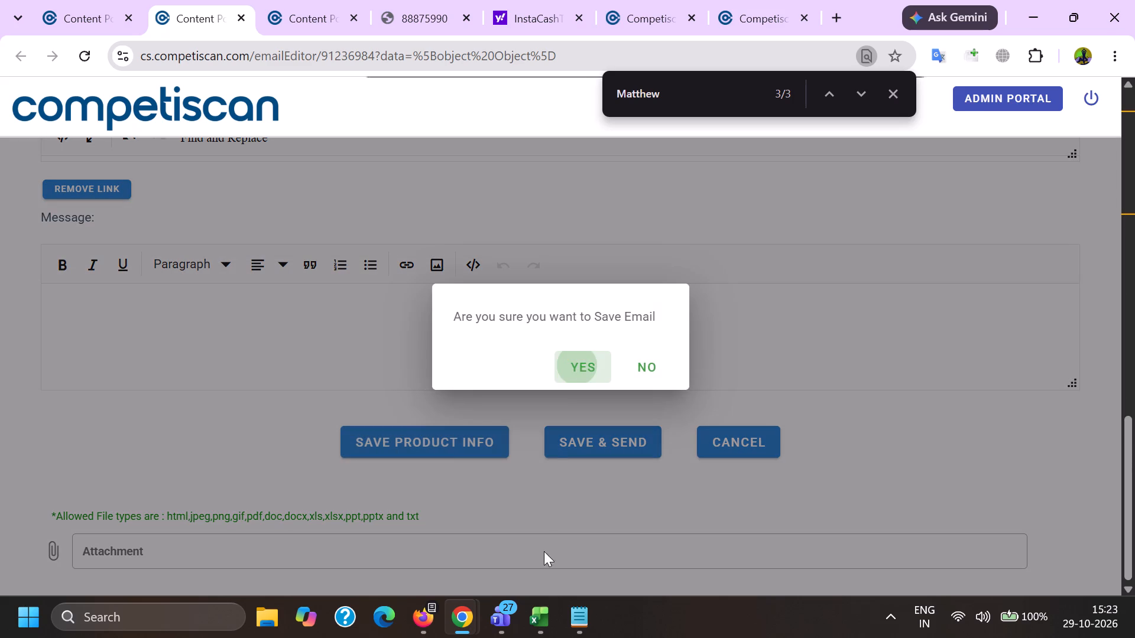
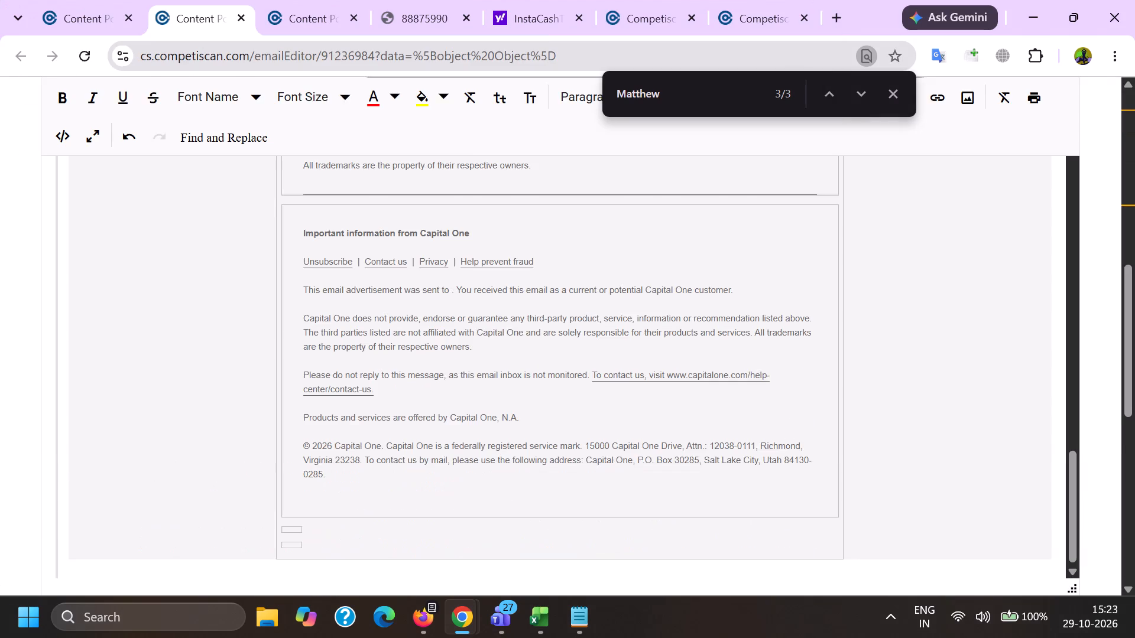
Copy the sentence "Plus, earn free rewards at your favorite places to shop." from the body of the email.
scroll(209, 375, "up", 2)
scroll(329, 365, "up", 7)
scroll(384, 364, "up", 2)
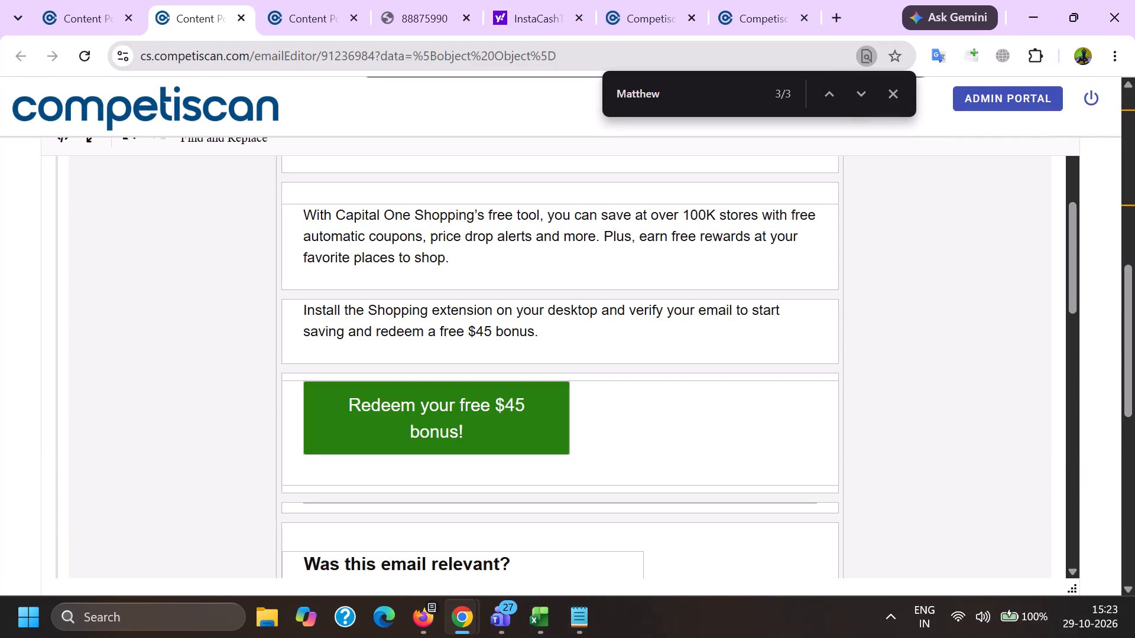
left_click_drag(299, 309, 528, 336)
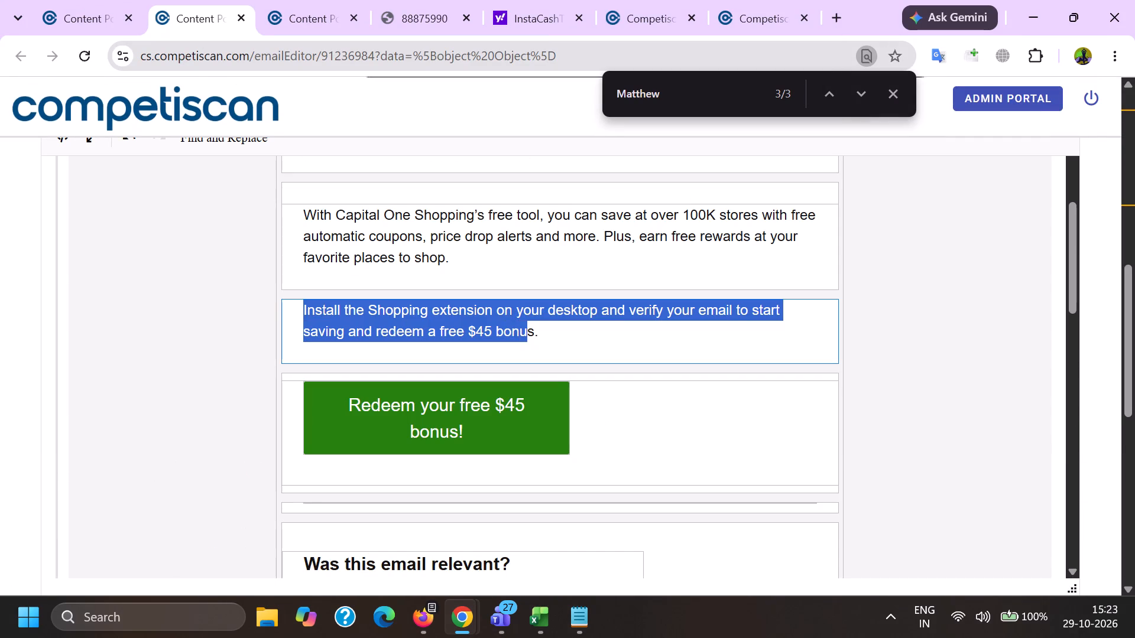
left_click_drag(528, 336, 534, 336)
scroll(610, 338, "up", 1)
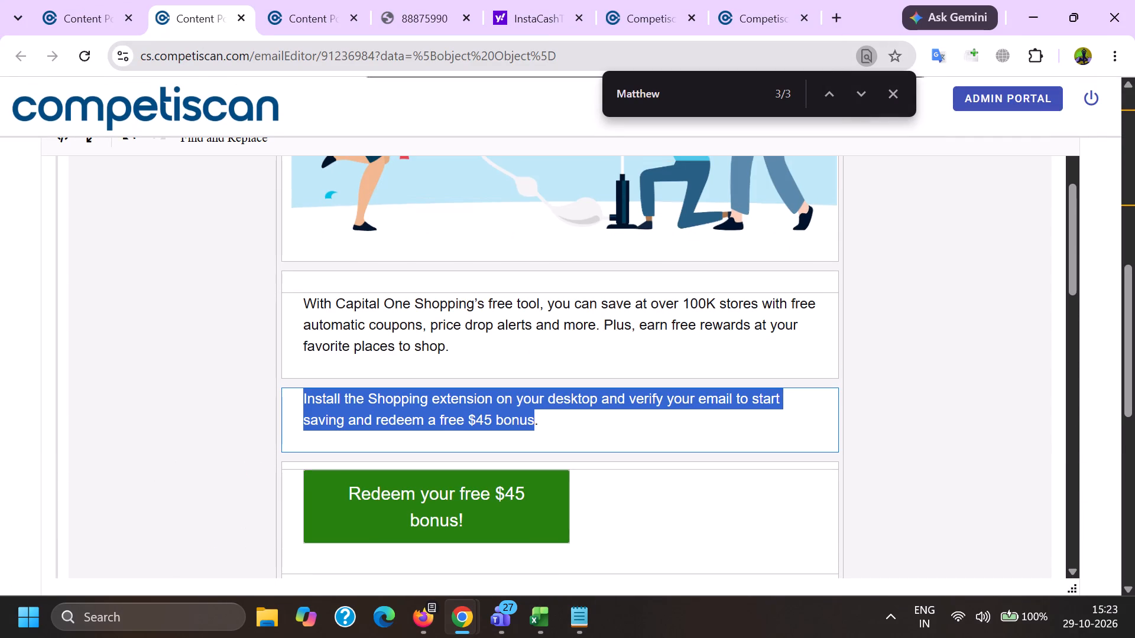
left_click_drag(604, 323, 616, 338)
key("ctrl+c")
Insert the copied rewards sentence after the subject text in the email's header.
scroll(439, 379, "up", 4)
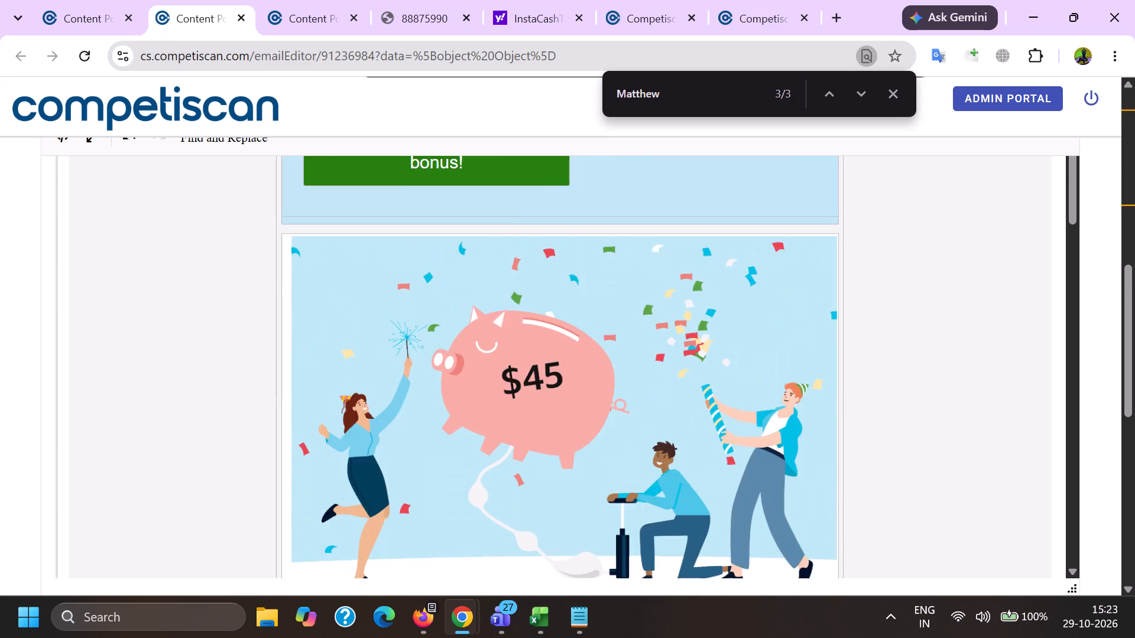
scroll(406, 354, "up", 5)
scroll(397, 302, "up", 2)
left_click(413, 314)
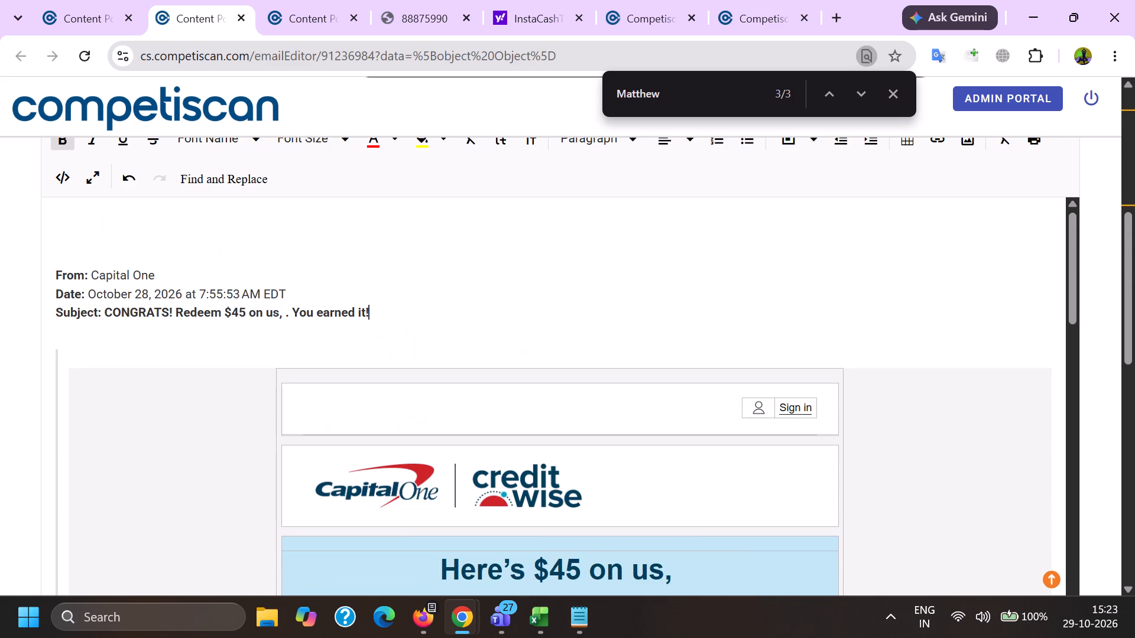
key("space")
key("ctrl+v")
Copy the header's subject text together with the inserted rewards sentence, and undo the insertion.
left_click_drag(105, 313, 582, 343)
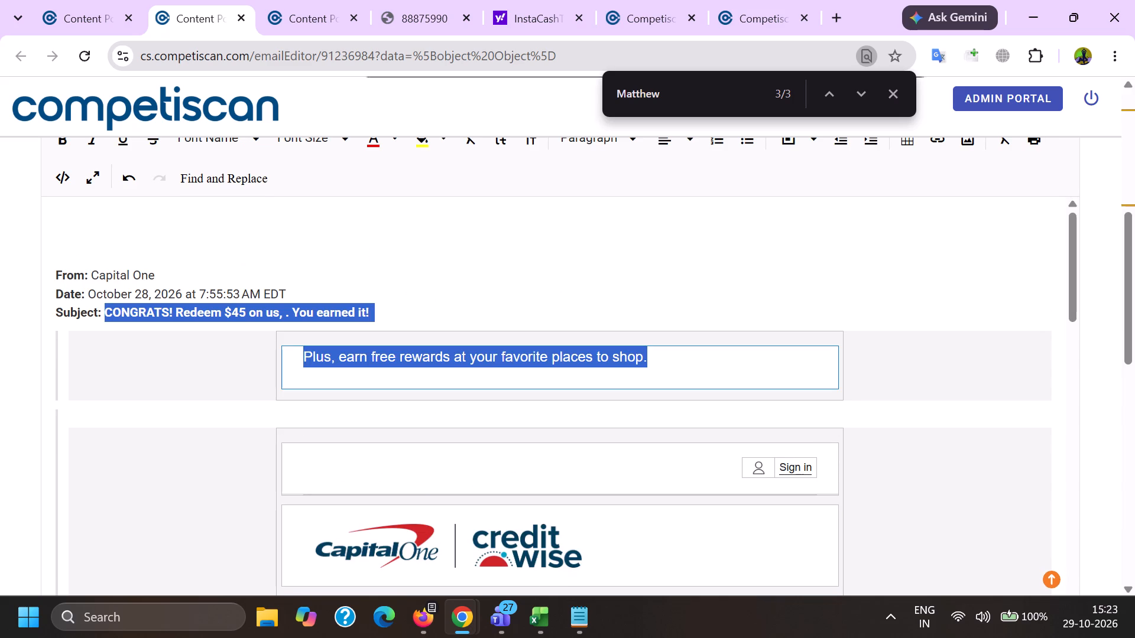
left_click_drag(582, 343, 650, 349)
key("ctrl+c")
key("ctrl+z")
In product form 91236984, choose the Banking sector with a category and add the classification.
key("alt+Tab")
scroll(380, 276, "down", 5)
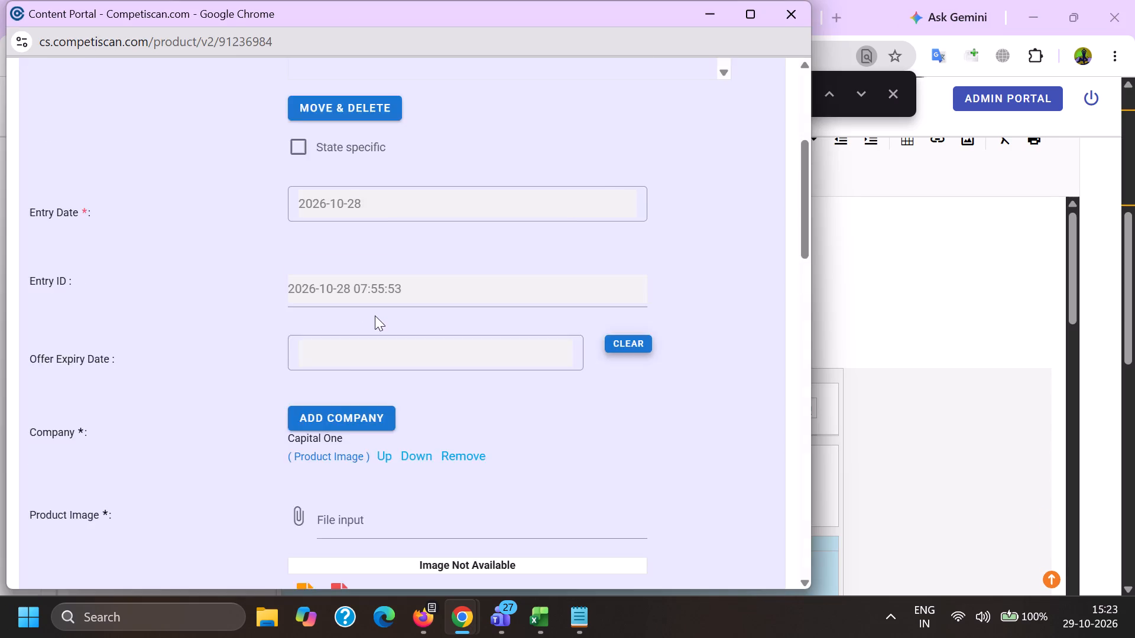
left_click(334, 307)
scroll(344, 276, "down", 5)
left_click(340, 253)
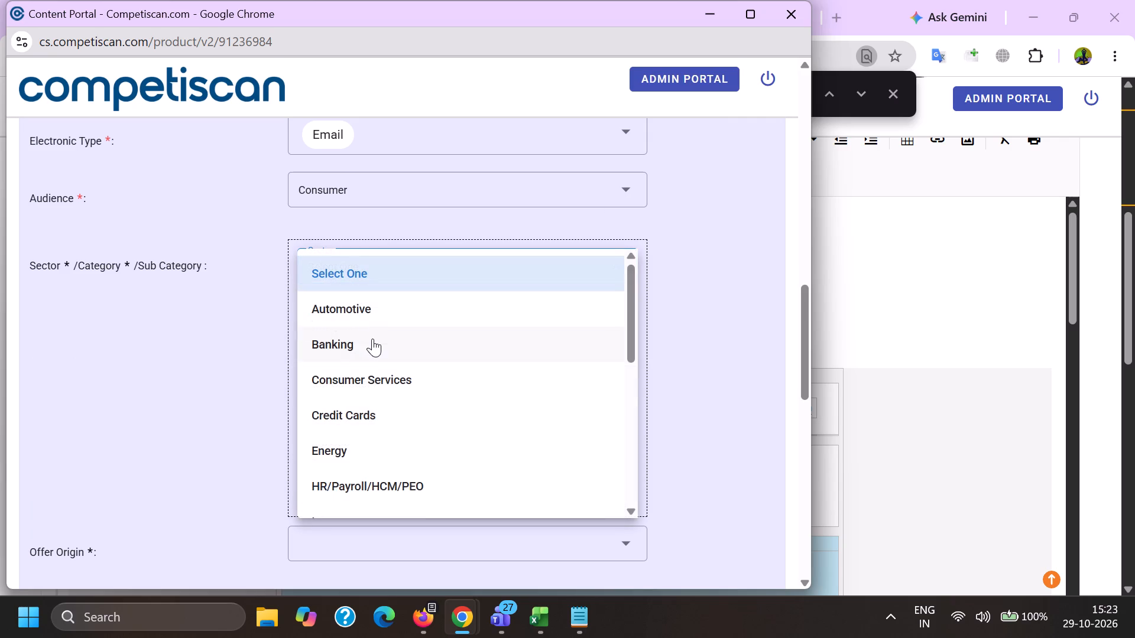
left_click(338, 347)
left_click_drag(195, 363, 219, 366)
left_click(330, 328)
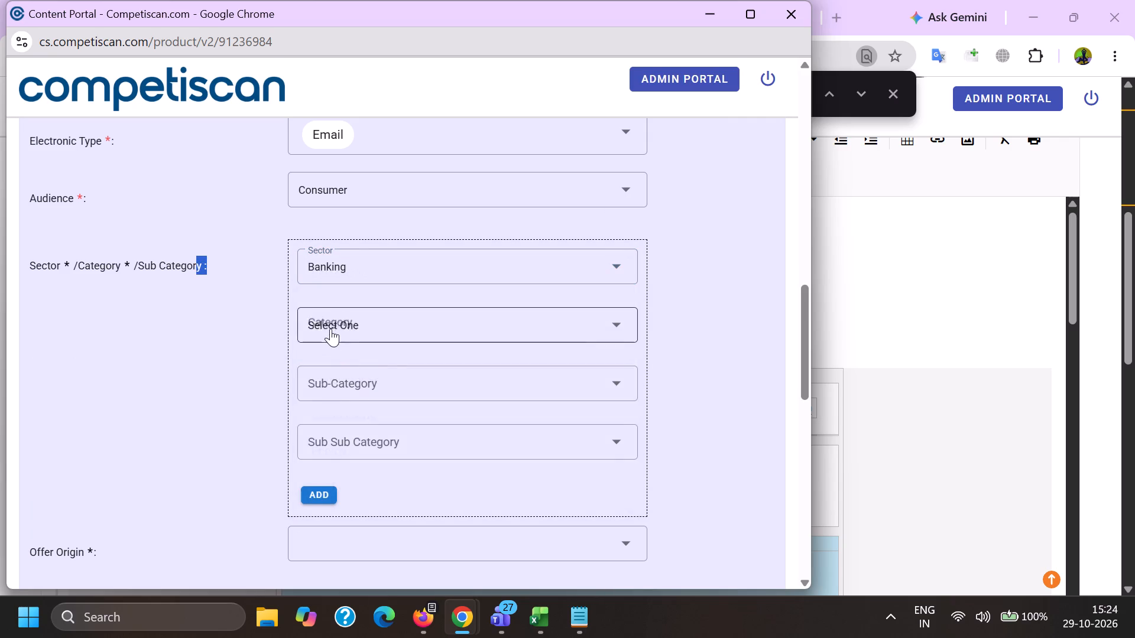
scroll(346, 236, "down", 1)
left_click(371, 288)
left_click_drag(212, 313, 249, 328)
left_click(326, 414)
Set the product's offer origin to Provider/Bank.
scroll(316, 297, "down", 2)
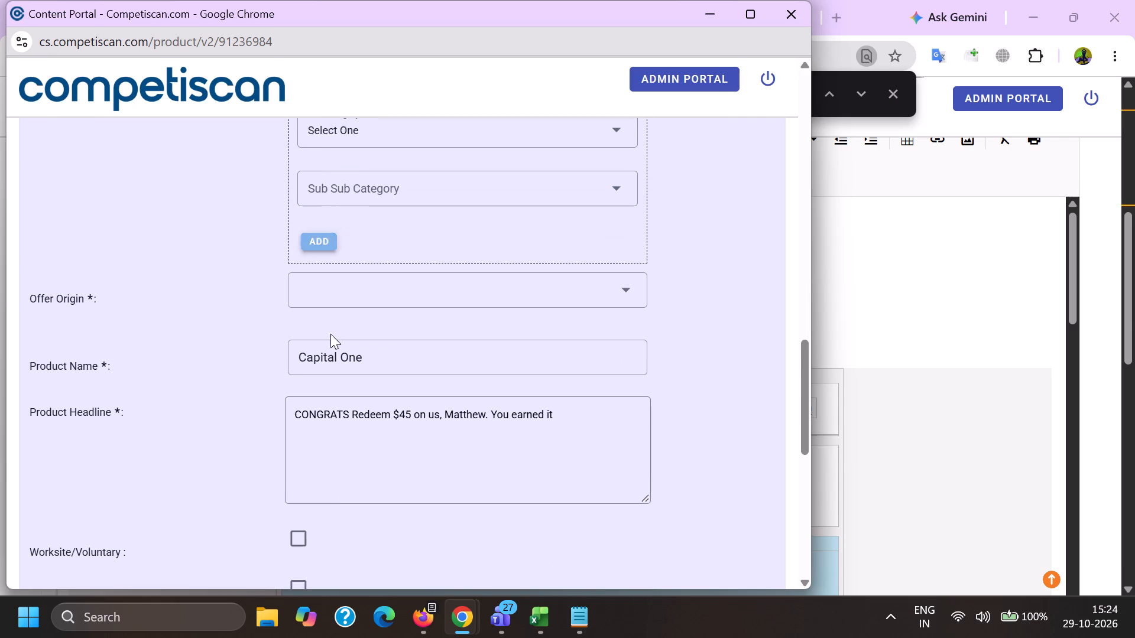
left_click(332, 308)
left_click(351, 367)
Replace the Product Headline text with the copied subject text and rewards sentence.
left_click_drag(599, 414, 137, 389)
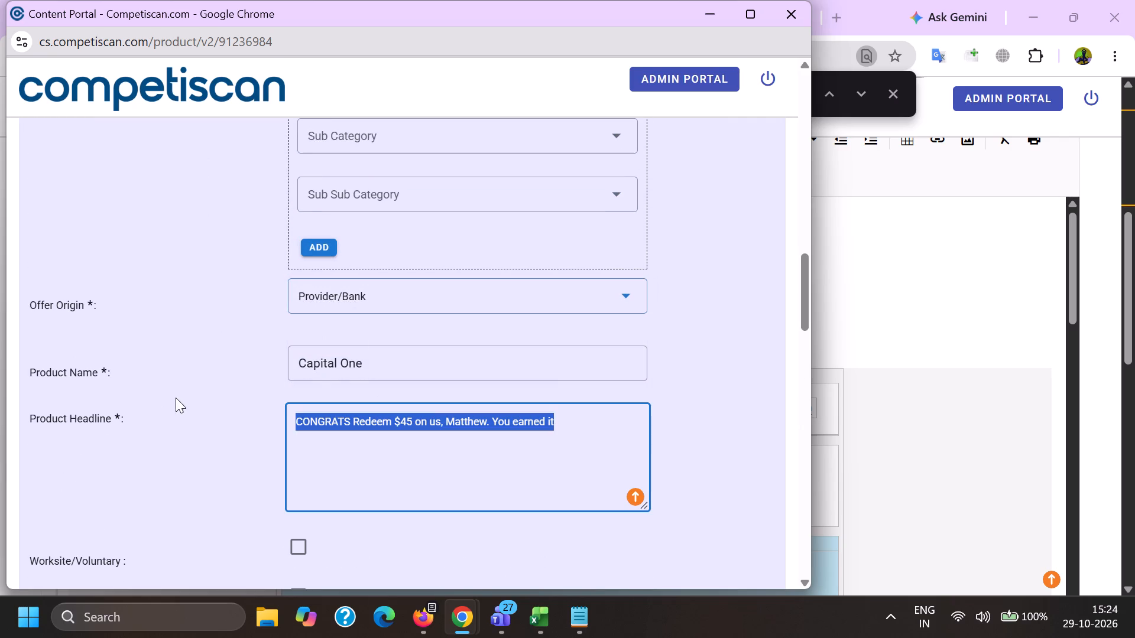
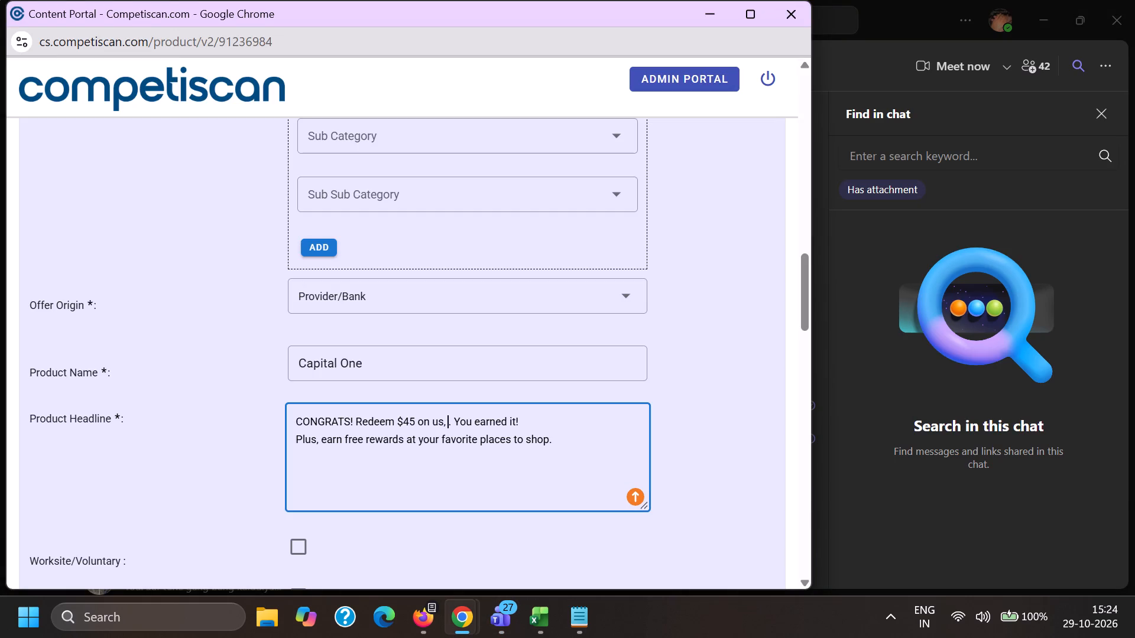
Complete the [Name] placeholder in the Product Headline, join its two lines into one, and delete the final period.
key("m")
key("e")
key("bracketright")
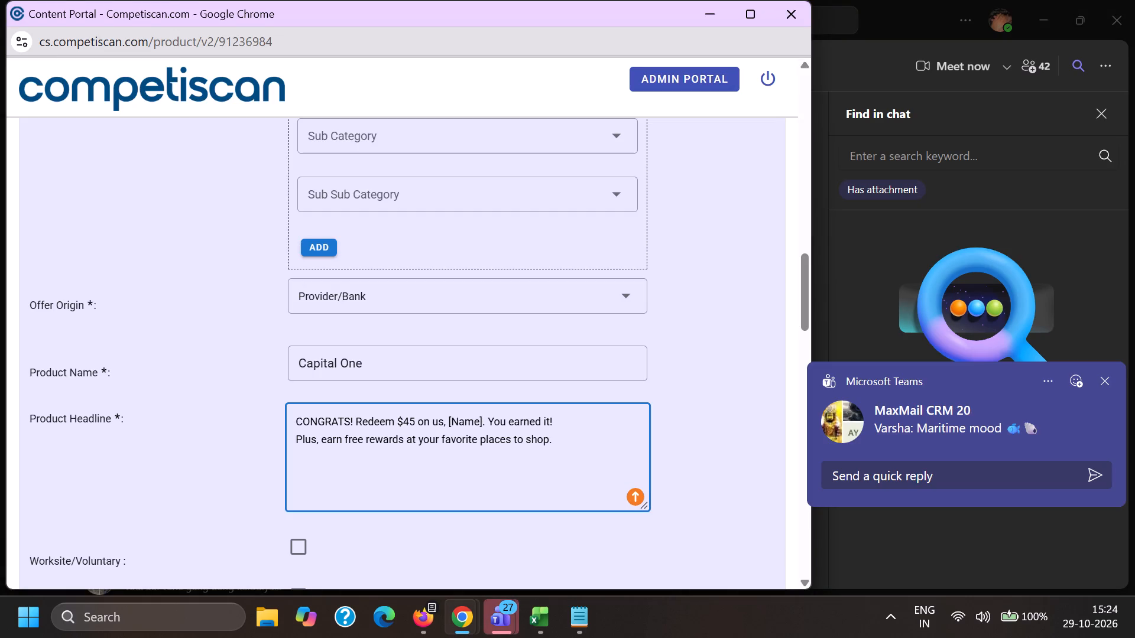
left_click(573, 425)
key("Right")
key("BackSpace")
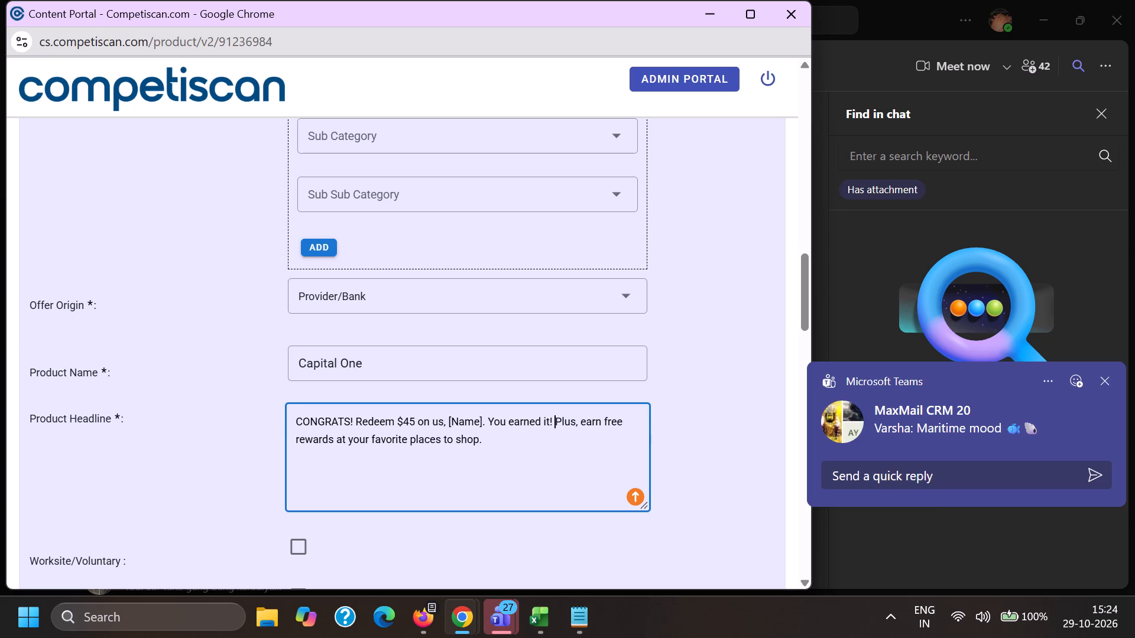
key("Right")
key("Down")
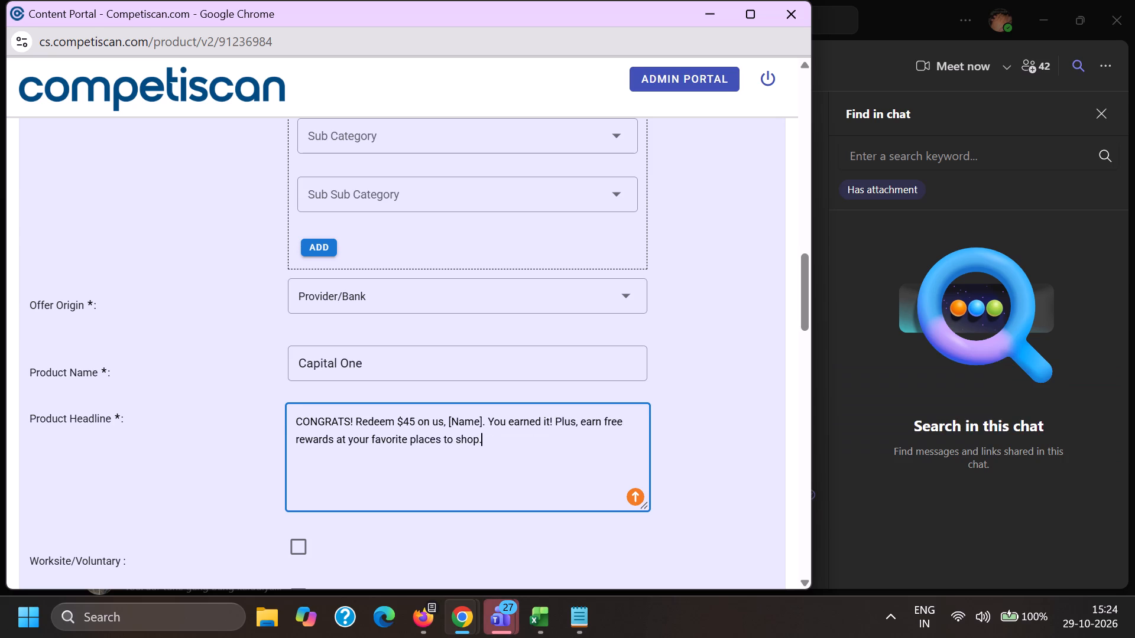
key("BackSpace")
key("space")
Copy "Capital One Banking Services" from the Excel sheet and replace the Product Name of email 91236984 with it.
left_click(554, 623)
left_click(710, 559)
scroll(703, 429, "up", 11)
left_click(677, 231)
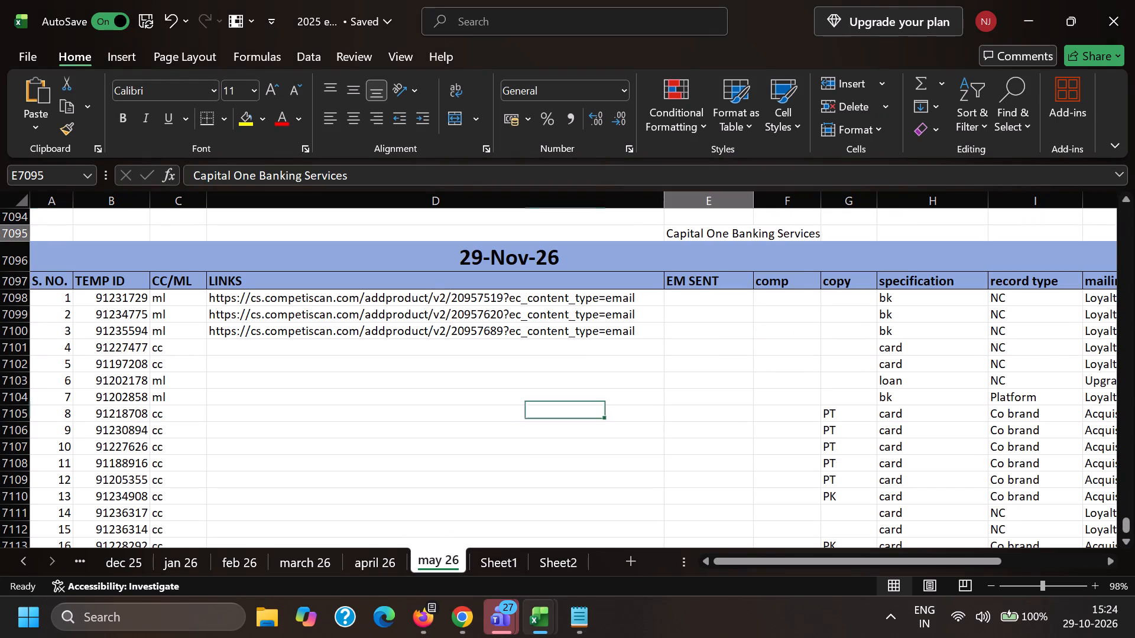
key("ctrl+c")
key("alt+Tab")
left_click_drag(398, 359, 5, 331)
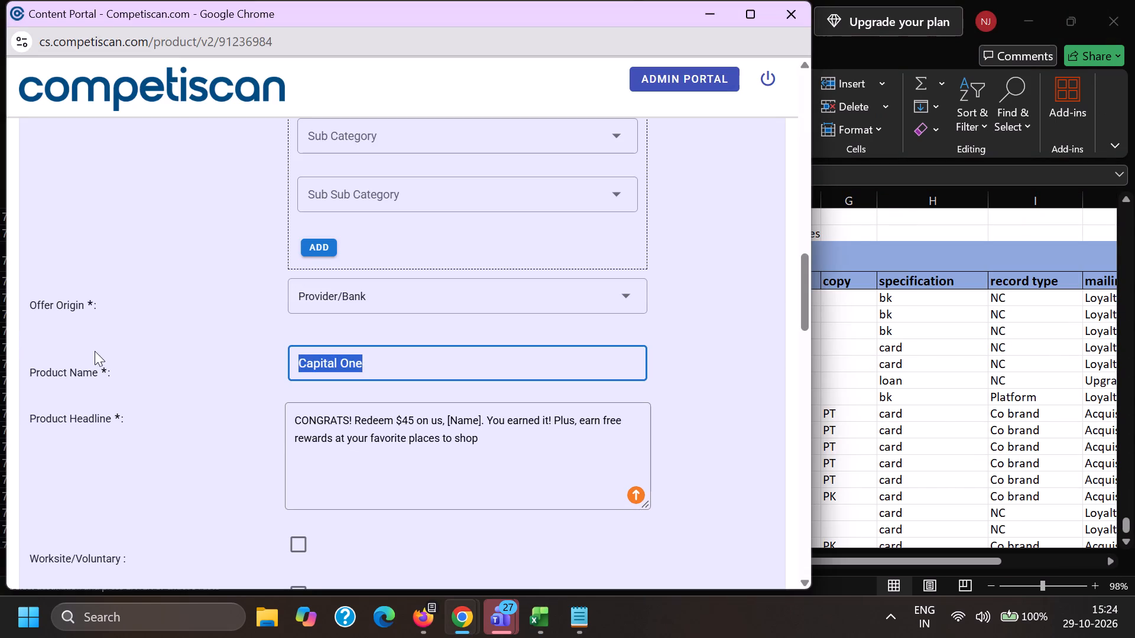
key("ctrl+v")
Set the Ancillary Products to ID Theft/Credit Monitoring and Savings/Discount Member Programs.
scroll(207, 297, "down", 3)
left_click(320, 481)
scroll(304, 266, "down", 3)
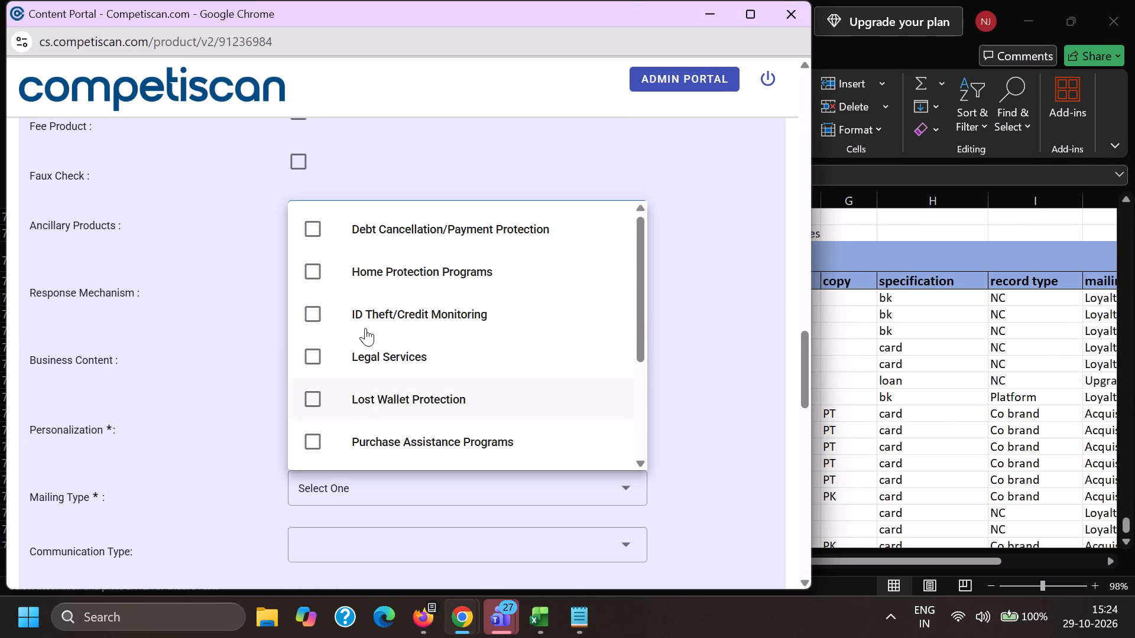
left_click(363, 303)
scroll(362, 410, "down", 6)
left_click(406, 358)
left_click(220, 337)
Set the Response Mechanism to URL/Website and the Personalization to Personalized.
scroll(269, 265, "down", 2)
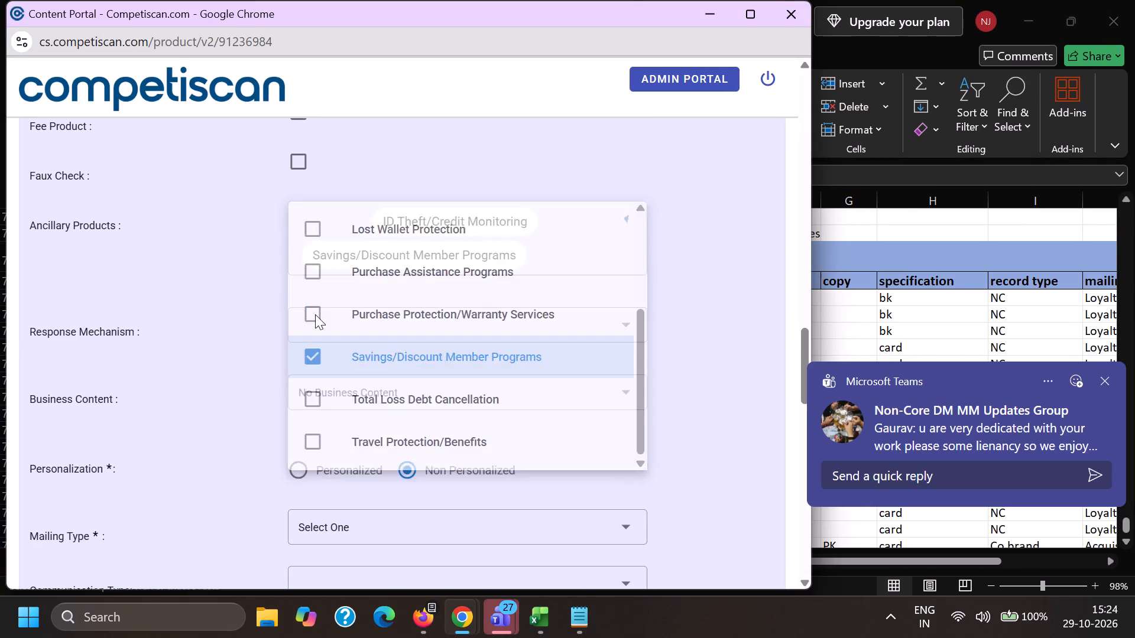
left_click(339, 157)
scroll(348, 308, "down", 6)
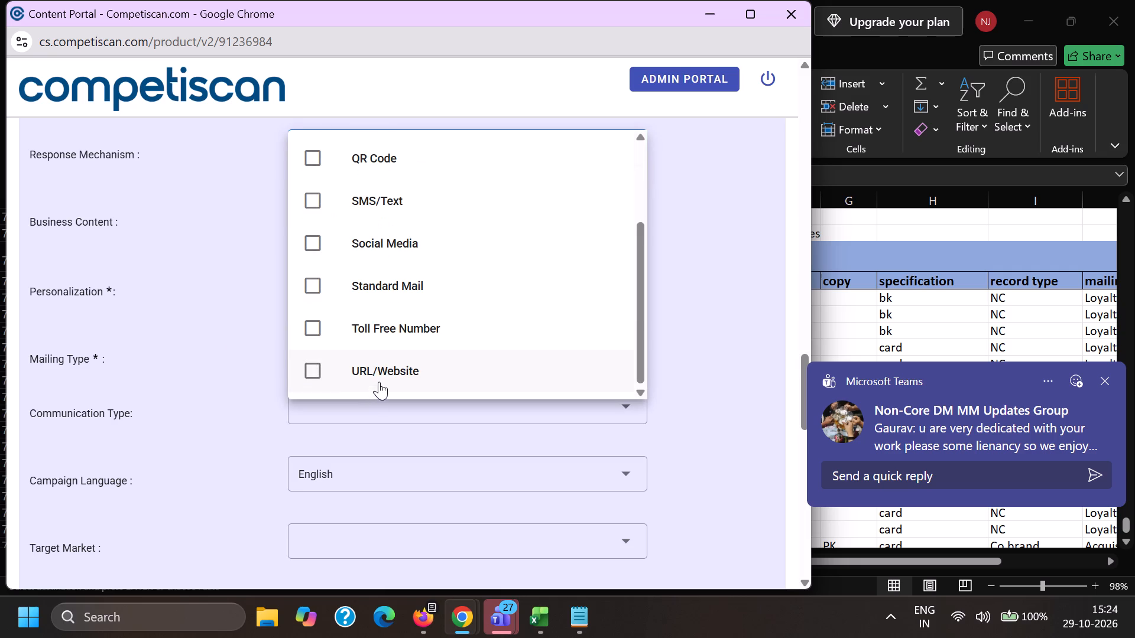
left_click(379, 380)
left_click_drag(165, 381, 184, 380)
left_click(301, 301)
Set the Mailing Type to Loyalty/Retention and the Communication Type to Online Web Tools/Software.
left_click(331, 369)
left_click(349, 443)
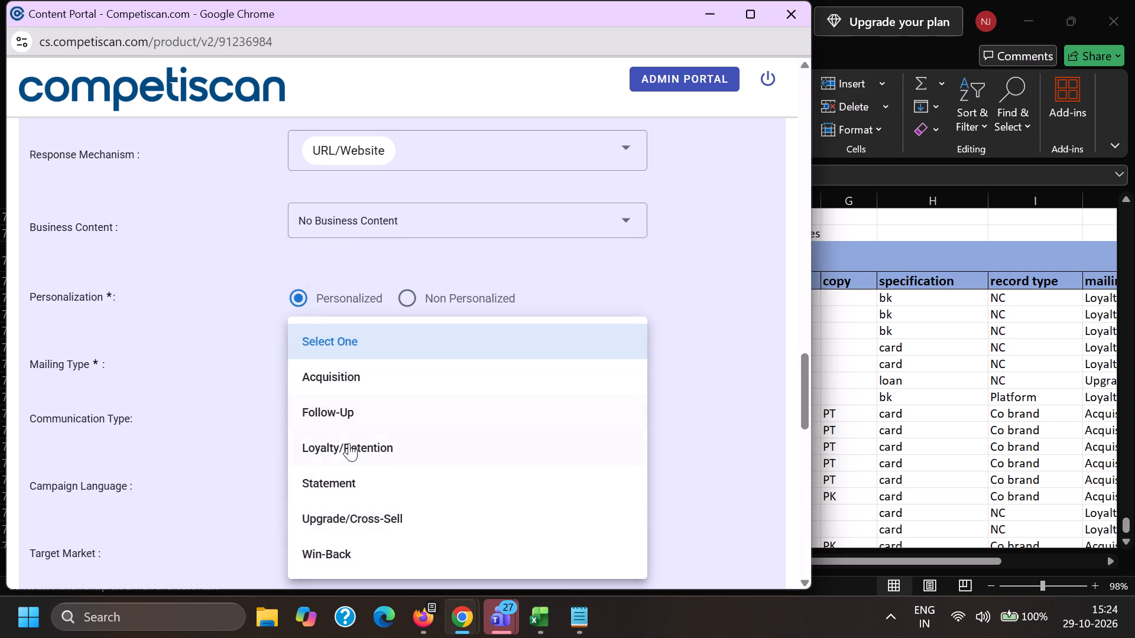
left_click_drag(270, 431, 293, 434)
left_click(345, 418)
scroll(343, 284, "down", 15)
left_click(385, 396)
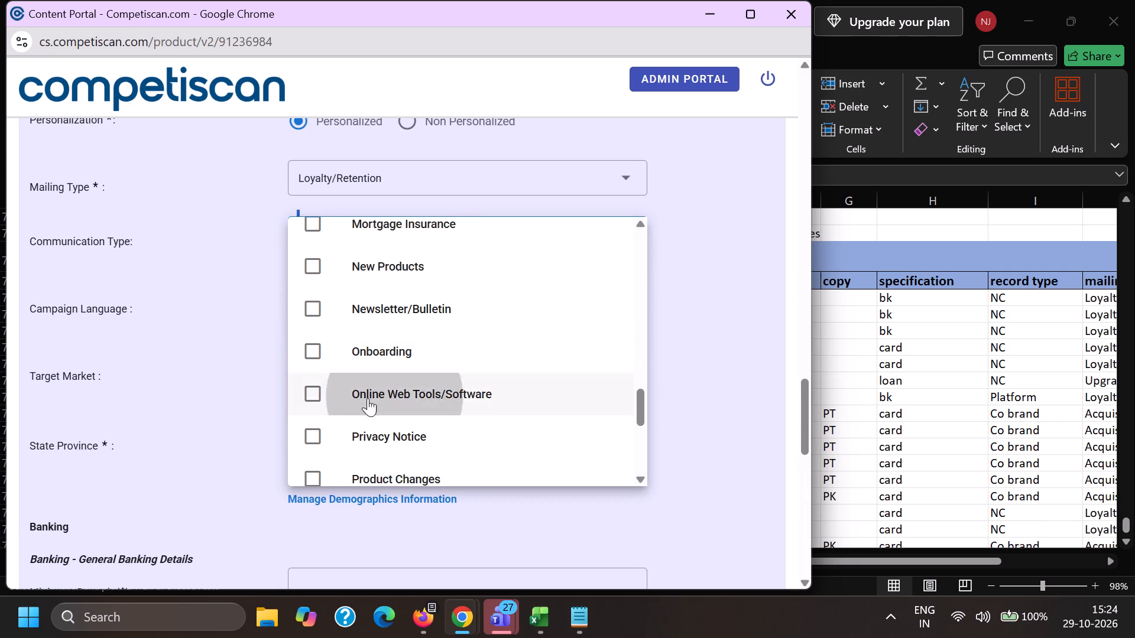
double_click(219, 398)
Submit the completed product form for email 91236984.
key("End")
scroll(293, 429, "down", 6)
left_click(315, 564)
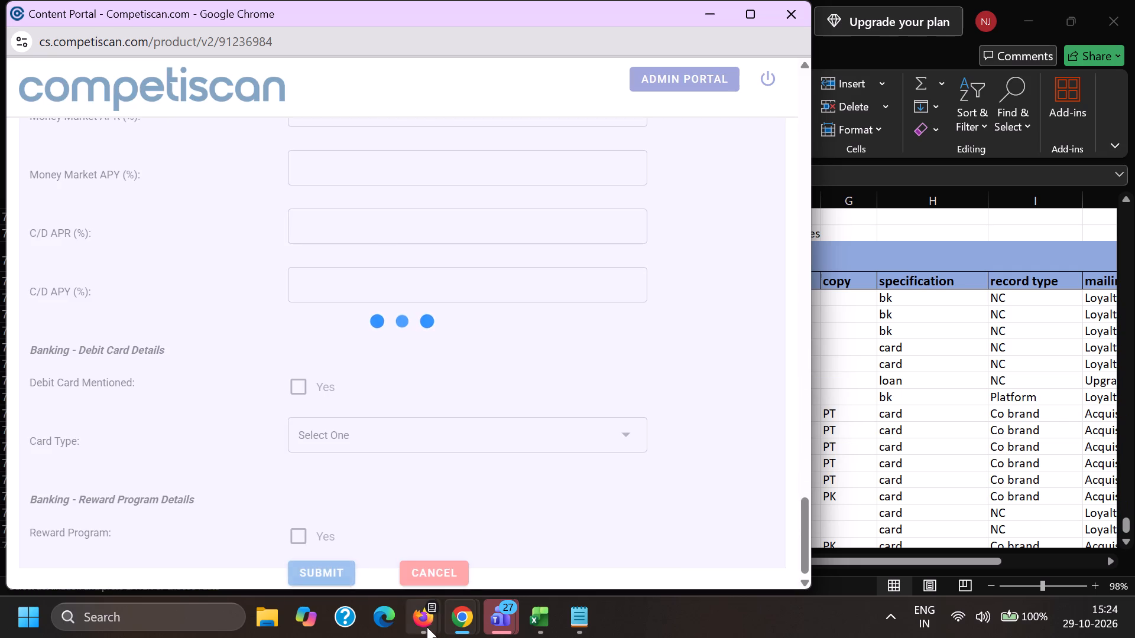
In Firefox, rerun the "Capital one" search in the Focus list and look through the listed emails.
left_click(427, 626)
left_click(293, 545)
left_click(582, 548)
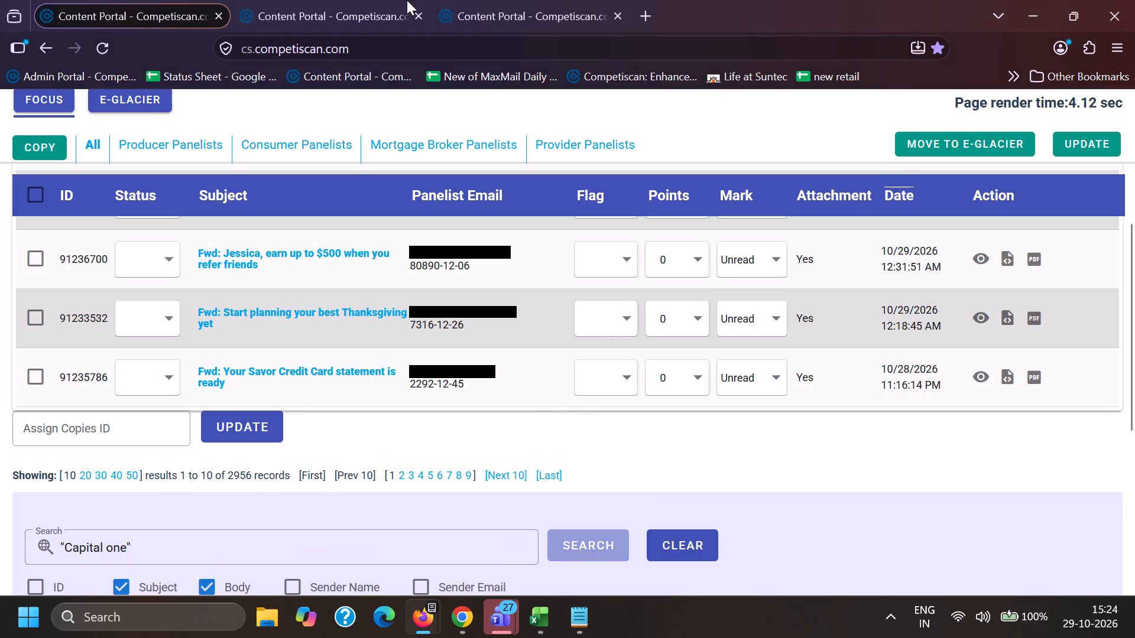
left_click(397, 0)
left_click(505, 0)
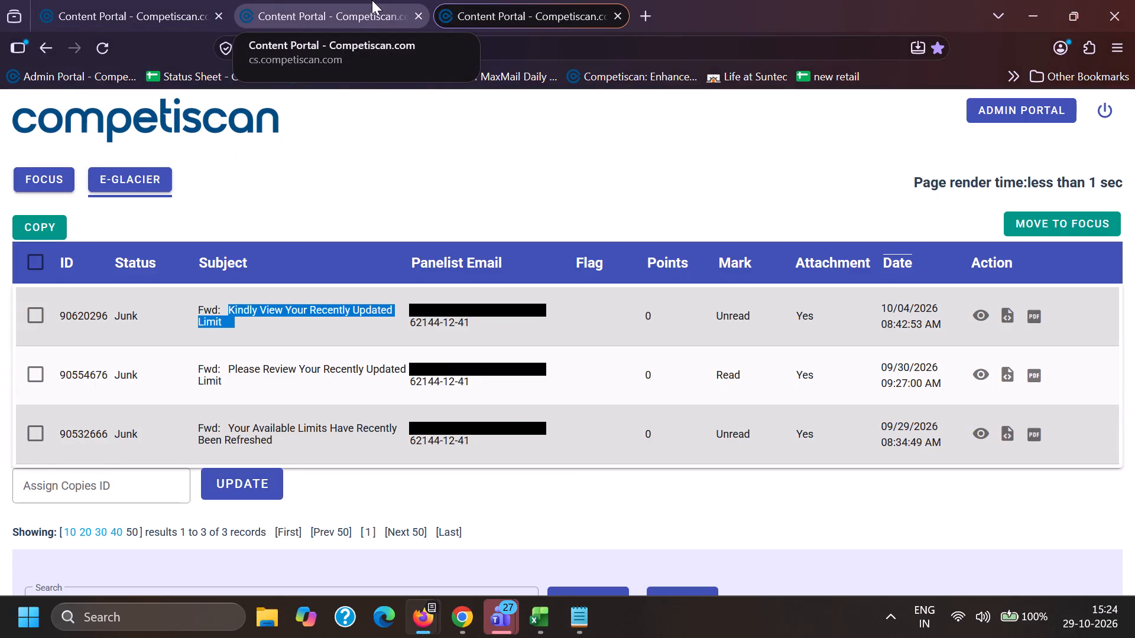
left_click(165, 0)
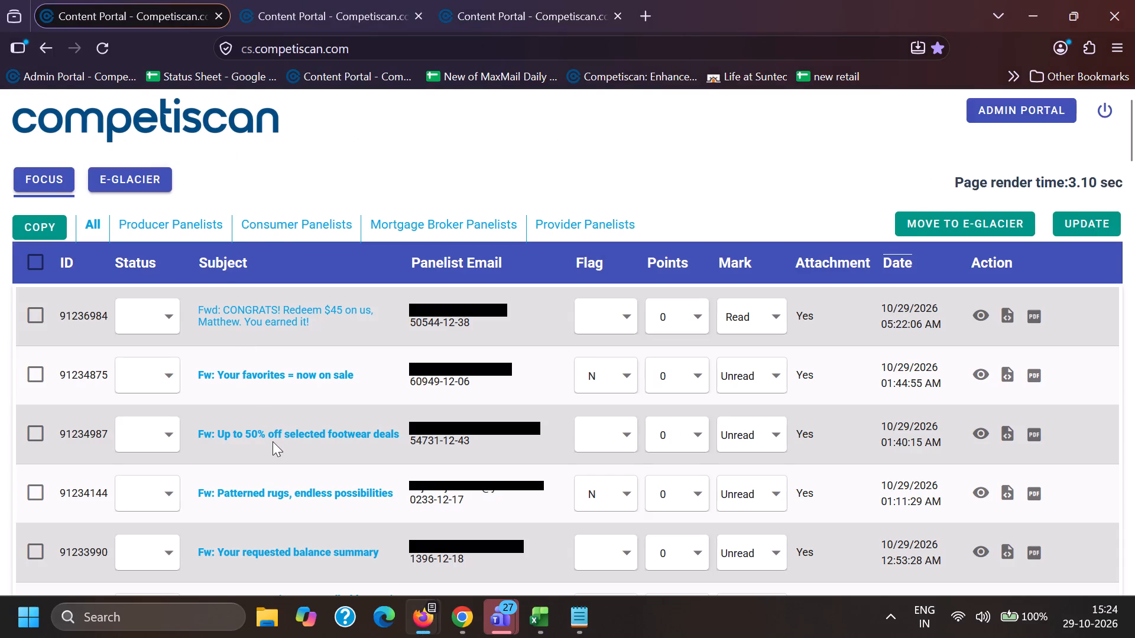
scroll(273, 441, "down", 3)
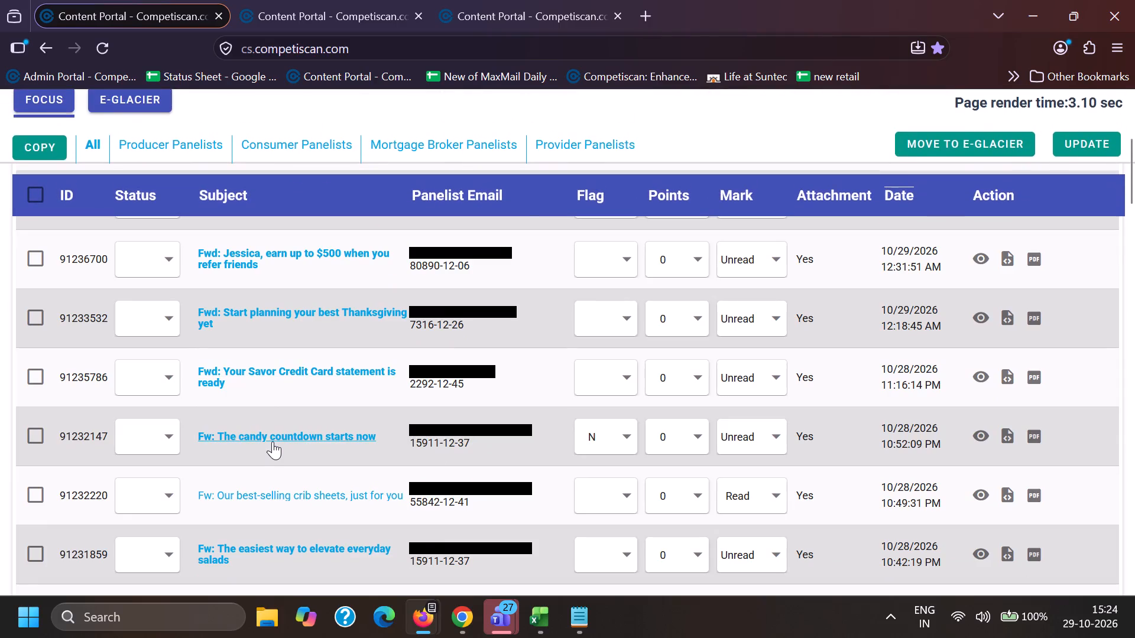
scroll(274, 438, "down", 5)
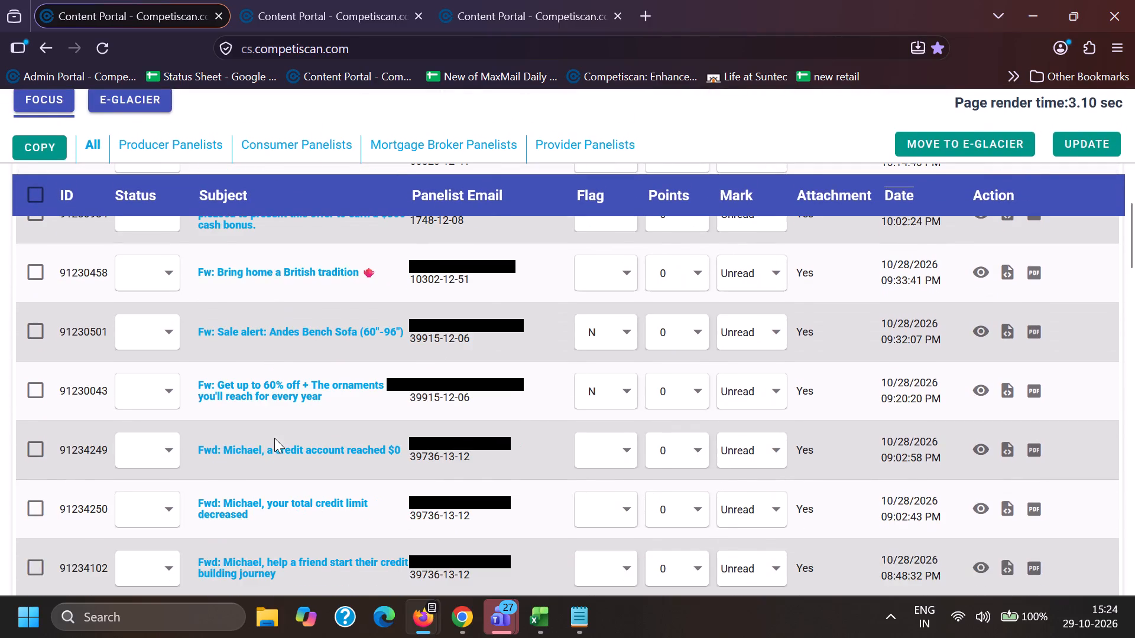
scroll(293, 432, "down", 1)
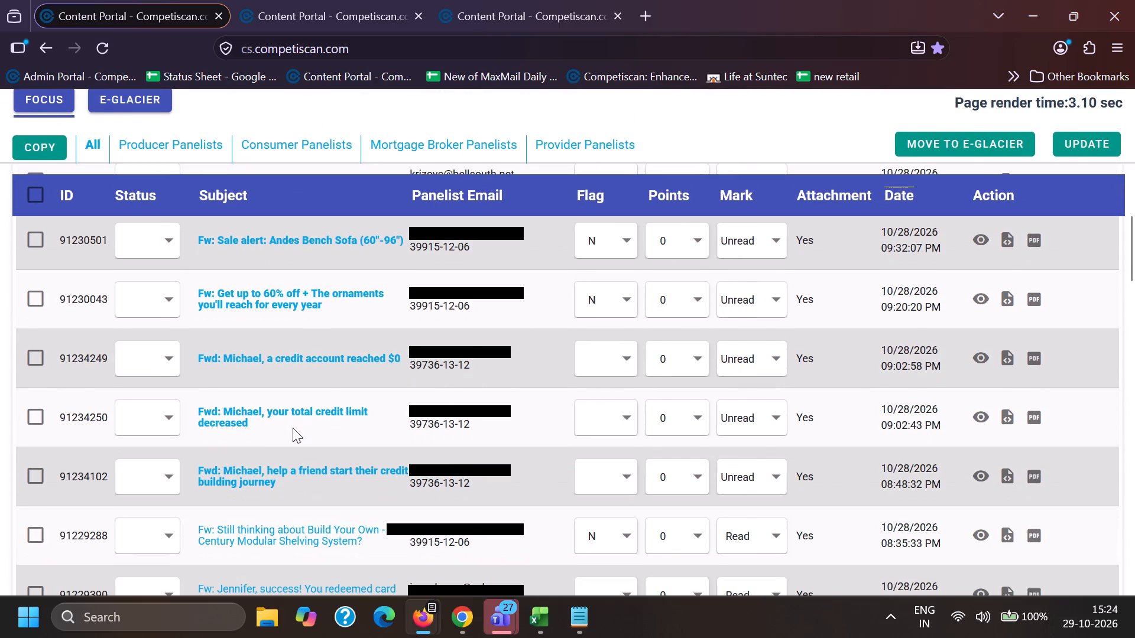
Switch to Chrome and review the field values of the existing Capital One product record 20670589.
left_click(475, 626)
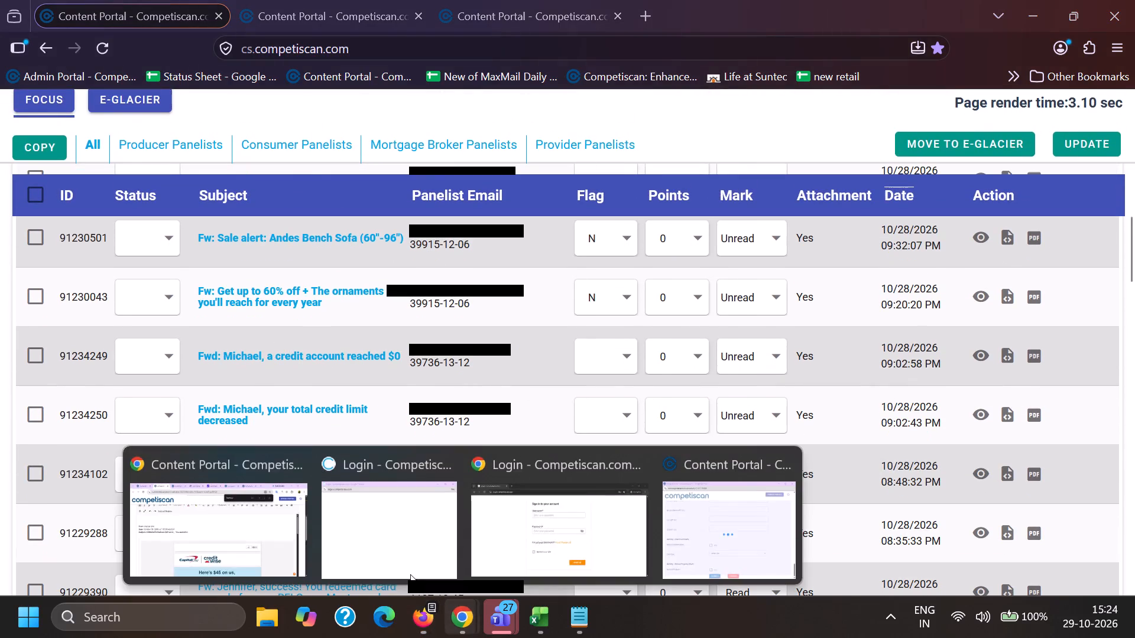
left_click(237, 518)
left_click(698, 0)
left_click(755, 0)
scroll(537, 349, "down", 3)
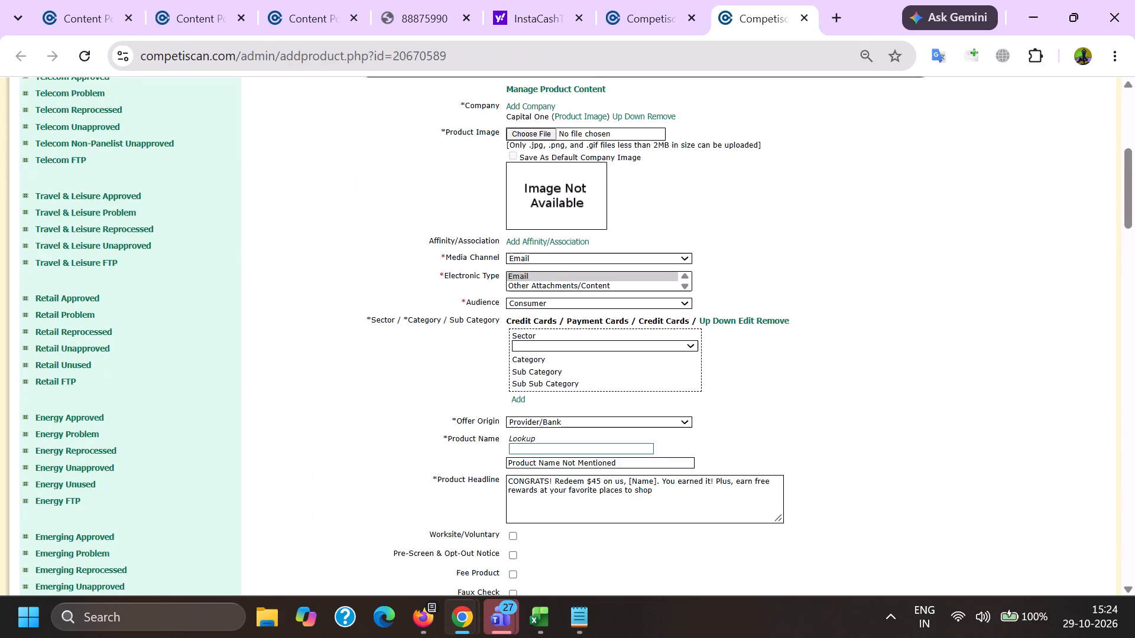
scroll(403, 324, "down", 4)
scroll(536, 364, "down", 3)
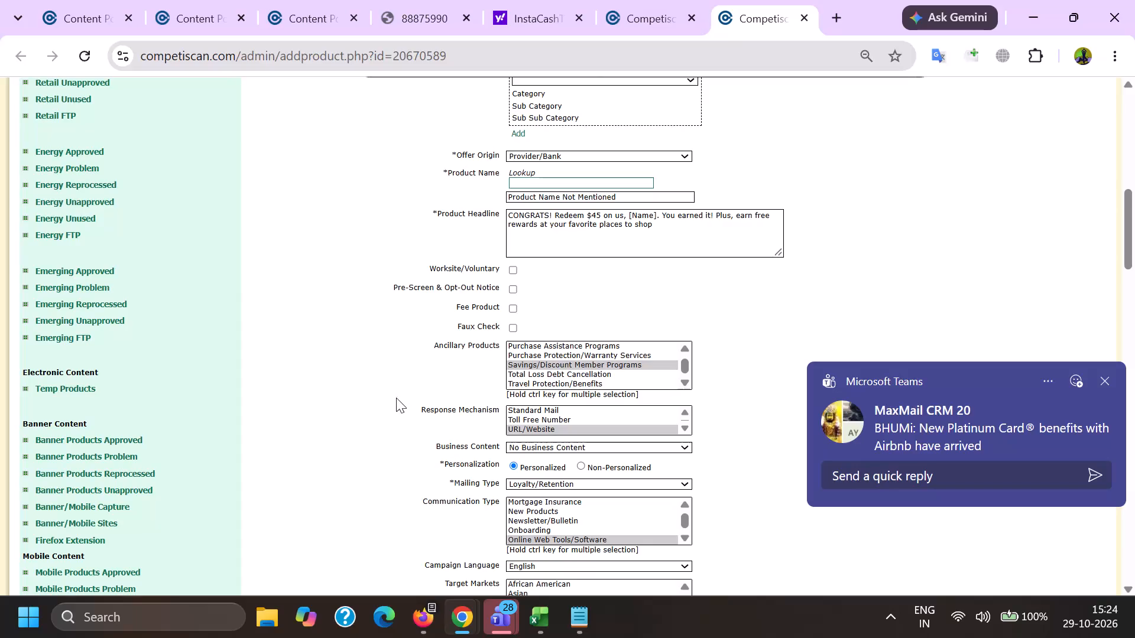
scroll(395, 406, "down", 3)
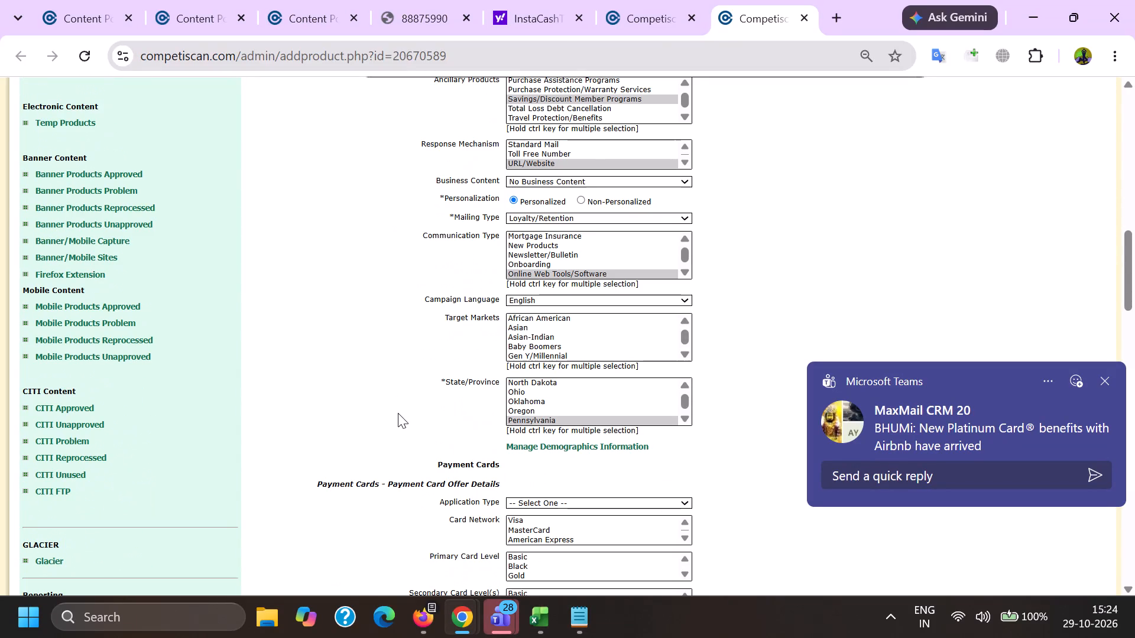
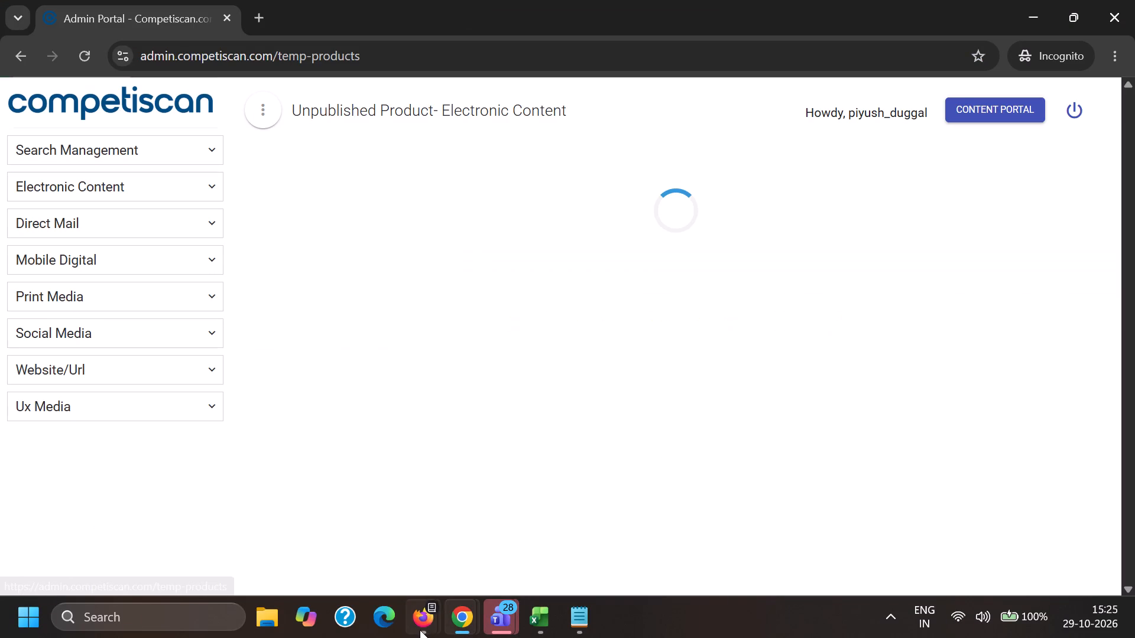
Copy the subject "Up to 50% off mattresses designed with you in mind" from Firefox and search Chrome's Content Portal for that exact phrase.
left_click(419, 628)
left_click(265, 532)
scroll(275, 461, "up", 5)
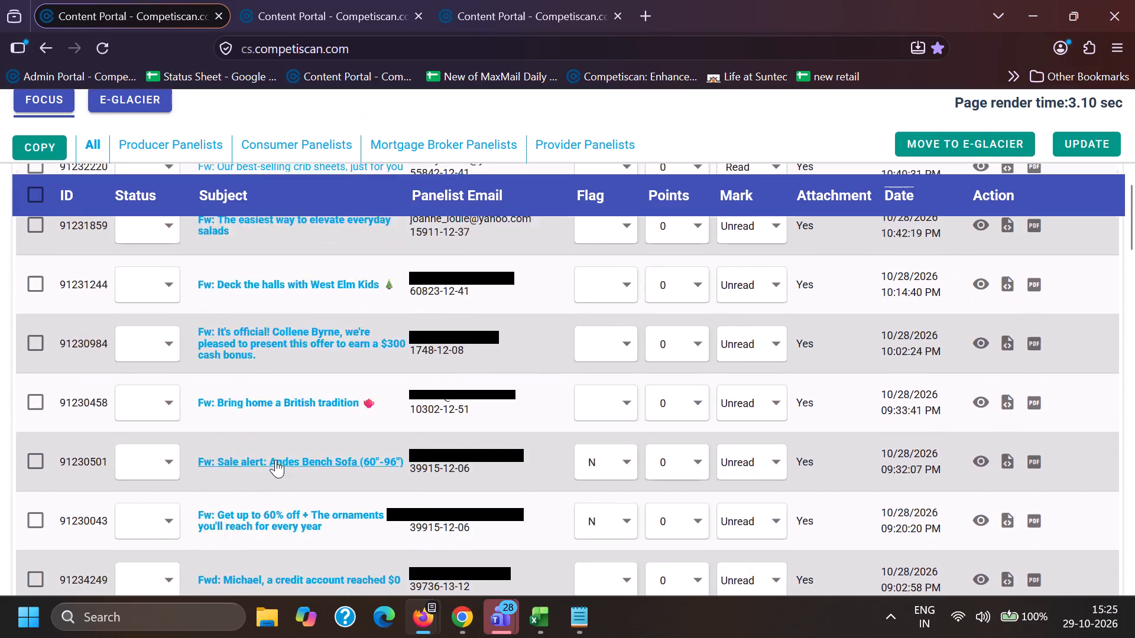
left_click(311, 0)
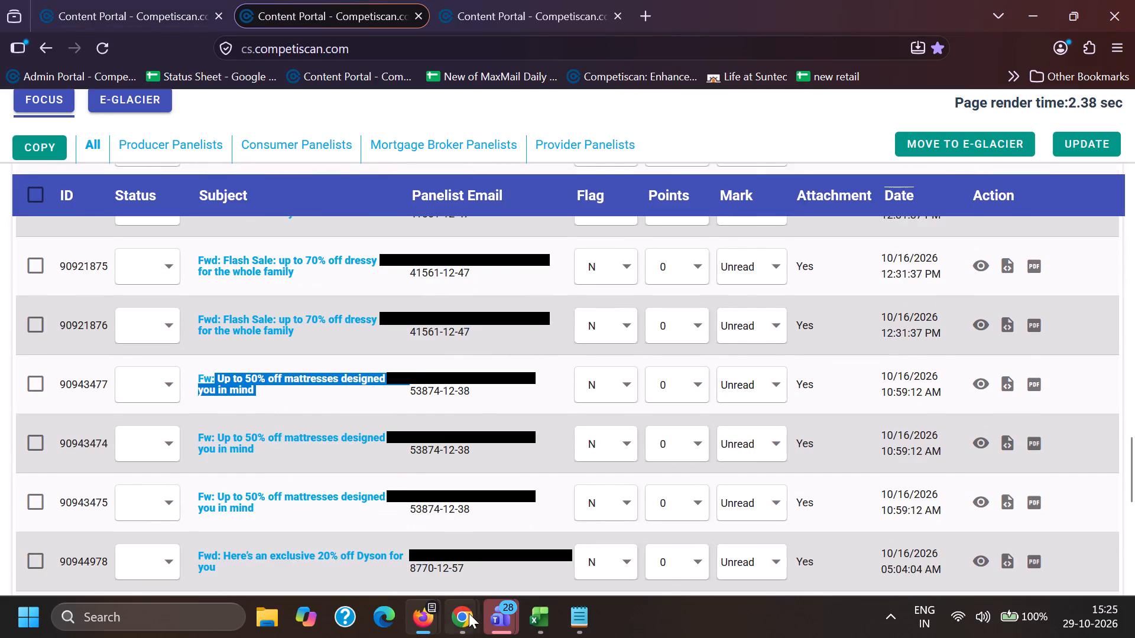
key("ctrl+c")
left_click(475, 617)
left_click_drag(268, 520, 265, 511)
left_click(107, 0)
scroll(260, 328, "down", 8)
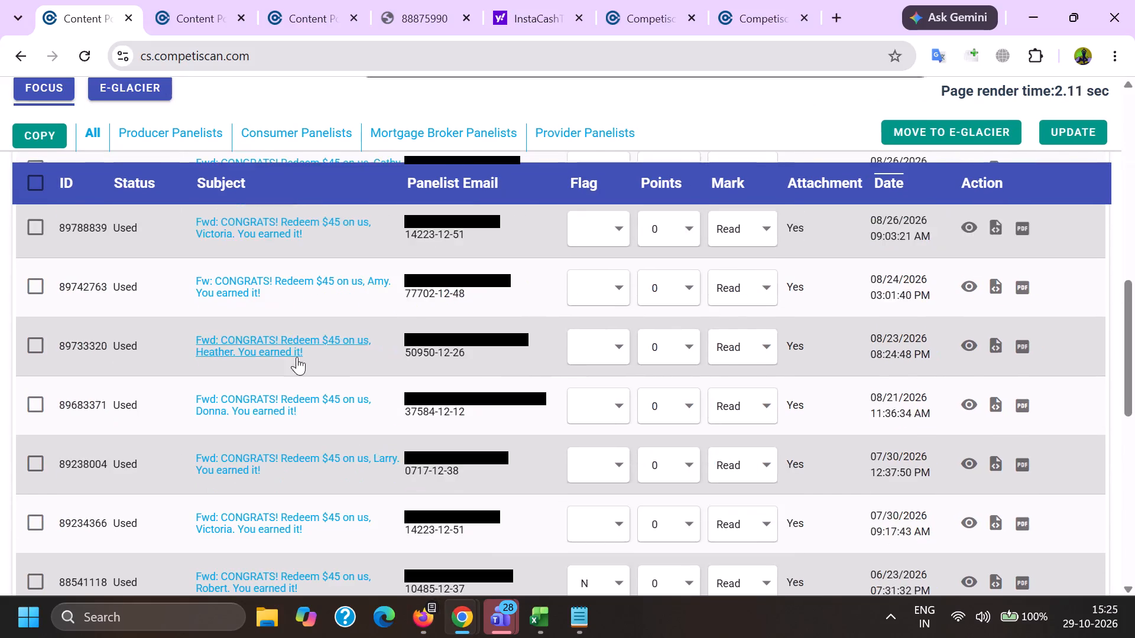
scroll(297, 357, "down", 11)
scroll(361, 480, "up", 2)
left_click_drag(383, 373, 0, 371)
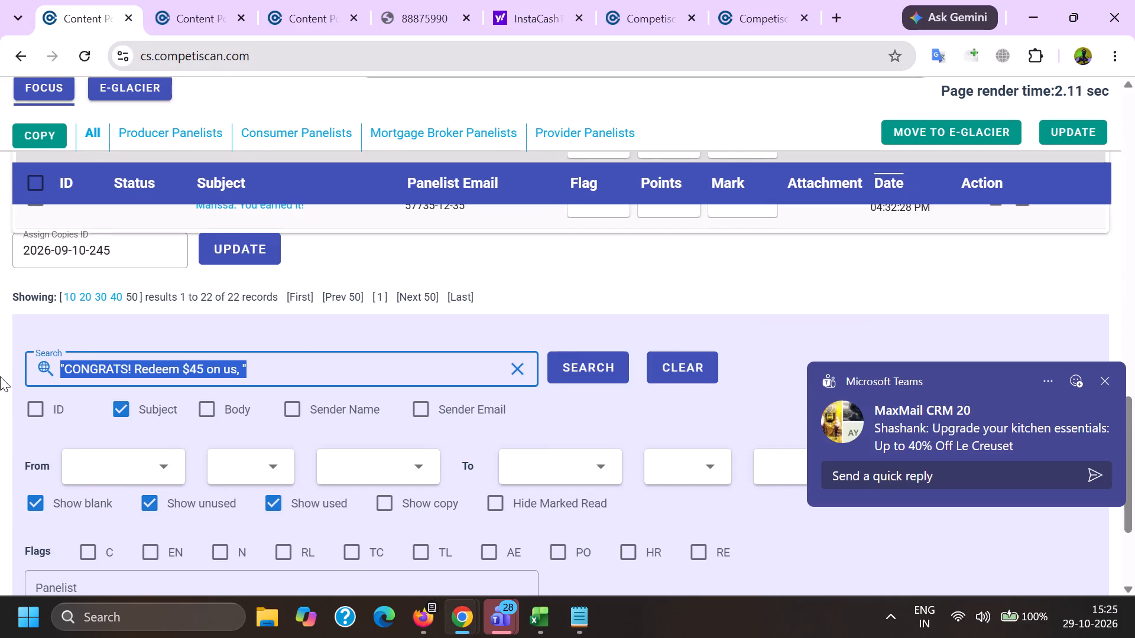
key("BackSpace")
key("shift+quotedbl")
key("ctrl+v")
key("shift+quotedbl")
key("Return")
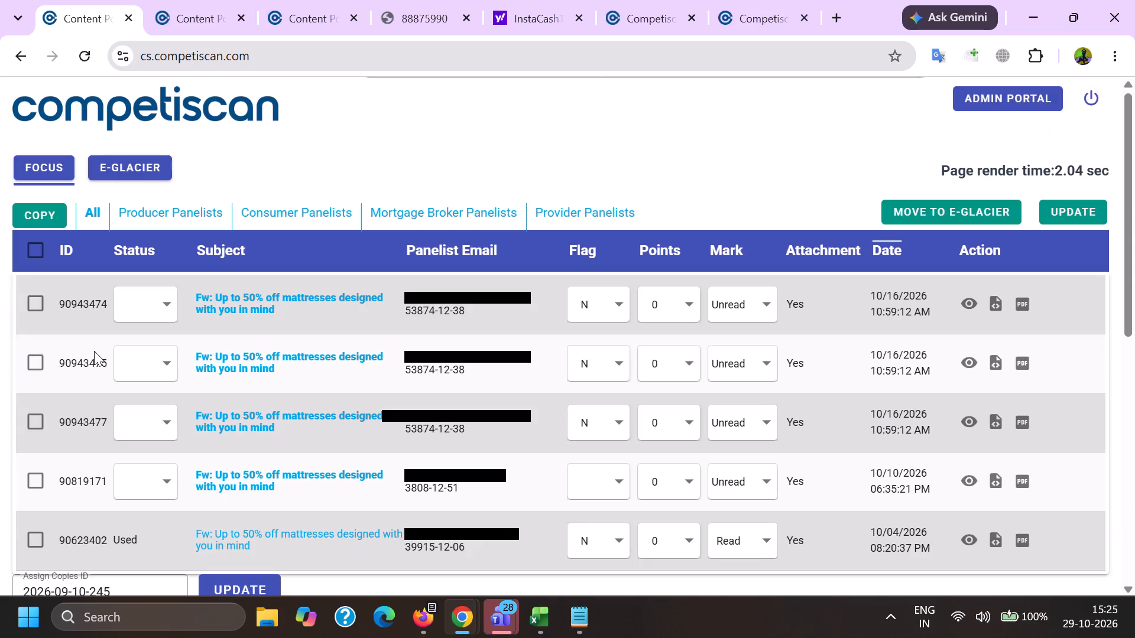
Mark emails 90943477, 90943475 and 90943474 as copies of the used email 90623402 and submit the update.
triple_click(64, 543)
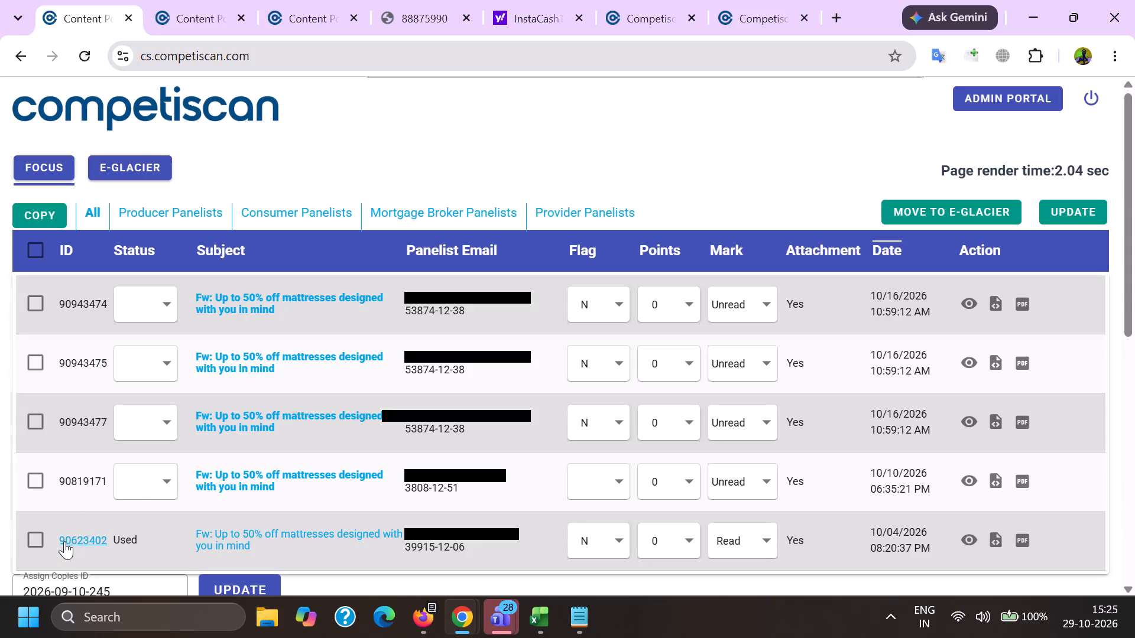
left_click(64, 541)
left_click(32, 427)
left_click(47, 363)
left_click(32, 305)
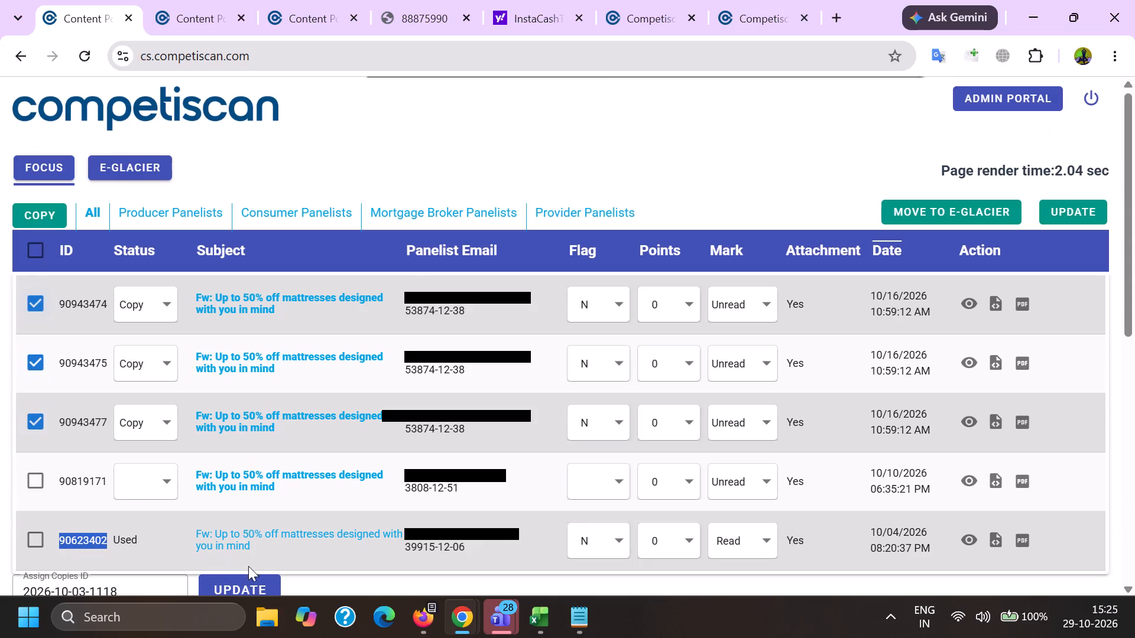
left_click(251, 588)
In Firefox, reload the Focus lists in the first two Content Portal tabs and look through the listed emails.
key("alt+Tab")
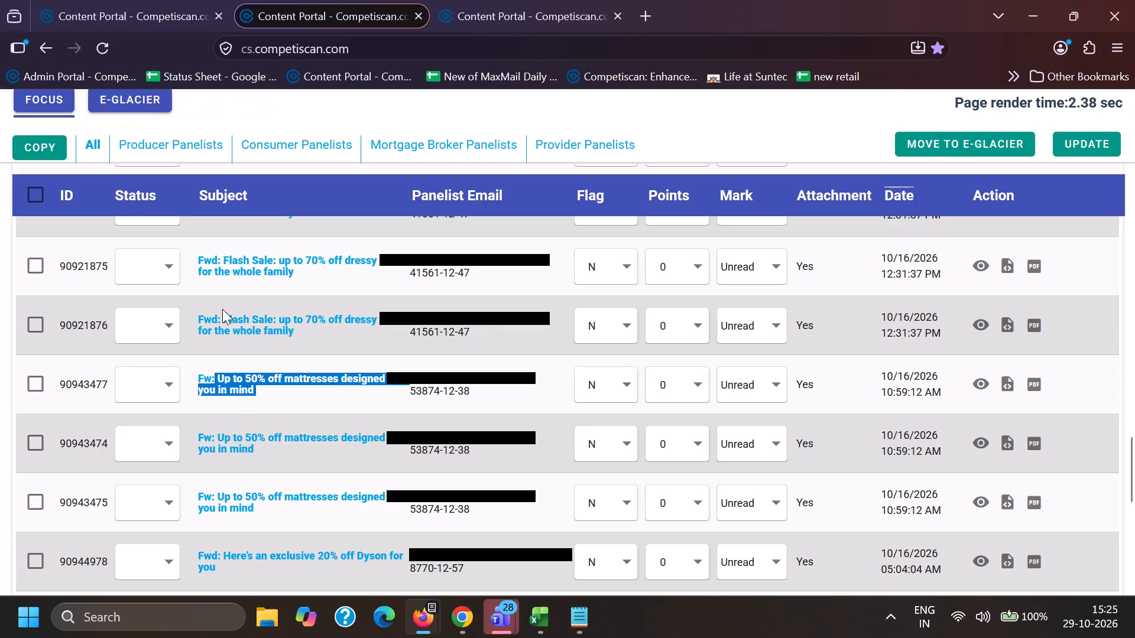
left_click(44, 107)
left_click(118, 0)
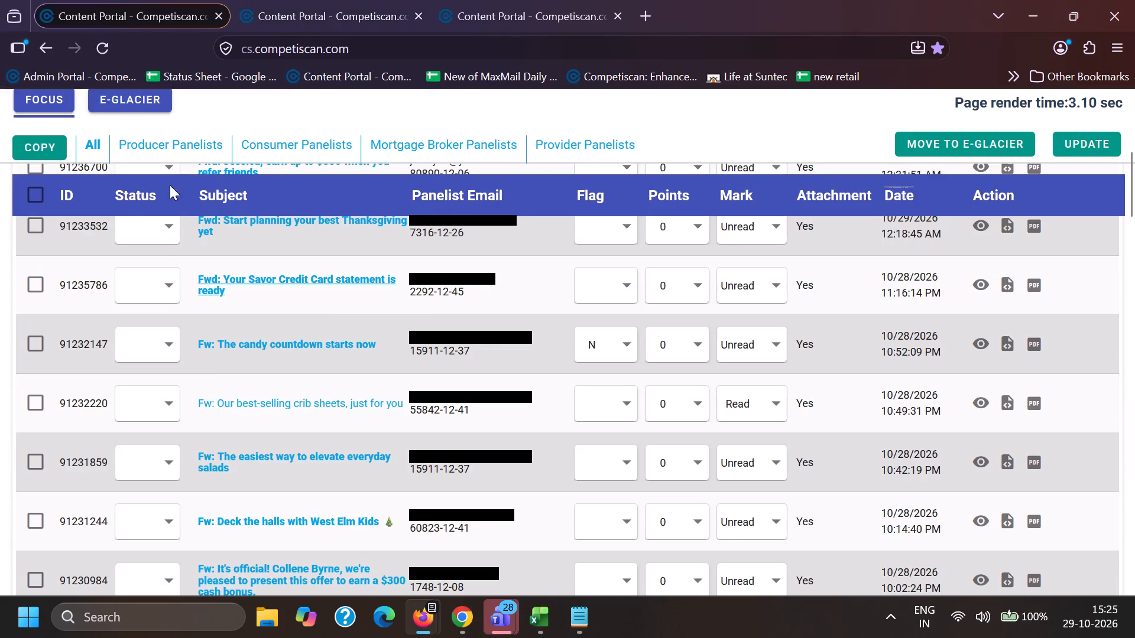
left_click(33, 102)
left_click(349, 0)
left_click(151, 0)
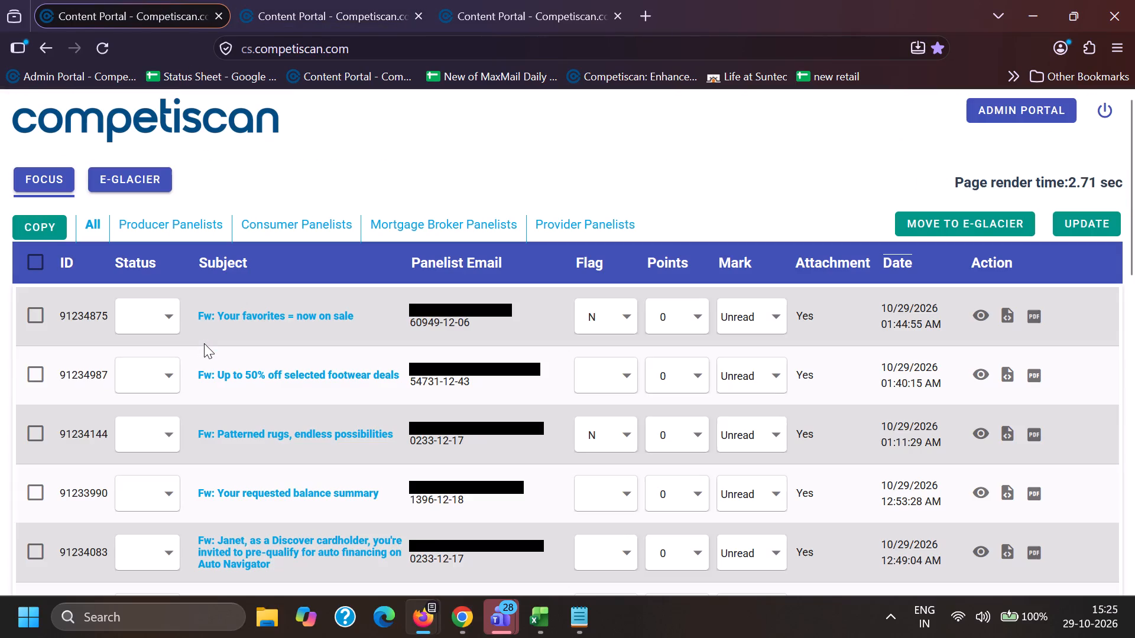
scroll(204, 341, "down", 2)
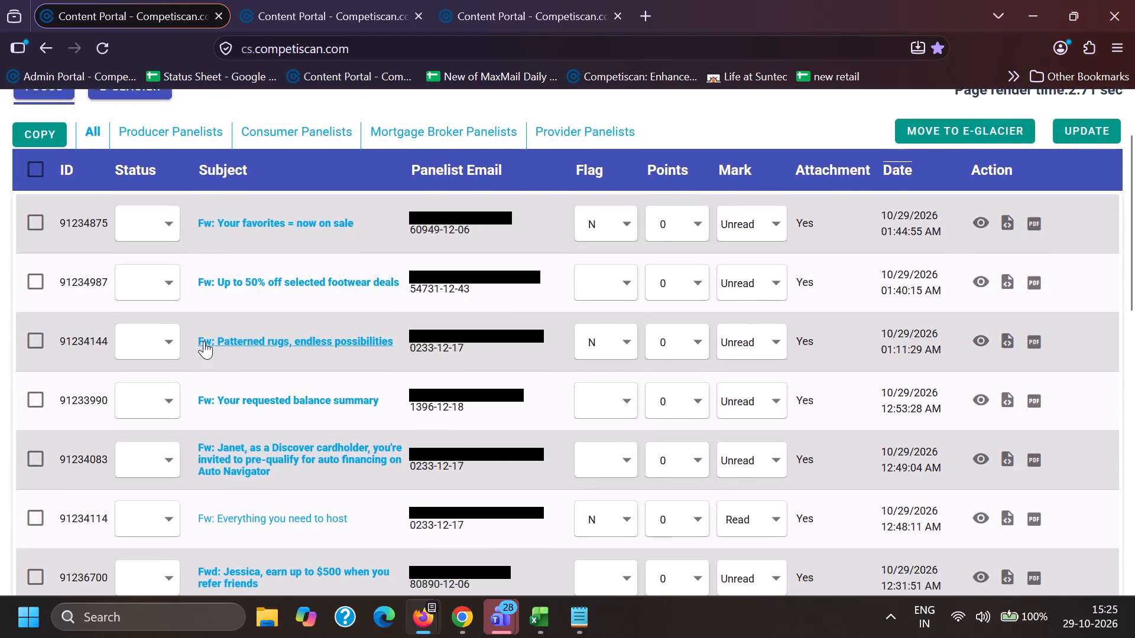
scroll(204, 341, "down", 1)
left_click(310, 0)
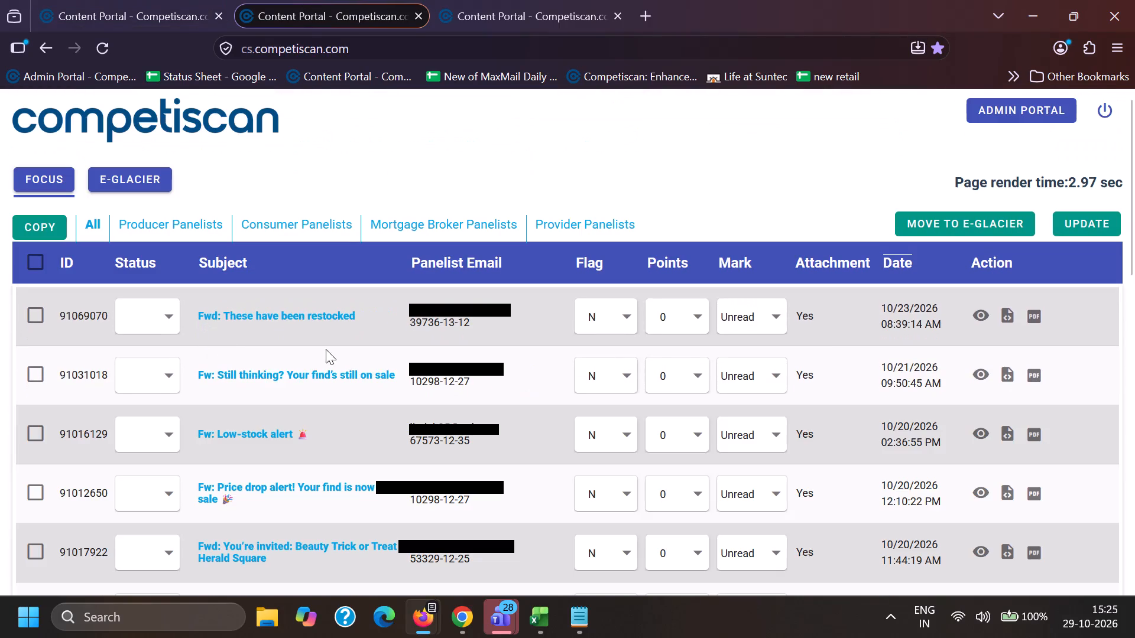
scroll(296, 359, "down", 7)
scroll(189, 403, "up", 4)
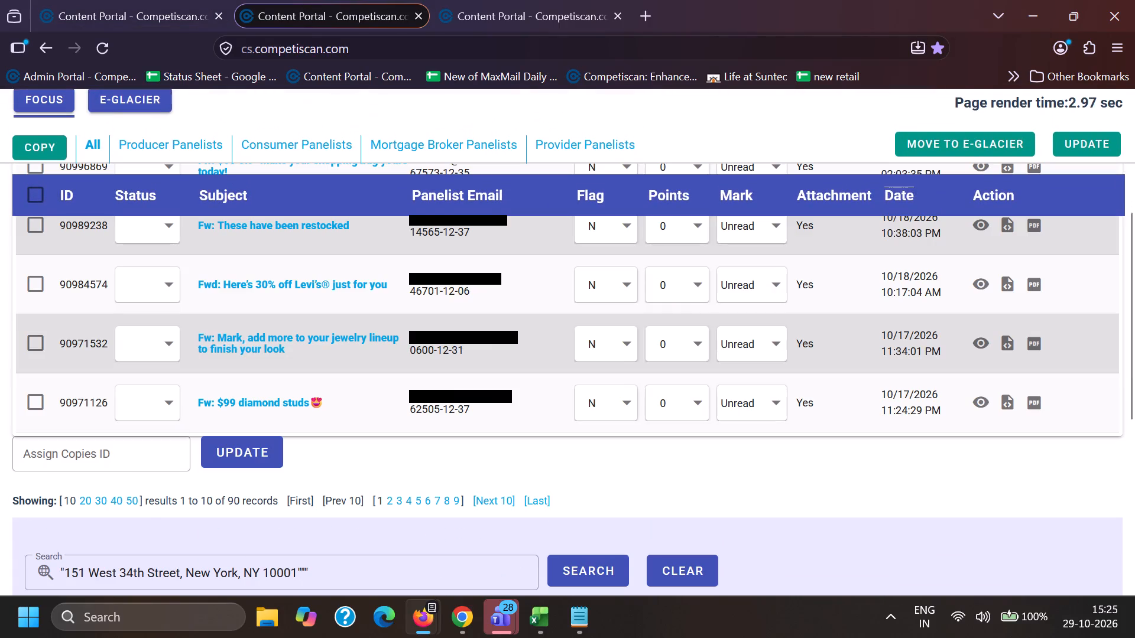
left_click(134, 499)
In the incognito Chrome Admin Portal, filter the unpublished electronic content products by the signed-in user's account.
key("alt+Tab")
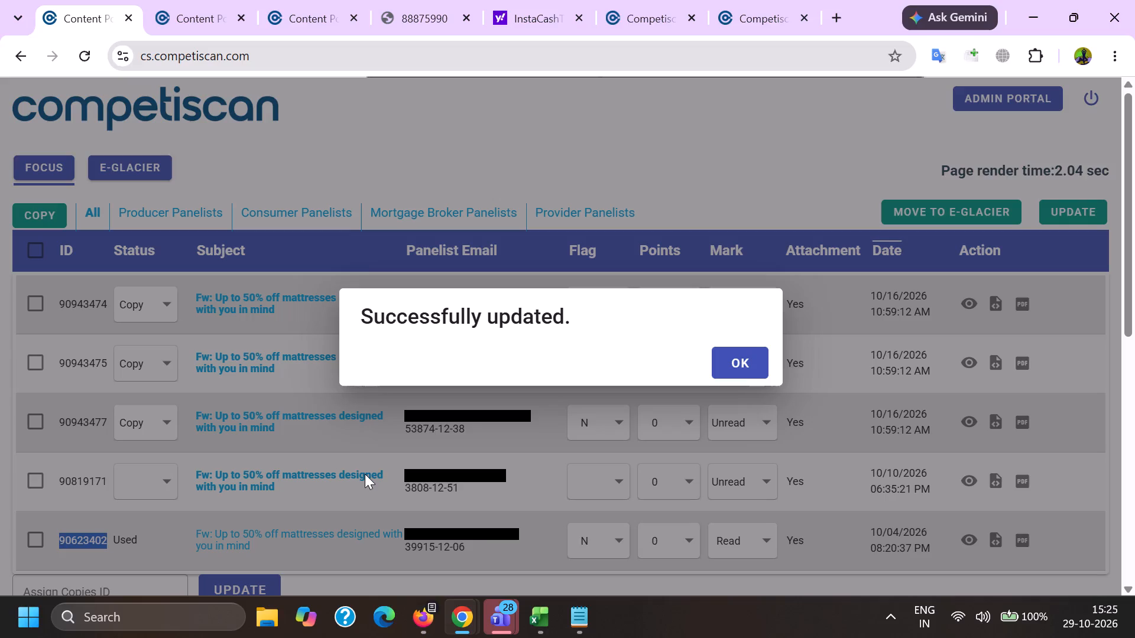
left_click(466, 630)
left_click(252, 518)
left_click(329, 201)
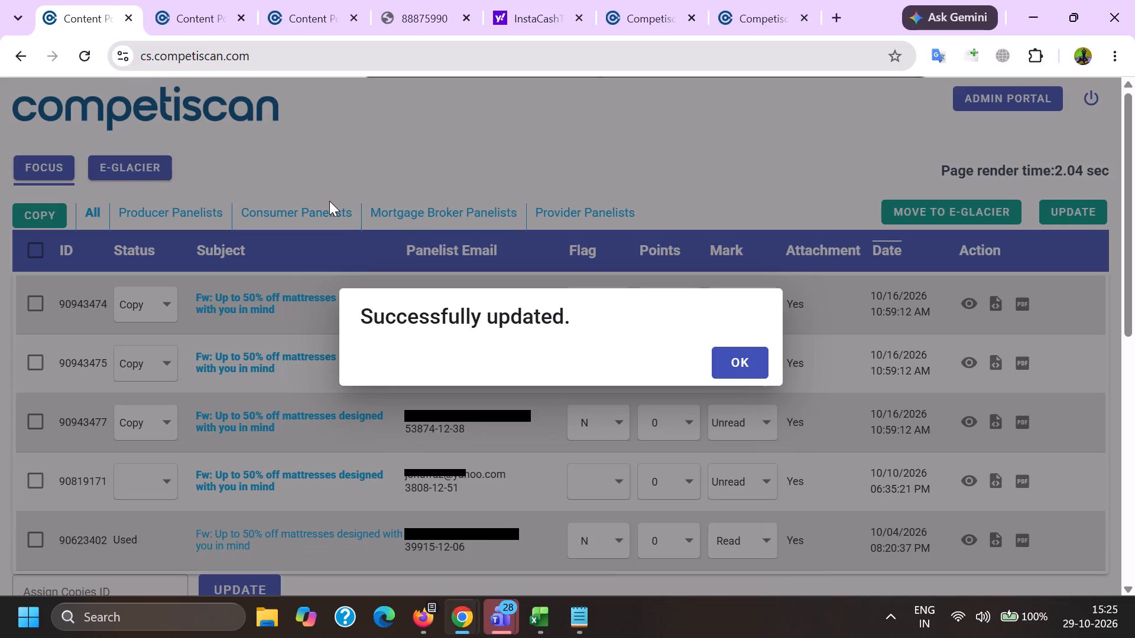
left_click(465, 623)
left_click(572, 534)
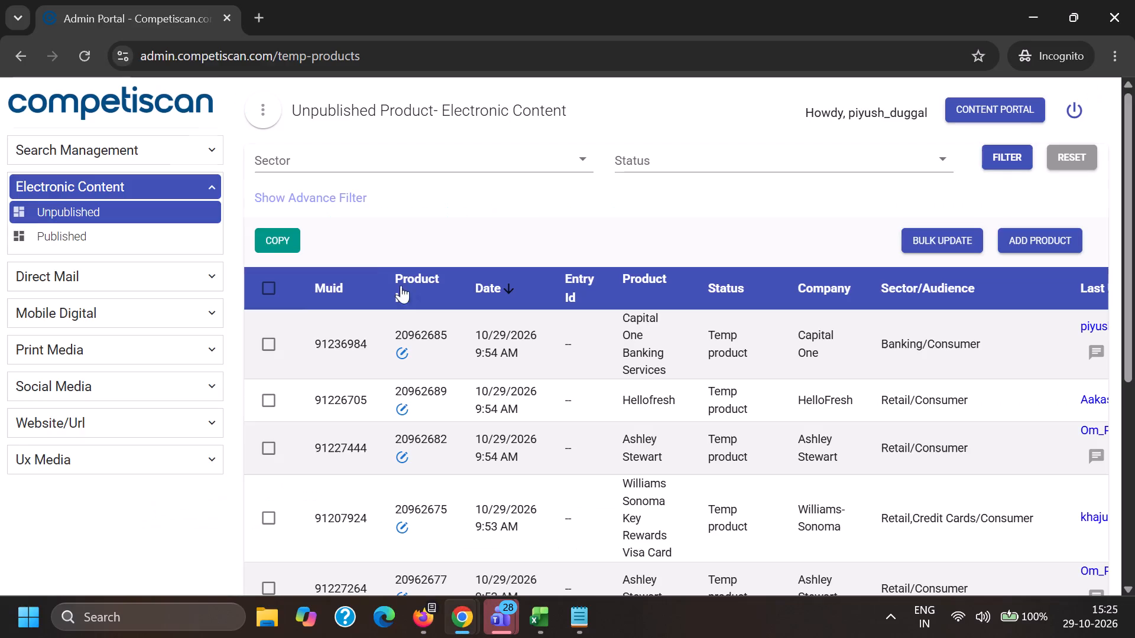
left_click(324, 200)
left_click(484, 279)
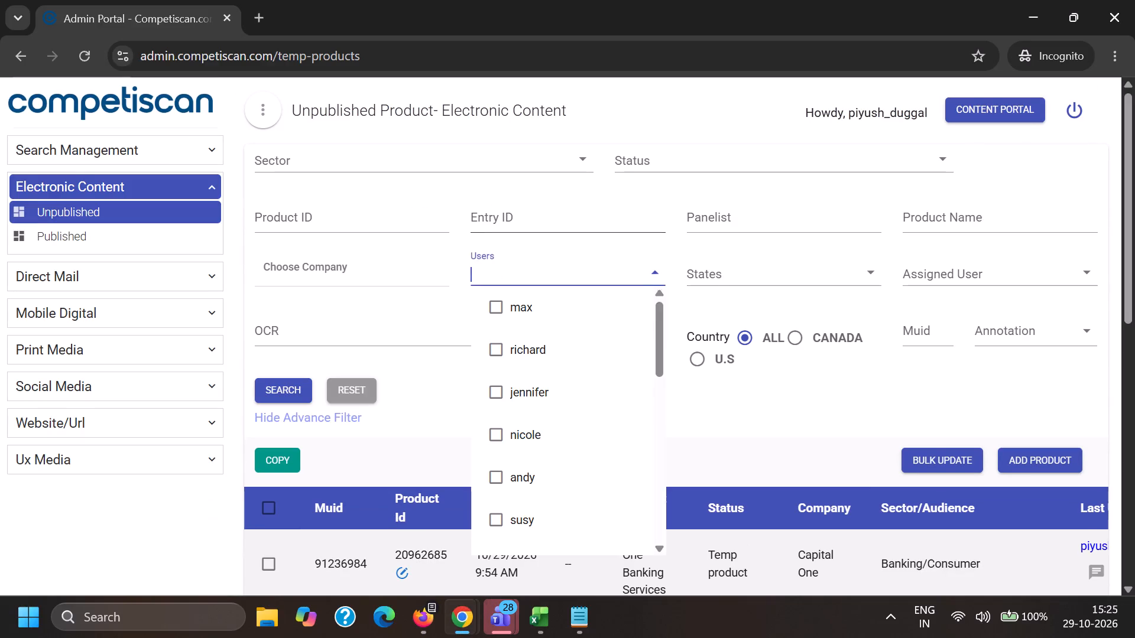
key("p")
key("i")
type("yu")
key("s")
key("h")
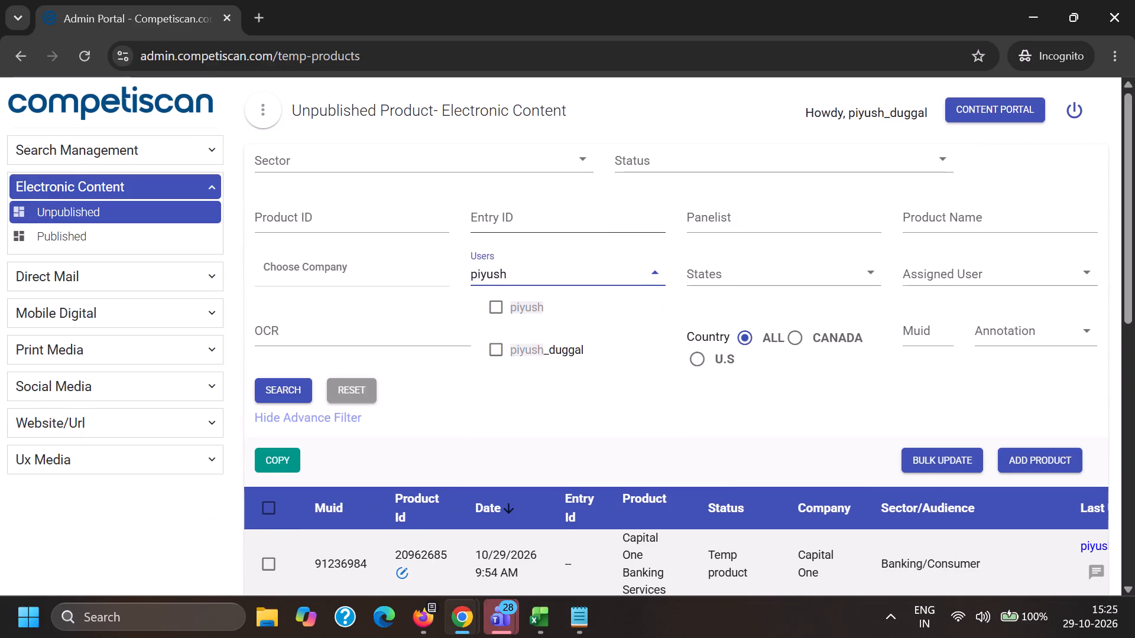
key("Down")
key("Down")
key("Return")
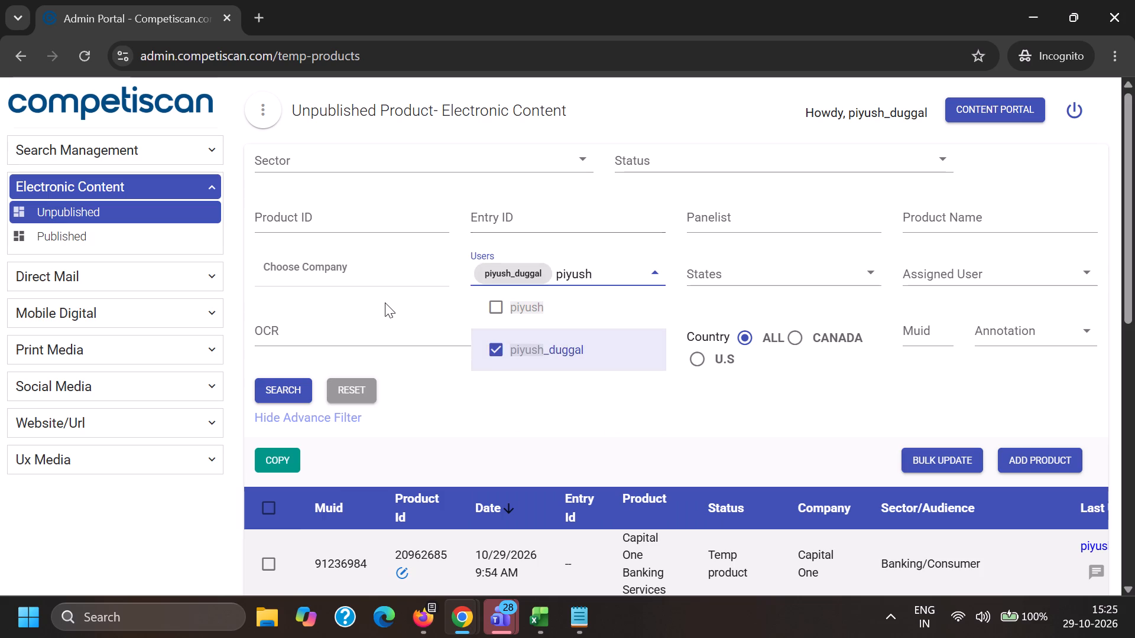
left_click(300, 374)
left_click(299, 382)
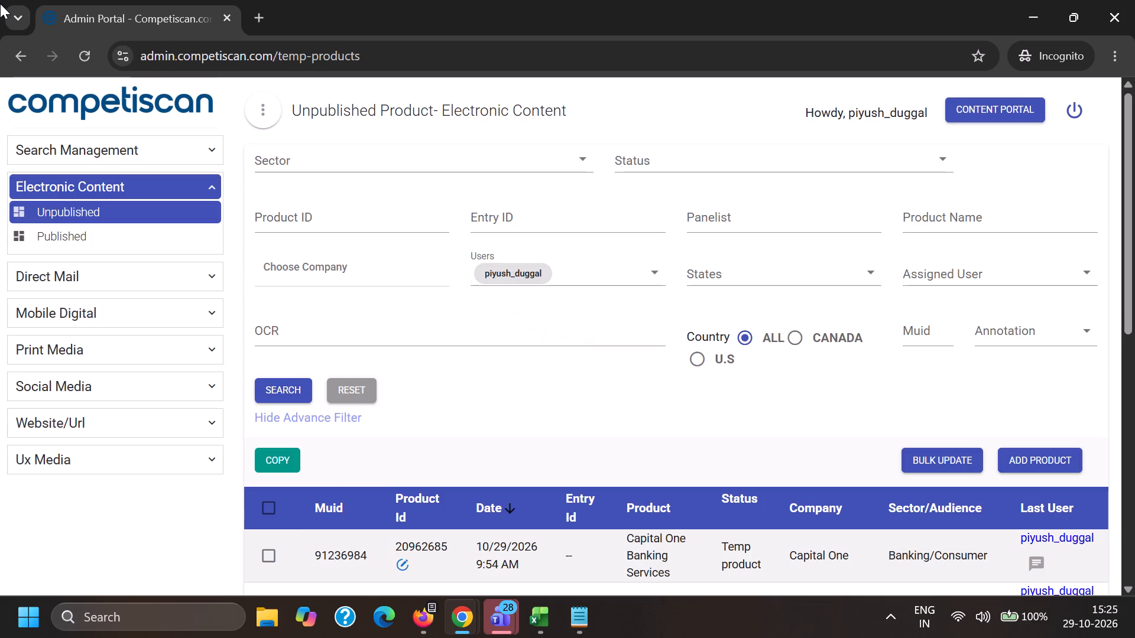
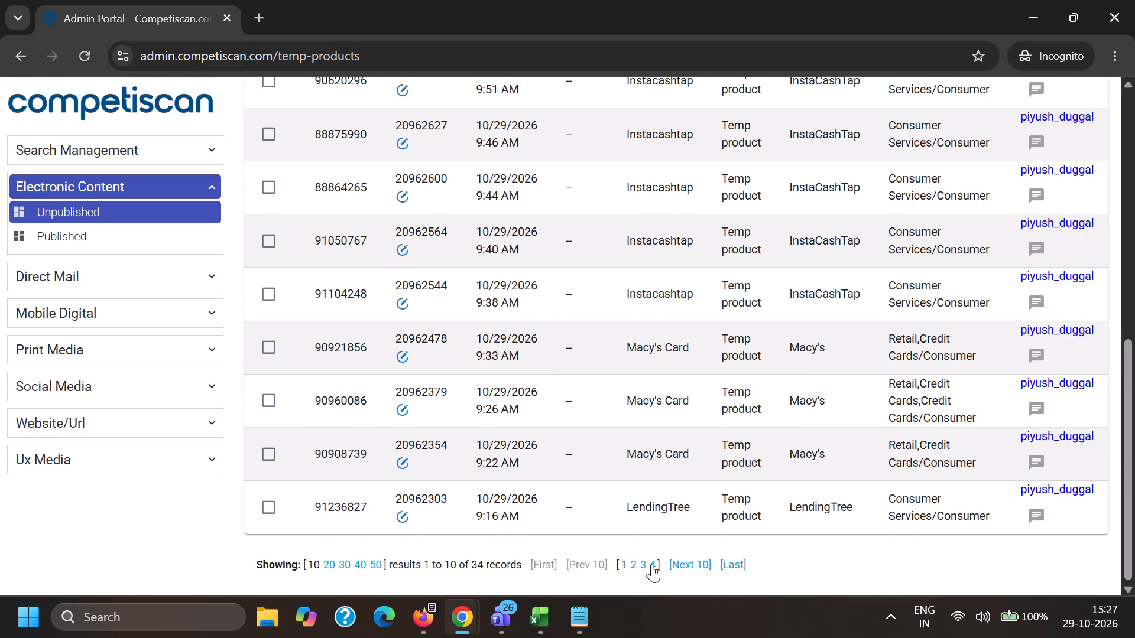
Check the Excel tracker's missing links and open products 91227477, 91197208, 91202178 and 91231438 from page 4 of the unpublished list.
left_click(651, 564)
left_click(540, 624)
left_click(685, 554)
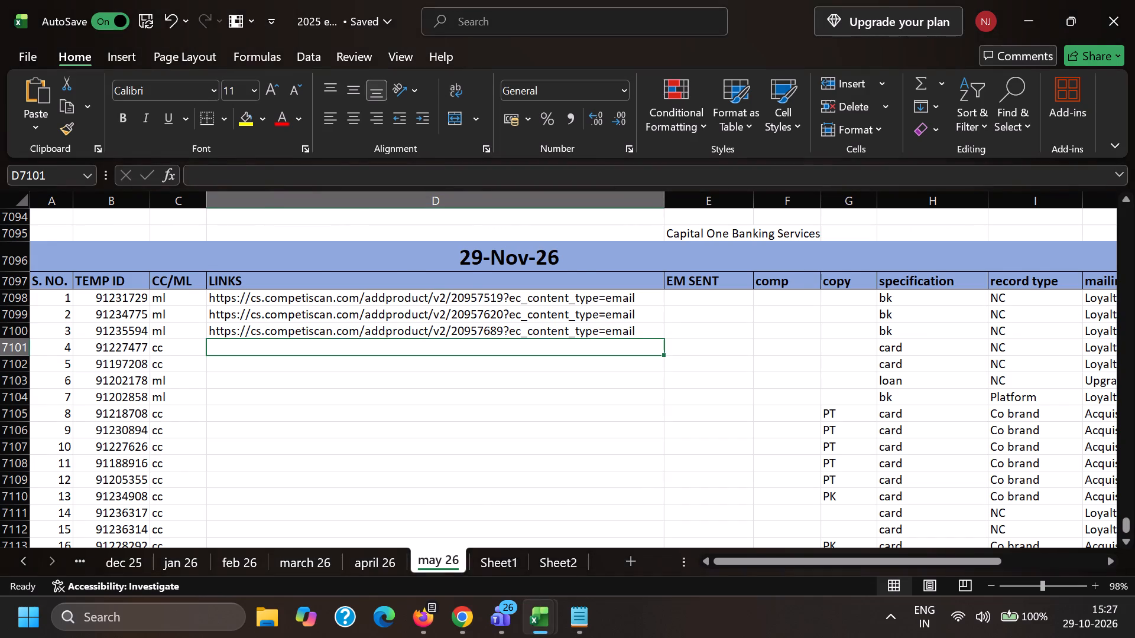
key("alt+Tab")
left_click(398, 519, "ctrl")
left_click(404, 460, "ctrl")
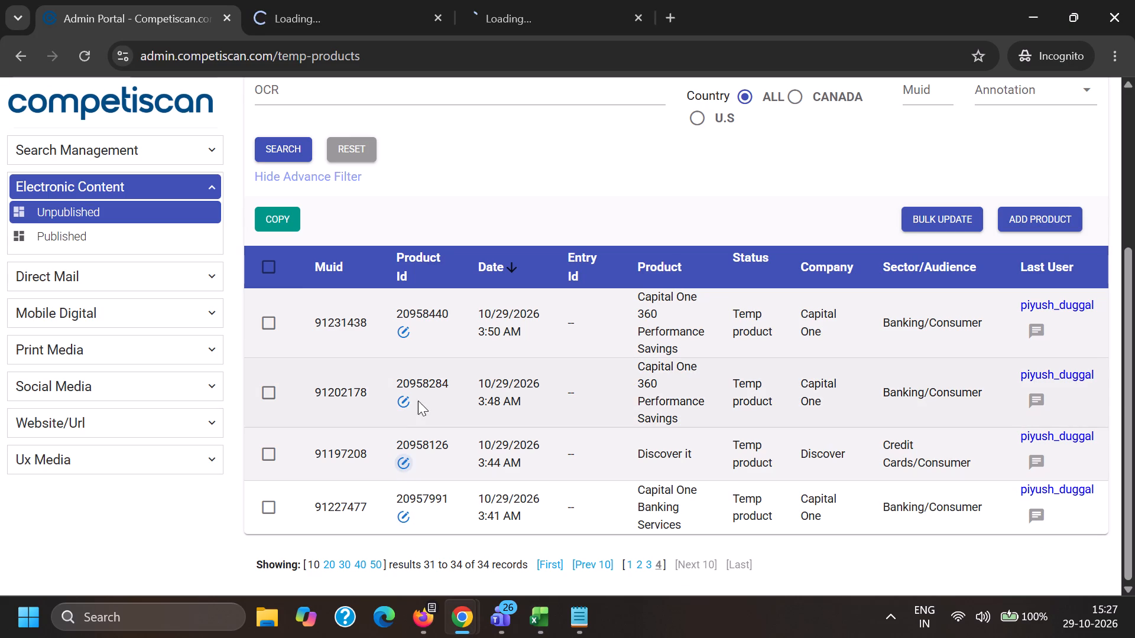
left_click(407, 400, "ctrl")
left_click(404, 330, "ctrl")
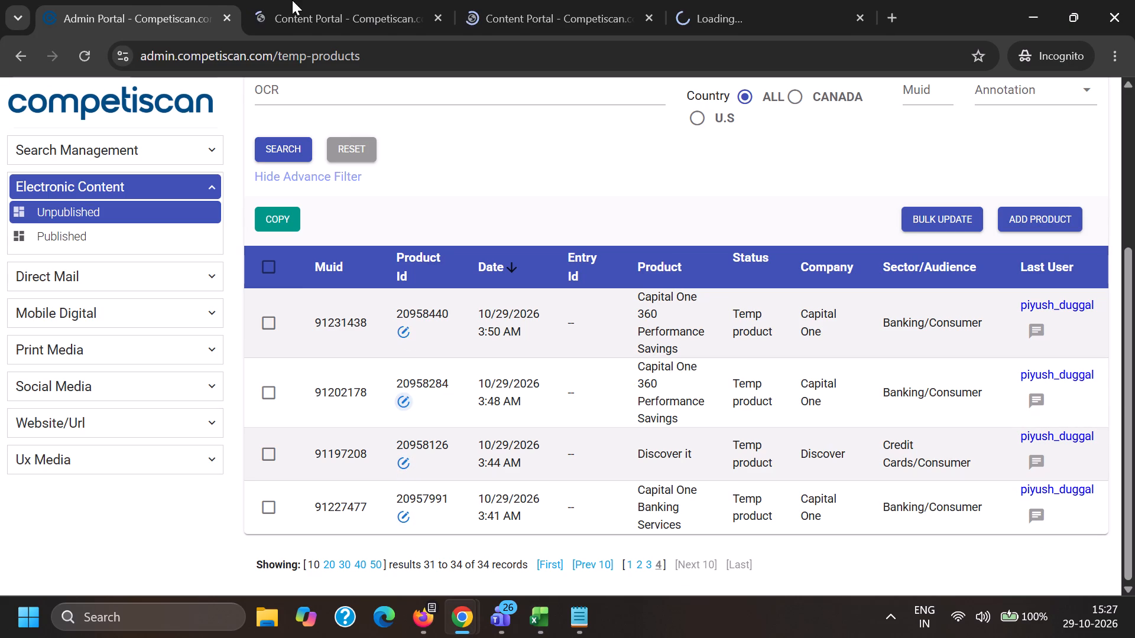
Copy the page link of product 20957991 into the LINKS cell for temp ID 91227477 in the Excel tracker.
left_click_drag(290, 0, 299, 9)
left_click(326, 76)
triple_click(315, 67)
key("ctrl+c")
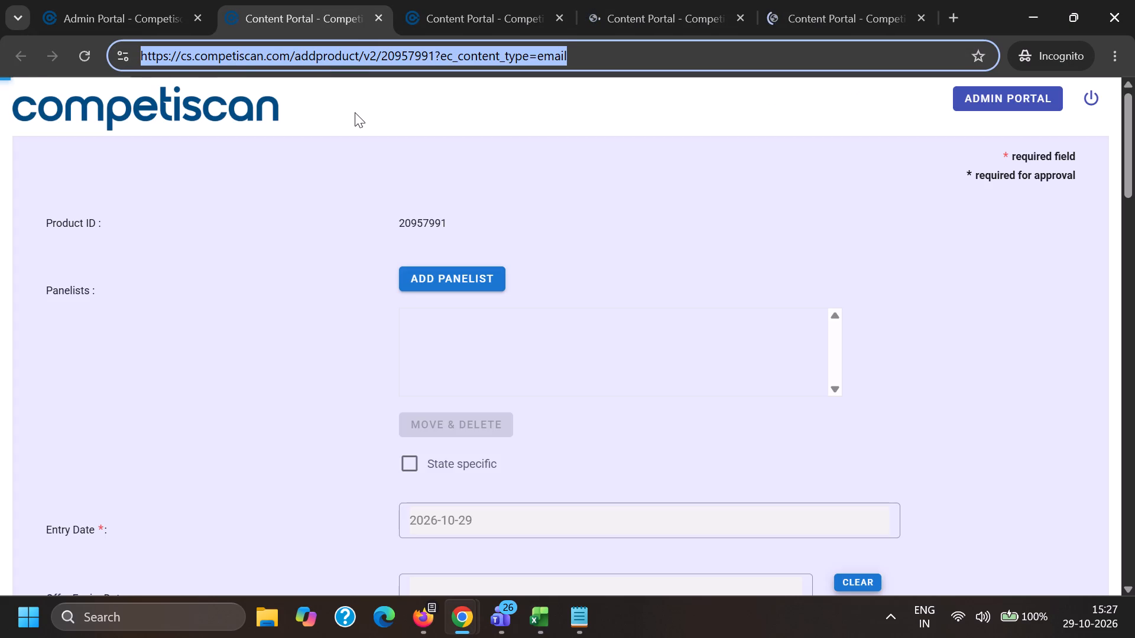
key("alt+Tab")
key("ctrl+v")
Copy the page link of product 20958126 into the tracker's LINKS cell for temp ID 91197208.
left_click(268, 362)
key("alt+Tab")
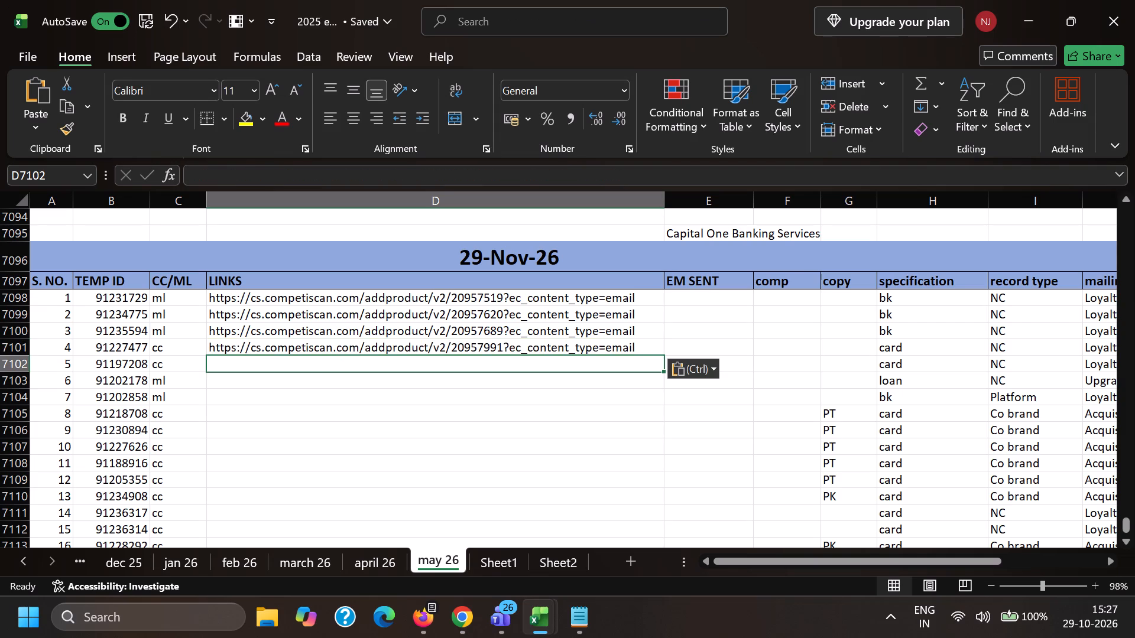
left_click(482, 0)
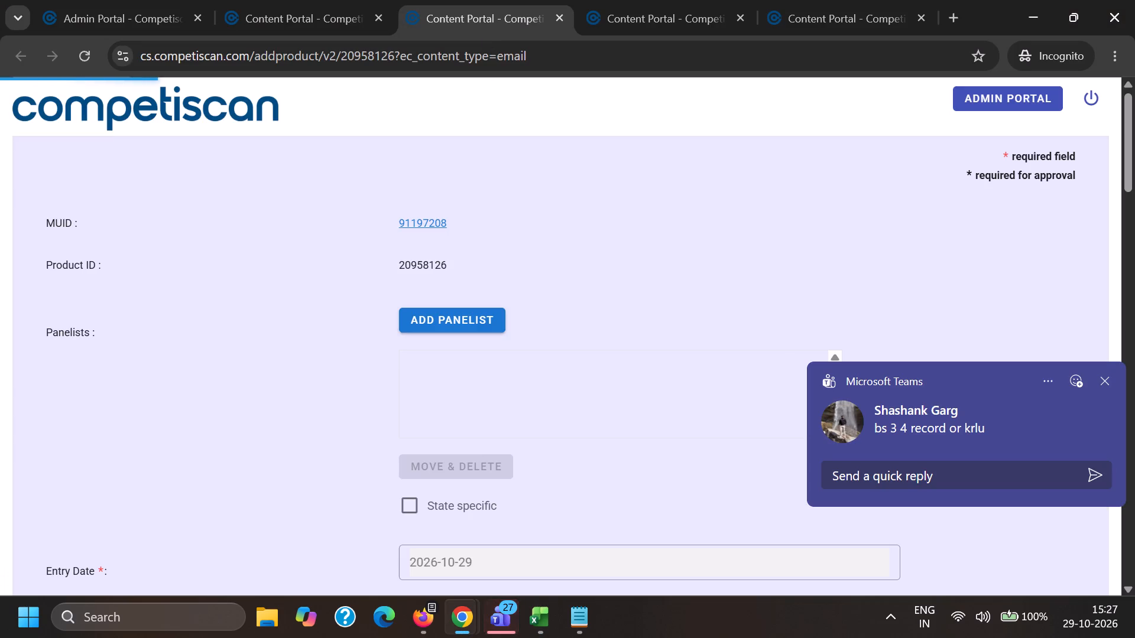
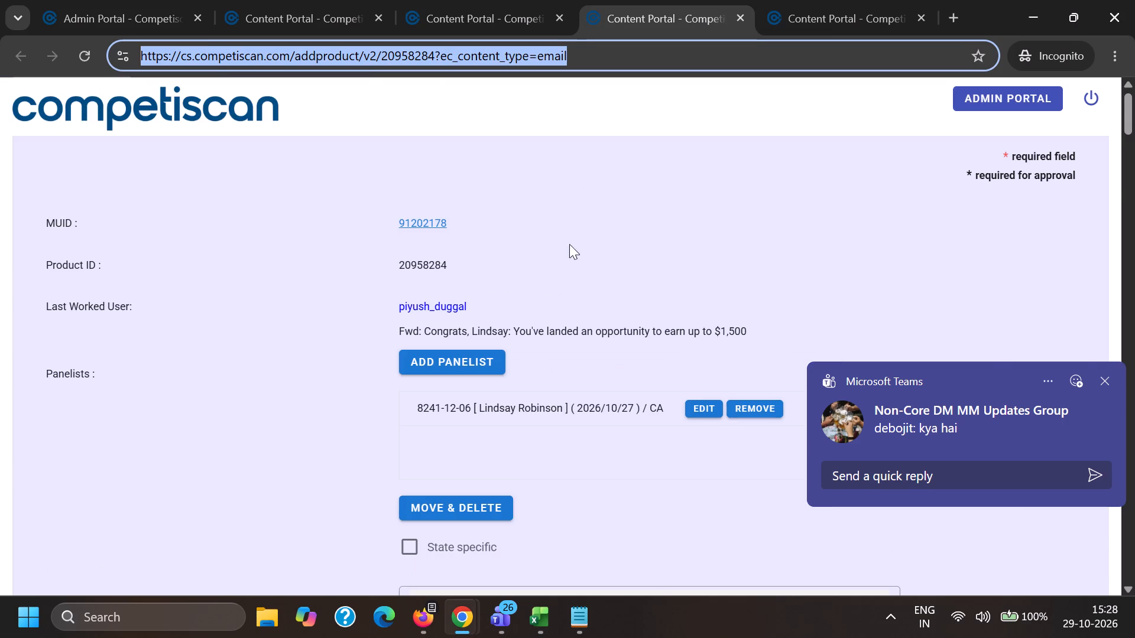
Paste the copied page link of product 20958284 into the LINKS cell for temp ID 91202178 in the Excel tracker.
key("alt+Tab")
key("ctrl+v")
Copy the page link of product 20958440 into the LINKS cell for temp ID 91202858 in the Excel tracker.
left_click(378, 401)
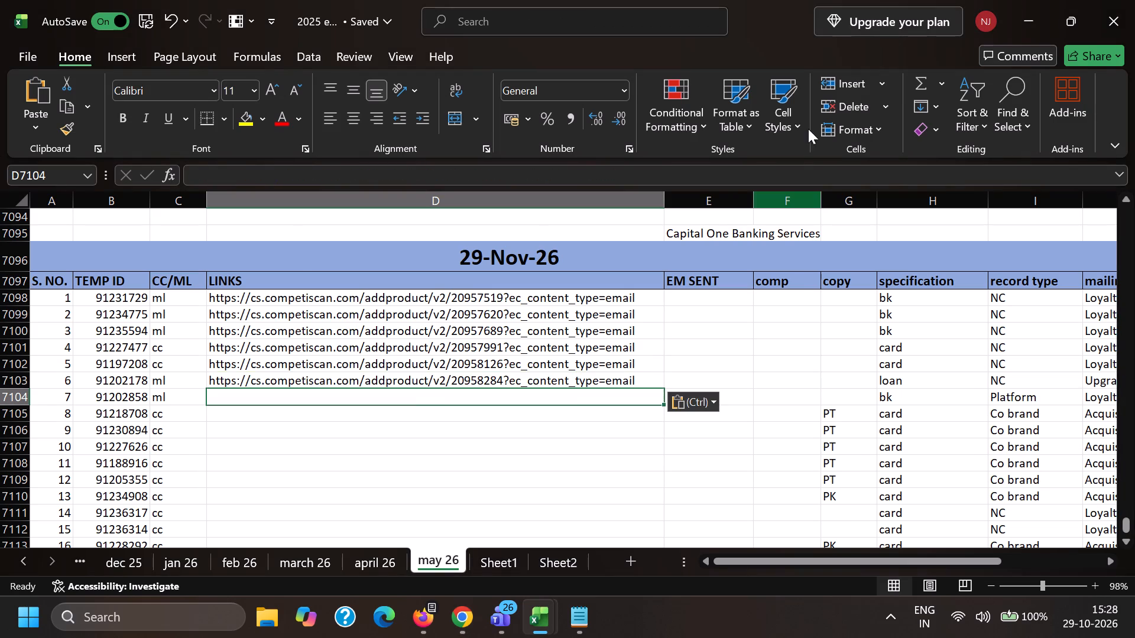
key("alt+Tab")
left_click_drag(803, 0, 801, 8)
triple_click(732, 61)
key("ctrl+c")
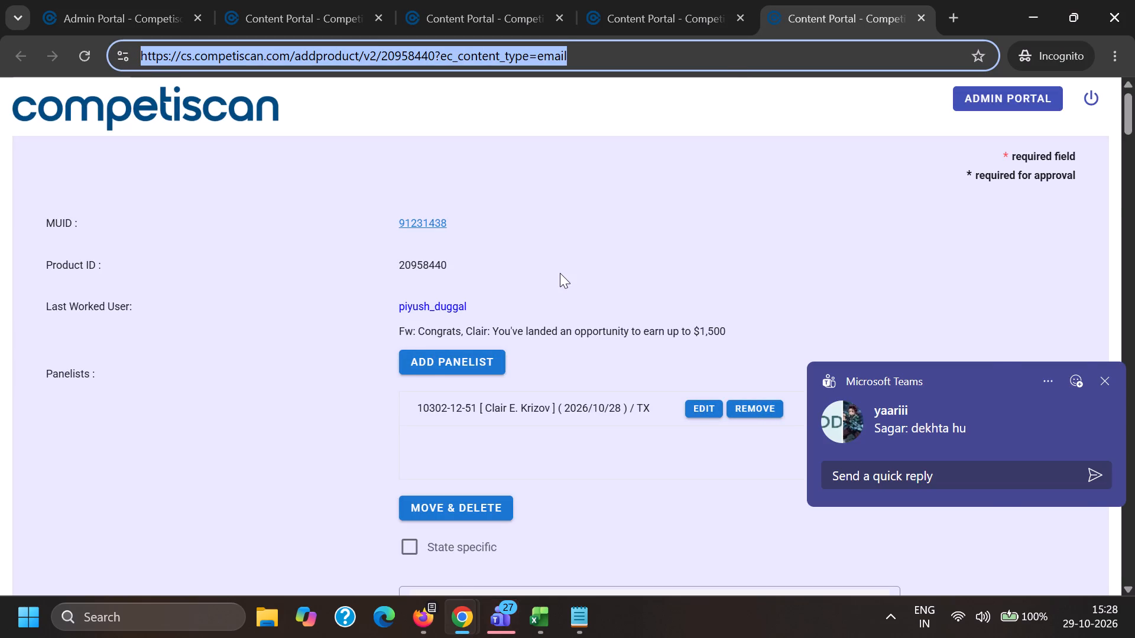
key("alt+Tab")
key("ctrl+v")
left_click(331, 418)
Back in the browser, open the processed PDFs of products 20957991, 20958126 and 20958284, and go to product 20958440.
key("alt+Tab")
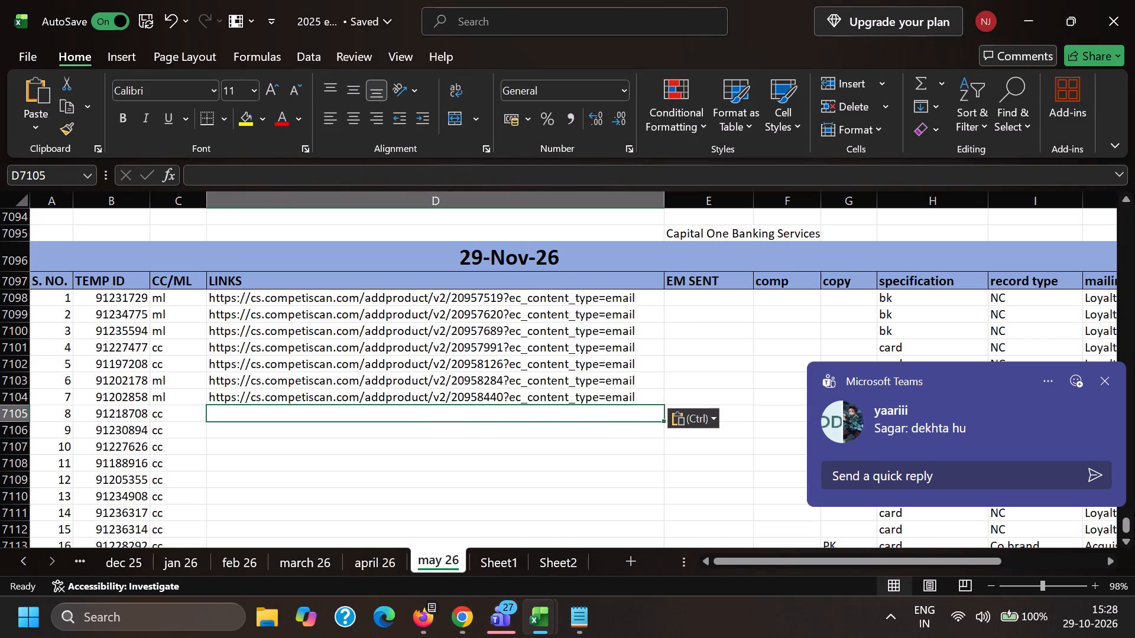
left_click(308, 0)
scroll(579, 202, "down", 4)
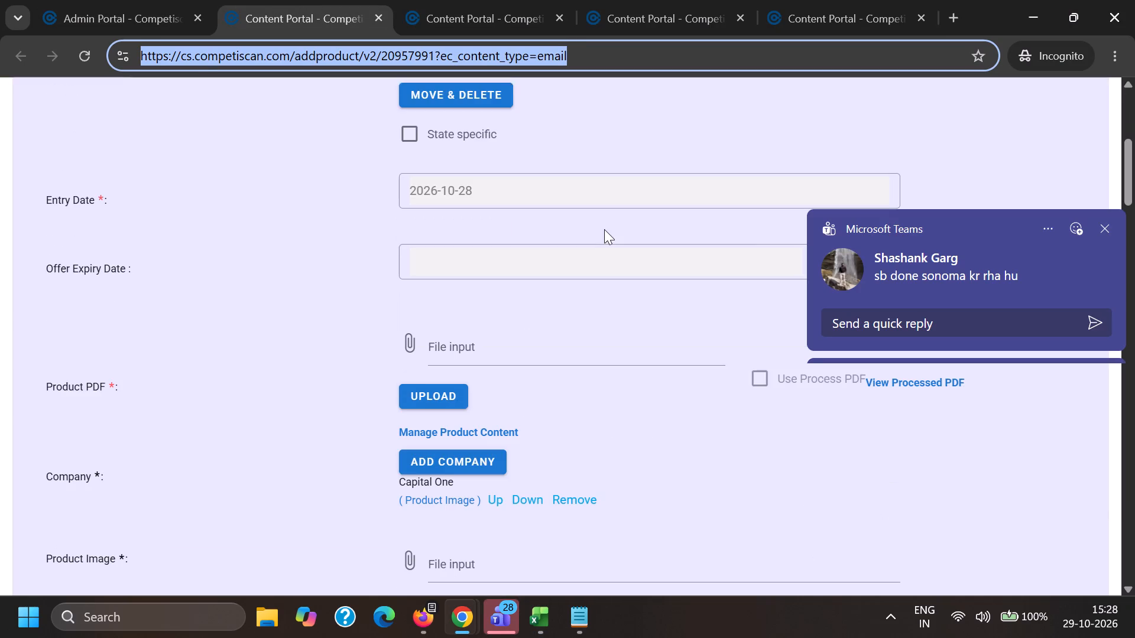
scroll(833, 250, "down", 1)
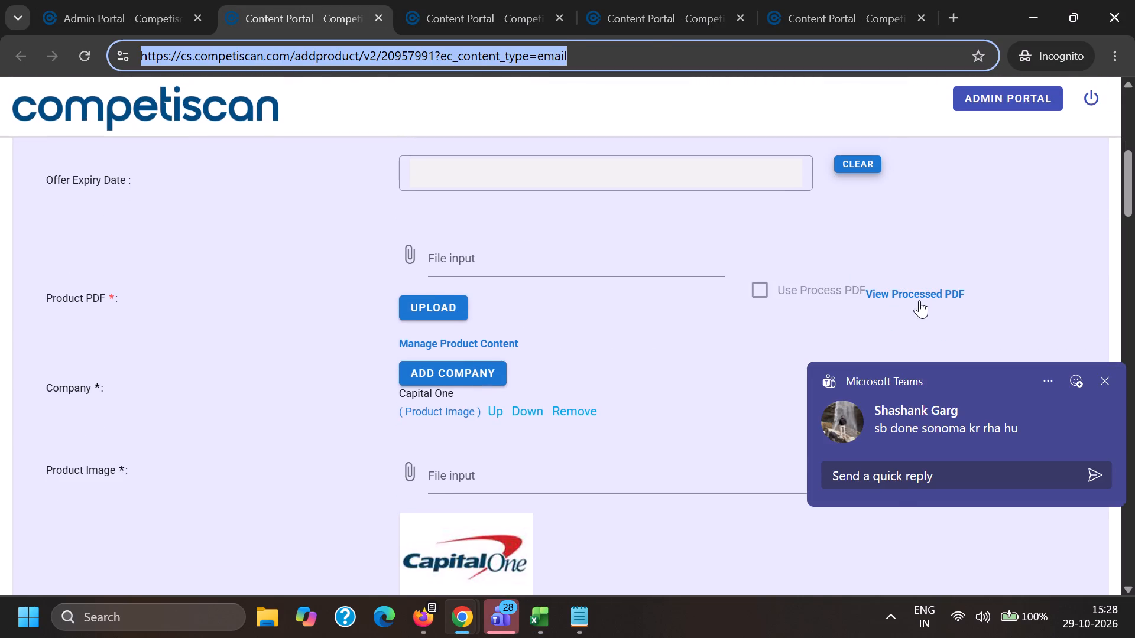
left_click(907, 295, "ctrl")
key("ctrl+Tab")
key("ctrl+Tab")
scroll(906, 288, "down", 5)
left_click(913, 296, "ctrl")
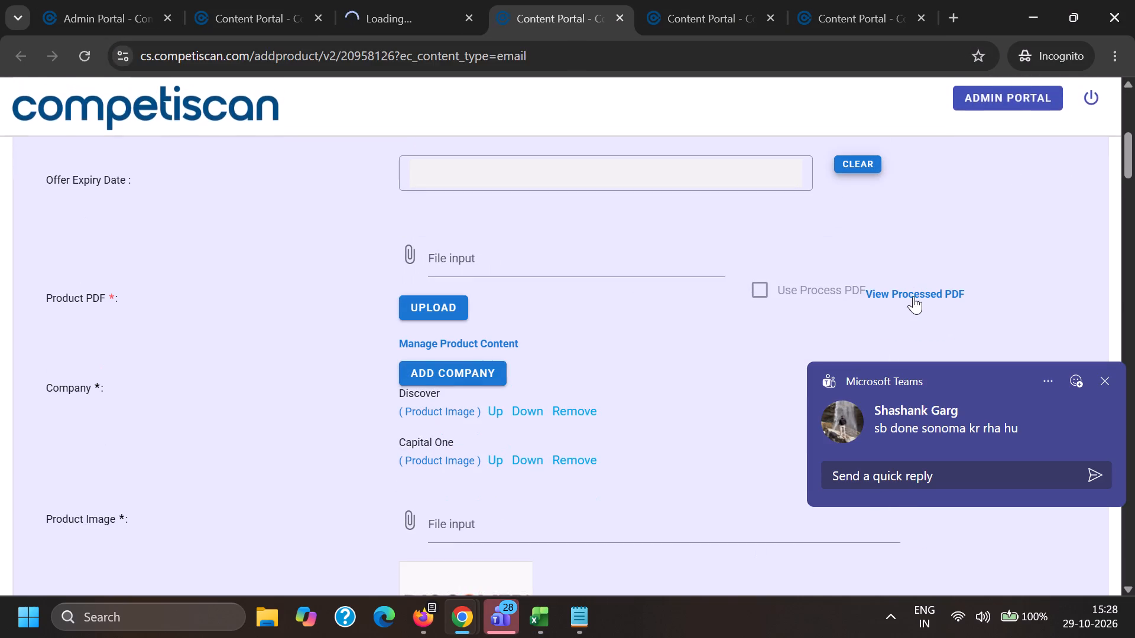
key("ctrl+Tab")
key("ctrl+Tab")
scroll(896, 278, "down", 5)
left_click(897, 288, "ctrl")
key("ctrl+Tab")
key("ctrl+Tab")
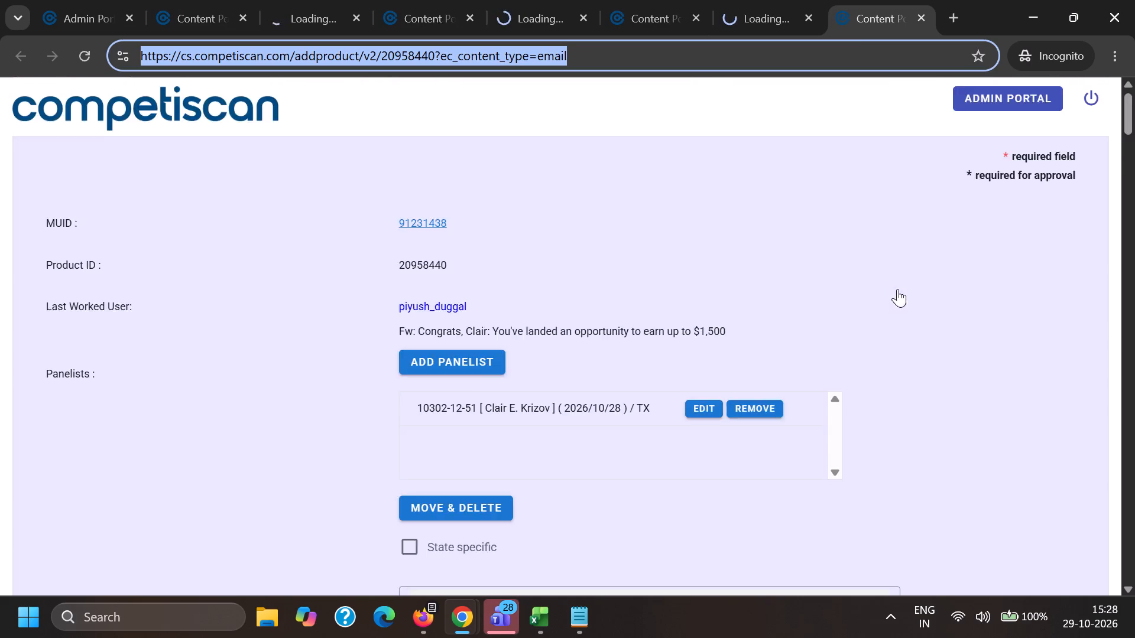
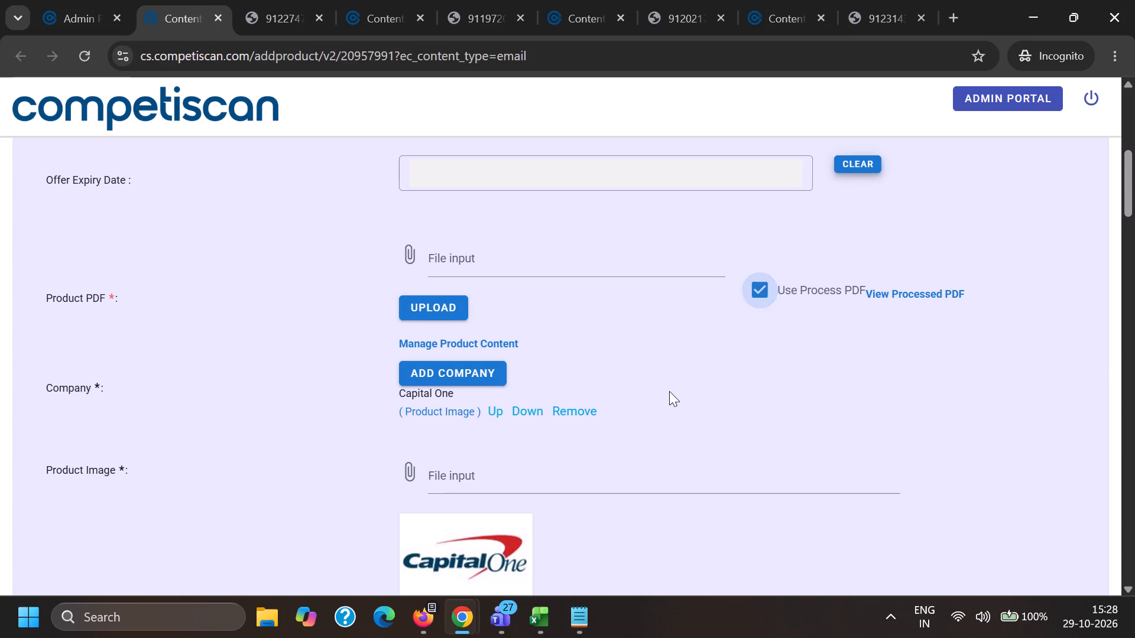
Set the product status of product 20957991 to Approved.
key("End")
scroll(643, 395, "down", 4)
left_click(445, 584)
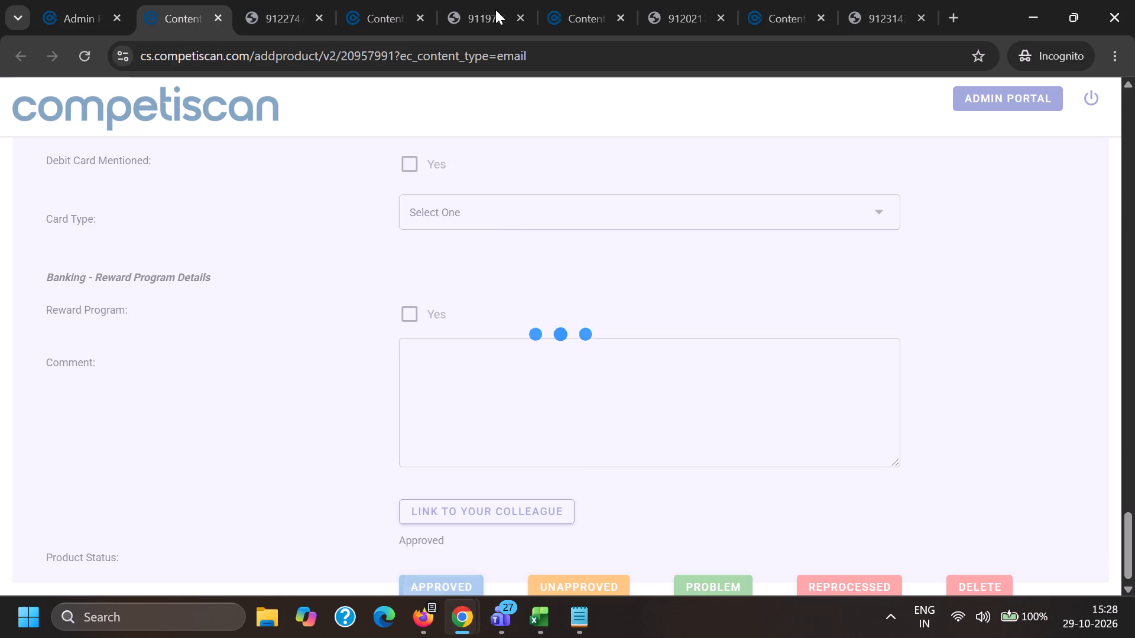
Switch to product 20958126 and set its product PDF to use the processed PDF.
left_click(491, 0)
left_click(382, 0)
left_click(755, 295)
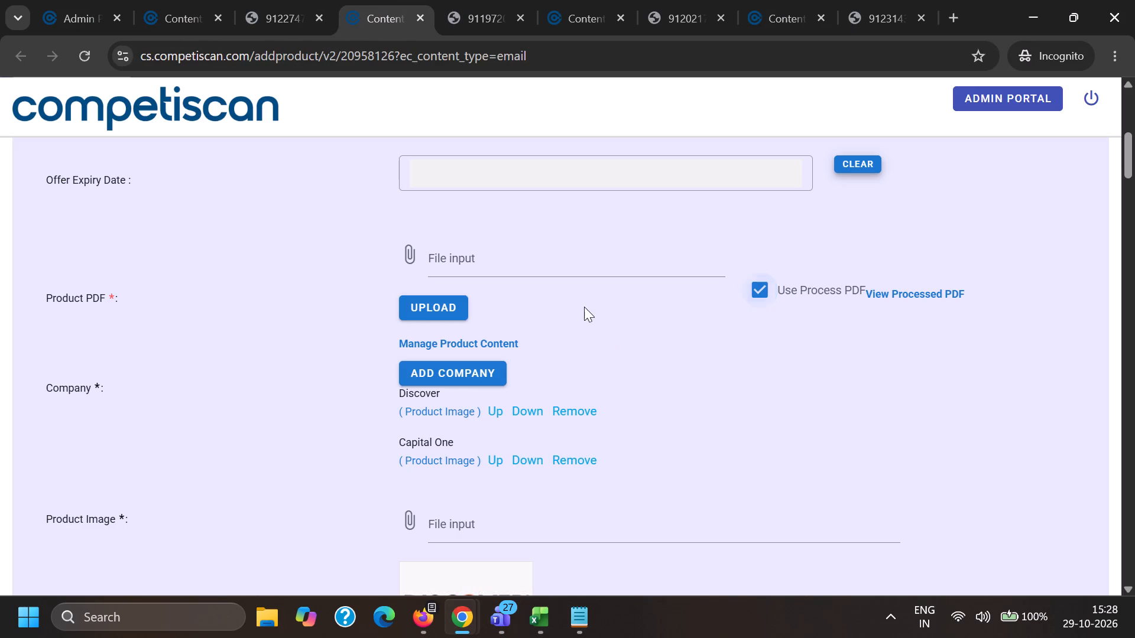
Set the offer expiry date of product 20958126 to November 17, 2026.
left_click(480, 0)
left_click(423, 0)
left_click(462, 150)
left_click(472, 170)
scroll(545, 294, "down", 6)
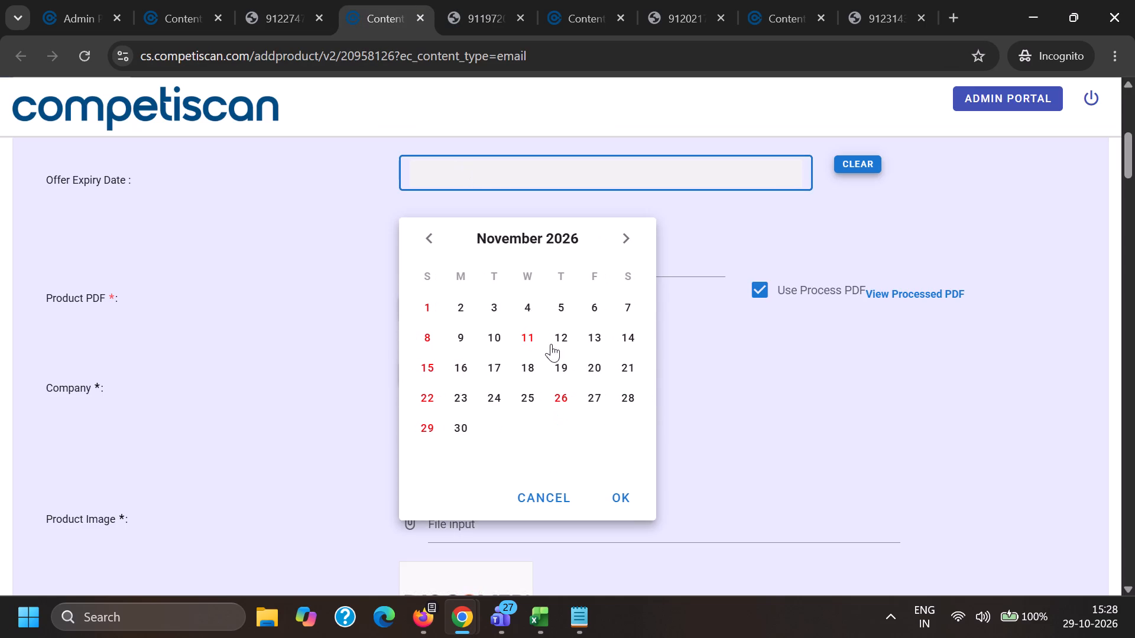
left_click(487, 376)
left_click(611, 490)
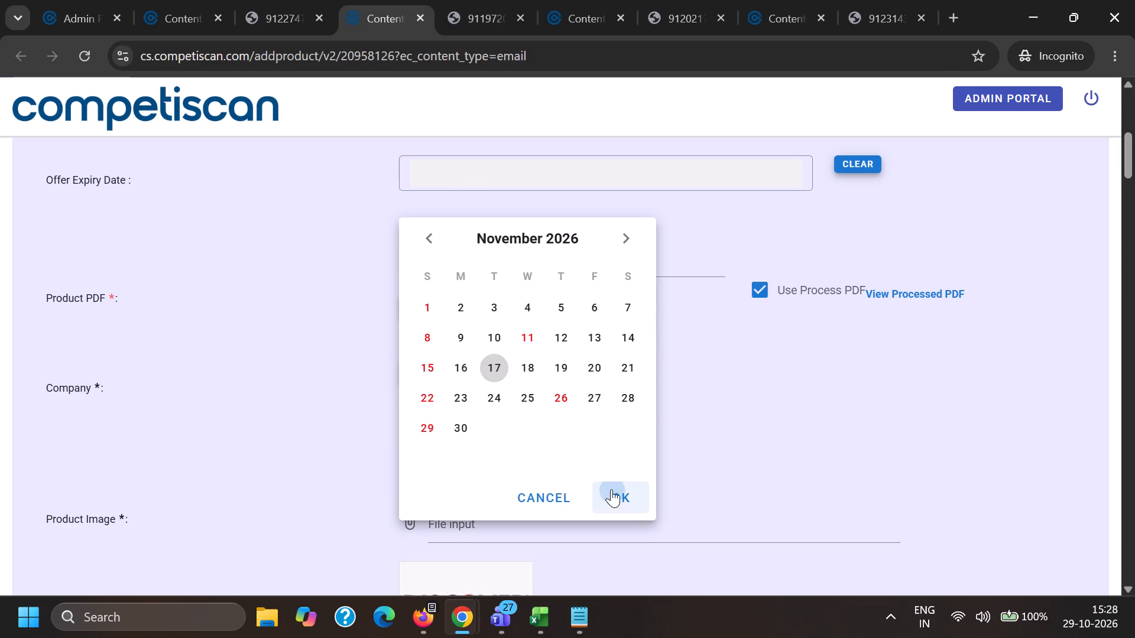
Check the product headline of product 20958126 and set its product status to Approved.
scroll(582, 359, "down", 7)
scroll(349, 344, "down", 5)
left_click(339, 360)
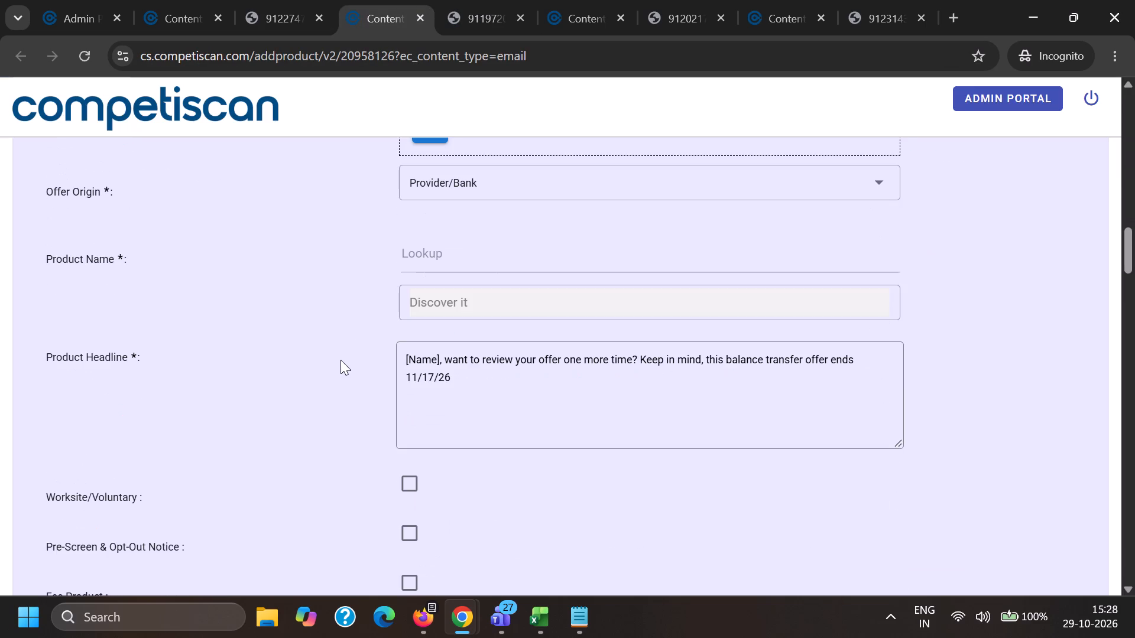
key("End")
scroll(413, 358, "down", 6)
left_click(443, 580)
Set product 20958284 to use the processed PDF and mark it as Approved.
left_click(682, 0)
left_click(607, 0)
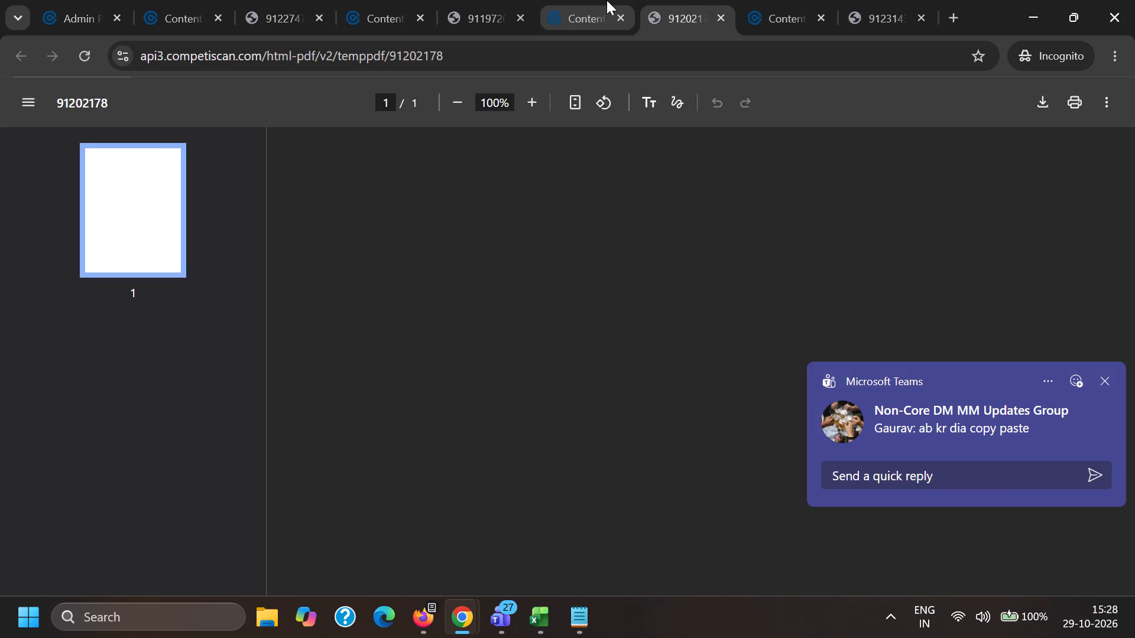
left_click(751, 291)
left_click(669, 371)
key("End")
scroll(557, 425, "down", 6)
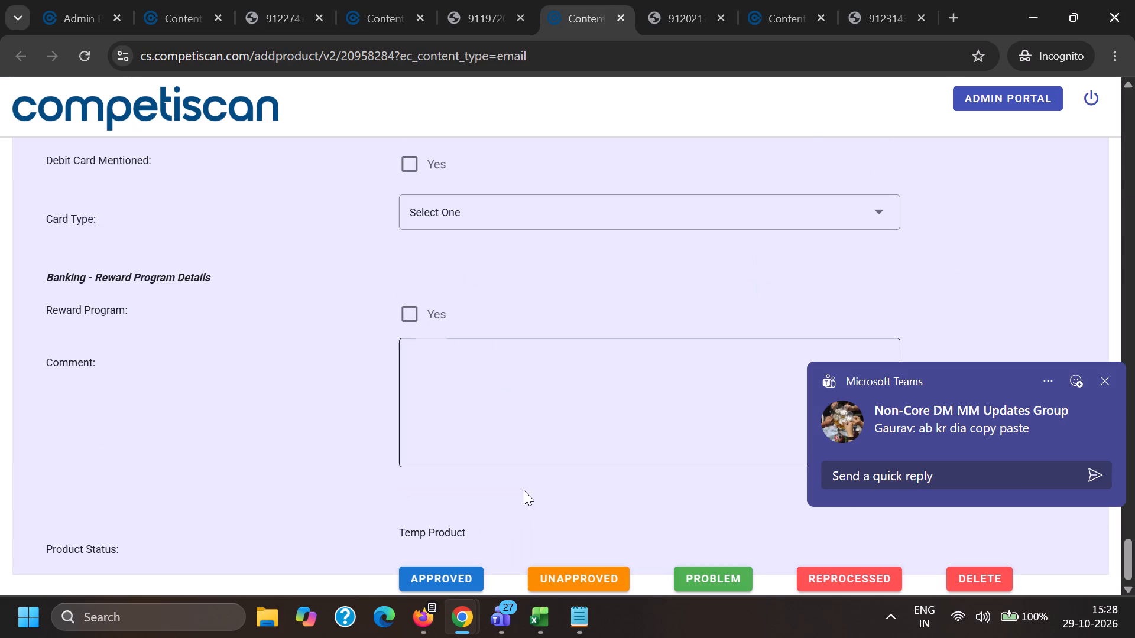
left_click(469, 589)
Set product 20958440 to use the processed PDF and mark it as Approved.
left_click(859, 0)
left_click(818, 0)
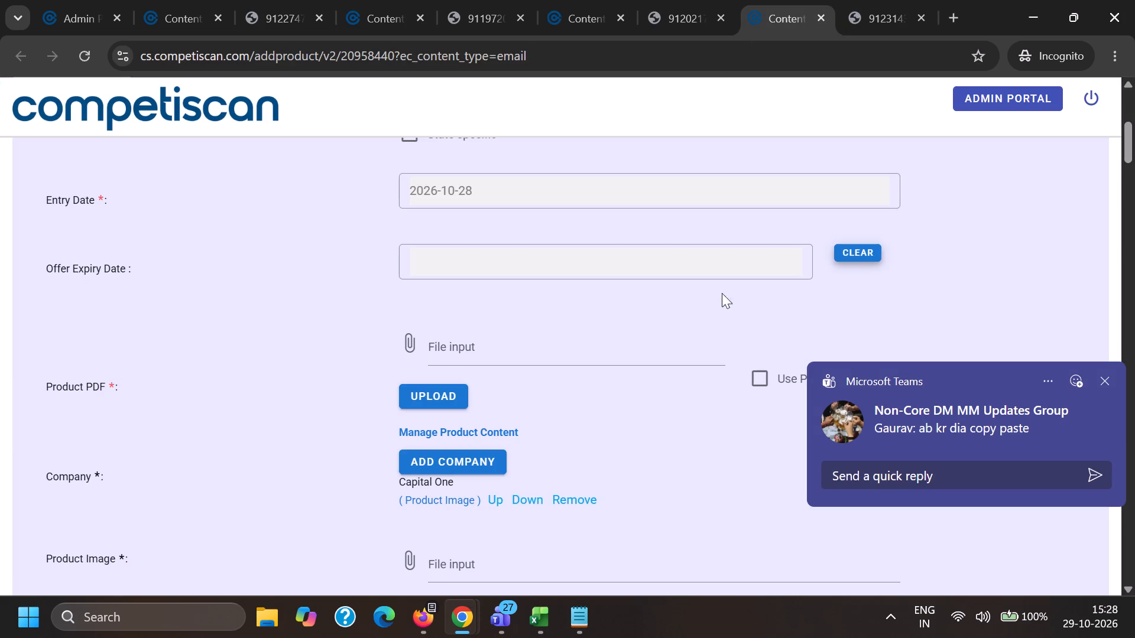
left_click(757, 376)
left_click(708, 429)
key("End")
scroll(549, 507, "down", 6)
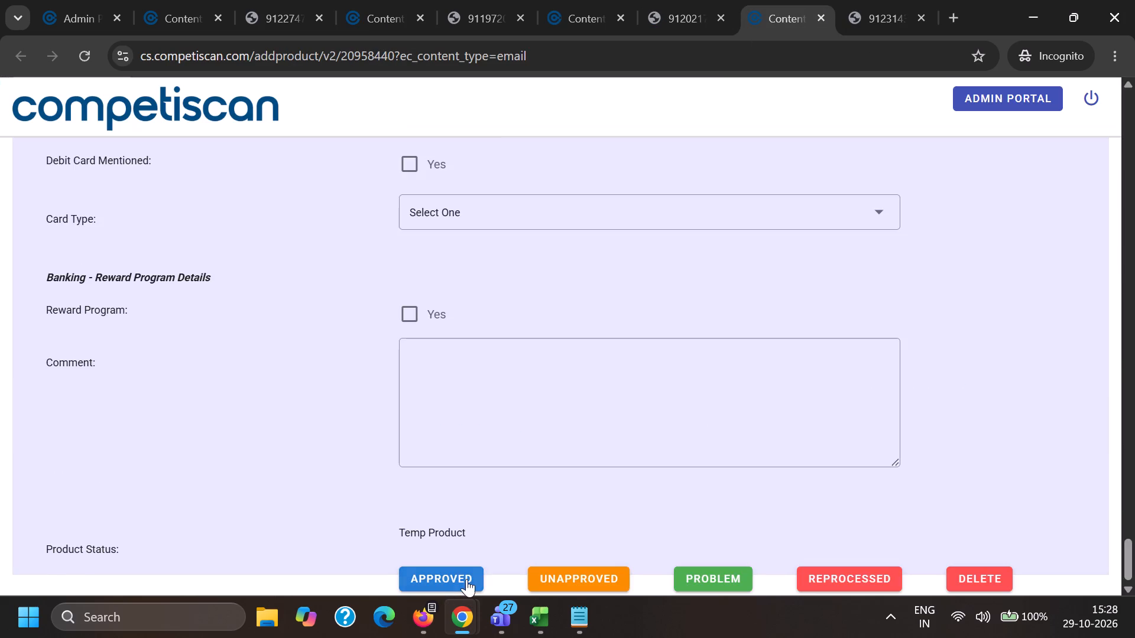
left_click(466, 578)
Return to the unpublished products list in the admin portal and go to its product entries.
left_click(203, 0)
left_click(86, 0)
scroll(423, 335, "down", 4)
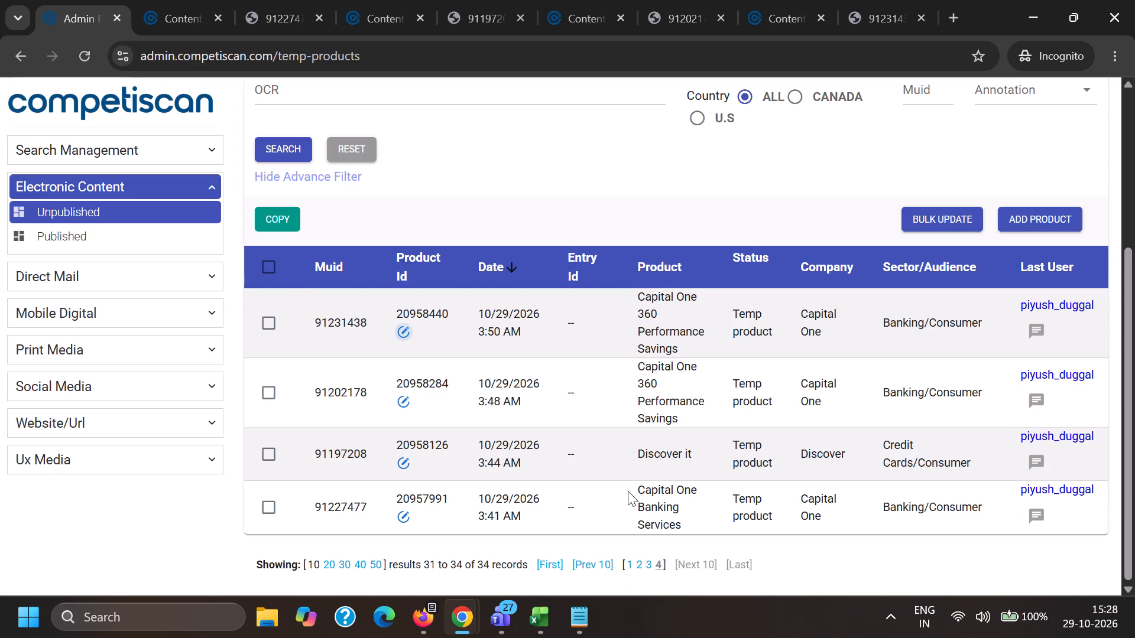
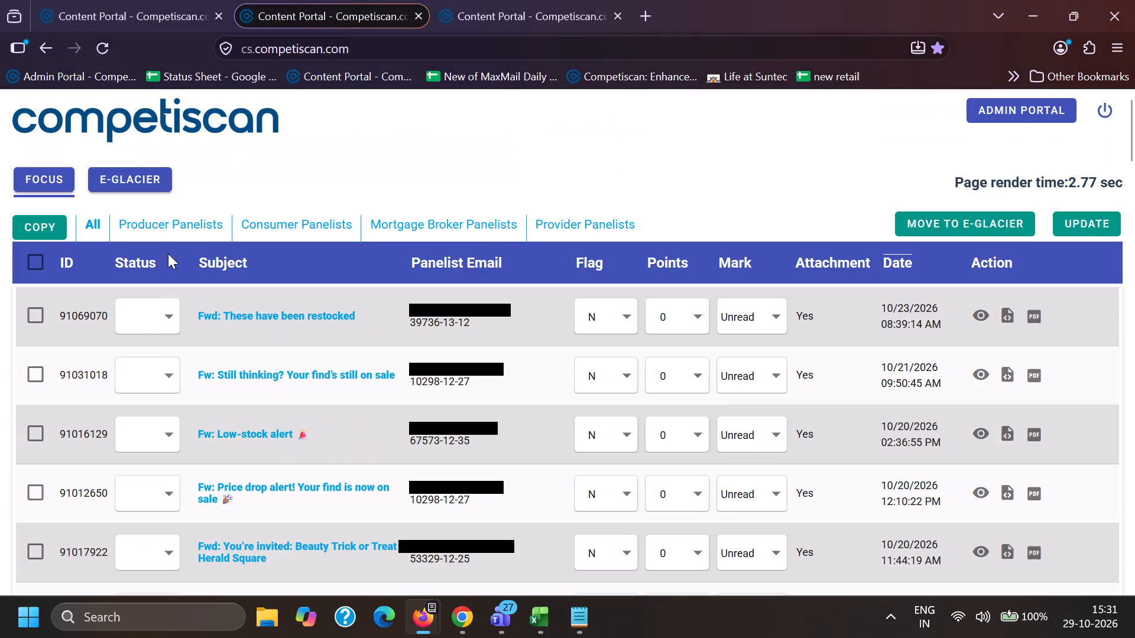
Refresh the Focus email lists in the content portal, including the one searched for "Capital one".
left_click_drag(66, 185, 66, 179)
left_click(122, 0)
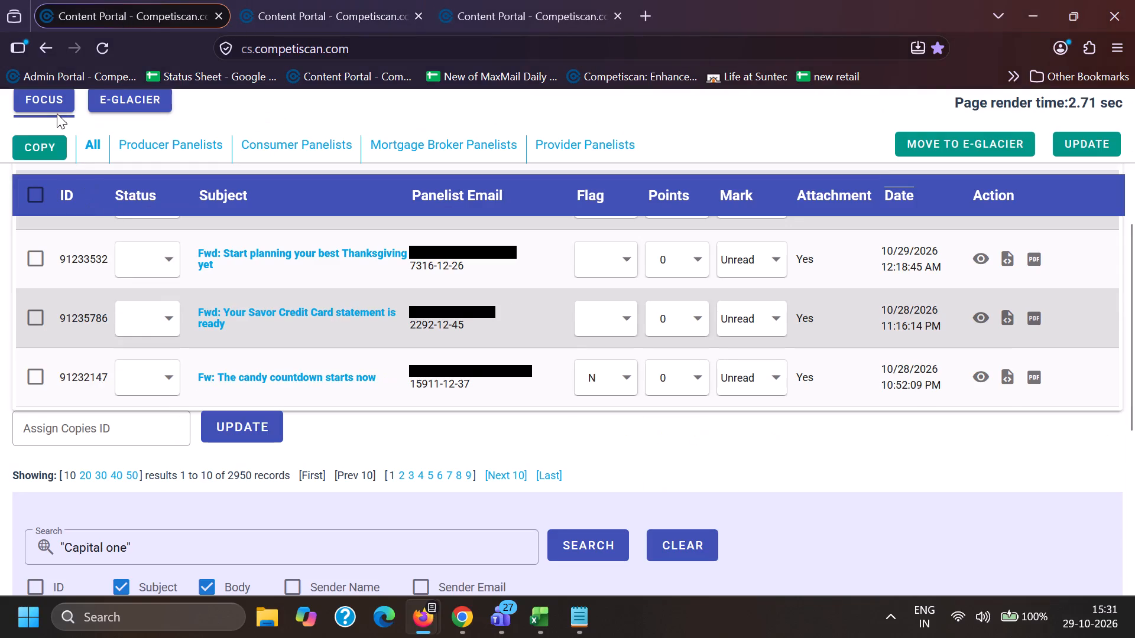
left_click(57, 112)
left_click(52, 105)
Switch to the Chrome window with the admin portal and close all finished product and PDF tabs, keeping the unpublished products list.
left_click(472, 629)
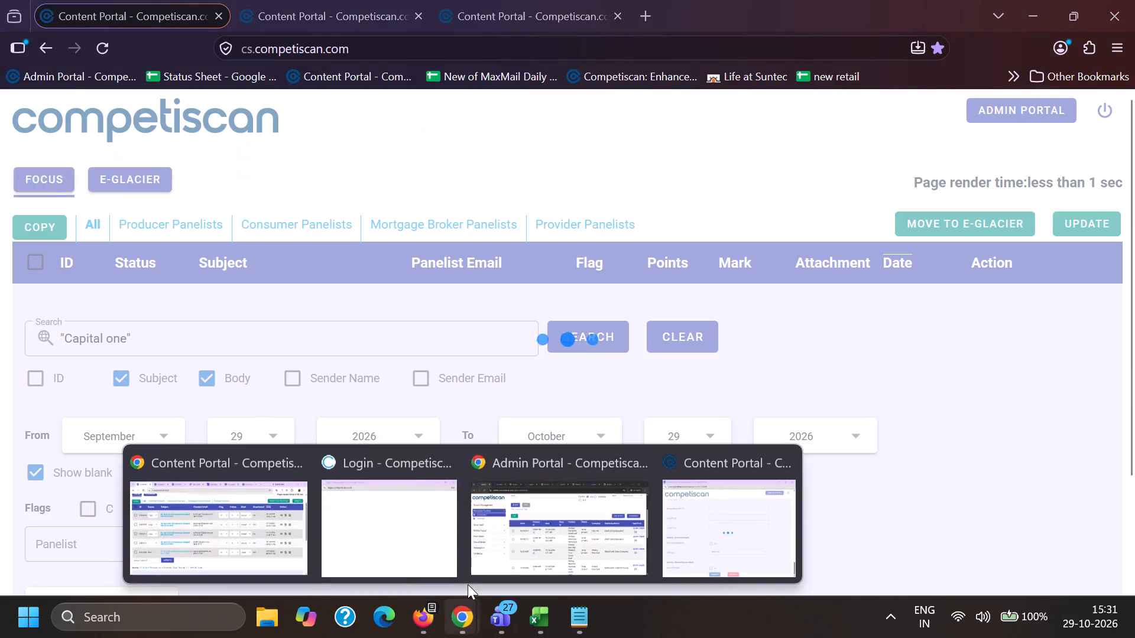
left_click(534, 530)
left_click(199, 0)
left_click(277, 5)
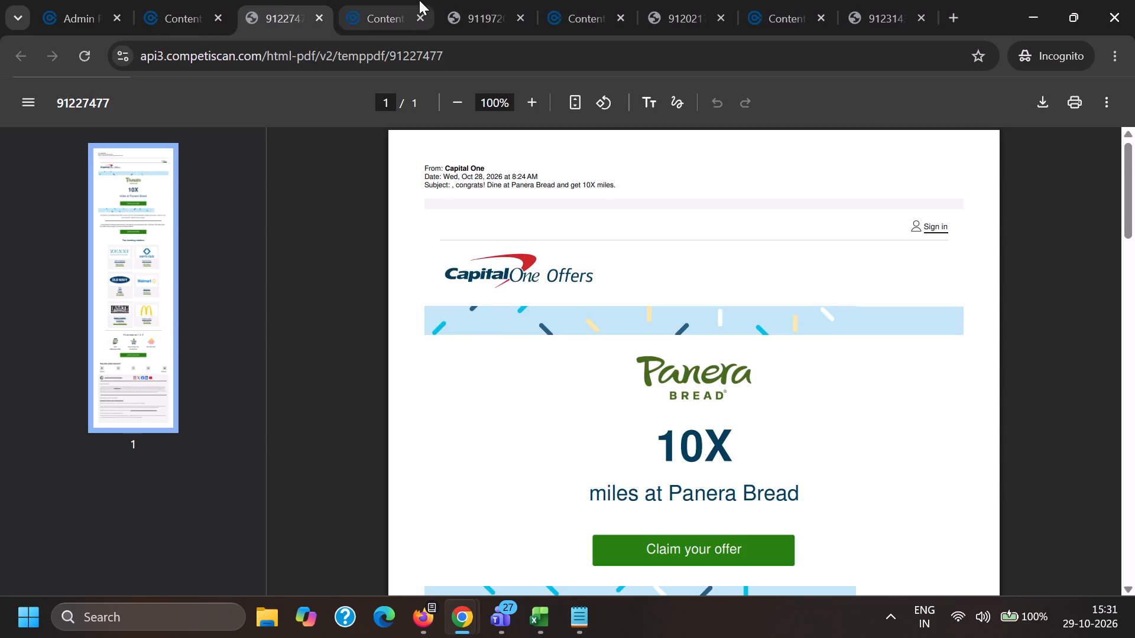
left_click(419, 0)
double_click(416, 20)
double_click(416, 20)
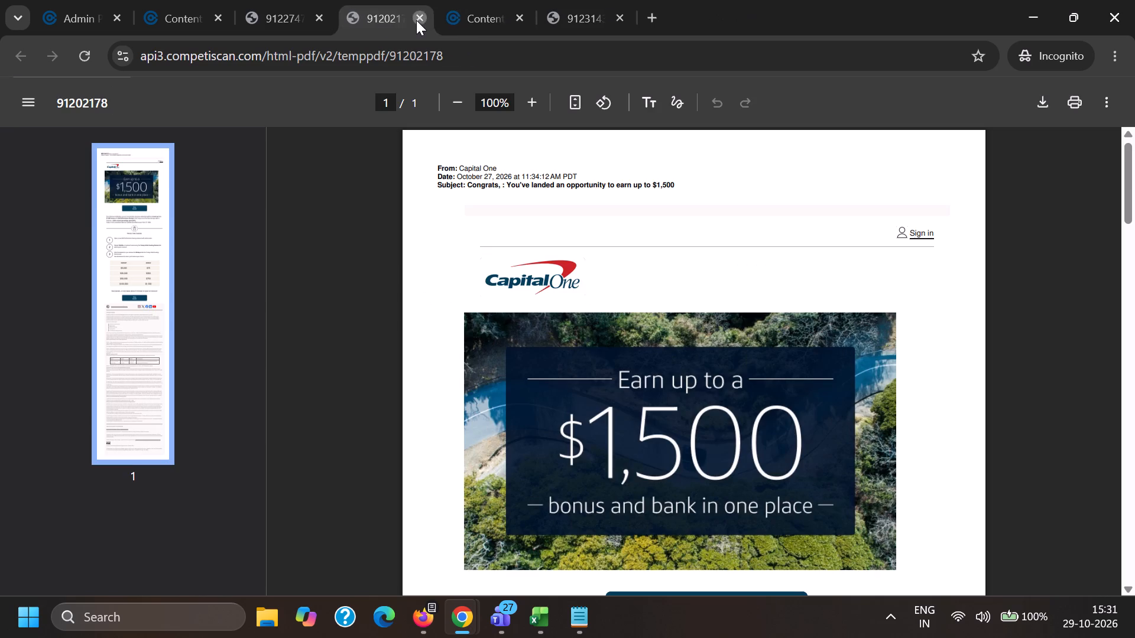
double_click(416, 20)
left_click(248, 18)
left_click(299, 19)
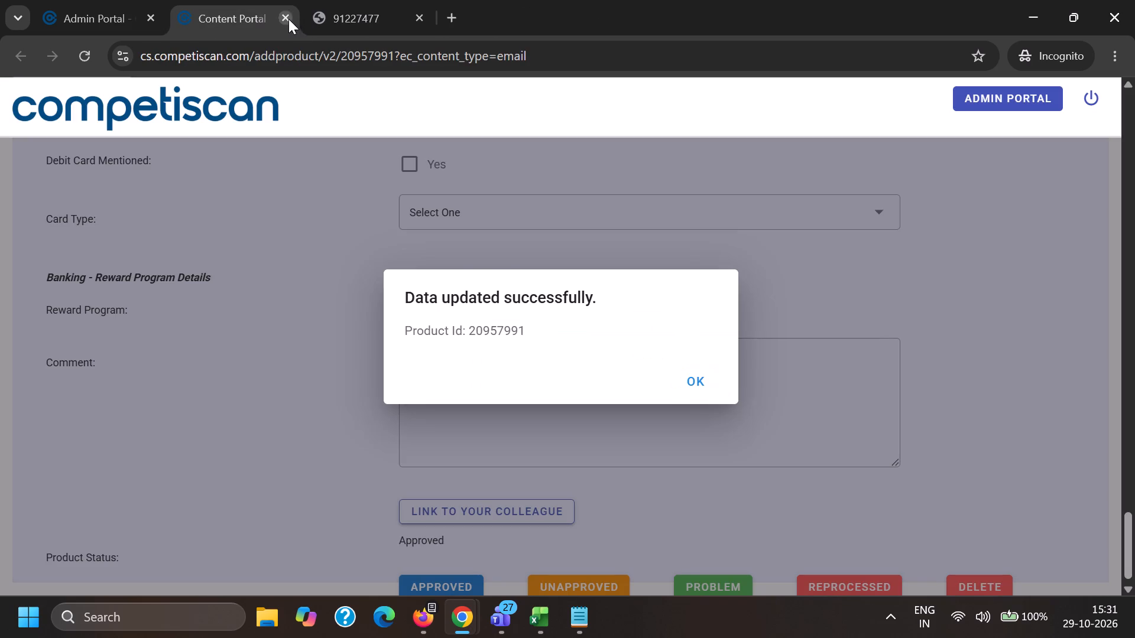
double_click(288, 19)
Open all ten unpublished products on this list page for editing, from 20958719 at the bottom up to 20960188.
scroll(427, 294, "down", 16)
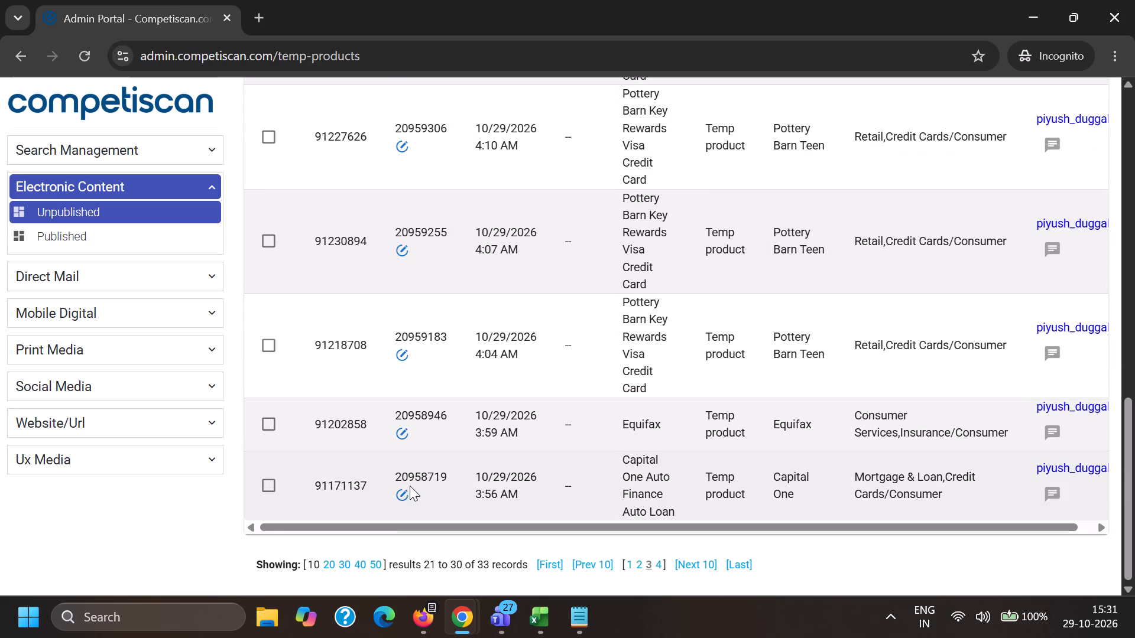
left_click(406, 489, "ctrl")
left_click(407, 429, "ctrl")
left_click(406, 349, "ctrl")
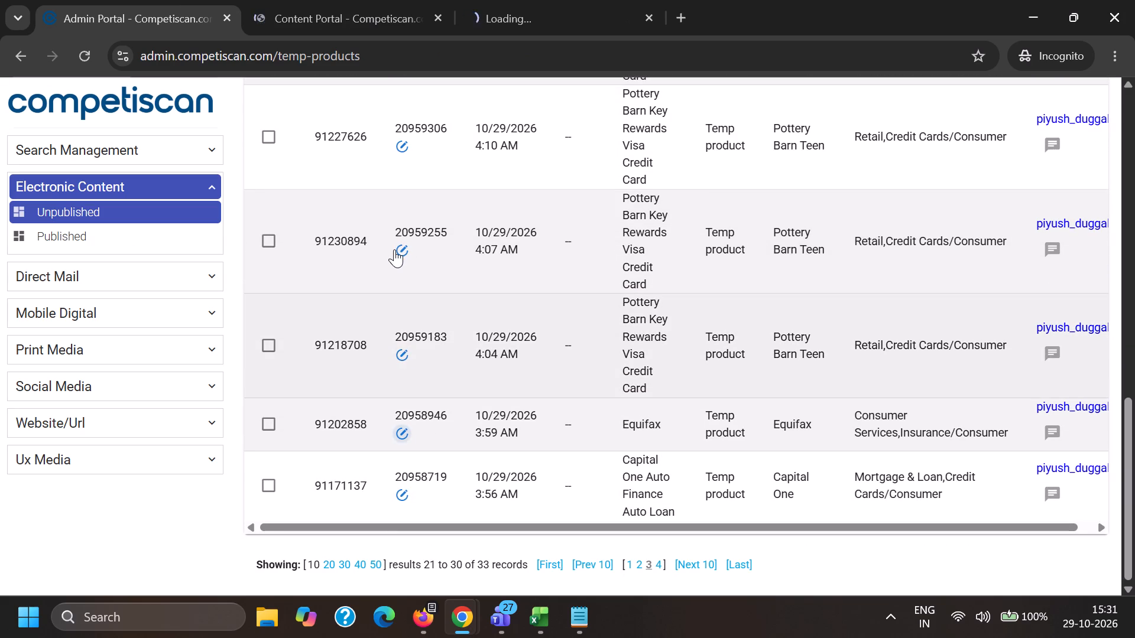
left_click(401, 249, "ctrl")
scroll(408, 334, "up", 4)
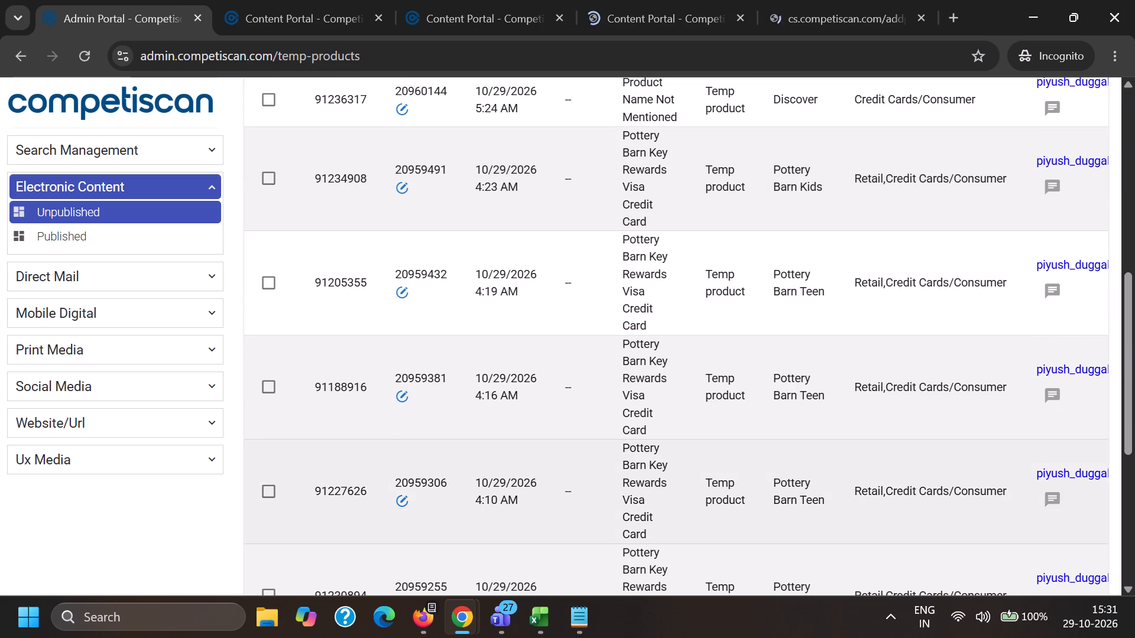
scroll(404, 454, "down", 1)
left_click(401, 410, "ctrl")
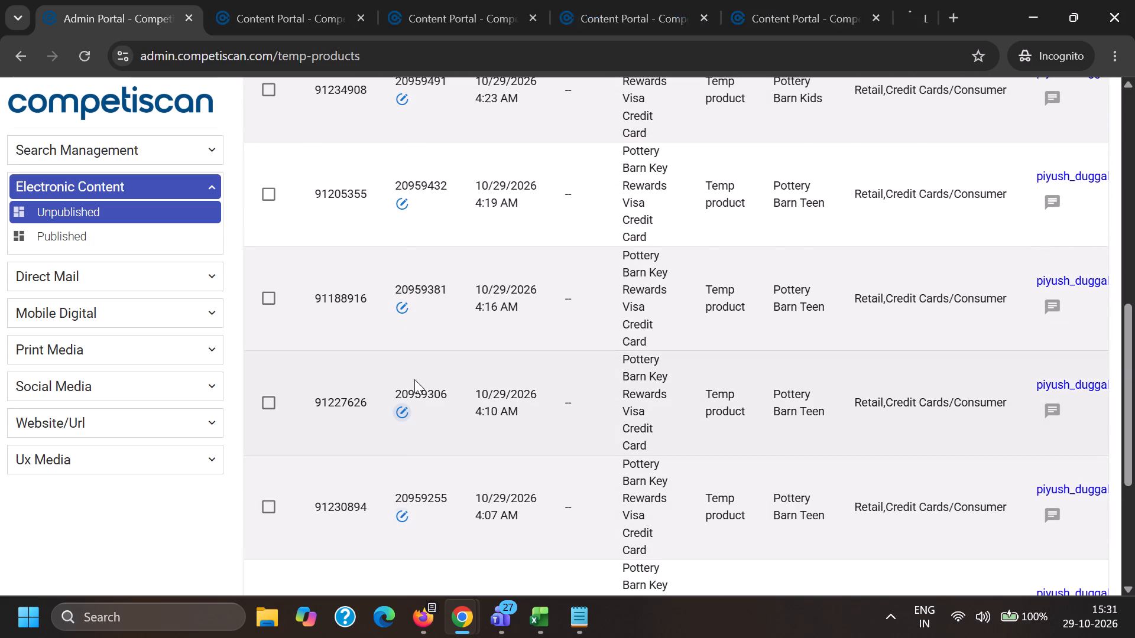
left_click(405, 308, "ctrl")
scroll(417, 338, "up", 3)
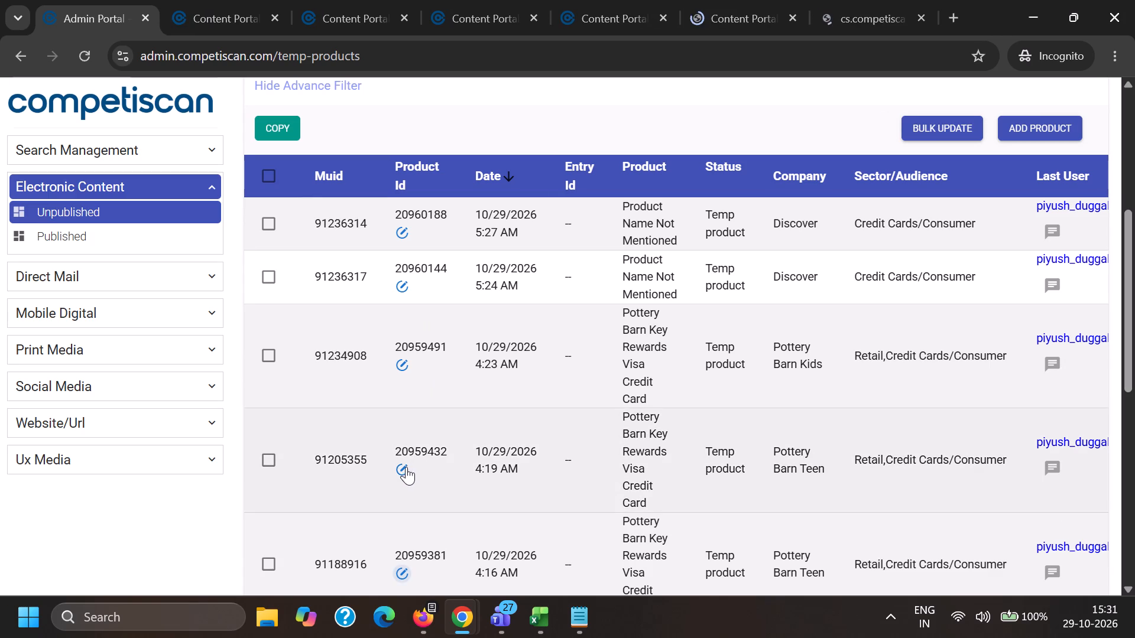
left_click(406, 467, "ctrl")
left_click(406, 364, "ctrl")
left_click(401, 284, "ctrl")
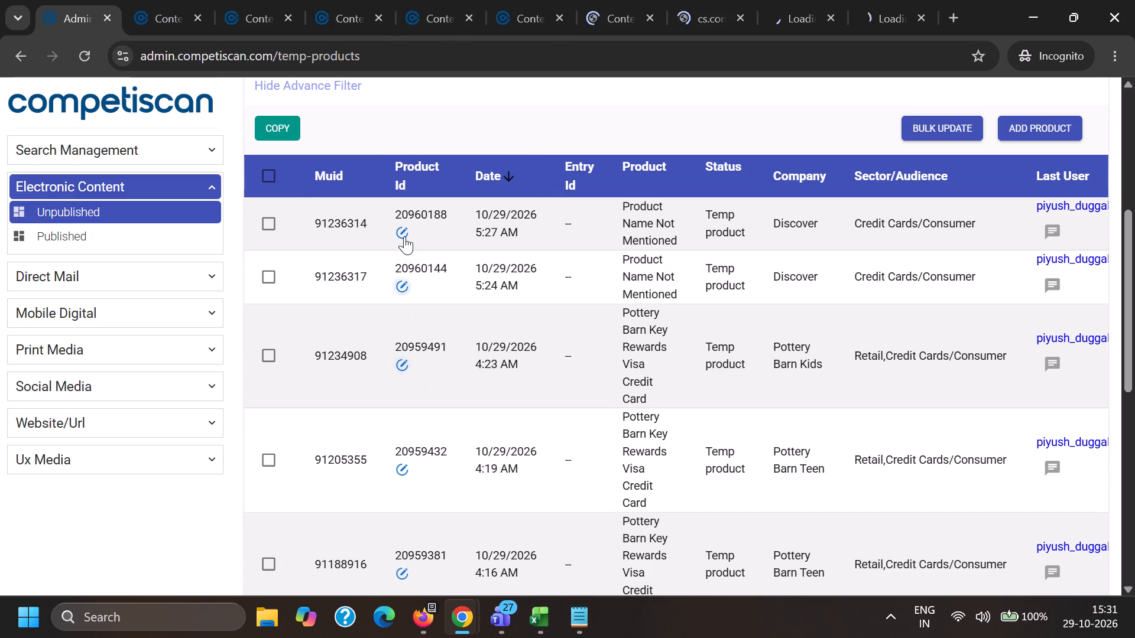
left_click(404, 236, "ctrl")
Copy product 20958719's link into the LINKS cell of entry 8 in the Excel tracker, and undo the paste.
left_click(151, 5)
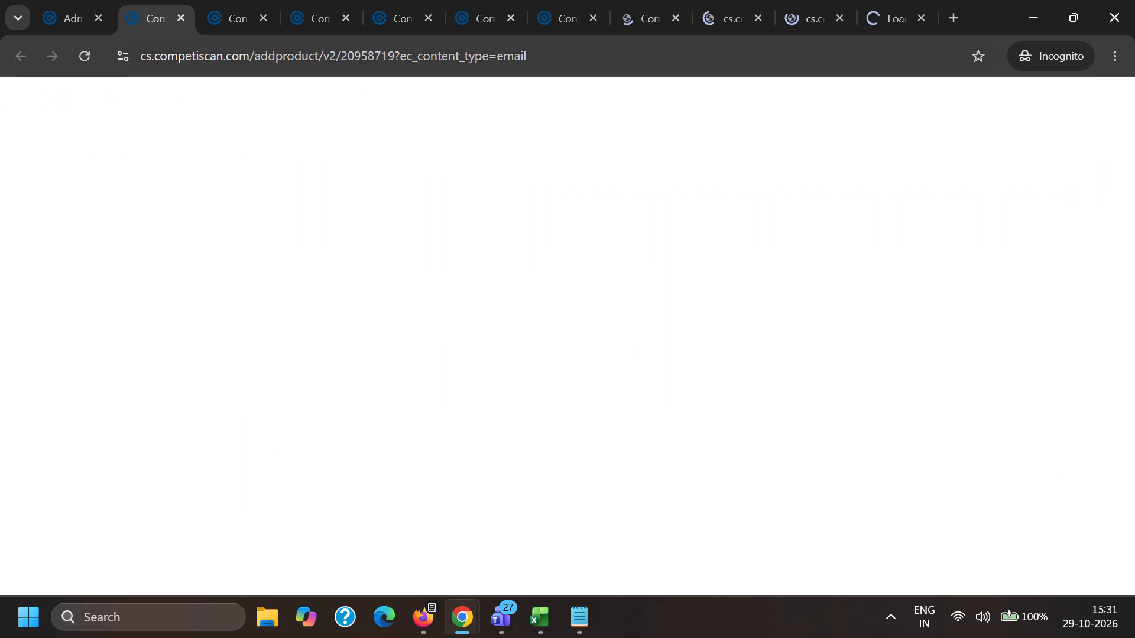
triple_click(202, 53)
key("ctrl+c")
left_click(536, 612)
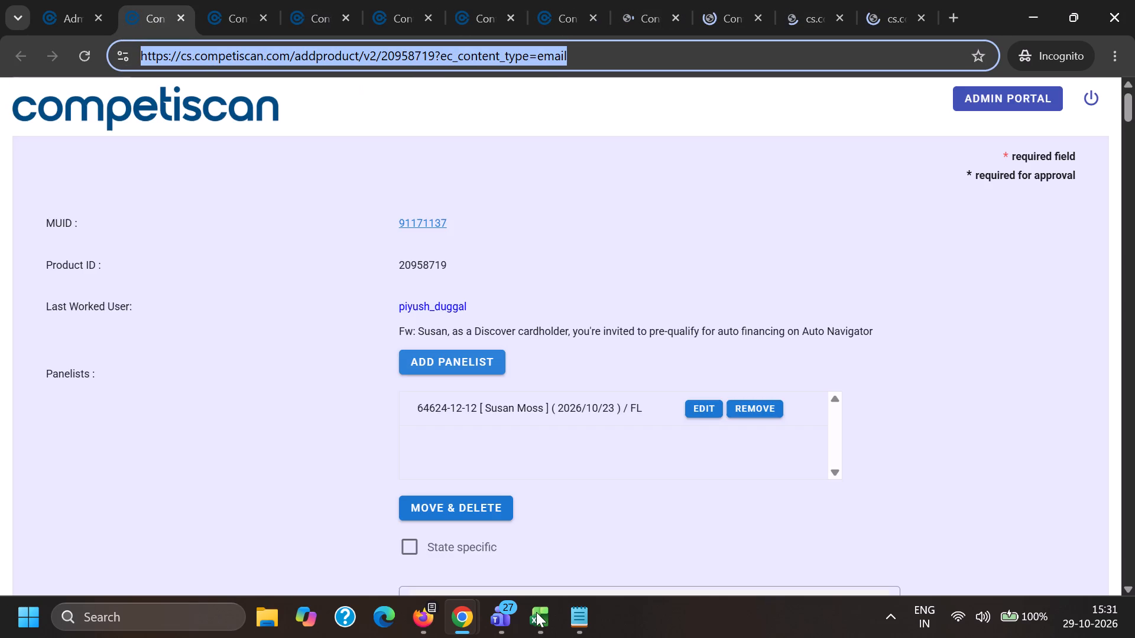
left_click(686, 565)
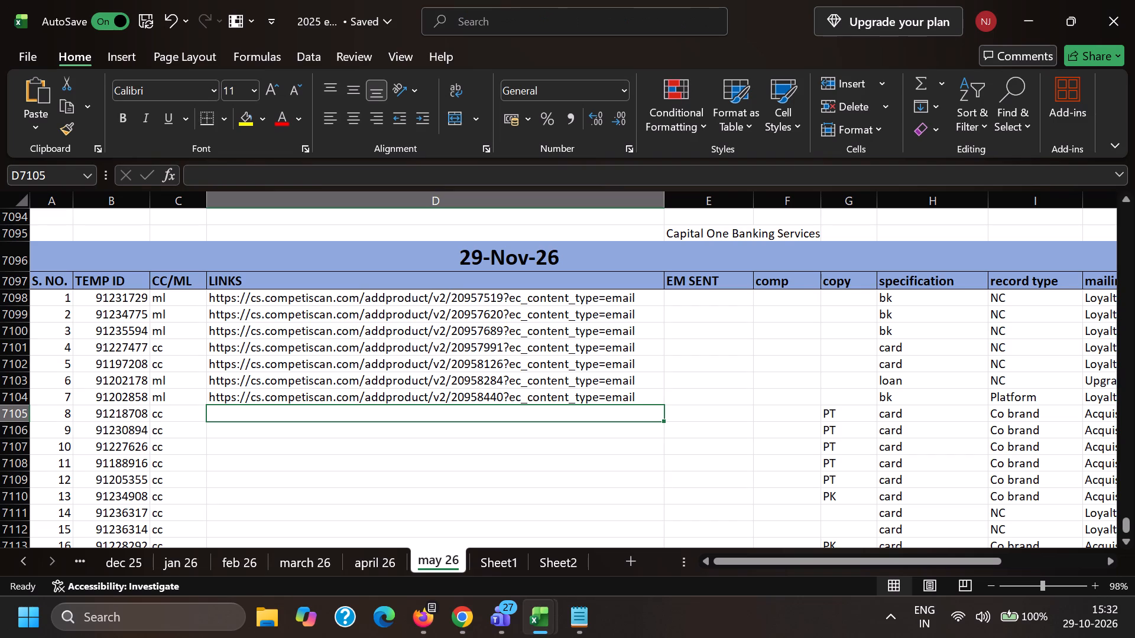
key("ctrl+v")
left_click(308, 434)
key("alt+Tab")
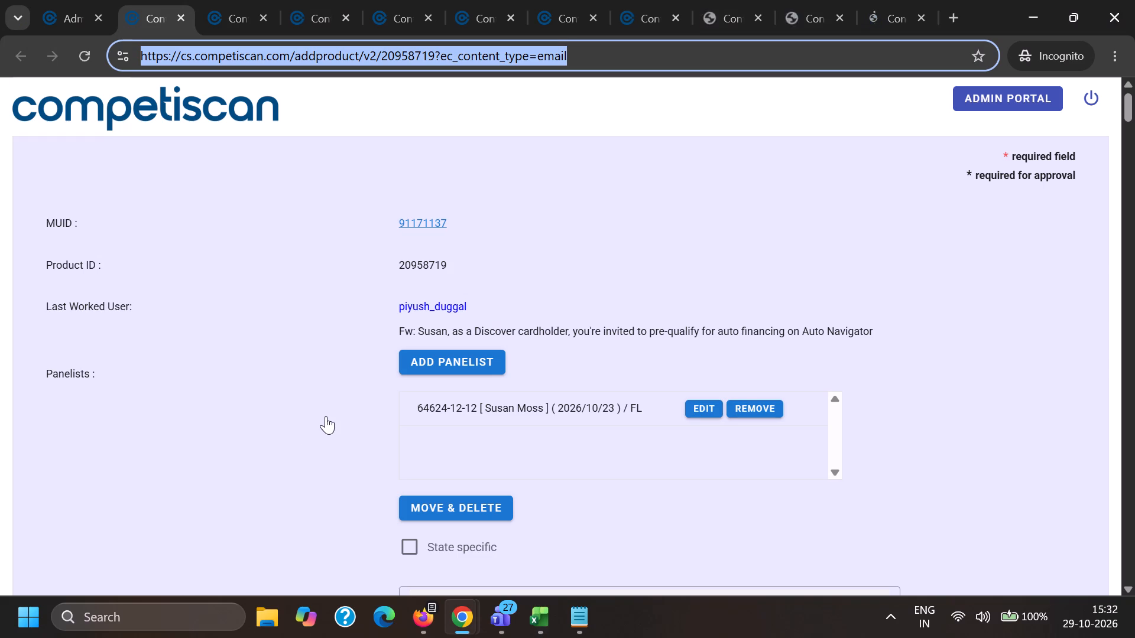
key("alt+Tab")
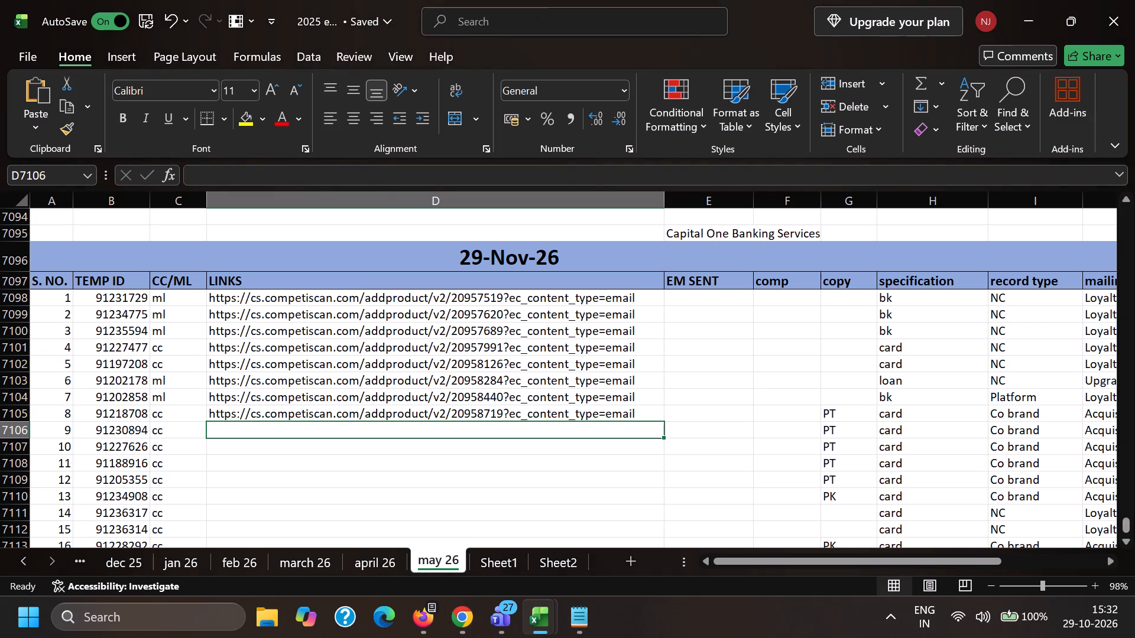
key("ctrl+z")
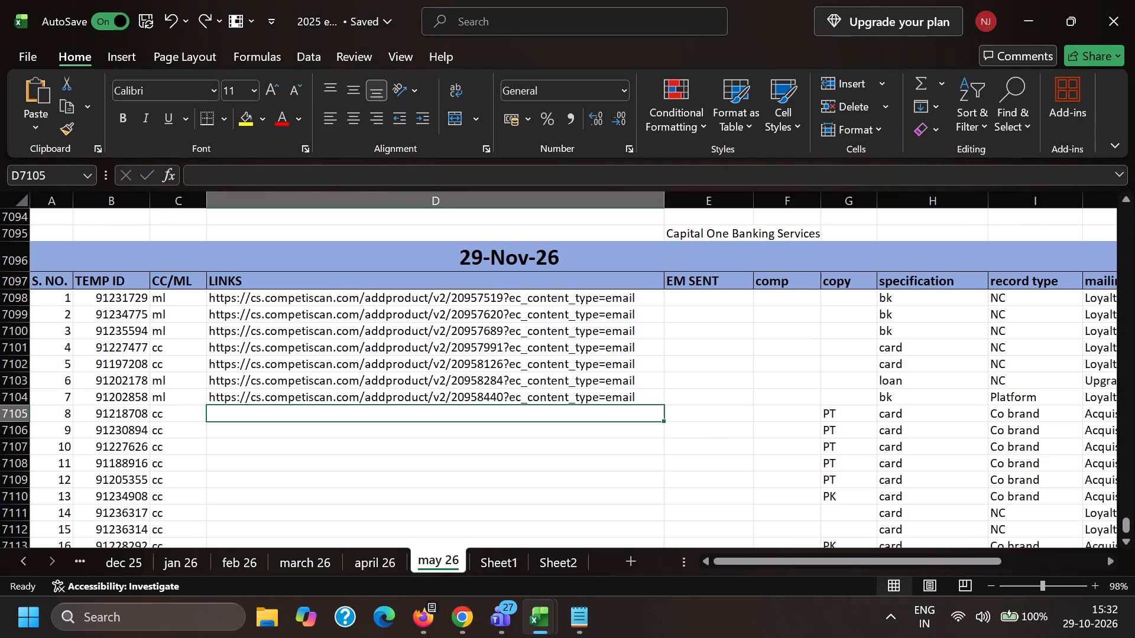
Paste product 20958719's link into the LINKS column at row 7143, directly below the tracker's last entry.
scroll(261, 437, "down", 5)
scroll(270, 491, "down", 8)
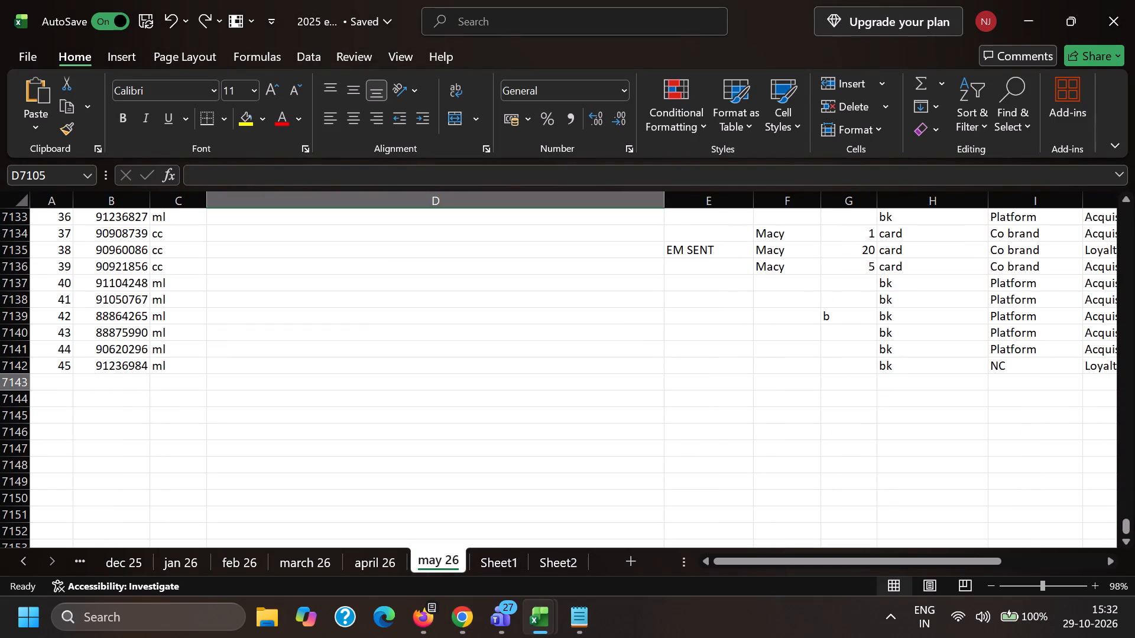
left_click(246, 386)
key("ctrl+v")
left_click(263, 420)
Copy product 20958946's link and compare the MUIDs of products 20958946 and 20958719 with the tracker's TEMP IDs around entry 7.
key("alt+Tab")
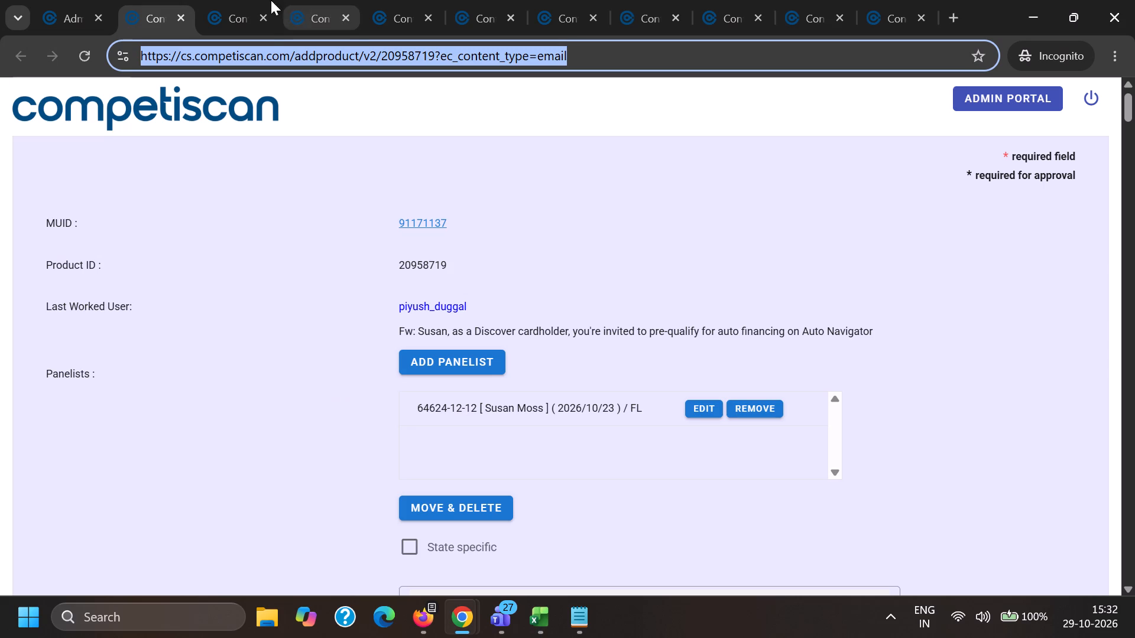
left_click(247, 0)
triple_click(247, 51)
key("ctrl+c")
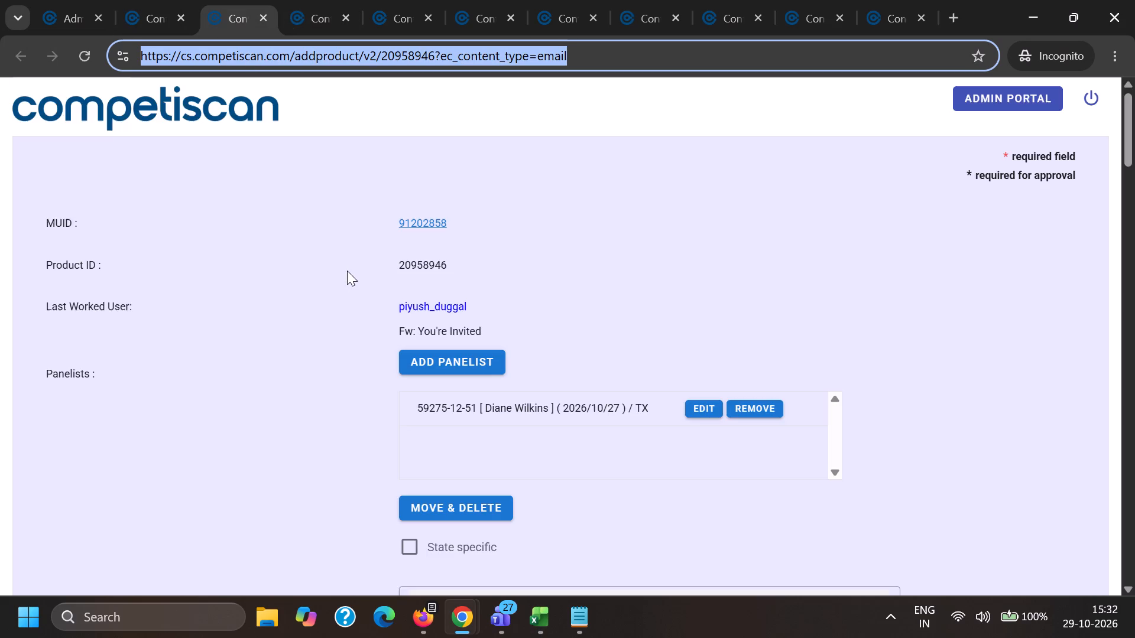
key("alt+Tab")
scroll(321, 291, "up", 8)
scroll(274, 336, "up", 4)
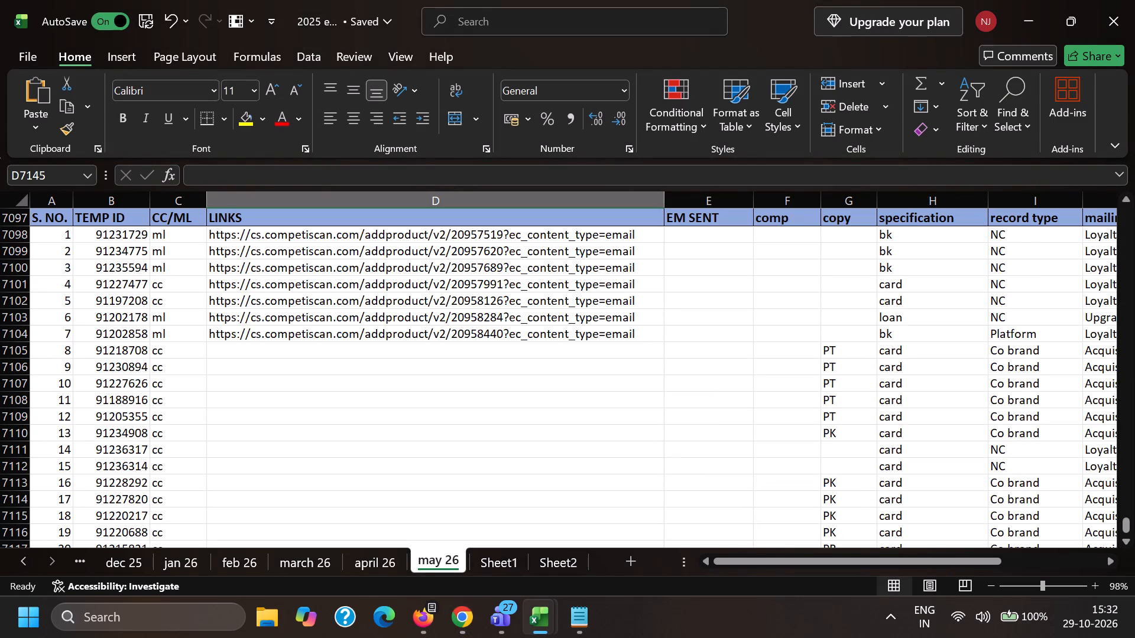
key("alt+Tab")
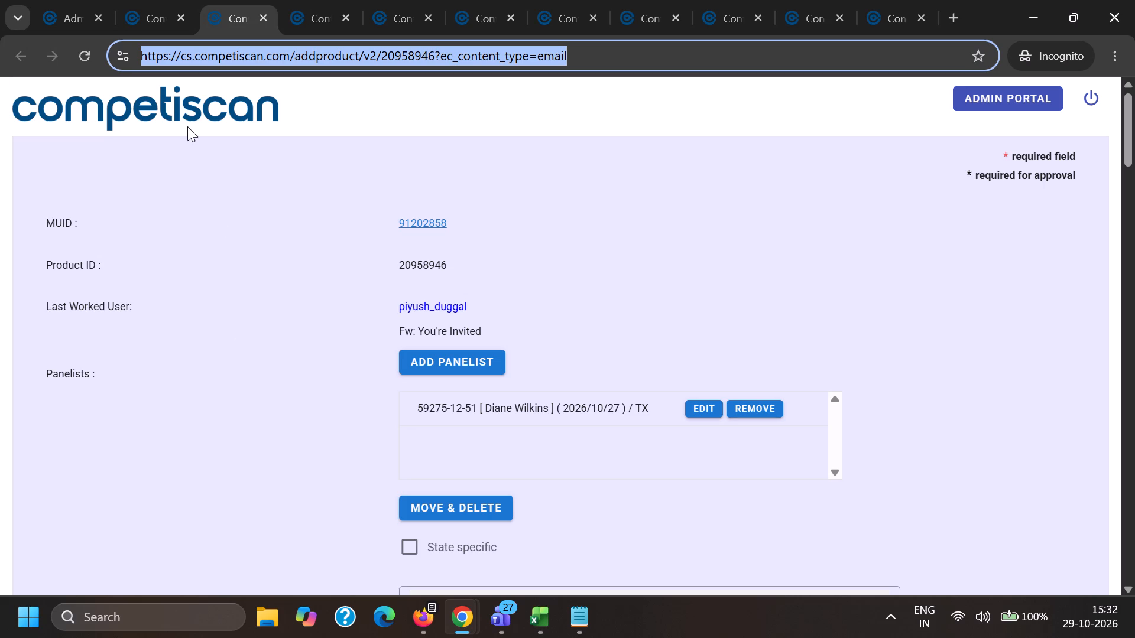
left_click(158, 23)
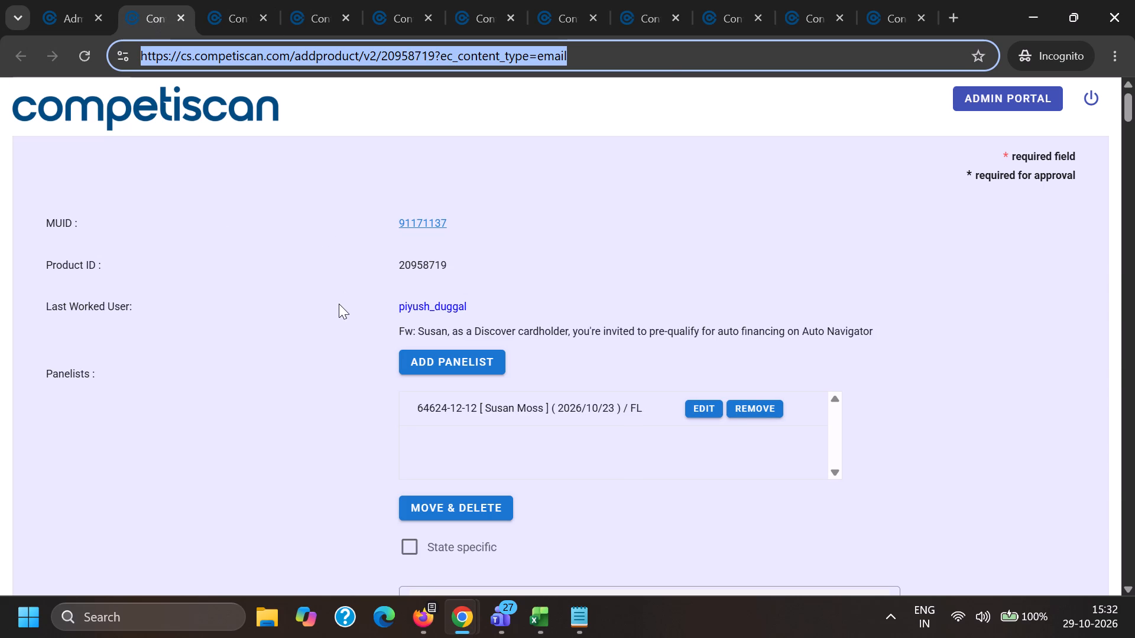
key("alt+Tab")
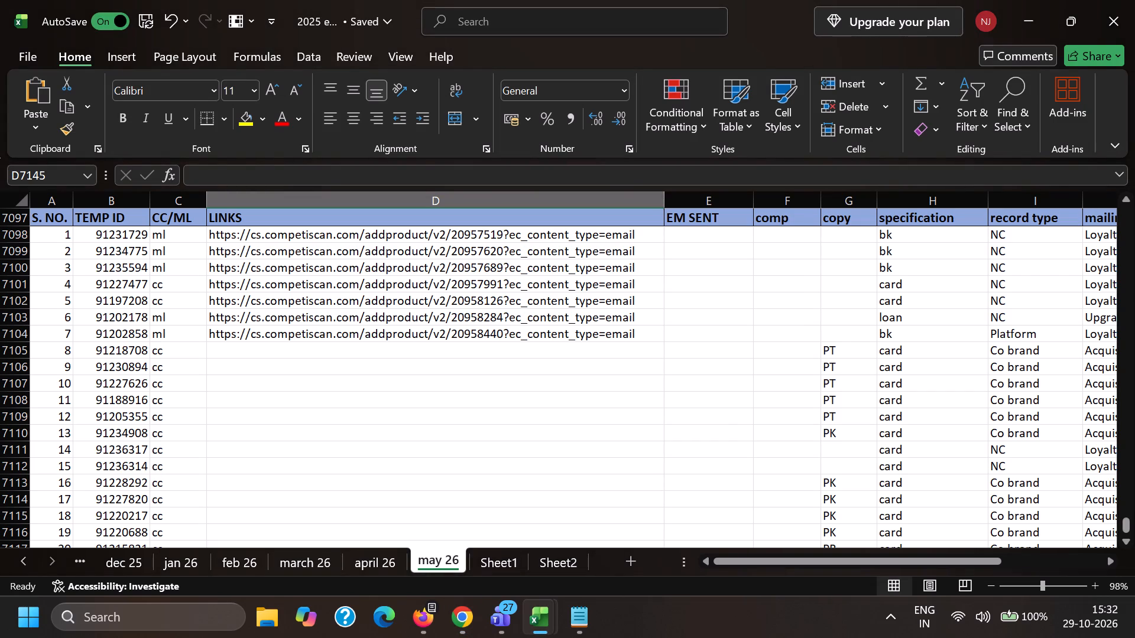
left_click(238, 335)
key("alt+Tab")
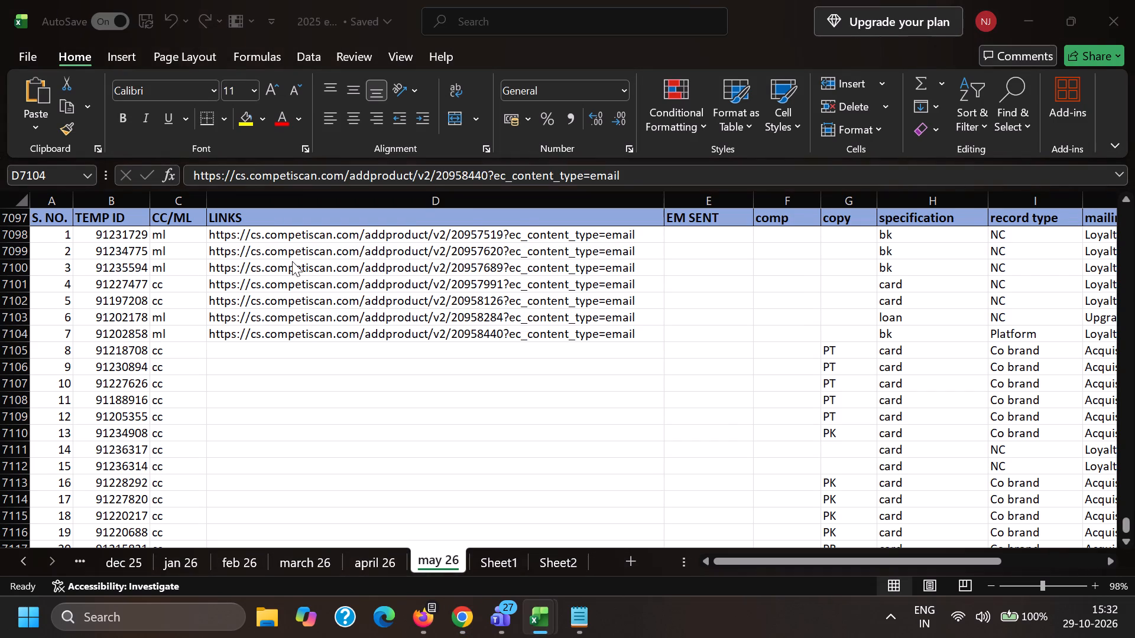
left_click(226, 0)
key("alt+Tab")
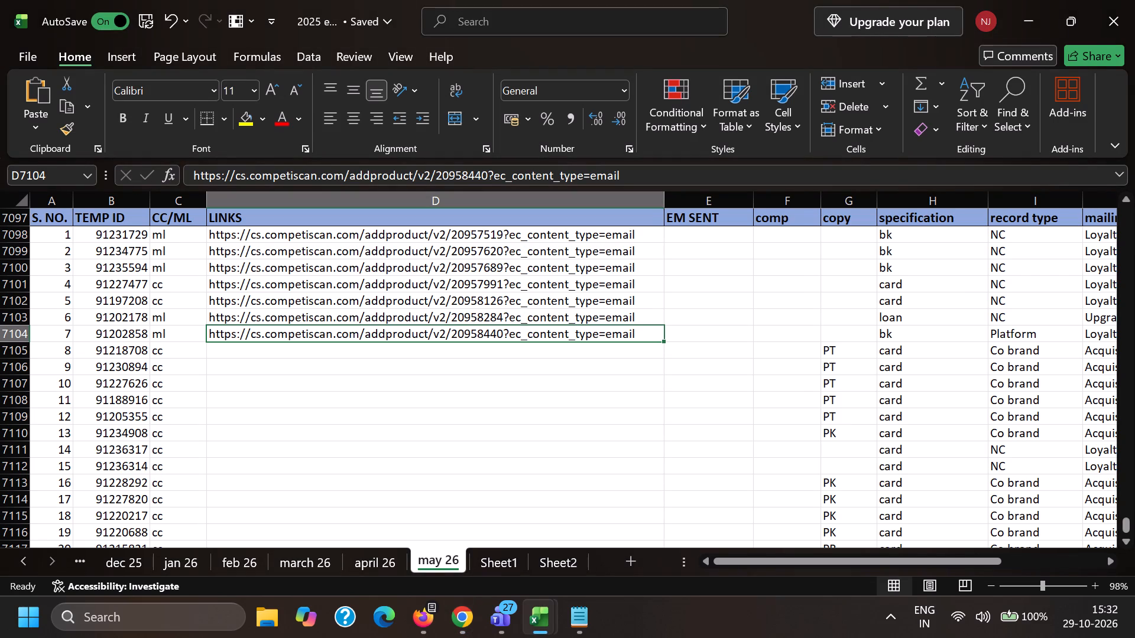
Open the product link recorded for tracker entry 7, check its MUID against the unpublished list, and copy the link again.
key("ctrl+c")
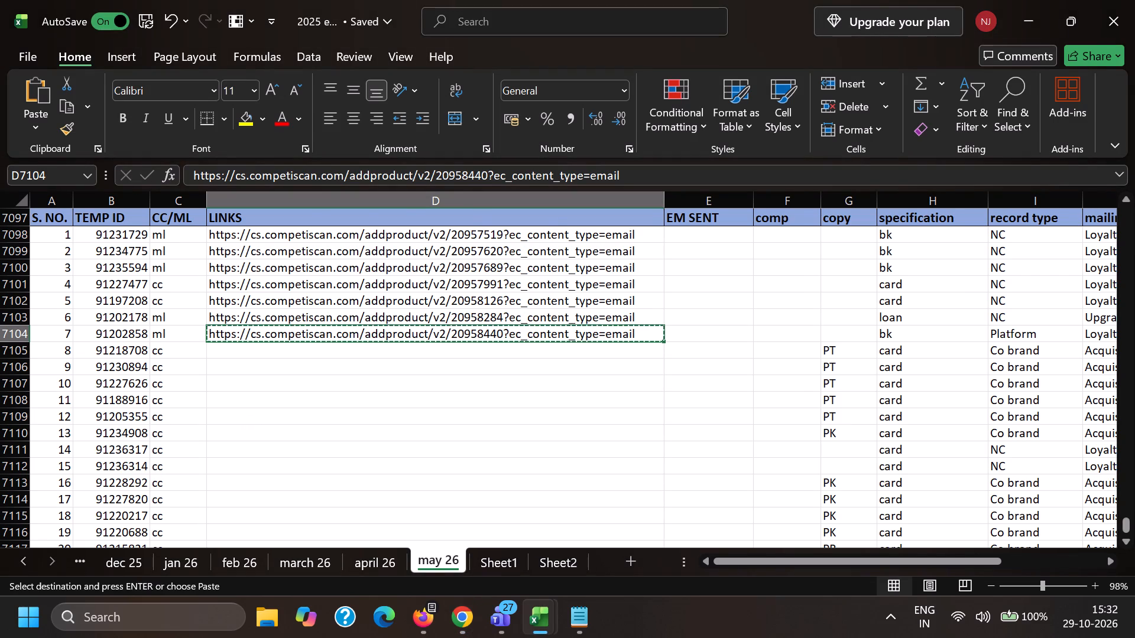
key("alt+Tab")
left_click(959, 2)
key("ctrl+v")
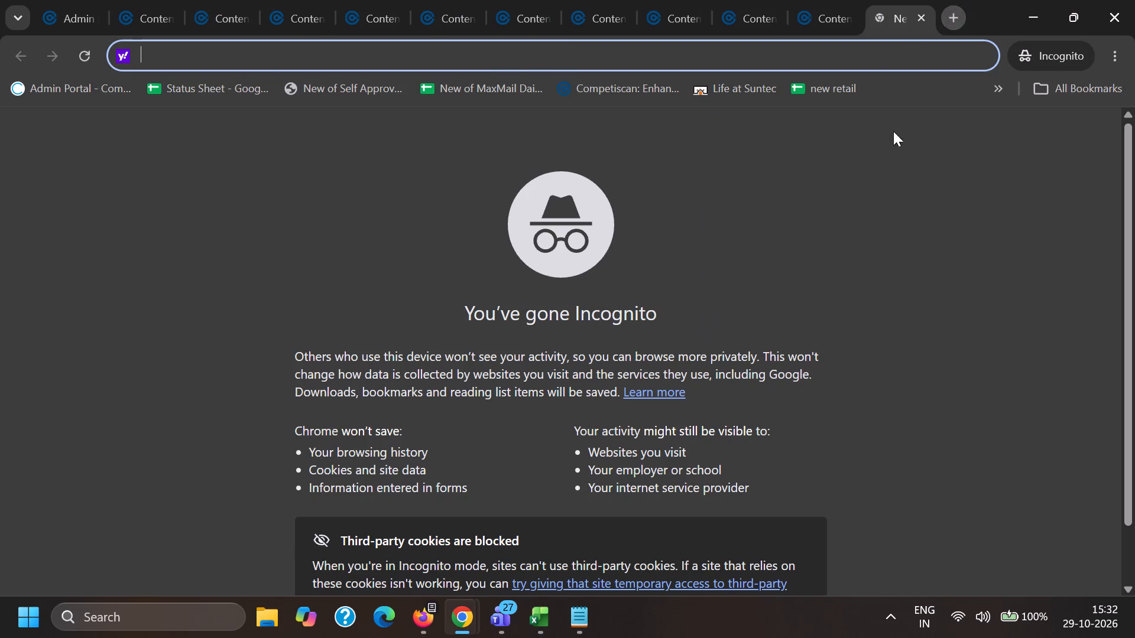
key("Return")
left_click(61, 0)
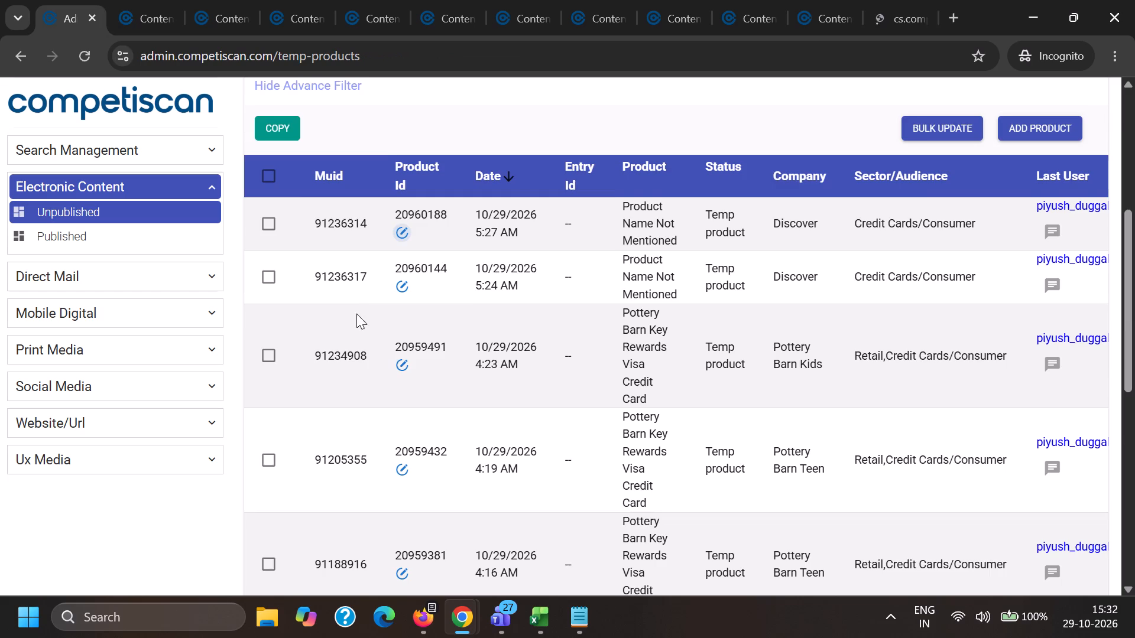
scroll(356, 316, "down", 8)
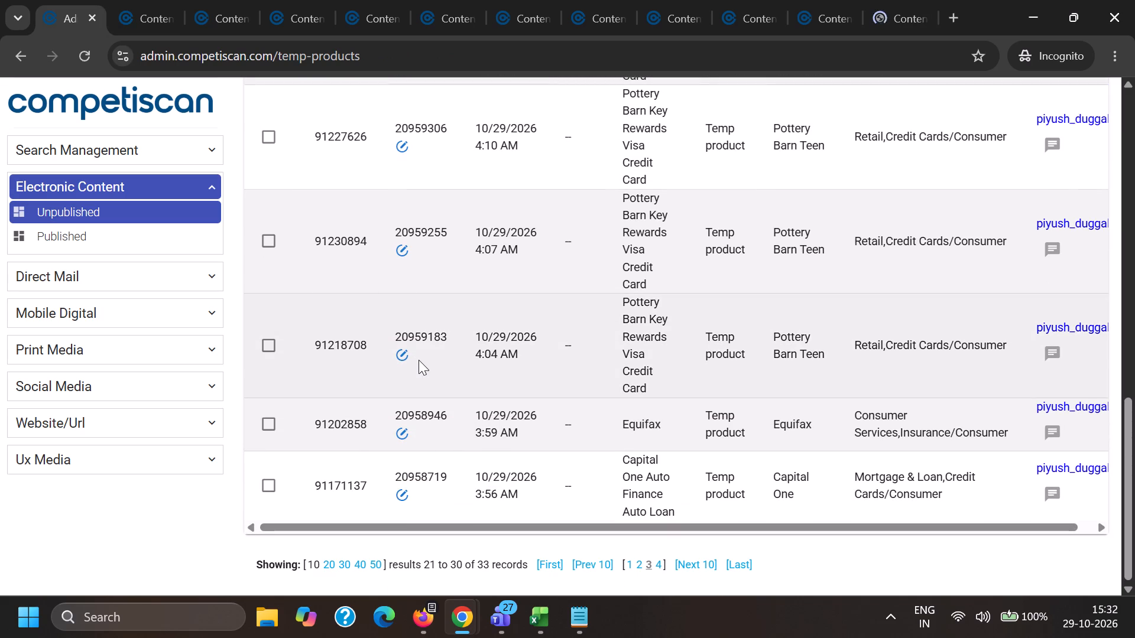
left_click(907, 0)
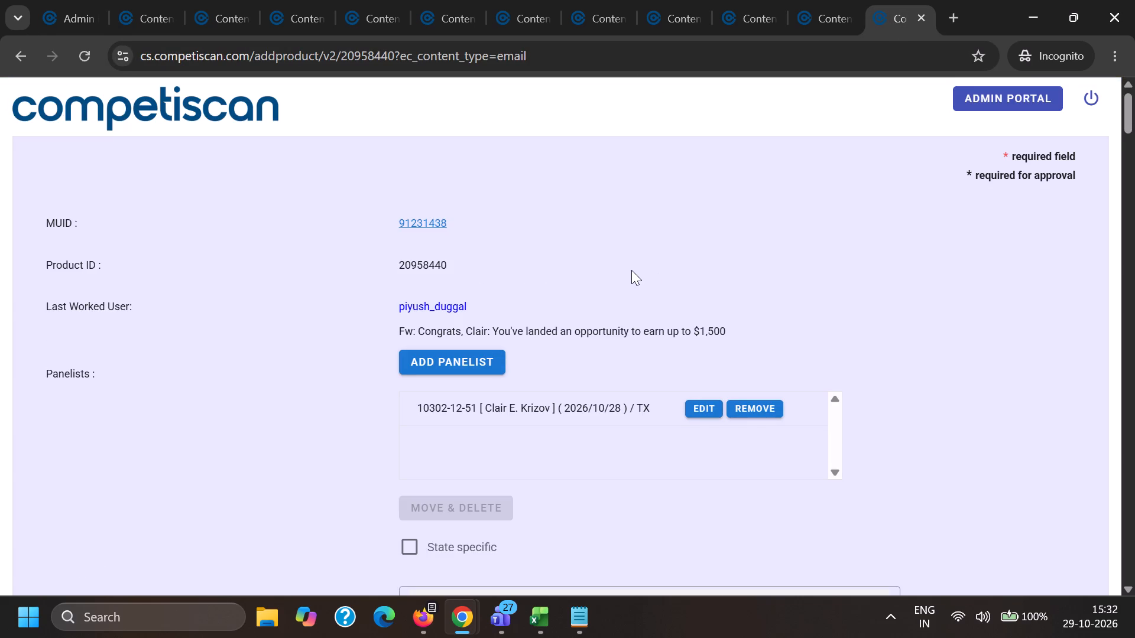
triple_click(408, 59)
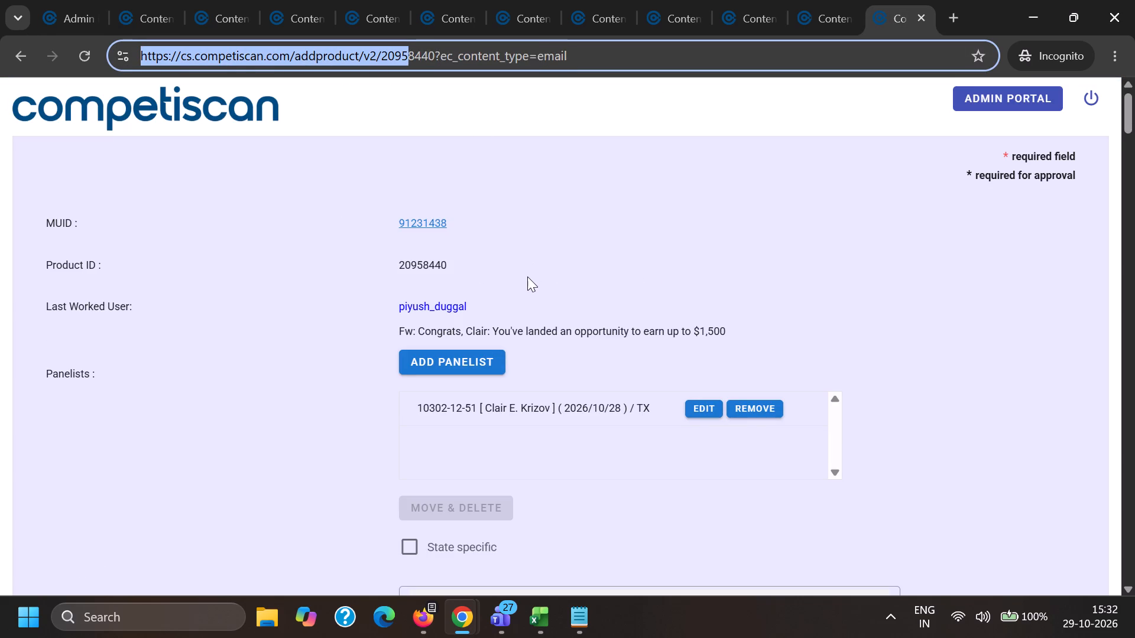
key("ctrl+a")
key("ctrl+c")
In the Excel tracker, move the TEMP ID and CC/ML cells of entries 7 to 45 down one row, starting at row 7105.
key("alt+Tab")
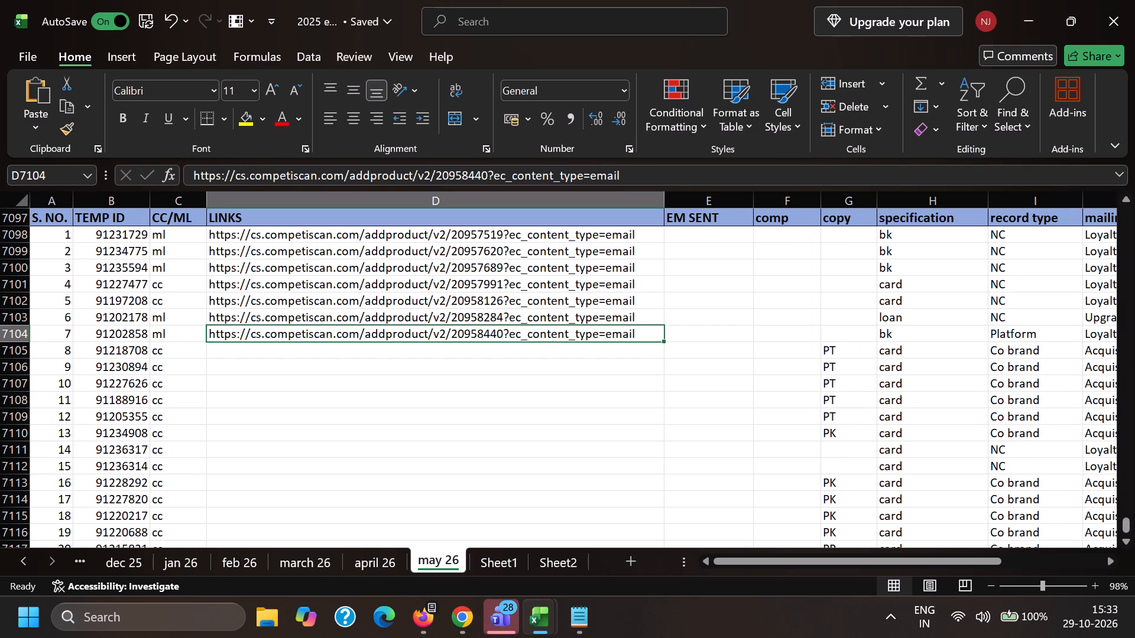
left_click(111, 327)
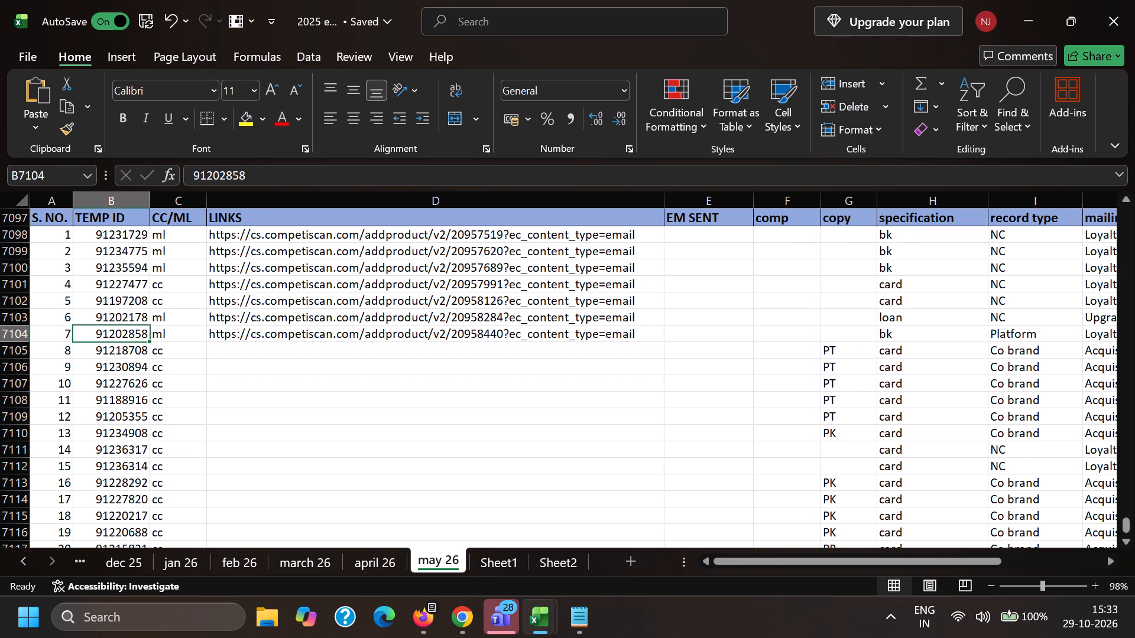
key("shift+Right")
key("shift+Down")
key("shift+Down")
key("shift+Down")
key("shift+Down")
key("shift+Down")
key("shift+Down")
key("shift+Down")
key("shift+Down")
key("shift+Down")
key("shift+Down")
key("shift+Down")
key("shift+Down")
key("shift+Down")
key("shift+Down")
key("shift+Down")
key("shift+Down")
key("shift+Down")
key("shift+Down")
key("shift+Down")
key("shift+Down")
key("shift+Down")
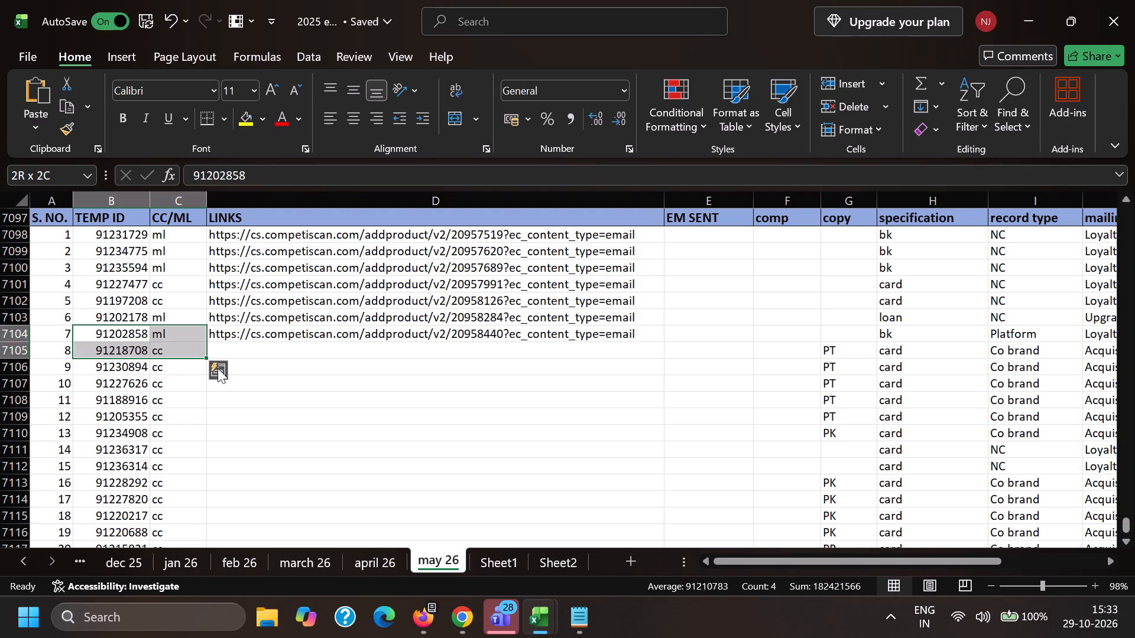
key("shift+Down")
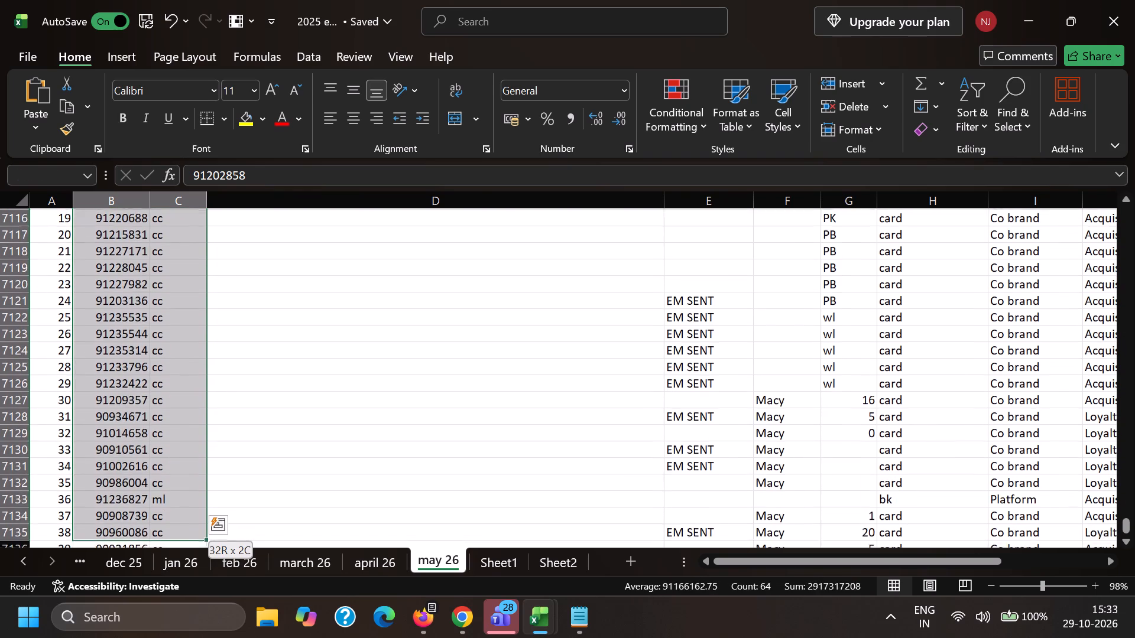
key("shift+Down")
key("shift+Down")
key("shift+Down")
key("shift+Down")
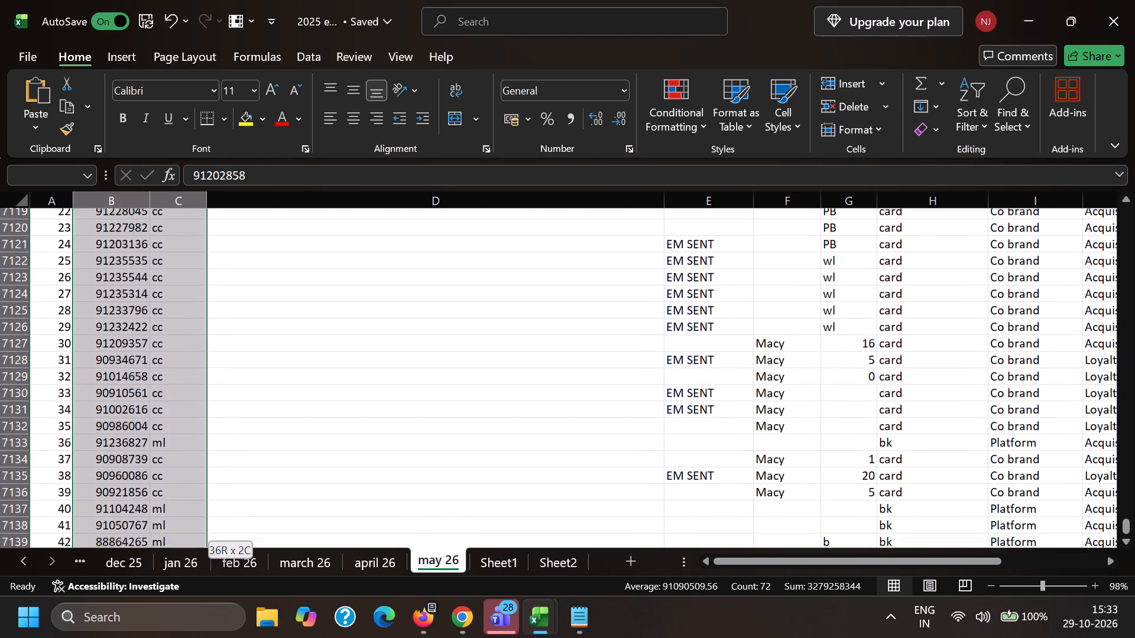
key("shift+Down")
key("shift+Down")
key("shift+Down")
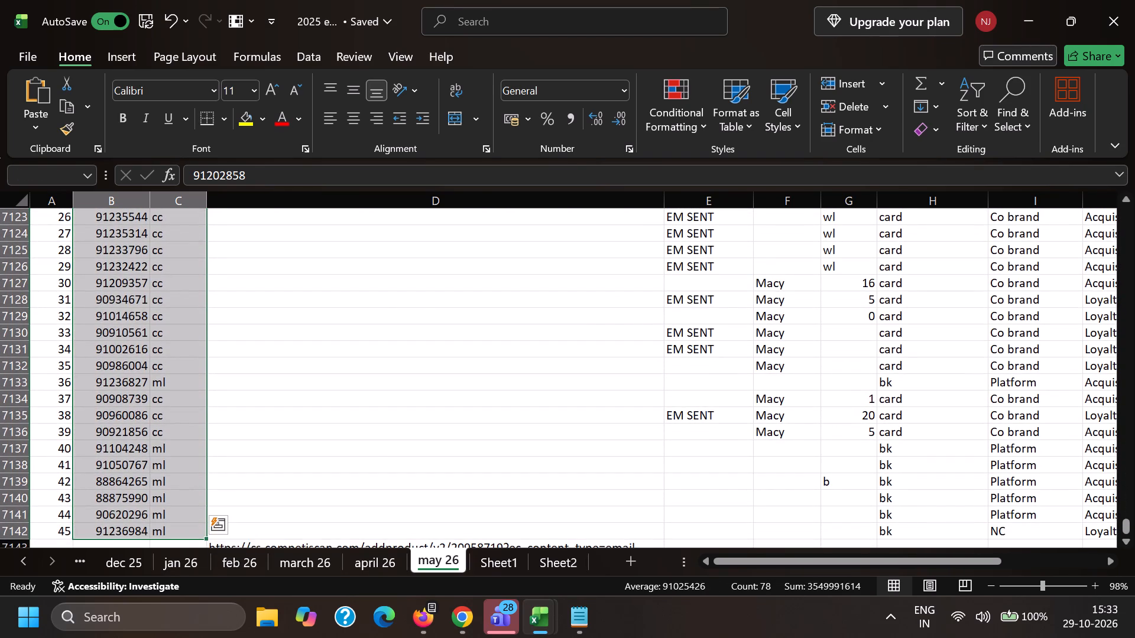
key("ctrl+x")
key("Down")
key("ctrl+v")
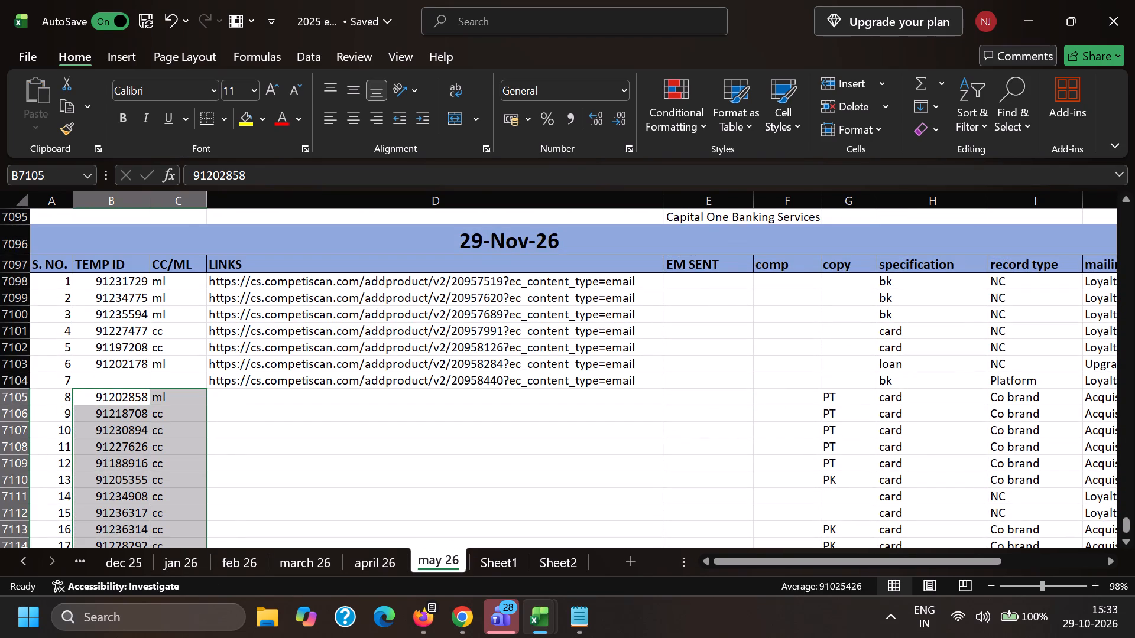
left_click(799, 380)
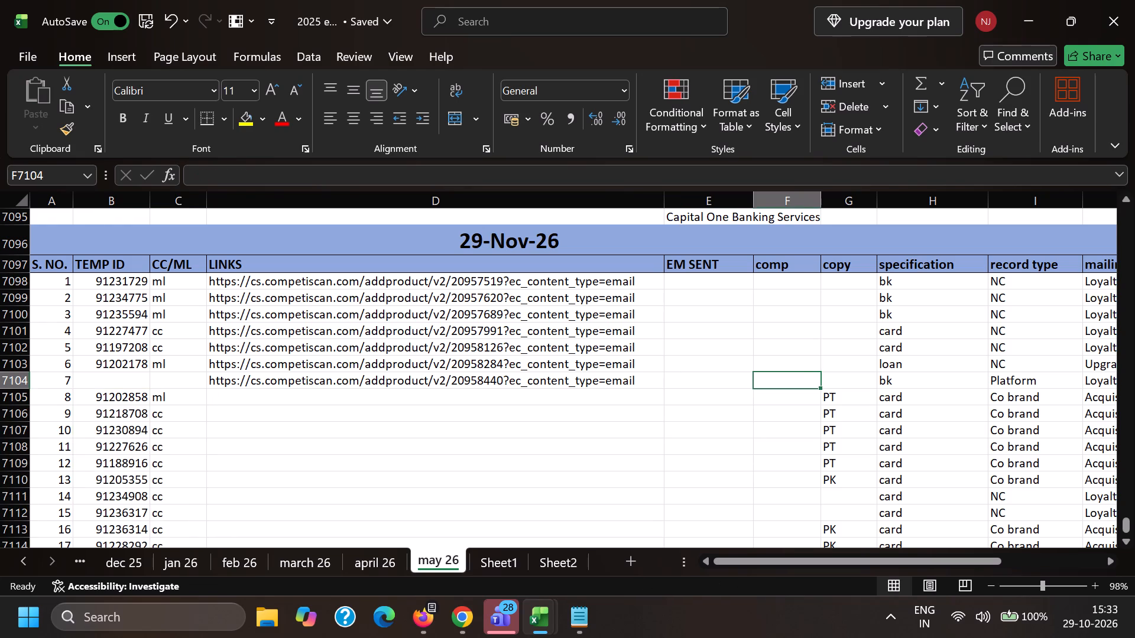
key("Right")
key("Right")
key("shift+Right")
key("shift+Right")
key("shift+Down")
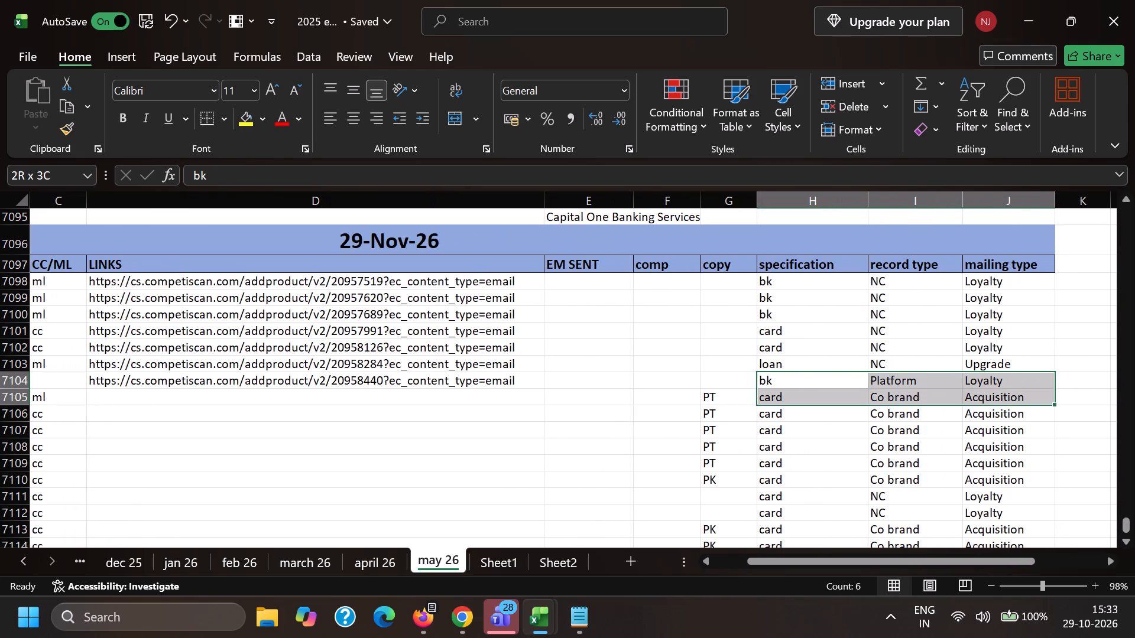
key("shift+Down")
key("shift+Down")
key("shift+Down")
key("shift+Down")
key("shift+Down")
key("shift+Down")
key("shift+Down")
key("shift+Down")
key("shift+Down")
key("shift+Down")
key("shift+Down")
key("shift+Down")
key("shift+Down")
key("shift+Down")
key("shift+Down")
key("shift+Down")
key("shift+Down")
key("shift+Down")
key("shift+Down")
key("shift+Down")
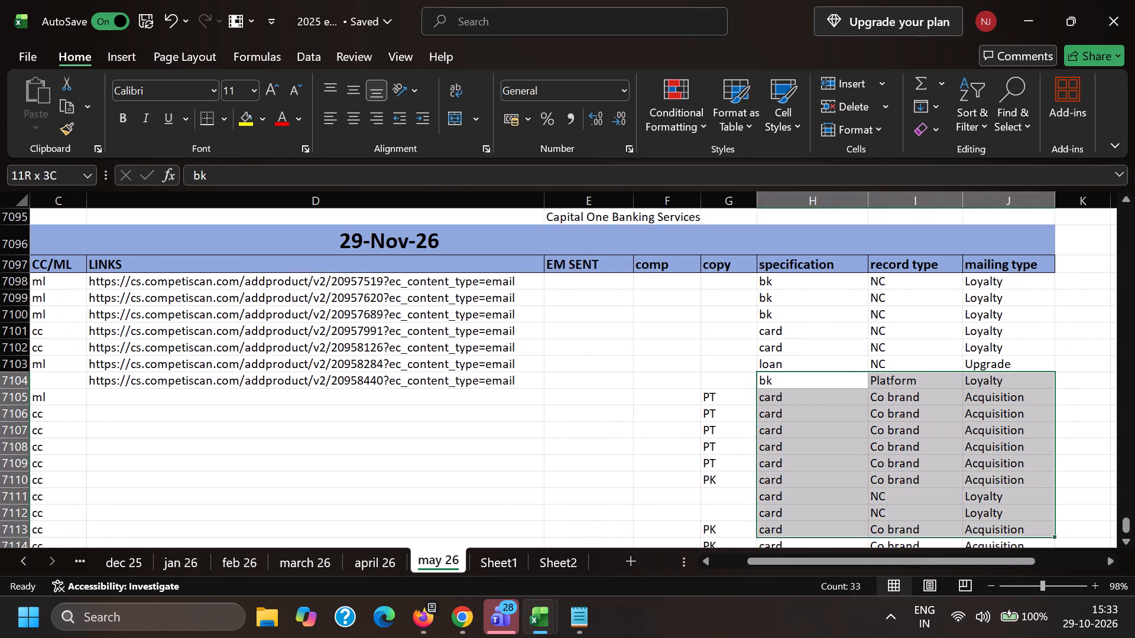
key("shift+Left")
Move the copy, specification, record type and mailing type cells of rows 7104 to 7142 down one row, starting at row 7105.
key("Left")
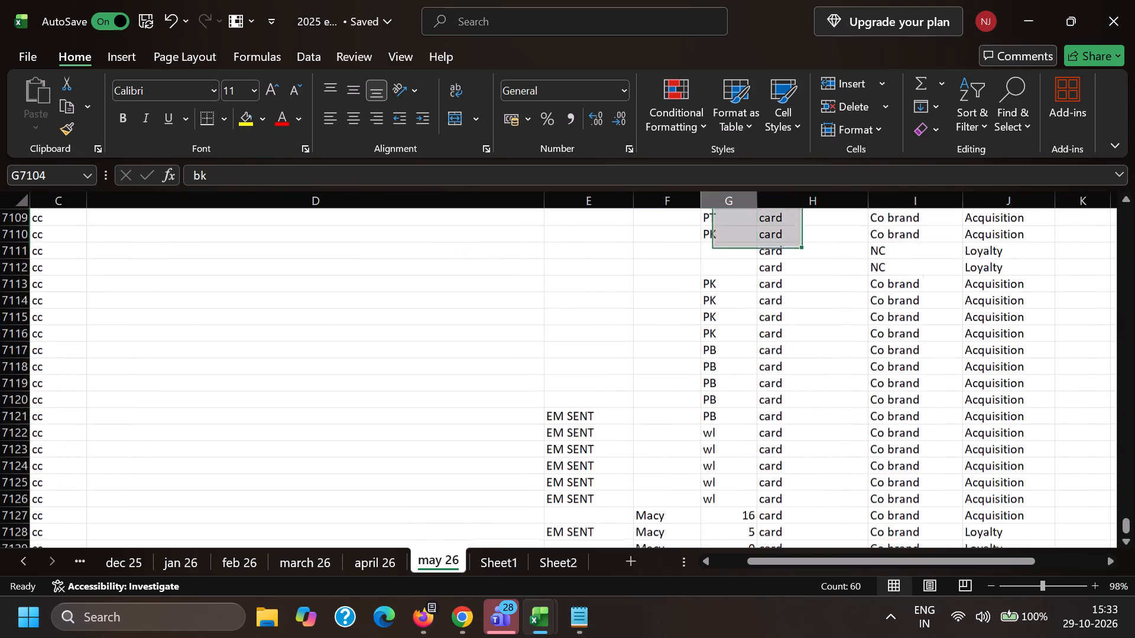
key("Left")
key("Right")
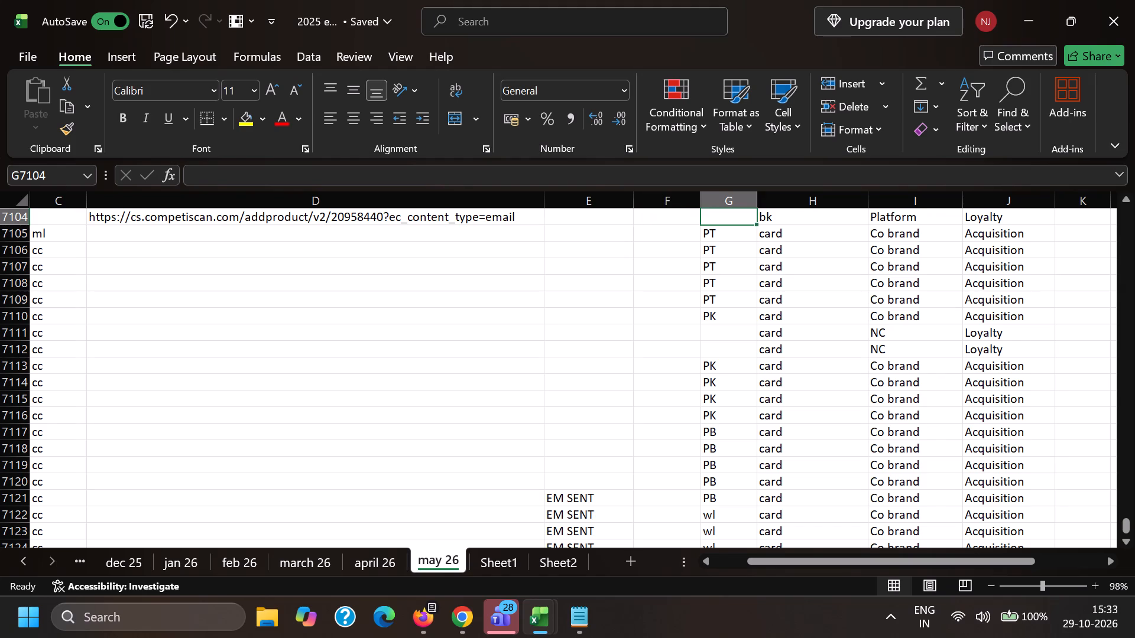
key("shift+Right")
key("shift+Right")
key("shift+Down")
key("shift+Right")
key("shift+Down")
key("shift+Down")
key("shift+Down")
key("shift+Down")
key("shift+Down")
key("shift+Down")
key("shift+Down")
key("shift+Down")
key("shift+Down")
key("shift+Down")
key("shift+Down")
key("shift+Down")
key("shift+Down")
key("shift+Down")
key("shift+Down")
key("shift+Down")
key("shift+Down")
key("shift+Down")
key("shift+Down")
key("shift+Down")
key("shift+Down")
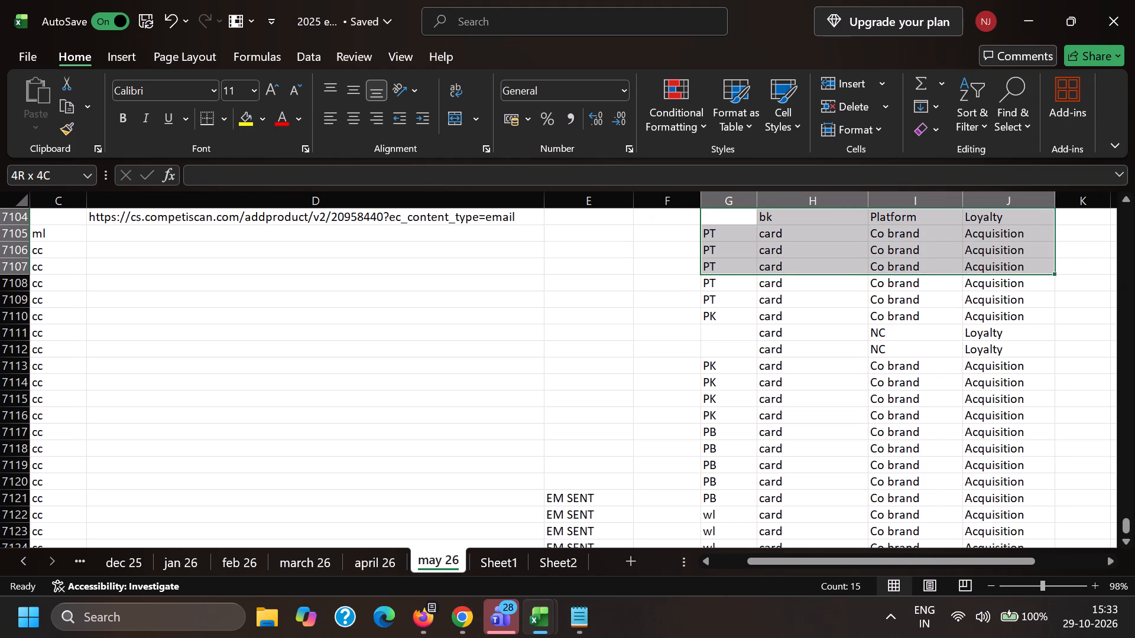
key("shift+Up")
key("shift+Up")
key("shift+Up")
key("shift+Up")
key("shift+Up")
key("shift+Up")
key("shift+Up")
key("shift+Up")
key("shift+Up")
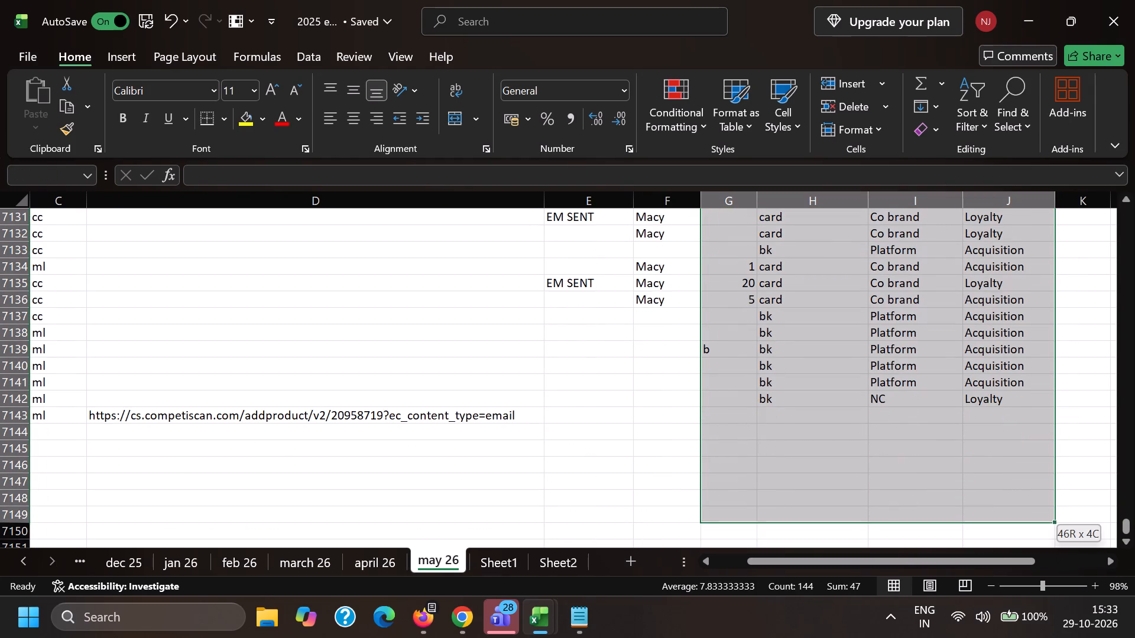
key("shift+Down")
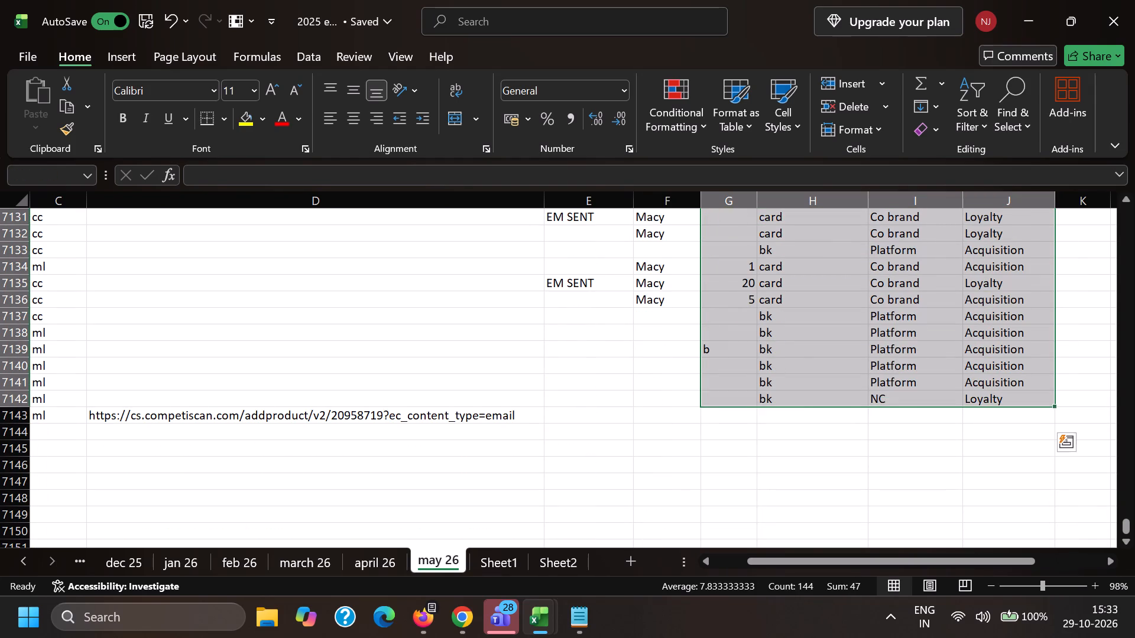
key("ctrl+c")
key("ctrl+x")
key("ctrl+x")
key("Down")
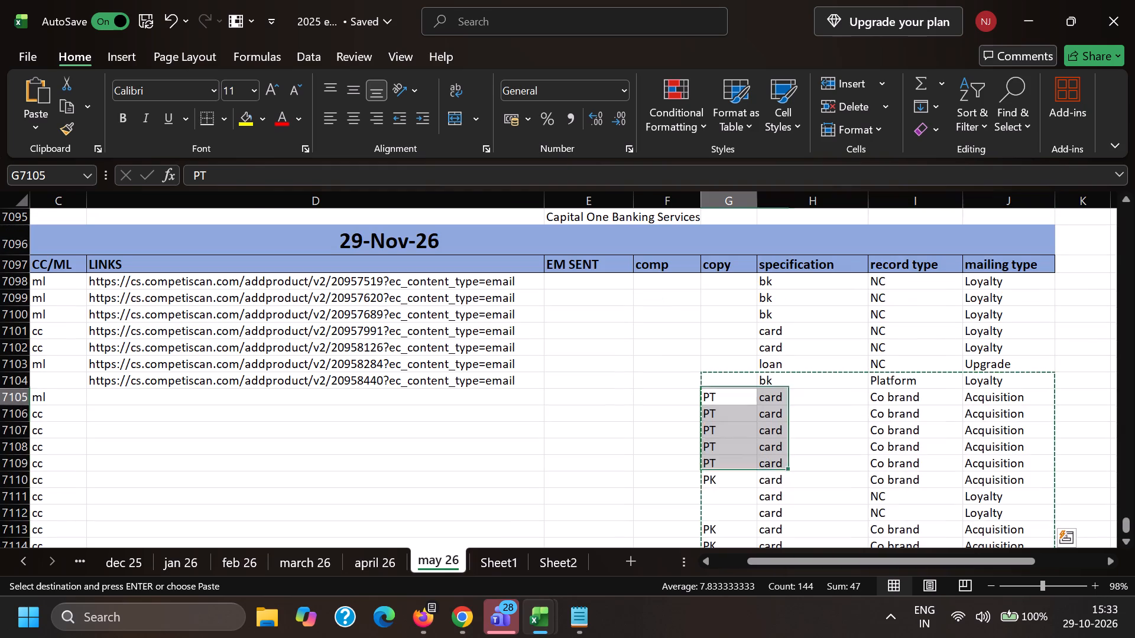
key("ctrl+v")
key("Left")
key("Left")
key("Left")
key("Left")
key("Left")
key("Left")
key("Left")
key("Left")
key("Left")
key("Left")
key("Left")
key("Left")
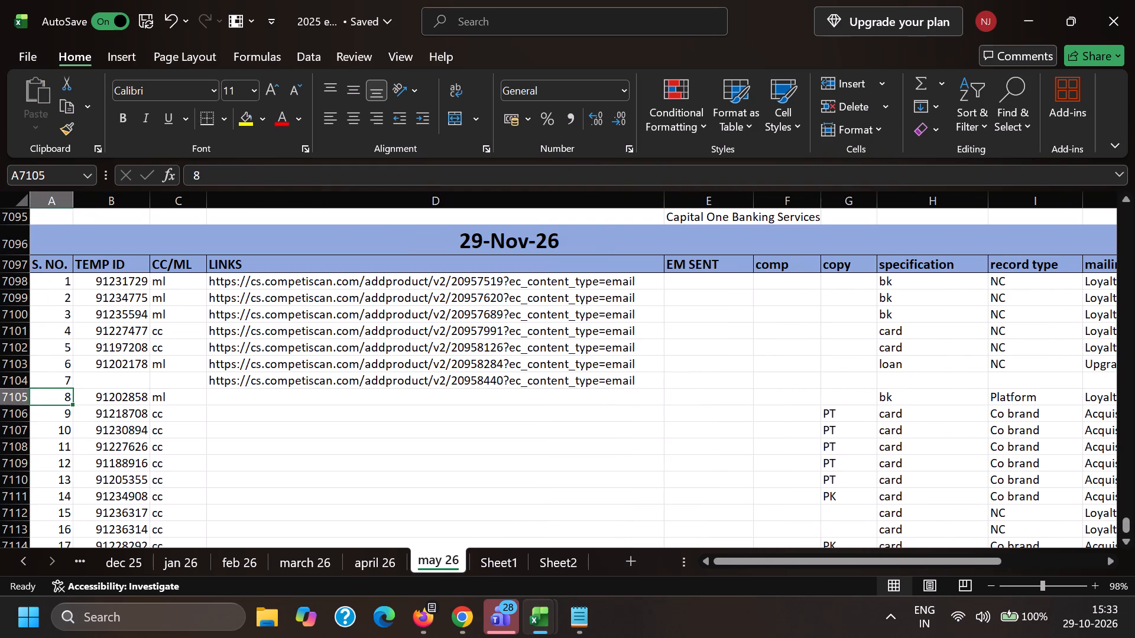
Copy the product link recorded for tracker entry 6 and open it in a new browser tab.
key("alt+Tab")
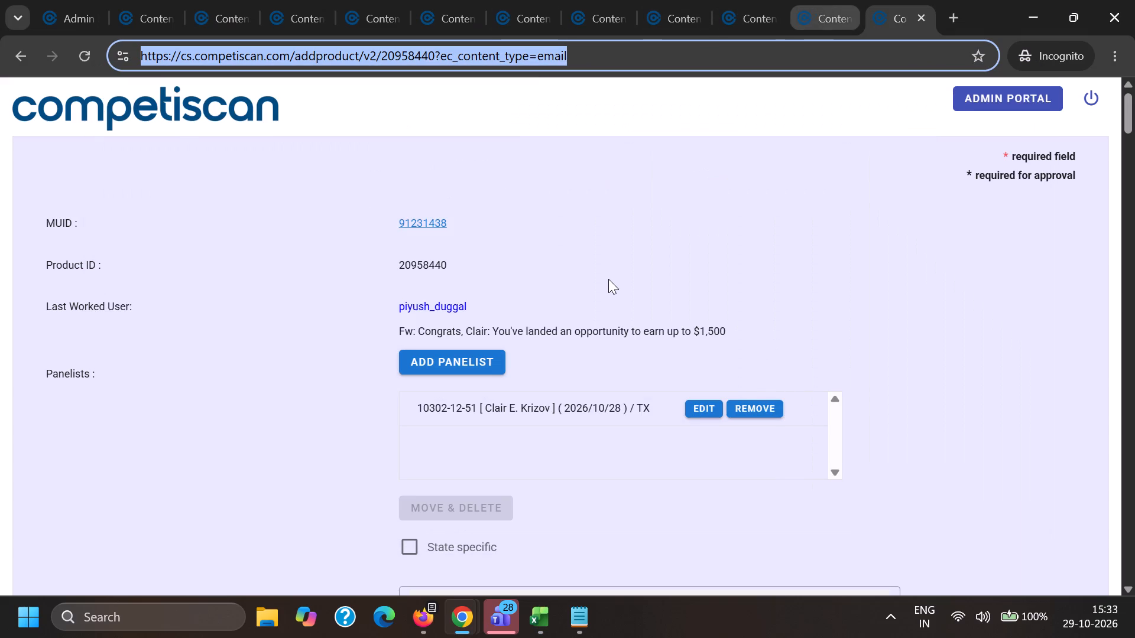
key("alt+Tab")
left_click(387, 369)
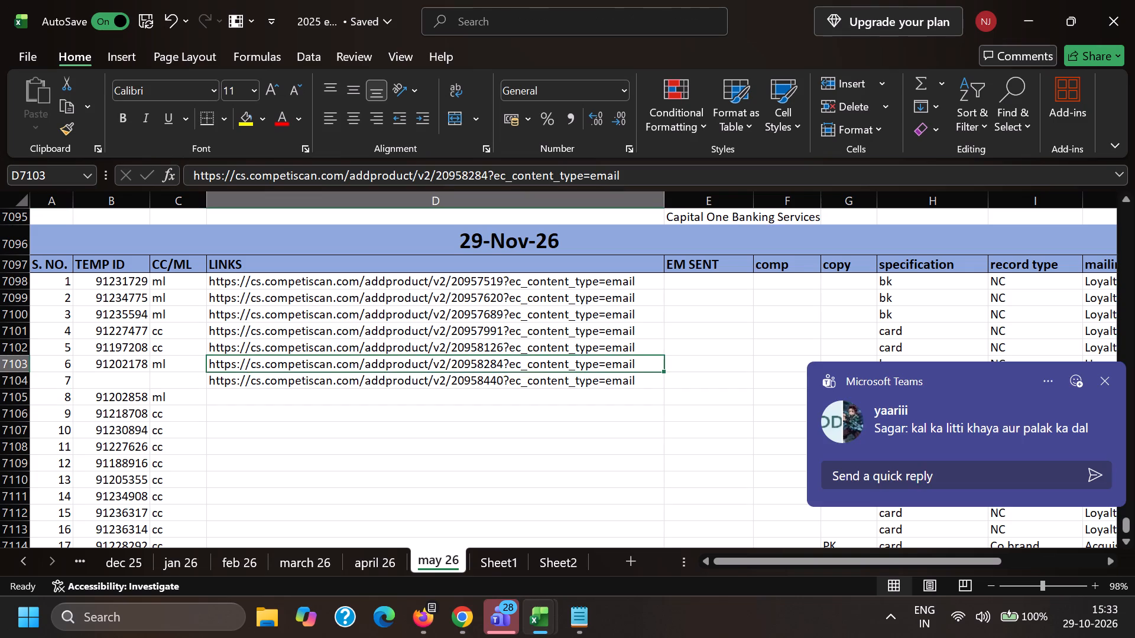
key("ctrl+c")
key("alt+Tab")
left_click(952, 9)
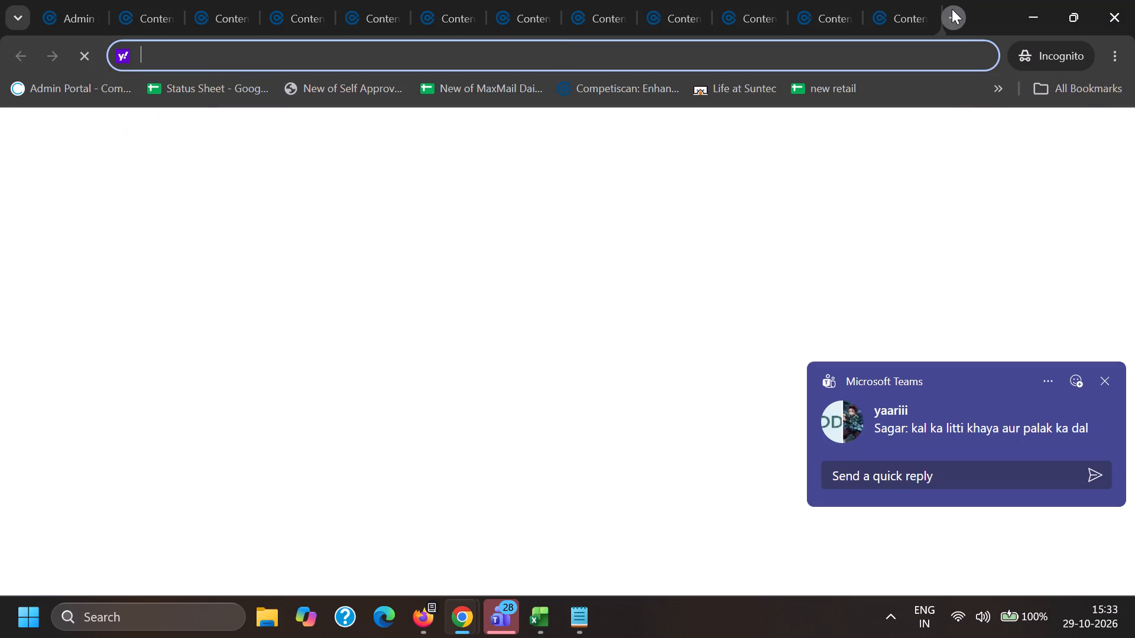
key("ctrl+v")
key("Return")
Copy product 20958440's MUID into entry 7's TEMP ID cell at font size 10, and set its CC/ML value to ml.
left_click(841, 0)
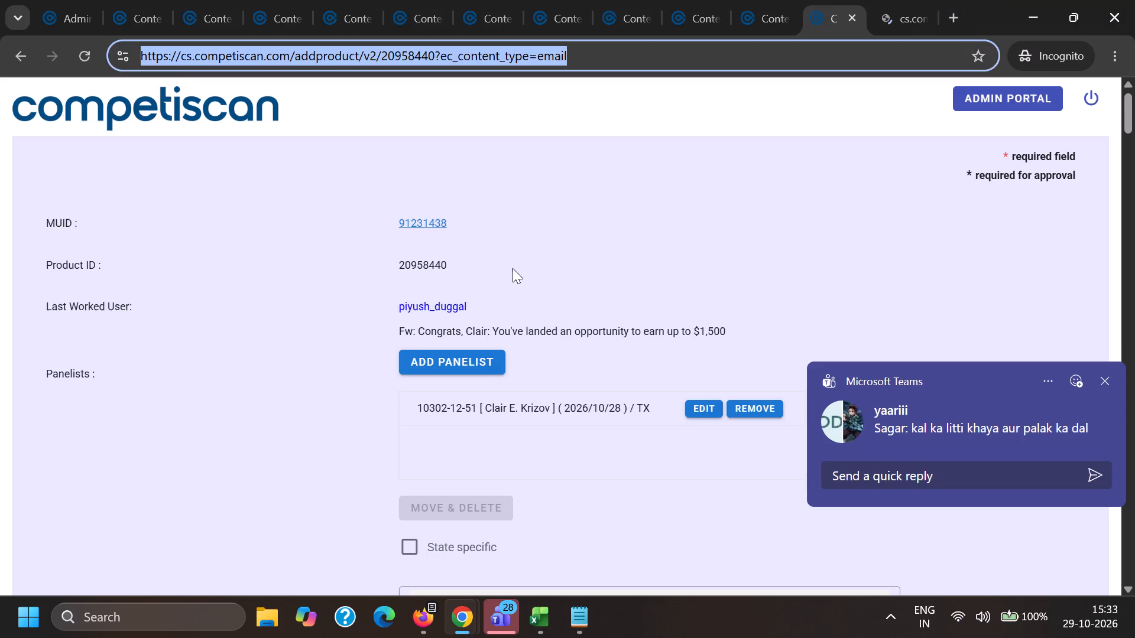
left_click_drag(377, 222, 504, 221)
key("ctrl+c")
key("alt+Tab")
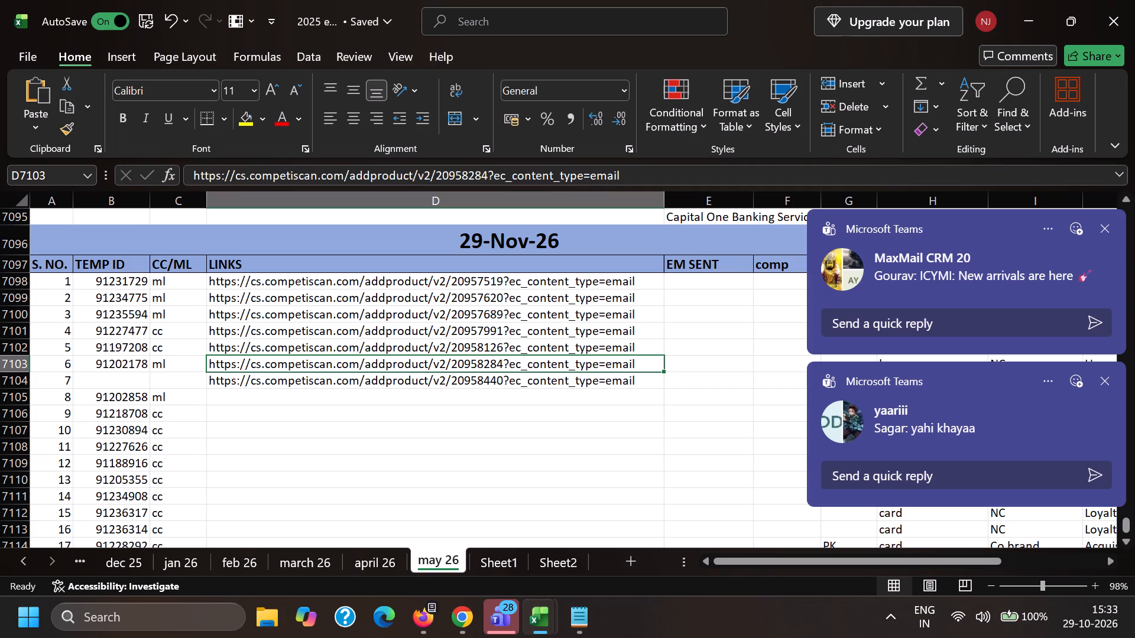
left_click(105, 382)
key("ctrl+v")
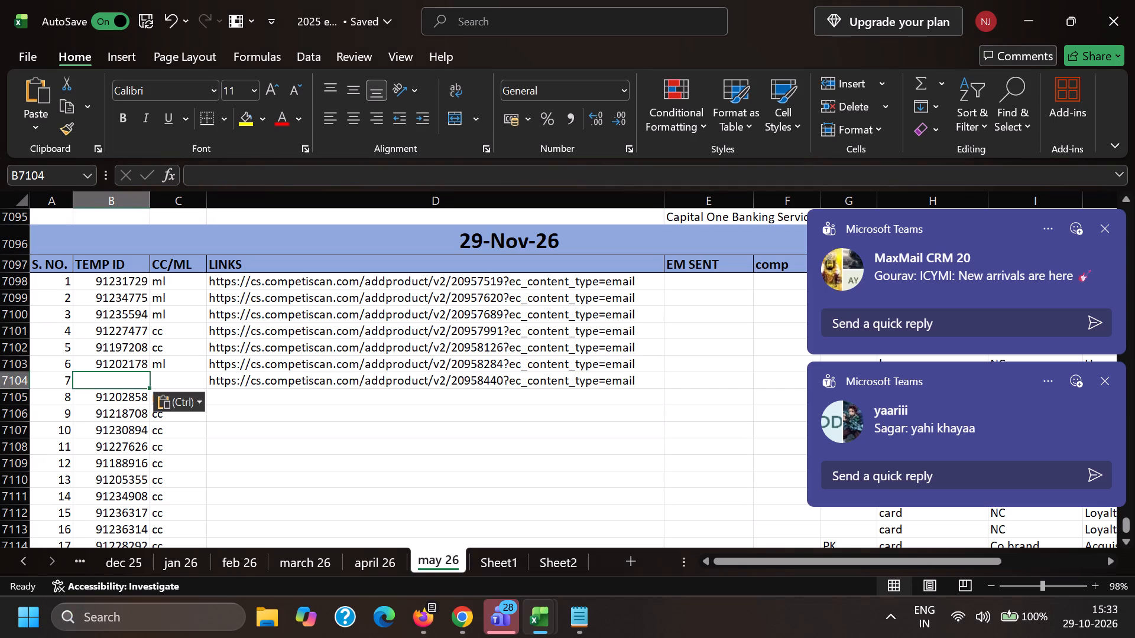
left_click(251, 95)
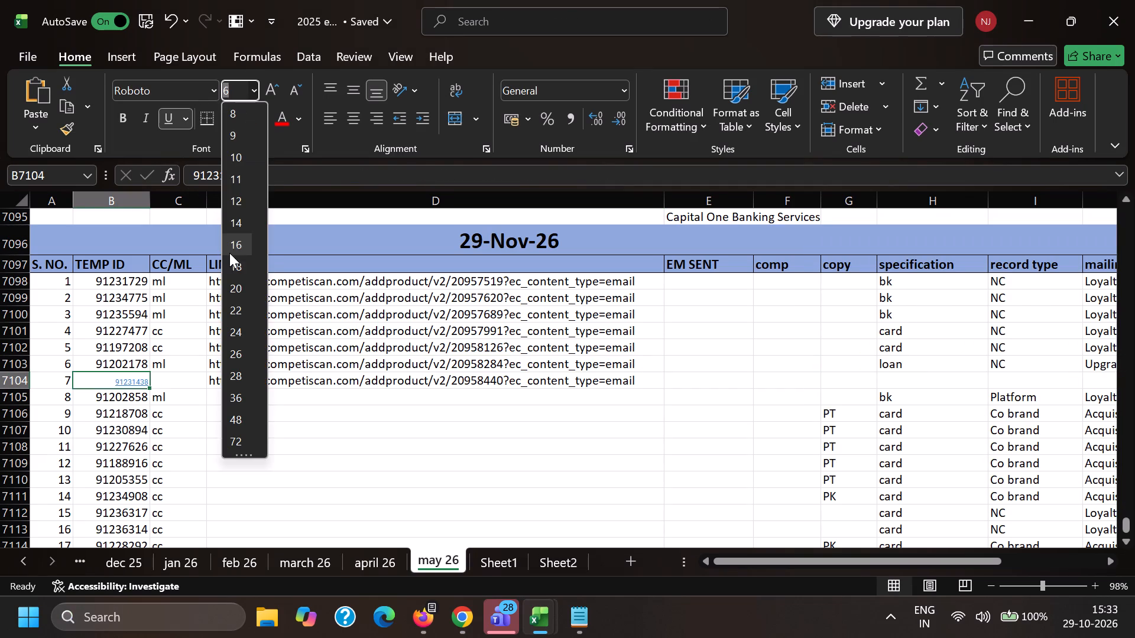
left_click(237, 161)
left_click(176, 385)
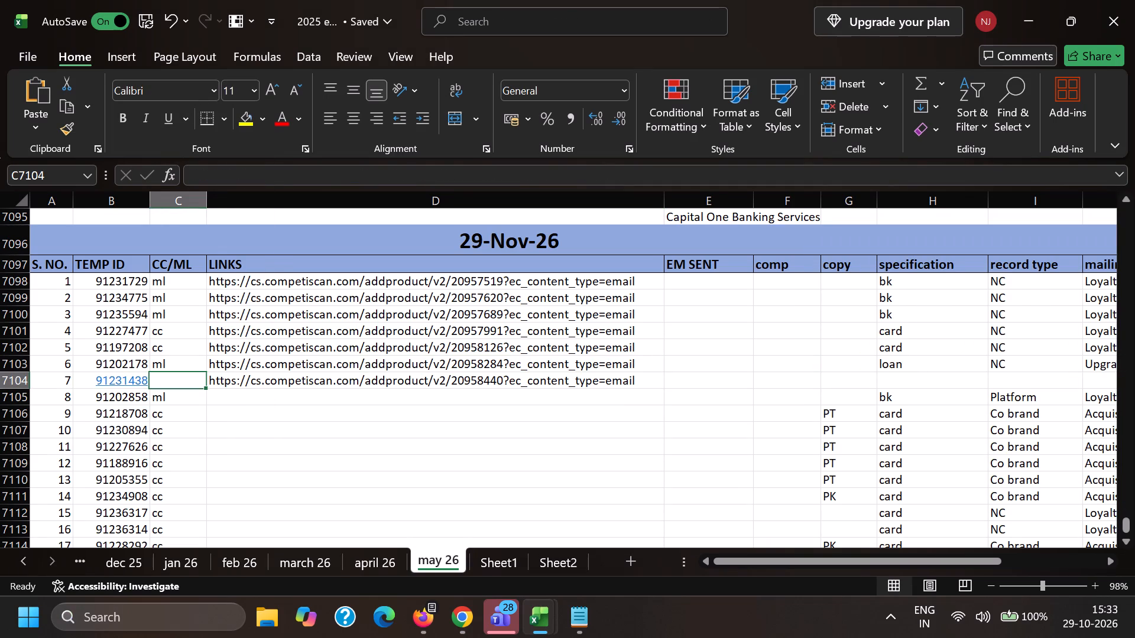
key("m")
key("l")
key("Return")
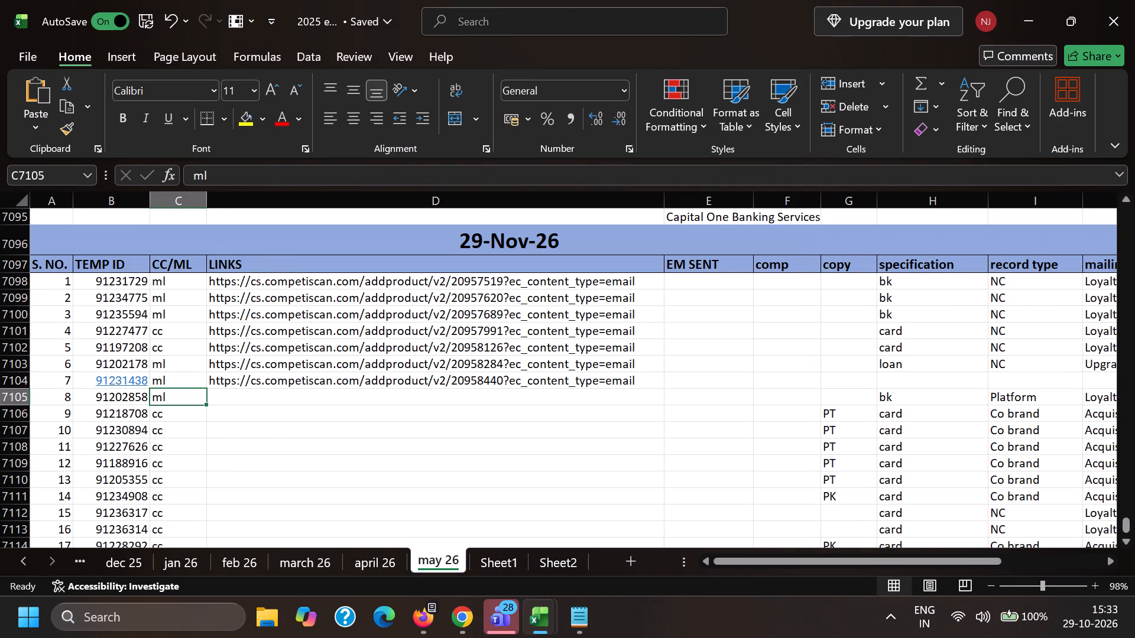
Check product 20958284's page, and set tracker entry 7's specification to bk, record type to NC and mailing type to Upgrade.
key("alt+Tab")
left_click(894, 0)
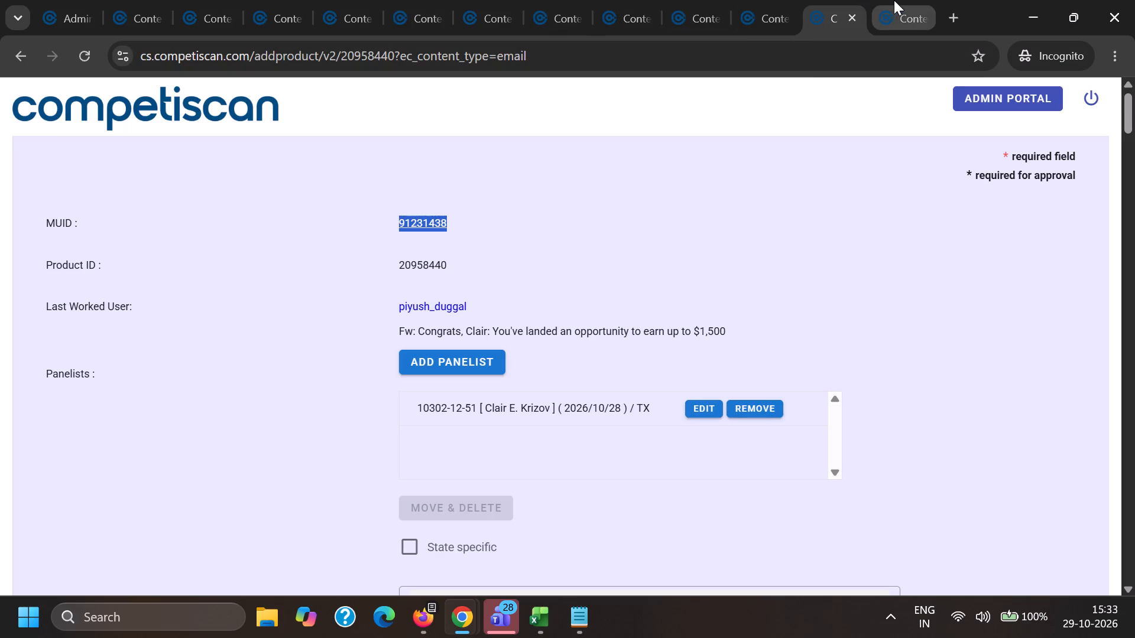
key("alt+Tab")
left_click(391, 173)
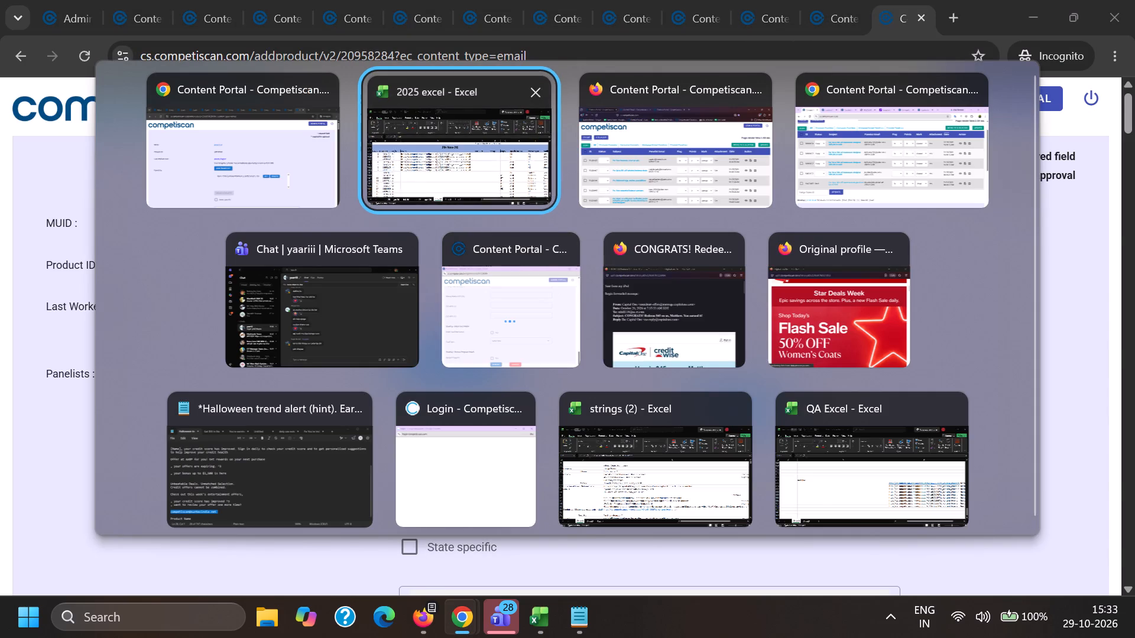
left_click(282, 390)
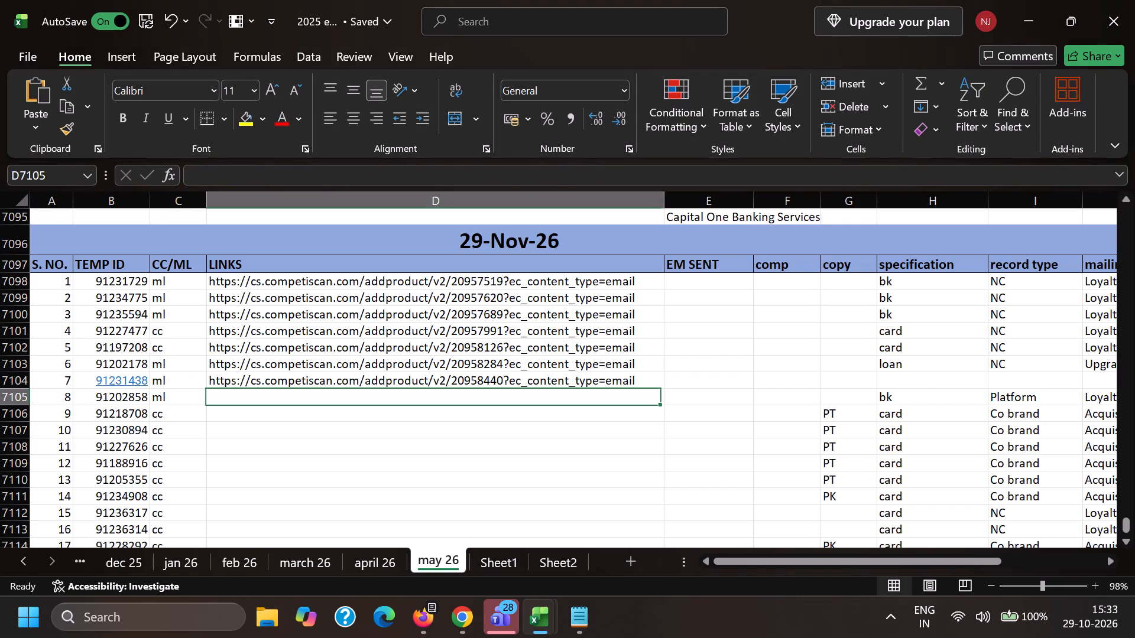
left_click(300, 373)
key("Right")
key("Right")
key("Right")
key("Right")
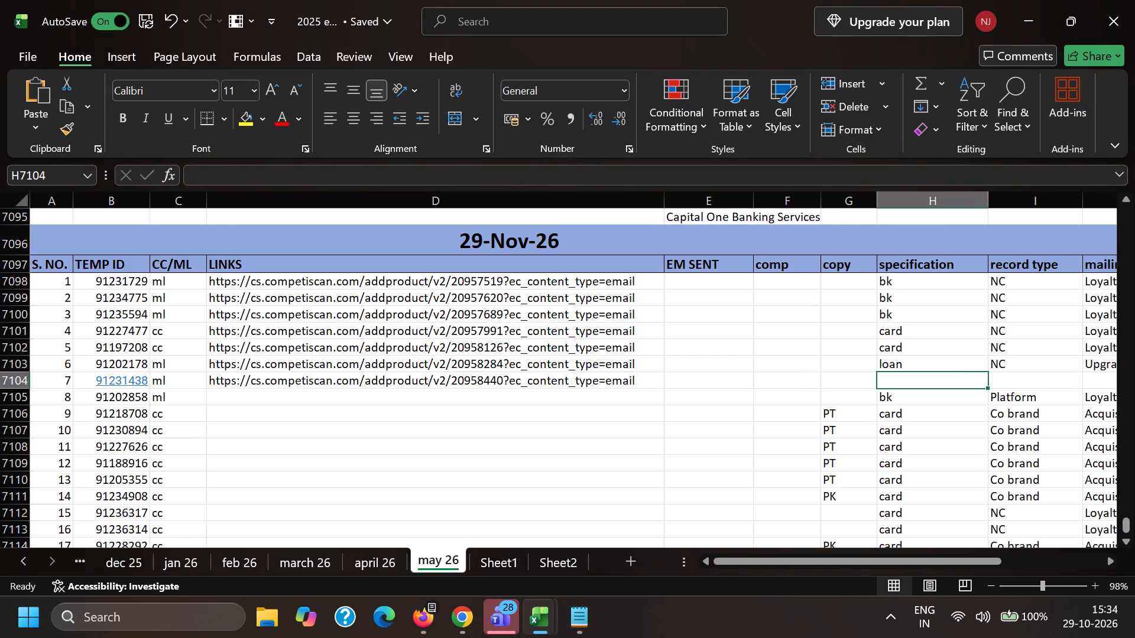
key("b")
key("Right")
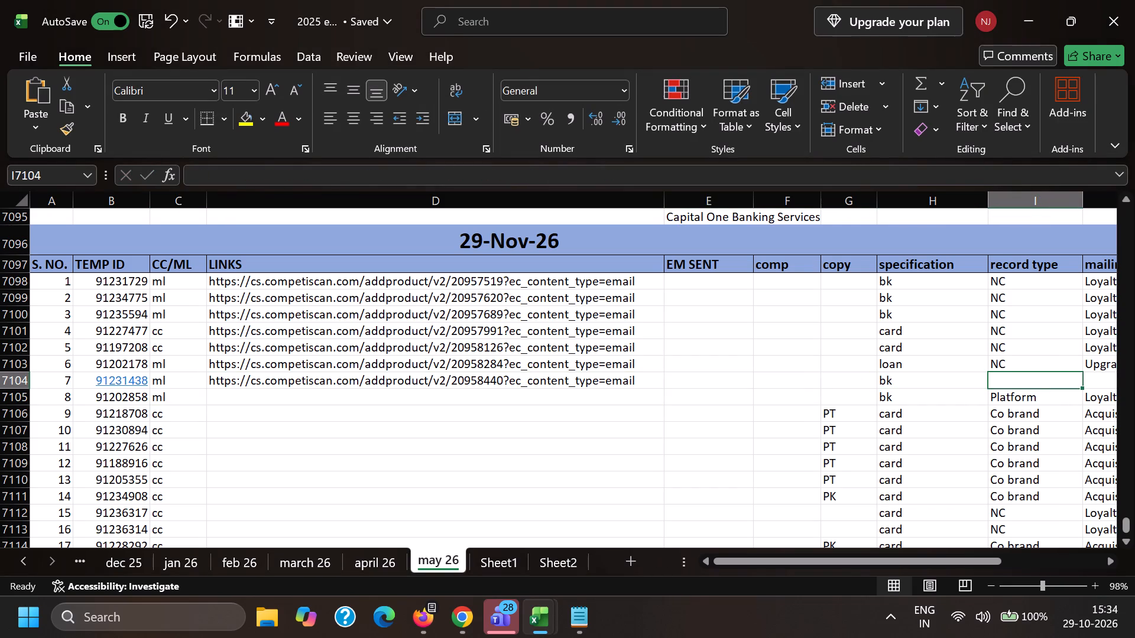
key("n")
key("Right")
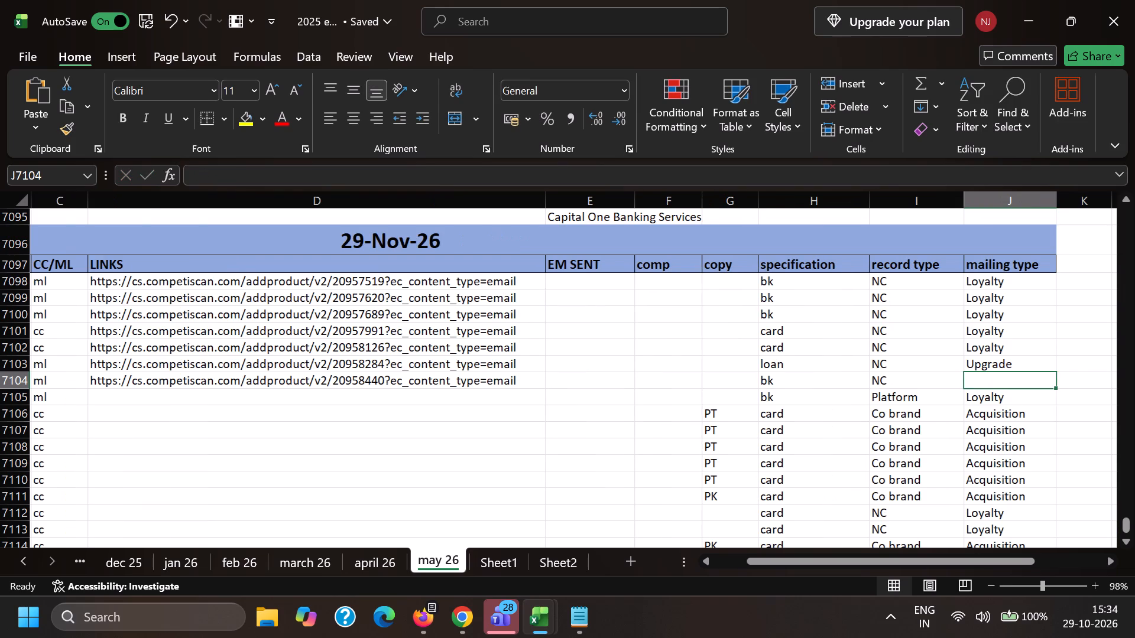
key("u")
key("Left")
key("Left")
key("Left")
key("Left")
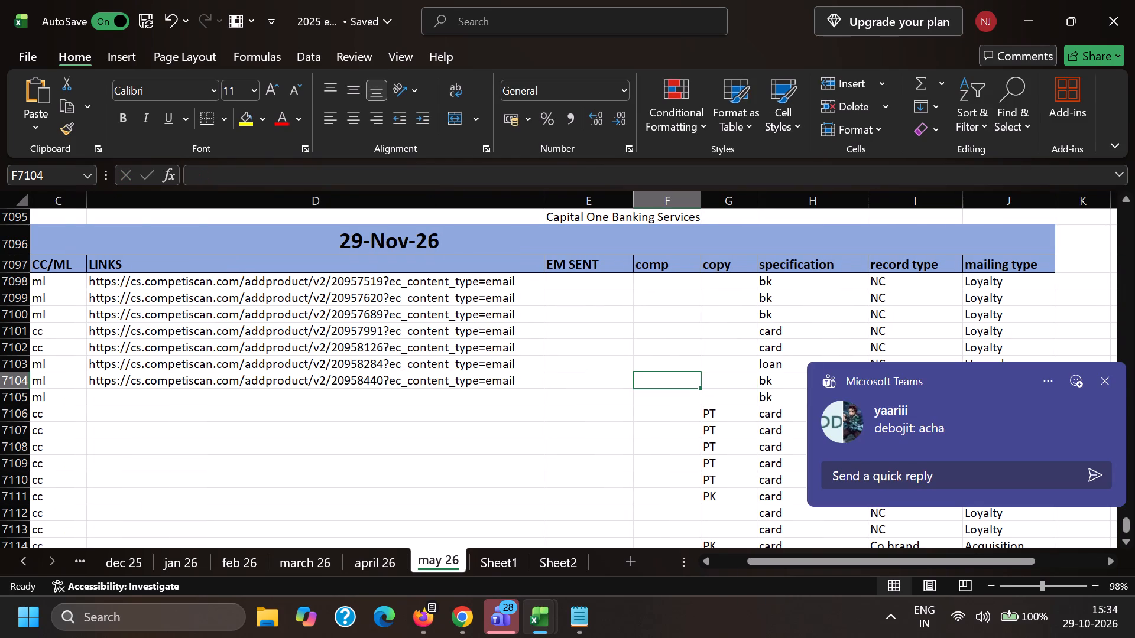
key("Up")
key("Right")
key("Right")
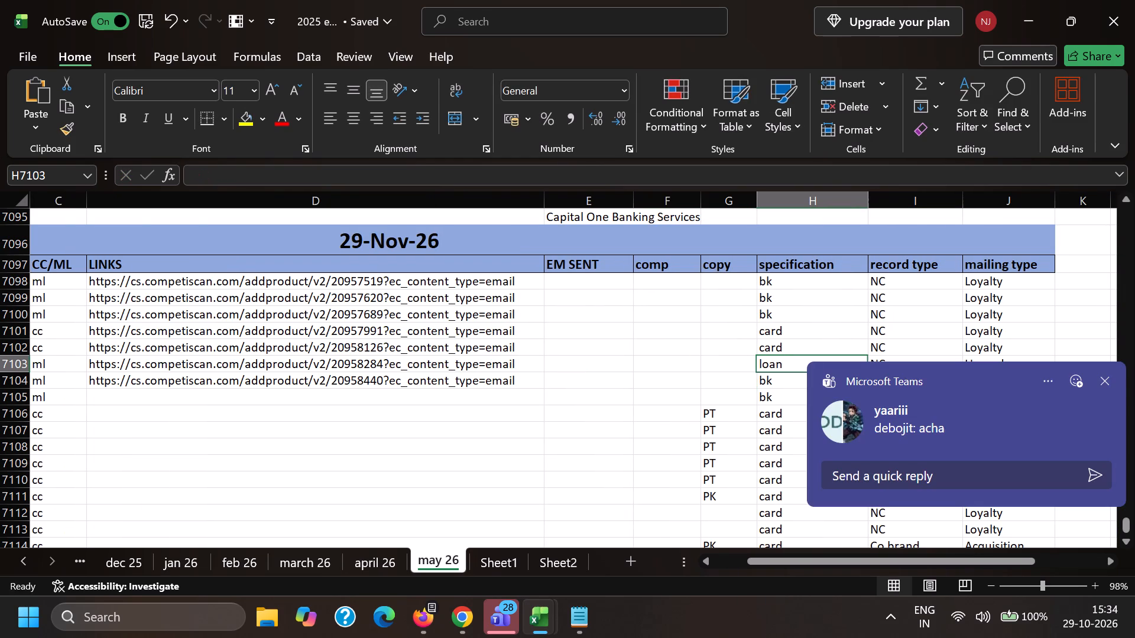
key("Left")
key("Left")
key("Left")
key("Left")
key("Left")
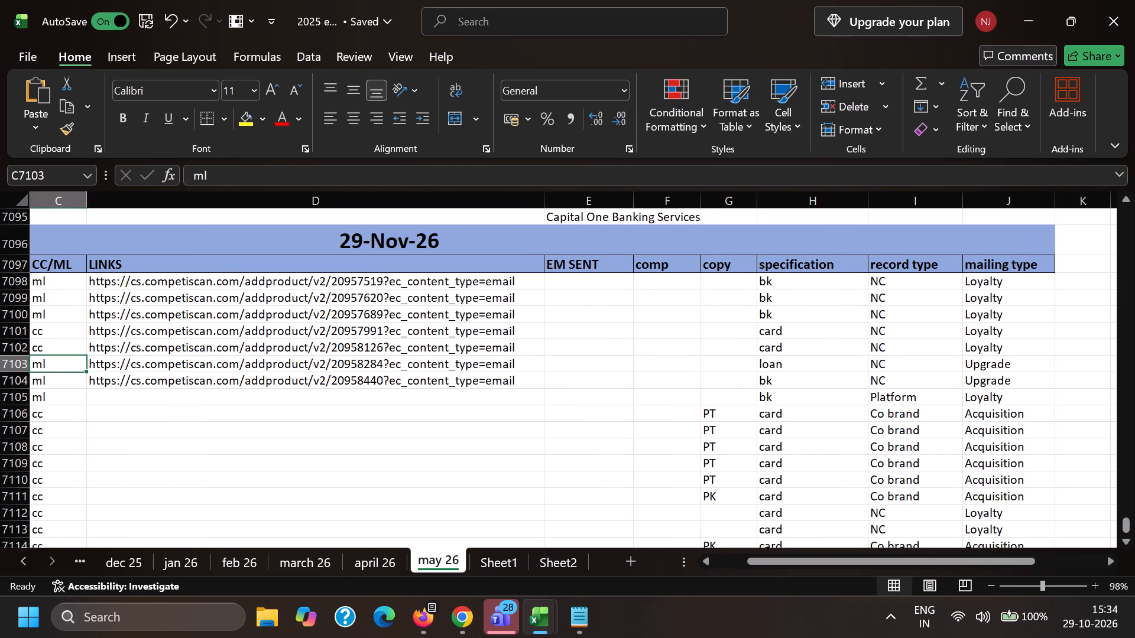
Copy product 20958946's link into tracker entry 8's LINKS cell, matching TEMP ID 91202858.
key("alt+Tab")
left_click(133, 0)
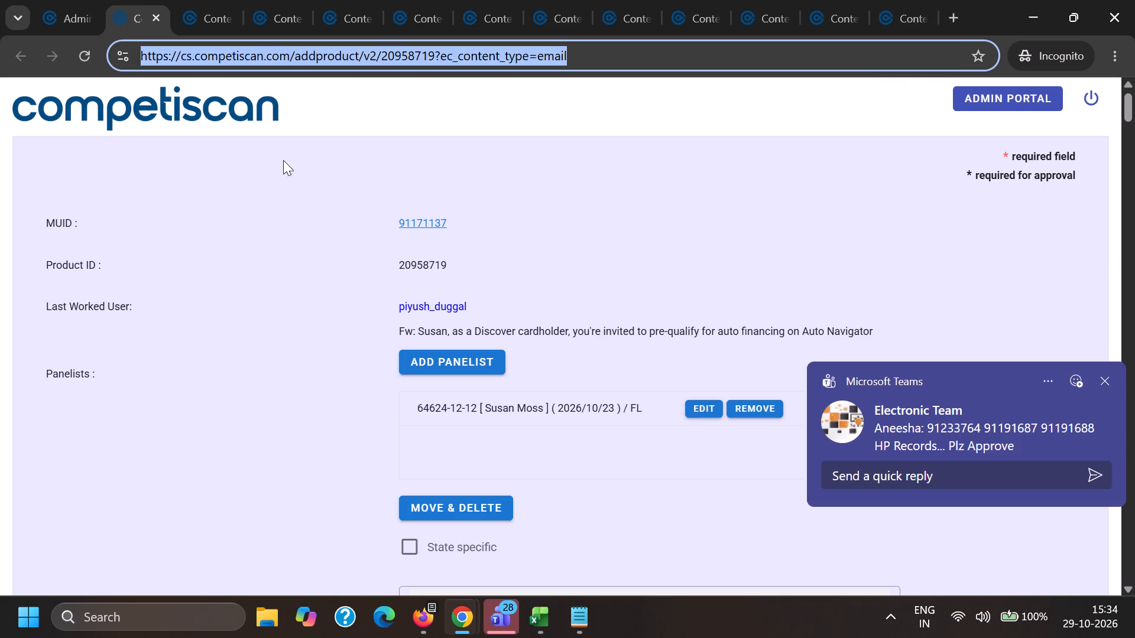
left_click(211, 0)
triple_click(260, 49)
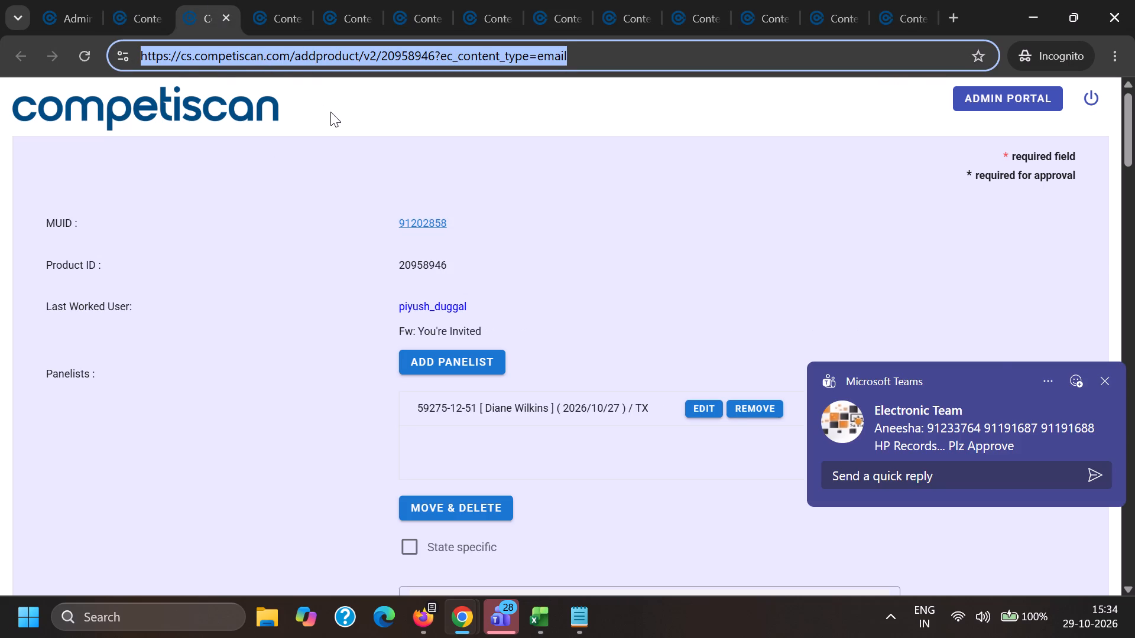
key("ctrl+c")
key("alt+Tab")
left_click(209, 398)
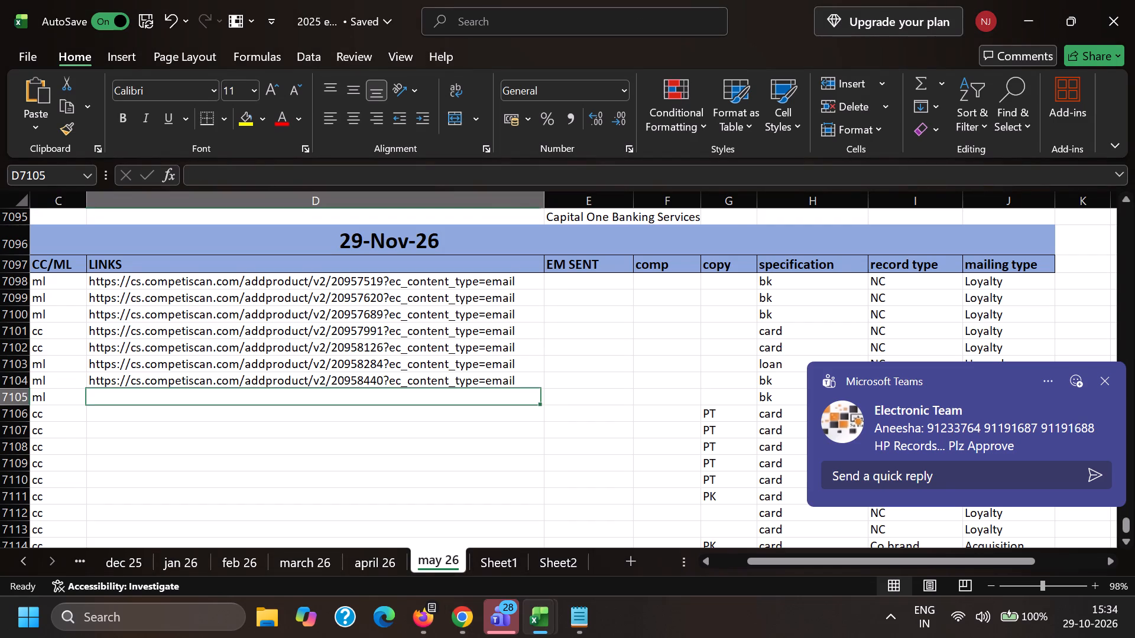
key("Left")
key("Left")
key("Left")
key("Right")
key("Right")
key("Right")
key("ctrl+v")
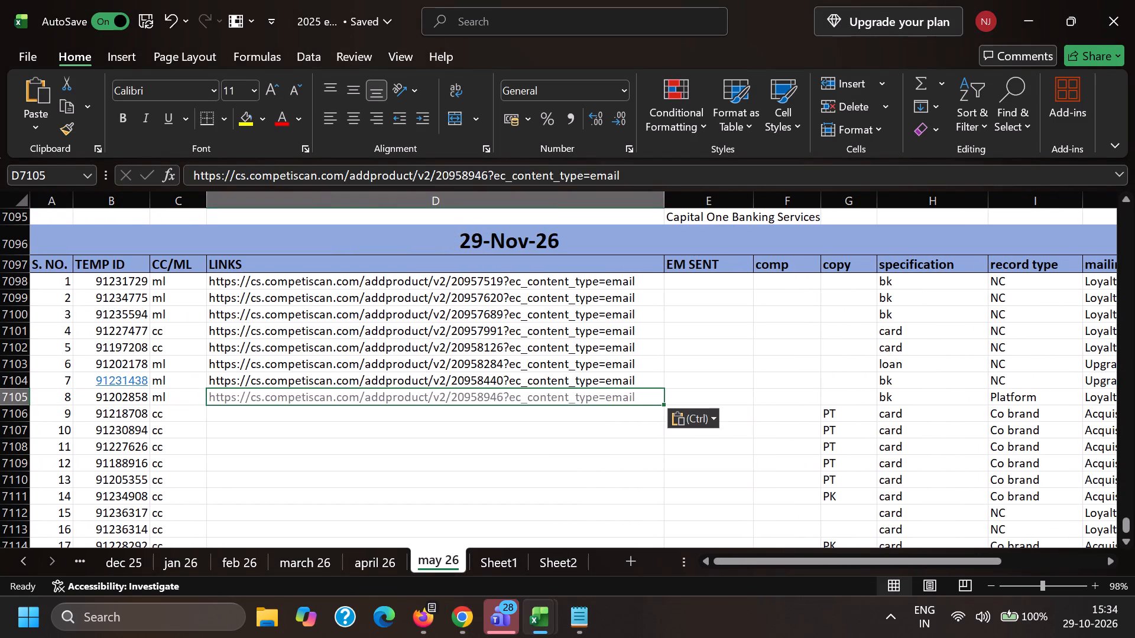
key("Down")
Copy product 20959183's link into tracker entry 9's LINKS cell, matching TEMP ID 91218708.
key("alt+Tab")
left_click(449, 141)
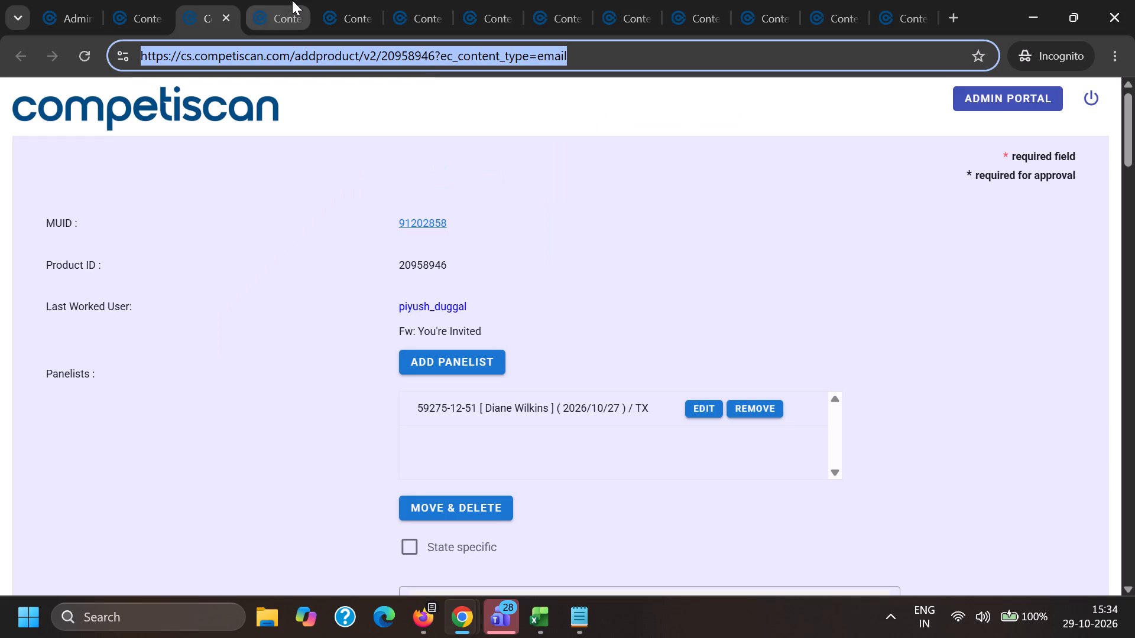
left_click(292, 0)
triple_click(274, 56)
key("ctrl+c")
key("alt+Tab")
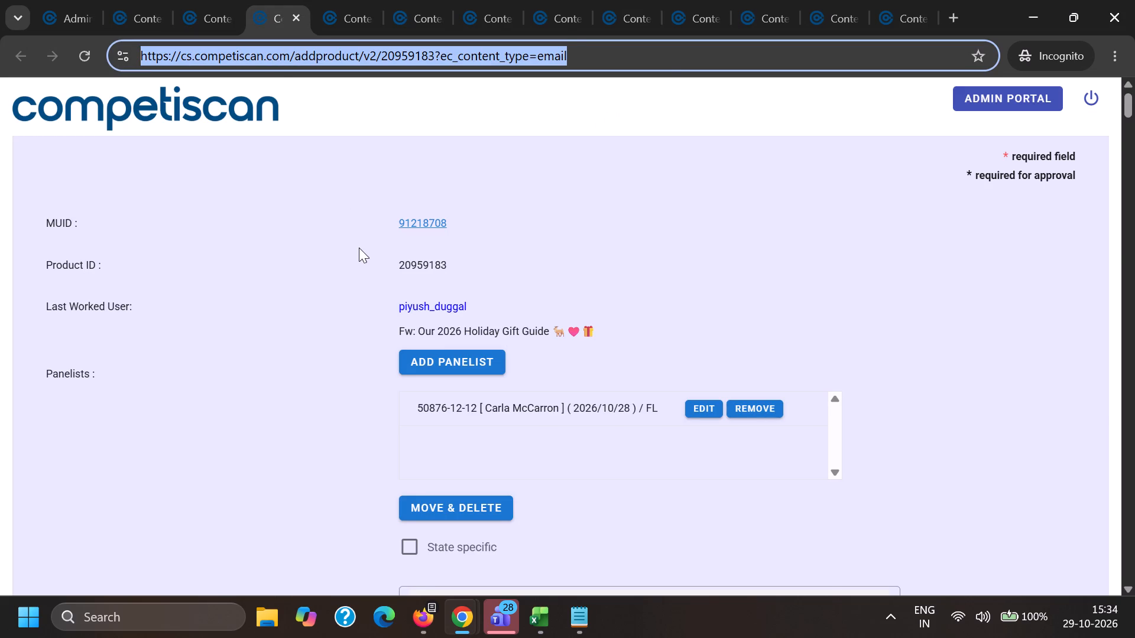
key("ctrl+v")
left_click(341, 433)
Change tracker entry 6's specification to bk after a glance at its product page.
key("alt+Tab")
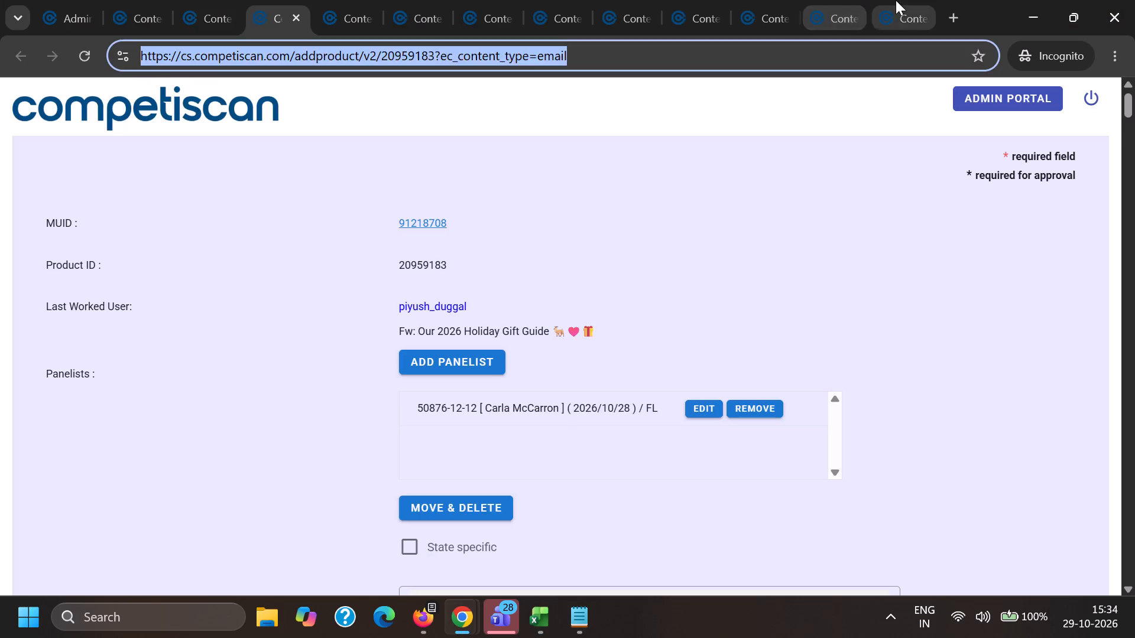
left_click(896, 0)
key("alt+Tab")
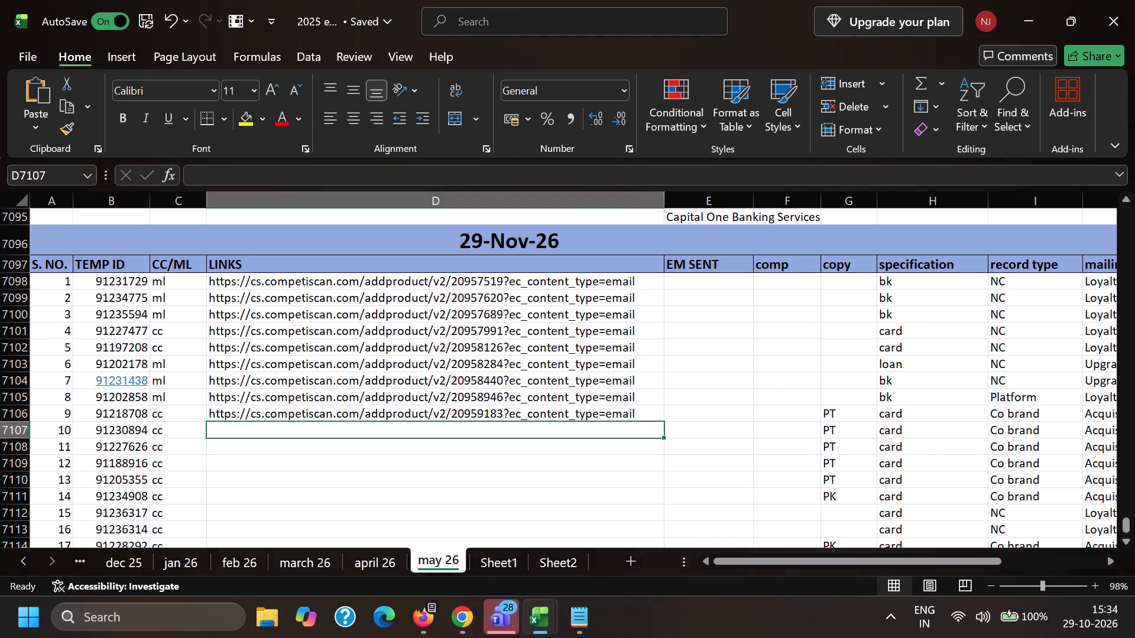
left_click(215, 370)
key("Right")
key("Right")
key("Right")
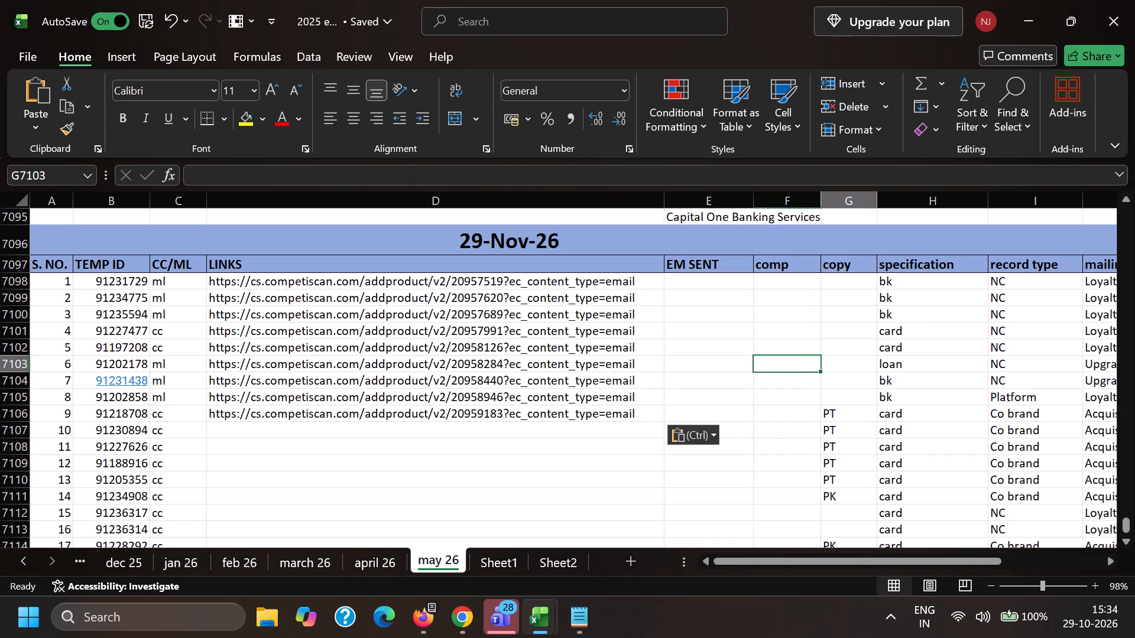
key("Right")
key("b")
key("Down")
key("Left")
Close the extra browser tab for product 20958440 and the last product tab beside it.
key("alt+Tab")
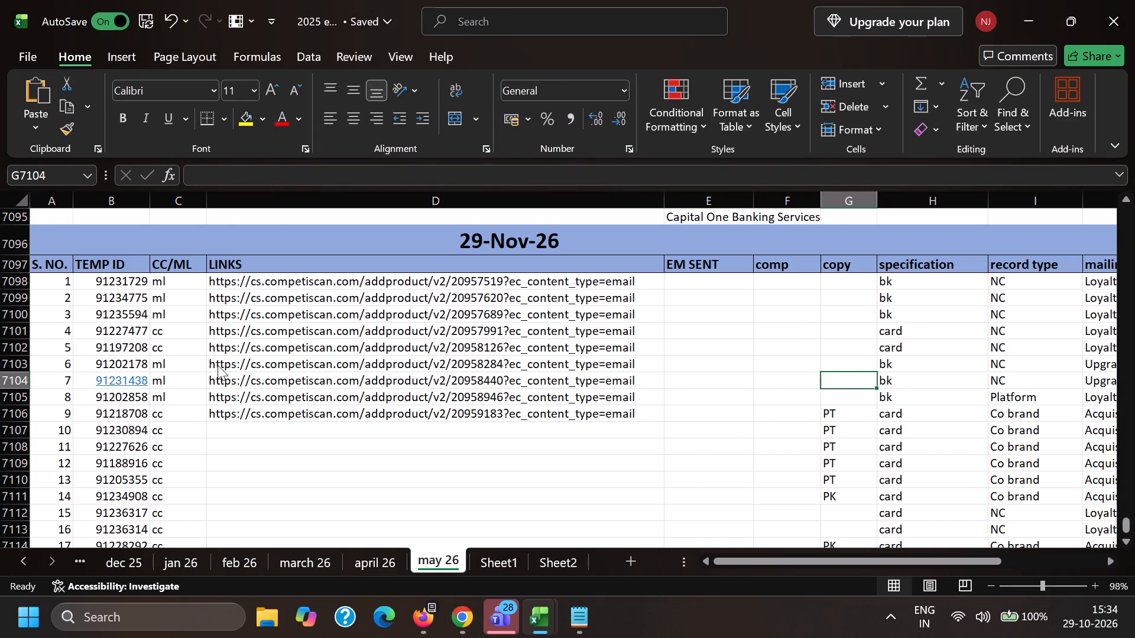
left_click(817, 0)
double_click(848, 15)
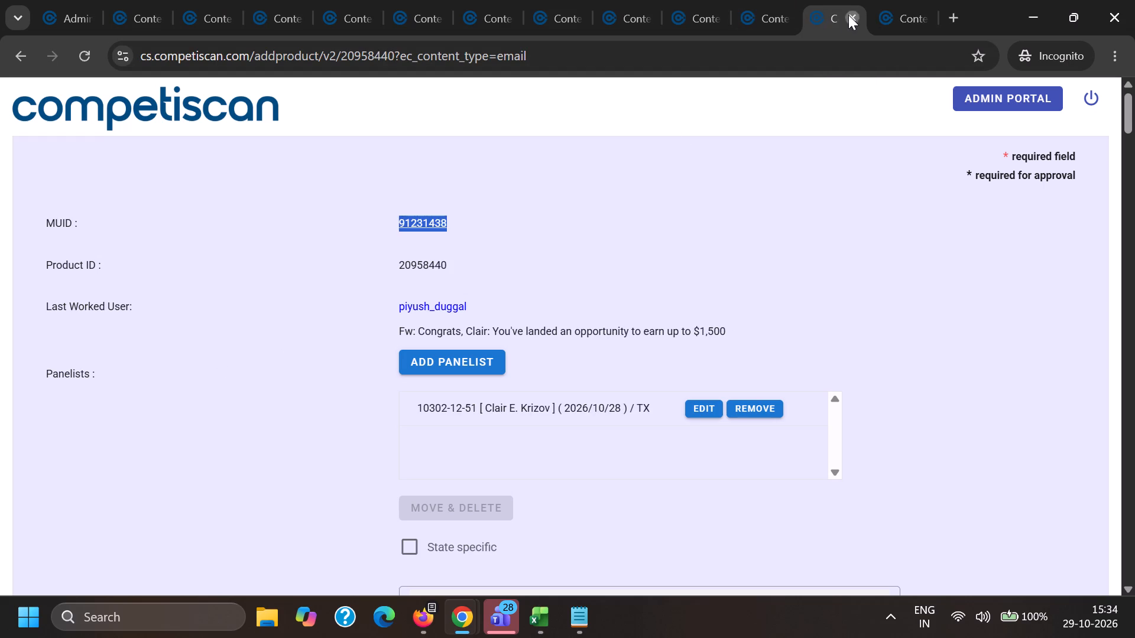
Copy product 20959255's link into tracker entry 10's LINKS cell, matching TEMP ID 91230894.
left_click(161, 0)
left_click(229, 0)
left_click(277, 0)
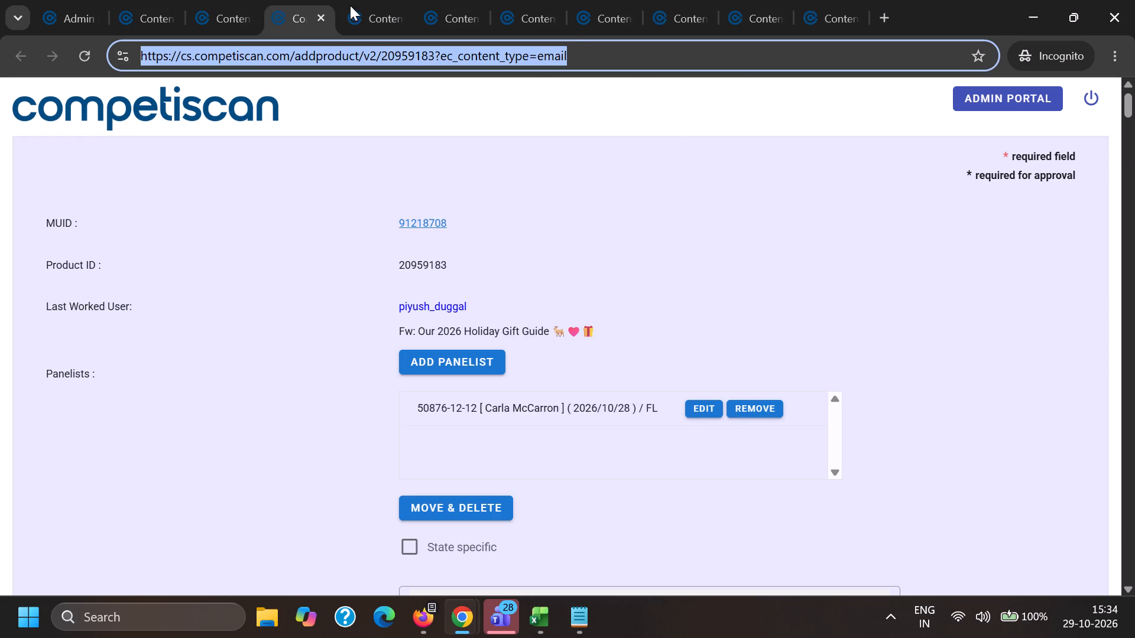
left_click(368, 0)
triple_click(398, 54)
key("ctrl+c")
key("alt+Tab")
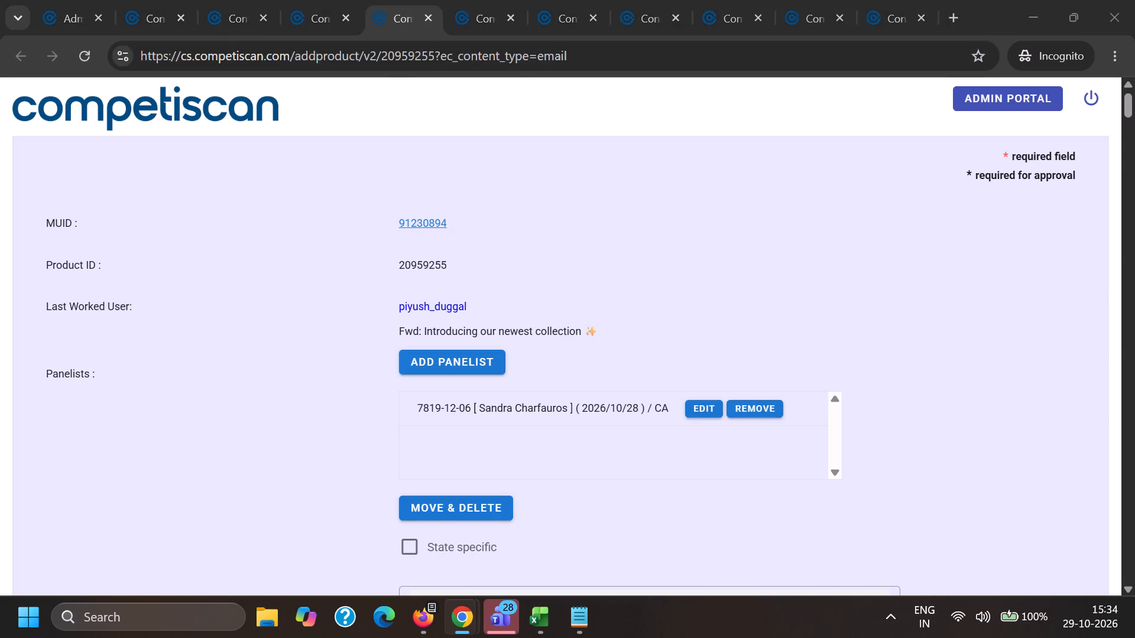
left_click(271, 430)
key("ctrl+v")
left_click(295, 445)
Copy product 20959306's link into tracker entry 11's LINKS cell, matching TEMP ID 91227626.
key("alt+Tab")
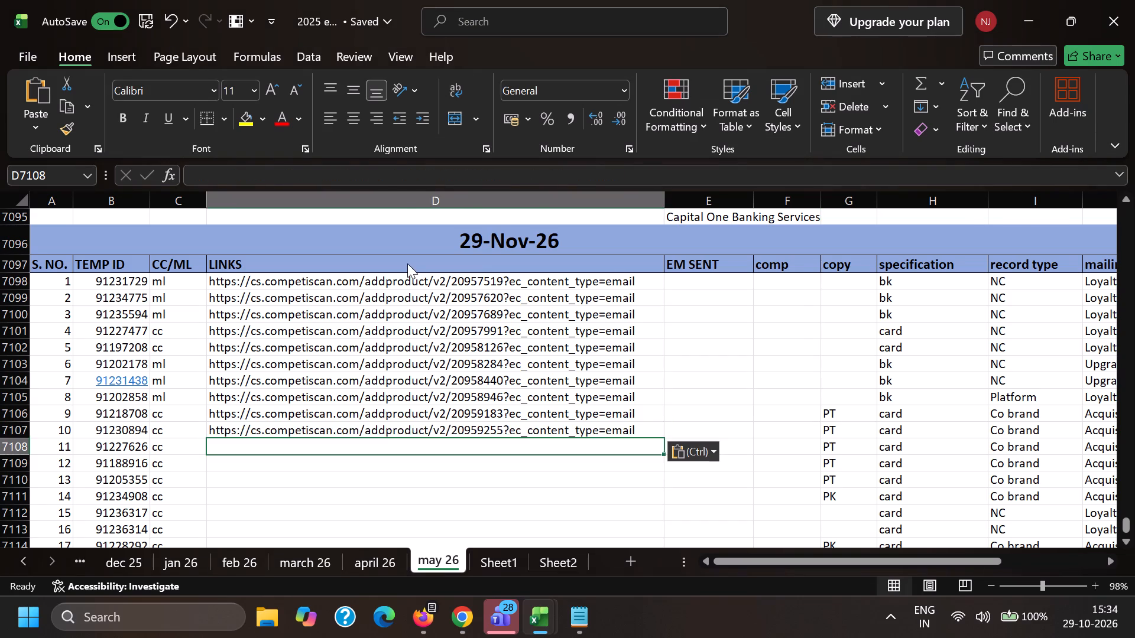
left_click(502, 0)
triple_click(472, 55)
key("ctrl+c")
key("alt+Tab")
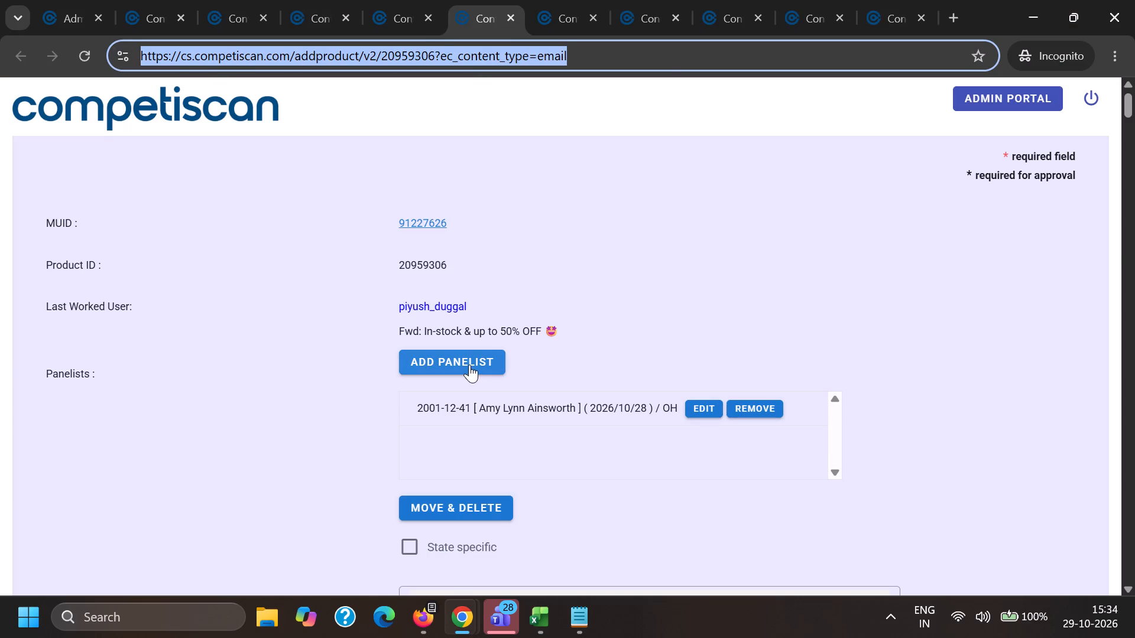
key("ctrl+v")
left_click(229, 466)
Copy product 20959381's link into tracker entry 12's LINKS cell, beside TEMP ID 91188916.
key("alt+Tab")
left_click(572, 0)
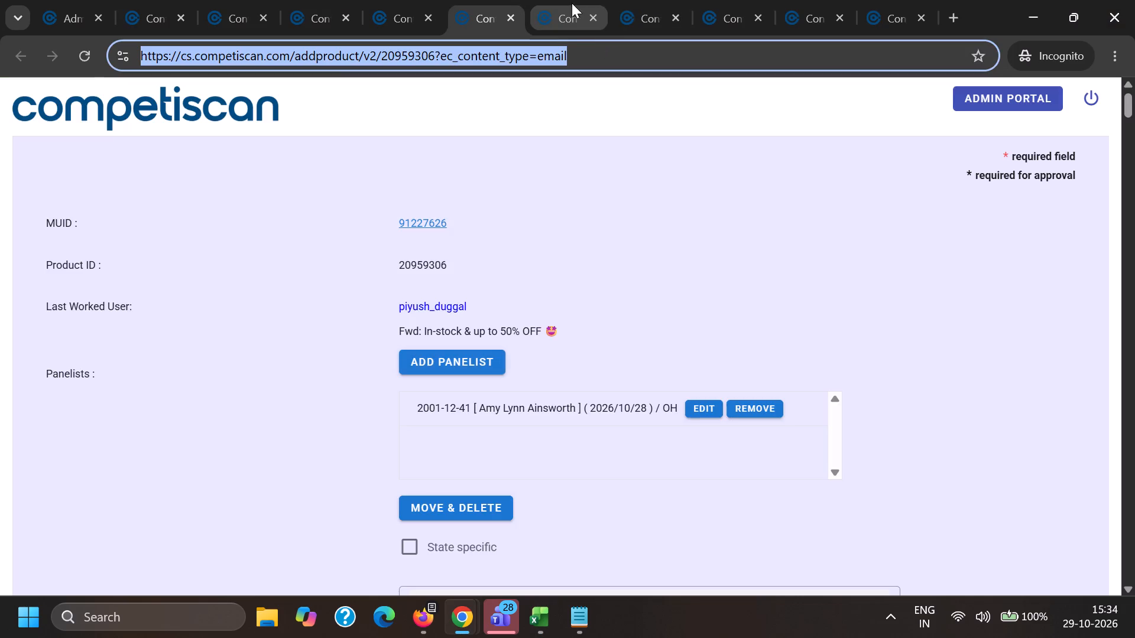
triple_click(572, 59)
key("ctrl+c")
key("alt+Tab")
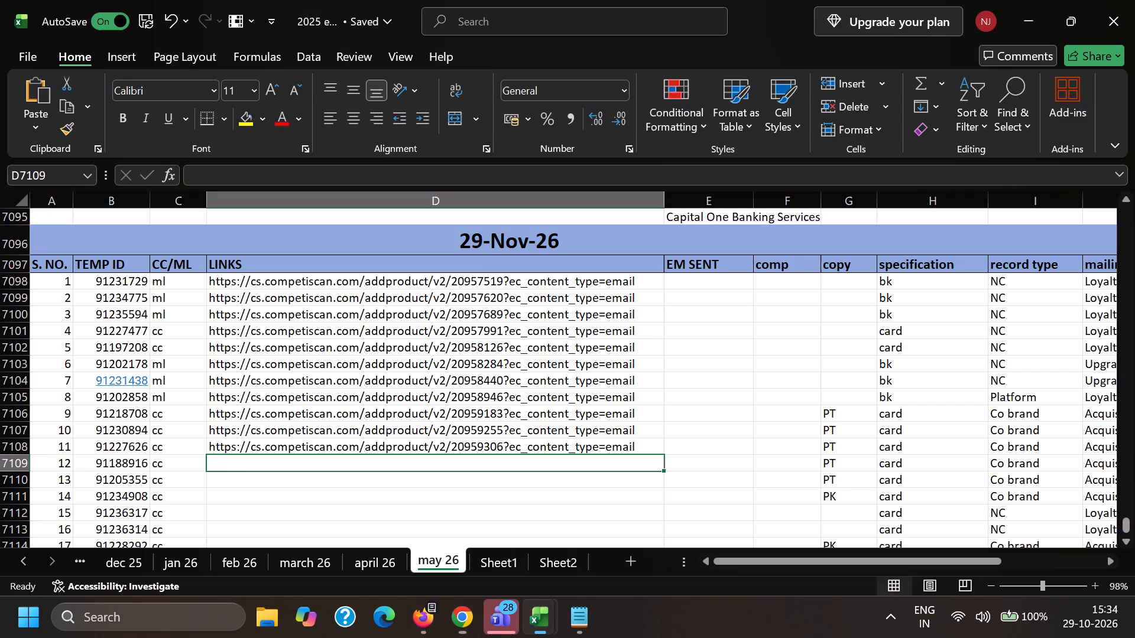
key("ctrl+v")
scroll(265, 390, "down", 2)
left_click(239, 367)
Copy product 20959432's link into tracker entry 13's LINKS cell, matching TEMP ID 91205355.
key("alt+Tab")
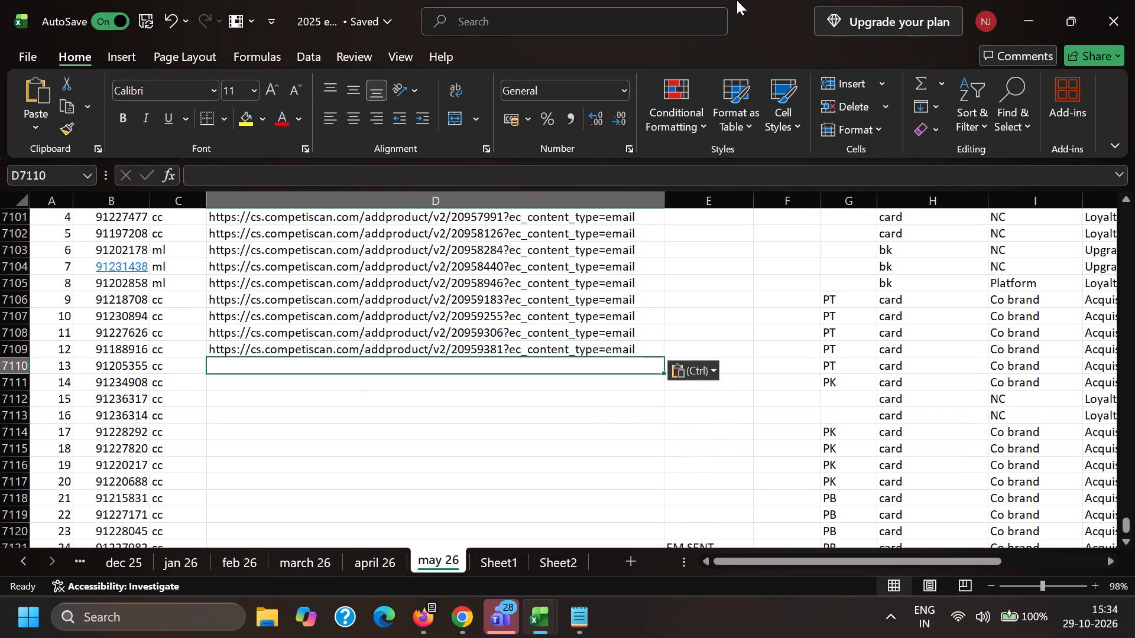
left_click(668, 0)
left_click(600, 73)
triple_click(555, 61)
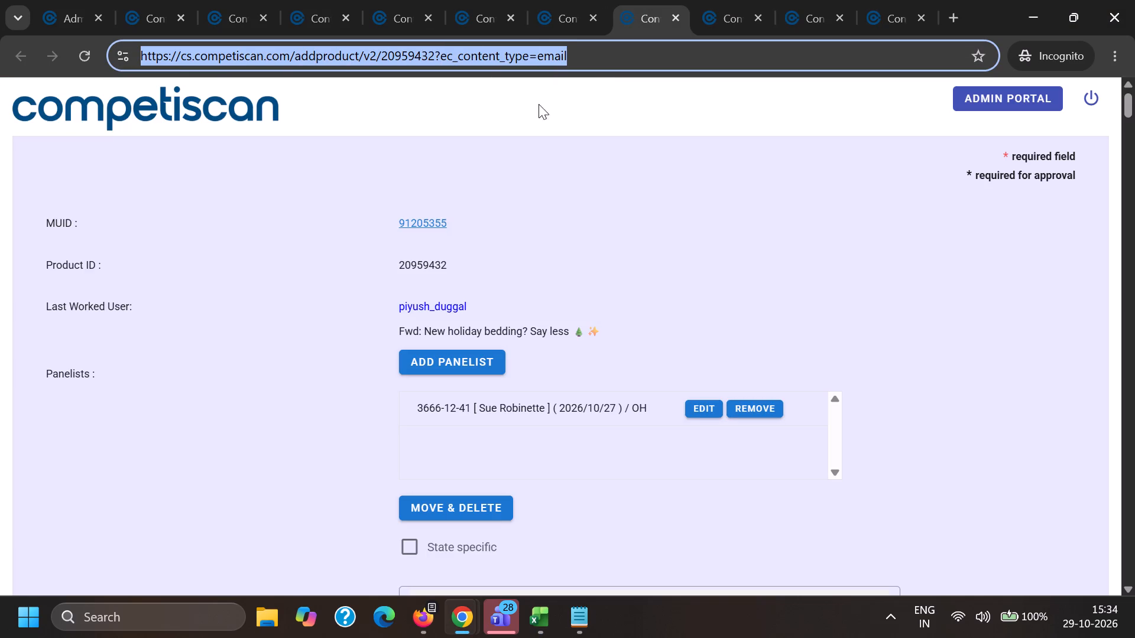
key("ctrl+c")
key("alt+Tab")
key("ctrl+v")
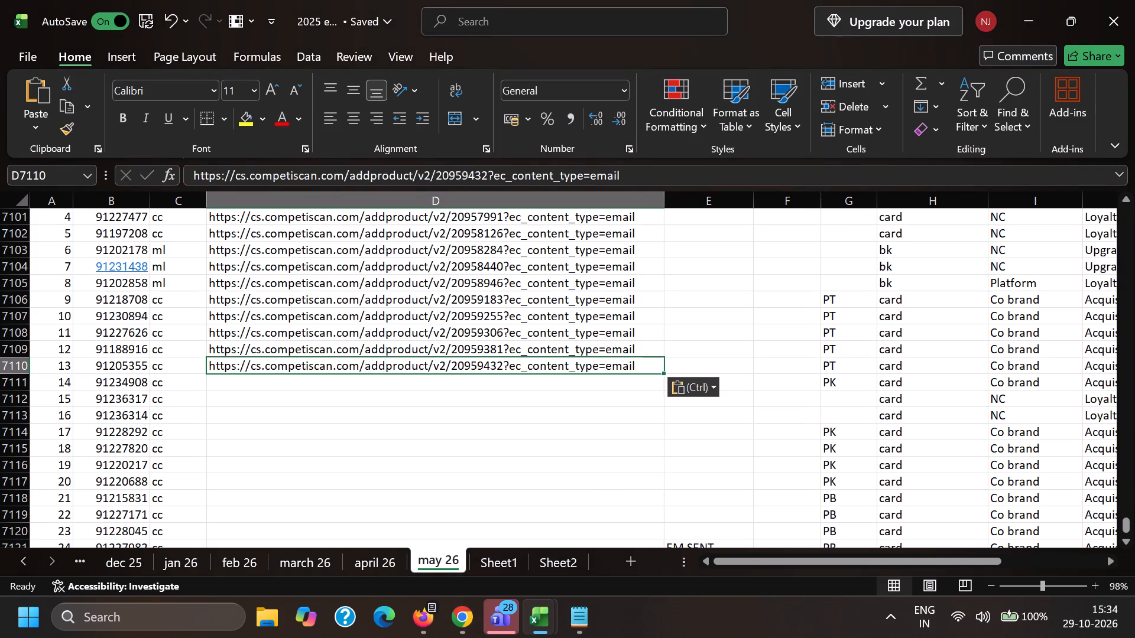
left_click(252, 380)
Copy product 20959491's link into tracker entry 14's LINKS cell, matching TEMP ID 91234908.
key("alt+Tab")
left_click(734, 0)
left_click(713, 67)
triple_click(673, 60)
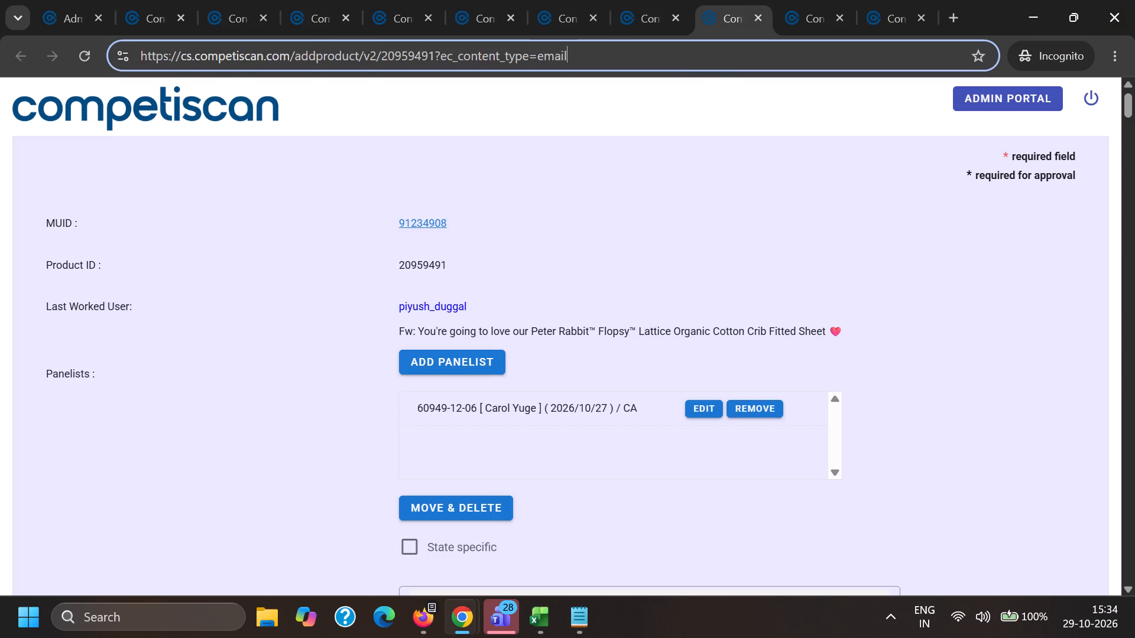
key("ctrl+c")
key("alt+Tab")
key("ctrl+v")
scroll(248, 333, "down", 2)
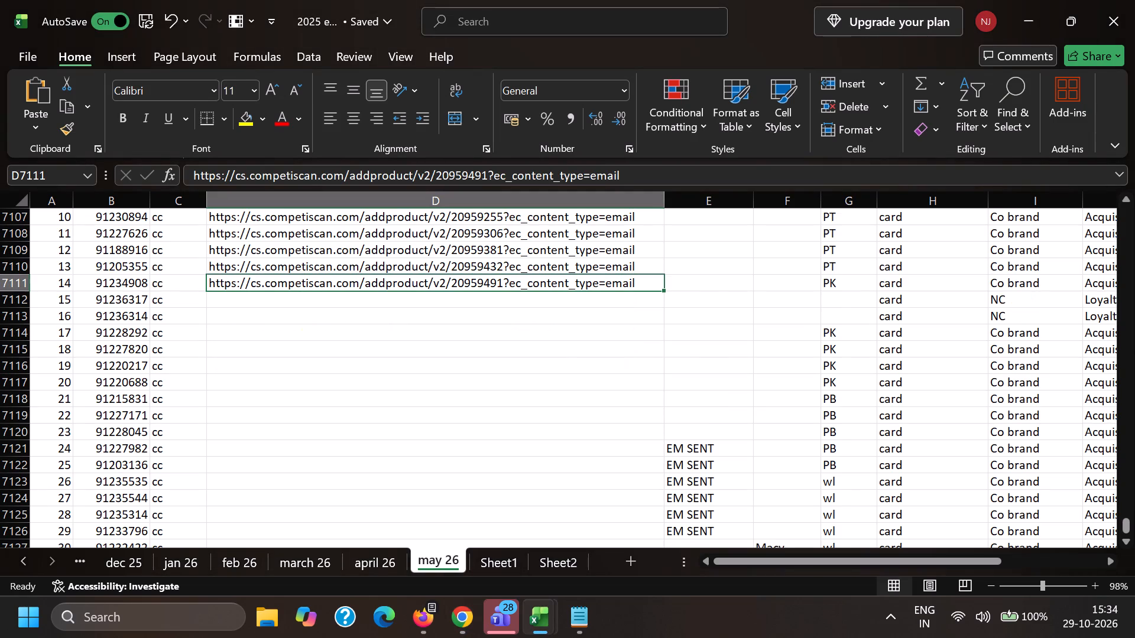
left_click(235, 302)
Copy product 20960144's link into tracker entry 15's LINKS cell, matching TEMP ID 91236317.
key("alt+Tab")
left_click(793, 0)
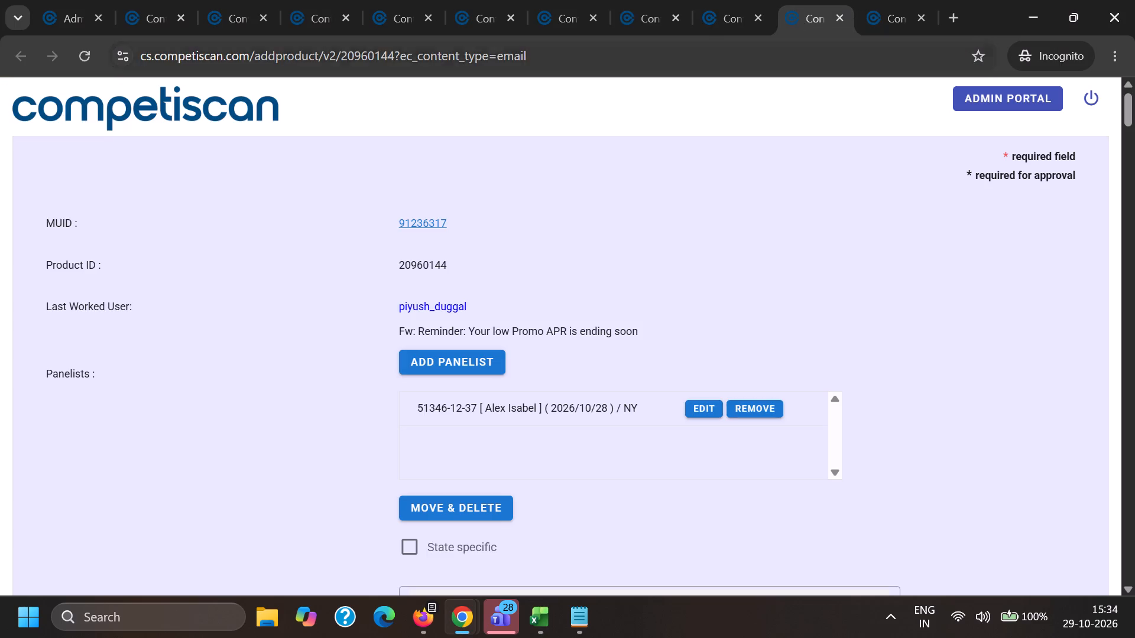
triple_click(792, 46)
key("ctrl+c")
key("alt+Tab")
key("ctrl+v")
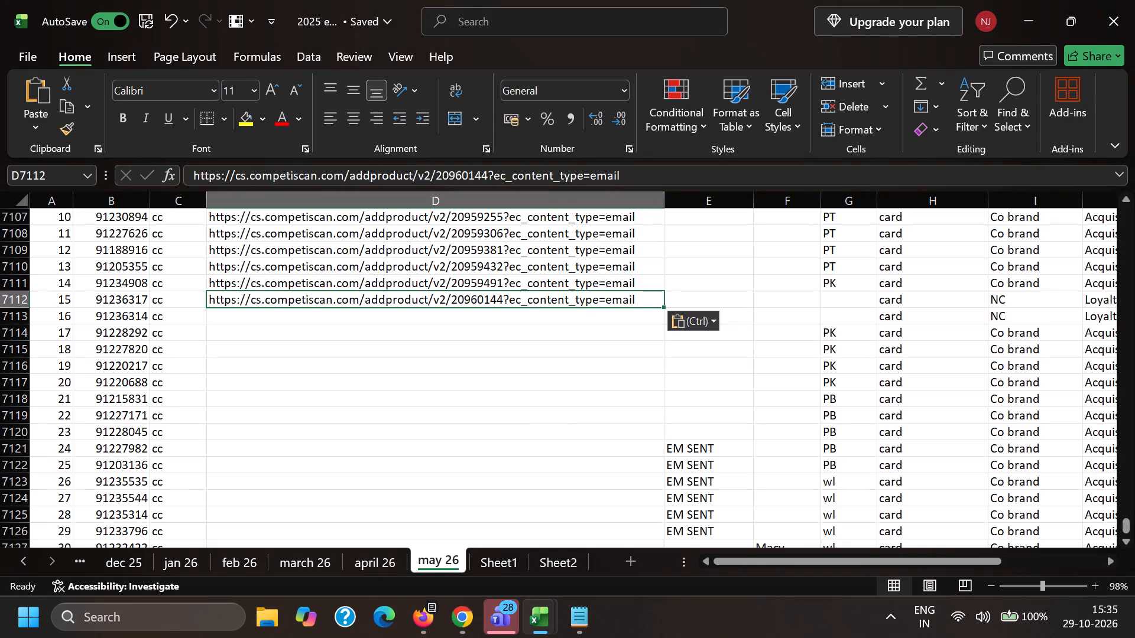
left_click(261, 320)
Copy product 20960188's link into tracker entry 16's LINKS cell, matching TEMP ID 91236314.
key("alt+Tab")
left_click(917, 0)
triple_click(871, 48)
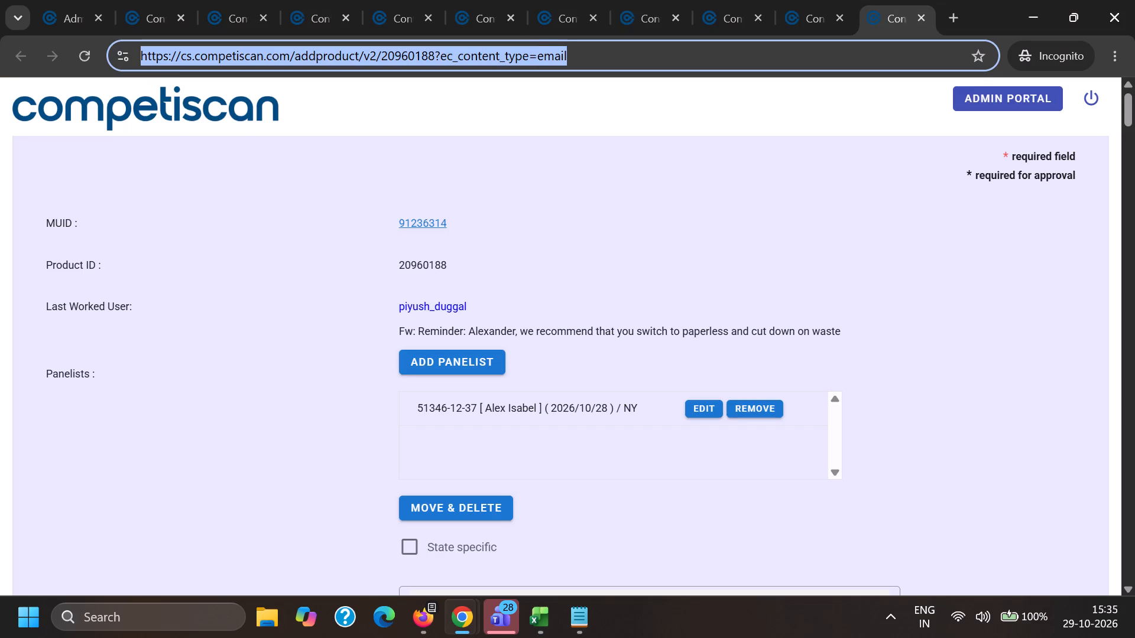
key("ctrl+c")
key("alt+Tab")
key("ctrl+v")
left_click(349, 370)
Open the processed PDFs of products 20958719, 20958946 and 20959183 in separate browser tabs.
key("alt+Tab")
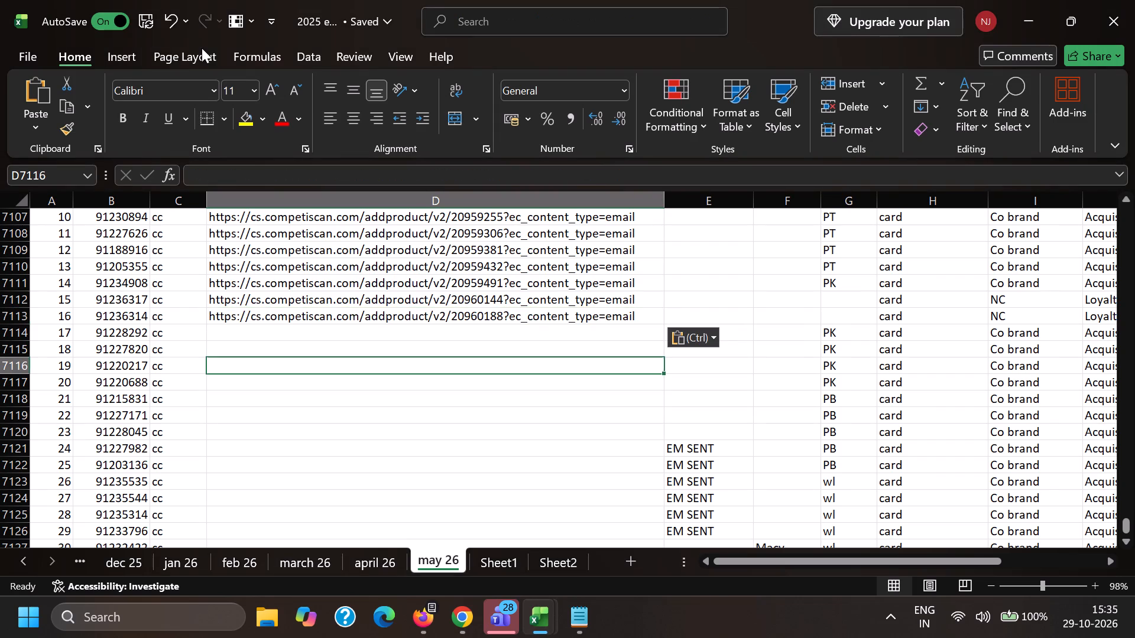
left_click(166, 0)
scroll(423, 185, "down", 5)
left_click(891, 292, "ctrl")
key("ctrl+Tab")
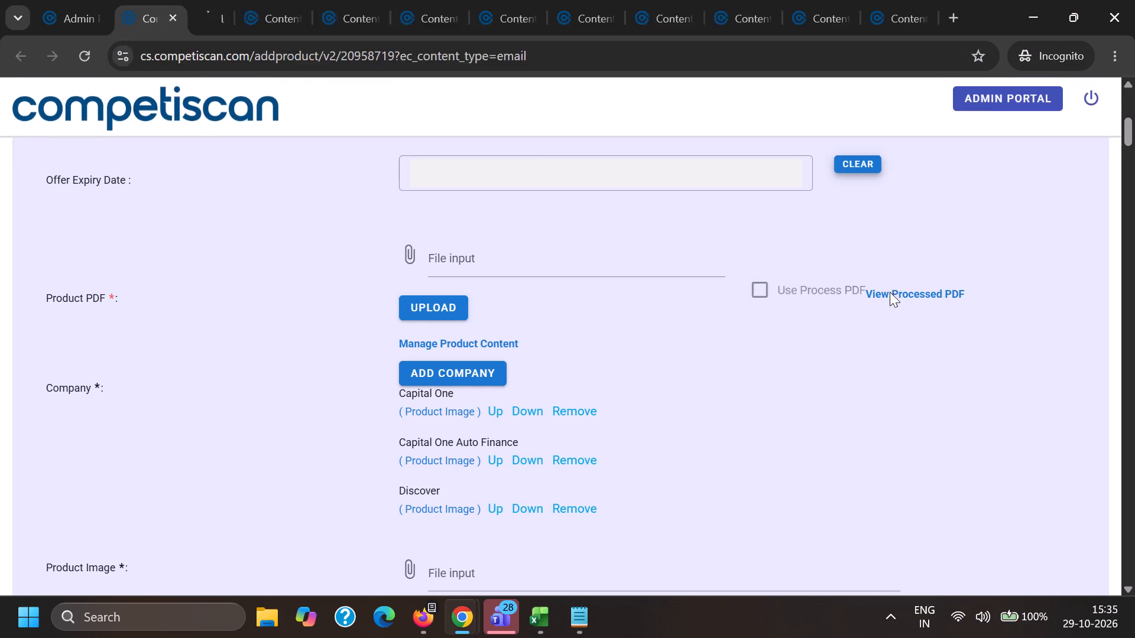
key("ctrl+Tab")
scroll(844, 309, "down", 5)
left_click(886, 291, "ctrl")
key("ctrl+Tab")
key("ctrl+Tab")
scroll(804, 307, "down", 4)
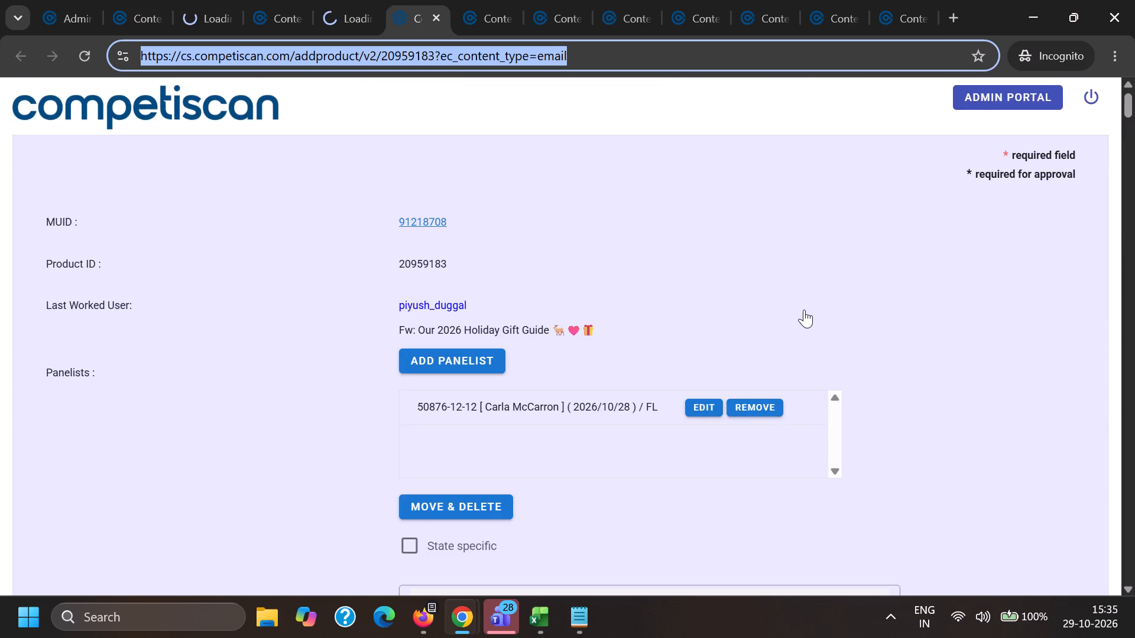
scroll(804, 310, "down", 1)
left_click(887, 288, "ctrl")
key("ctrl+Tab")
Open the processed PDFs of products 20959255, 20959306 and 20959381 in separate browser tabs.
key("ctrl+Tab")
scroll(890, 291, "down", 4)
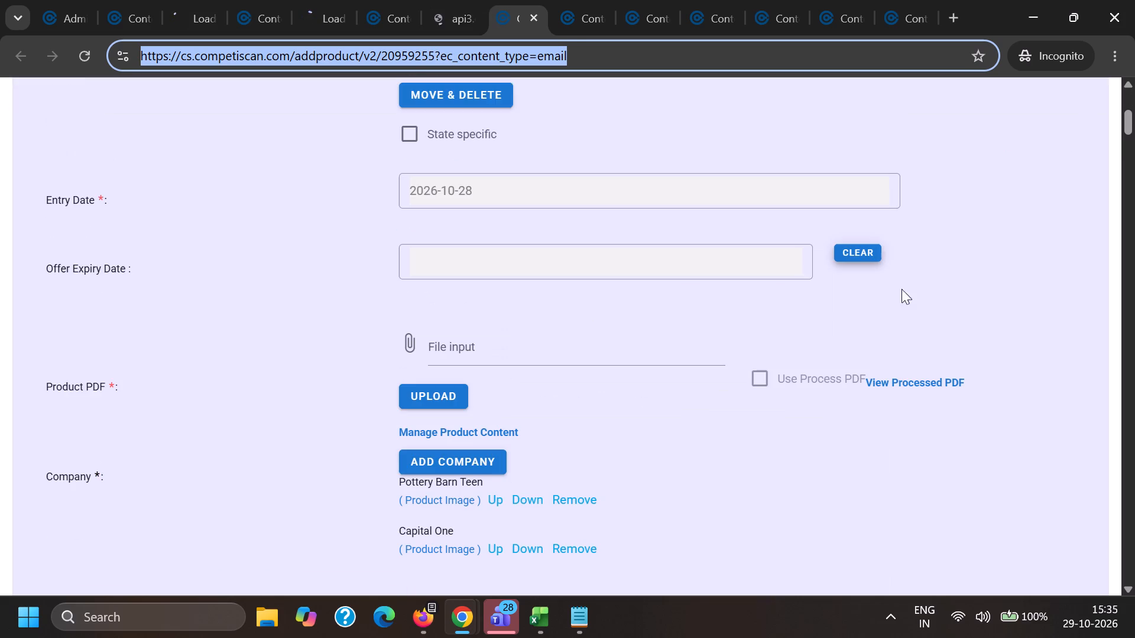
left_click(898, 386, "ctrl")
key("ctrl+Tab")
key("ctrl+Tab")
scroll(889, 356, "down", 6)
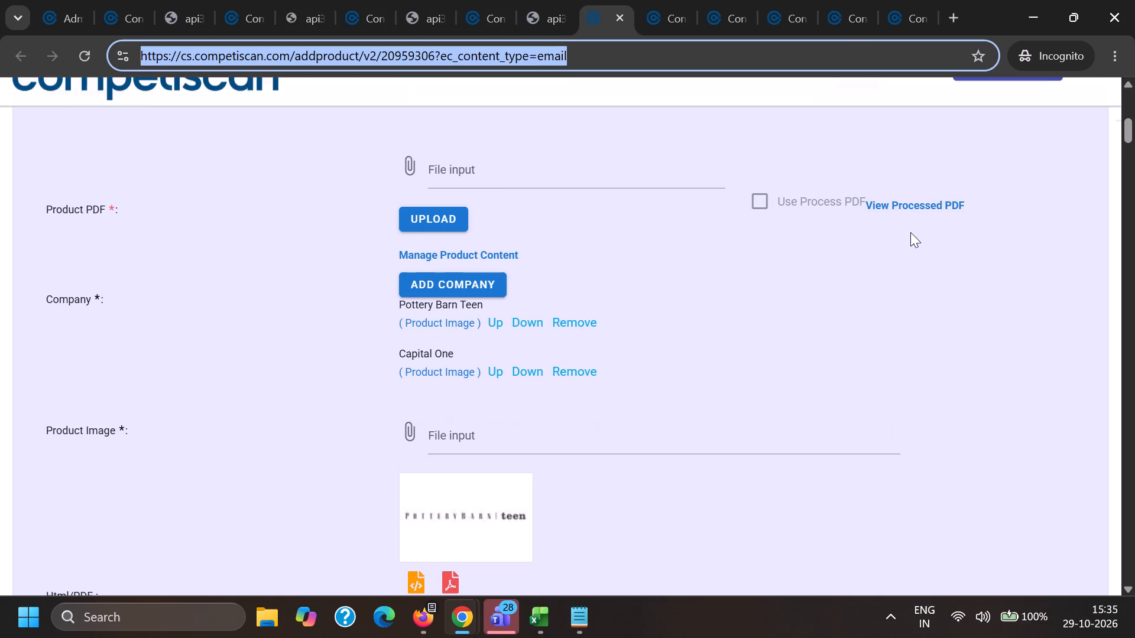
left_click(896, 205, "ctrl")
key("ctrl+Tab")
key("ctrl+Tab")
scroll(880, 285, "down", 5)
left_click(903, 293, "ctrl")
key("ctrl+Tab")
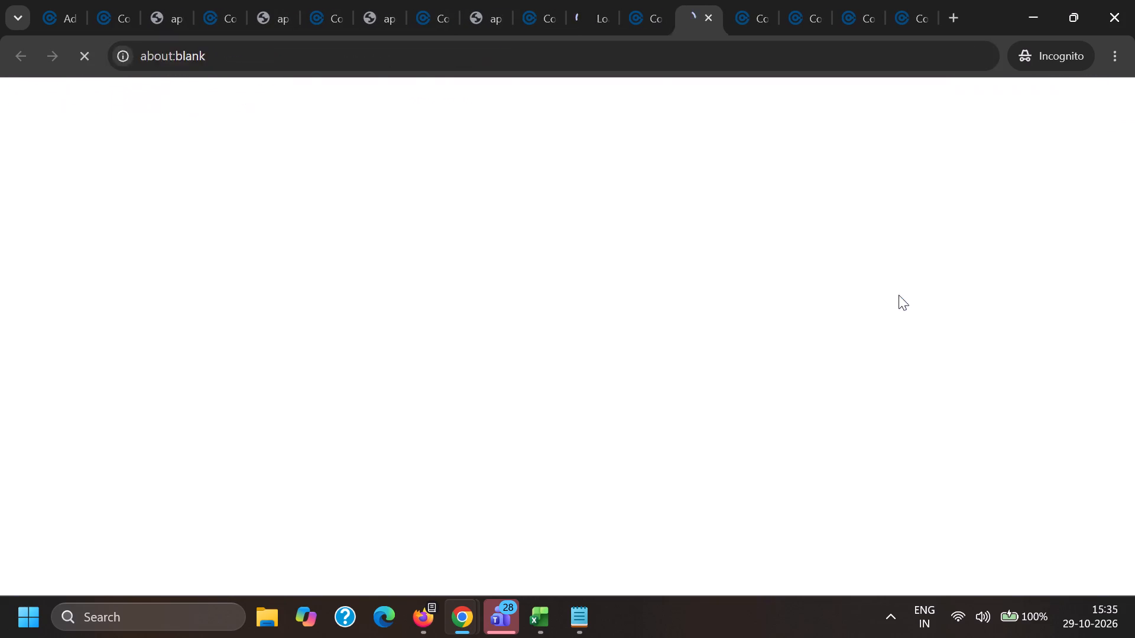
Open the processed PDFs of products 20959432 and 20959491 in separate browser tabs.
key("ctrl+Tab")
scroll(889, 302, "down", 5)
left_click(898, 295, "ctrl")
key("ctrl+Tab")
key("ctrl+Tab")
scroll(894, 292, "down", 6)
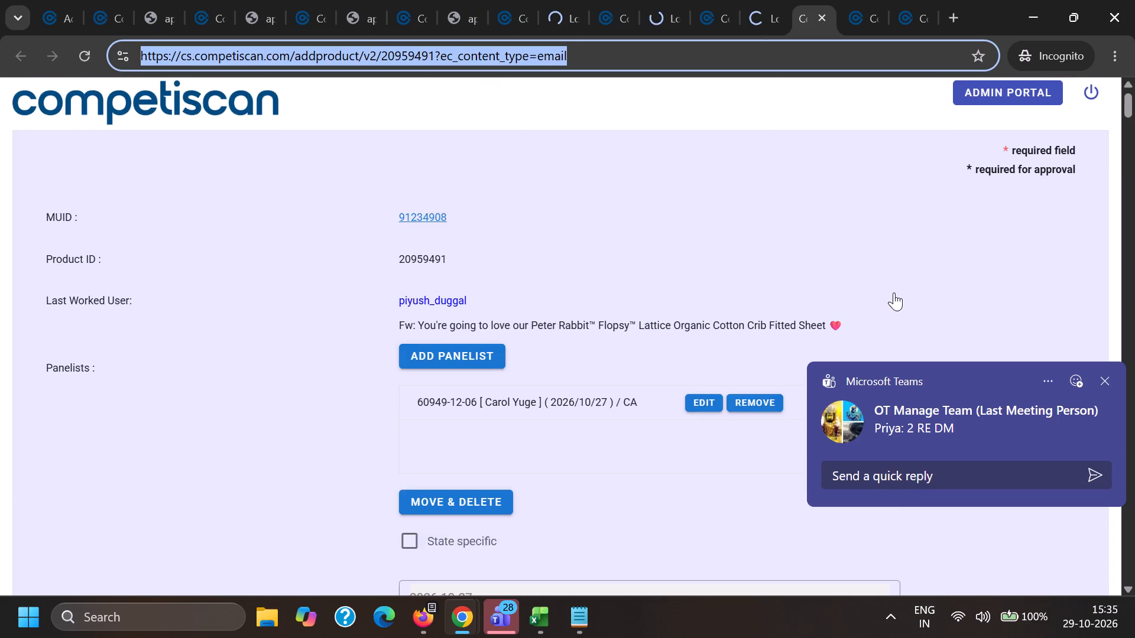
left_click(900, 209, "ctrl")
Open the processed PDFs of products 20960144 and 20960188 in separate browser tabs.
key("ctrl+Tab")
key("ctrl+Tab")
scroll(892, 237, "down", 5)
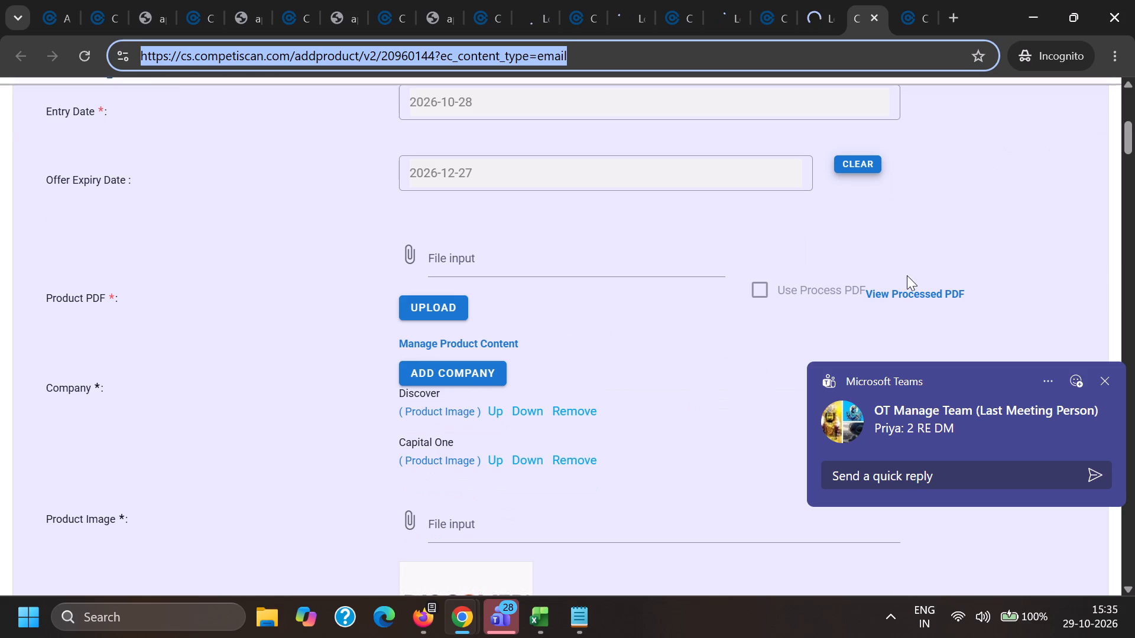
left_click(909, 286, "ctrl")
left_click(909, 291, "ctrl")
key("ctrl+Tab")
key("ctrl+Tab")
scroll(910, 291, "down", 5)
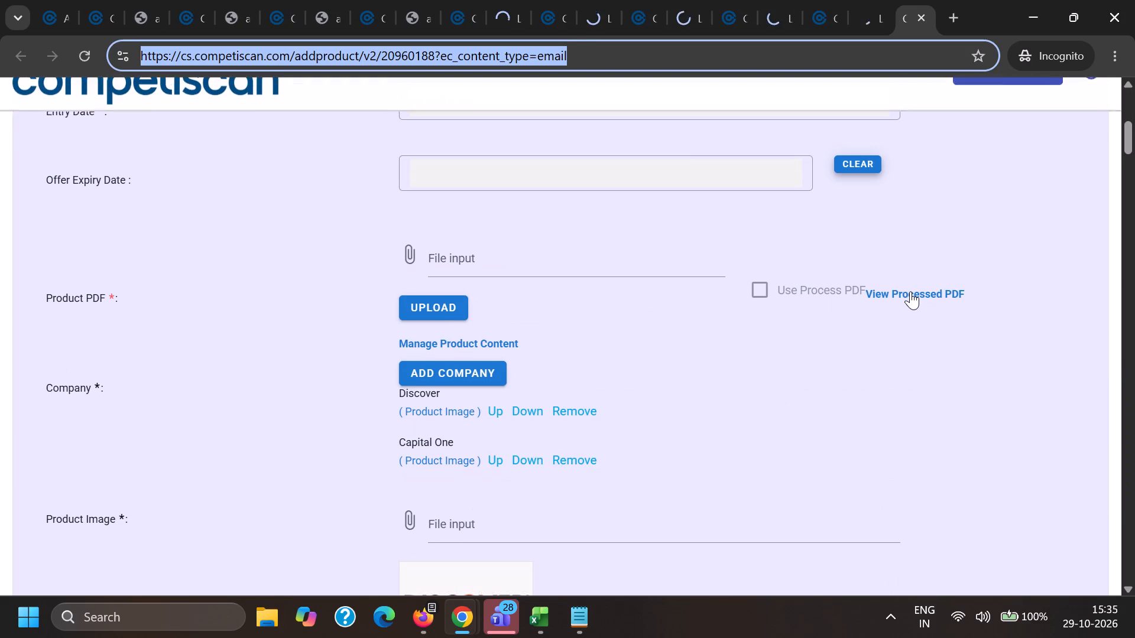
left_click(910, 291, "ctrl")
Check the processed PDF of product 20958719 and set the product to use it.
left_click(141, 0)
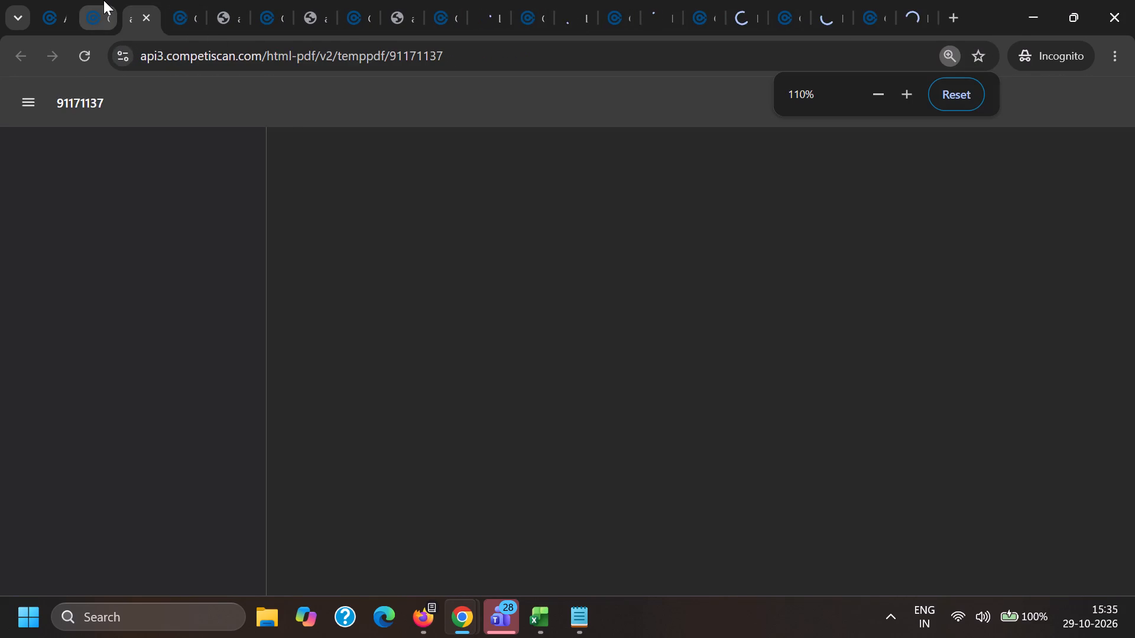
left_click(103, 0)
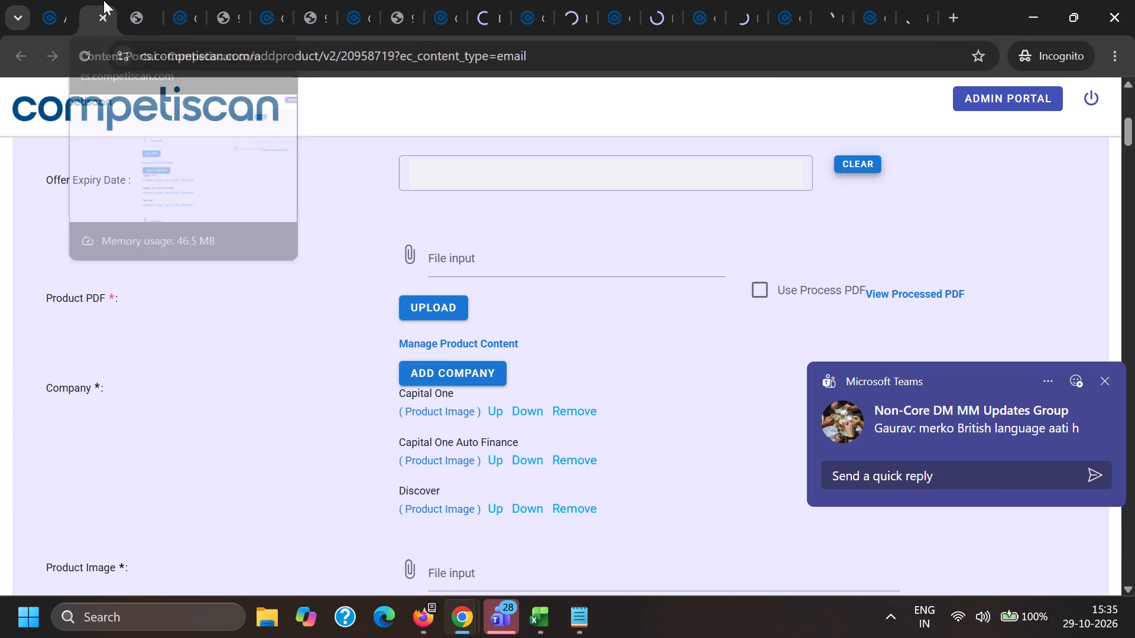
left_click(765, 291)
Copy product 20958719's MUID, 91171137, and locate the product's entry in the Excel tracker's may 26 sheet.
scroll(585, 311, "up", 6)
left_click_drag(382, 217, 382, 217)
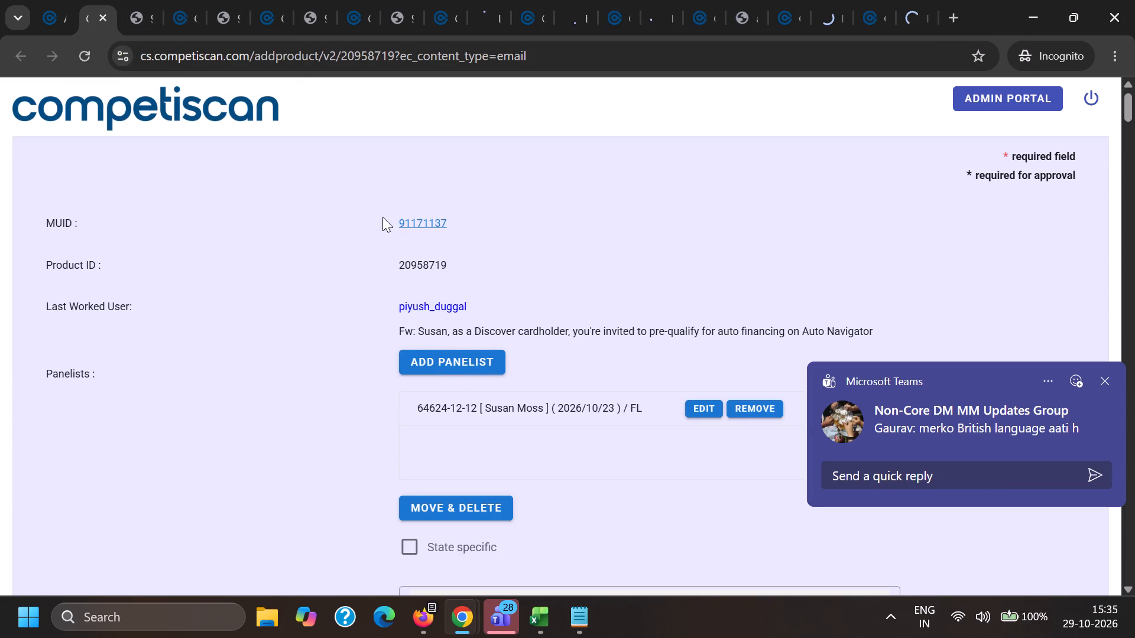
left_click_drag(382, 217, 531, 211)
key("ctrl+c")
key("ctrl+c")
left_click(537, 621)
left_click(705, 550)
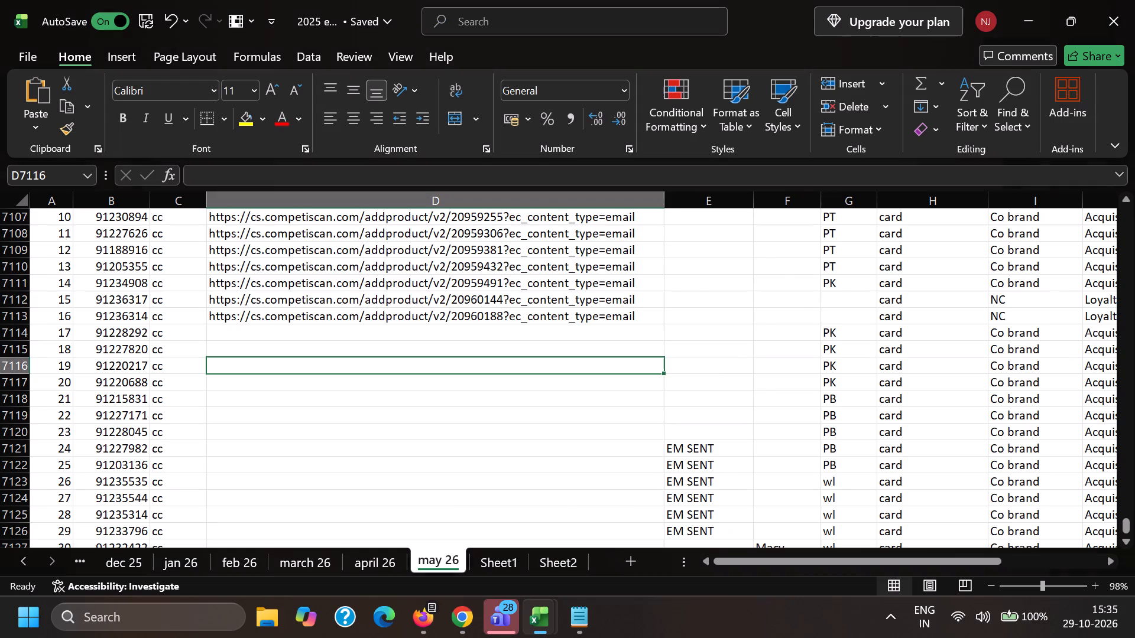
scroll(161, 419, "down", 8)
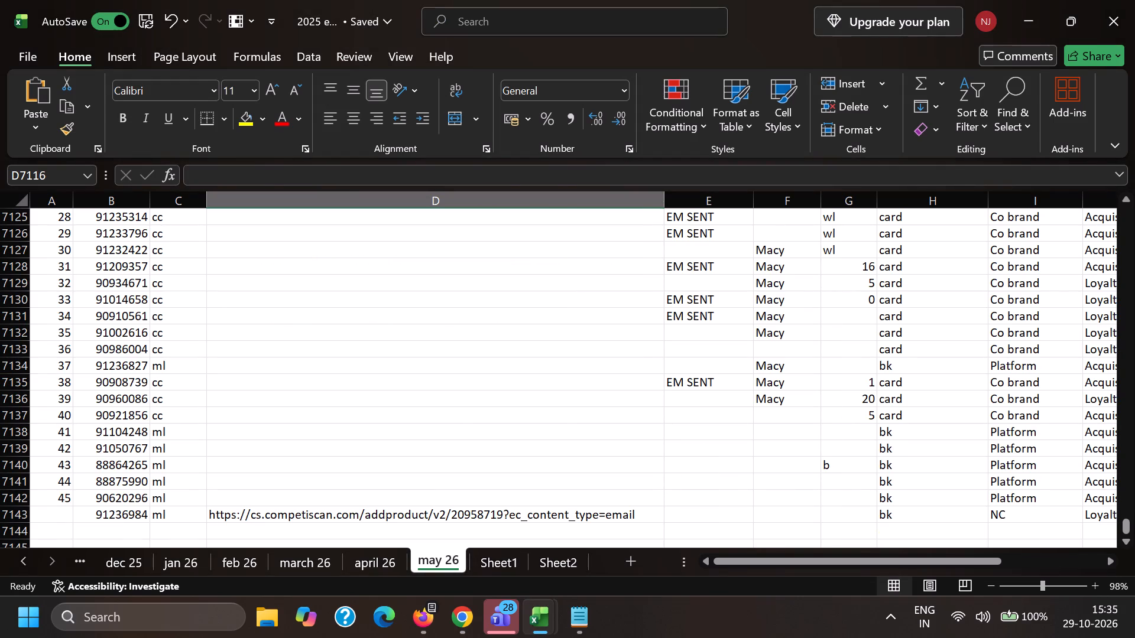
In tracker row 7143 for product 20958719, change column H to loan and enter u in column J.
left_click(255, 416)
key("Right")
key("Right")
key("Right")
key("Right")
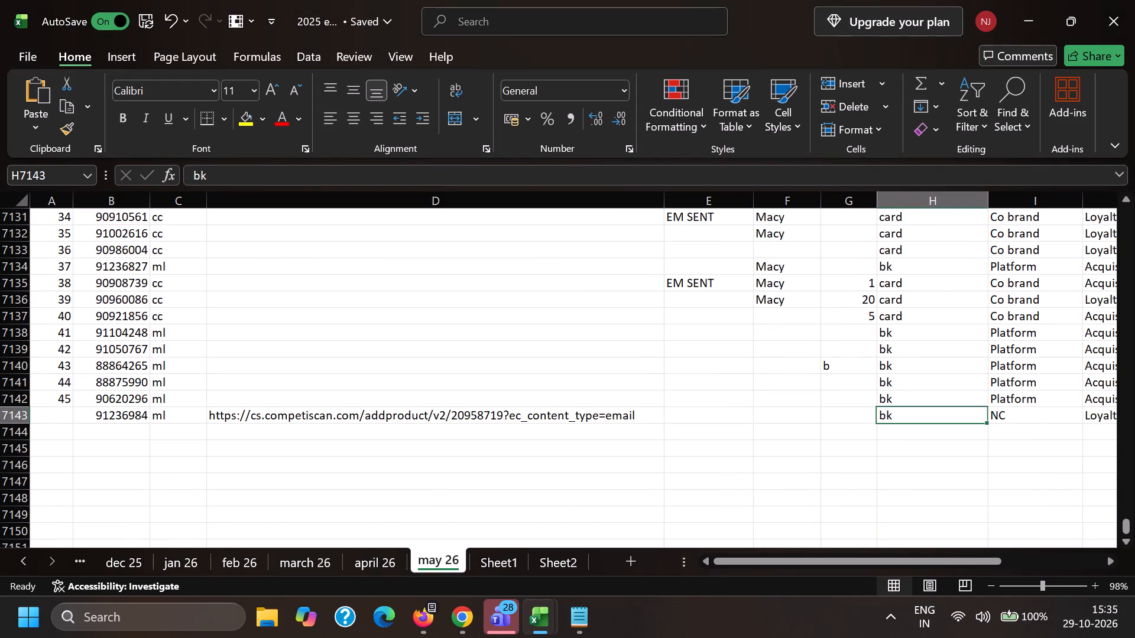
key("l")
key("o")
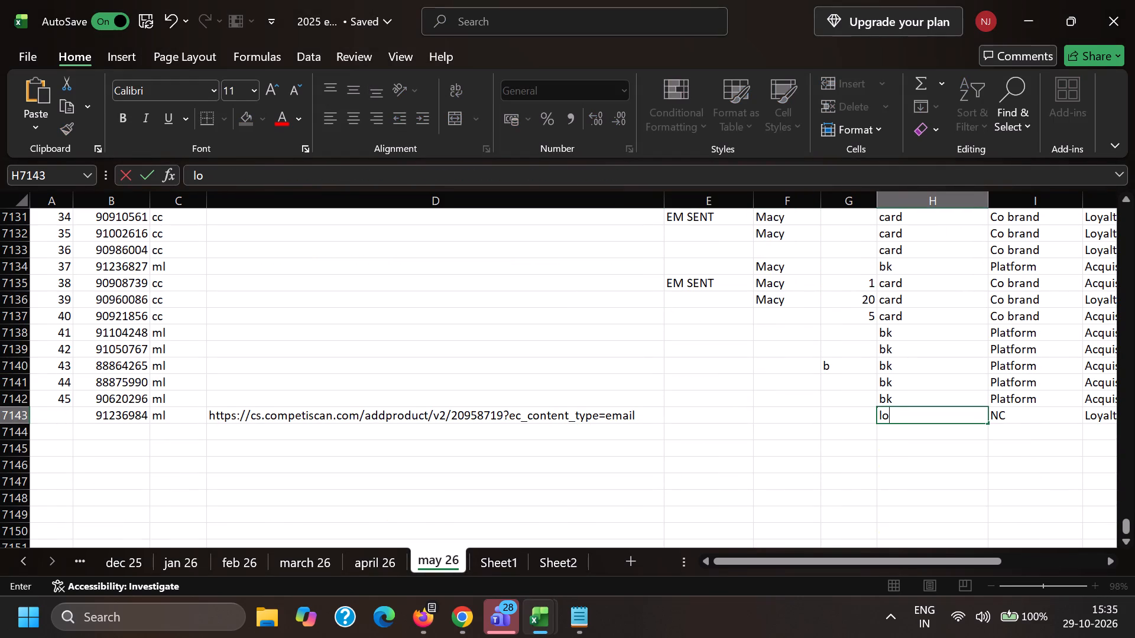
type("an")
key("Right")
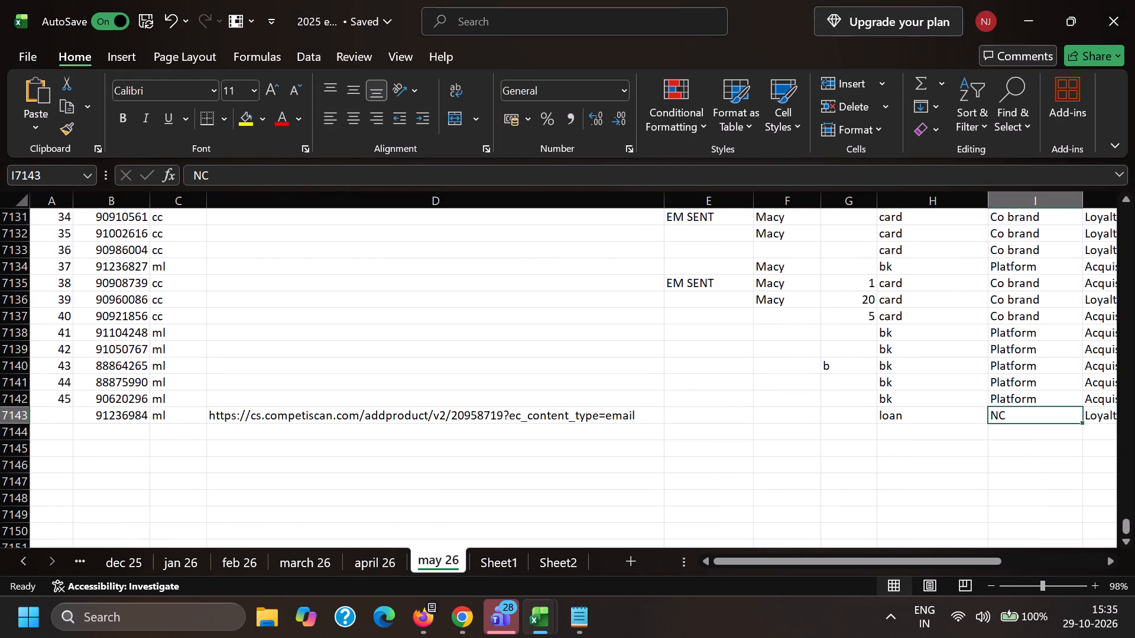
key("Right")
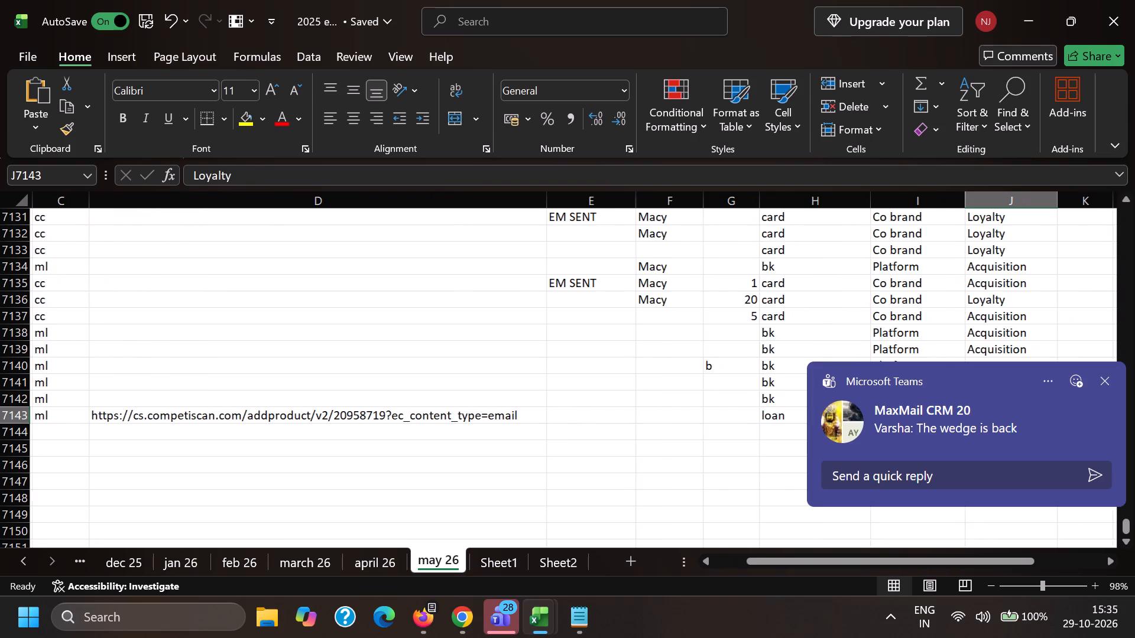
key("u")
key("Return")
Return to product 20958719 in the content portal, recheck its processed PDF, and mark the product Approved.
scroll(223, 419, "down", 3)
key("alt+Tab")
left_click(459, 149)
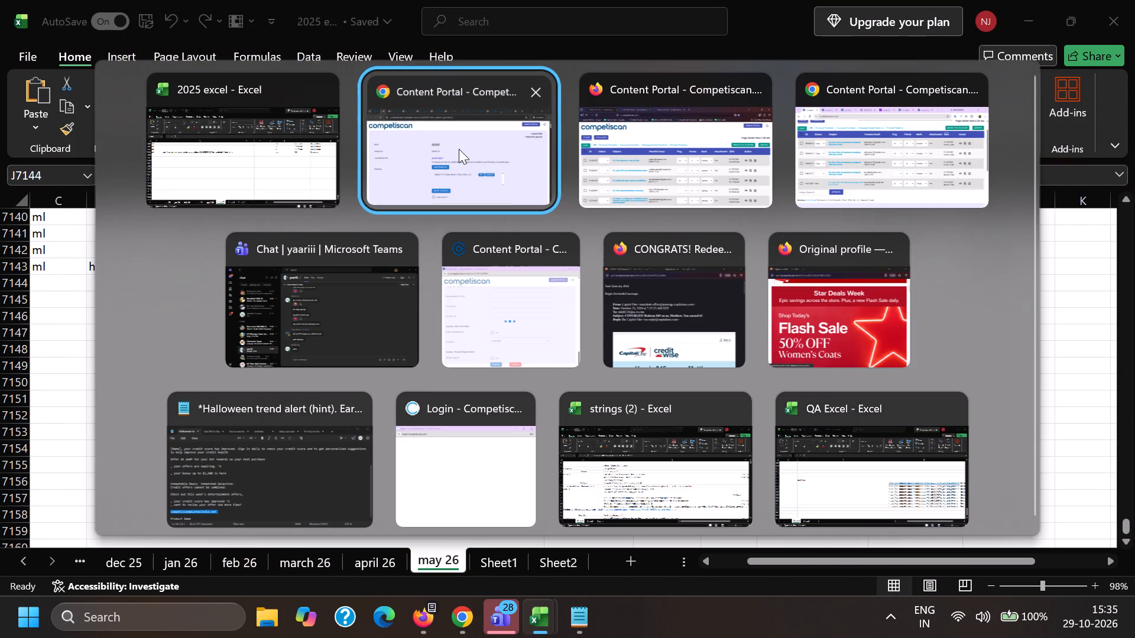
left_click(140, 0)
left_click(103, 0)
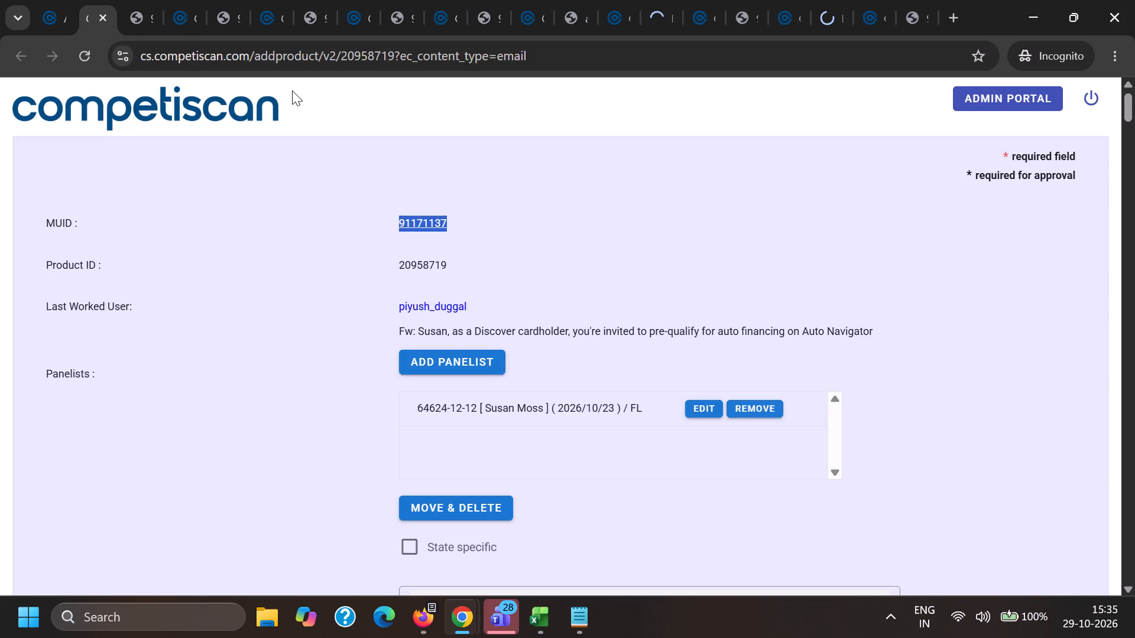
scroll(696, 261, "down", 4)
left_click(721, 448)
key("End")
scroll(536, 468, "down", 6)
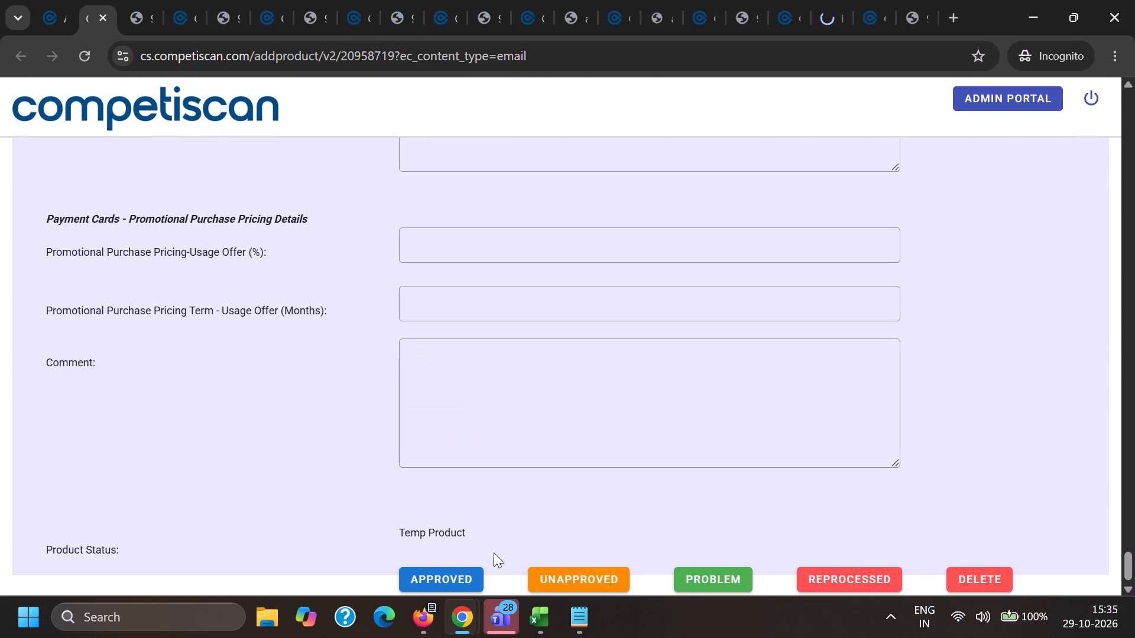
left_click(469, 583)
Set product 20958946 to use its processed PDF and try to mark it Approved.
left_click(242, 0)
left_click(196, 0)
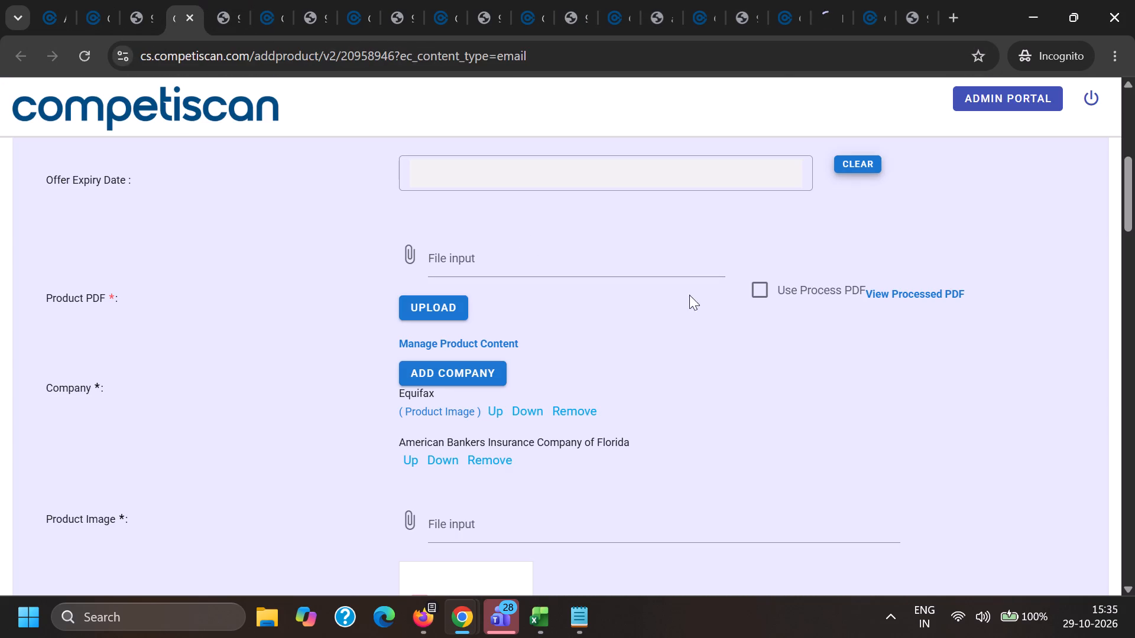
left_click(755, 292)
left_click(686, 390)
key("End")
scroll(550, 431, "down", 6)
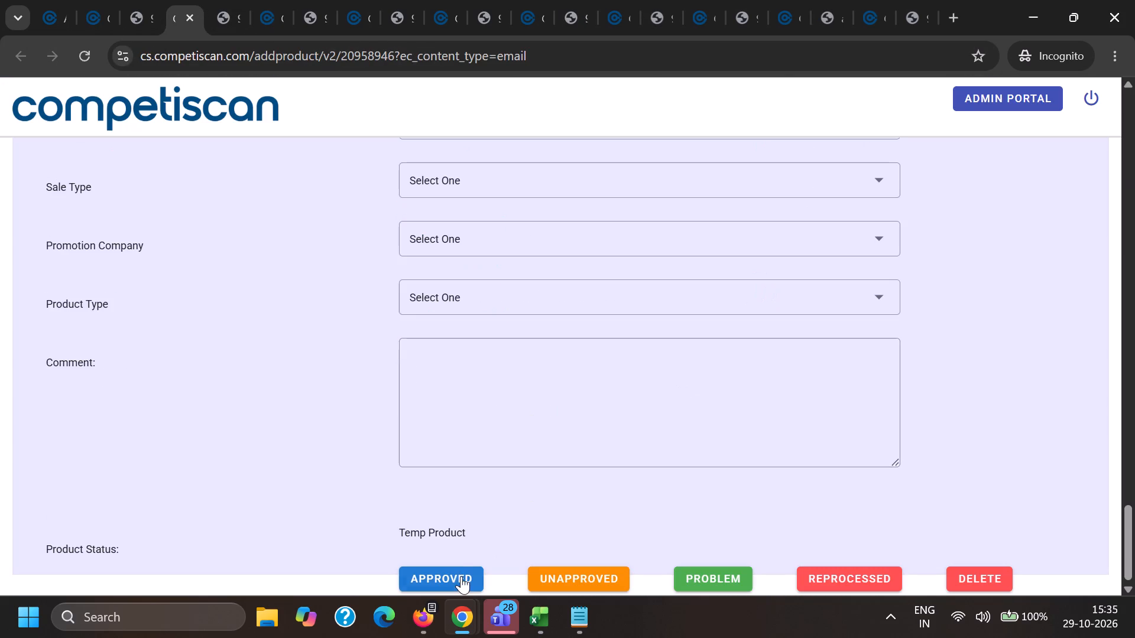
left_click(461, 576)
left_click(693, 389)
Choose an Offer Origin for product 20958946 and submit it as Approved again.
scroll(646, 450, "up", 7)
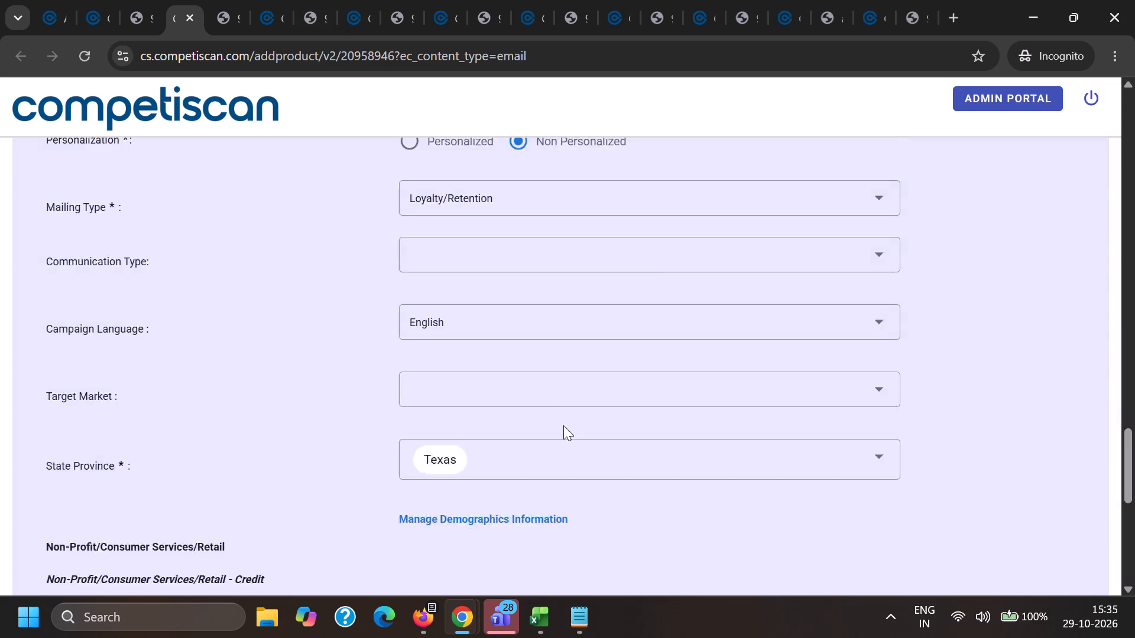
scroll(563, 425, "up", 12)
scroll(435, 301, "up", 2)
scroll(440, 310, "down", 4)
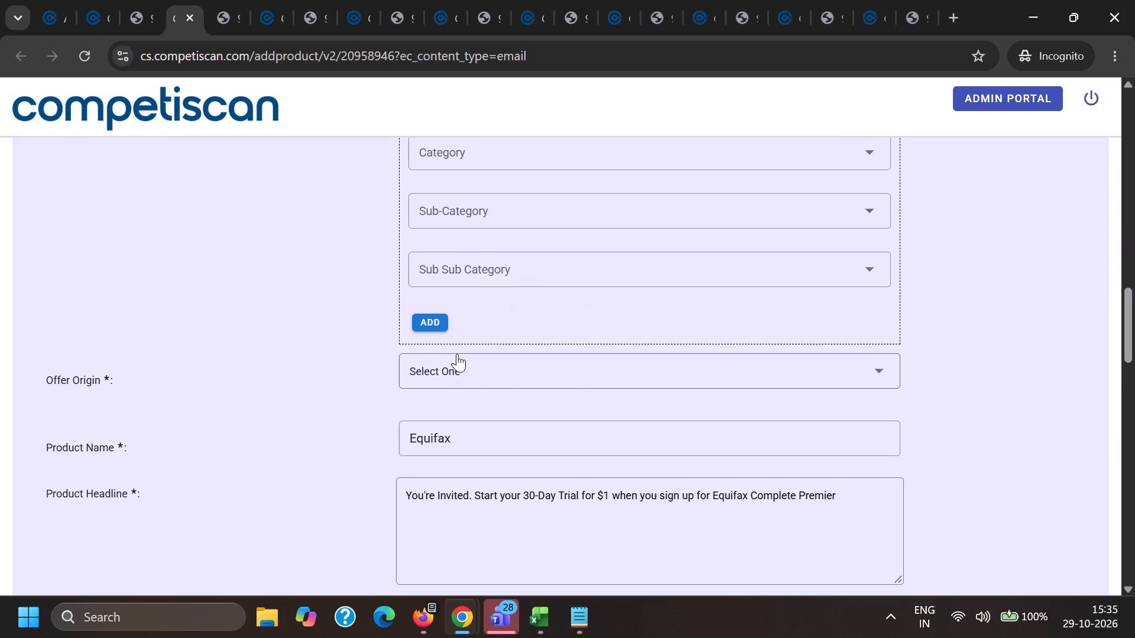
left_click(460, 375)
left_click(449, 424)
double_click(301, 421)
key("End")
scroll(346, 432, "down", 7)
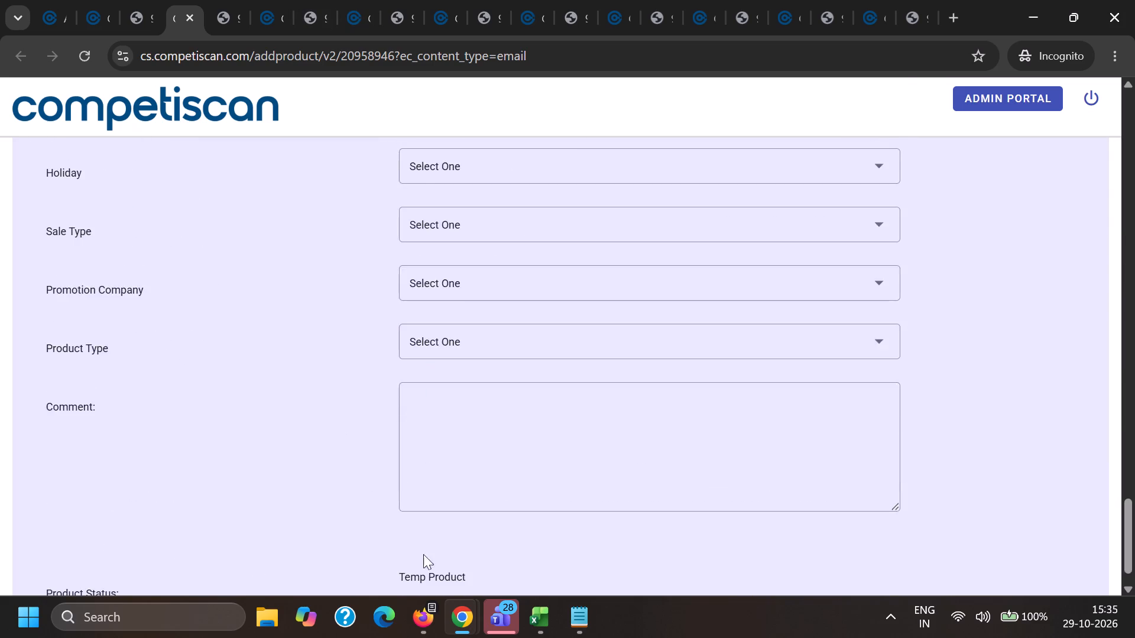
left_click(446, 575)
View product 20959183's processed PDF, set the product to use it, and mark it Approved.
left_click(312, 0)
left_click(283, 0)
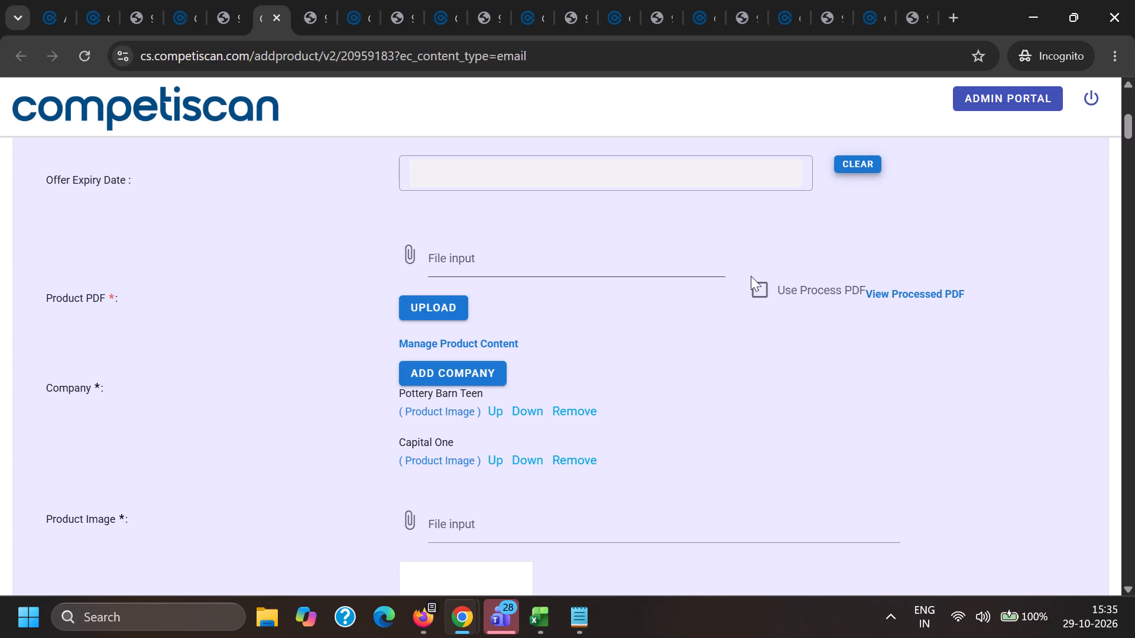
left_click(767, 286)
left_click(691, 380)
key("End")
scroll(523, 453, "down", 6)
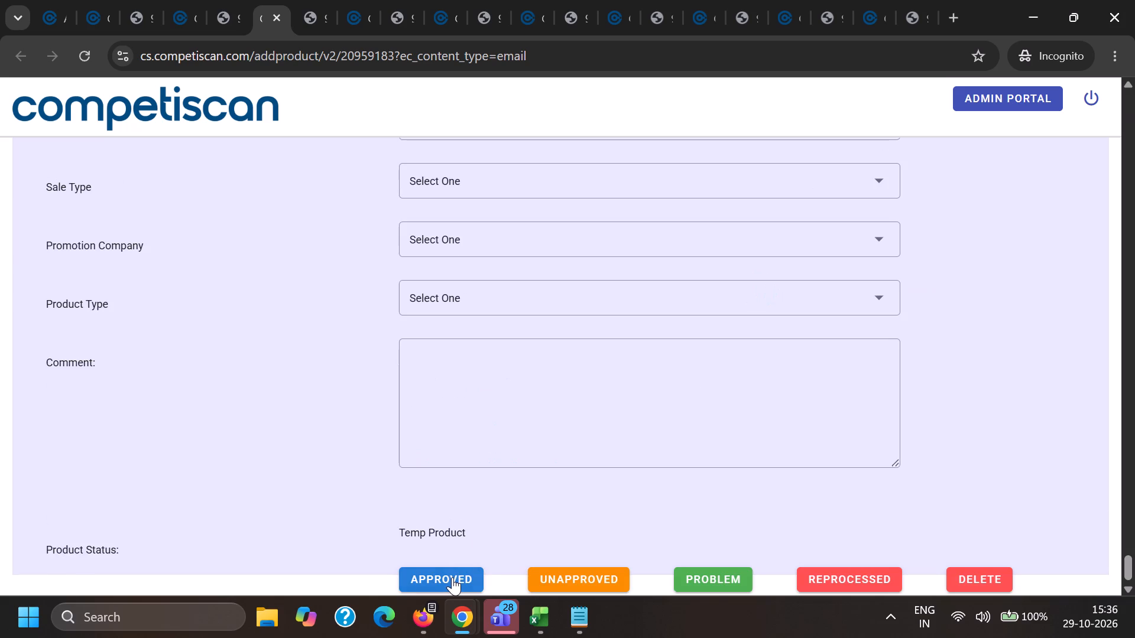
left_click(452, 577)
View product 20959255's processed PDF, set the product to use it, and mark it Approved.
left_click(396, 0)
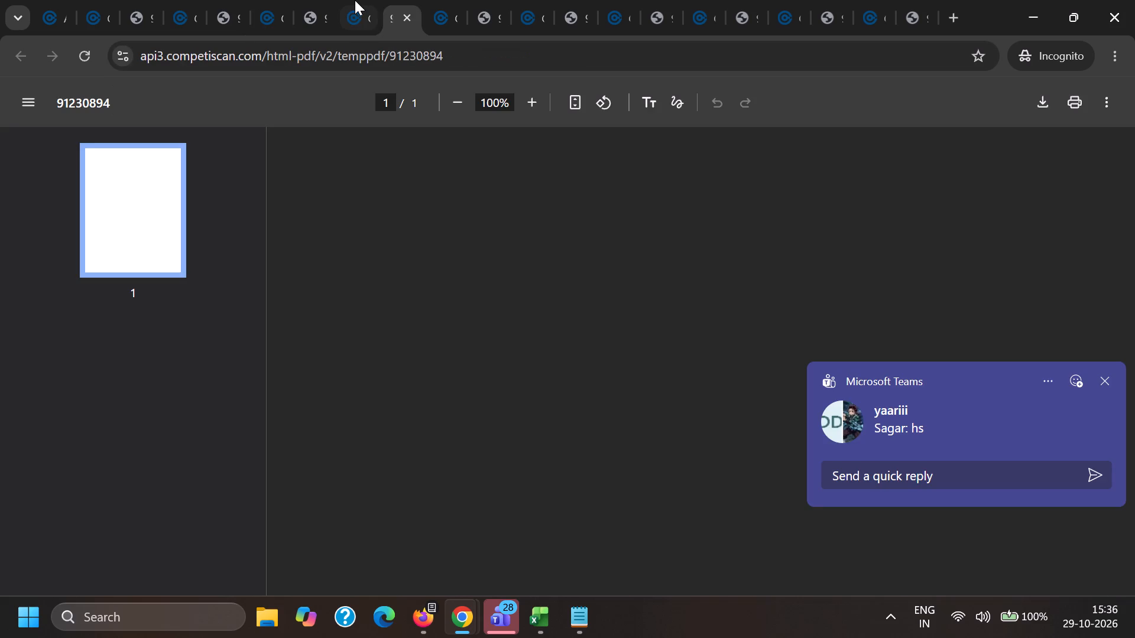
left_click(355, 0)
left_click(758, 381)
left_click(671, 454)
key("End")
scroll(576, 470, "down", 3)
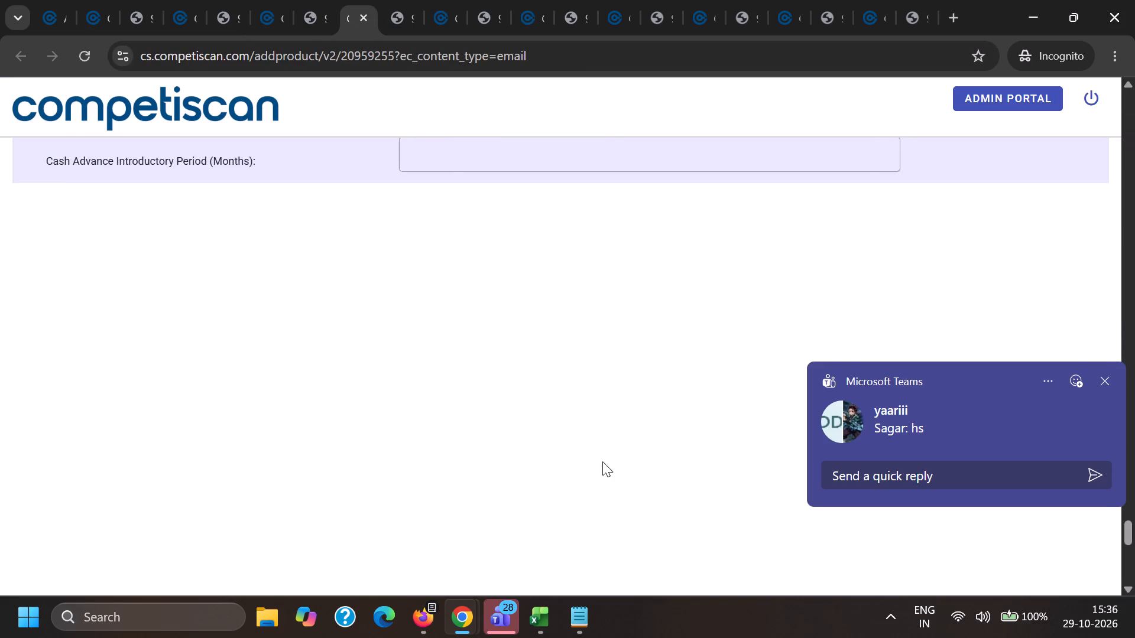
scroll(602, 461, "down", 7)
left_click(465, 581)
View product 20959306's processed PDF, set the product to use it, and mark it Approved.
left_click(487, 5)
left_click(430, 0)
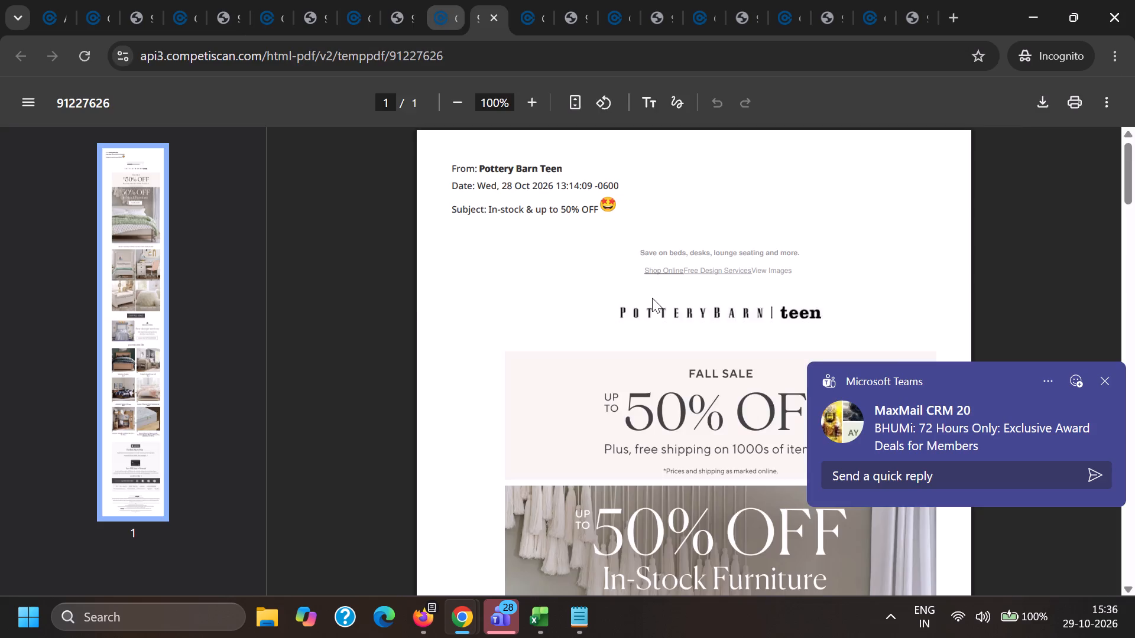
left_click(760, 198)
left_click(706, 293)
key("End")
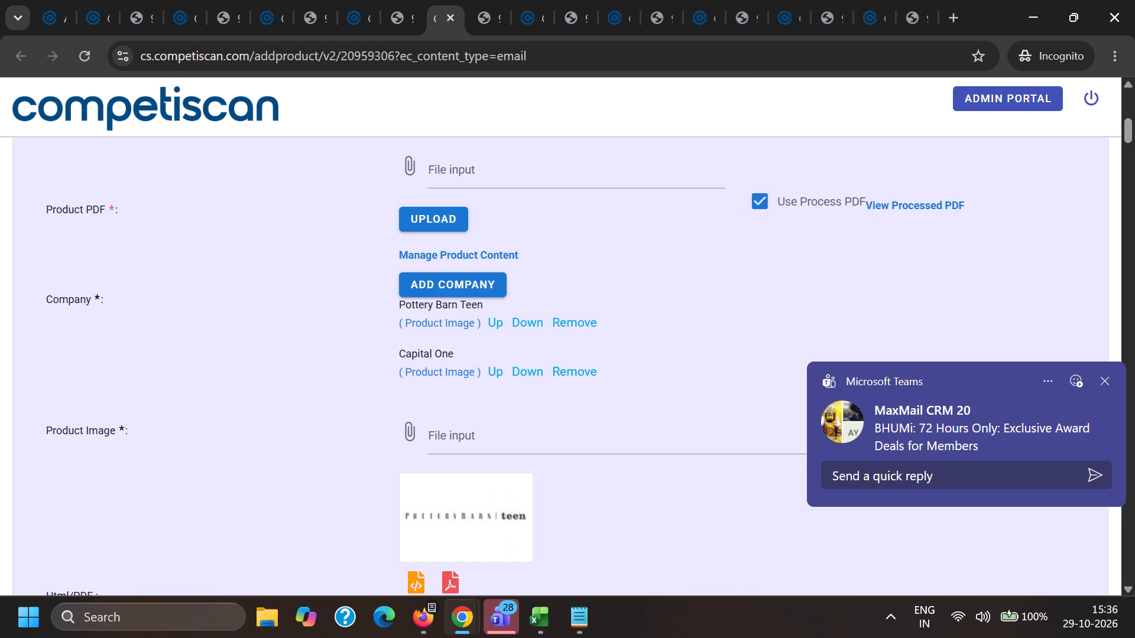
scroll(488, 445, "down", 10)
left_click(477, 577)
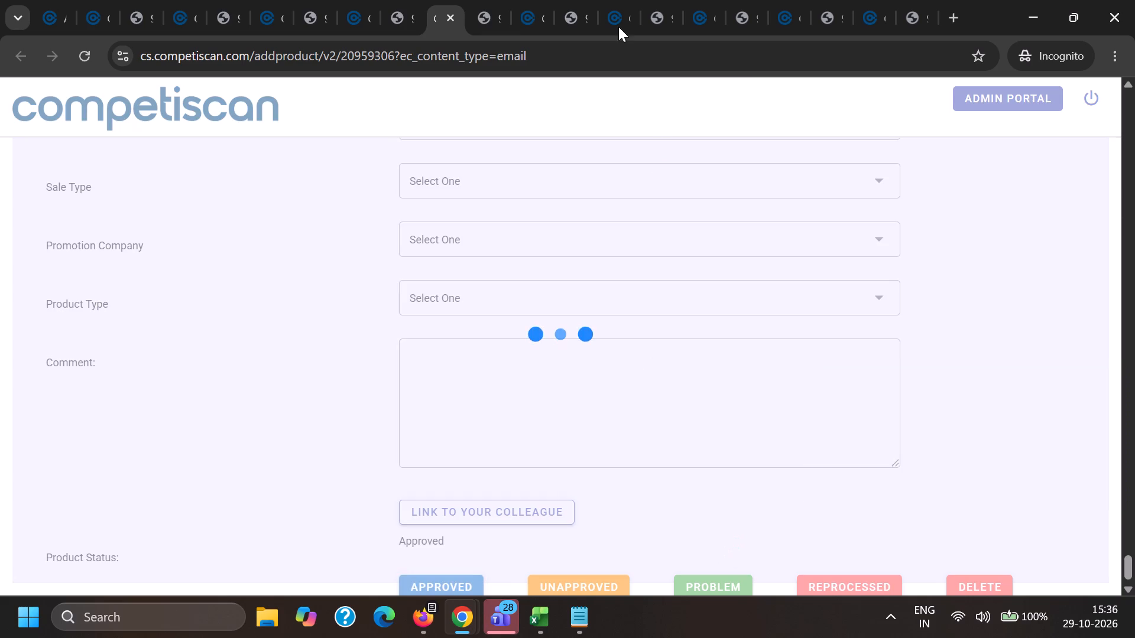
View product 20959381's processed PDF, set the product to use it, and mark it Approved.
left_click(582, 0)
left_click(528, 0)
left_click(761, 290)
key("End")
scroll(375, 478, "down", 4)
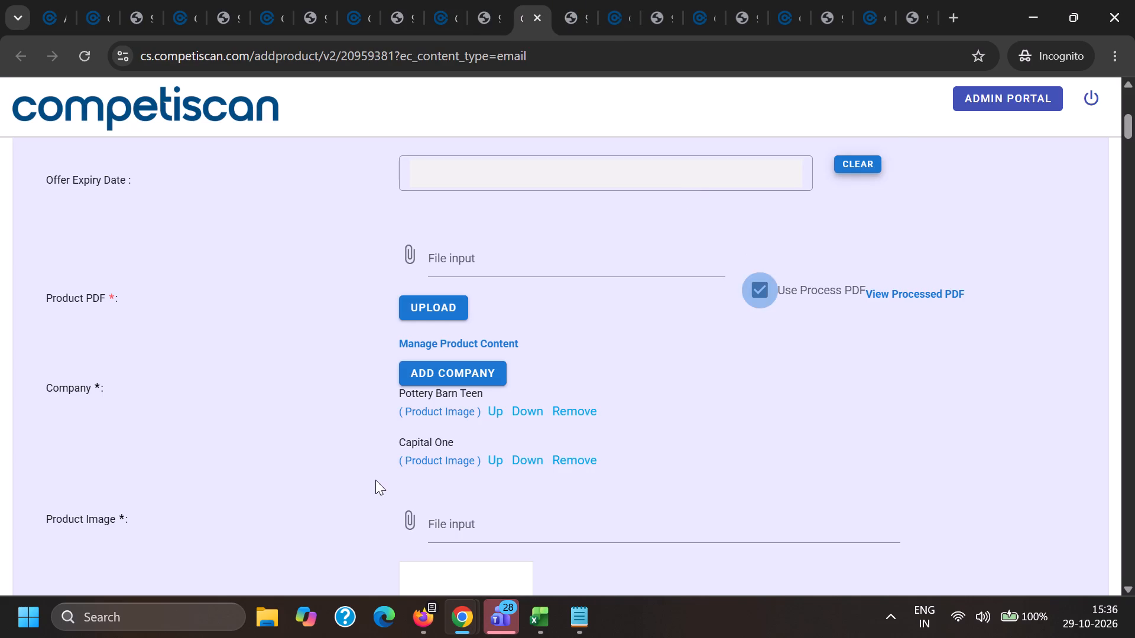
scroll(375, 480, "down", 6)
left_click(445, 575)
View product 20959432's processed PDF, set the product to use it, and mark it Approved.
left_click(670, 0)
left_click(615, 0)
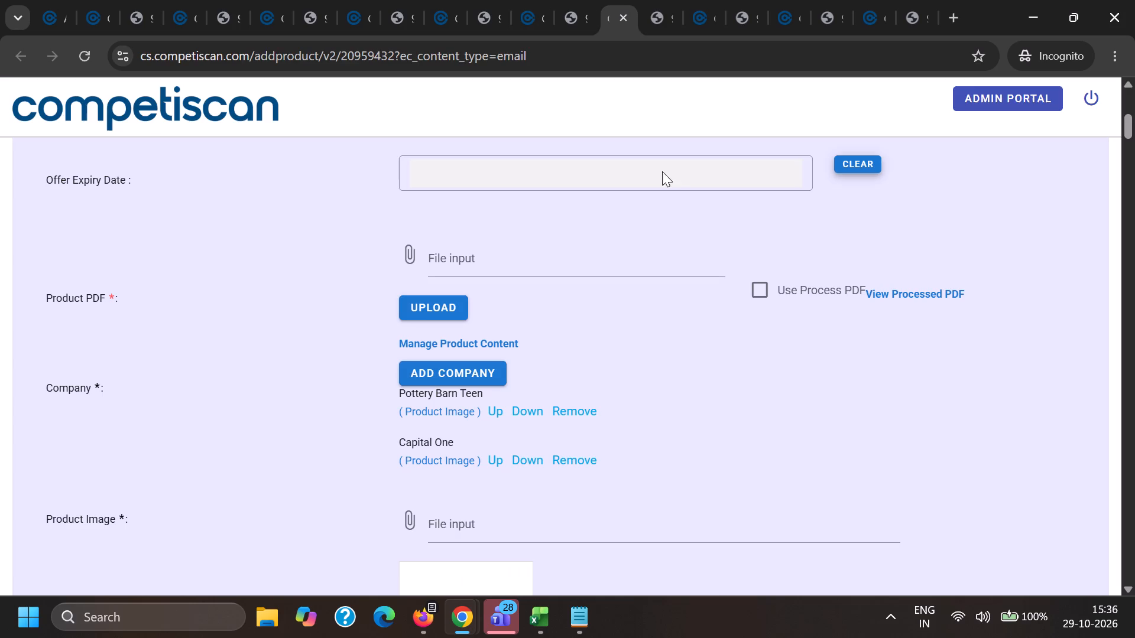
left_click(766, 298)
key("End")
scroll(515, 481, "down", 6)
left_click(447, 577)
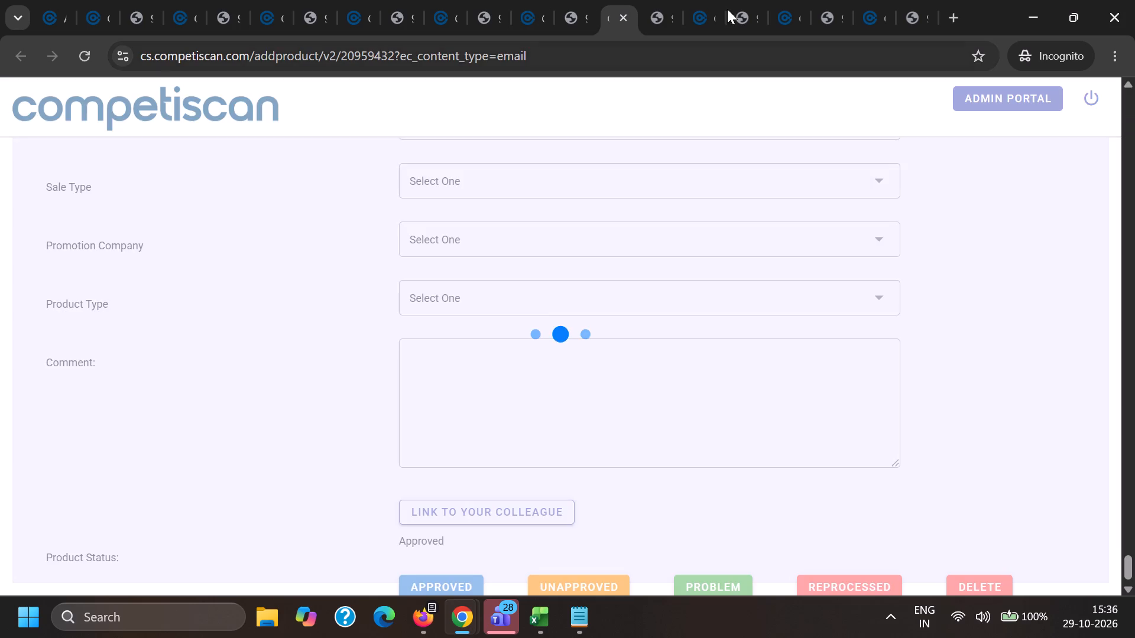
View product 20959491's processed PDF, set the product to use it, and mark it Approved.
left_click(742, 0)
left_click(709, 0)
left_click(757, 201)
key("End")
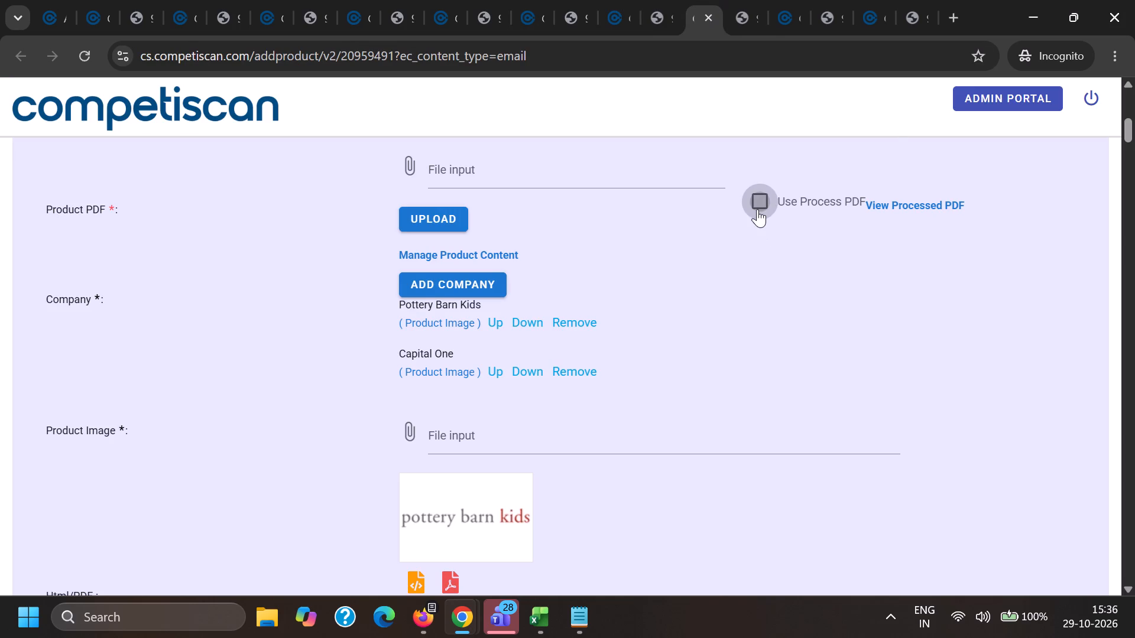
scroll(623, 389, "down", 11)
left_click(469, 582)
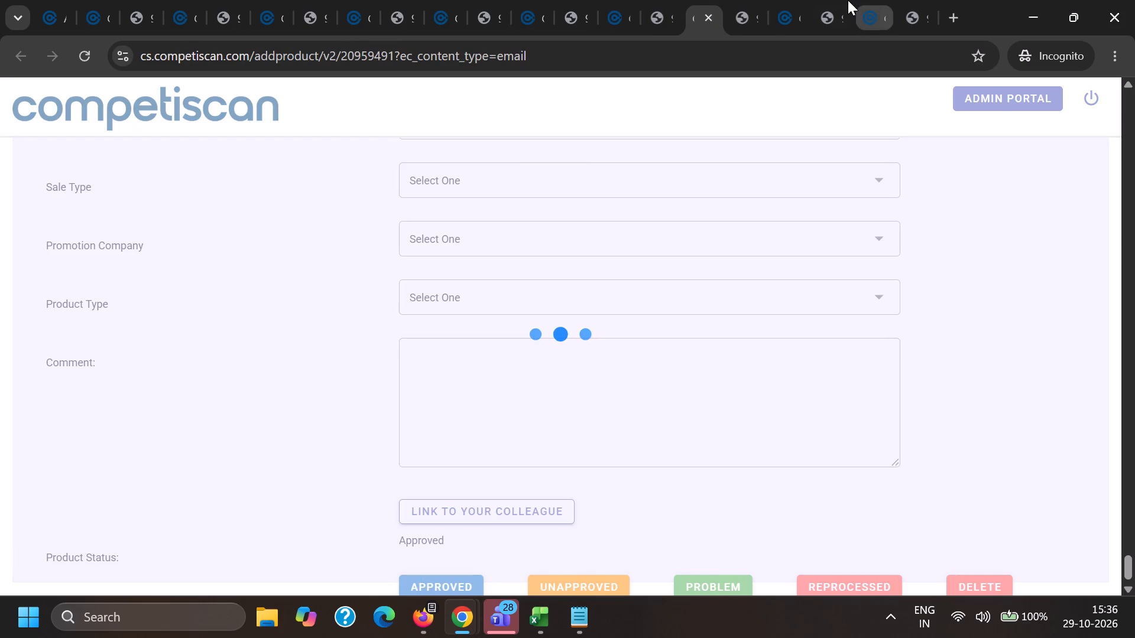
View product 20960144's processed PDF, set the product to use it, and mark it Approved.
left_click(848, 0)
left_click(783, 0)
left_click(753, 293)
key("End")
scroll(598, 409, "down", 2)
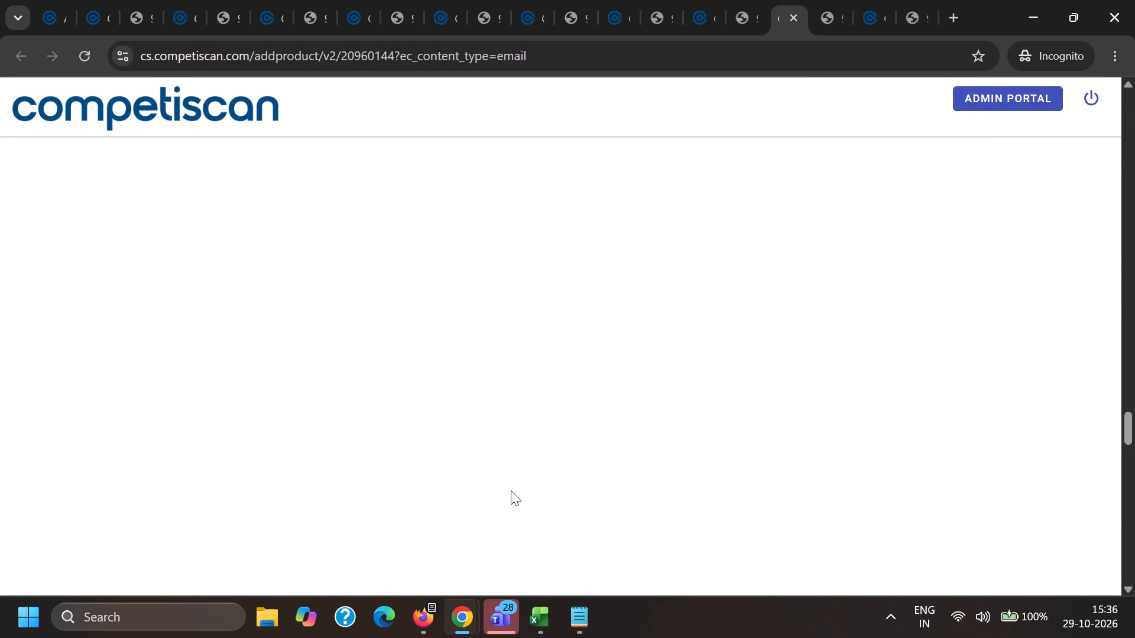
scroll(511, 490, "down", 9)
left_click(433, 572)
View product 20960188's processed PDF, set the product to use it, and mark it Approved.
left_click(907, 0)
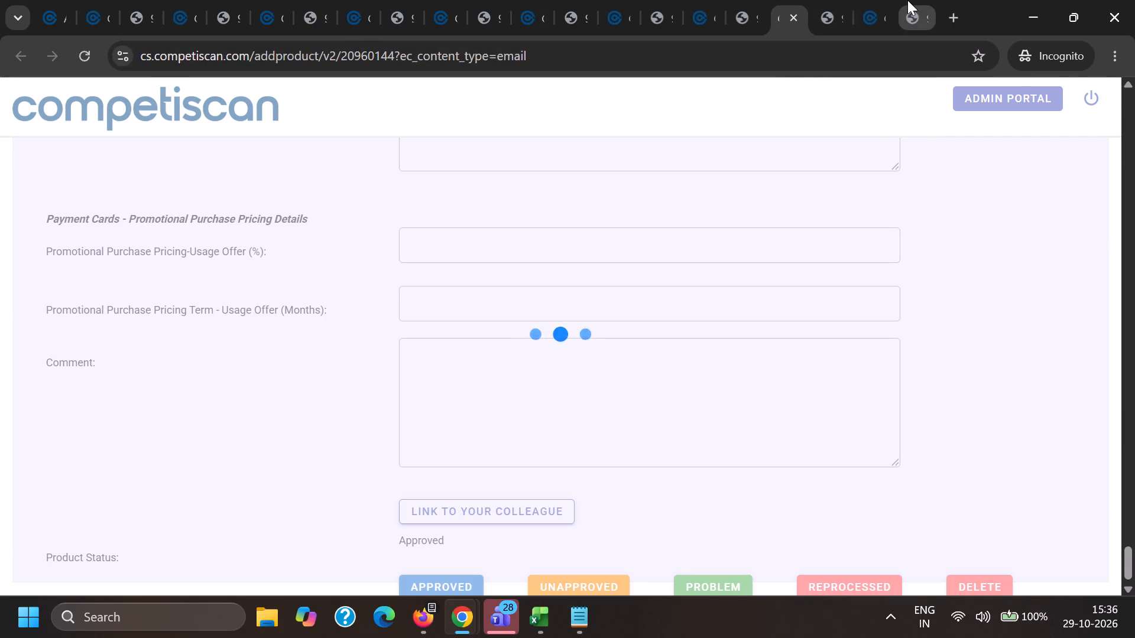
left_click(882, 0)
left_click(771, 285)
key("End")
scroll(417, 390, "down", 7)
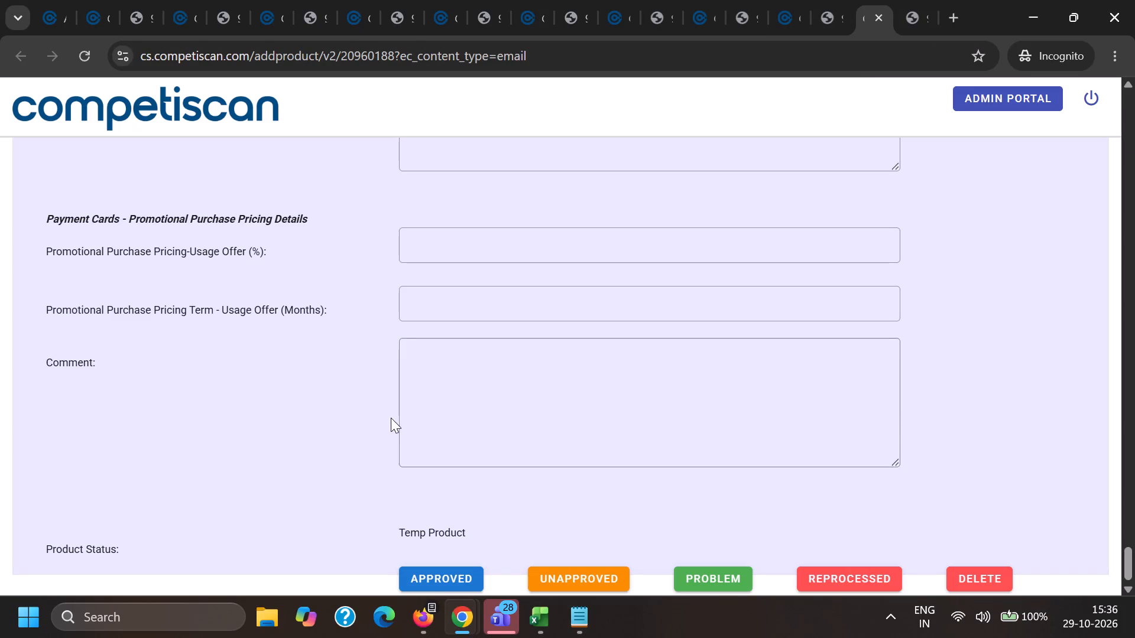
scroll(391, 418, "down", 5)
left_click(436, 584)
Close the product pages and PDFs of the approved products from 20958719 through 20959255.
left_click(98, 0)
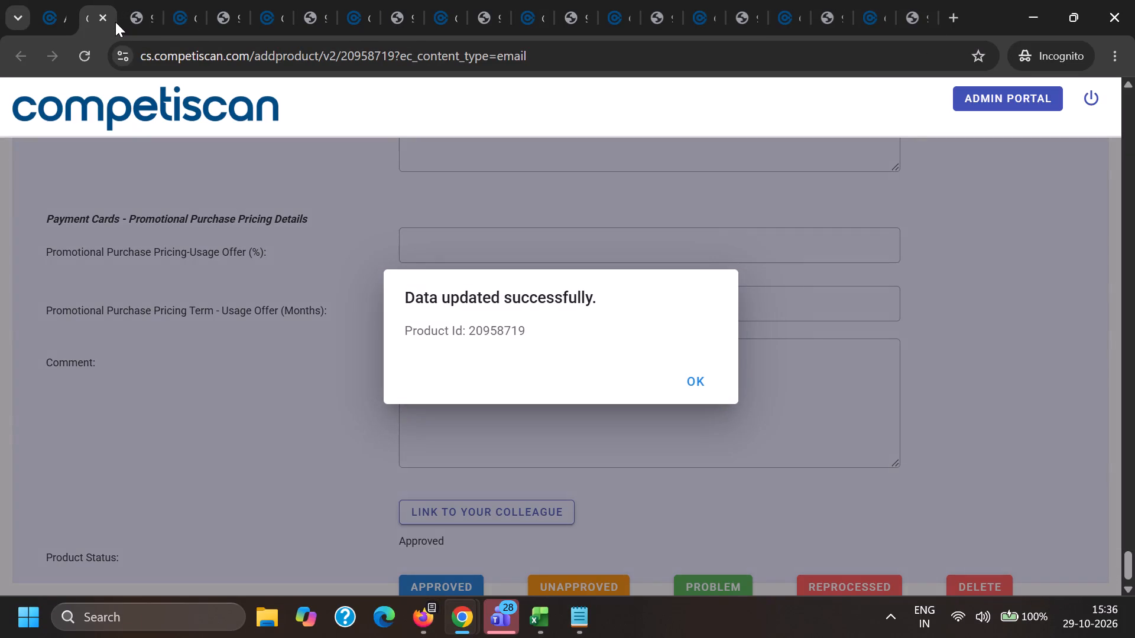
left_click(110, 21)
left_click(108, 21)
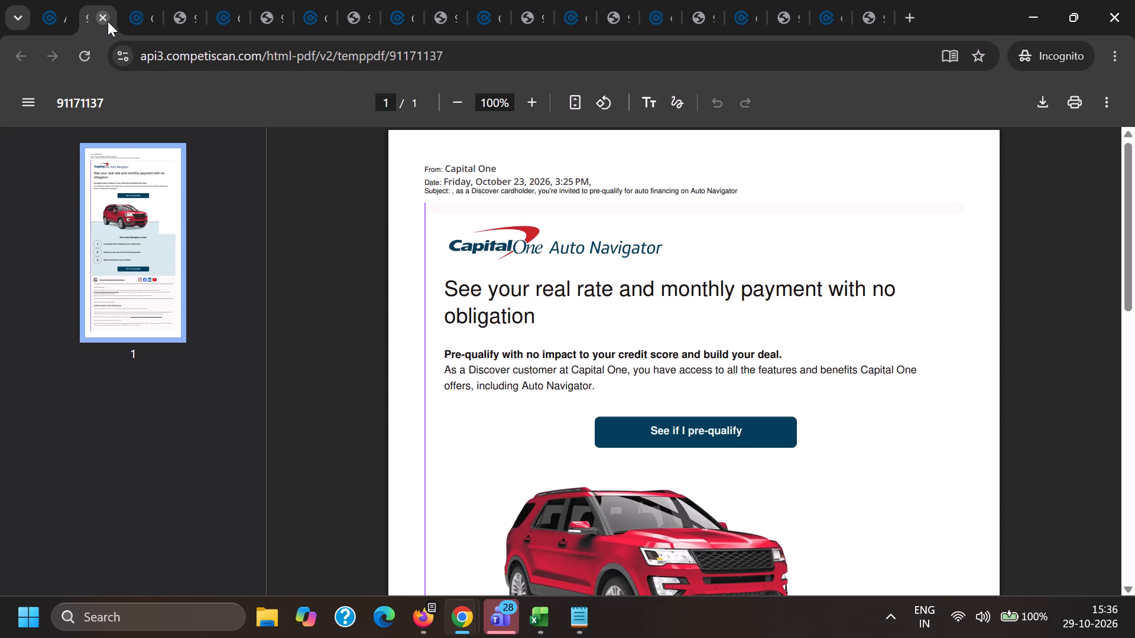
left_click(108, 21)
left_click(108, 21)
left_click(108, 21)
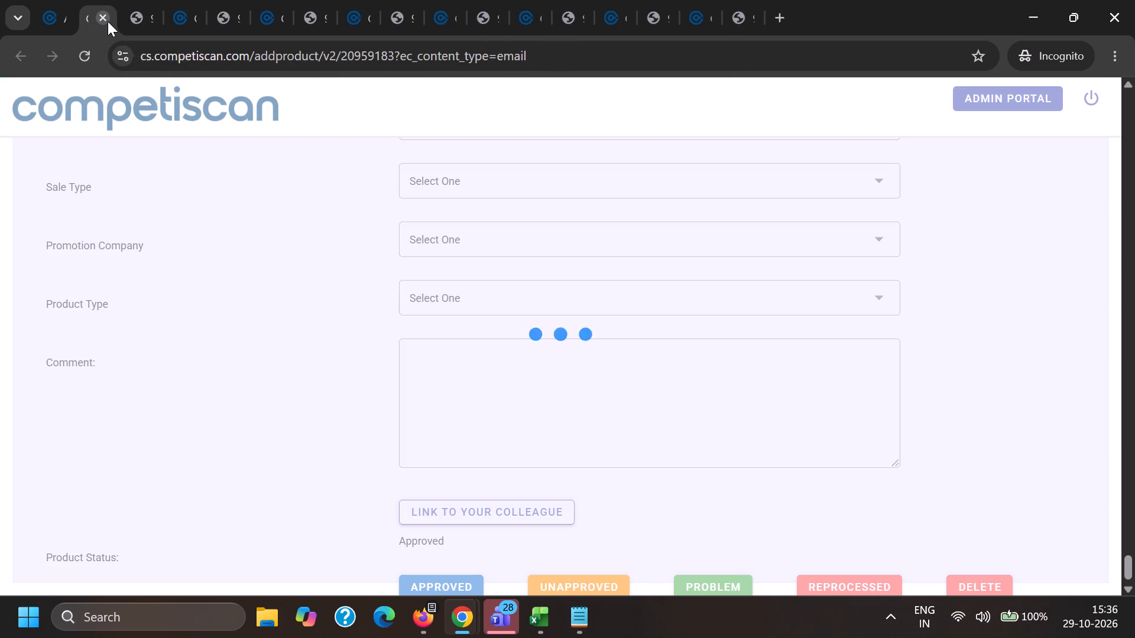
double_click(108, 21)
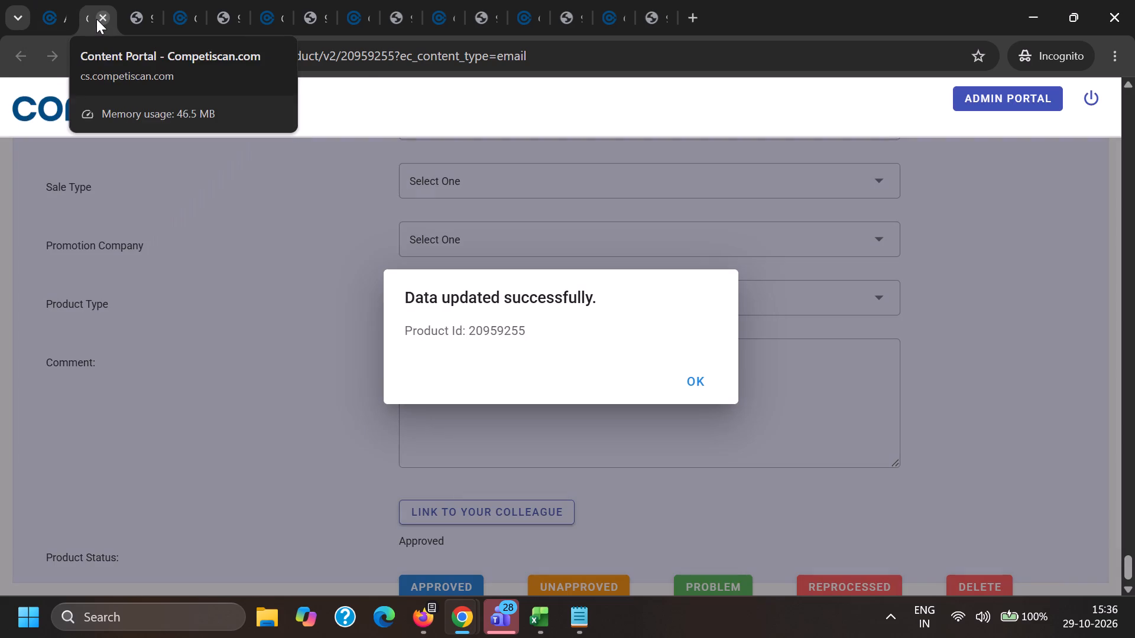
double_click(96, 19)
Return to the Admin Portal's unpublished electronic content list and show page 2.
left_click(48, 0)
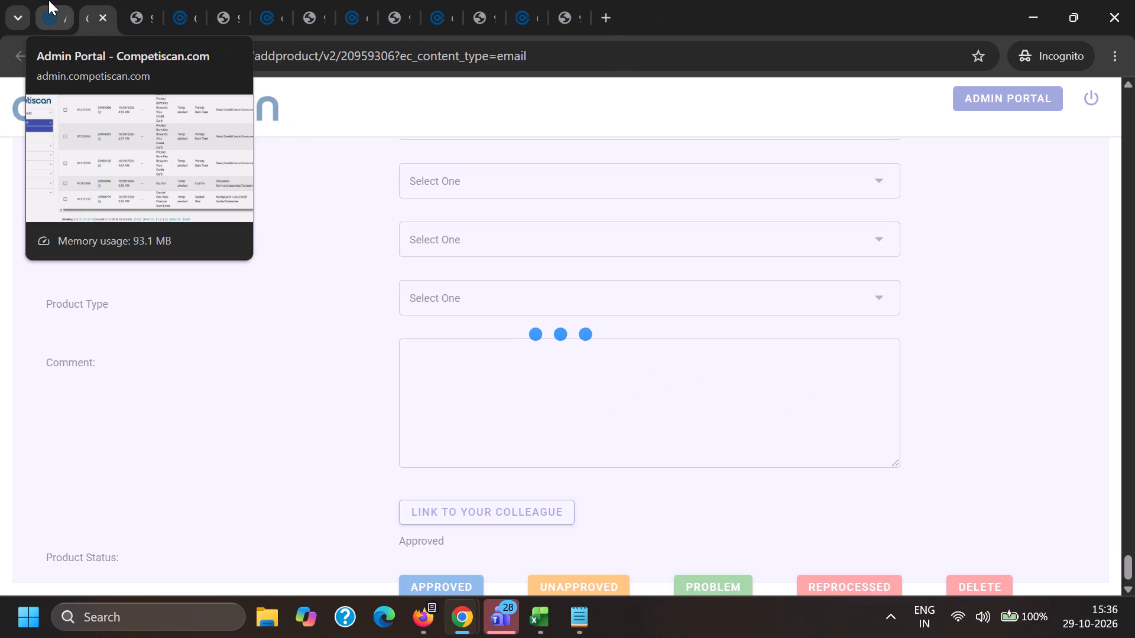
scroll(391, 345, "down", 10)
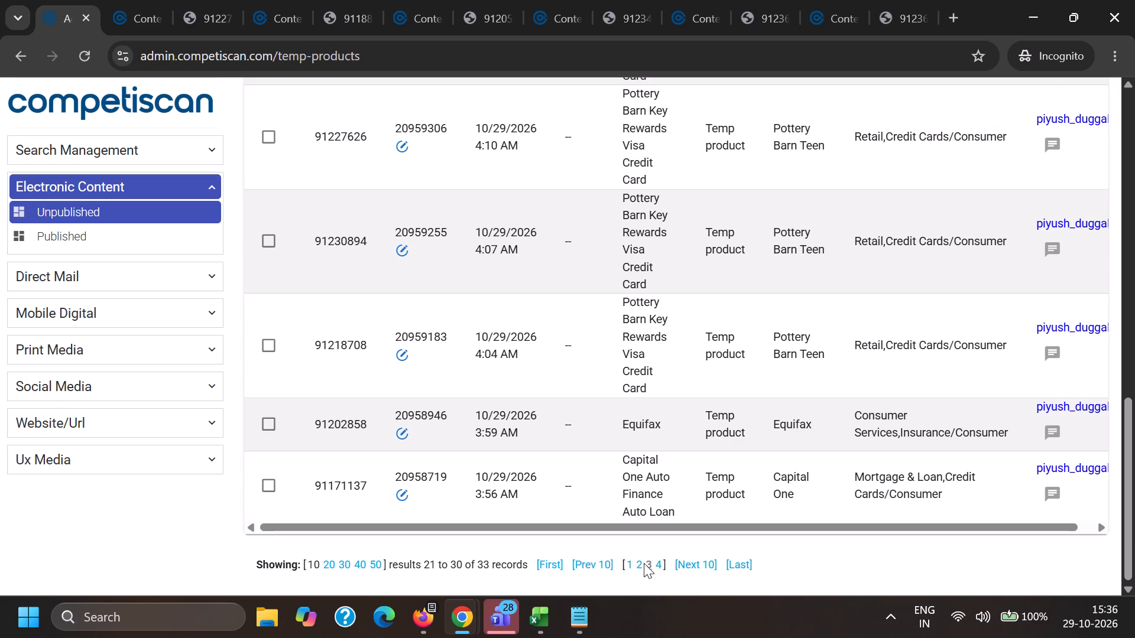
left_click(638, 563)
Switch to Firefox, reload the Content Portal's Focus email list, and look through its latest panelist emails.
left_click(424, 626)
left_click(281, 528)
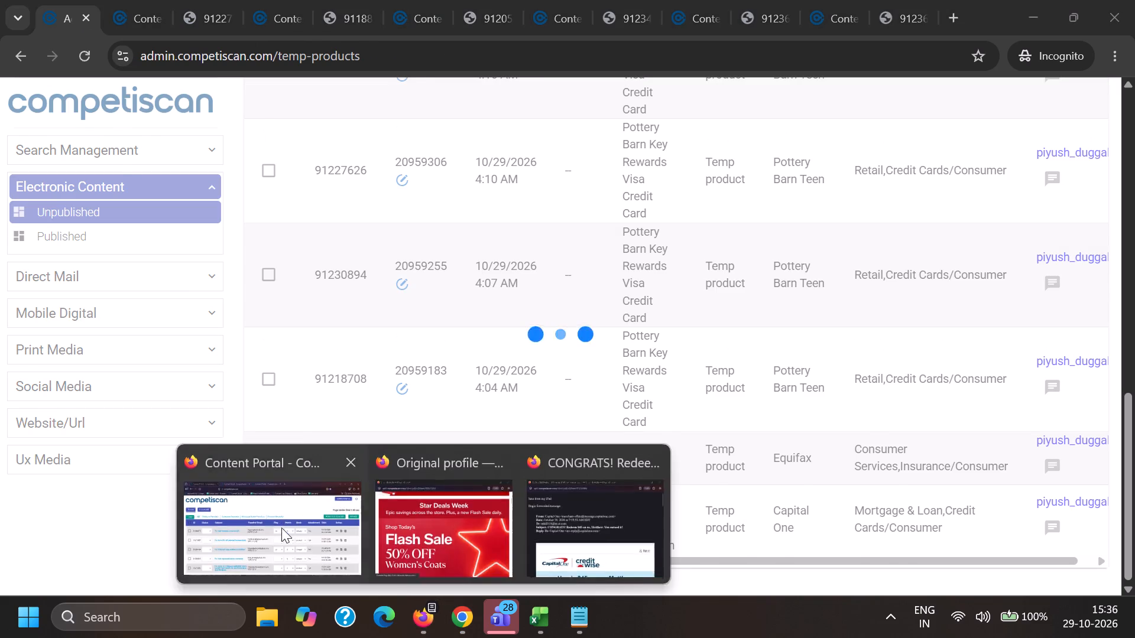
left_click(48, 184)
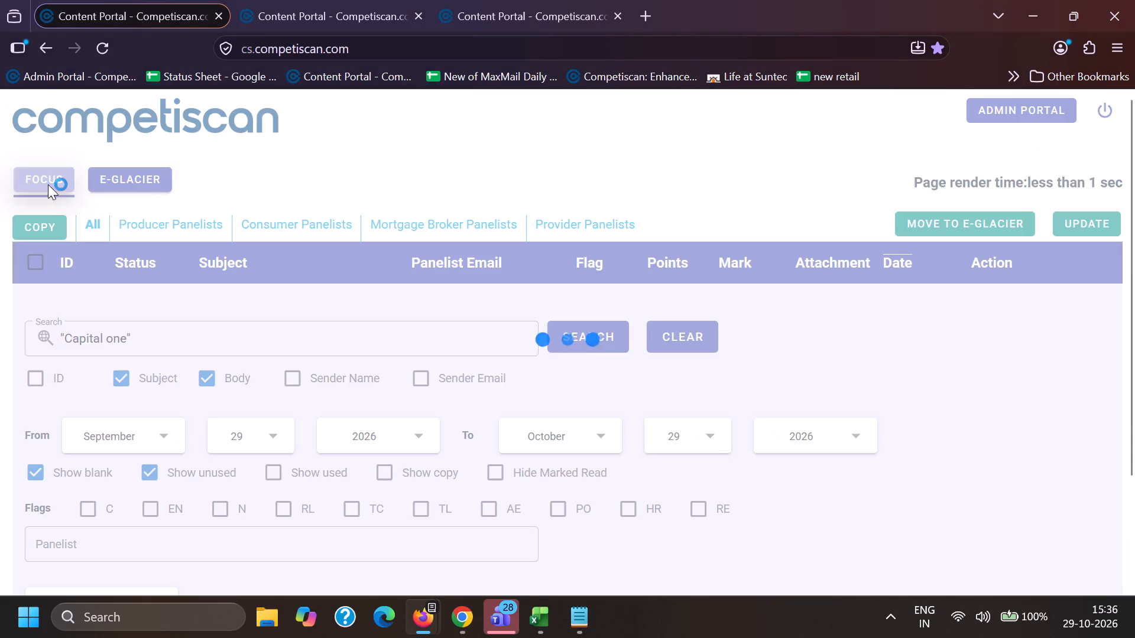
left_click(374, 0)
left_click(37, 172)
left_click(127, 0)
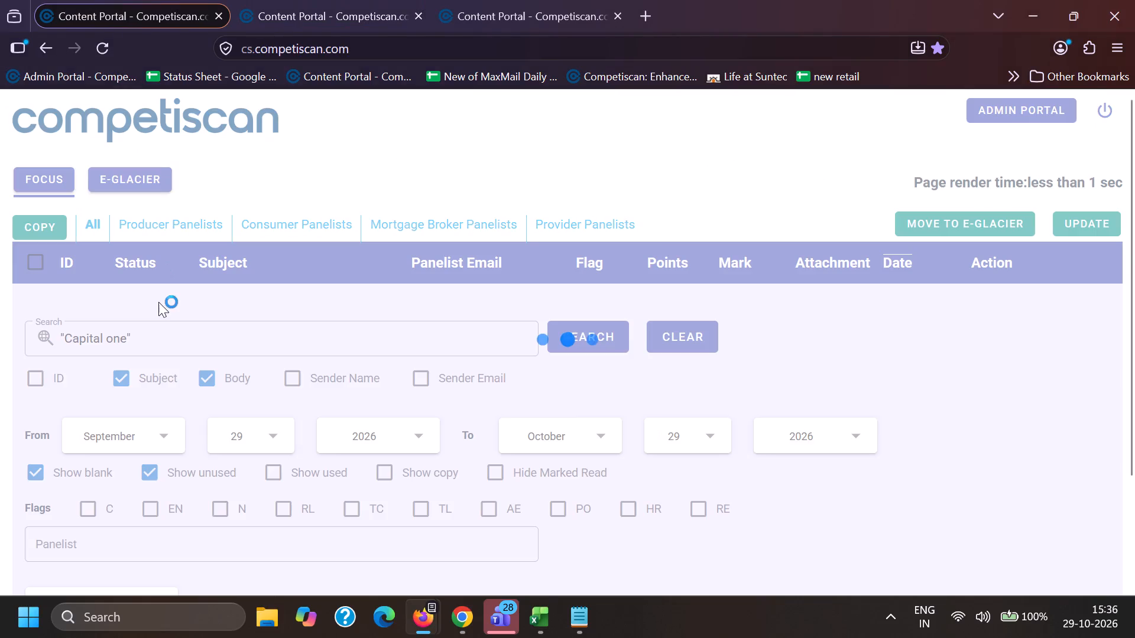
scroll(211, 380, "down", 1)
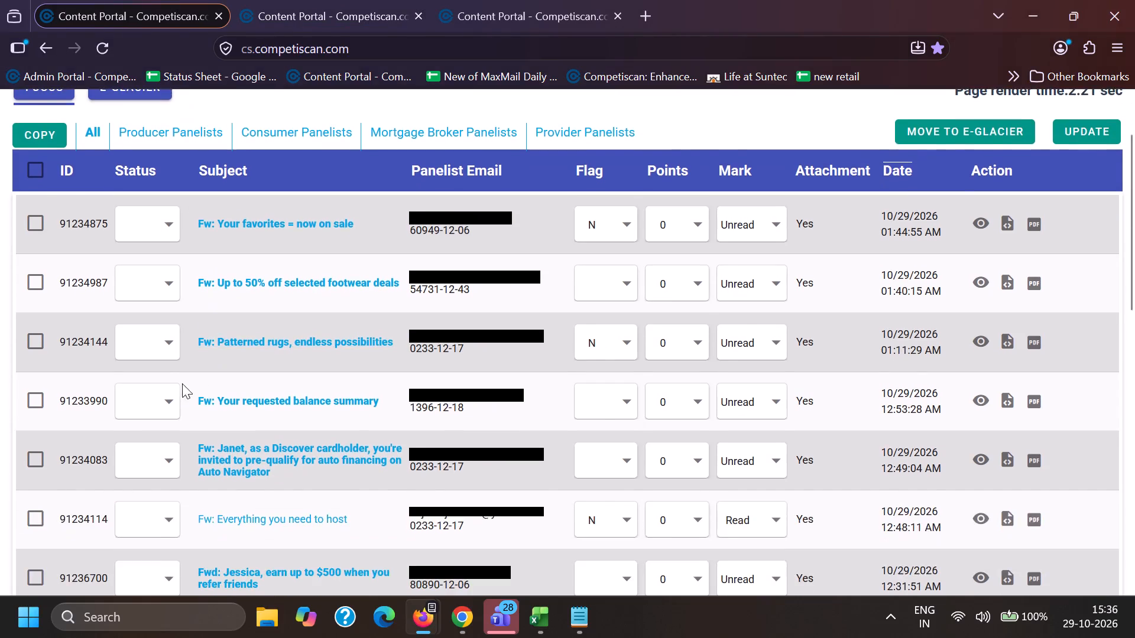
scroll(170, 390, "down", 2)
scroll(179, 395, "up", 1)
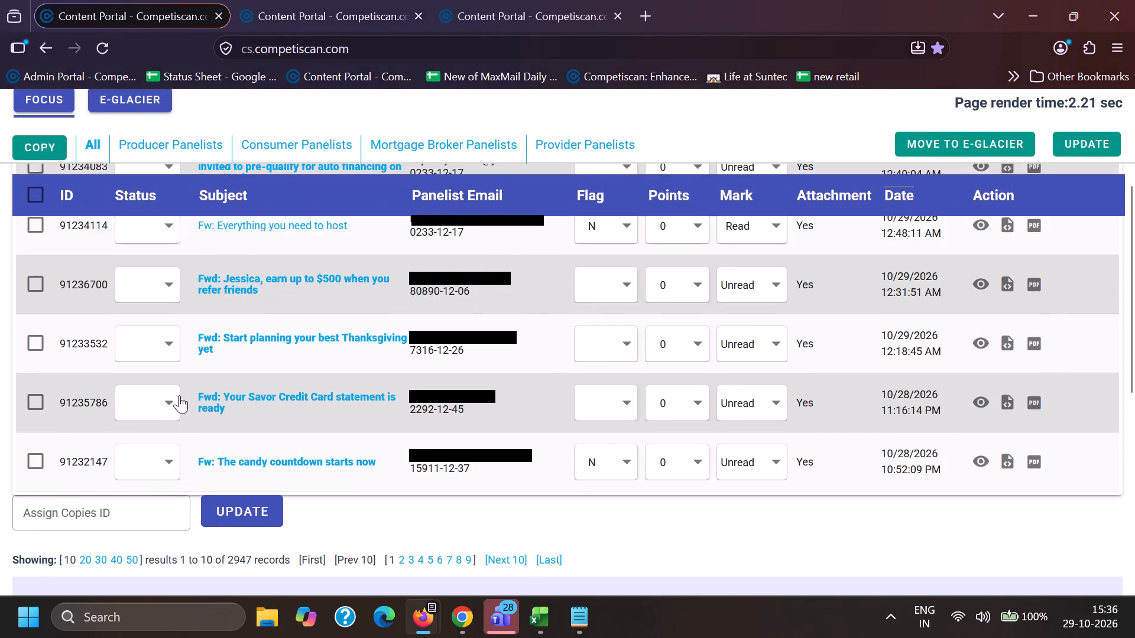
key("alt+Tab")
Back in Chrome, close the product pages and PDFs of the approved products from 20959306 through 20960144.
left_click(176, 0)
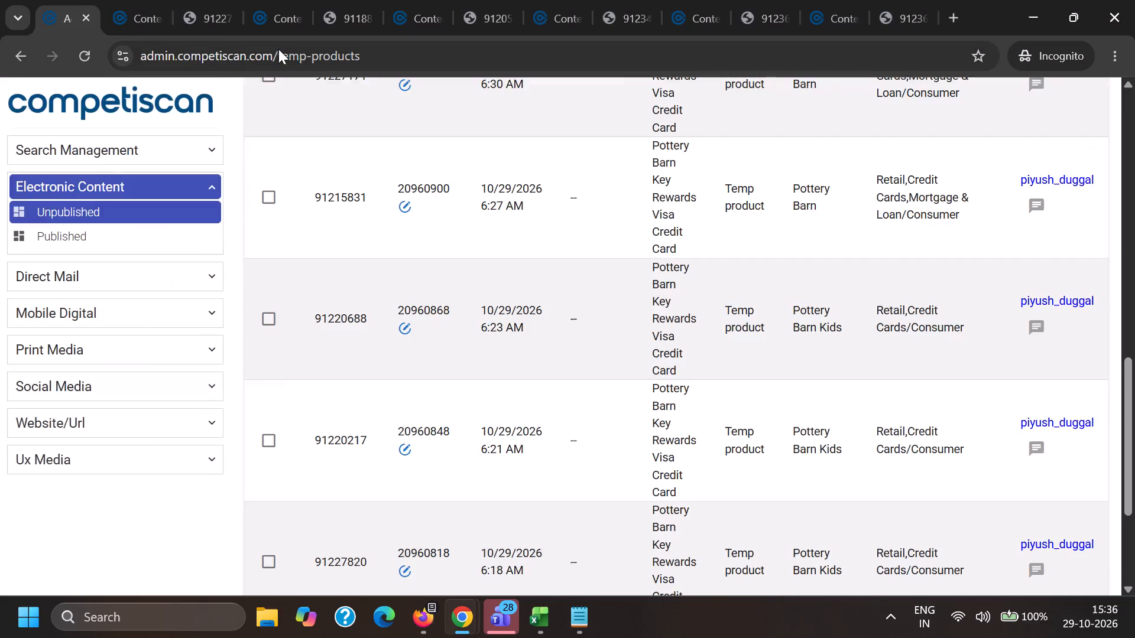
left_click(154, 0)
left_click(158, 19)
left_click(158, 19)
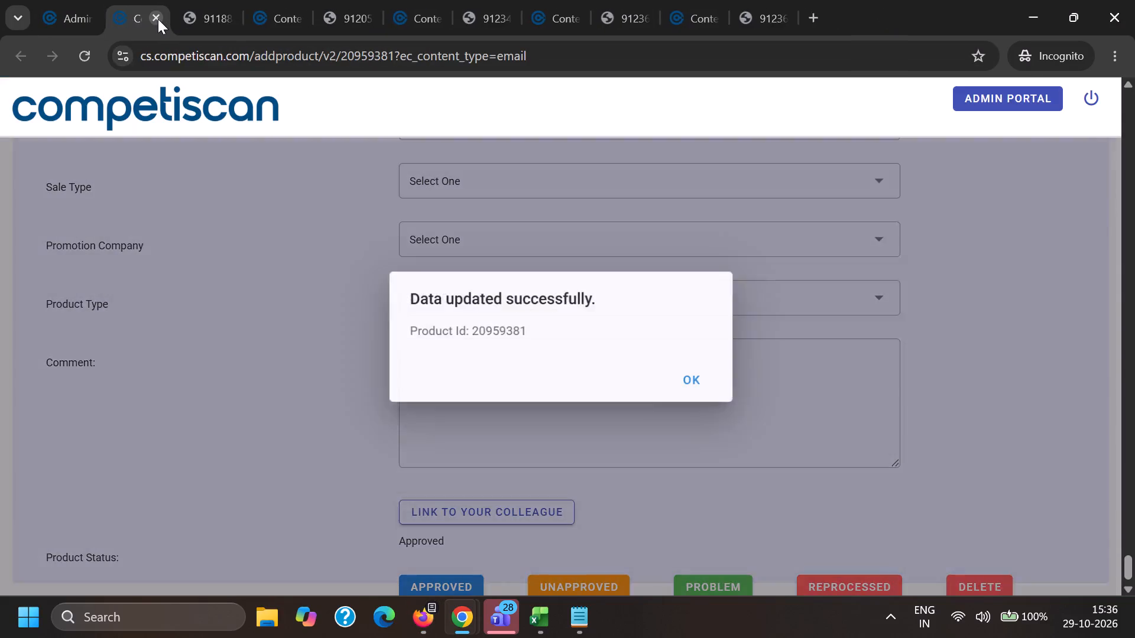
double_click(158, 19)
double_click(158, 19)
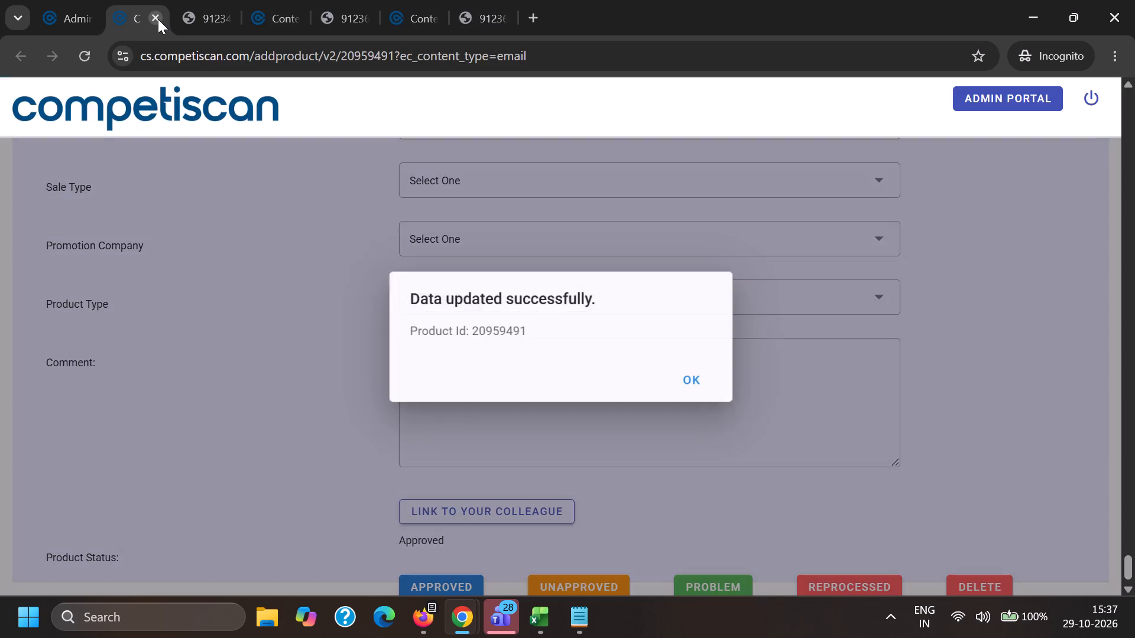
double_click(158, 19)
left_click(158, 19)
left_click(155, 22)
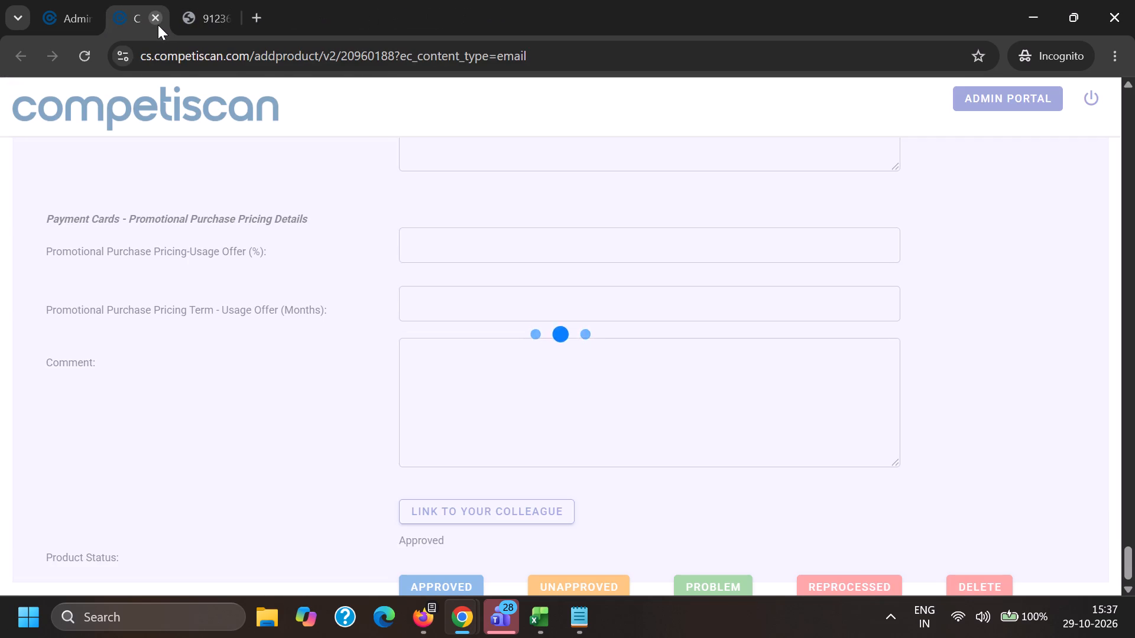
From the unpublished content list, open products 20960784, 20960818, 20960848, 20960868 and 20960900 for editing.
left_click(63, 0)
scroll(385, 328, "down", 9)
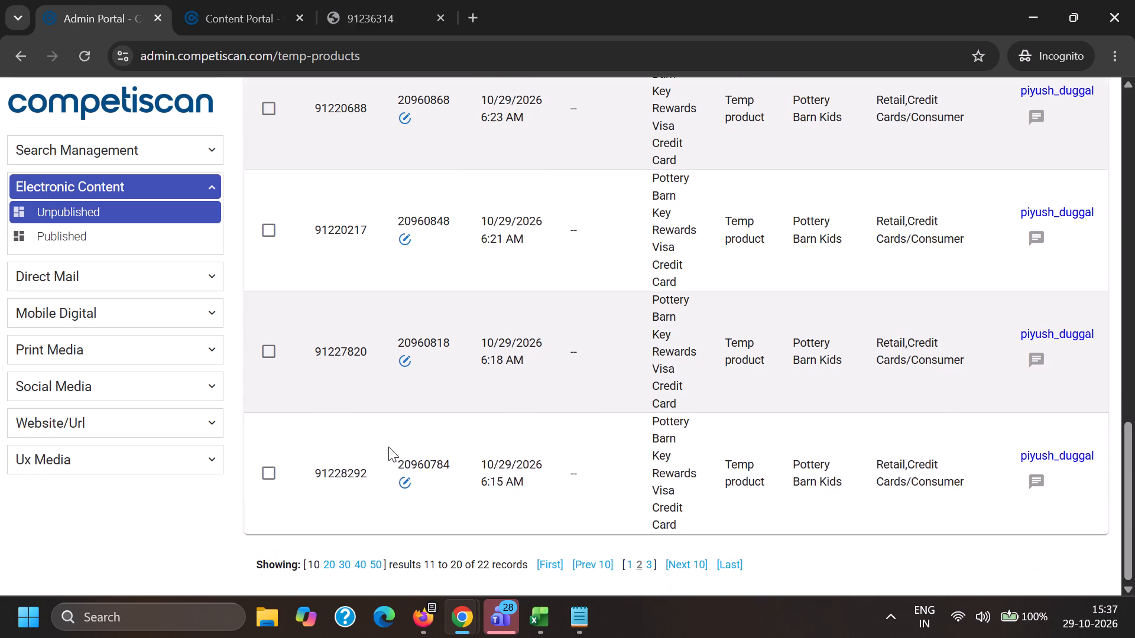
scroll(388, 447, "down", 2)
left_click(403, 476, "ctrl")
left_click(407, 354, "ctrl")
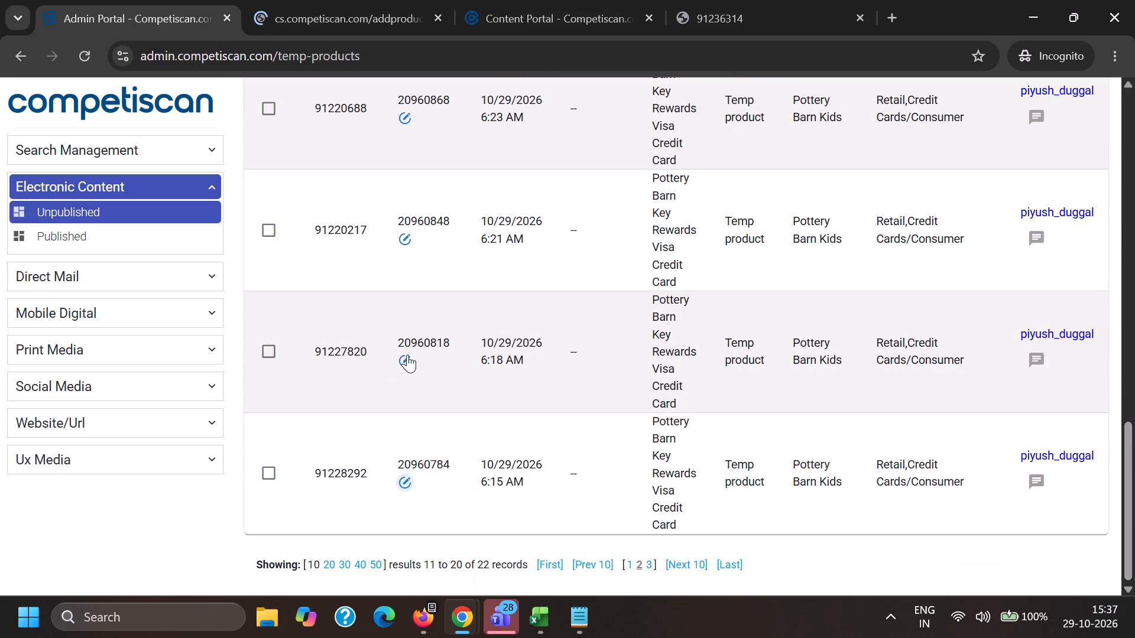
left_click(406, 240, "ctrl")
scroll(415, 377, "up", 2)
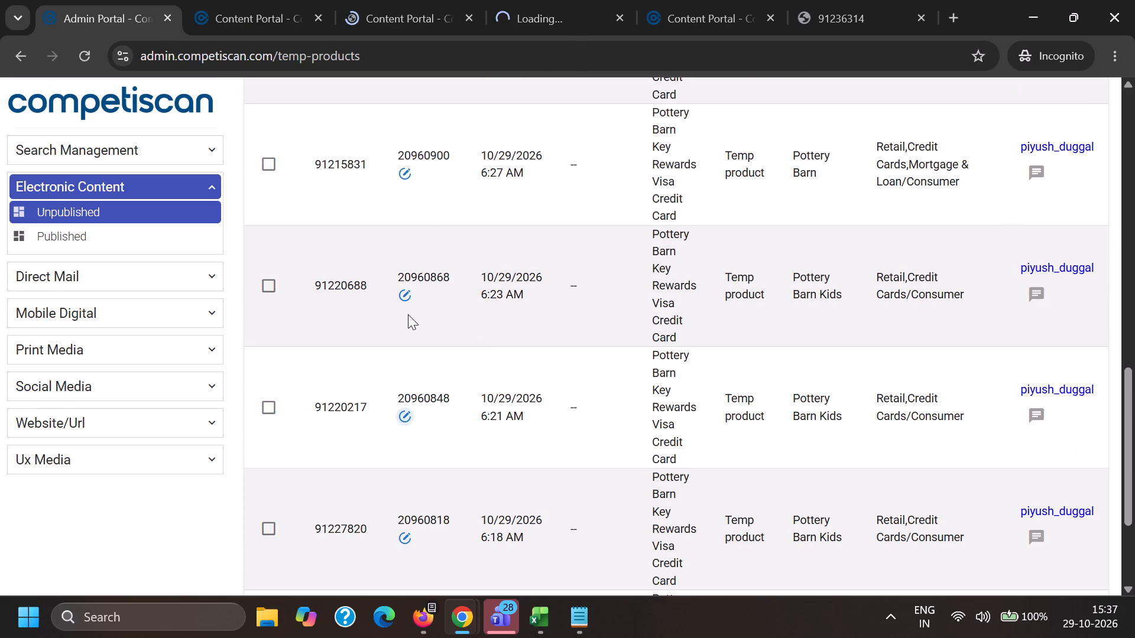
left_click(406, 298, "ctrl")
left_click(408, 174, "ctrl")
From the unpublished content list, open products 20960946, 20960987, 20961065, 20961247 and 20961320 for editing.
scroll(411, 292, "up", 4)
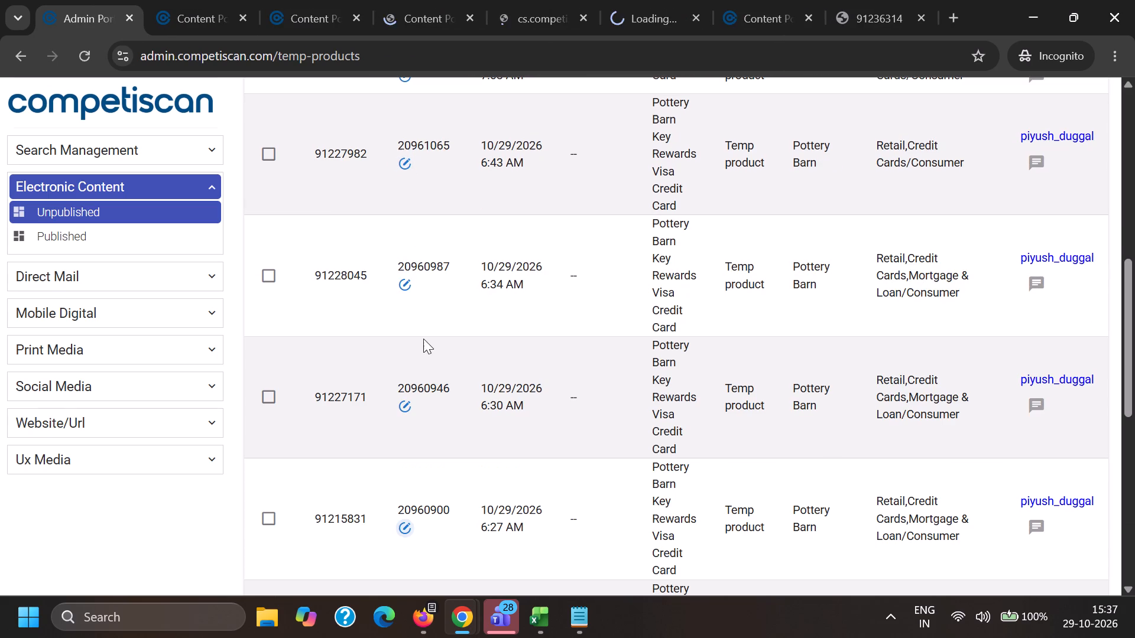
left_click(407, 408, "ctrl")
left_click(407, 288, "ctrl")
scroll(413, 383, "up", 3)
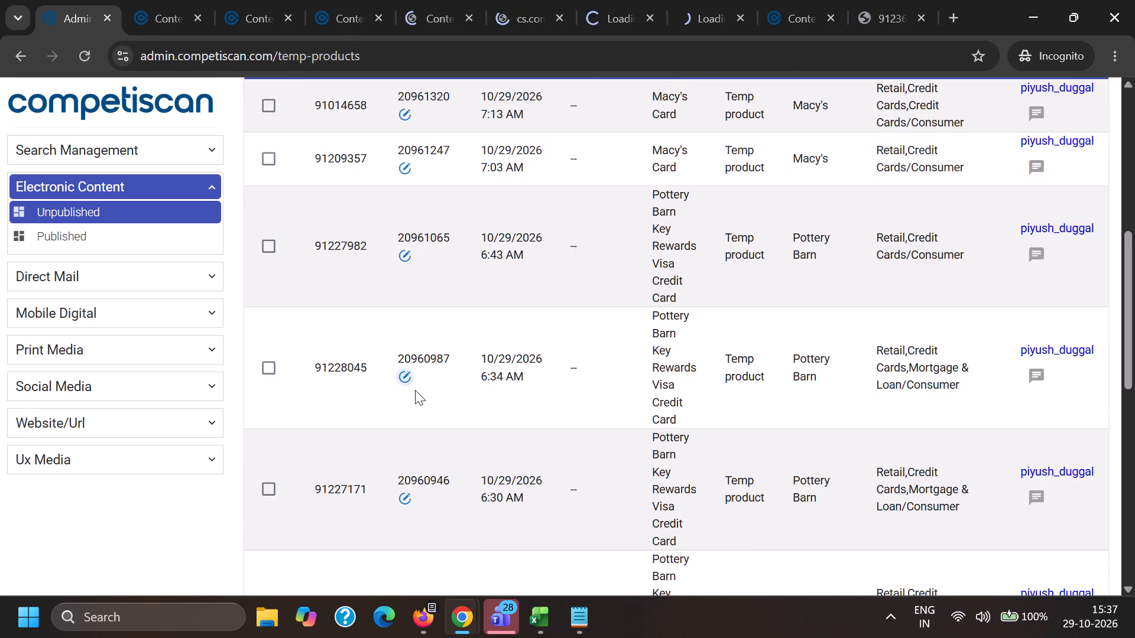
left_click(409, 430, "ctrl")
left_click(402, 340, "ctrl")
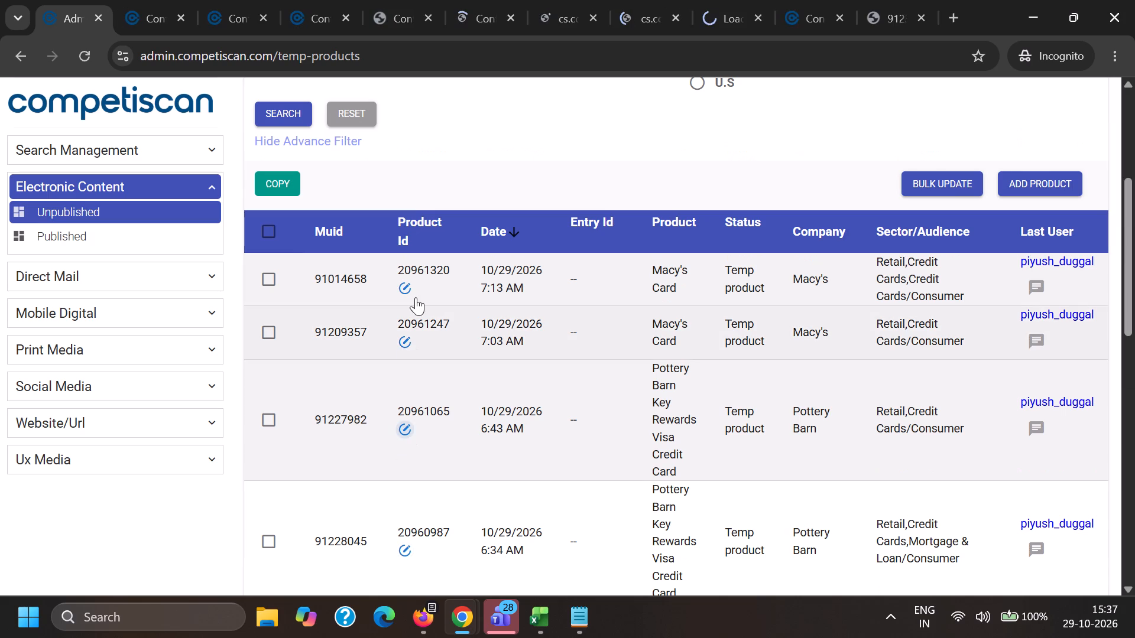
left_click(409, 288, "ctrl")
Copy product 20960784's page link into cell D7114 of the Excel tracker, the row for MUID 91228292.
left_click(828, 0)
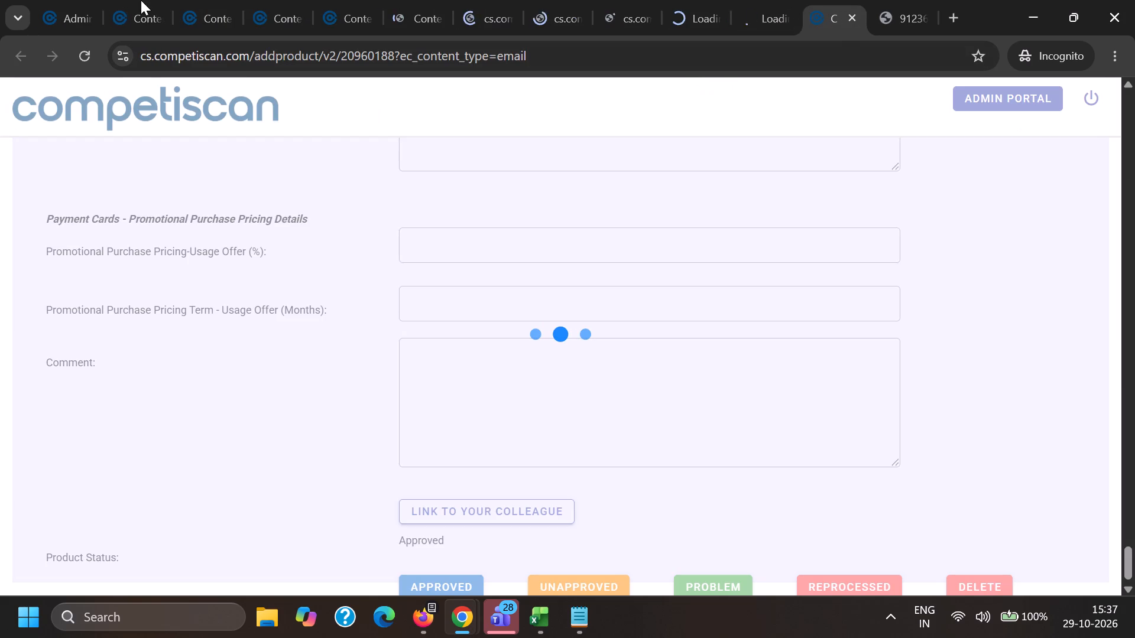
left_click(138, 0)
triple_click(197, 57)
key("ctrl+c")
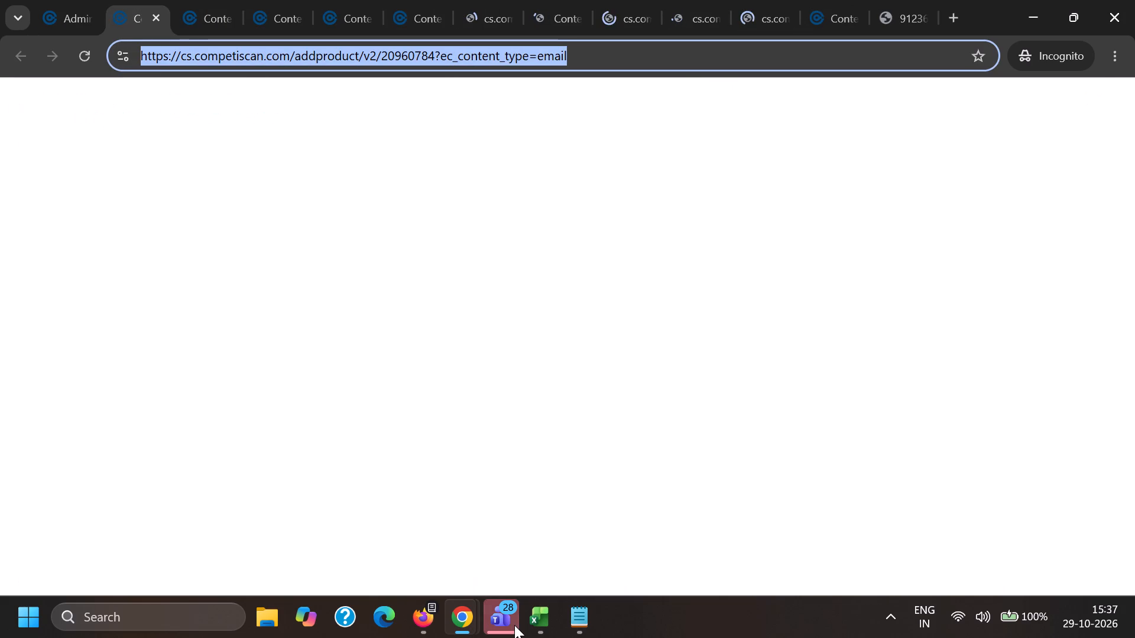
left_click(546, 626)
left_click(705, 548)
scroll(307, 389, "up", 4)
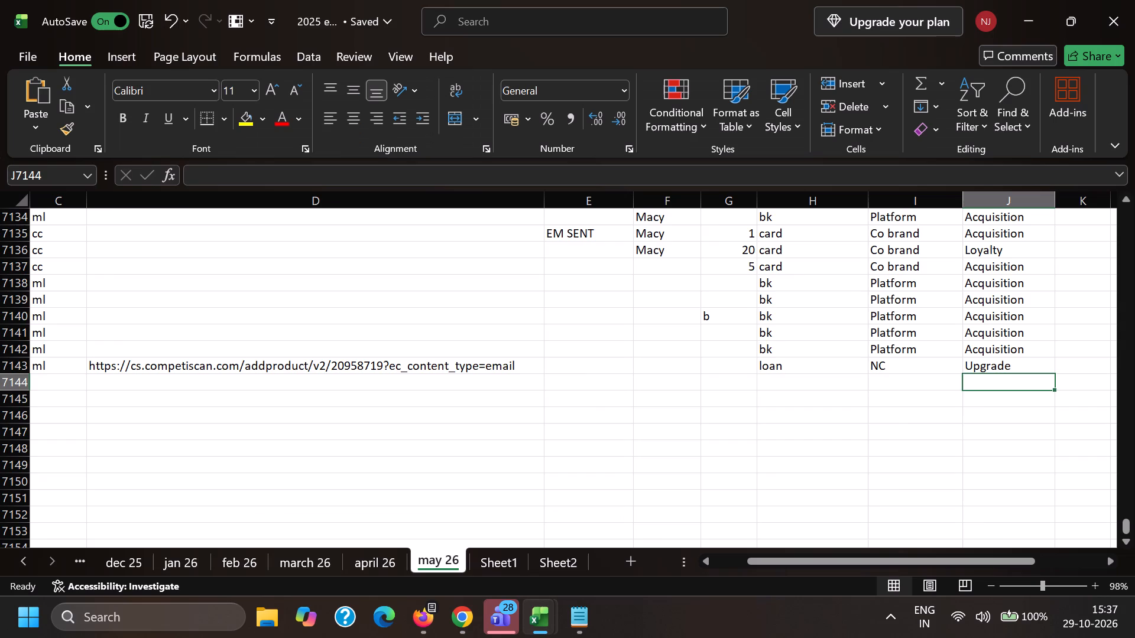
scroll(300, 402, "up", 5)
left_click(118, 229)
key("Left")
key("Left")
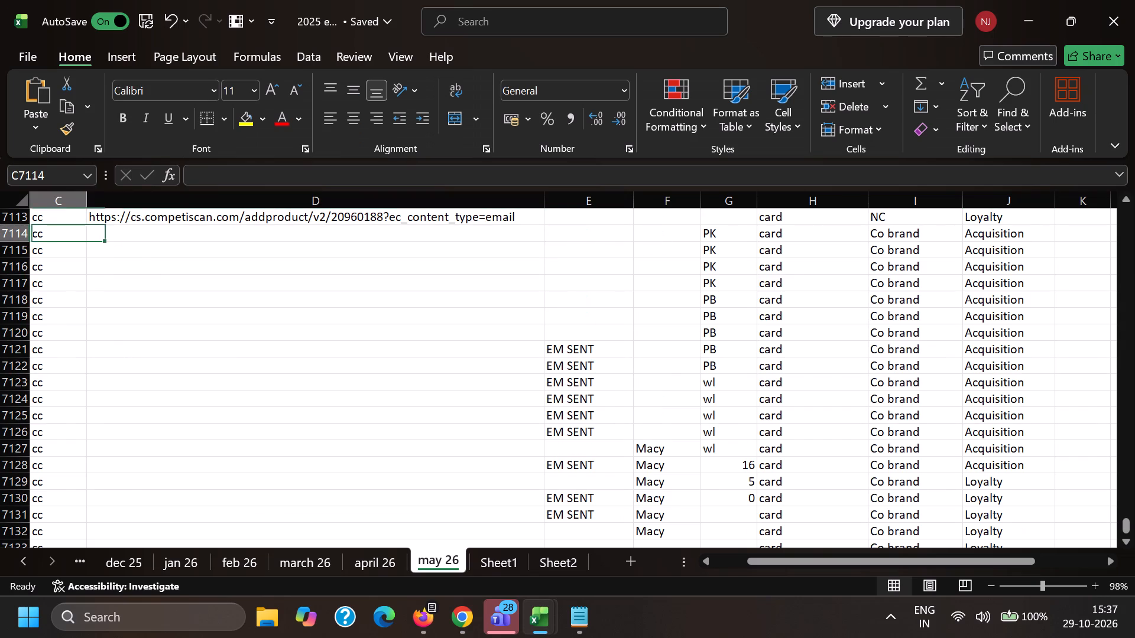
key("Left")
key("Right")
key("Right")
key("Right")
key("ctrl+v")
key("Down")
Copy product 20960818's page link into cell D7115 of the Excel tracker, the row for MUID 91227820.
key("alt+Tab")
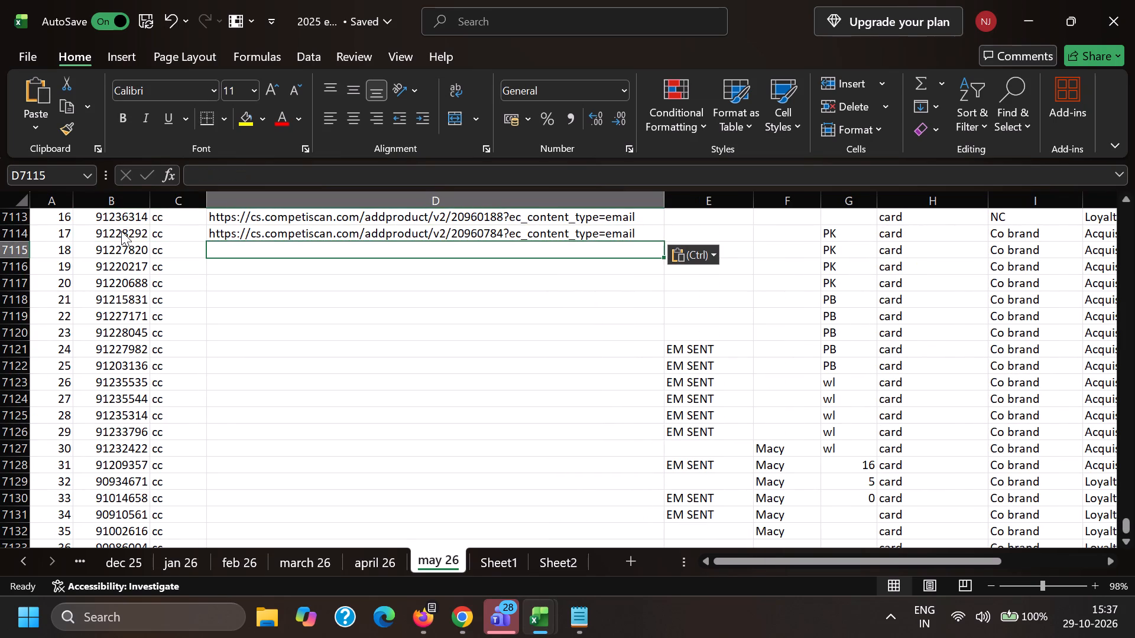
left_click(213, 0)
triple_click(227, 53)
key("ctrl+c")
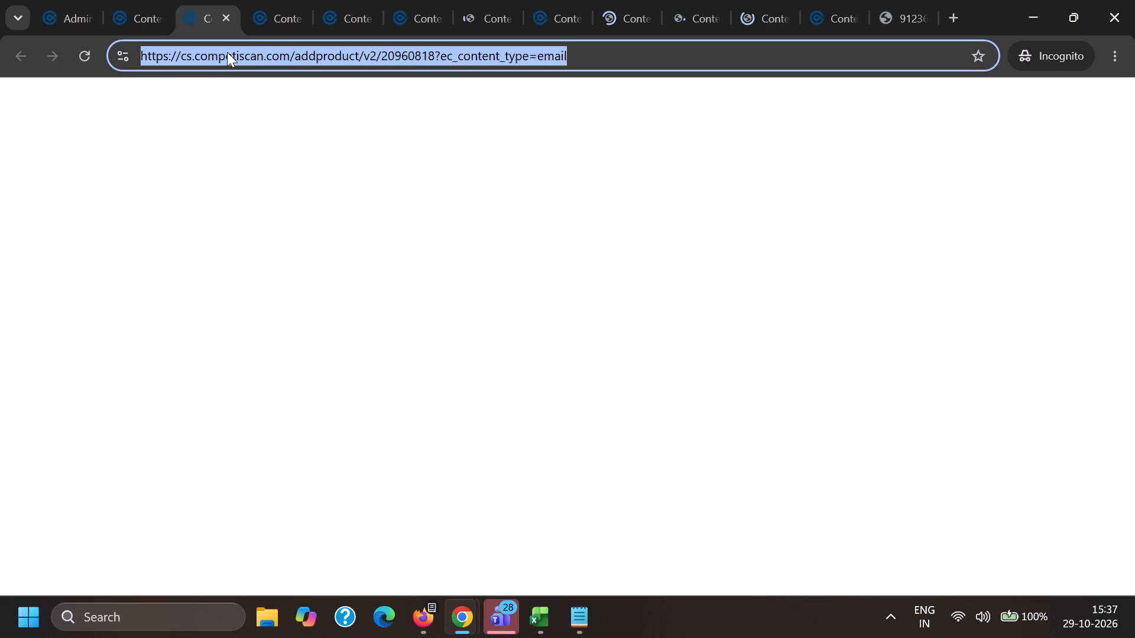
key("alt+Tab")
key("ctrl+v")
left_click(255, 269)
Copy product 20960848's page link into cell D7116 of the Excel tracker, the row for MUID 91220217.
key("alt+Tab")
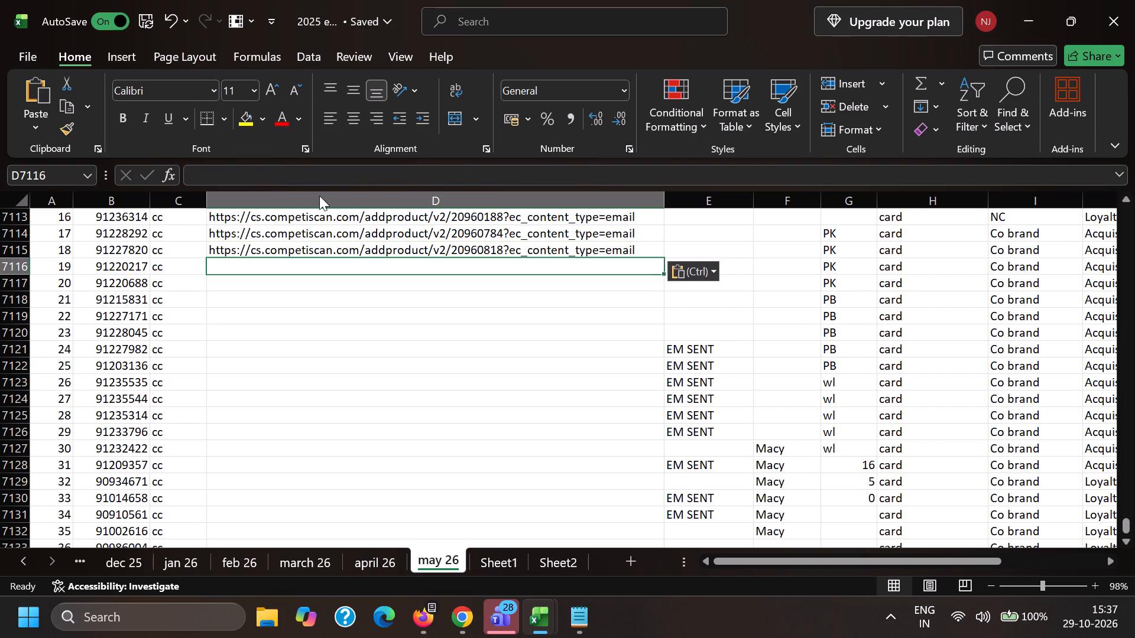
left_click(263, 0)
triple_click(290, 53)
key("ctrl+c")
key("alt+Tab")
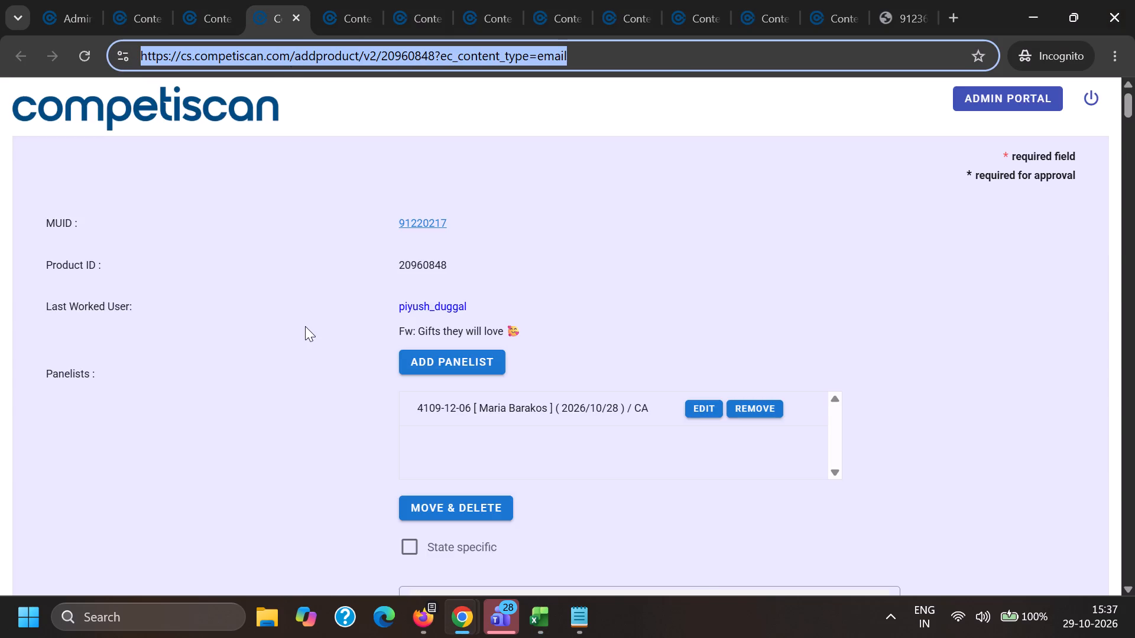
key("ctrl+v")
left_click(247, 290)
Copy product 20960868's page link into cell D7117 of the Excel tracker, the row for MUID 91220688.
key("alt+Tab")
left_click_drag(338, 0, 338, 7)
triple_click(335, 41)
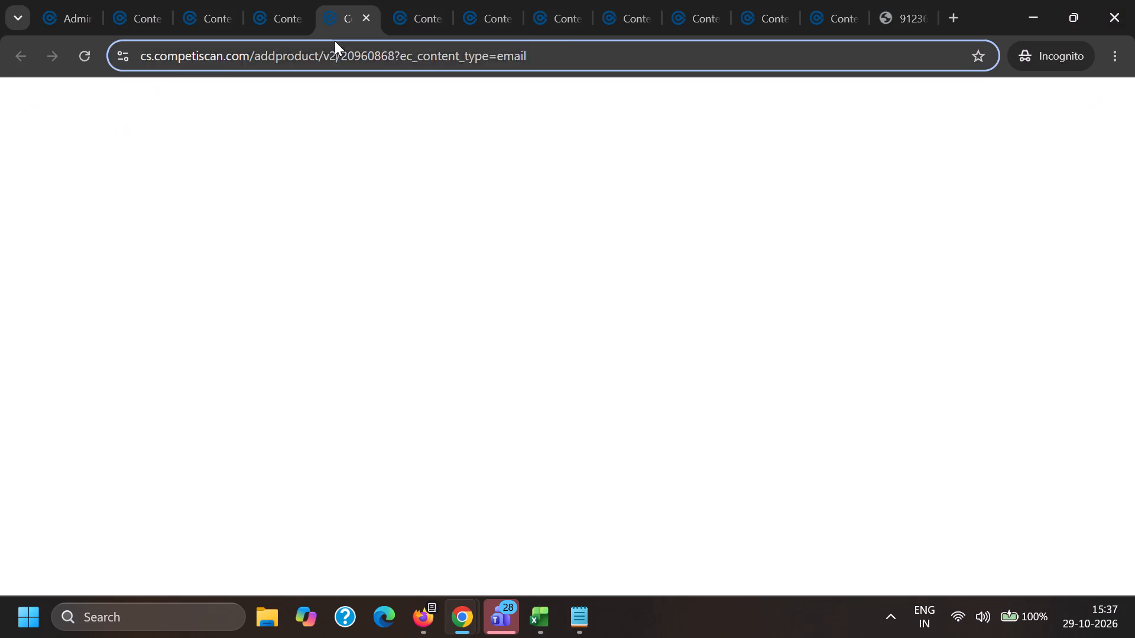
key("ctrl+c")
key("alt+Tab")
key("ctrl+v")
left_click(329, 301)
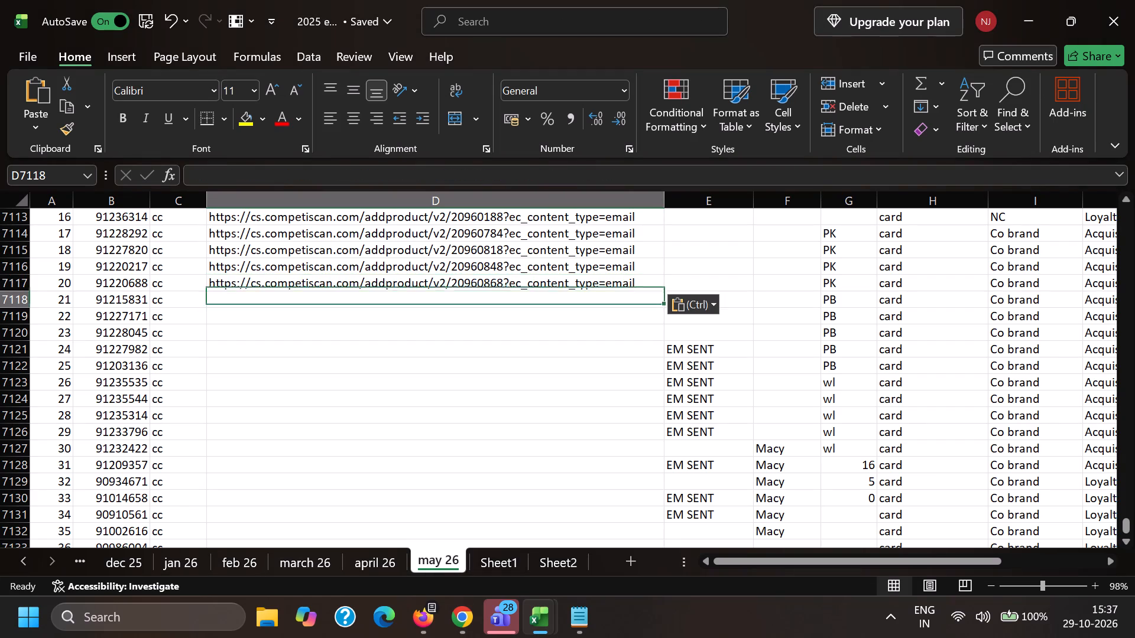
Copy product 20960900's page link into cell D7118 of the Excel tracker, the row for MUID 91215831.
key("alt+Tab")
left_click(432, 0)
triple_click(423, 56)
key("ctrl+c")
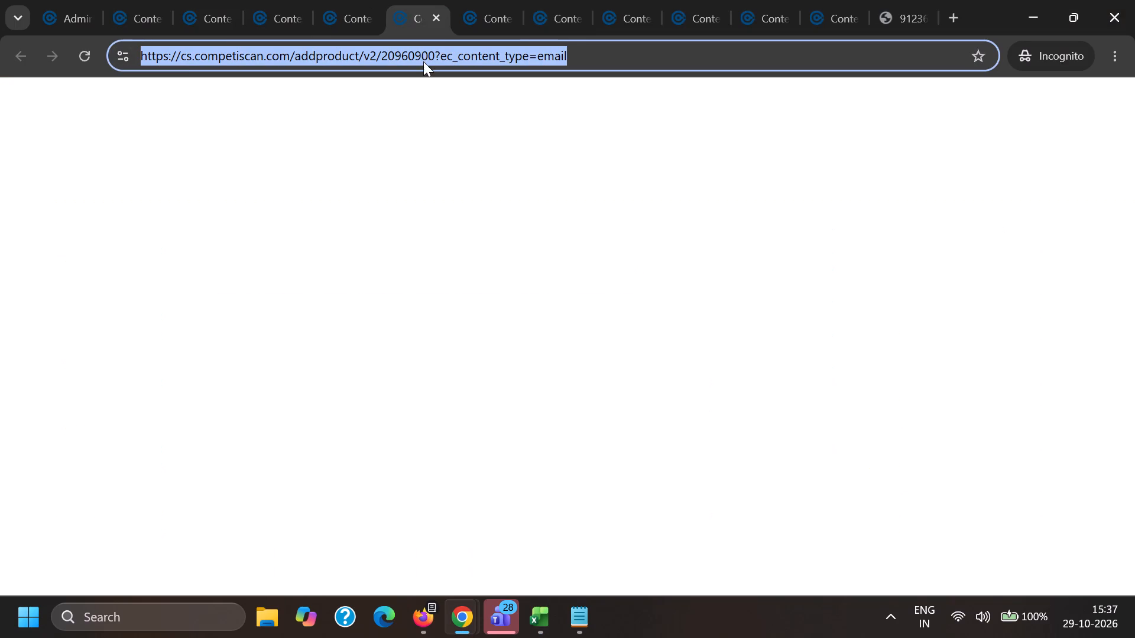
key("alt+Tab")
key("ctrl+v")
left_click(361, 323)
Copy product 20960946's page link into cell D7119 of the Excel tracker, the row for MUID 91227171.
key("alt+Tab")
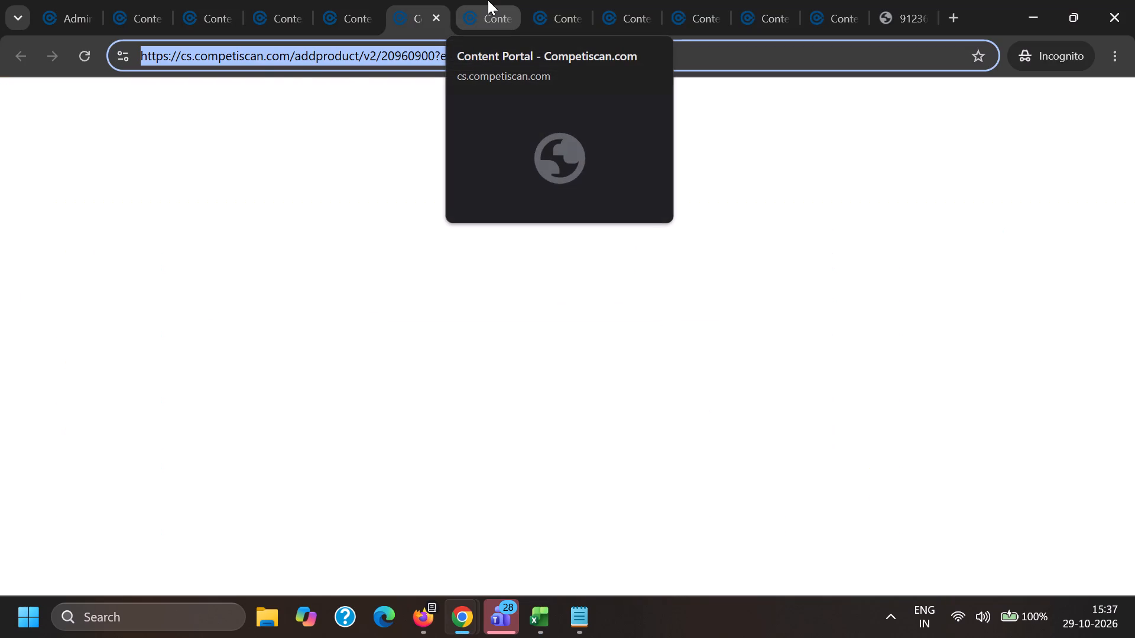
left_click(488, 0)
triple_click(500, 57)
key("ctrl+c")
key("alt+Tab")
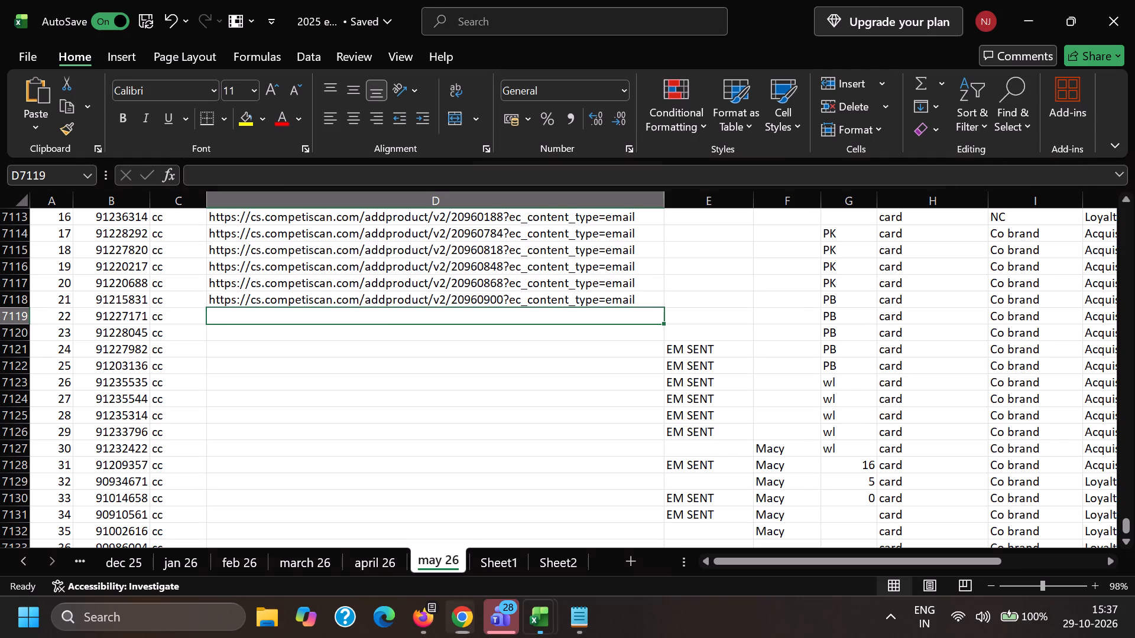
key("ctrl+v")
Copy product 20960987's page link into cell D7120 of the Excel tracker, the row for MUID 91228045.
left_click(432, 333)
key("alt+Tab")
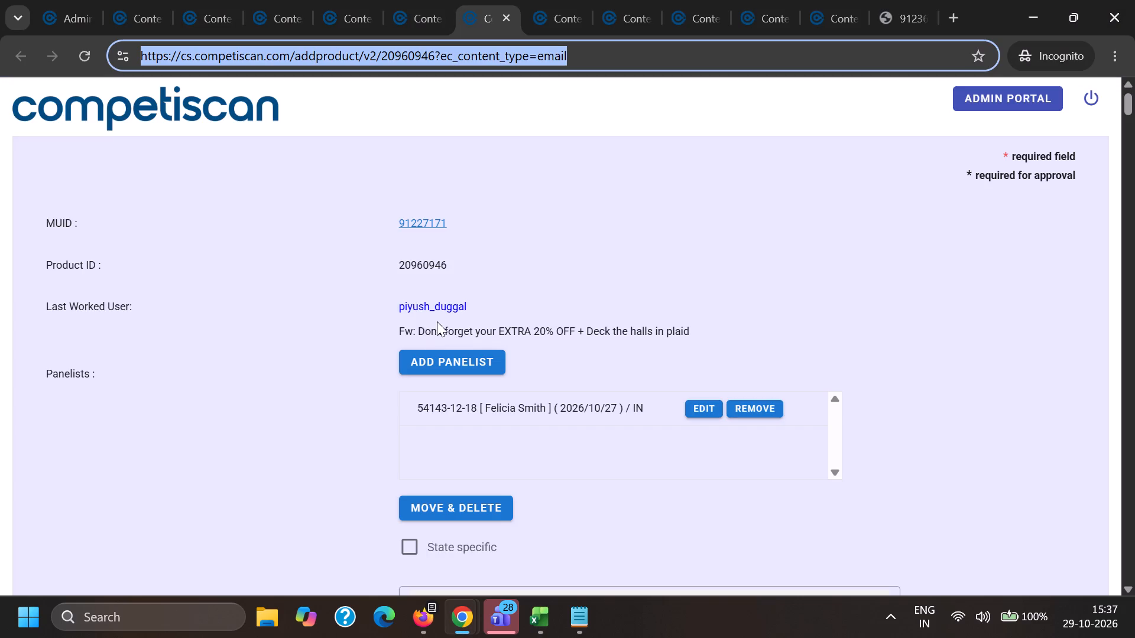
key("alt+Tab")
key("alt+Tab")
left_click(526, 0)
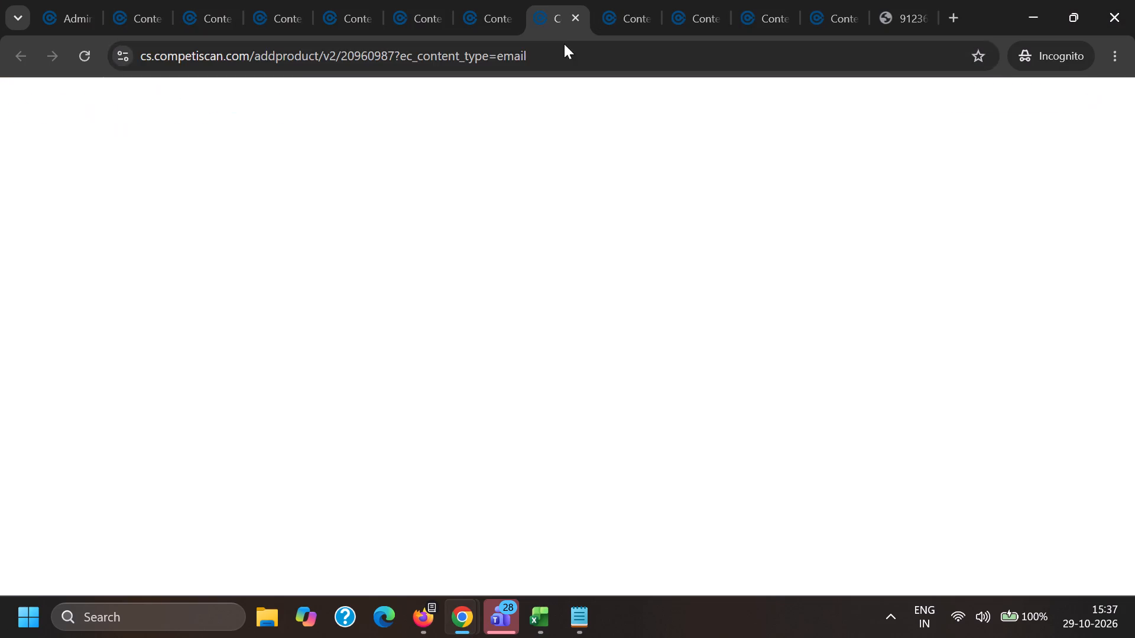
triple_click(567, 48)
key("ctrl+c")
key("alt+Tab")
key("ctrl+v")
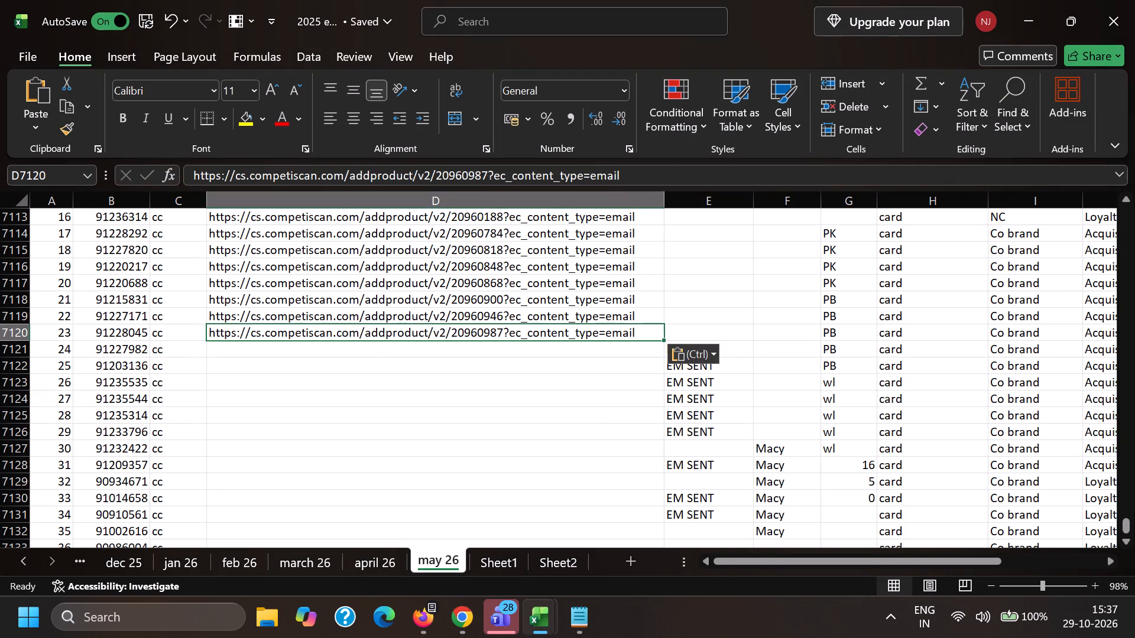
Copy product 20961065's page link into cell D7121 of the Excel tracker, the row for MUID 91227982.
left_click(296, 351)
key("alt+Tab")
left_click(630, 0)
triple_click(638, 52)
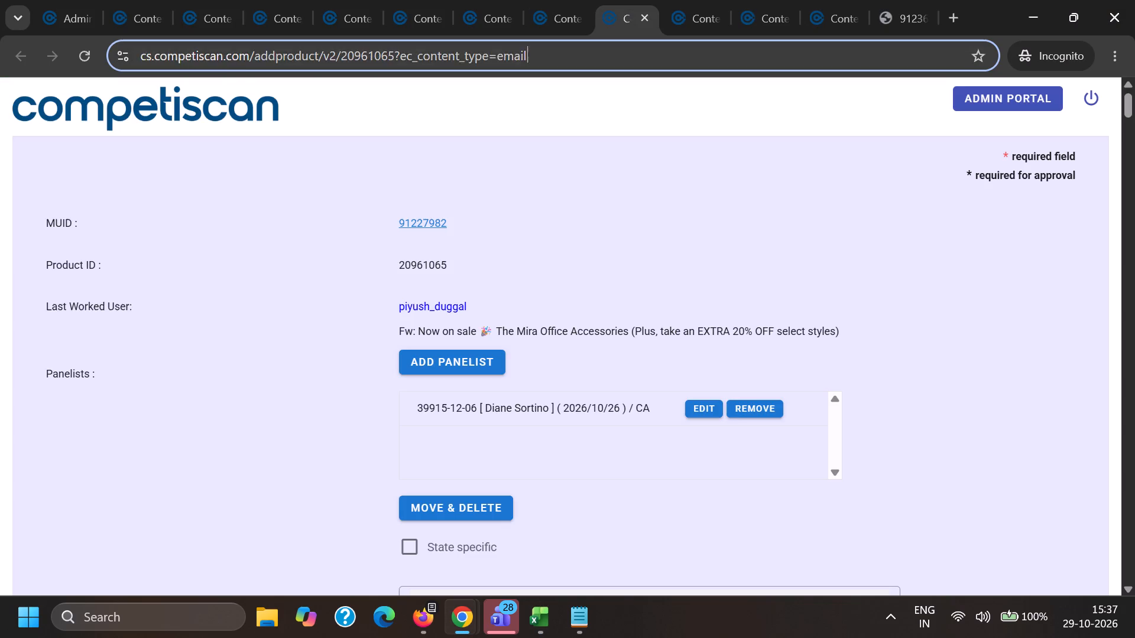
key("ctrl+c")
key("alt+Tab")
key("ctrl+v")
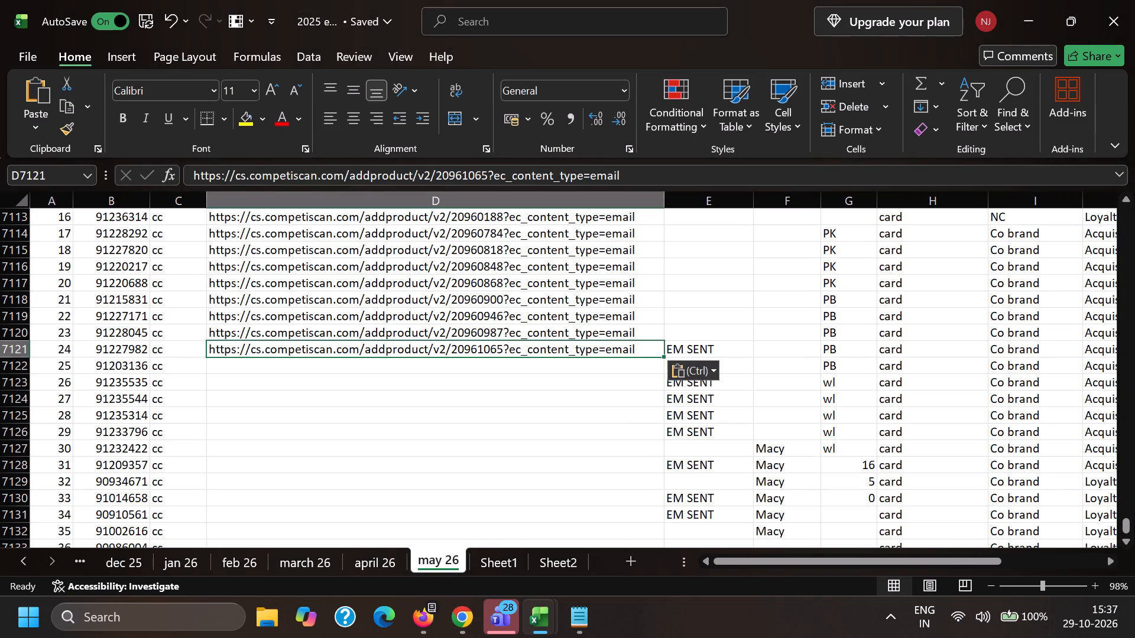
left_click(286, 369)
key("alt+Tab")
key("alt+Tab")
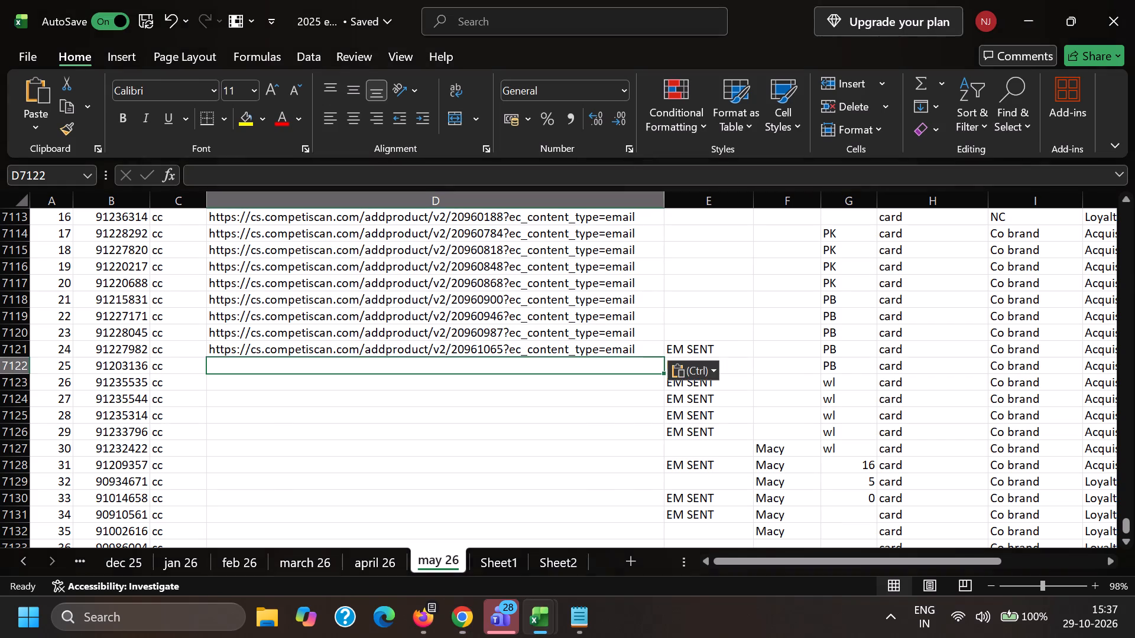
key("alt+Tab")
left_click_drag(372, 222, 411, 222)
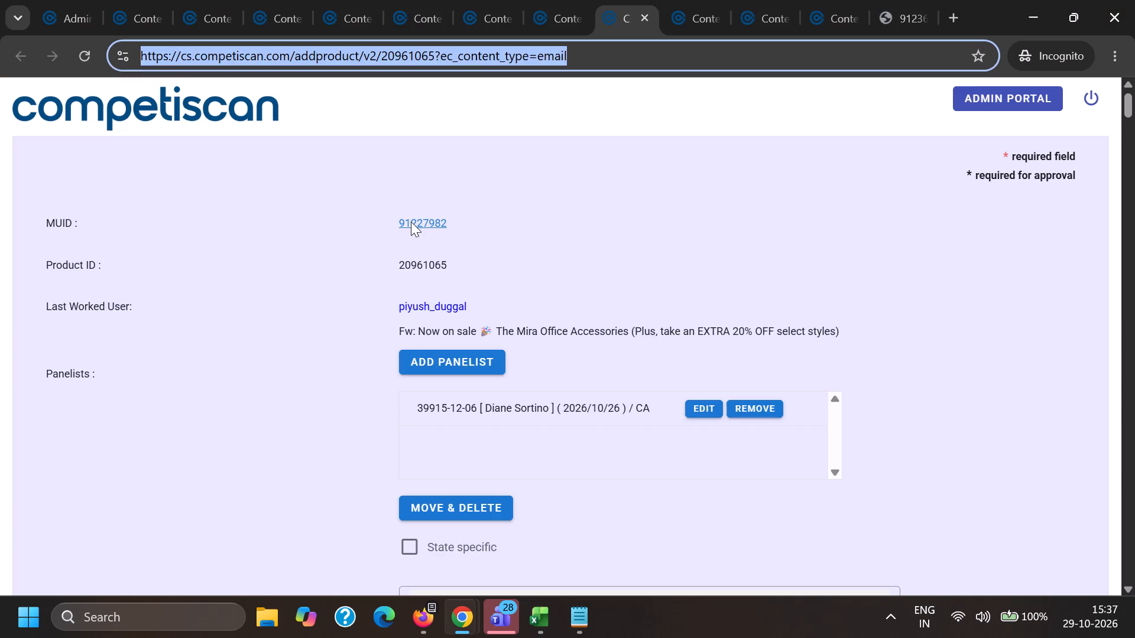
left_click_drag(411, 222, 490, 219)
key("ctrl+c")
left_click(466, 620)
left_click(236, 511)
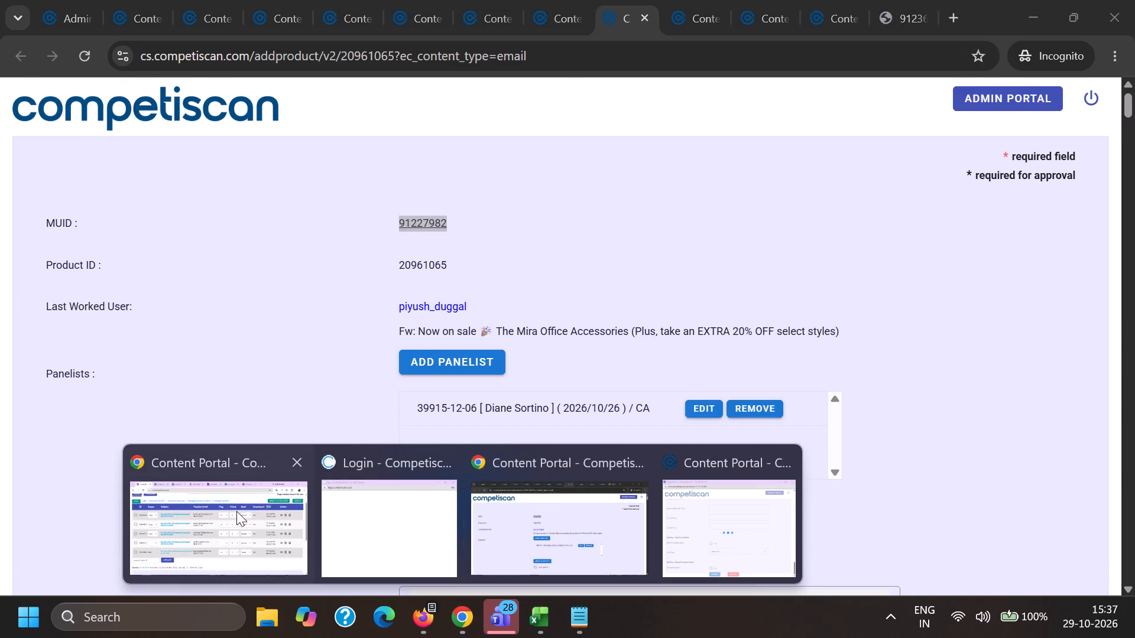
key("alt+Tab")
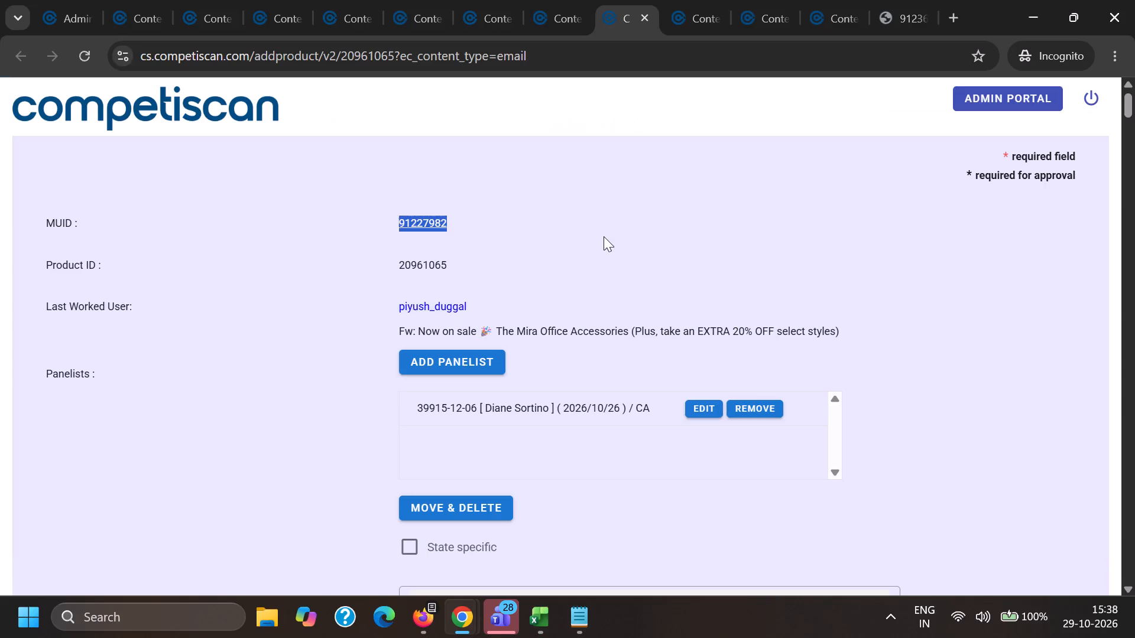
Open the processed PDF of product 20961065.
scroll(635, 331, "down", 3)
left_click(899, 471, "ctrl")
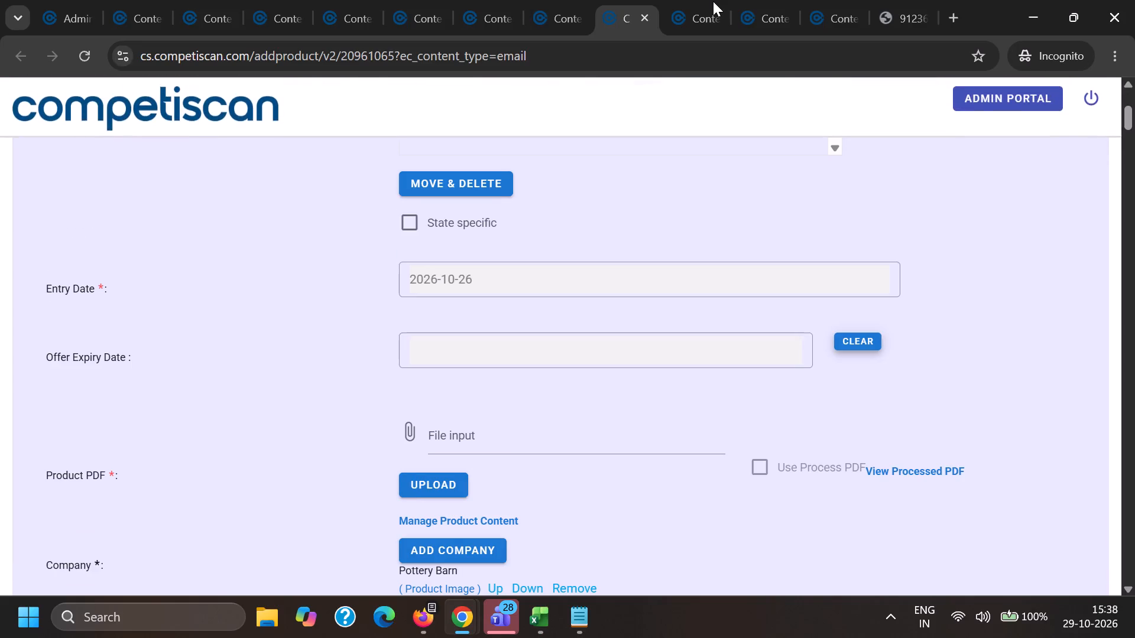
left_click(712, 0)
triple_click(716, 59)
key("ctrl+c")
key("alt+Tab")
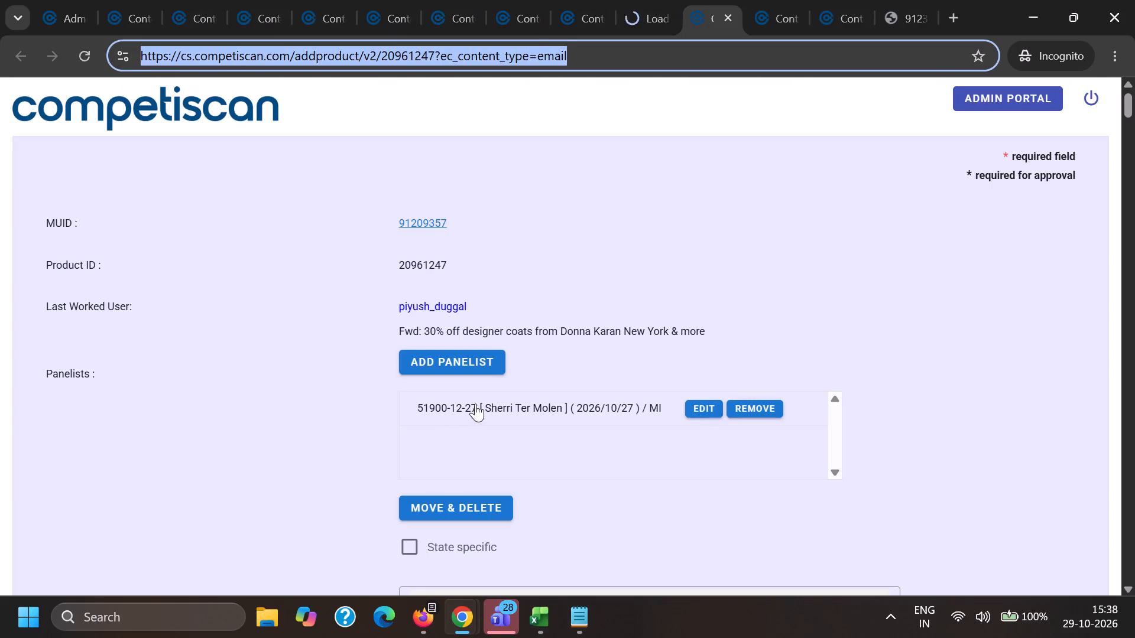
key("alt+Tab")
key("alt+Tab")
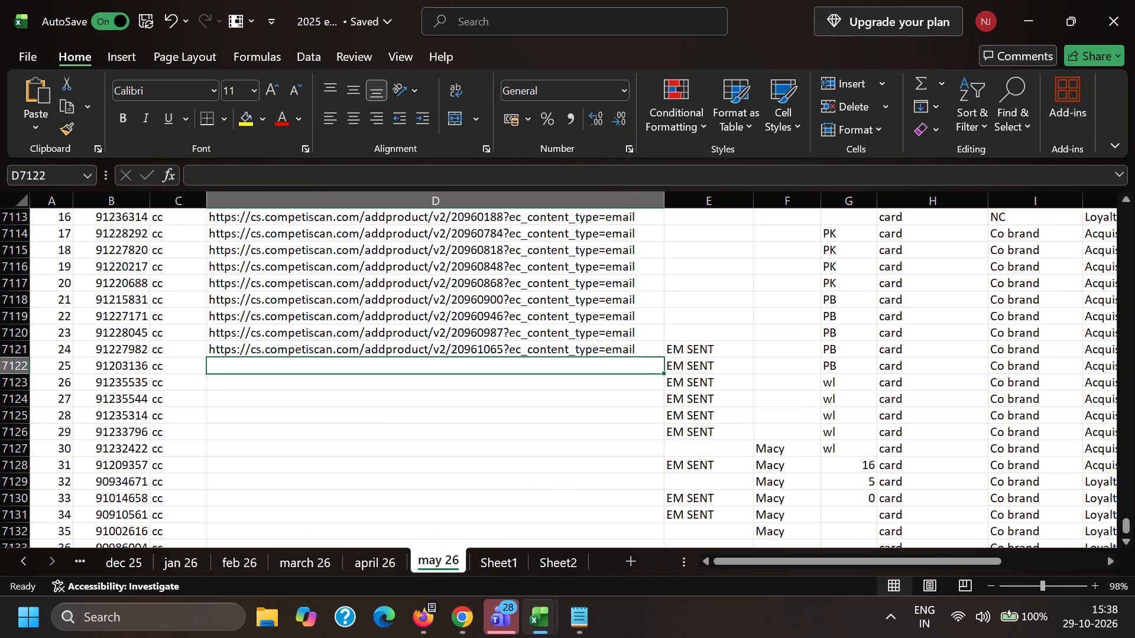
left_click(516, 448)
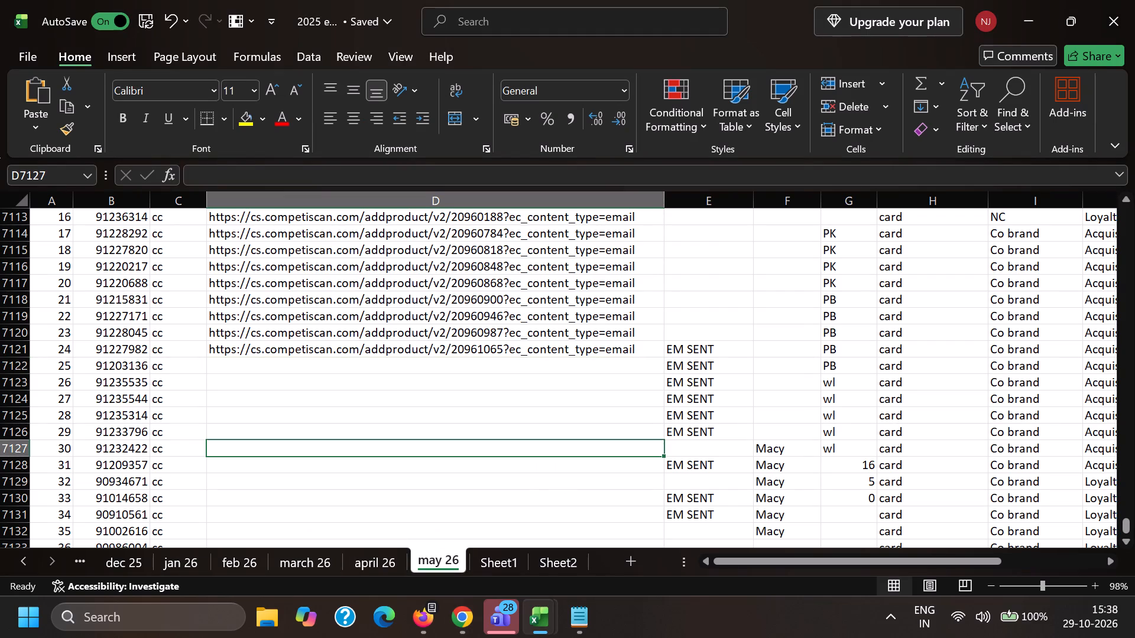
left_click(276, 465)
key("ctrl+v")
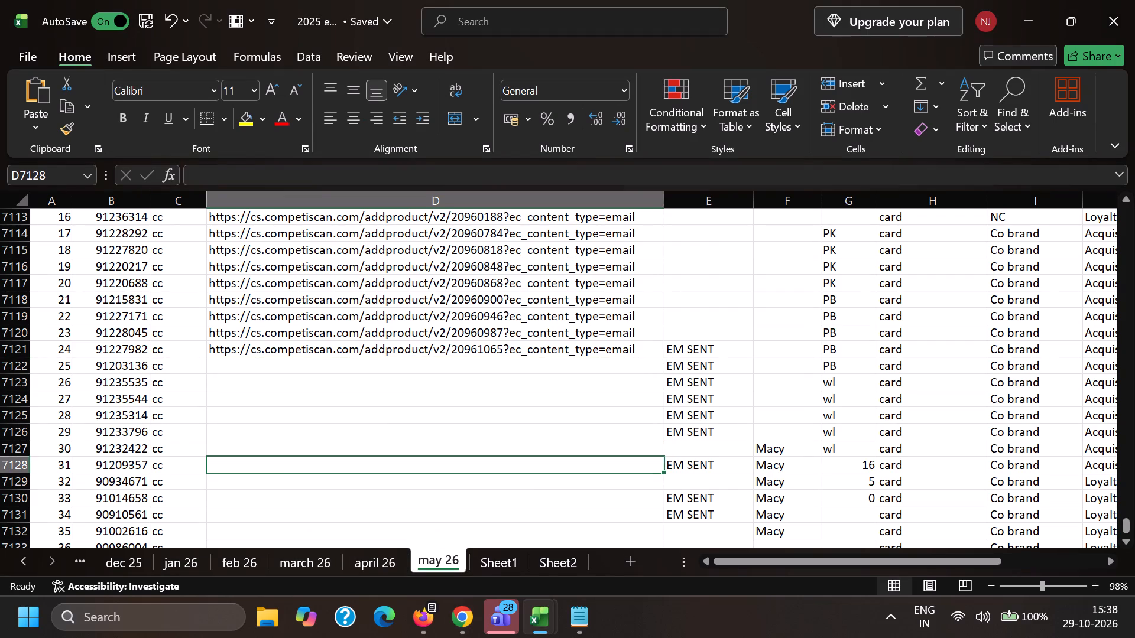
Move the block of EM SENT and Macy entries starting at E7121 in columns E and F down one row, to E7122.
left_click(677, 351)
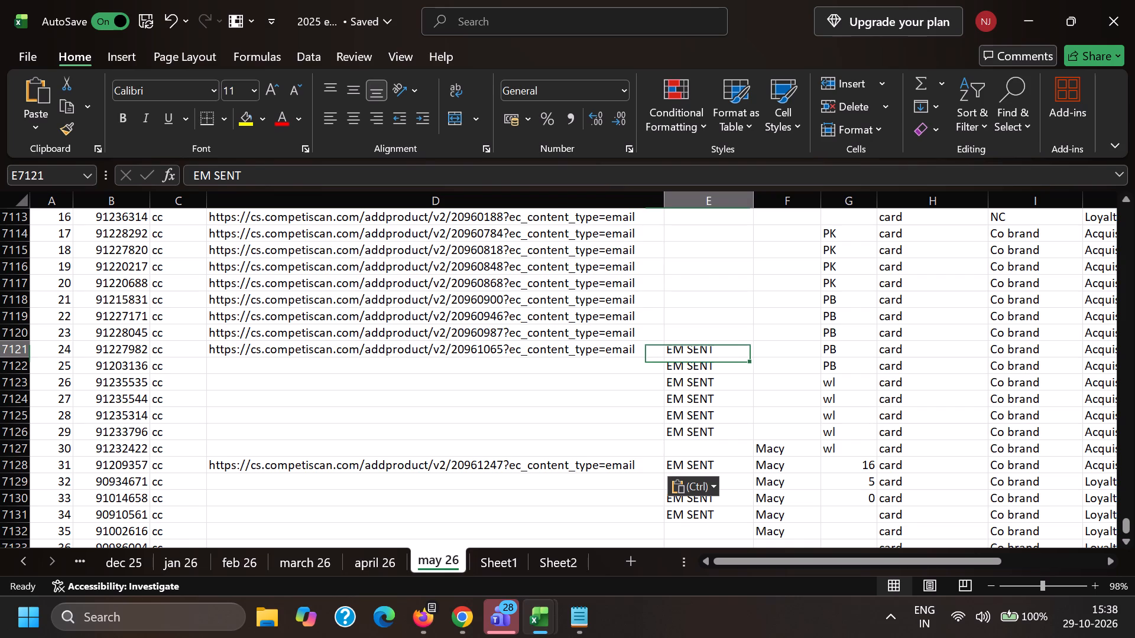
key("shift+Right")
key("shift+Right")
key("shift+Right")
key("shift+Right")
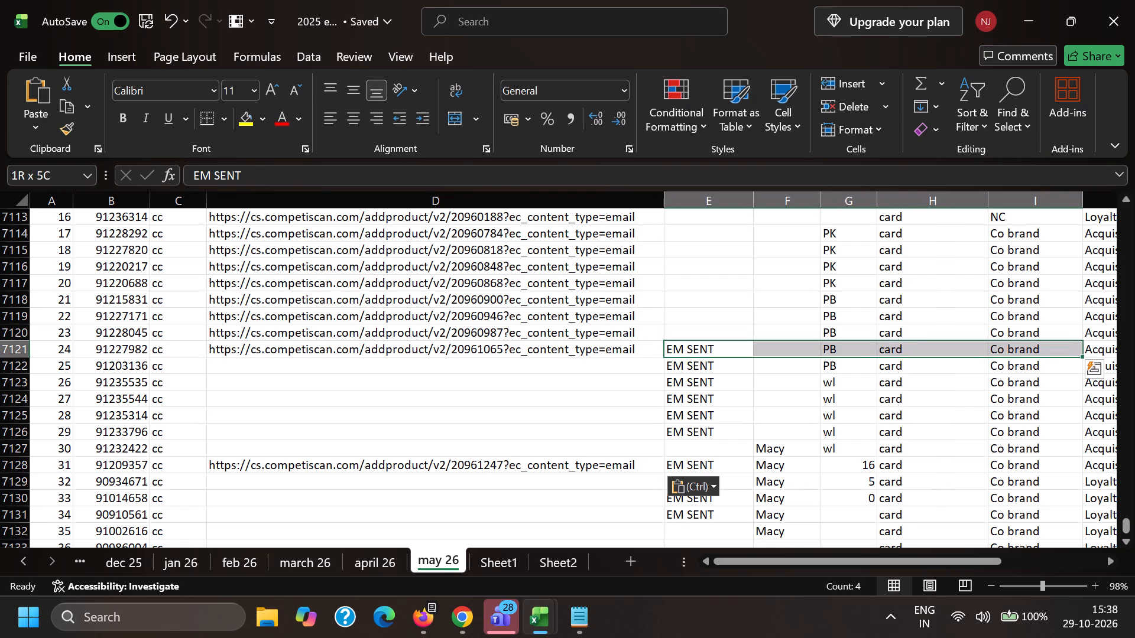
key("shift+Left")
key("shift+Left")
key("shift+Left")
key("shift+Left")
key("shift+Right")
key("shift+Down")
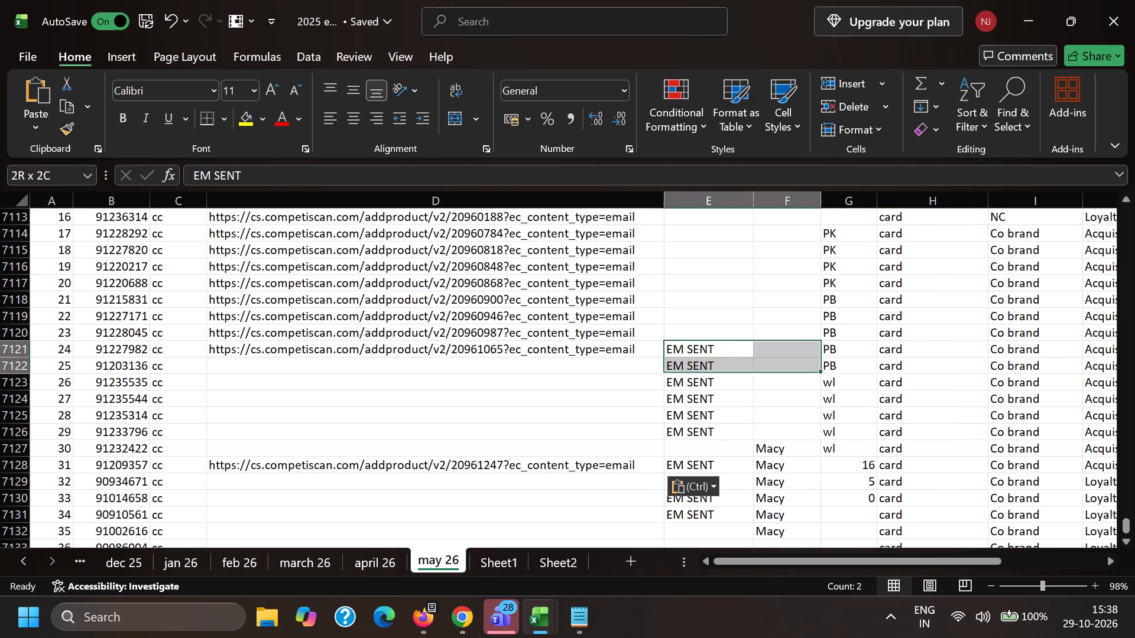
key("shift+Down")
key("shift+Down")
key("shift+Down")
key("shift+Down")
key("shift+Down")
key("shift+Down")
key("shift+Down")
key("shift+Down")
key("shift+Down")
key("shift+Down")
key("shift+Down")
key("shift+Down")
key("shift+Down")
key("shift+Down")
key("shift+Down")
key("shift+Down")
key("shift+Down")
key("shift+Down")
key("shift+Down")
key("shift+Down")
key("shift+Down")
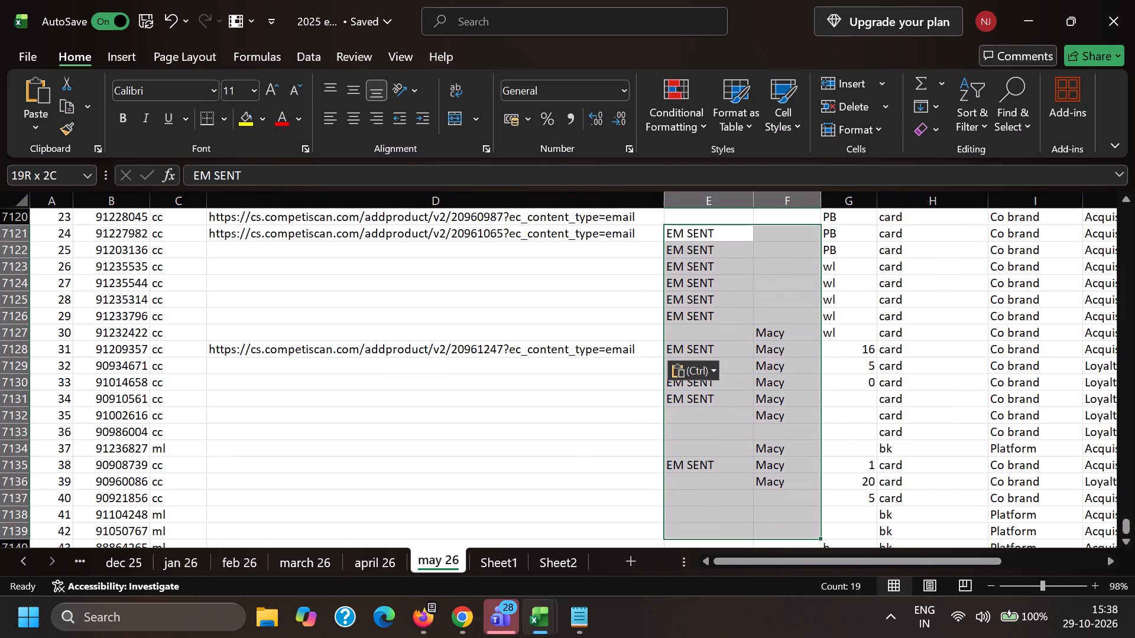
key("shift+Down")
key("shift+Down")
key("shift+Down")
key("shift+Down")
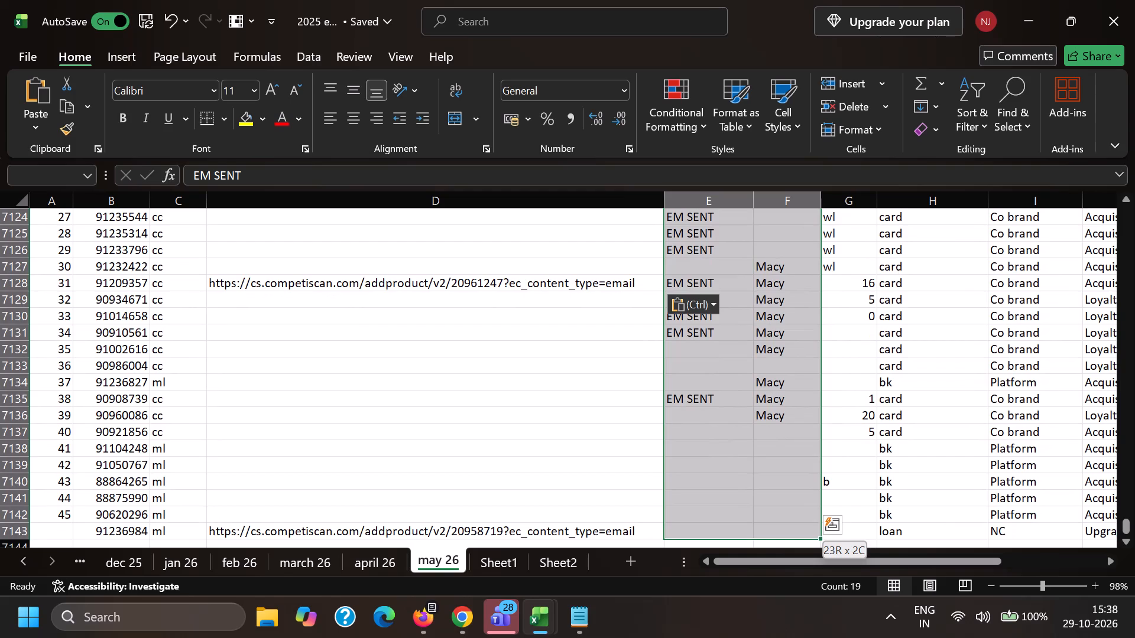
key("ctrl+x")
key("Down")
key("ctrl+v")
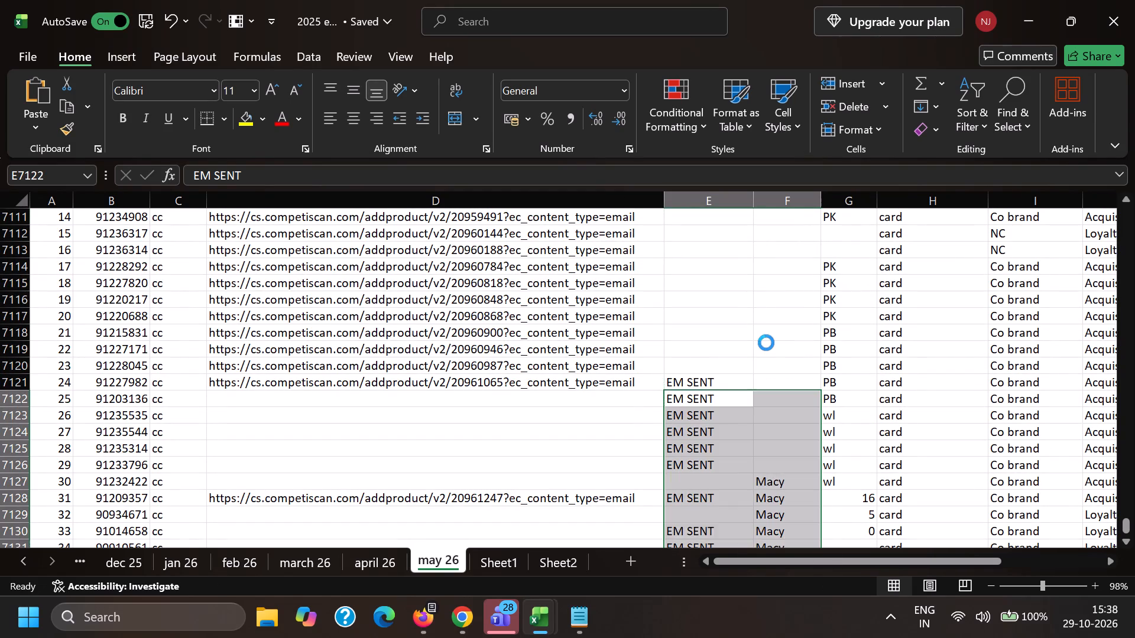
key("Left")
key("Left")
Copy product 20961320's page link into cell D7130 of the Excel tracker, the row for MUID 91014658.
key("alt+Tab")
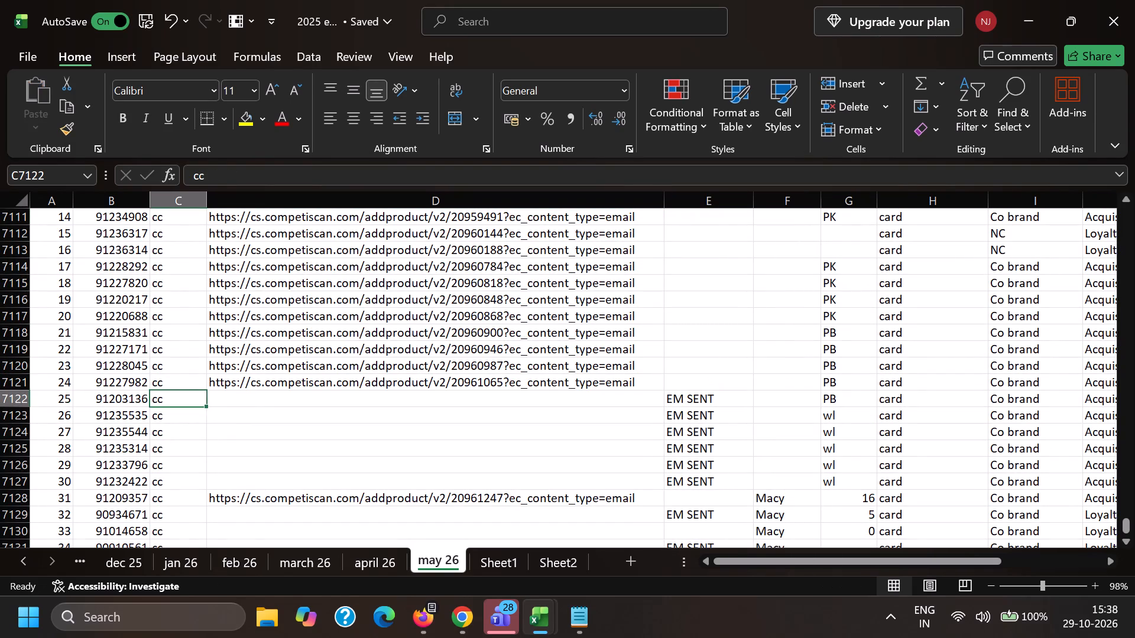
key("alt+Tab")
key("alt+Tab")
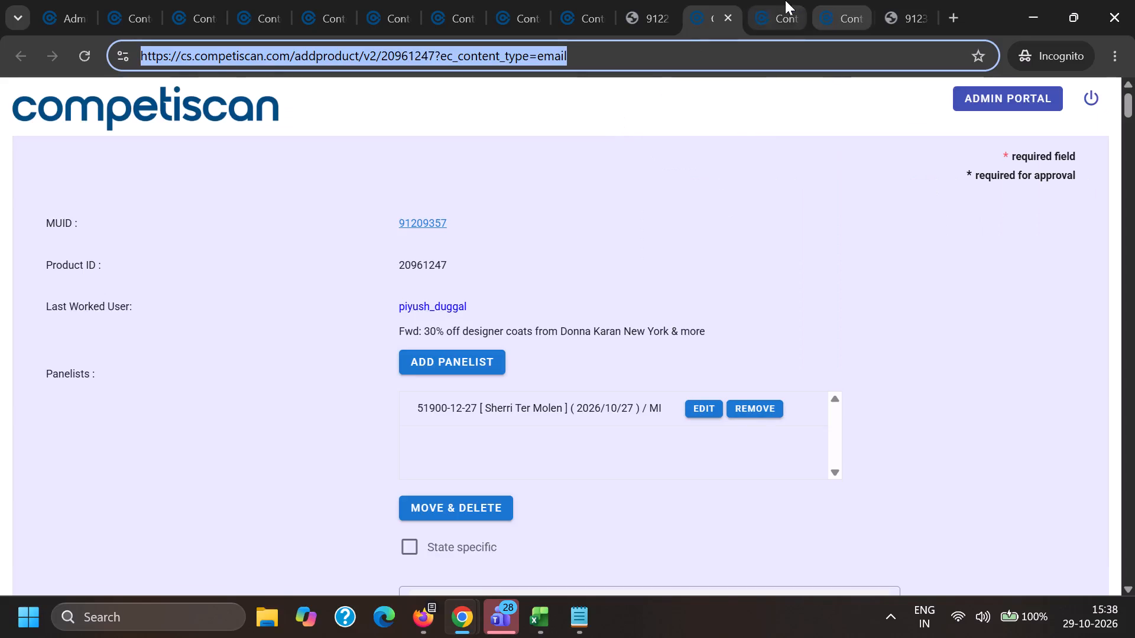
left_click(785, 0)
triple_click(773, 49)
key("ctrl+c")
key("alt+Tab")
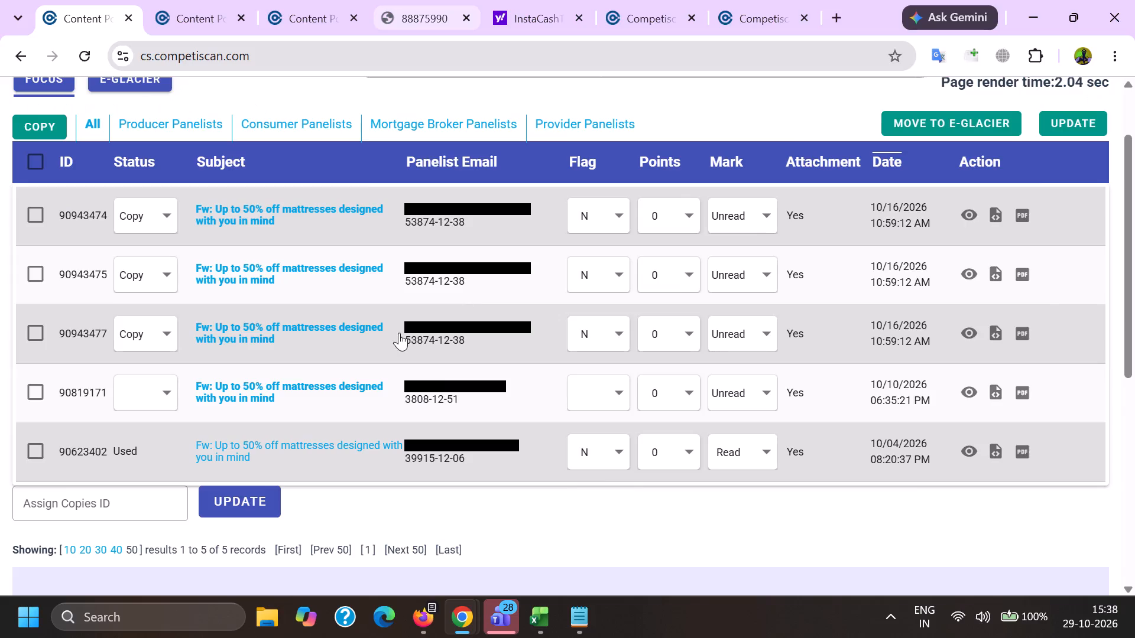
key("alt+Tab")
key("alt+Tab")
scroll(223, 460, "down", 3)
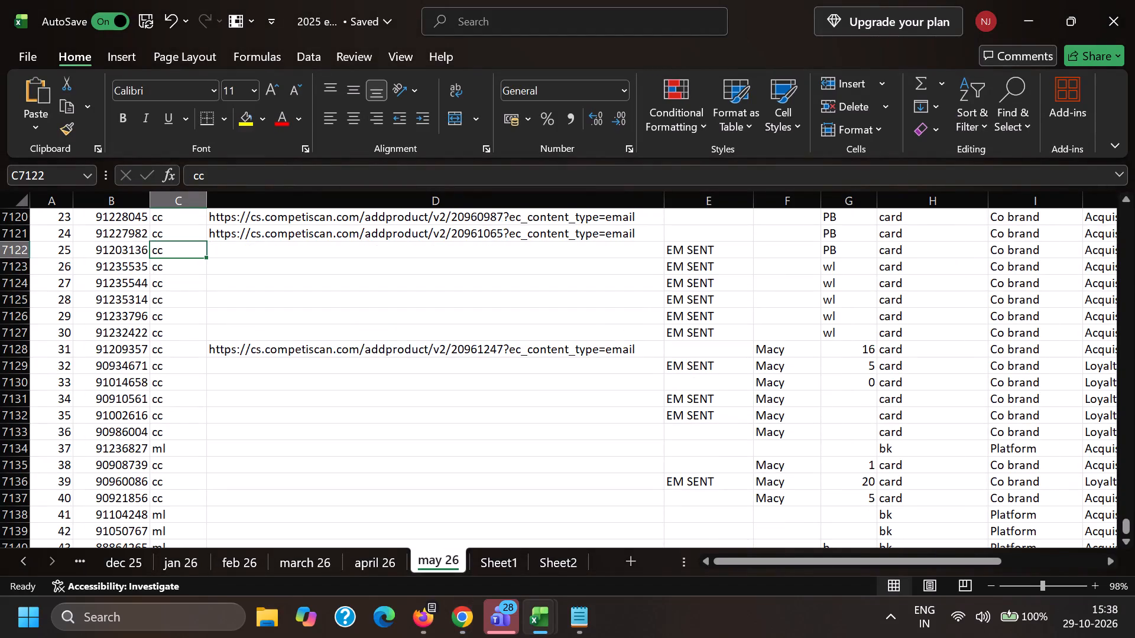
left_click(223, 382)
key("ctrl+v")
Close the product page after 20961320 and the 91236 page beside it in the incognito browser window.
left_click(289, 405)
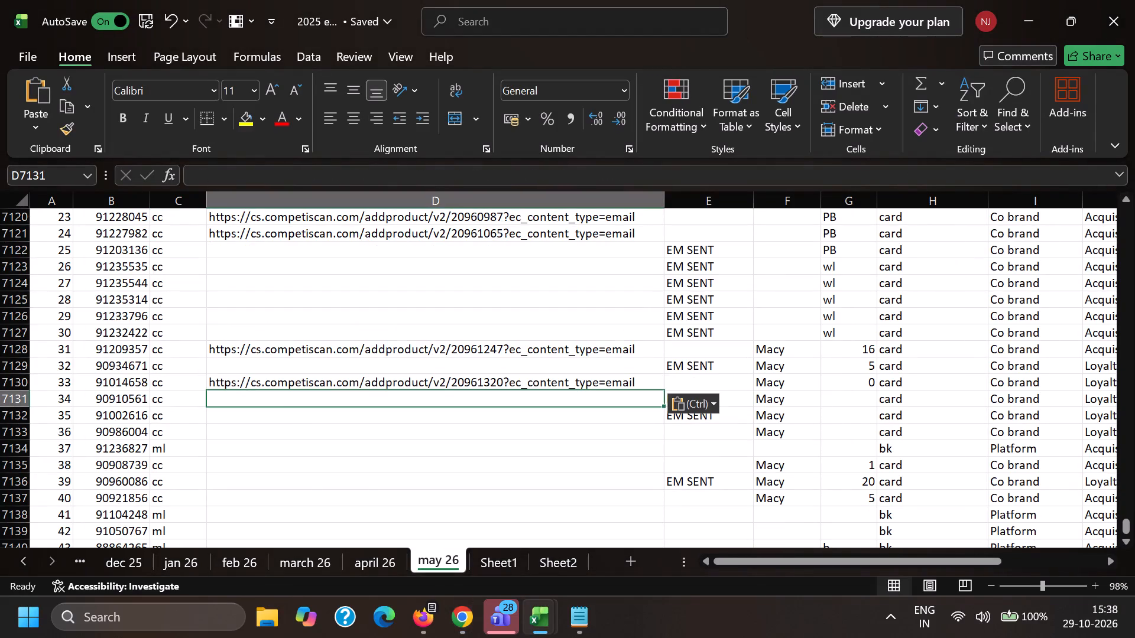
key("alt+Tab")
key("alt+Tab")
key("alt+Tab")
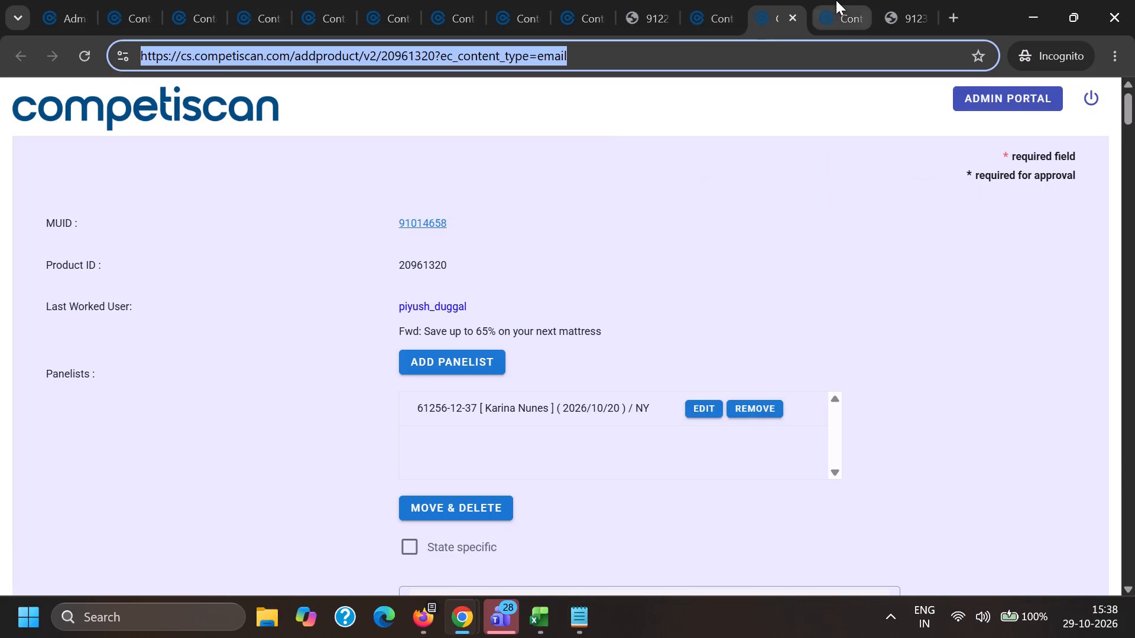
left_click(840, 0)
left_click(853, 15)
left_click(853, 15)
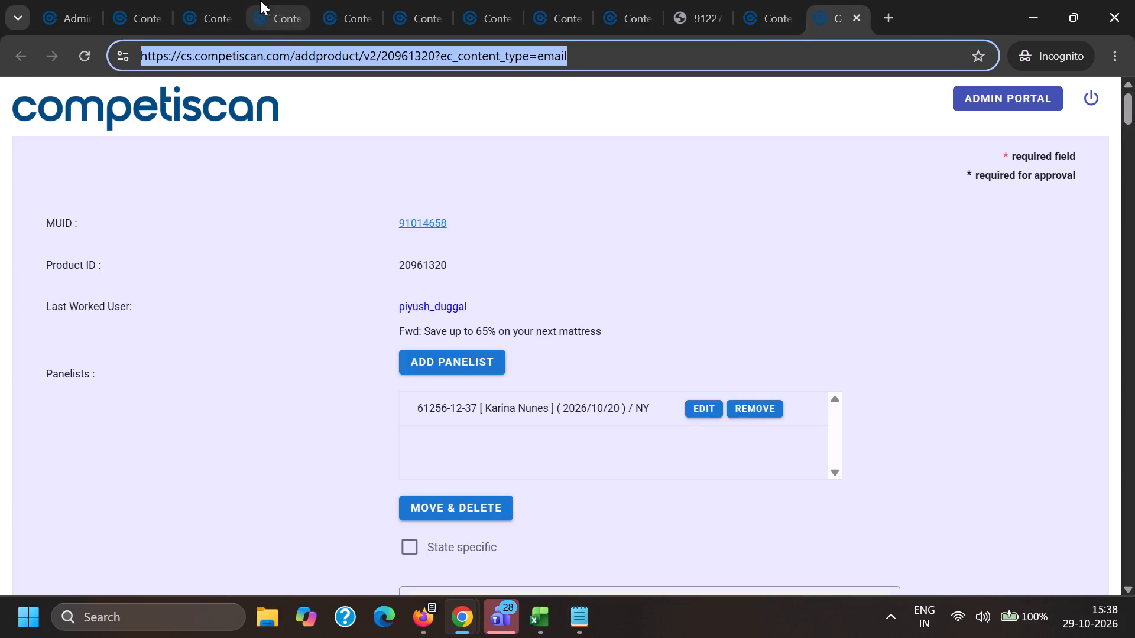
Open the processed PDFs of products 20960784 and 20960818 from their product pages.
left_click(152, 0)
scroll(463, 168, "down", 4)
left_click(869, 383, "ctrl")
key("ctrl+Tab")
key("ctrl+Tab")
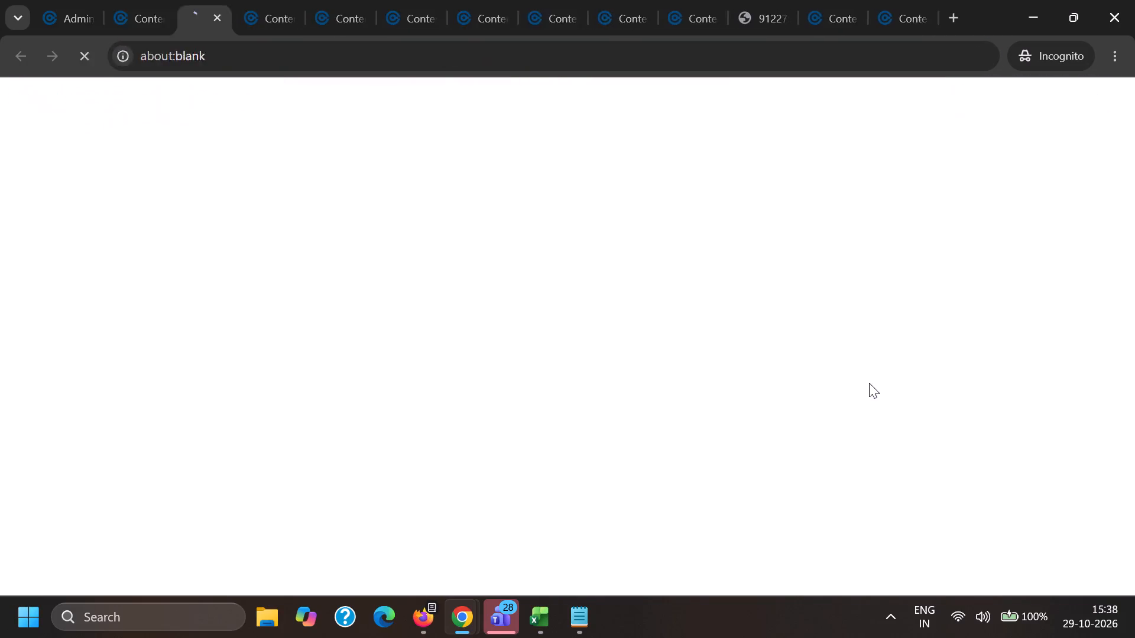
scroll(862, 376, "down", 5)
left_click(892, 292, "ctrl")
Open the processed PDFs of products 20960848 and 20960868 from their product pages.
key("ctrl+Tab")
key("ctrl+Tab")
scroll(786, 308, "down", 6)
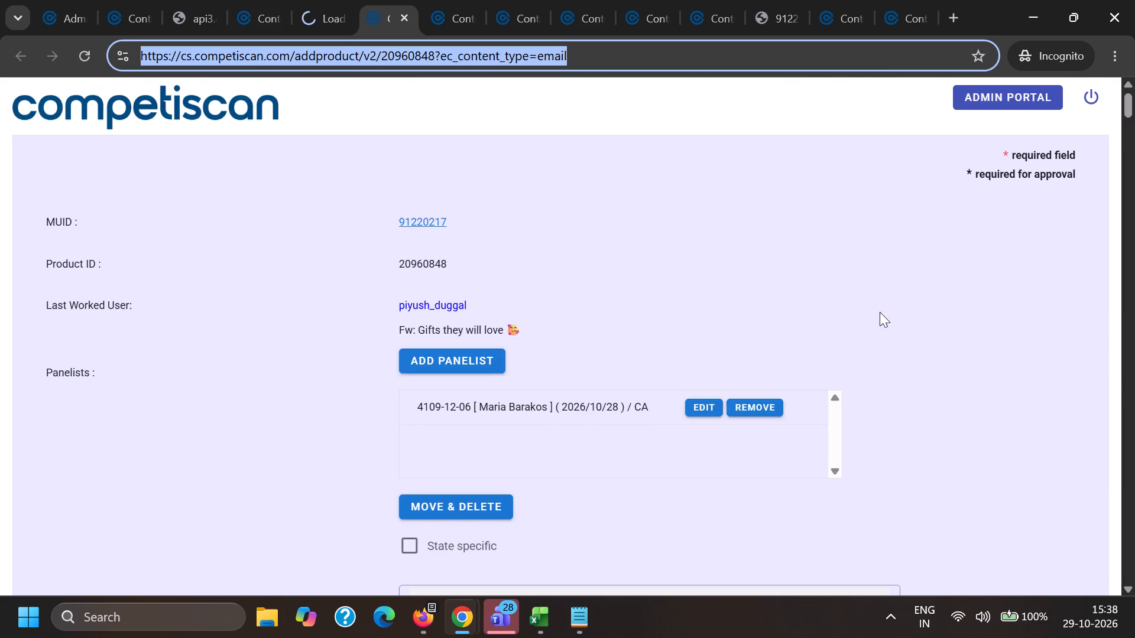
left_click(889, 204, "ctrl")
key("ctrl+Tab")
key("ctrl+Tab")
scroll(841, 250, "down", 6)
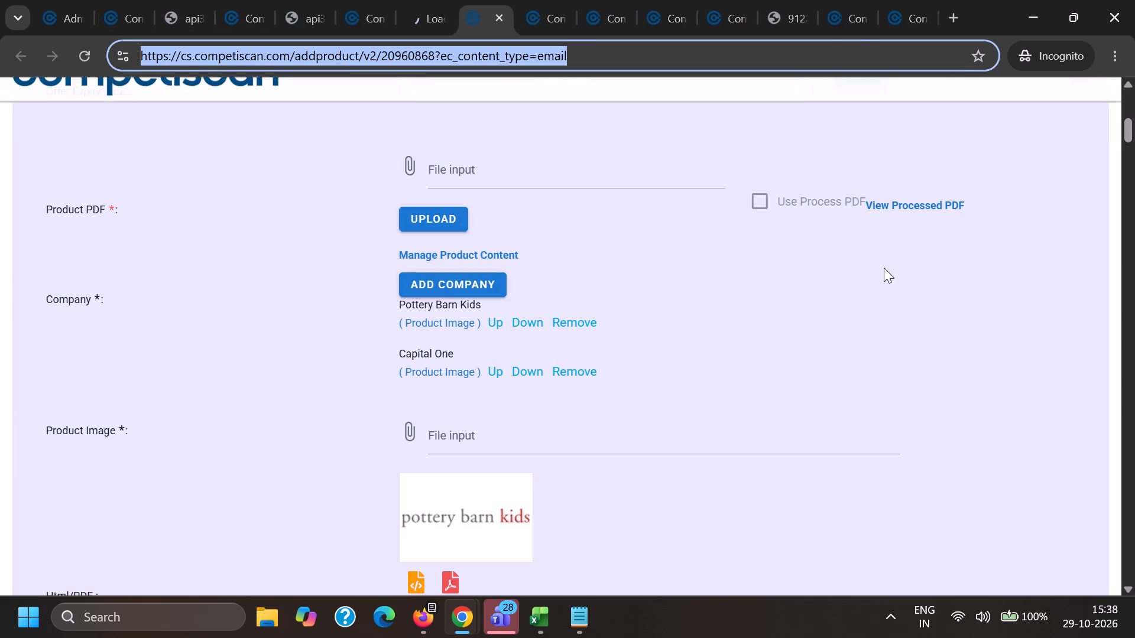
left_click(885, 208, "ctrl")
Open the processed PDFs of products 20960900 and 20960946 from their product pages.
key("ctrl+Tab")
key("ctrl+Tab")
scroll(862, 261, "down", 4)
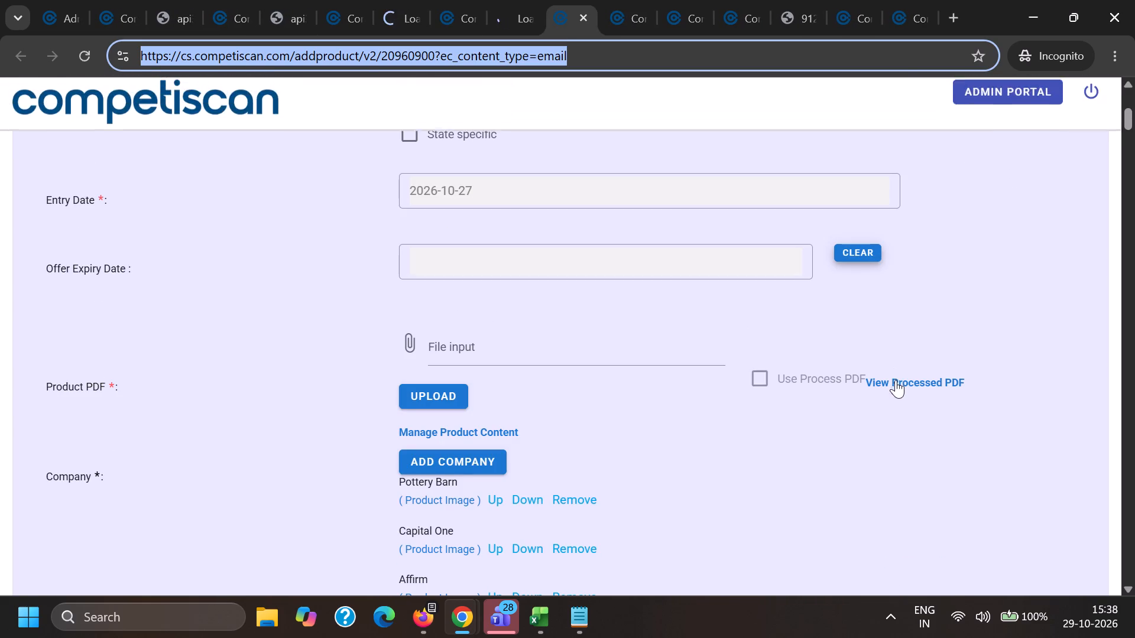
left_click(896, 380, "ctrl")
key("ctrl+Tab")
key("ctrl+Tab")
scroll(838, 352, "down", 6)
left_click(875, 203, "ctrl")
Open the processed PDF of product 20960987 from its product page.
key("ctrl+Tab")
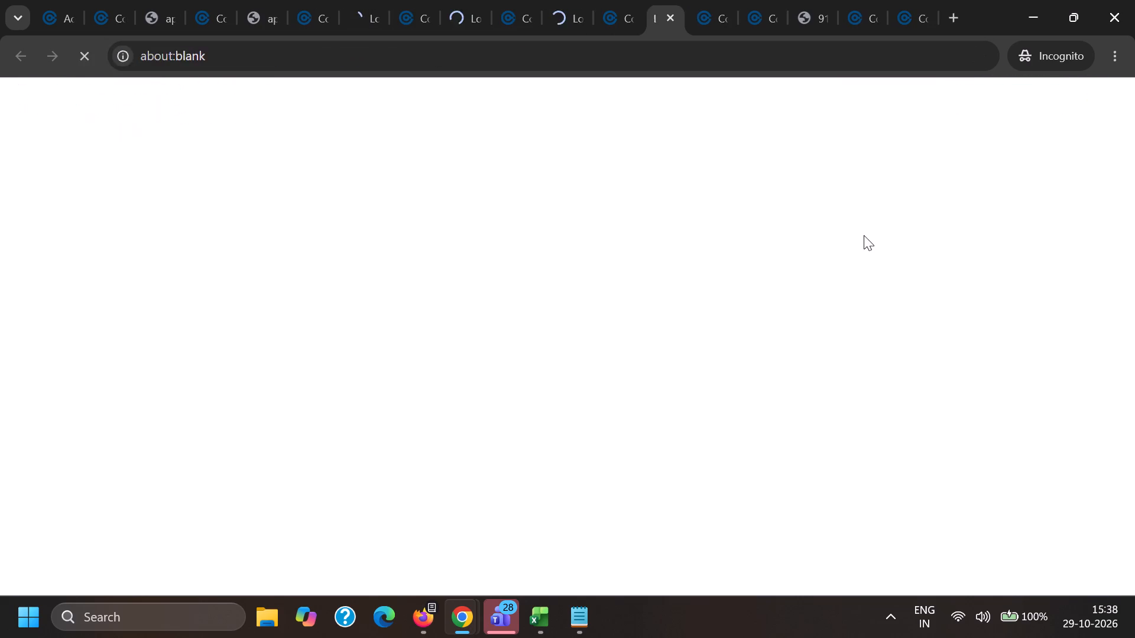
key("ctrl+Tab")
scroll(847, 257, "down", 6)
left_click(900, 222, "ctrl")
Check the processed PDF of product 20961065, enable Use Process PDF for it, and approve the product.
key("ctrl+Tab")
key("ctrl+Tab")
scroll(886, 274, "down", 5)
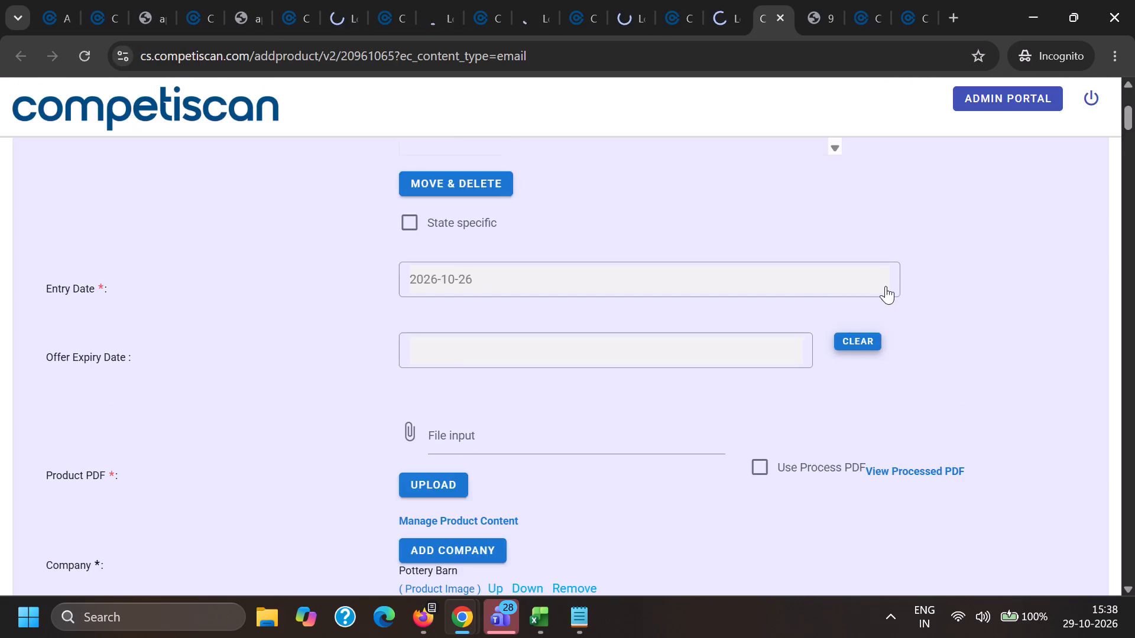
scroll(867, 337, "up", 3)
left_click(836, 6)
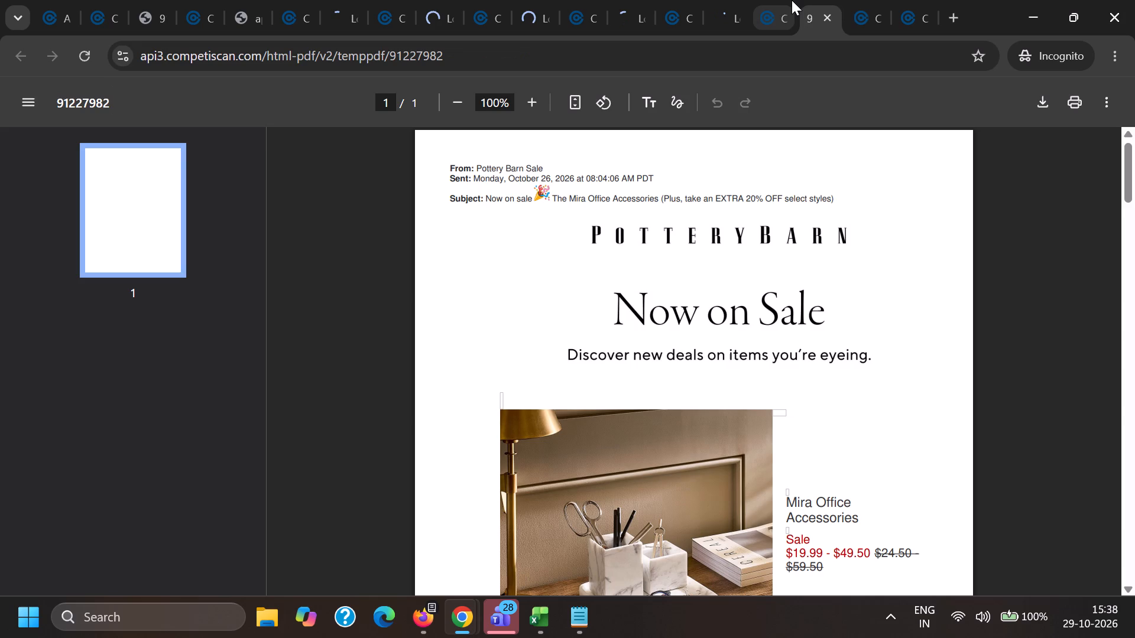
left_click(766, 0)
left_click(767, 285)
left_click(758, 408)
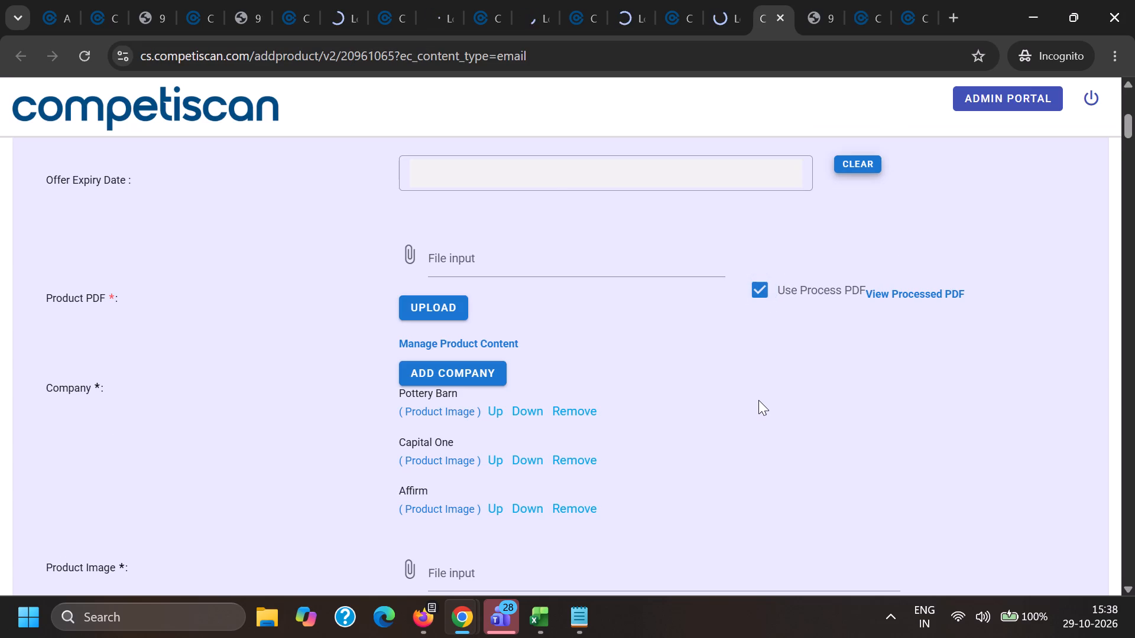
key("End")
scroll(668, 419, "down", 10)
left_click(446, 577)
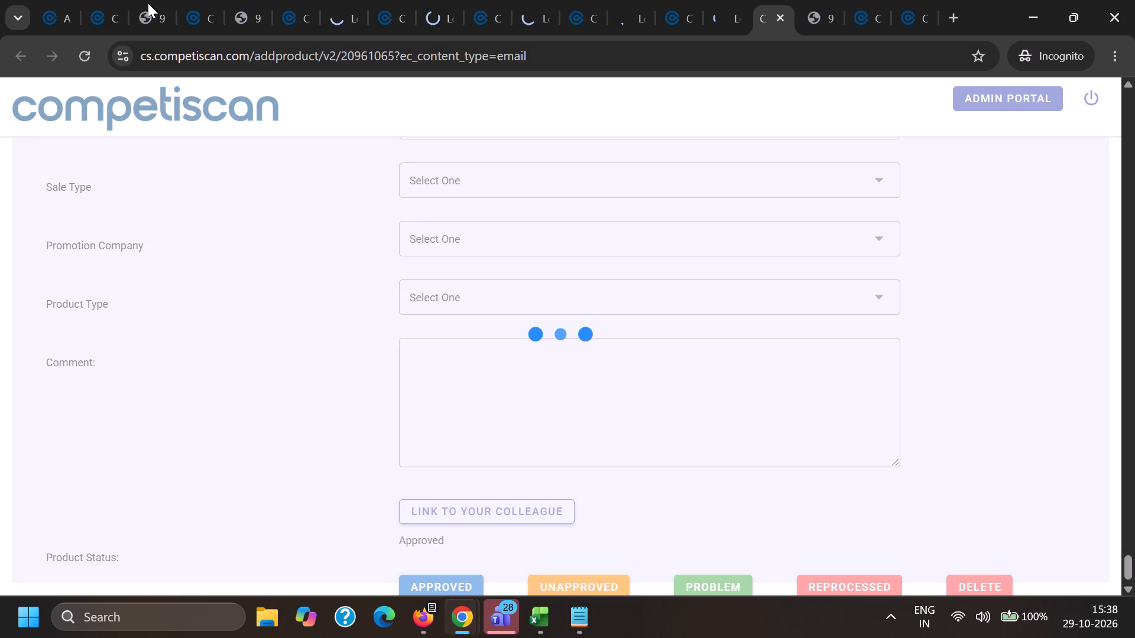
Check the processed PDF of product 20960784, enable Use Process PDF for it, and approve the product.
left_click(148, 0)
left_click(106, 0)
left_click(748, 382)
key("End")
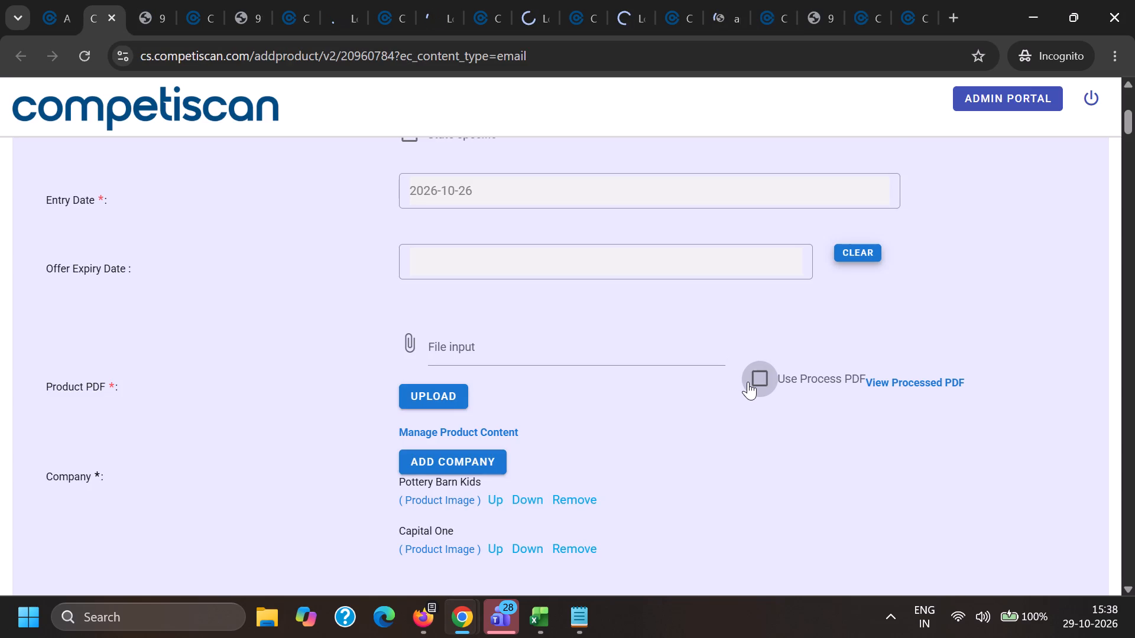
scroll(576, 549, "down", 6)
left_click(422, 572)
Check the processed PDF of product 20960818, enable Use Process PDF for it, and approve the product.
left_click(227, 0)
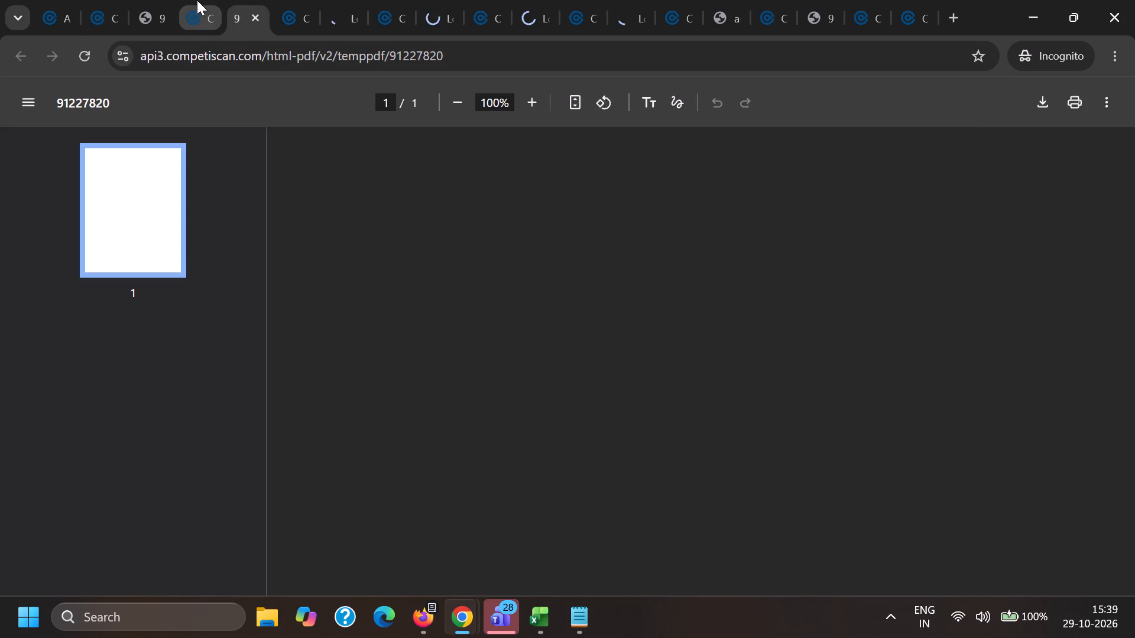
left_click(197, 0)
left_click(770, 294)
key("End")
scroll(571, 438, "down", 5)
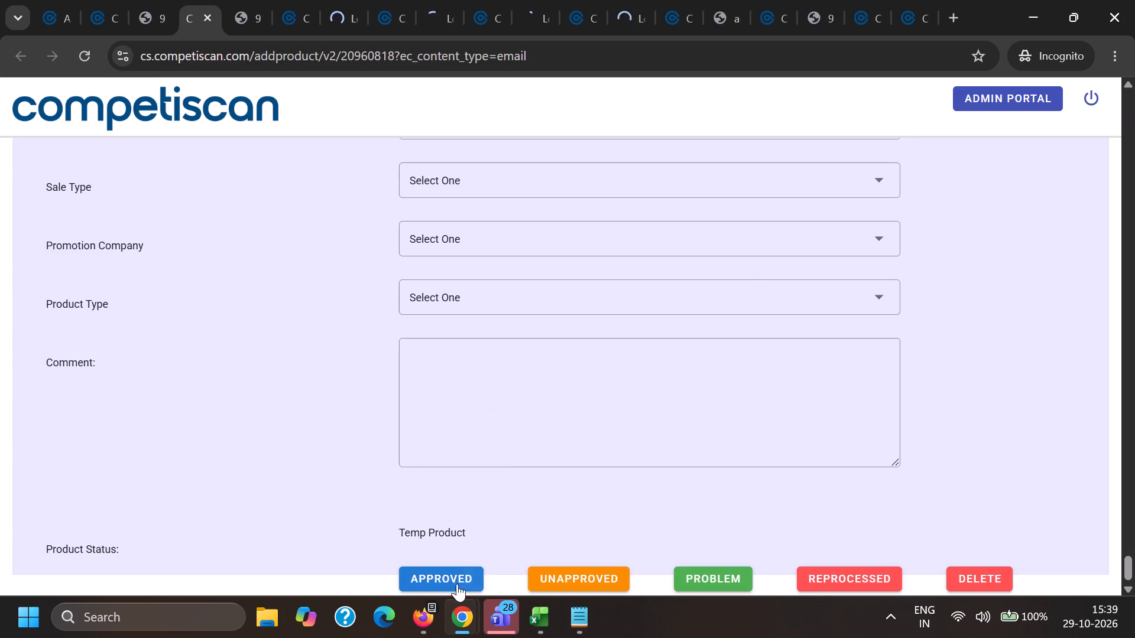
left_click(456, 582)
Check the processed PDF of product 20960987, enable Use Process PDF, and add Affirm to its companies.
left_click(723, 0)
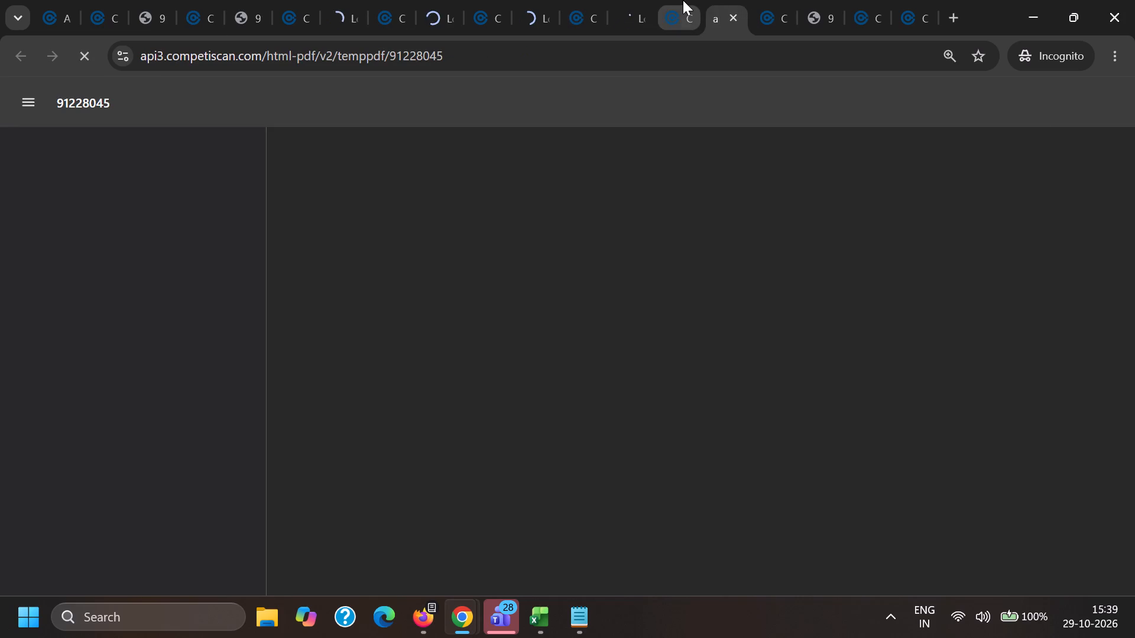
left_click(683, 0)
left_click(769, 218)
left_click(462, 302)
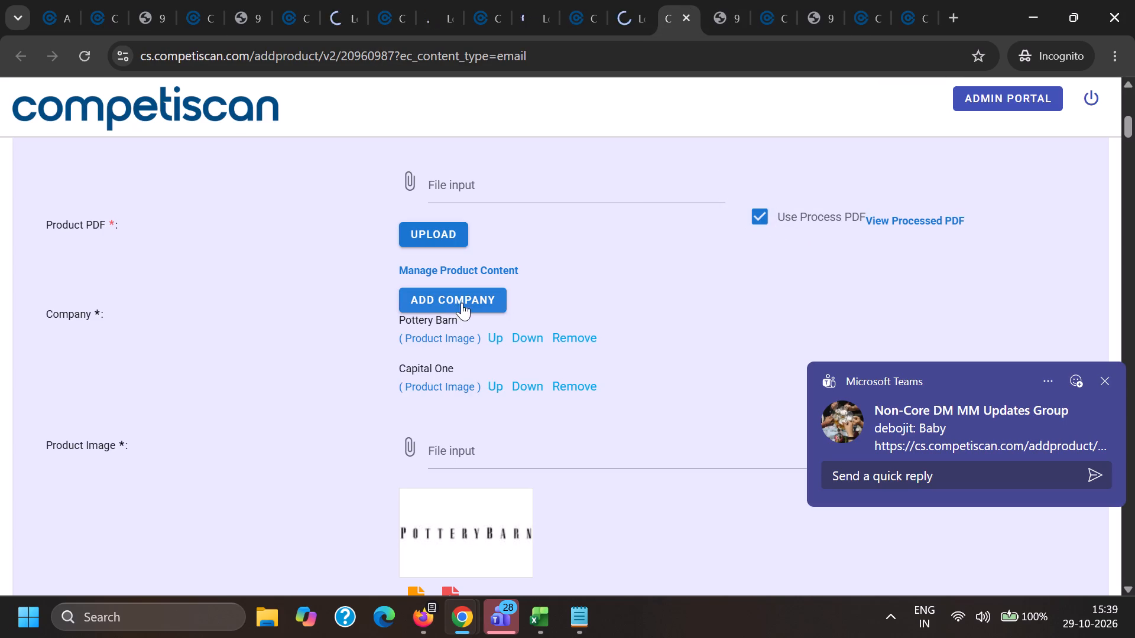
key("a")
key("f")
type("firm")
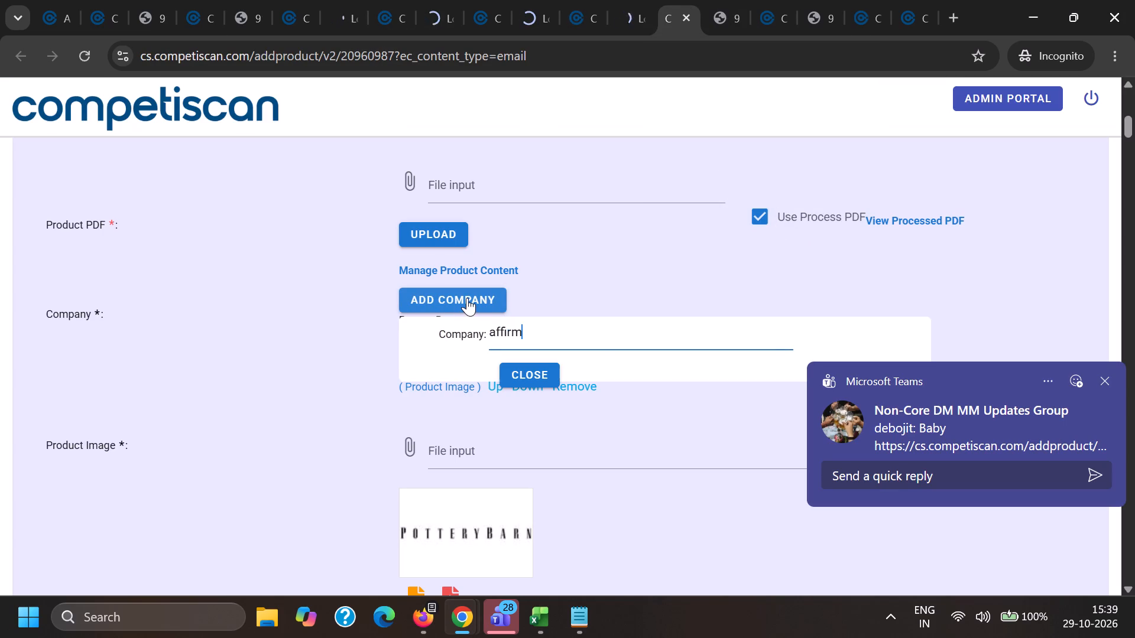
left_click(527, 376)
Review the company list of product 20960987 and approve the product.
scroll(498, 279, "down", 1)
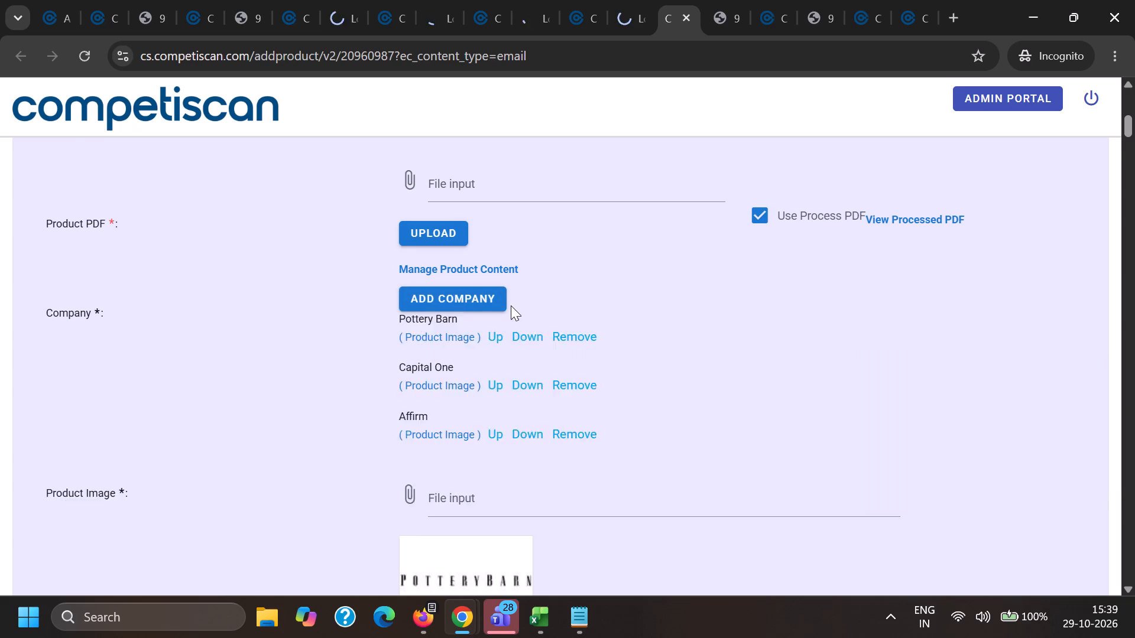
scroll(511, 305, "down", 7)
scroll(945, 324, "up", 9)
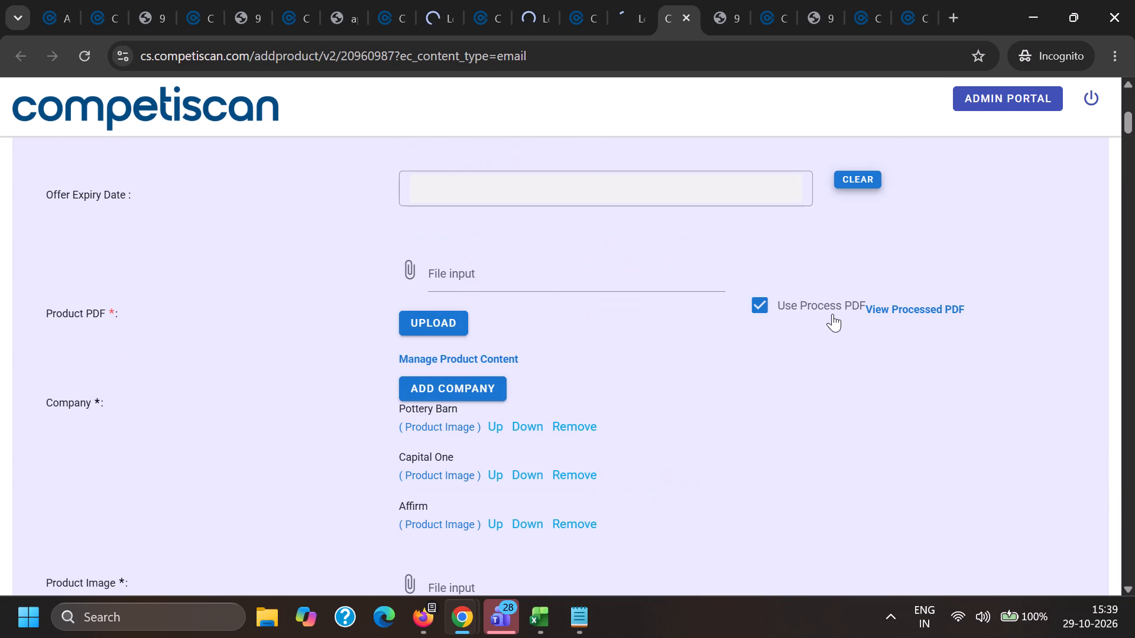
left_click(814, 411)
key("End")
scroll(638, 464, "down", 5)
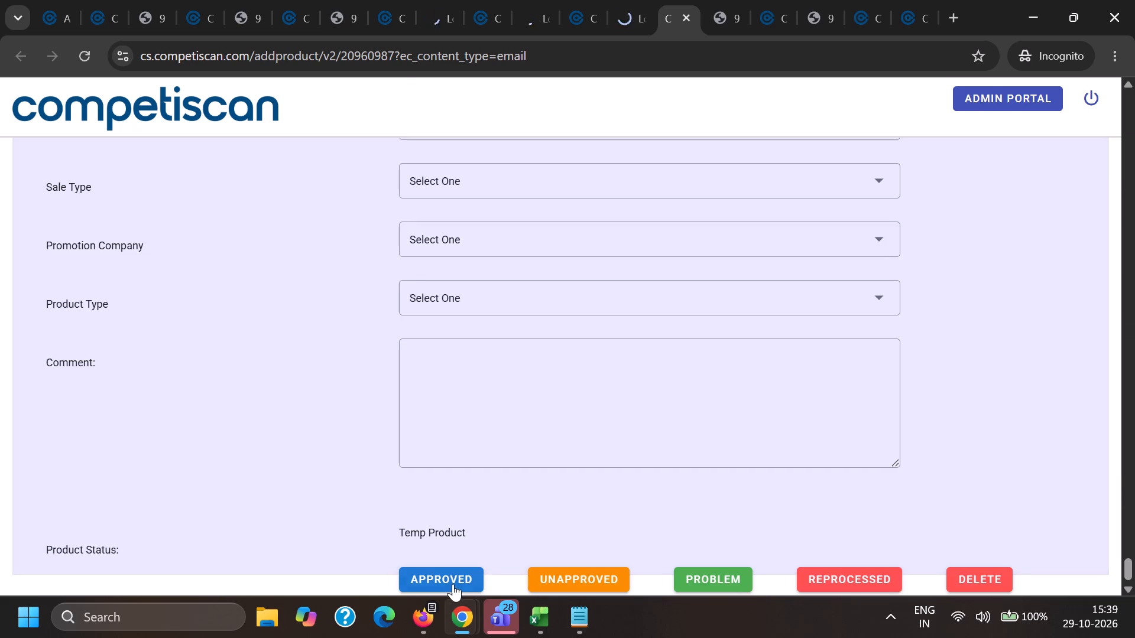
left_click(453, 582)
Open the processed PDFs of products 20961247 and 20961320 from their product pages.
left_click(773, 0)
left_click(865, 0)
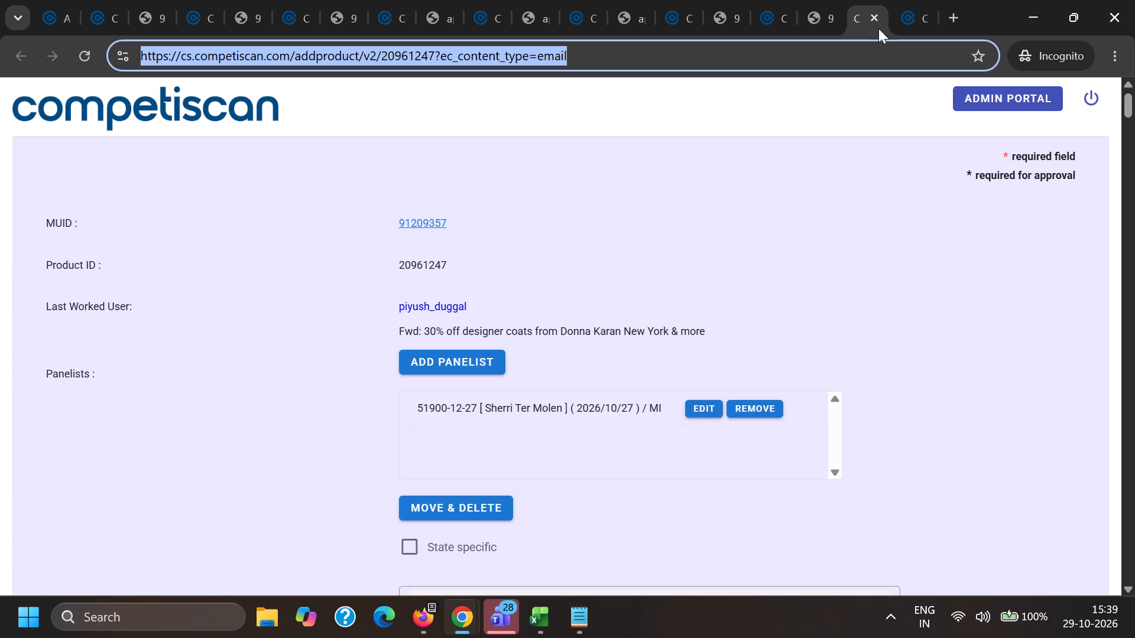
scroll(728, 297, "down", 4)
left_click(901, 376, "ctrl")
key("ctrl+Tab")
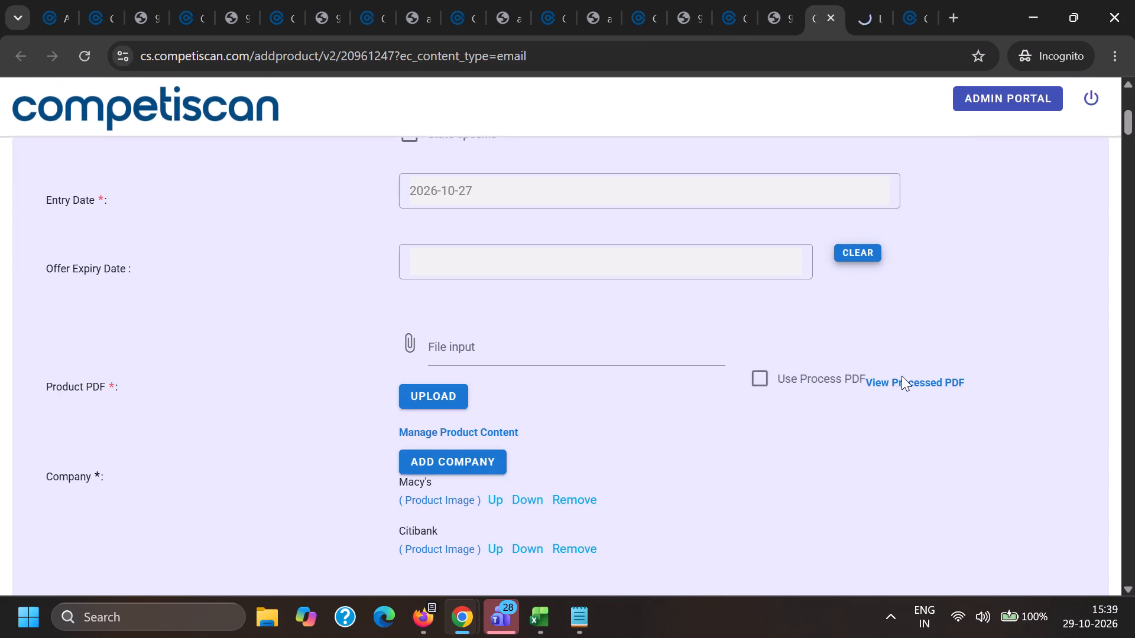
key("ctrl+Tab")
scroll(894, 363, "down", 5)
left_click(889, 295, "ctrl")
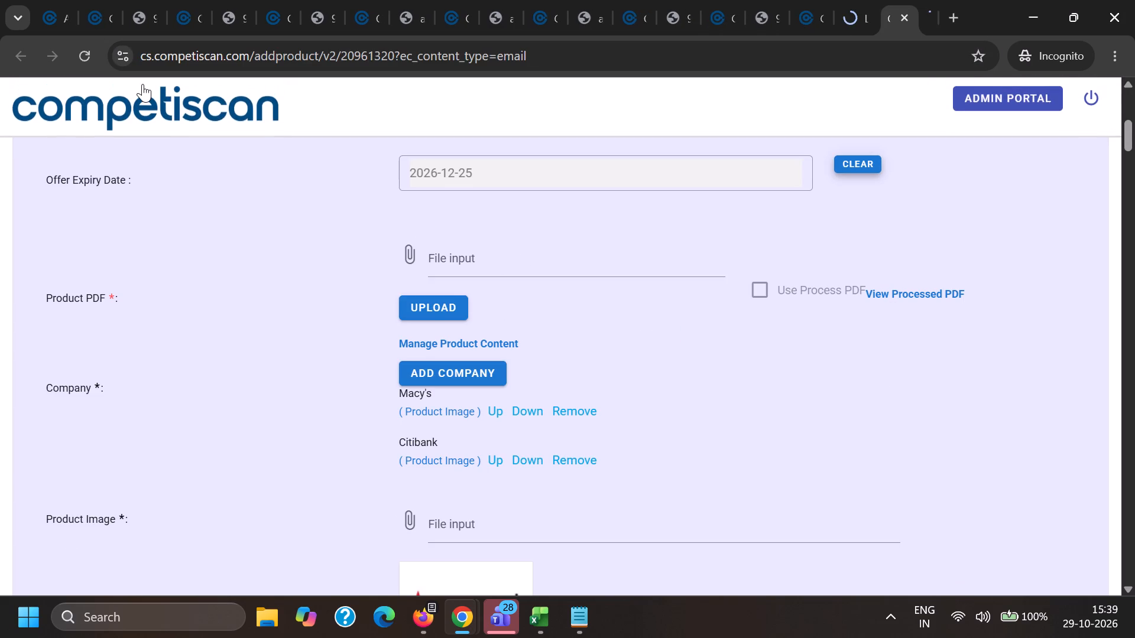
Recheck the processed PDFs and approval status of products 20960784 and 20960818.
left_click(148, 0)
left_click(93, 0)
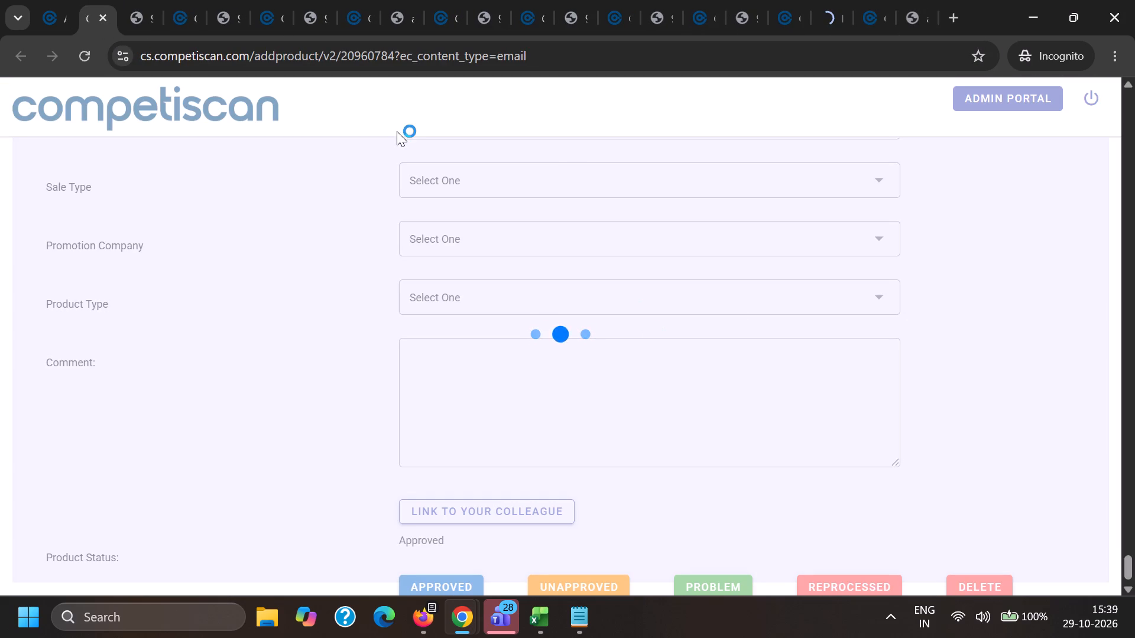
left_click(231, 1)
left_click(191, 0)
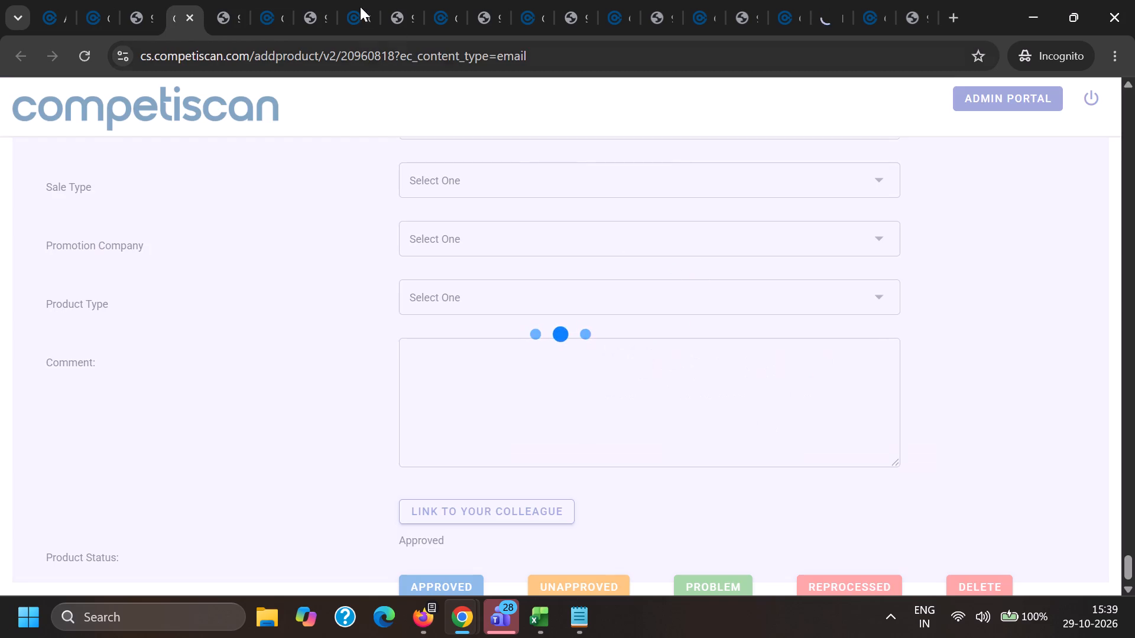
Check the processed PDF of product 20960848, enable Use Process PDF for it, and approve the product.
left_click(307, 0)
left_click(281, 0)
left_click(756, 199)
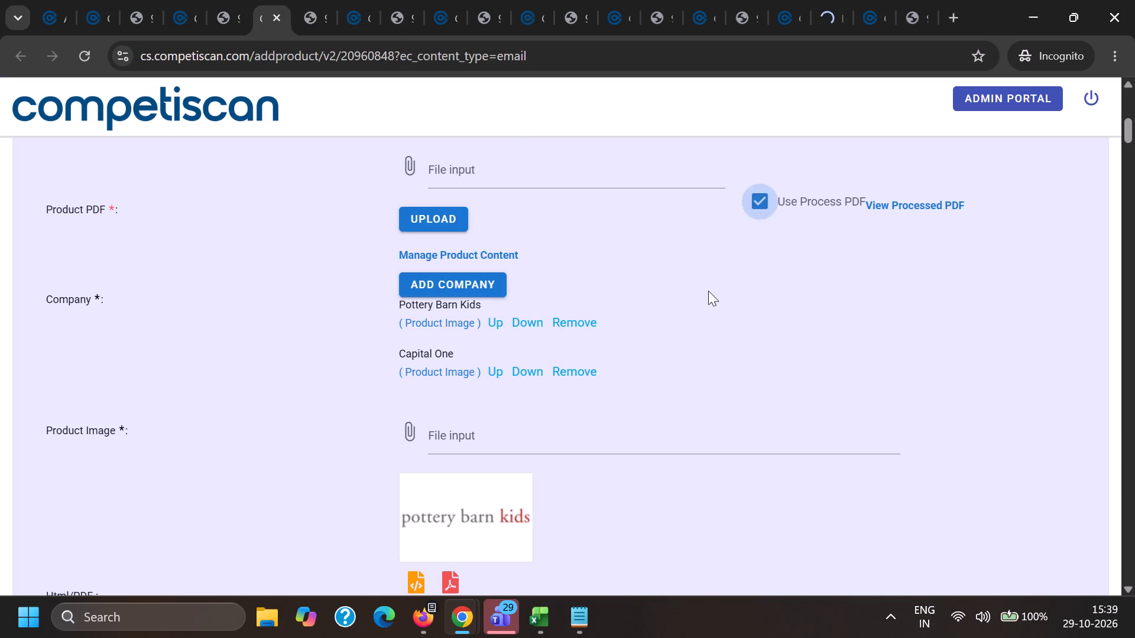
key("End")
scroll(528, 432, "down", 5)
left_click(460, 580)
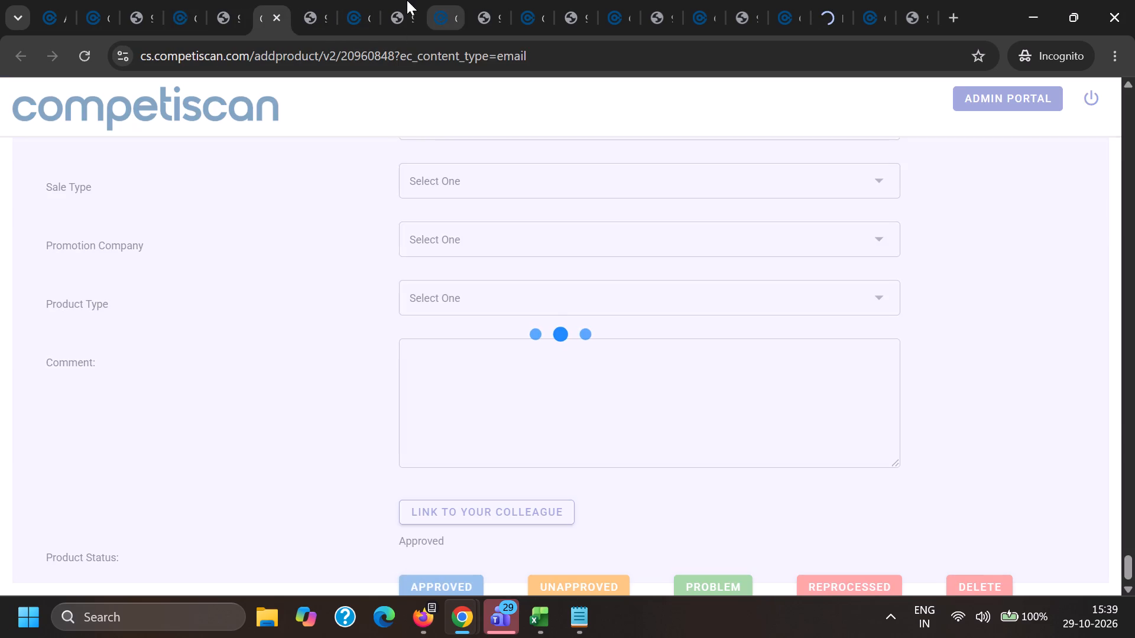
Check the processed PDF of product 20960868, enable Use Process PDF for it, and approve the product.
left_click(401, 0)
left_click(358, 0)
left_click(742, 203)
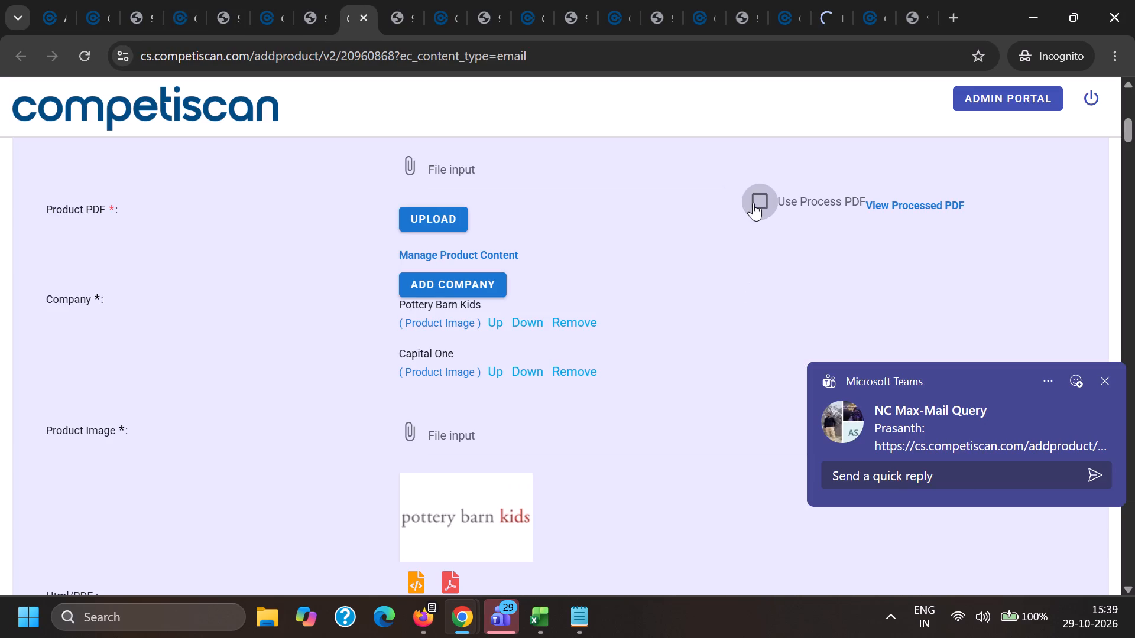
left_click(753, 203)
key("End")
scroll(568, 403, "down", 10)
left_click(458, 571)
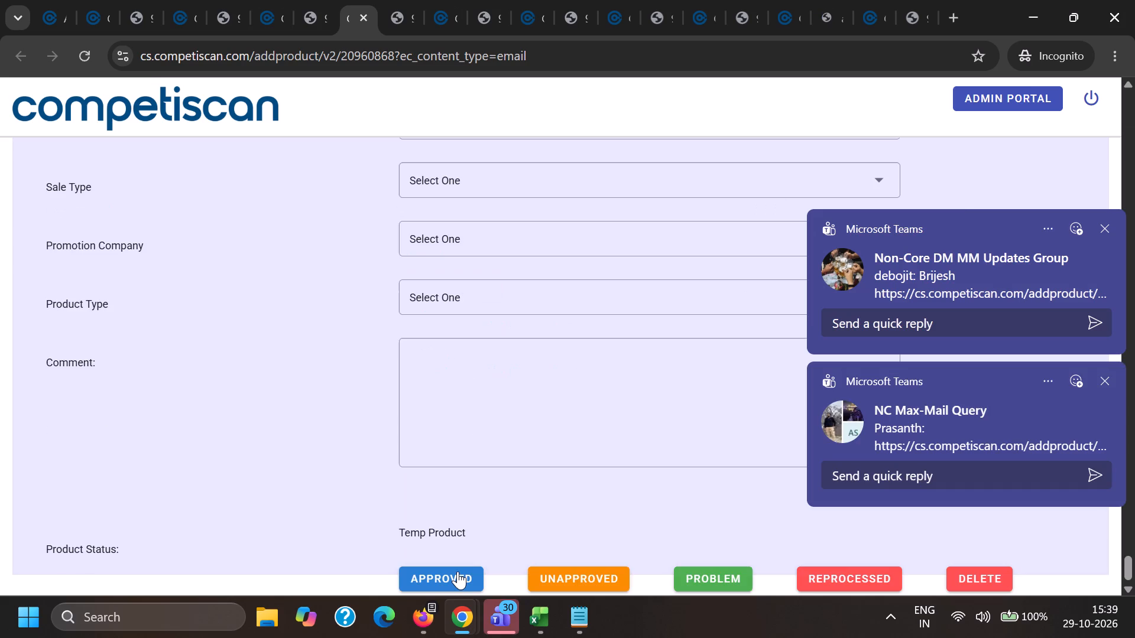
Check the processed PDF of product 20960900, enable Use Process PDF for it, and approve the product.
left_click(498, 0)
left_click(443, 0)
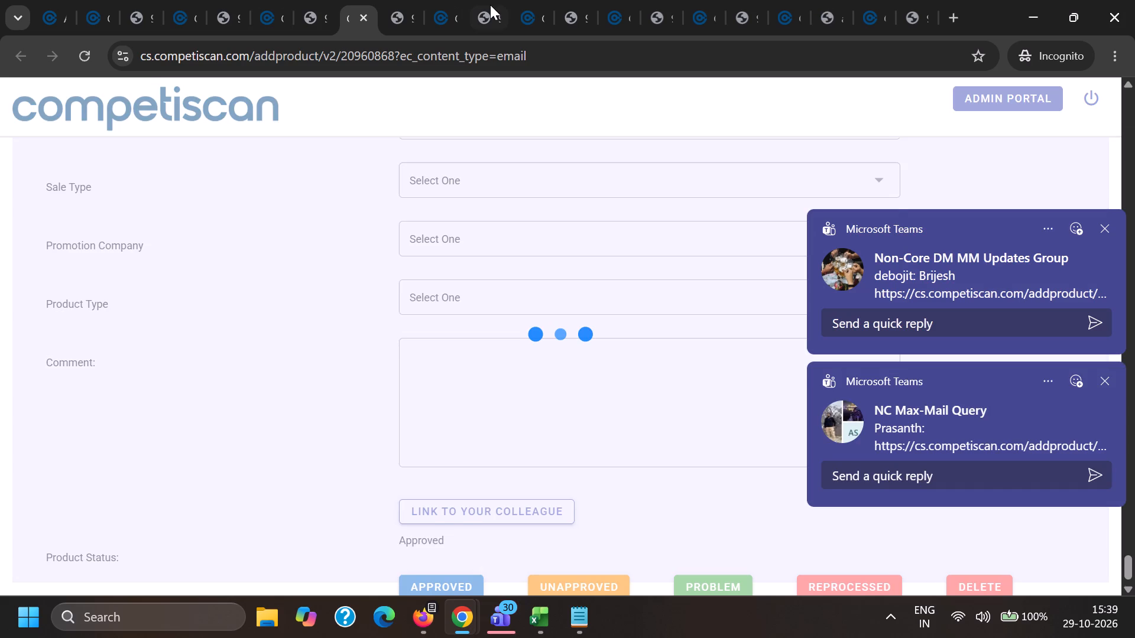
left_click(765, 380)
key("End")
scroll(659, 507, "down", 11)
left_click(460, 580)
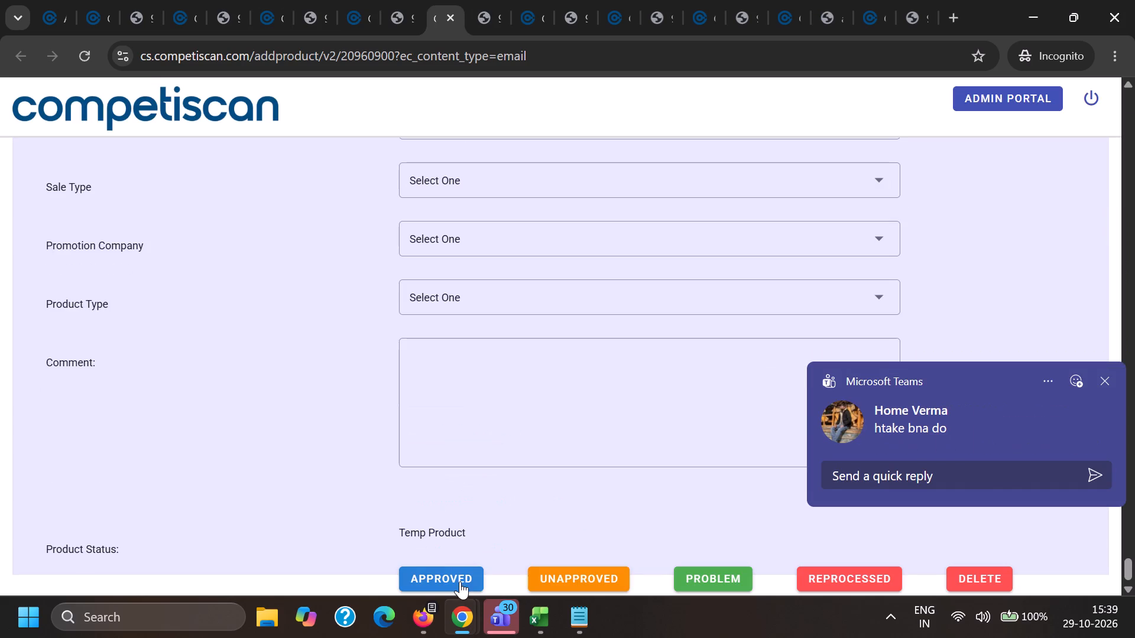
Check the processed PDF of product 20960946, enable Use Process PDF for it, and approve the product.
left_click(572, 0)
left_click(524, 0)
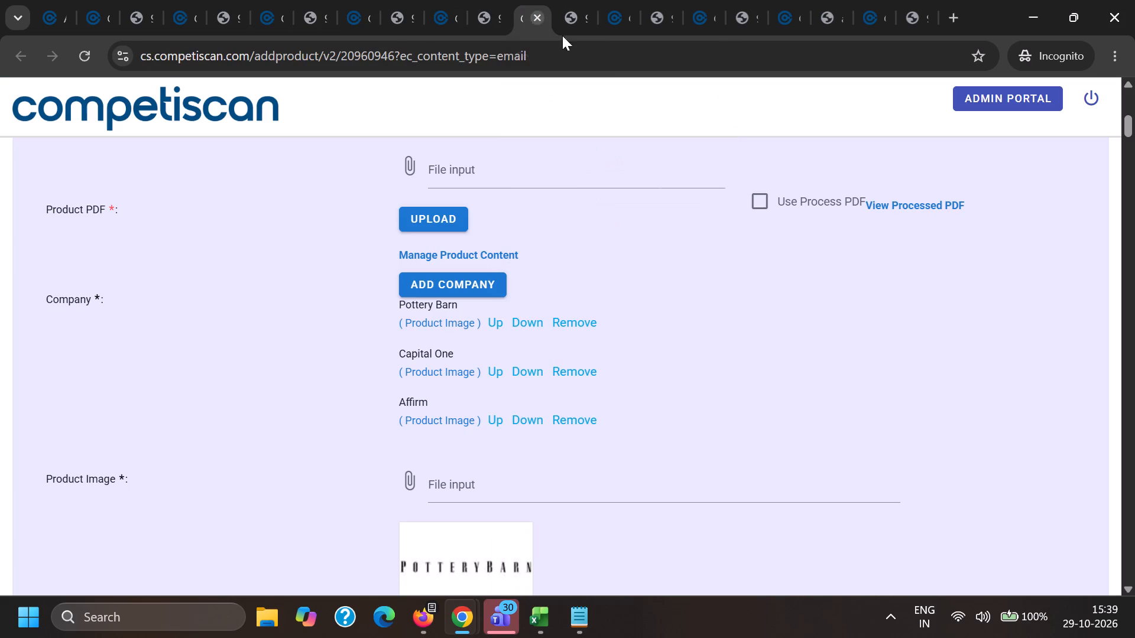
left_click(758, 205)
key("End")
scroll(540, 468, "down", 5)
left_click(472, 577)
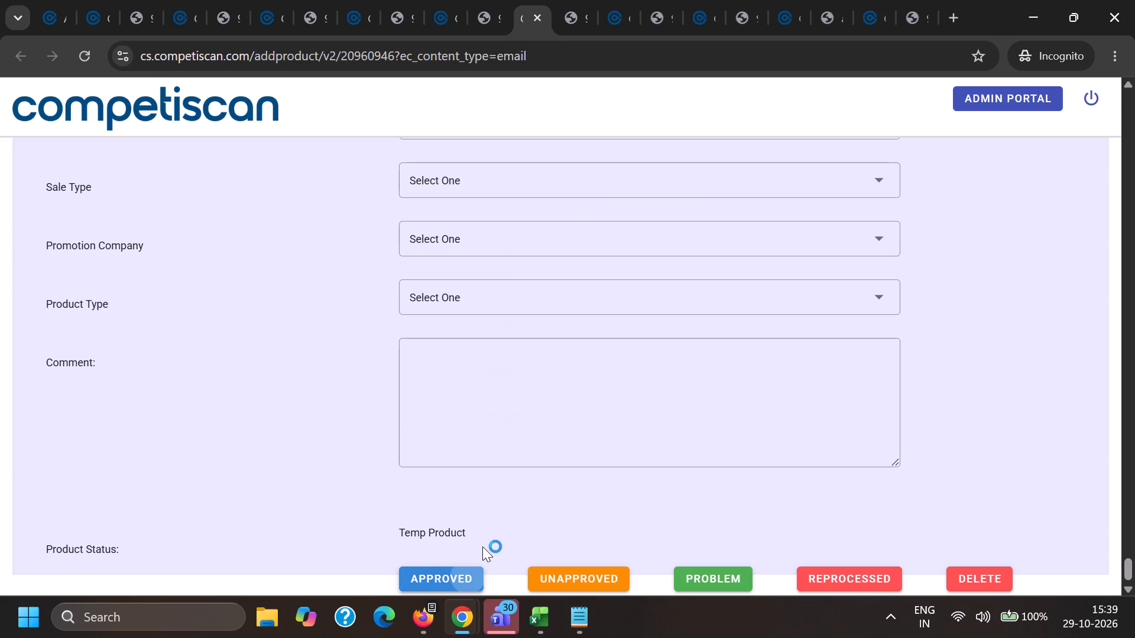
Recheck the processed PDFs and approval status of products 20960987 and 20961065.
left_click(670, 13)
left_click(627, 0)
left_click(727, 1)
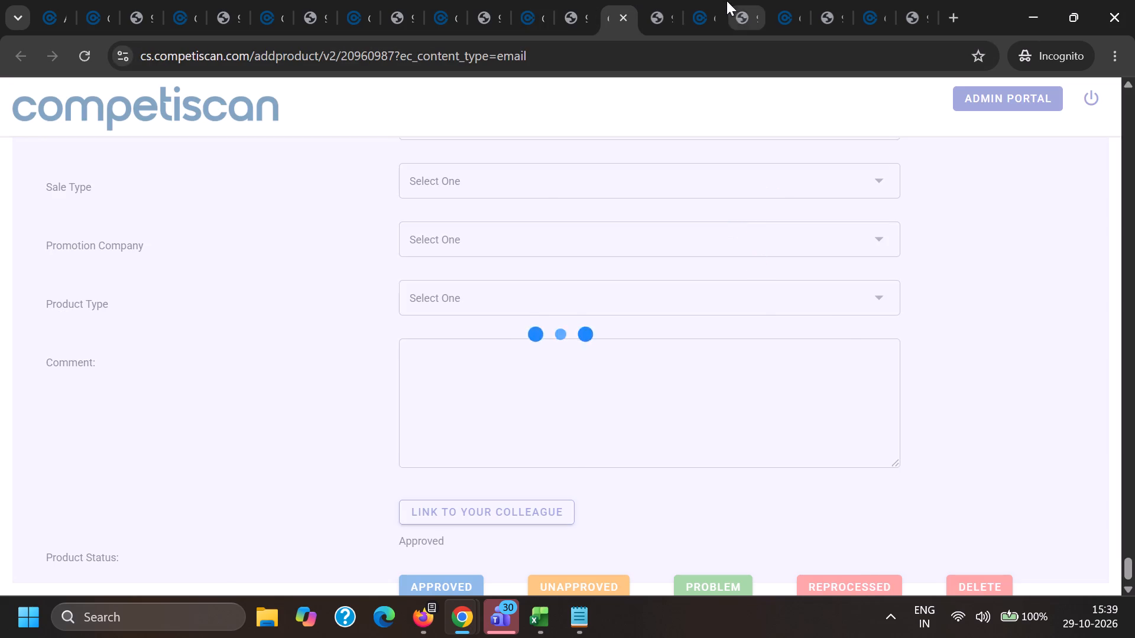
left_click(702, 0)
Check the processed PDF of product 20961247, enable Use Process PDF for it, and approve the product.
left_click(785, 0)
left_click(829, 8)
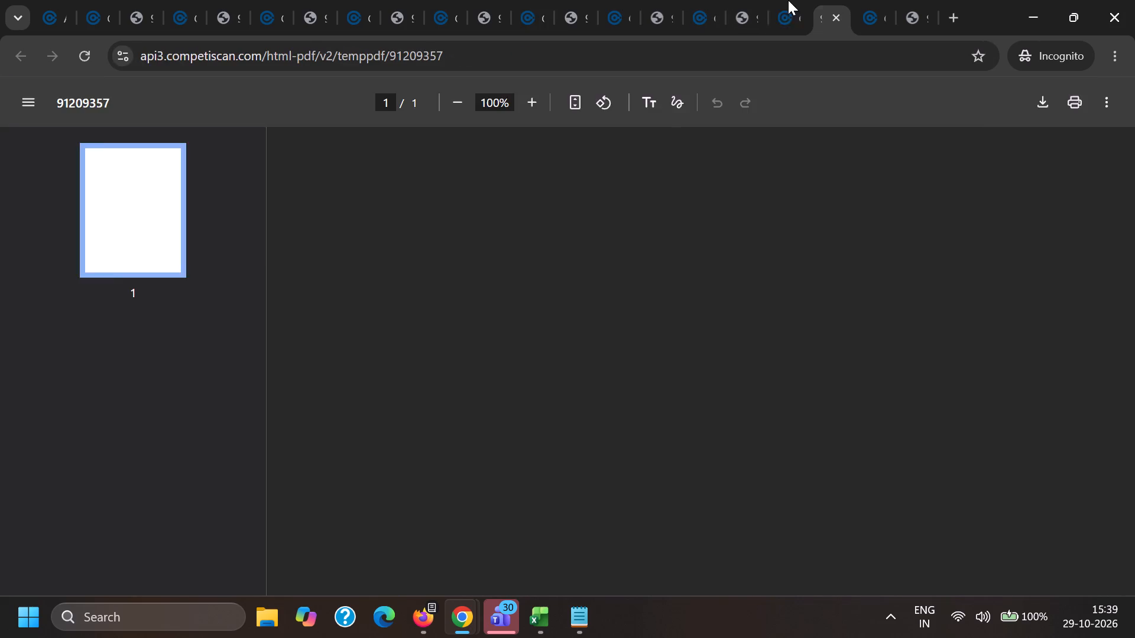
left_click(787, 0)
left_click(764, 379)
key("End")
scroll(524, 483, "down", 5)
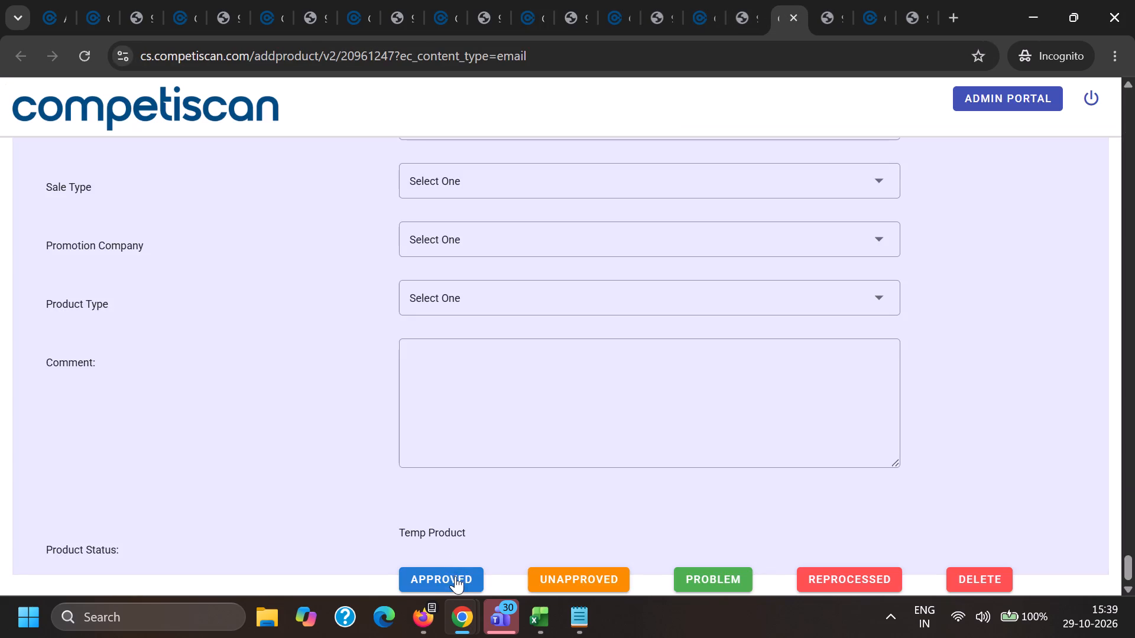
left_click(455, 575)
Check the processed PDF of product 20961320 against its product page.
left_click(884, 0)
left_click(919, 5)
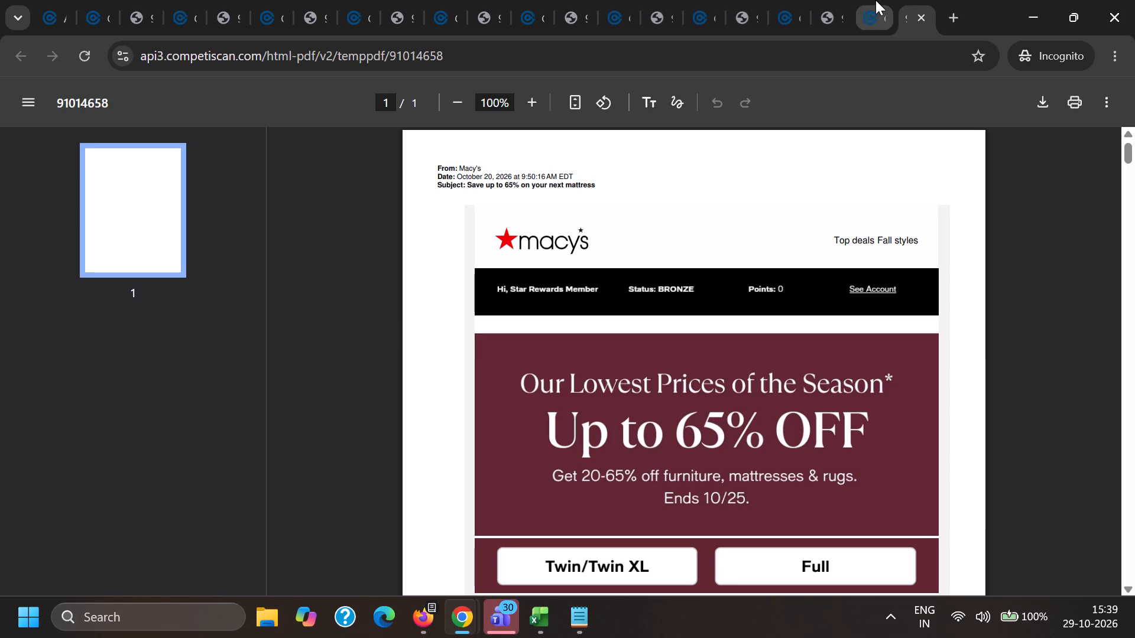
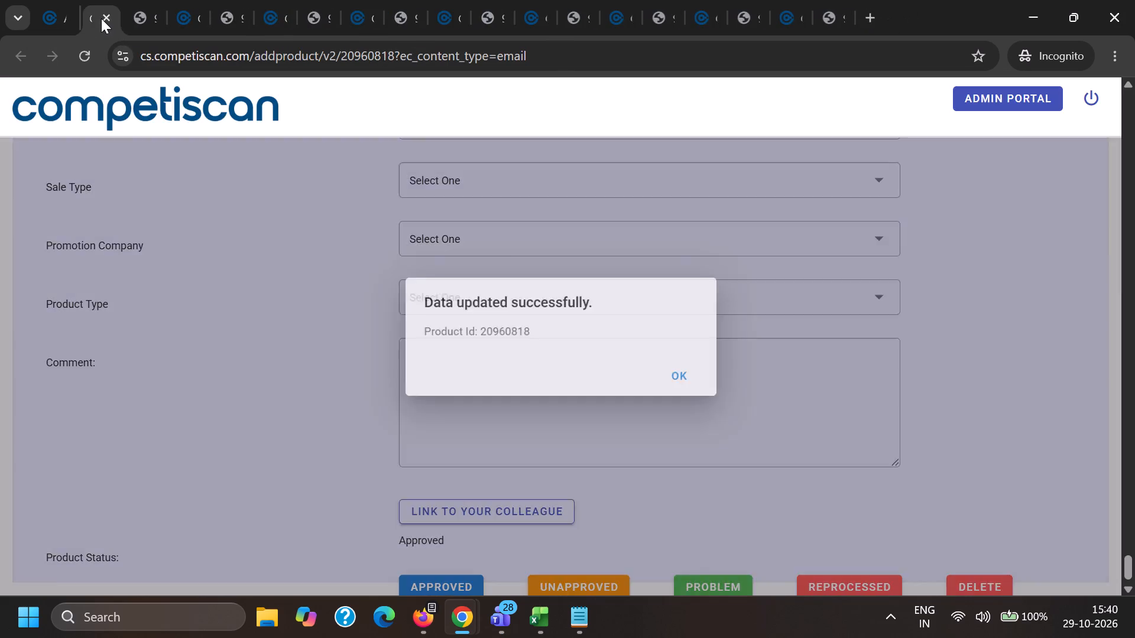
Close the first batch of processed product tabs and their email PDFs, checking that the product updates have saved.
left_click(101, 18)
left_click(101, 18)
double_click(101, 18)
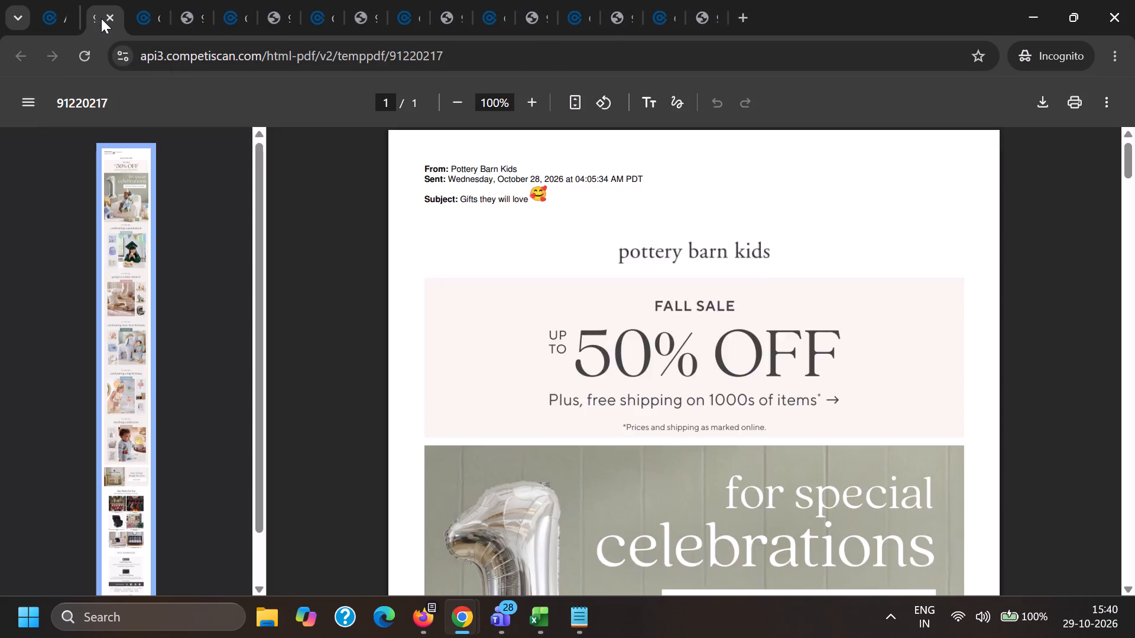
left_click(181, 0)
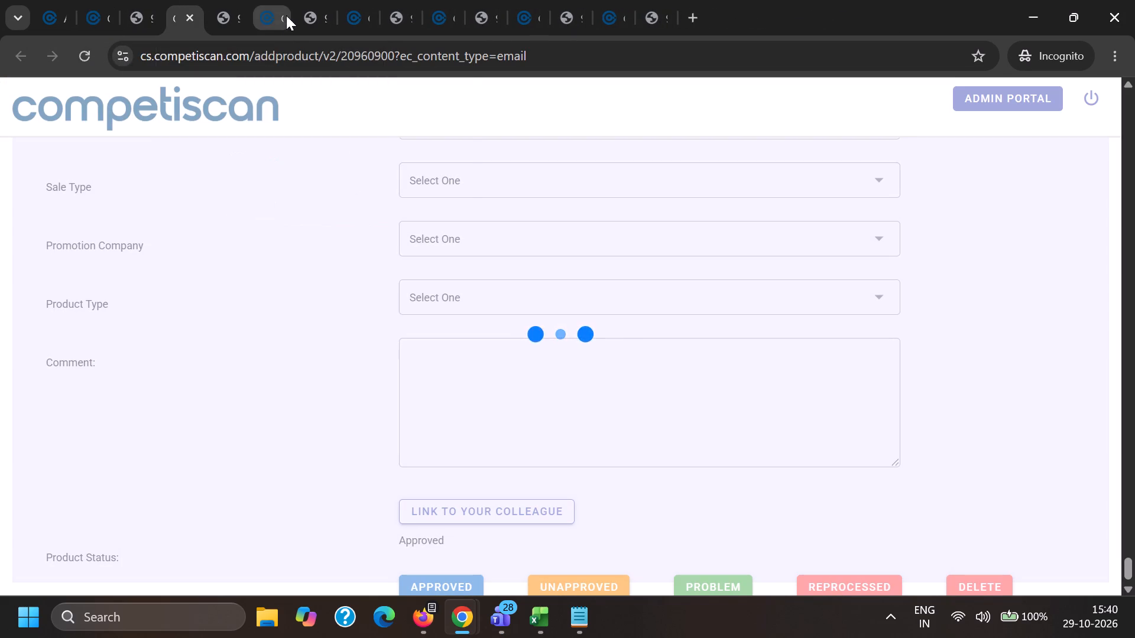
left_click(268, 0)
left_click(335, 0)
left_click(351, 0)
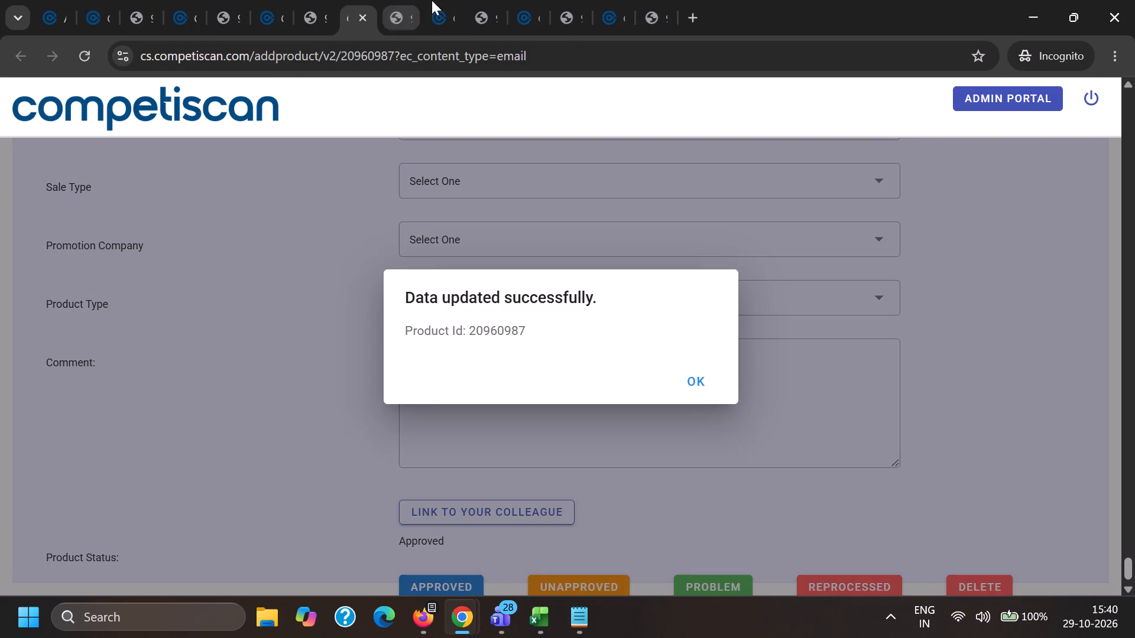
left_click(365, 20)
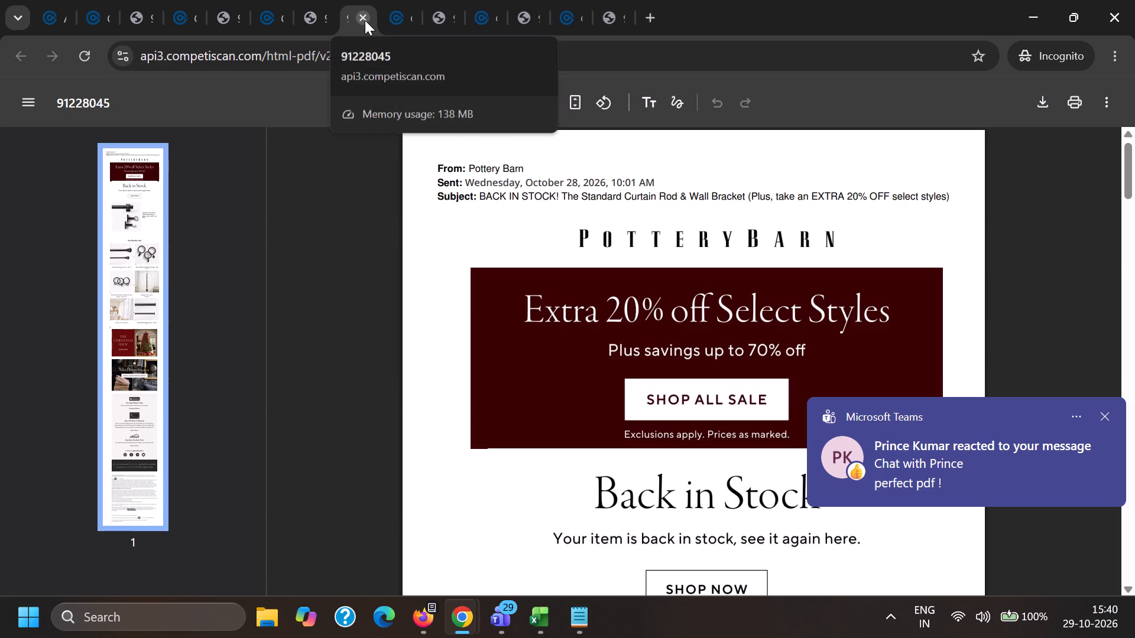
left_click(365, 20)
double_click(365, 20)
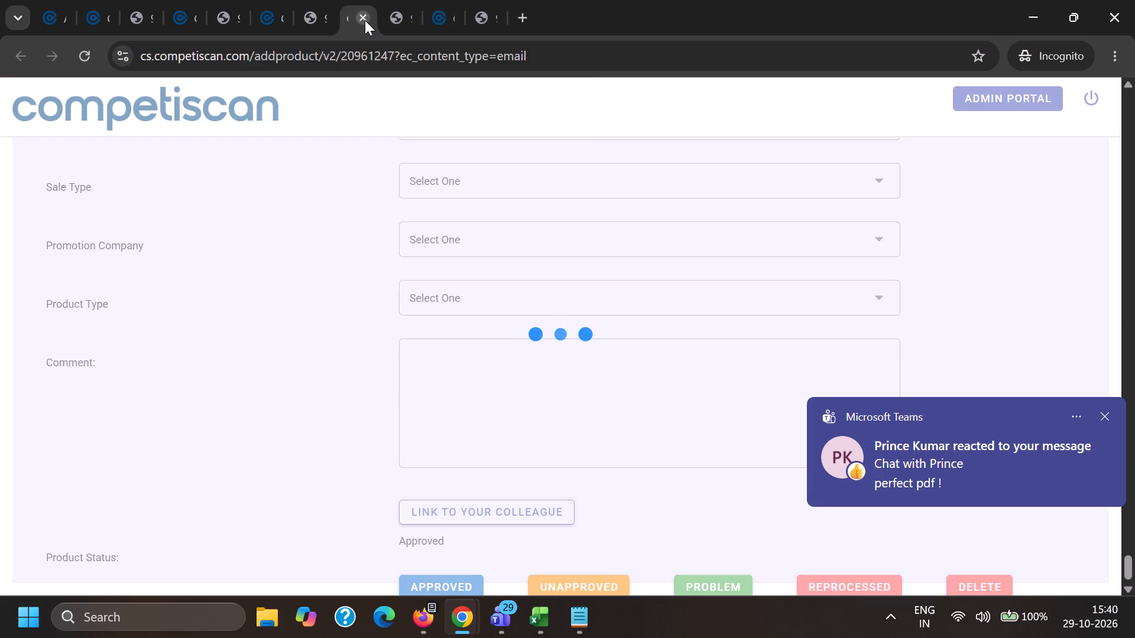
Check the remaining product updates and close their product and PDF tabs, keeping only the admin portal open.
left_click(433, 0)
left_click(116, 0)
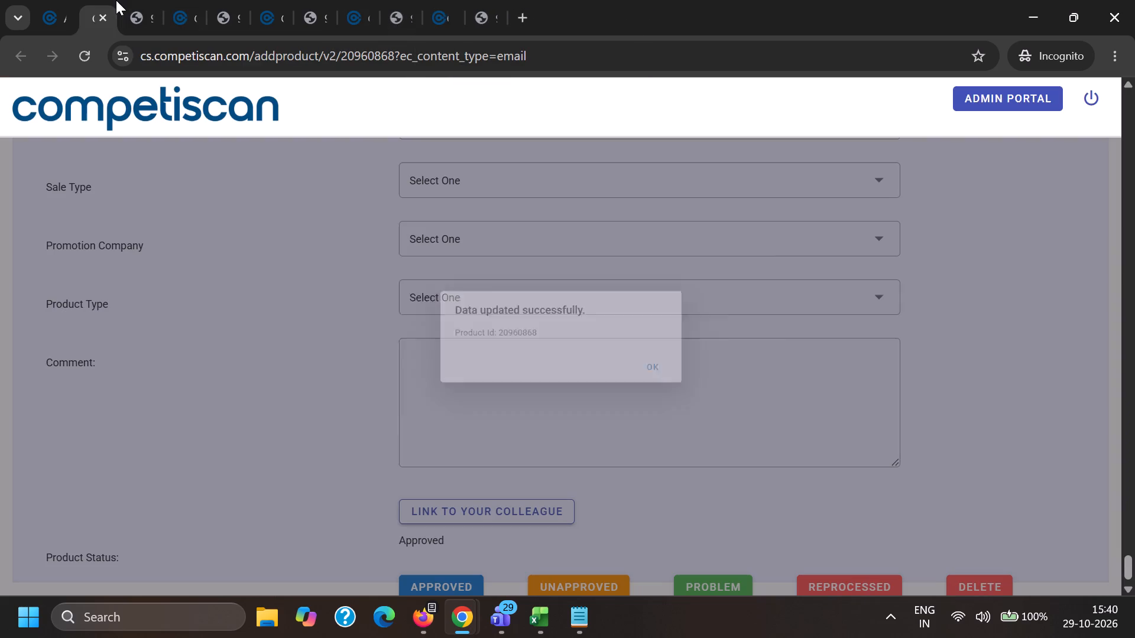
double_click(176, 19)
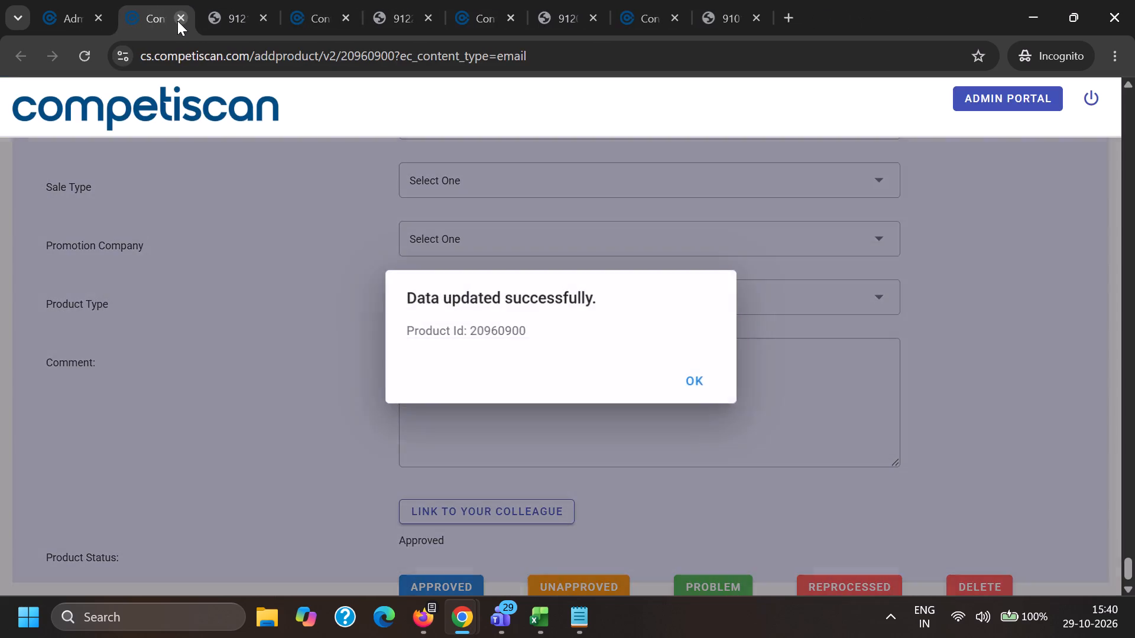
double_click(177, 21)
double_click(177, 21)
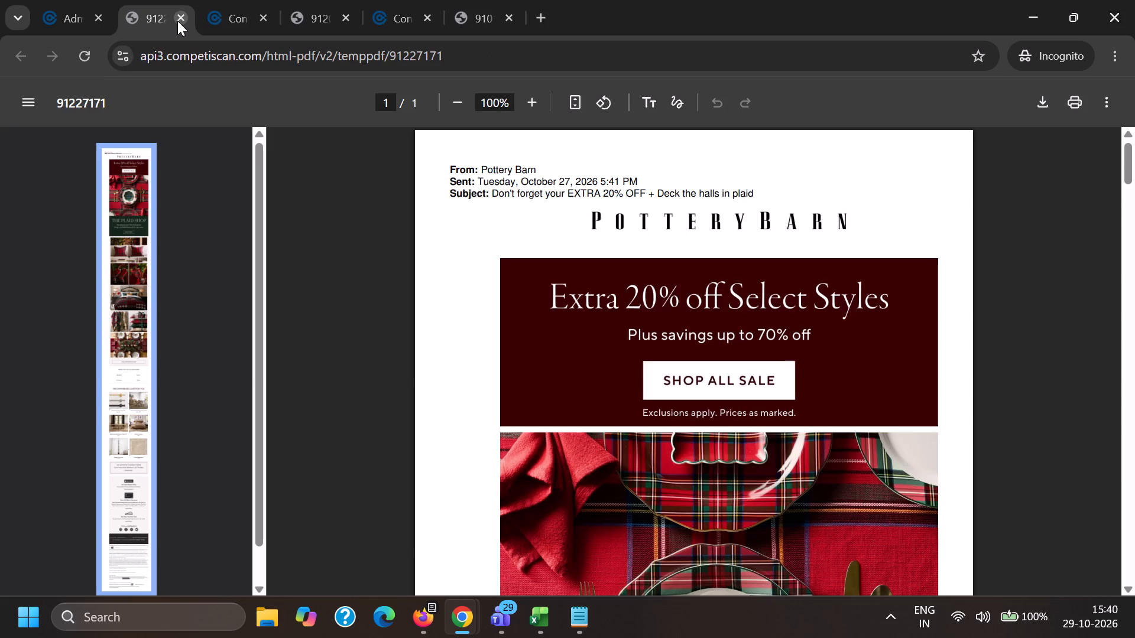
left_click(177, 21)
double_click(177, 21)
double_click(177, 21)
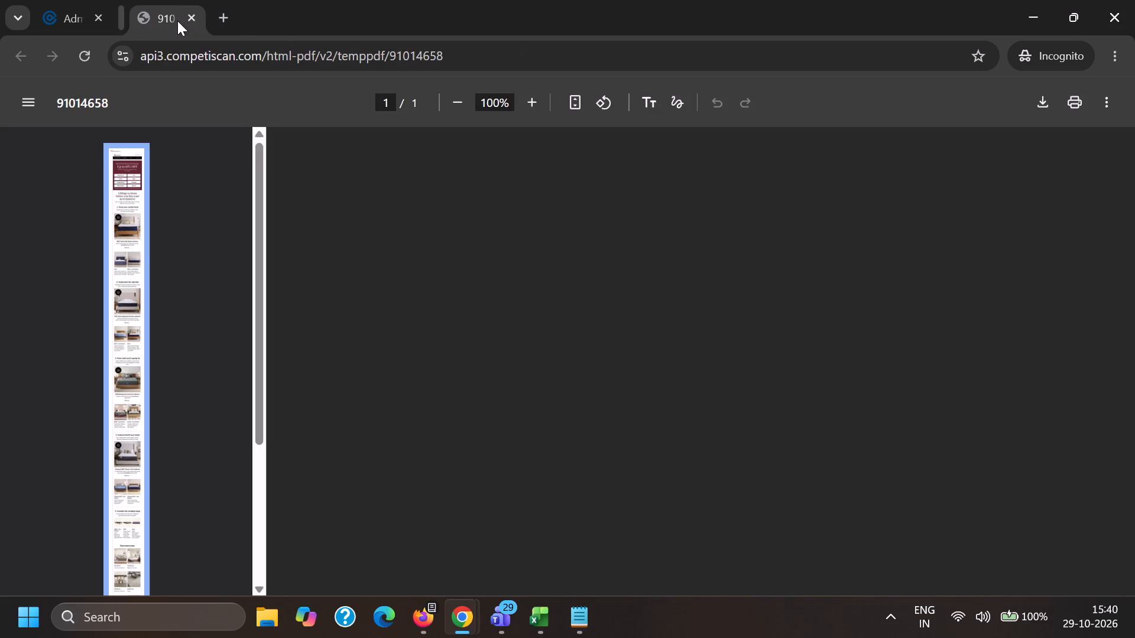
Go to page 1 of the unpublished electronic content products list.
scroll(524, 422, "down", 16)
scroll(585, 552, "down", 4)
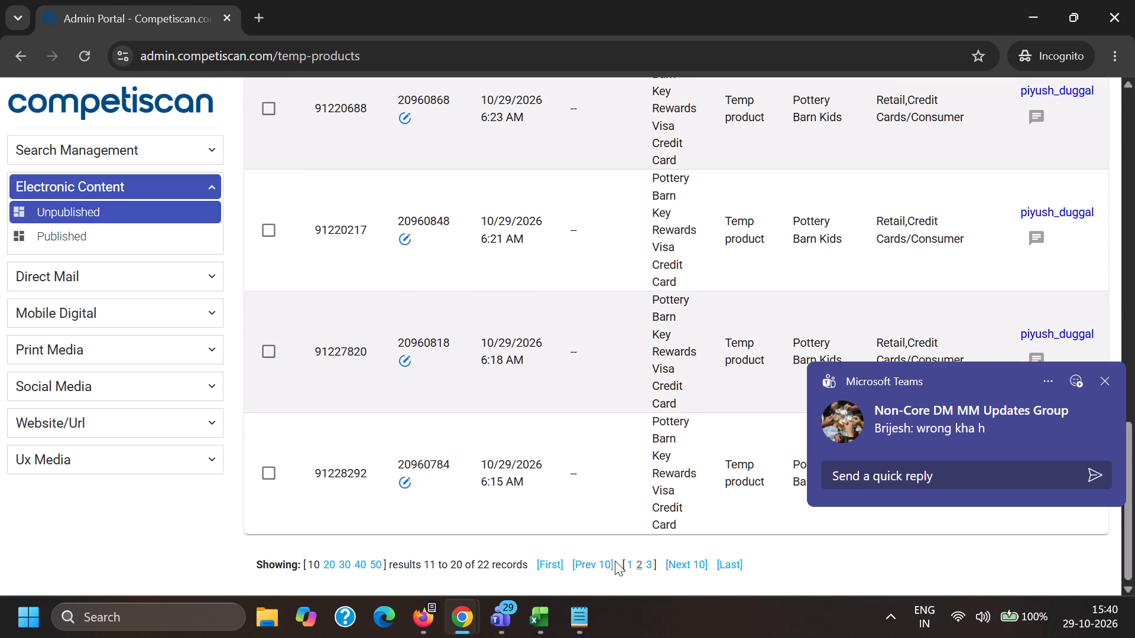
left_click(628, 561)
Open all nine listed products for editing in separate tabs, from LendingTree product 20962303 up to Capital One product 20962685.
scroll(439, 359, "down", 5)
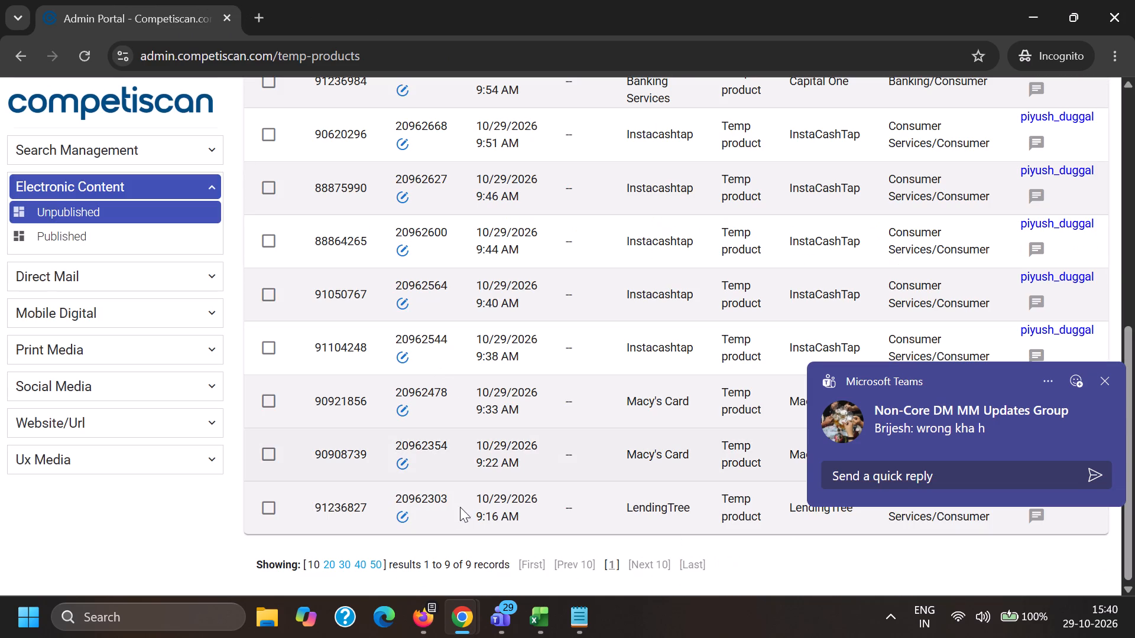
left_click(397, 517, "ctrl")
left_click(403, 461, "ctrl")
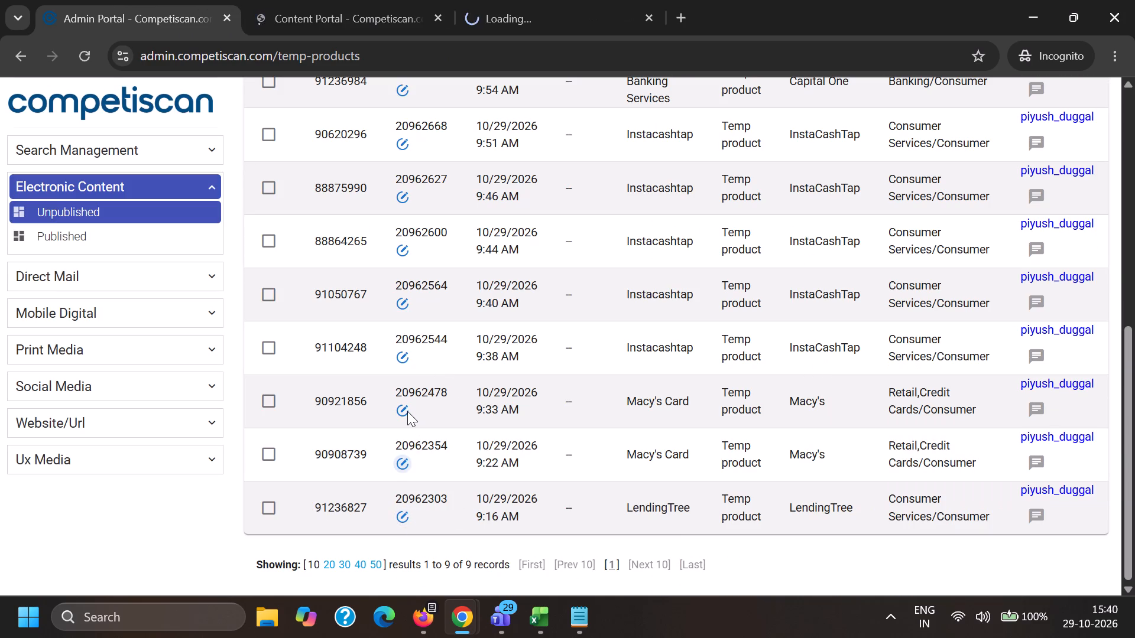
left_click(407, 411, "ctrl")
left_click(406, 356, "ctrl")
left_click(405, 303, "ctrl")
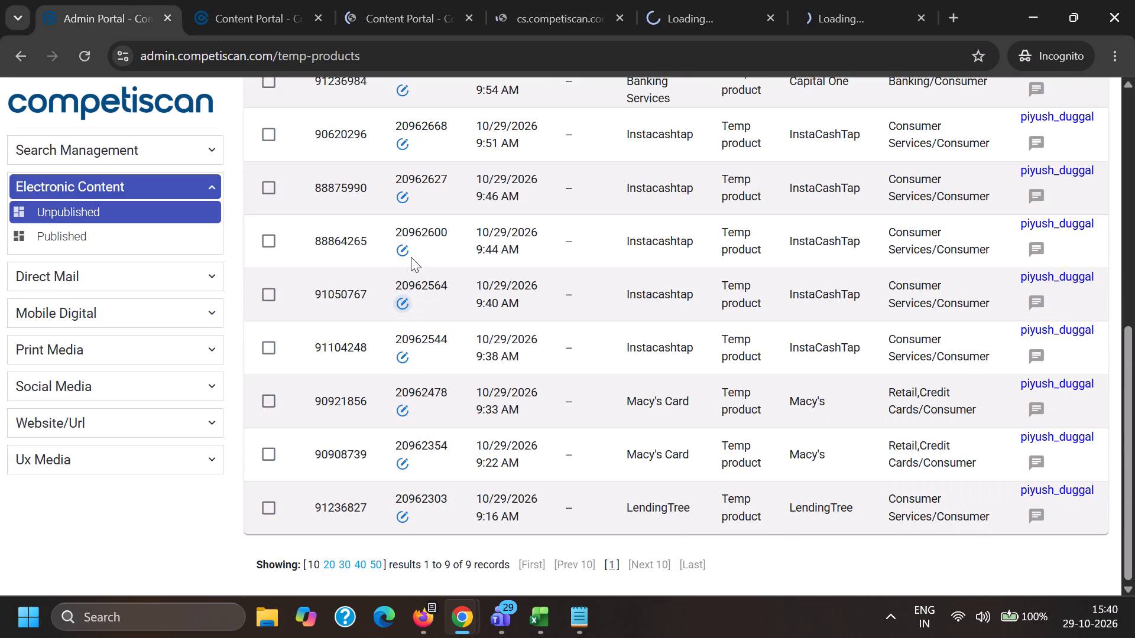
left_click(405, 252, "ctrl")
left_click(406, 202, "ctrl")
scroll(409, 289, "up", 2)
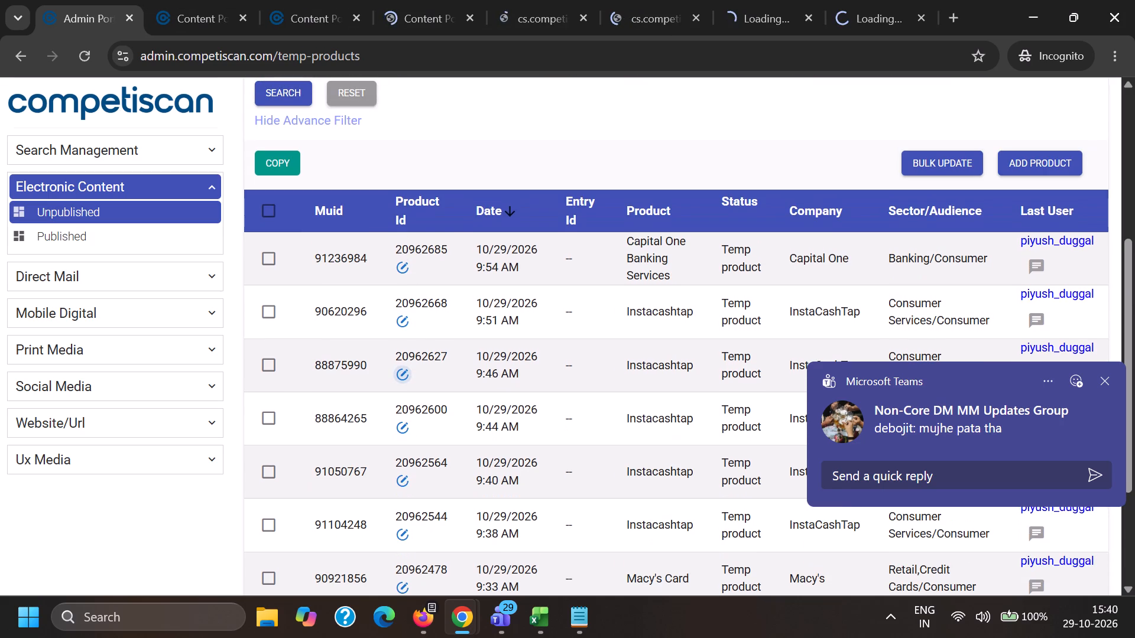
left_click(405, 324, "ctrl")
left_click(406, 271, "ctrl")
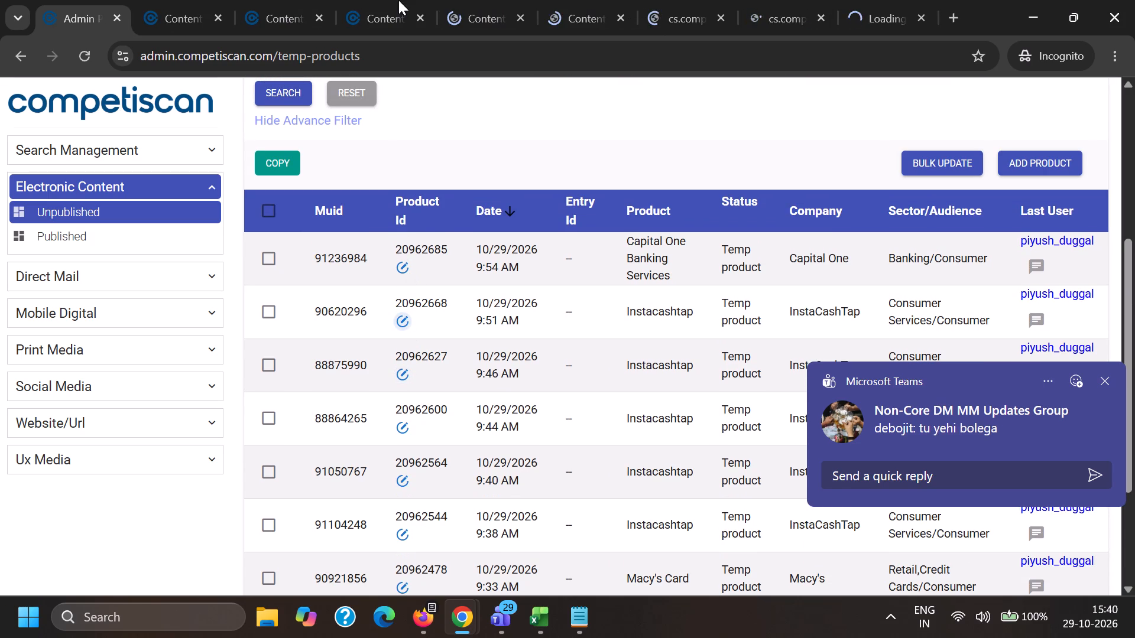
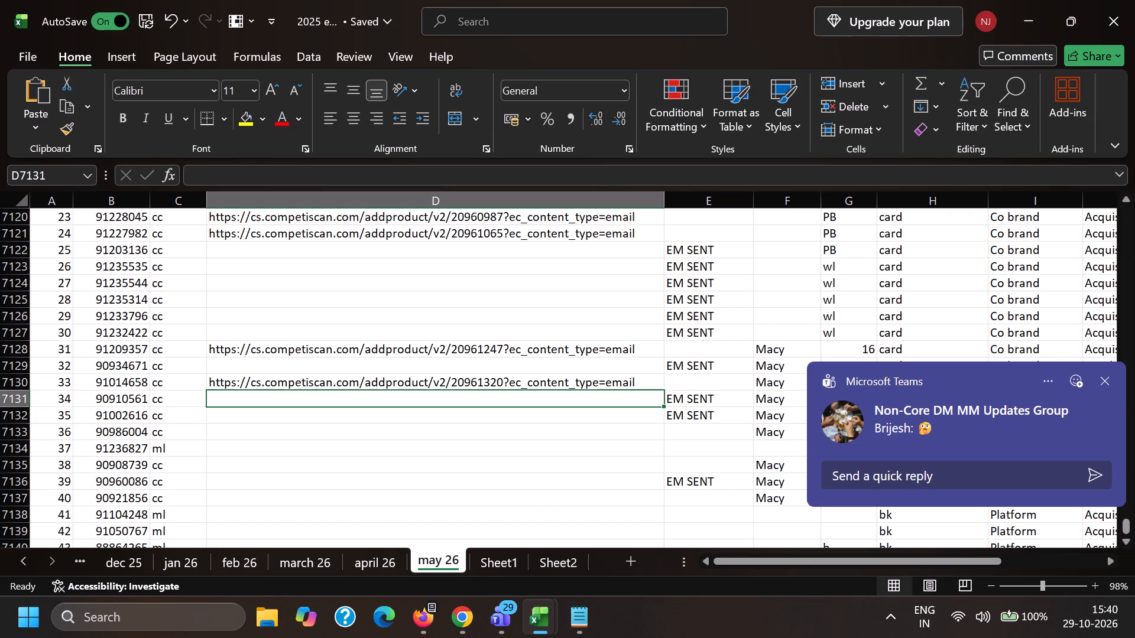
scroll(397, 375, "down", 1)
left_click(518, 389)
key("ctrl+v")
left_click(495, 409)
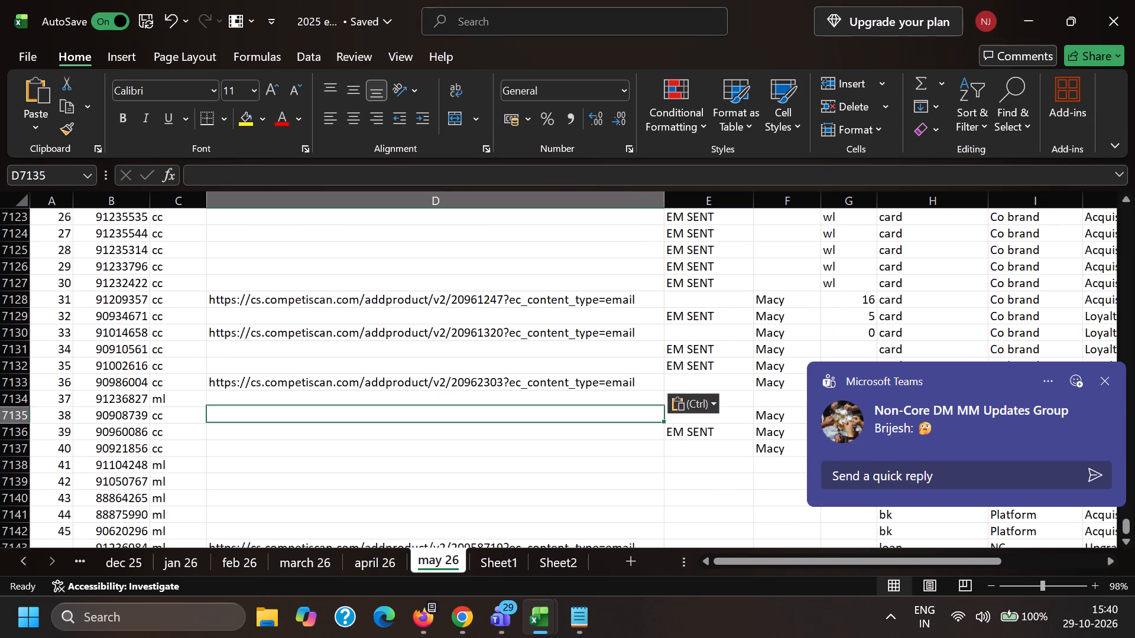
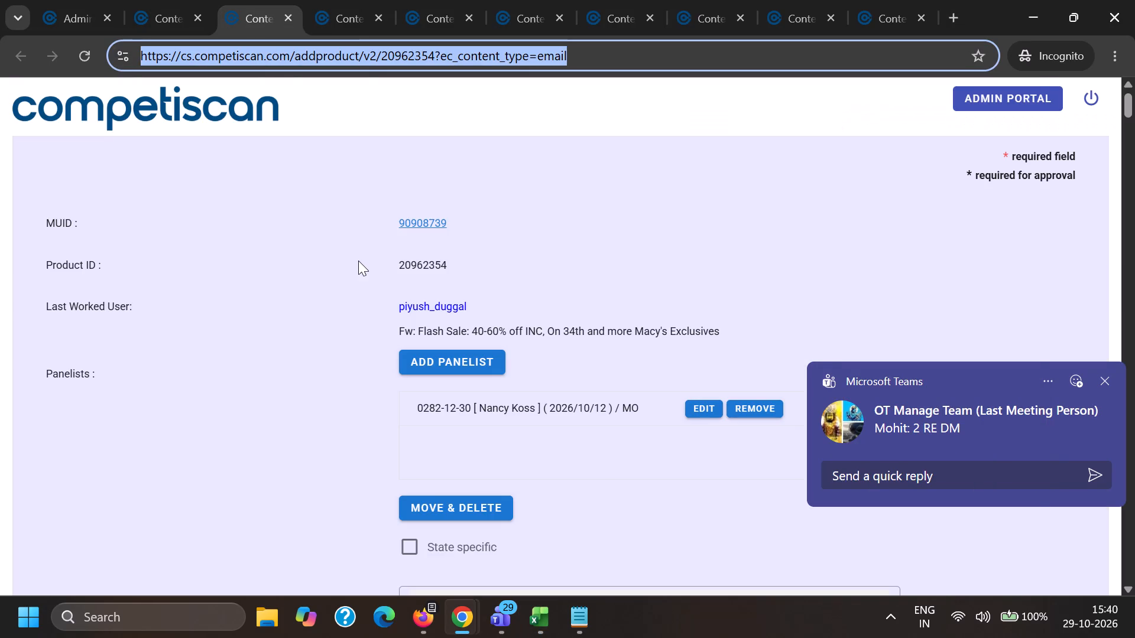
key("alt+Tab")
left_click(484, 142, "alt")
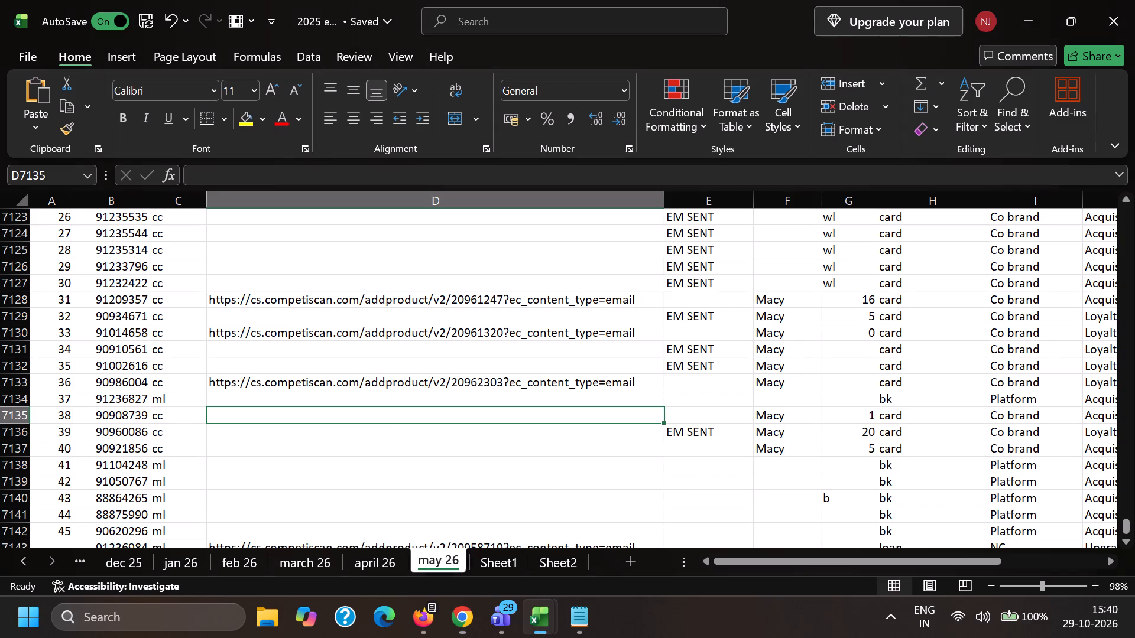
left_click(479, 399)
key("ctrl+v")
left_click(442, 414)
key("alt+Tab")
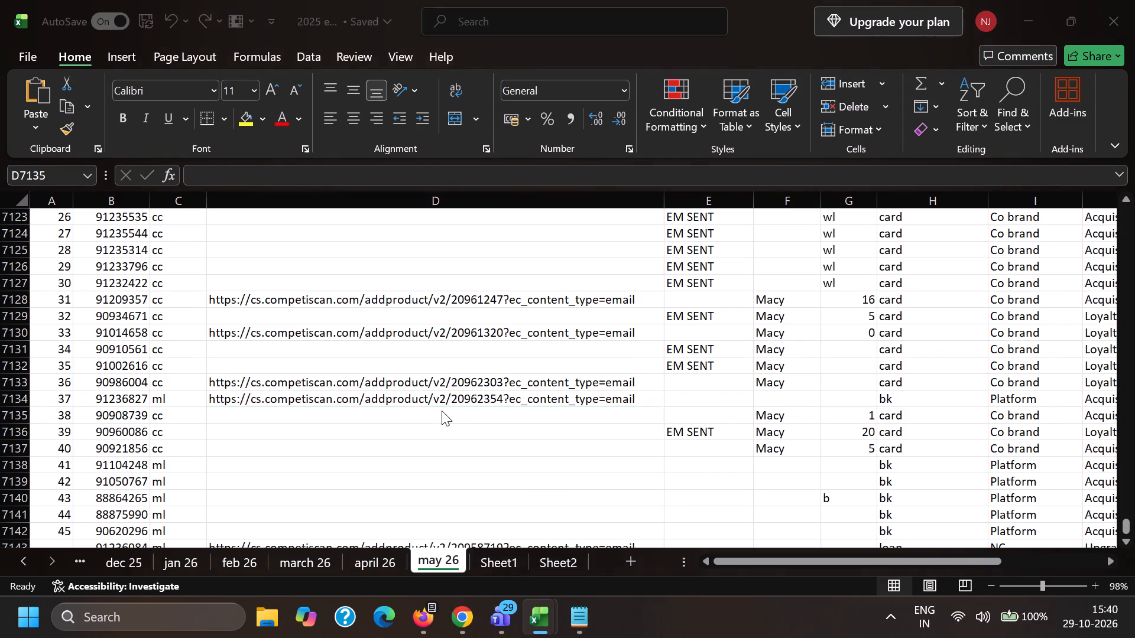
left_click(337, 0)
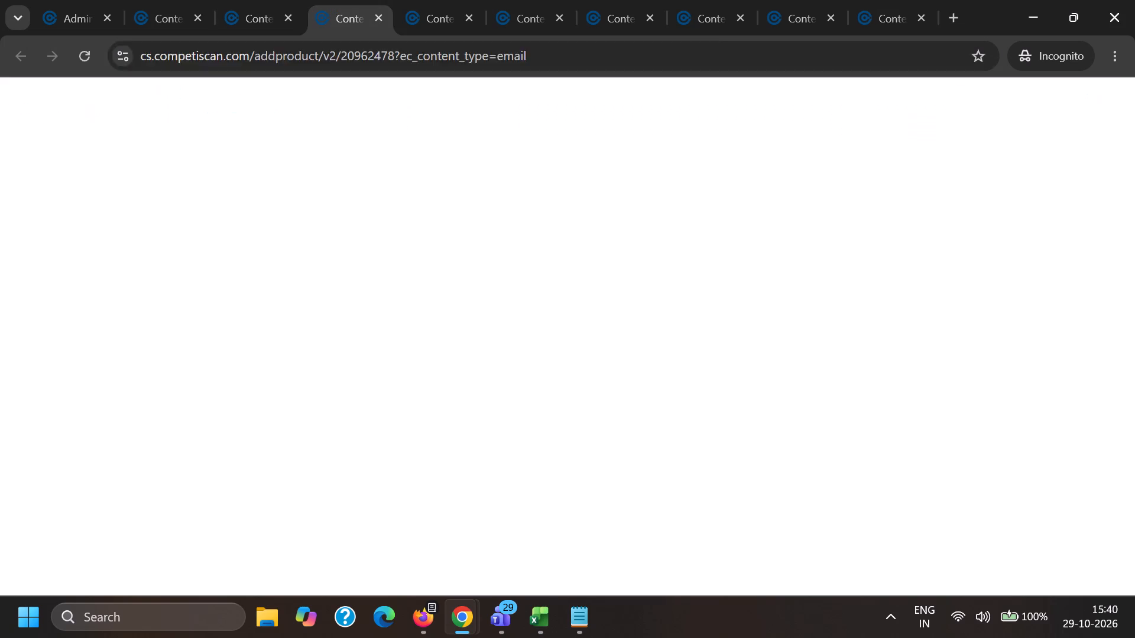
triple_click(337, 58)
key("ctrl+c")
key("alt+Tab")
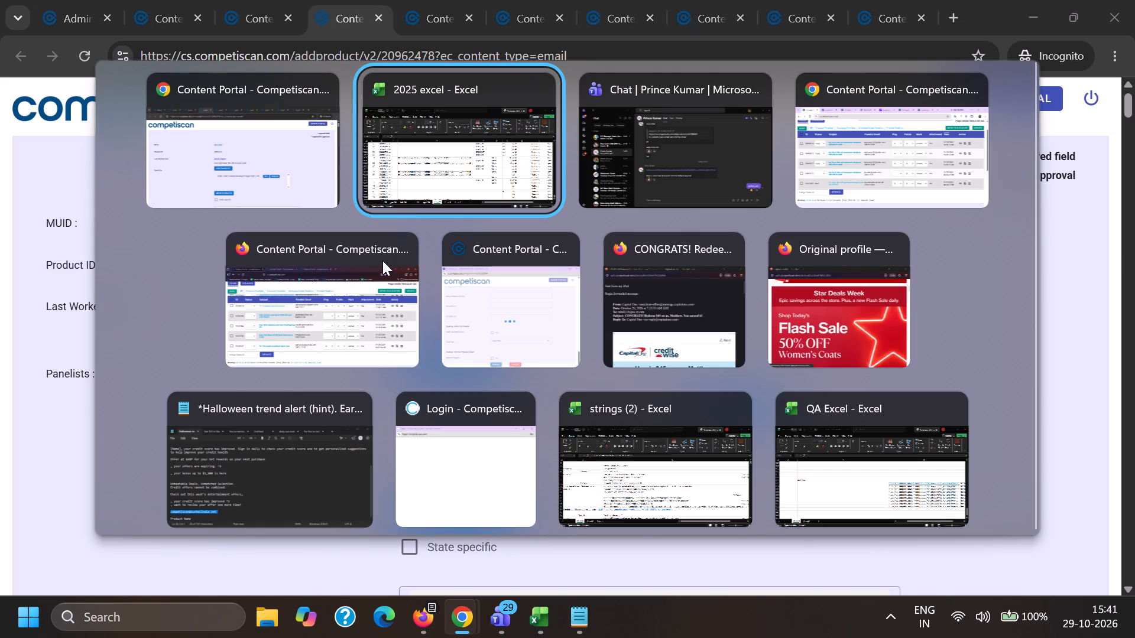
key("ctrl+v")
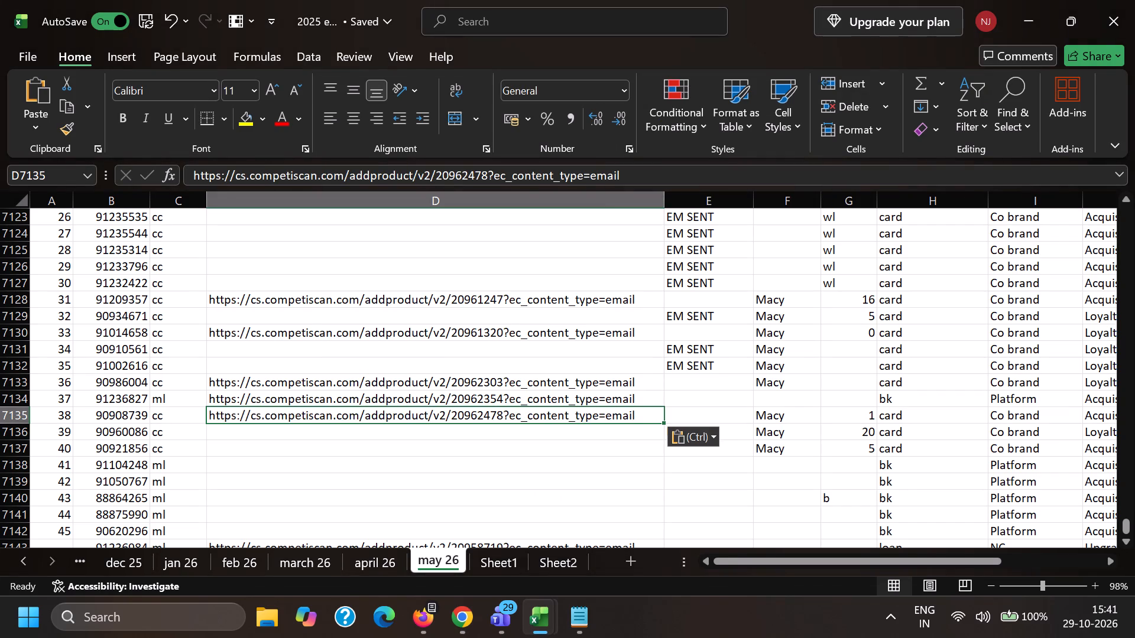
Compare the MUIDs on the open product pages with the entry numbers in column B of the may 26 sheet, starting at entry 36.
key("alt+Tab")
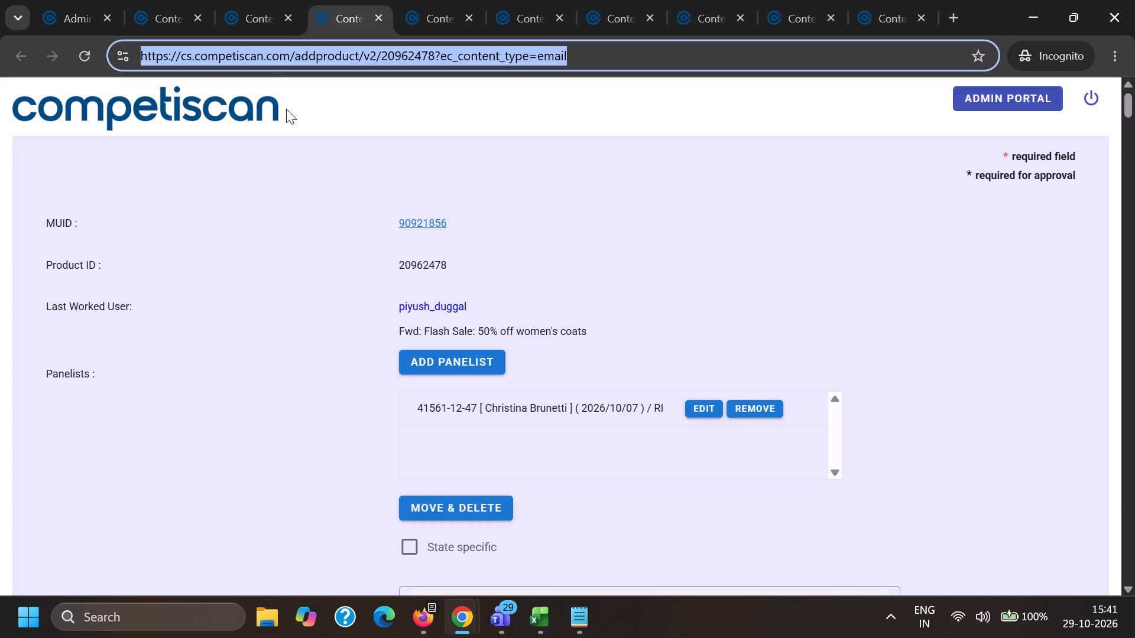
left_click(255, 0)
left_click(163, 0)
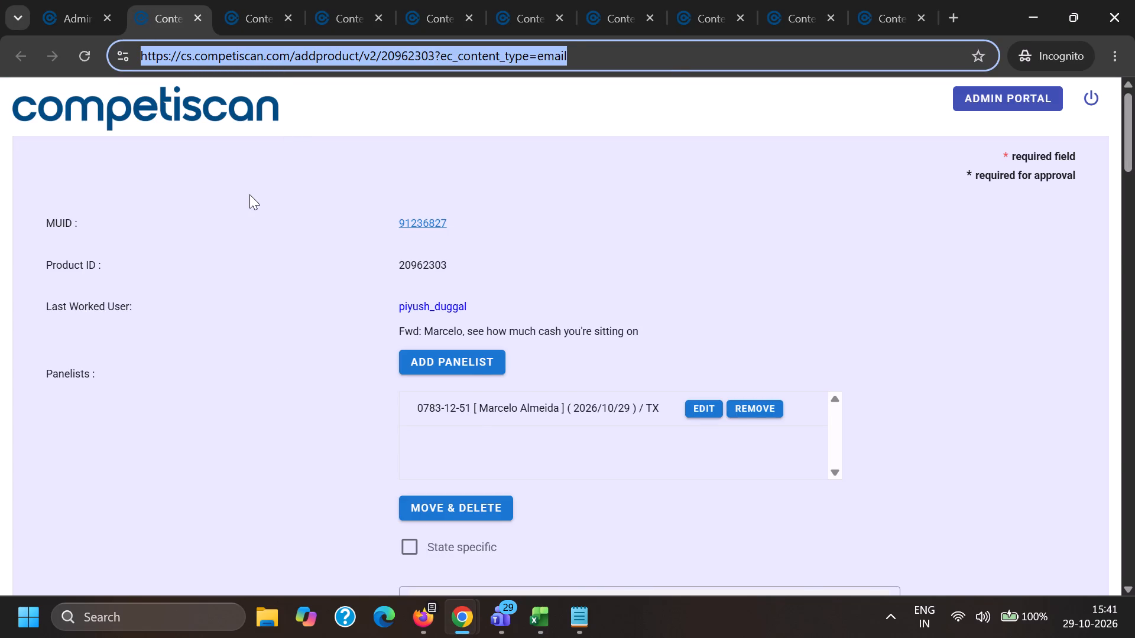
key("alt+Tab")
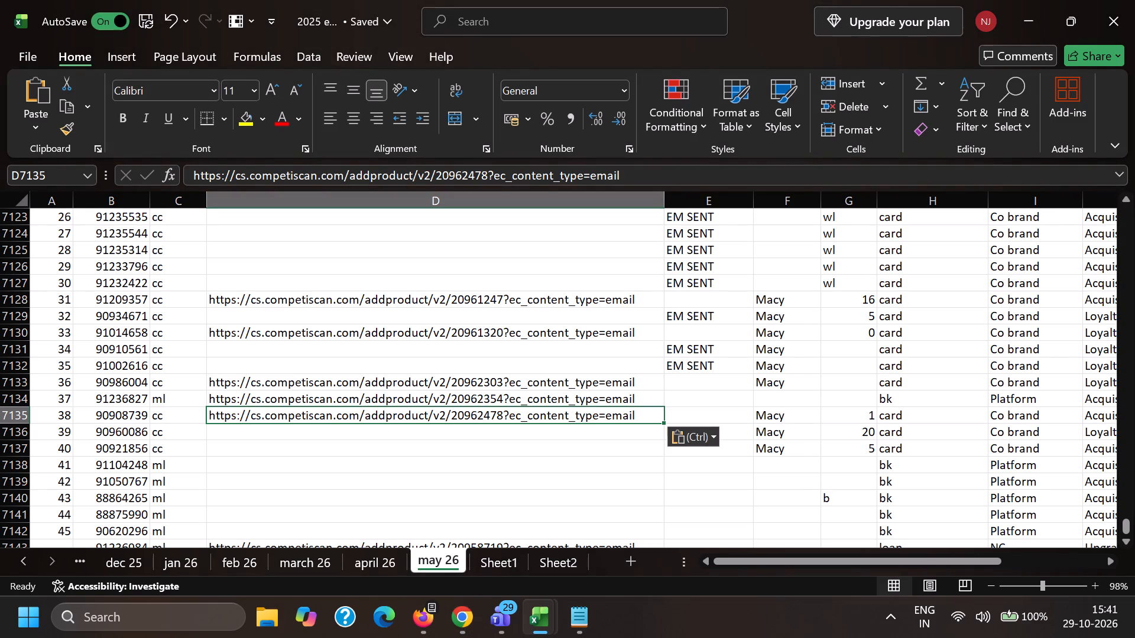
left_click(233, 386)
left_click(122, 386)
key("ctrl+c")
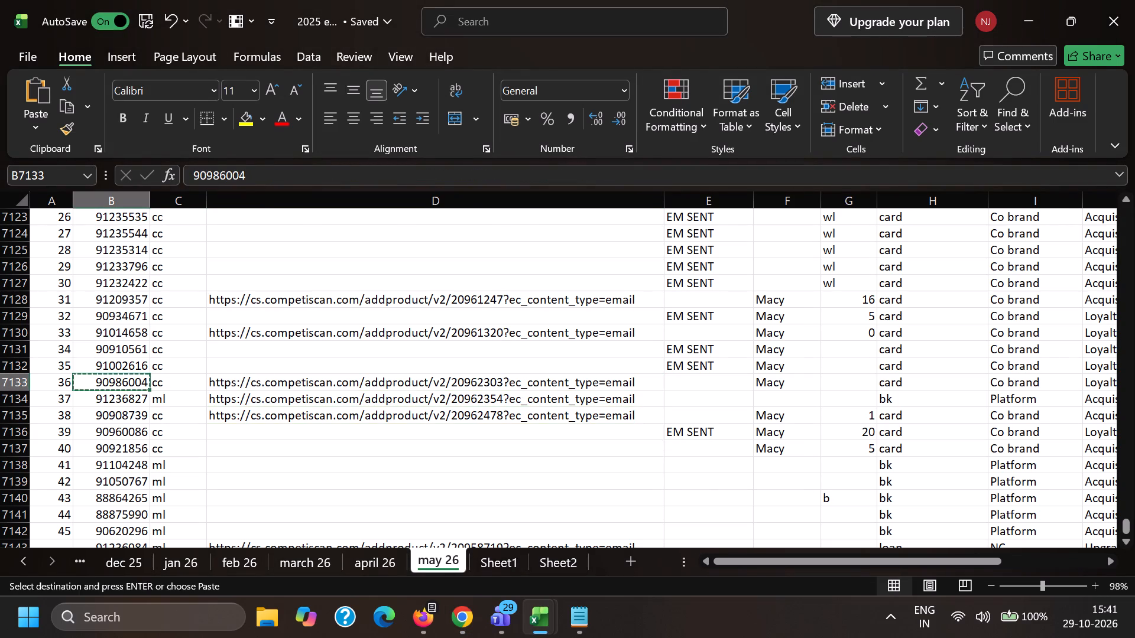
key("alt+Tab")
key("alt+Tab")
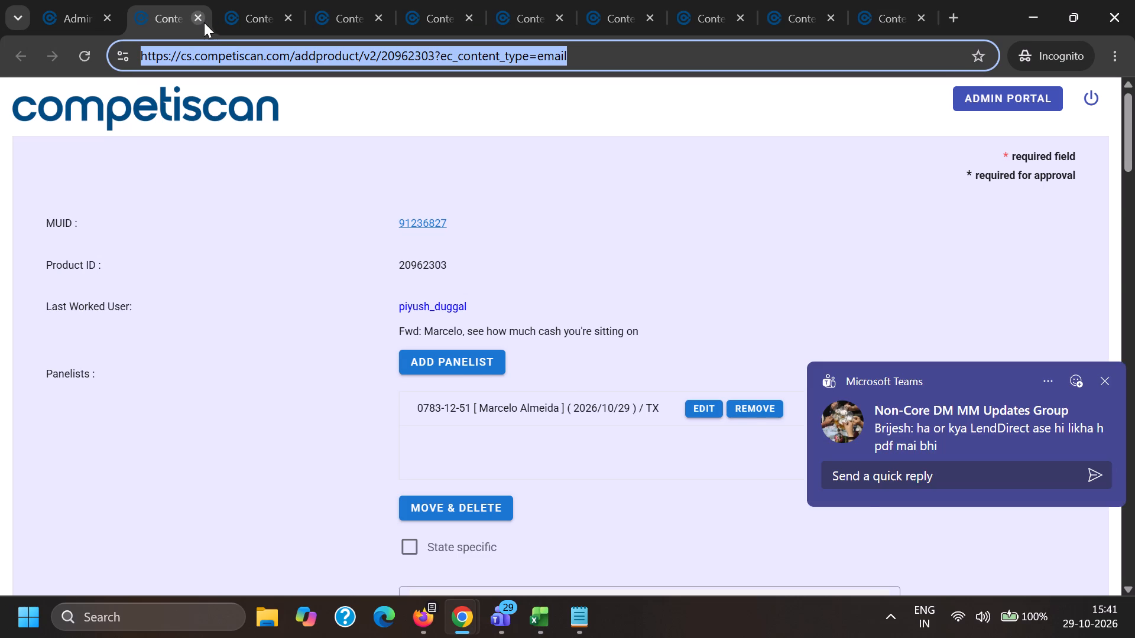
left_click(489, 389)
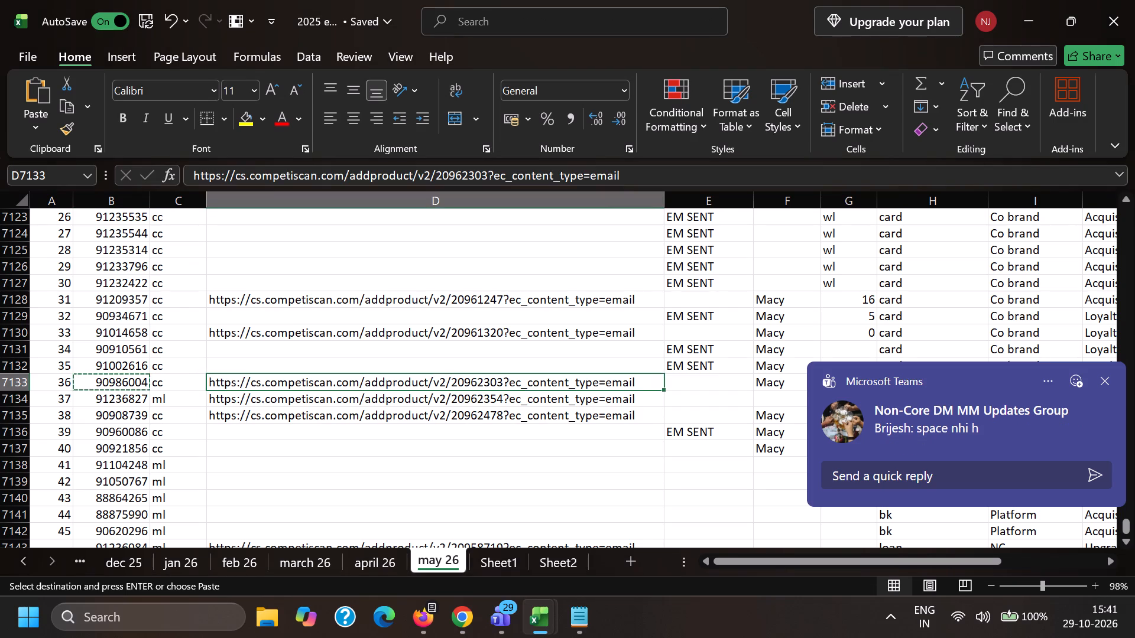
key("alt+Tab")
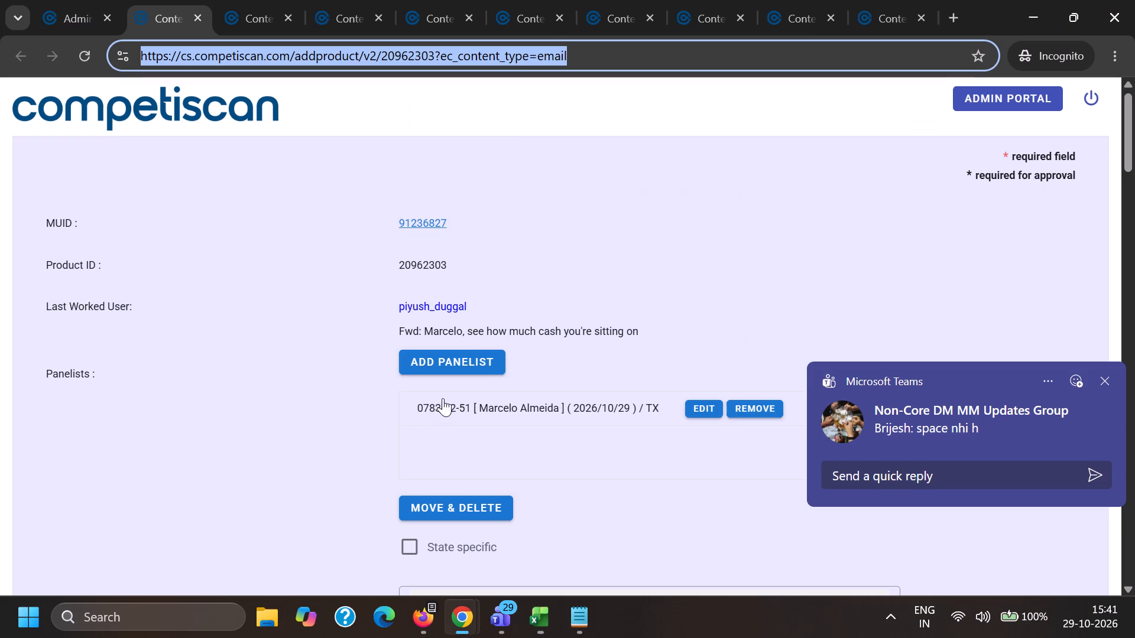
key("ctrl+c")
key("alt+Tab")
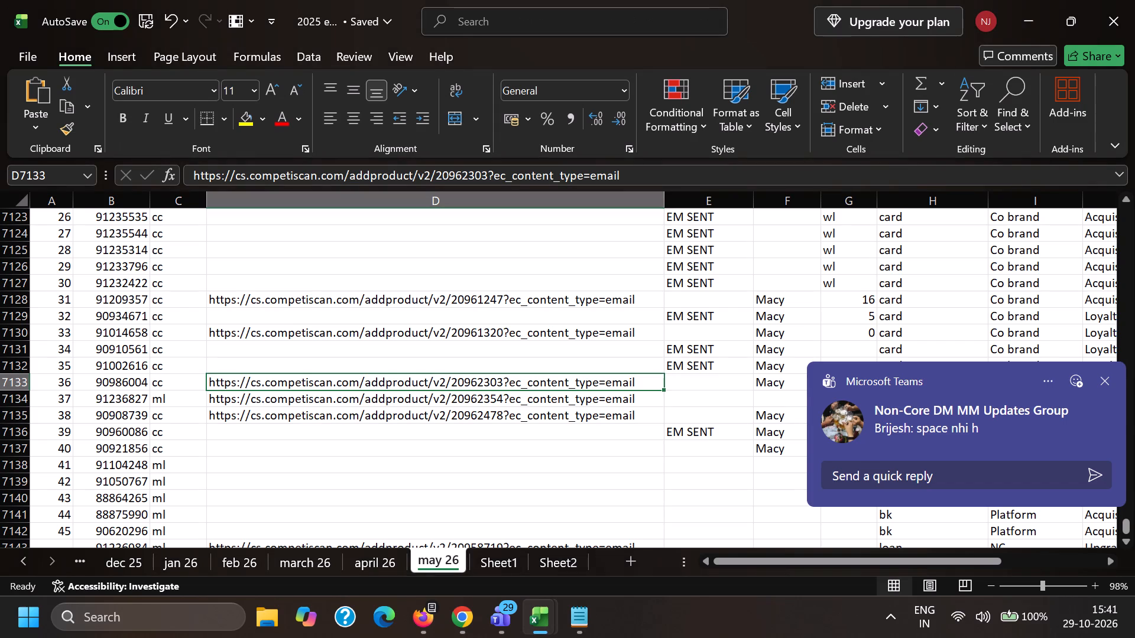
left_click(423, 402)
key("ctrl+v")
left_click(397, 421)
key("alt+Tab")
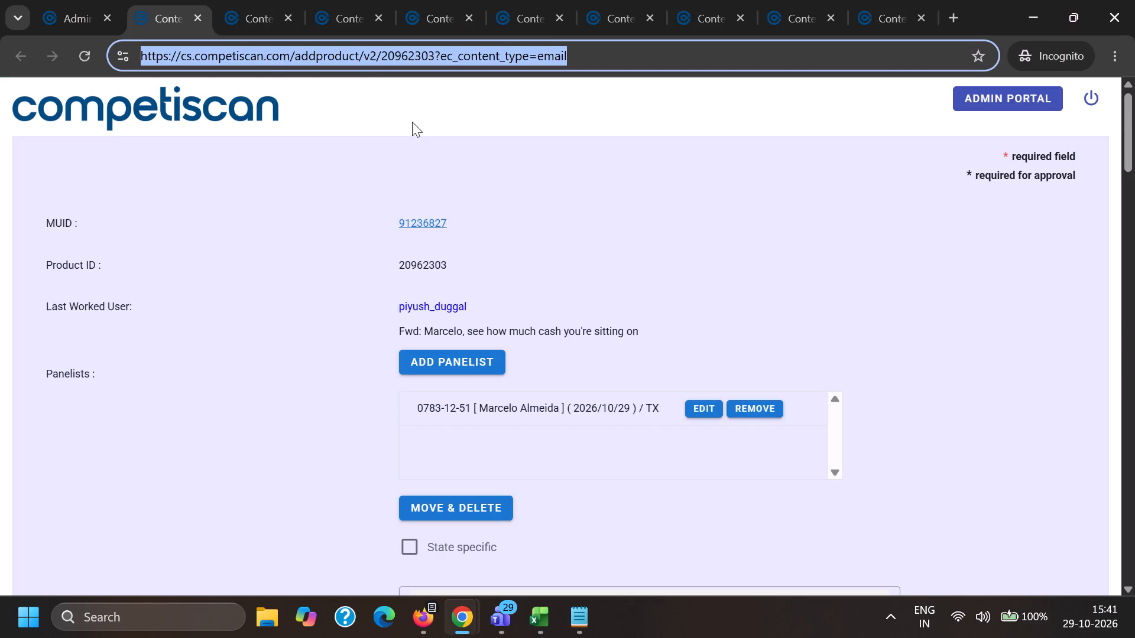
left_click(267, 6)
triple_click(269, 64)
key("ctrl+c")
key("alt+Tab")
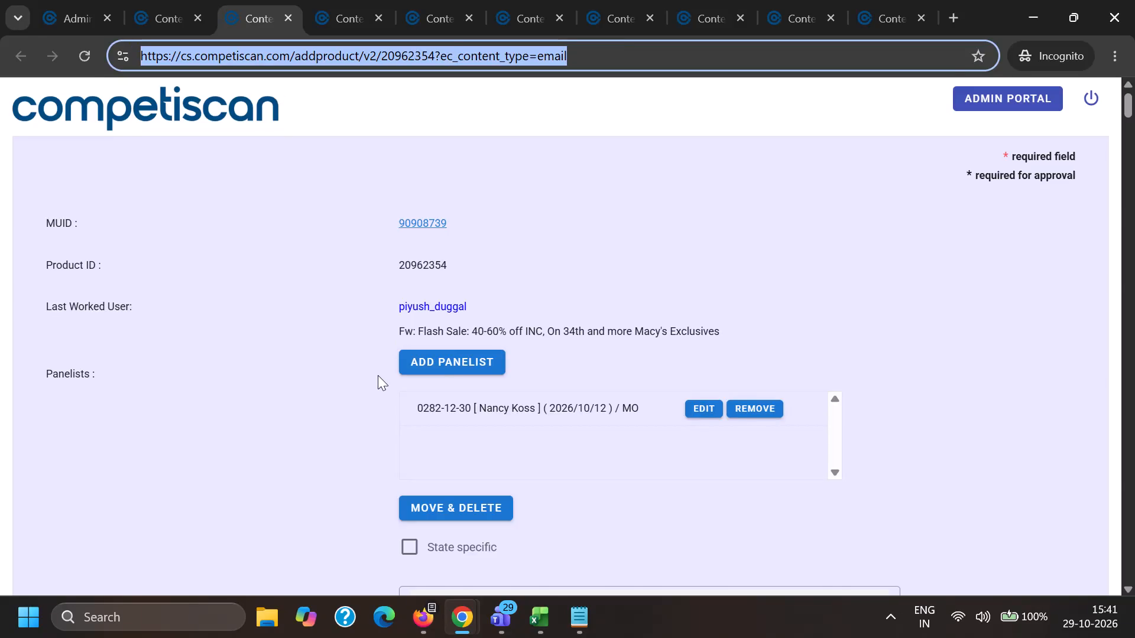
key("ctrl+v")
left_click(364, 473)
left_click(388, 386)
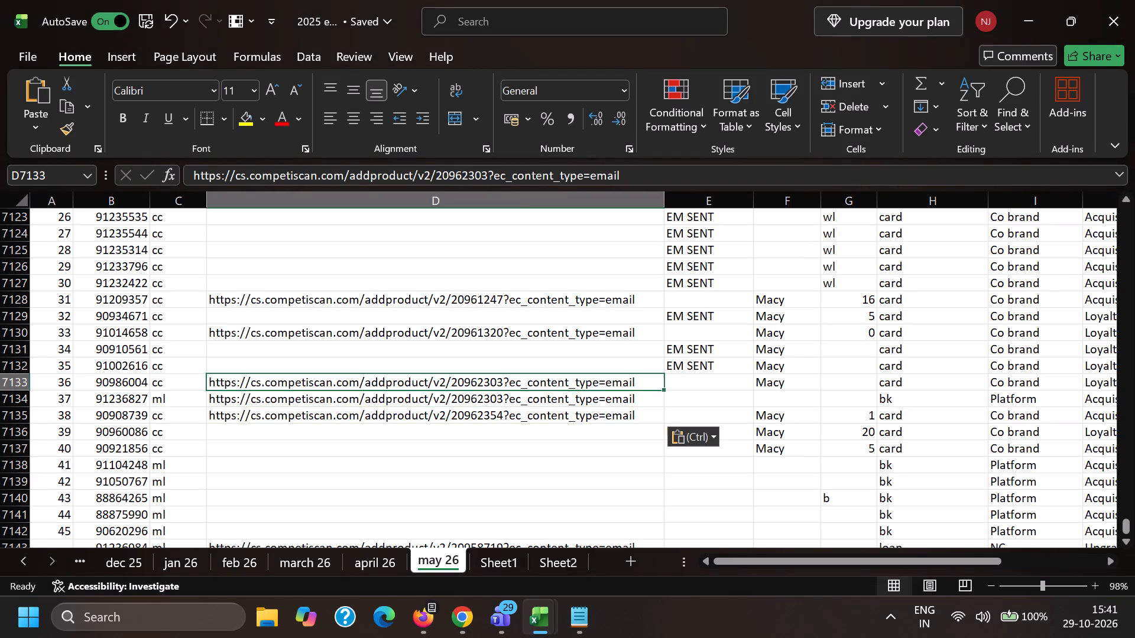
key("BackSpace")
left_click(365, 483)
left_click(294, 434)
key("alt+Tab")
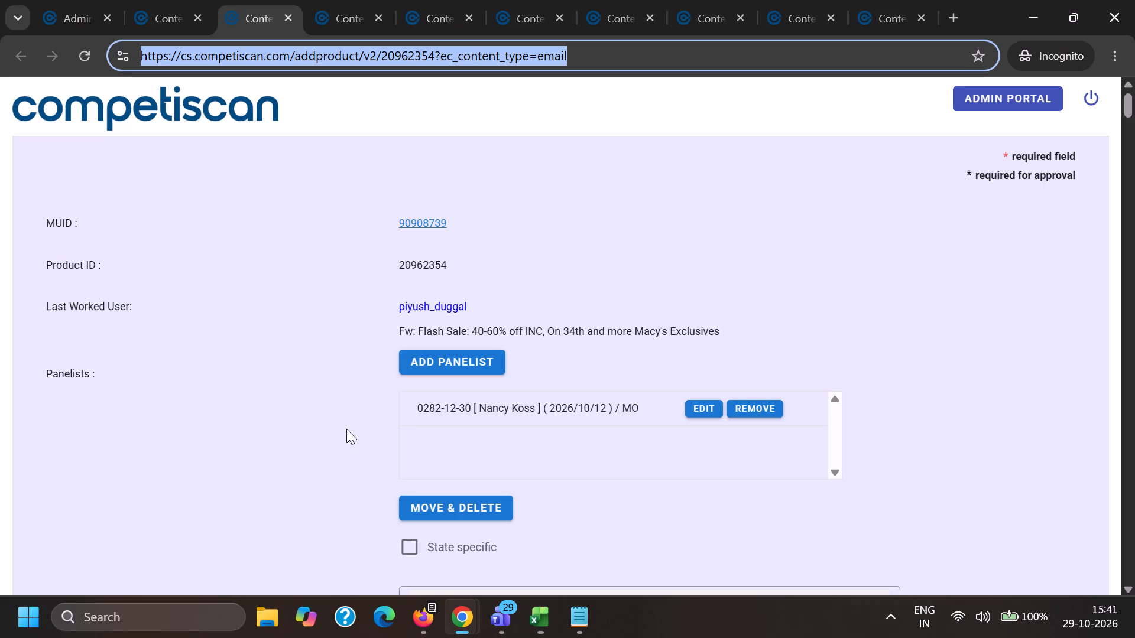
left_click(355, 0)
triple_click(358, 50)
key("ctrl+c")
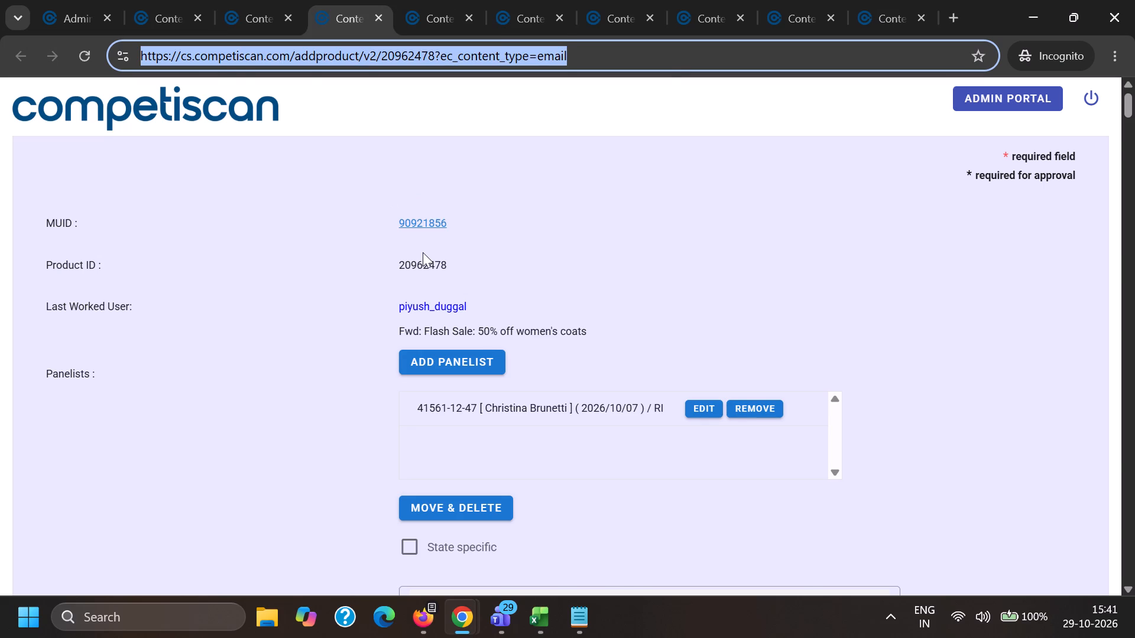
key("alt+Tab")
left_click(231, 452)
key("ctrl+v")
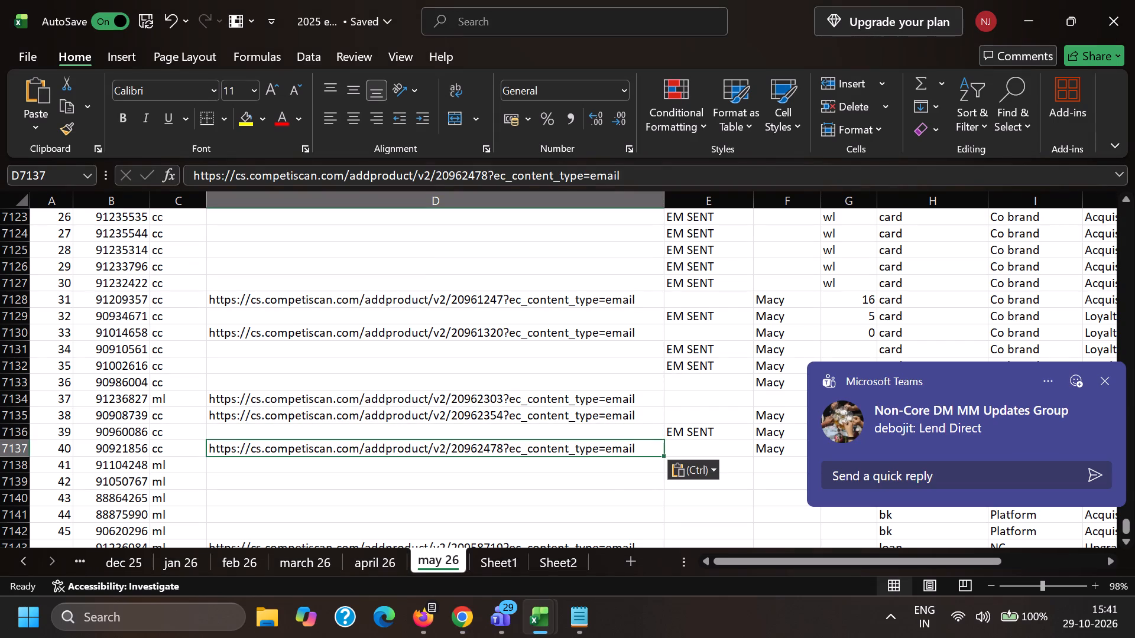
left_click(264, 463)
key("alt+Tab")
left_click(436, 0)
triple_click(434, 68)
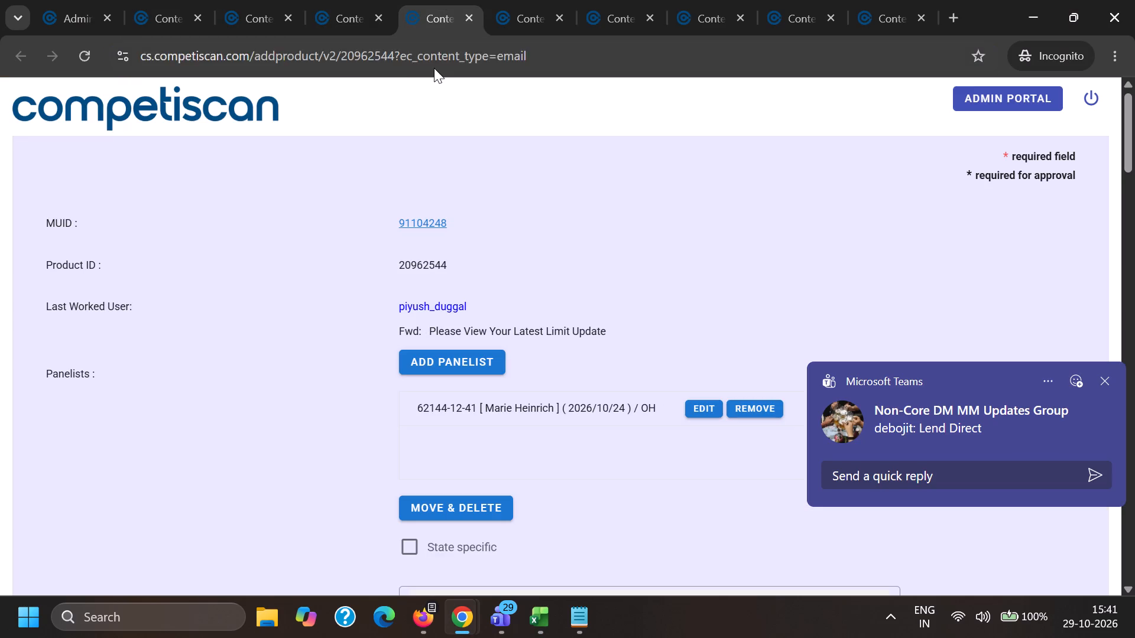
key("ctrl+c")
key("alt+Tab")
key("ctrl+v")
scroll(327, 369, "down", 2)
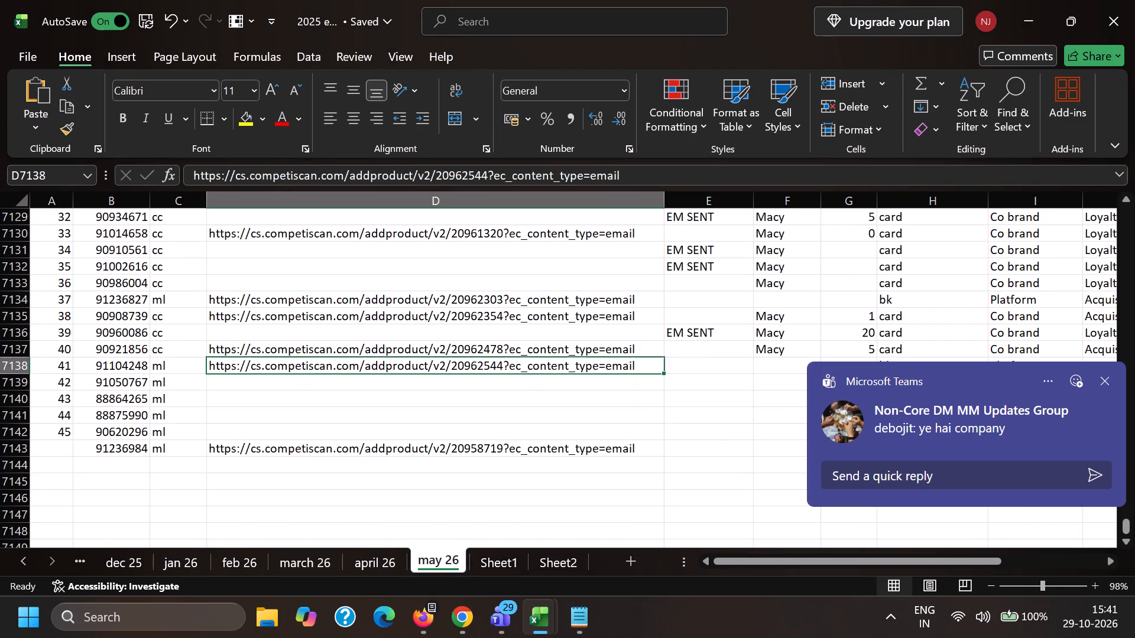
left_click(255, 386)
key("alt+Tab")
left_click(528, 0)
triple_click(519, 45)
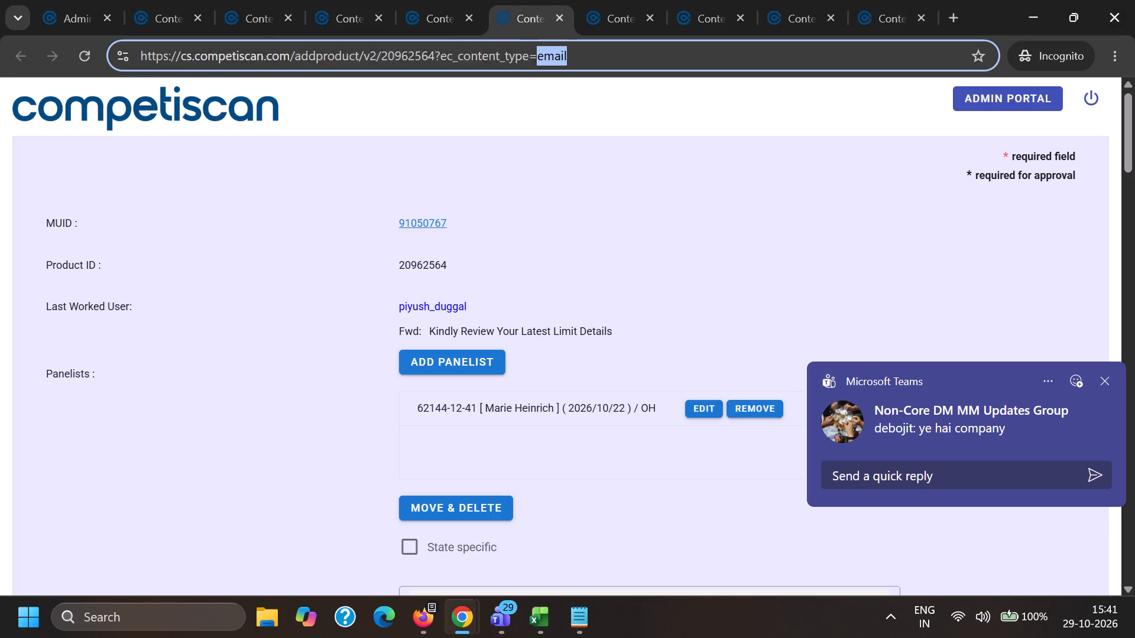
key("ctrl+c")
key("ctrl+a")
key("ctrl+c")
key("alt+Tab")
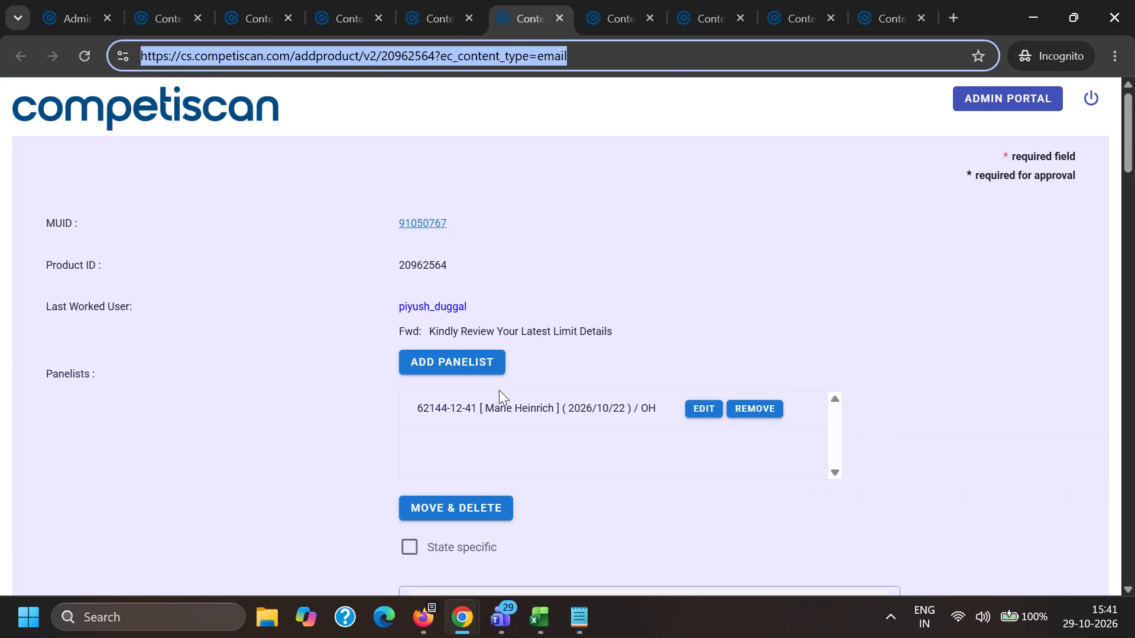
key("ctrl+v")
left_click(238, 398)
key("alt+Tab")
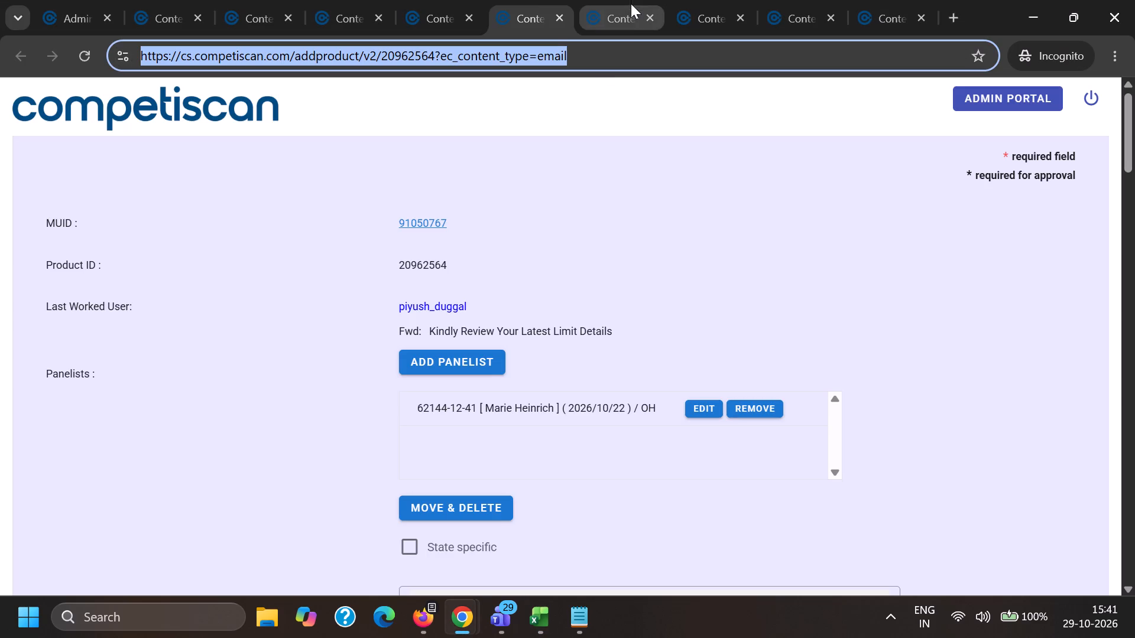
left_click(612, 27)
triple_click(613, 64)
key("ctrl+c")
key("alt+Tab")
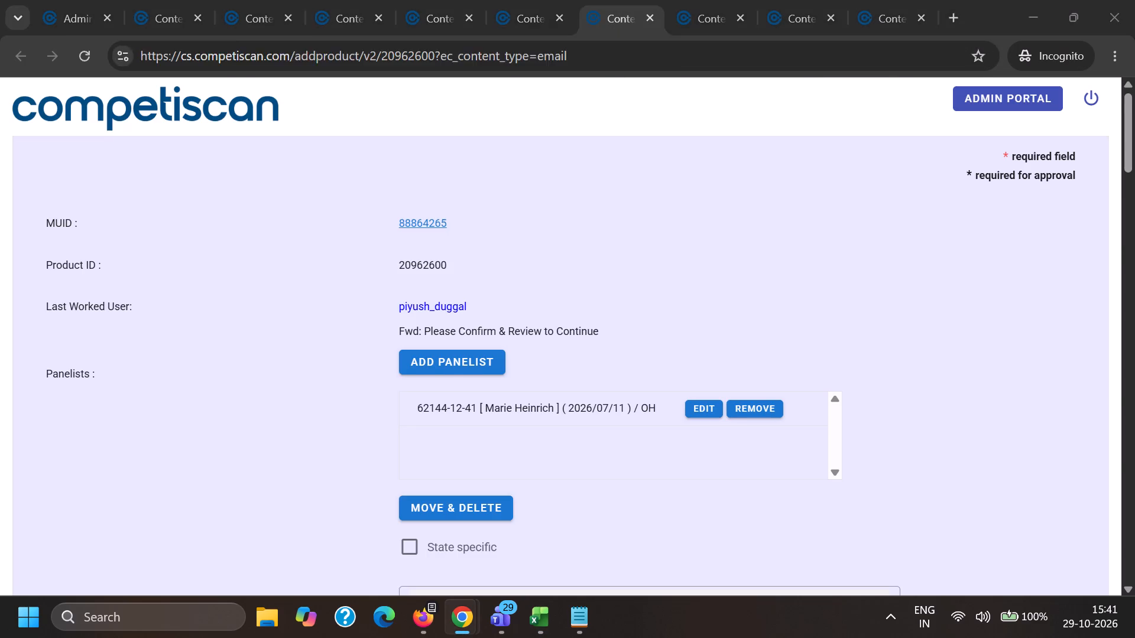
key("ctrl+v")
left_click(265, 422)
key("alt+Tab")
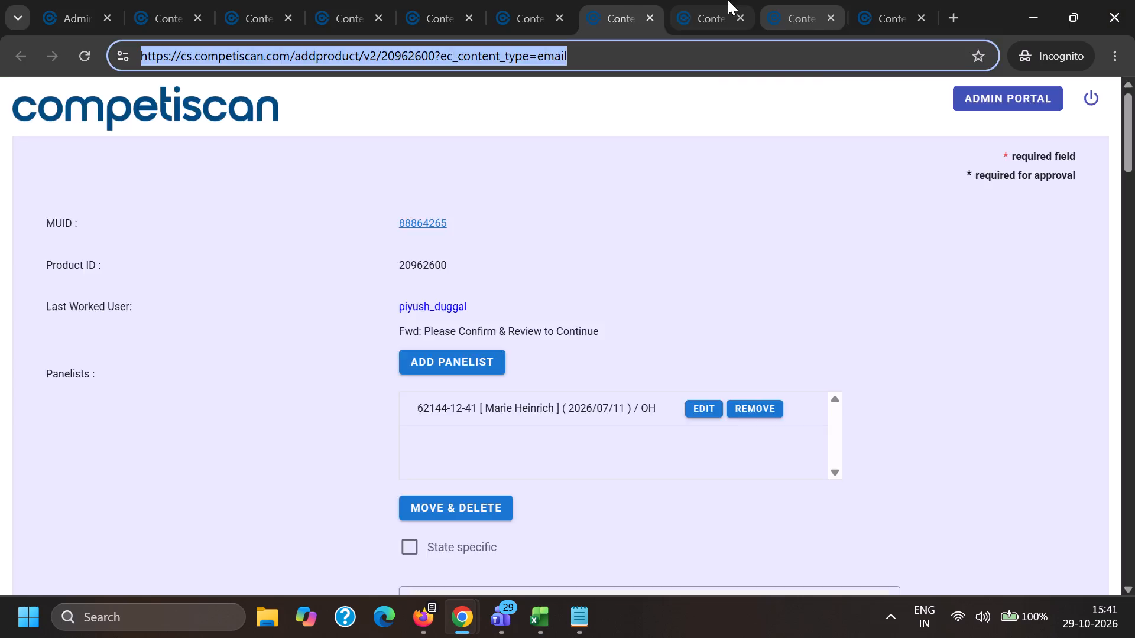
left_click(723, 0)
left_click(703, 40)
triple_click(696, 56)
key("ctrl+c")
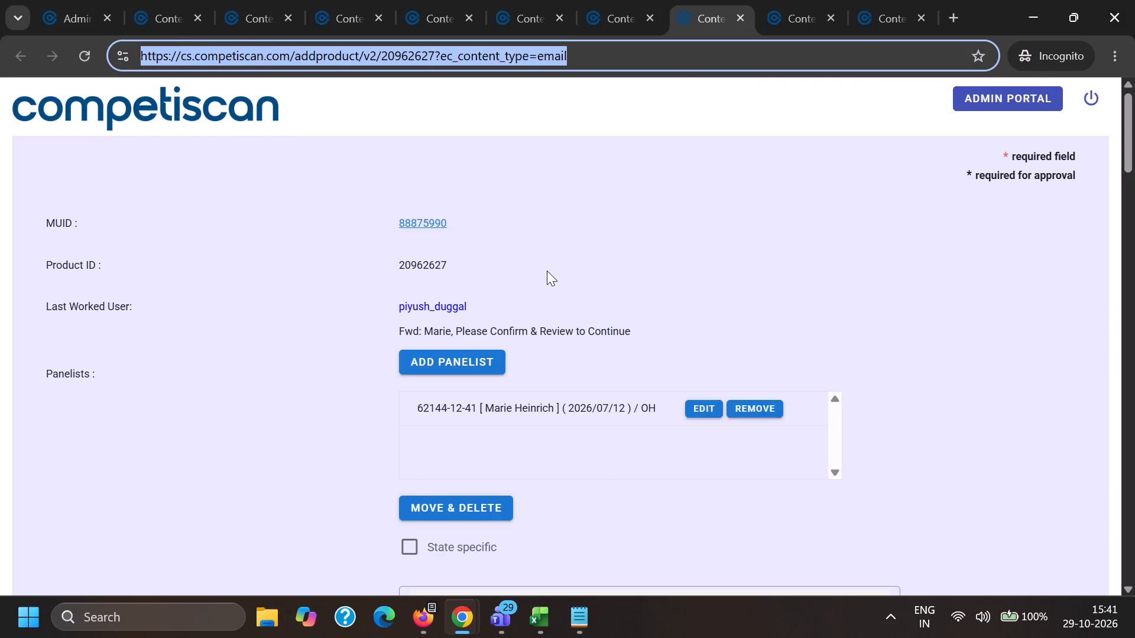
key("alt+Tab")
key("ctrl+v")
left_click(474, 168)
key("ctrl+v")
left_click(353, 427)
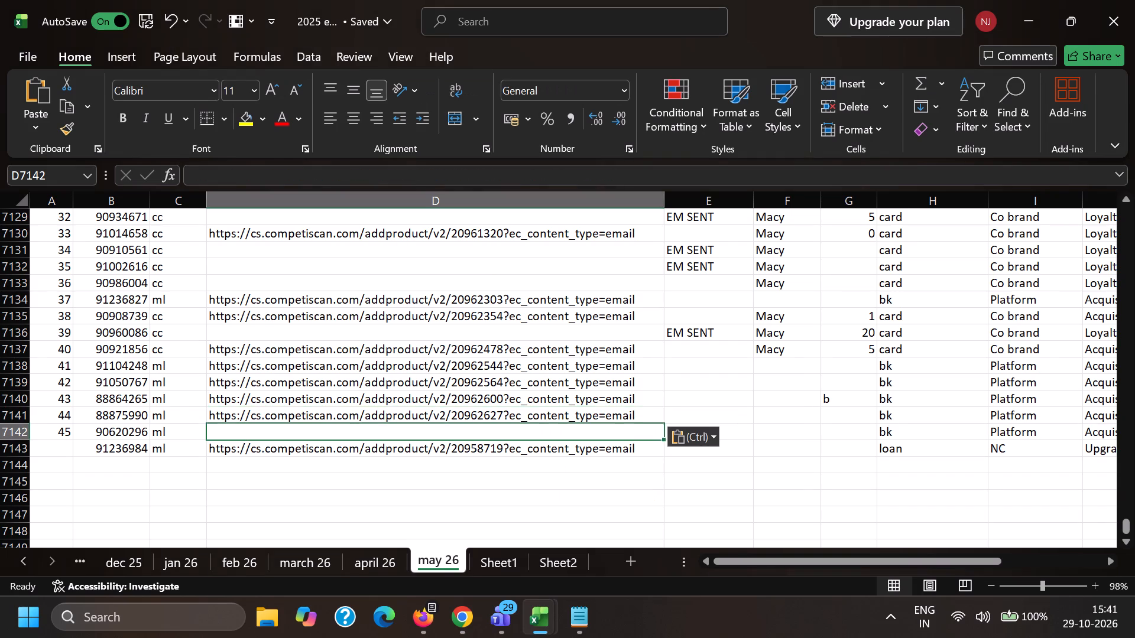
key("alt+Tab")
left_click(804, 0)
triple_click(790, 57)
key("ctrl+c")
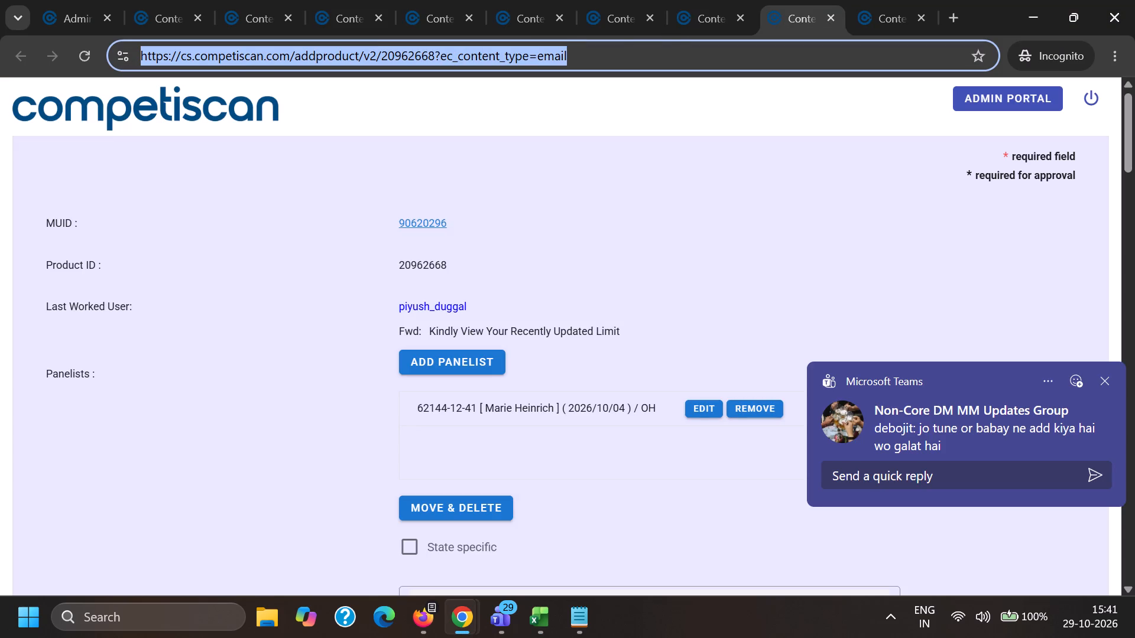
key("alt+Tab")
key("ctrl+v")
Check the edit link of product 20962685 against the link logged for 91236984 in the may 26 sheet.
left_click(459, 367)
key("alt+Tab")
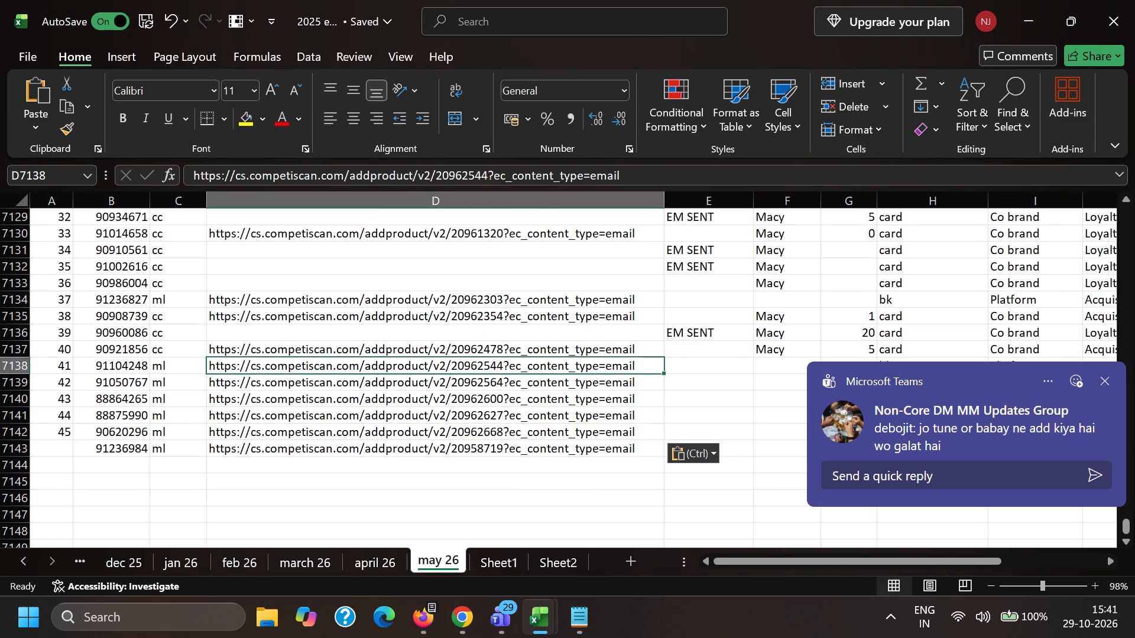
left_click(884, 0)
triple_click(841, 56)
key("ctrl+c")
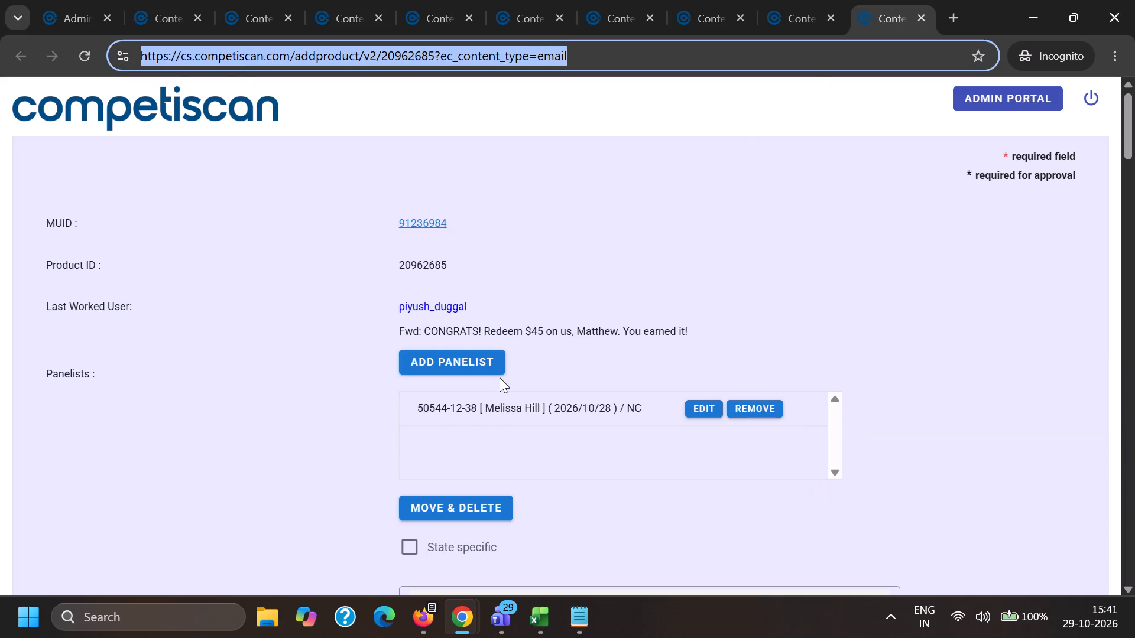
key("alt+Tab")
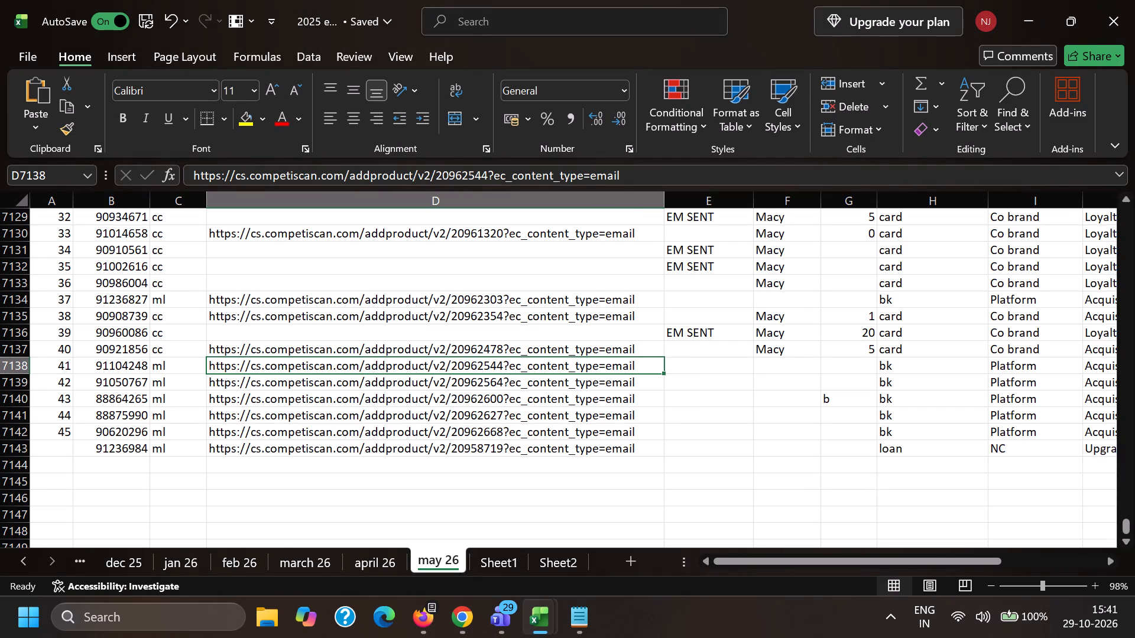
scroll(223, 410, "down", 1)
left_click(248, 421)
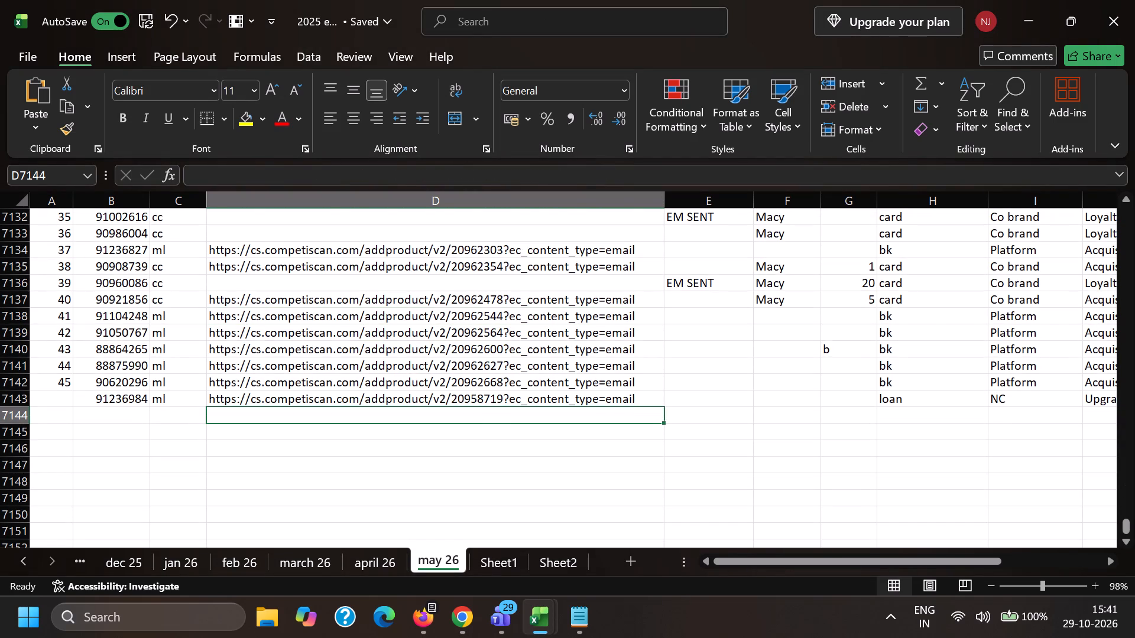
scroll(549, 393, "up", 1)
key("alt+Tab")
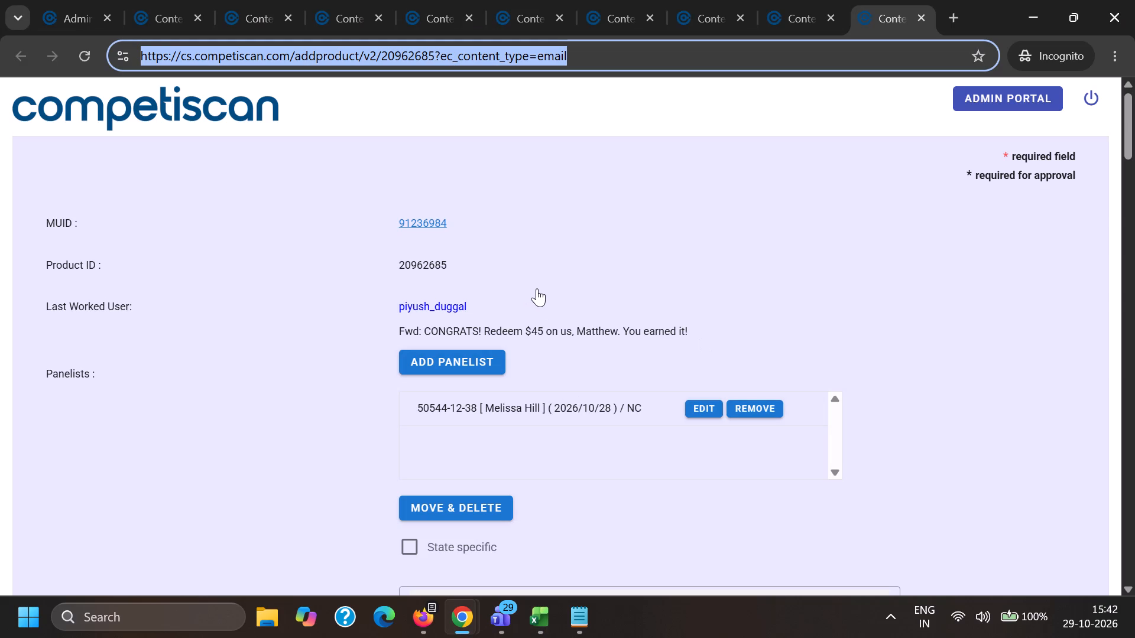
key("alt+Tab")
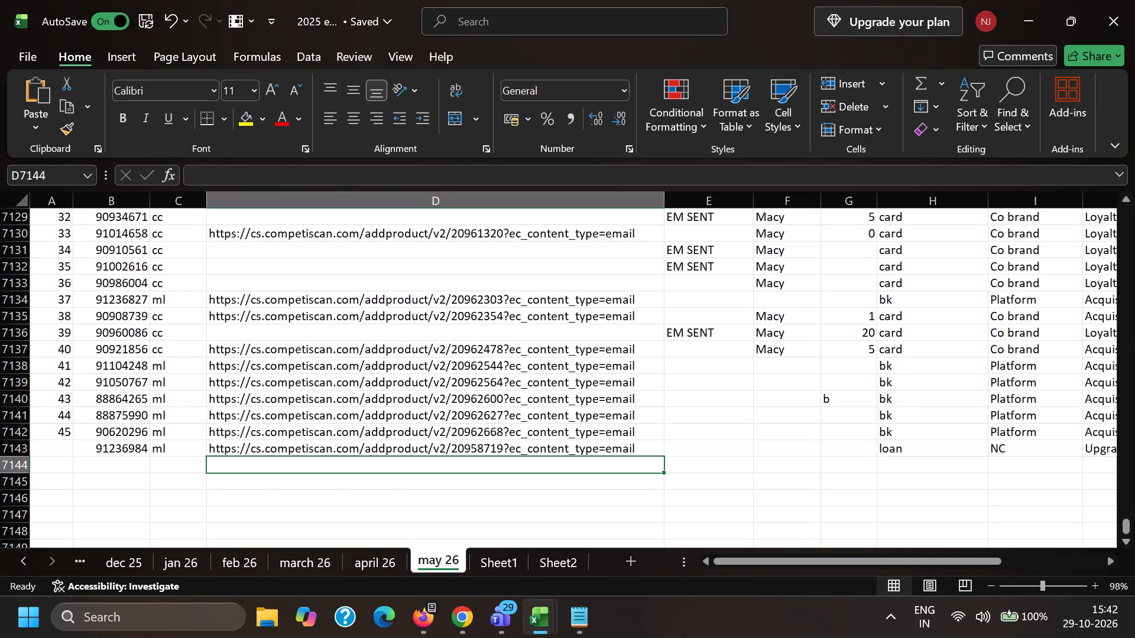
key("alt+Tab")
key("alt+Tab")
key("alt+Tab")
Open the processed PDFs of products 20962303, 20962354 and 20962478 from their edit pages.
left_click(155, 0)
scroll(797, 349, "down", 2)
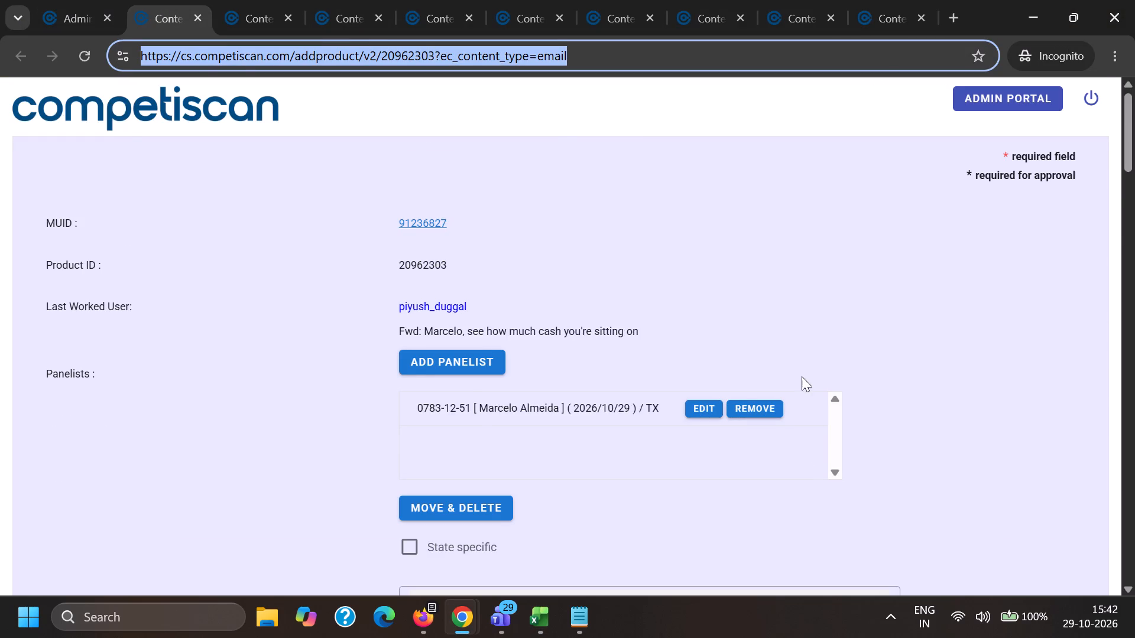
scroll(802, 376, "down", 3)
left_click(899, 292, "ctrl")
key("ctrl+Tab")
key("ctrl+Tab")
scroll(858, 306, "down", 5)
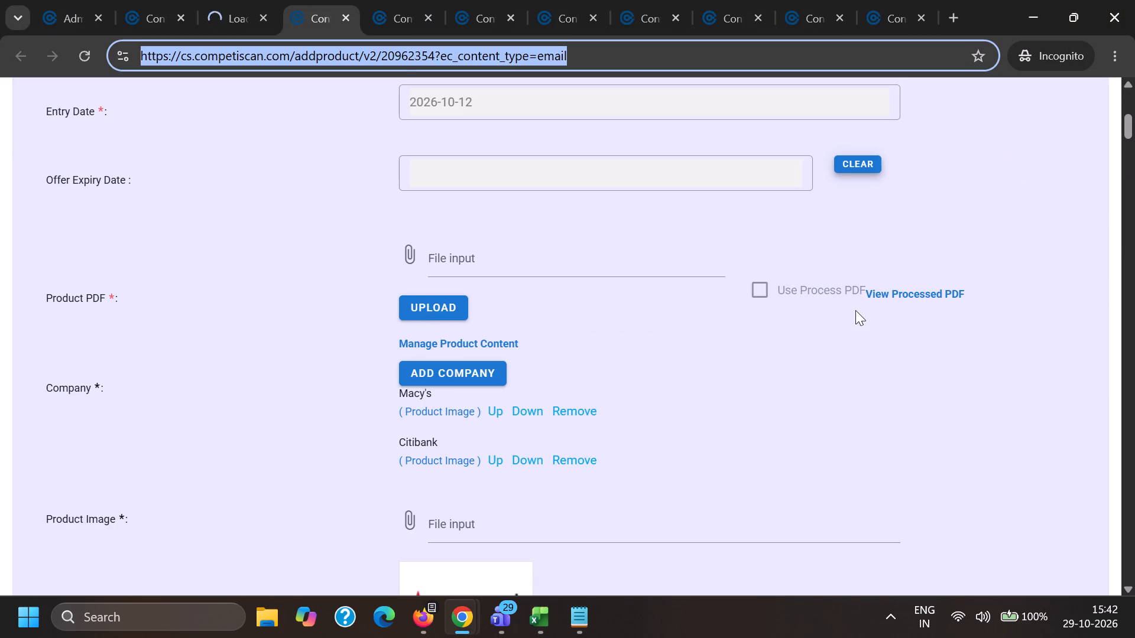
left_click(881, 294, "ctrl")
key("ctrl+Tab")
key("ctrl+Tab")
scroll(880, 297, "down", 5)
left_click(882, 297, "ctrl")
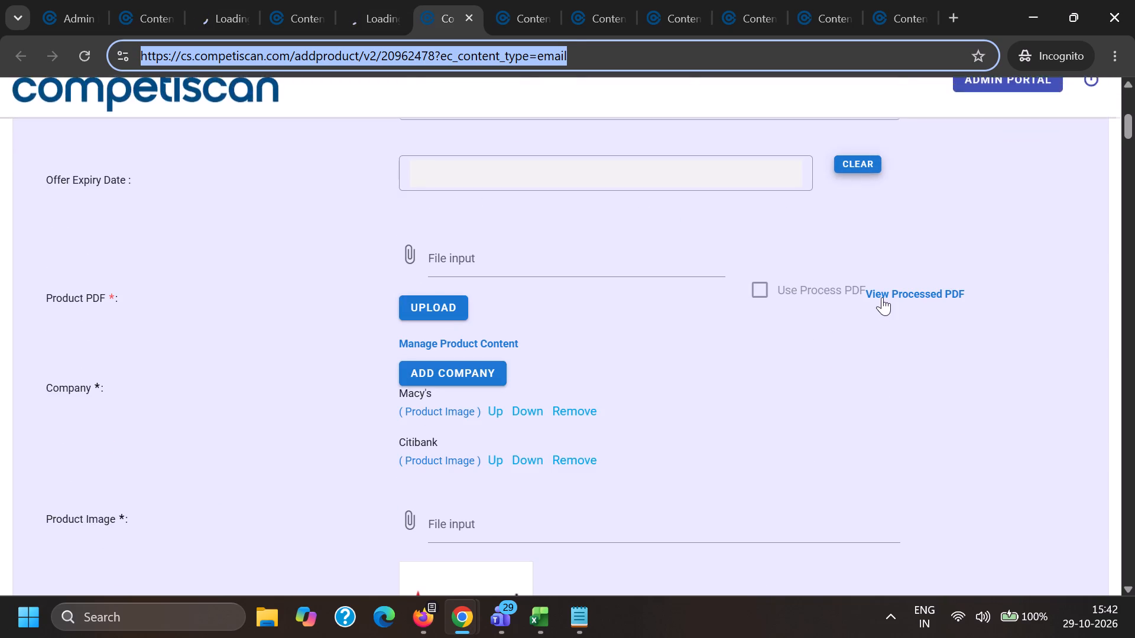
Open the processed PDFs of products 20962544, 20962564 and 20962600 from their edit pages.
key("ctrl+Tab")
key("ctrl+Tab")
scroll(880, 300, "down", 5)
left_click(885, 296, "ctrl")
key("ctrl+Tab")
key("ctrl+Tab")
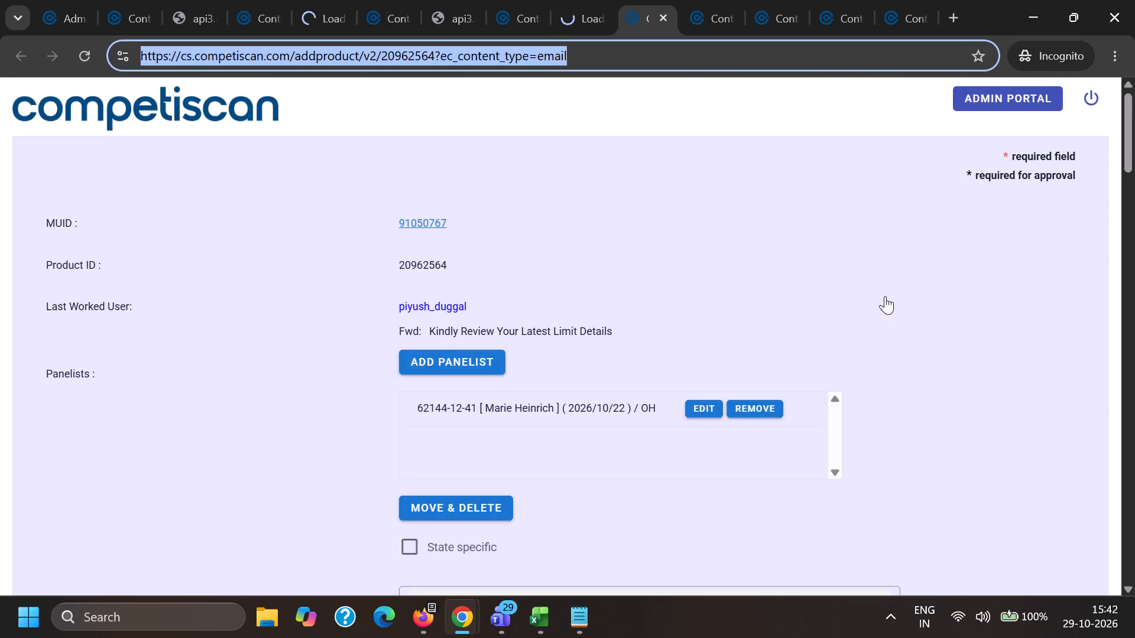
scroll(886, 296, "down", 5)
left_click(881, 297, "ctrl")
key("ctrl+Tab")
key("ctrl+Tab")
scroll(880, 297, "down", 6)
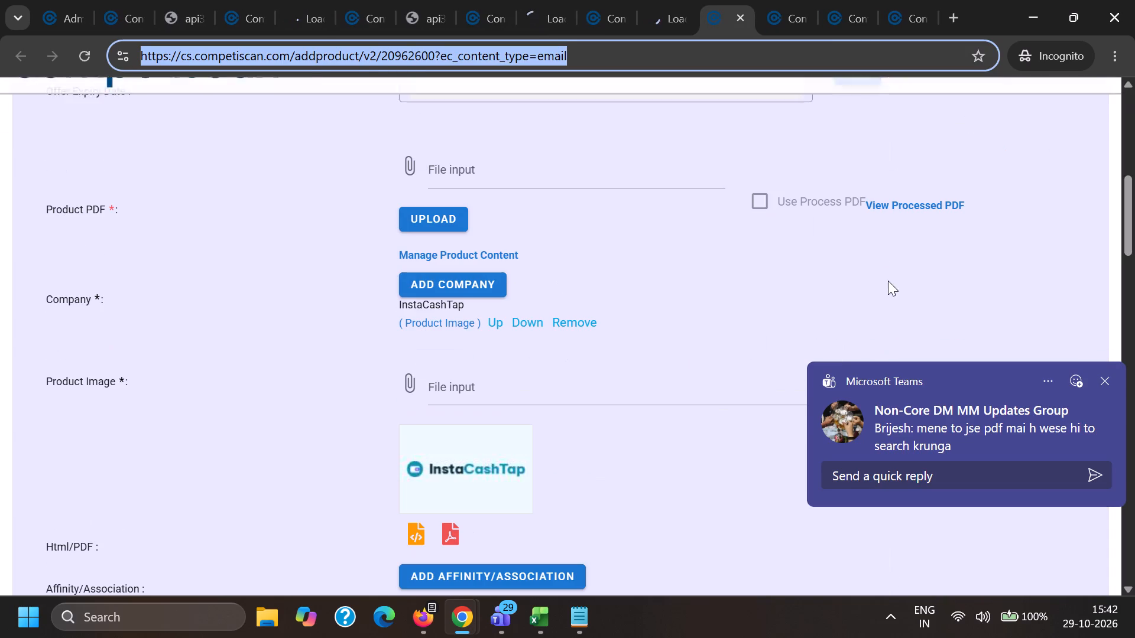
left_click(893, 207, "ctrl")
Open the processed PDFs of products 20962627, 20962668 and 20962685 from their edit pages.
key("ctrl+Tab")
key("ctrl+Tab")
scroll(886, 270, "down", 5)
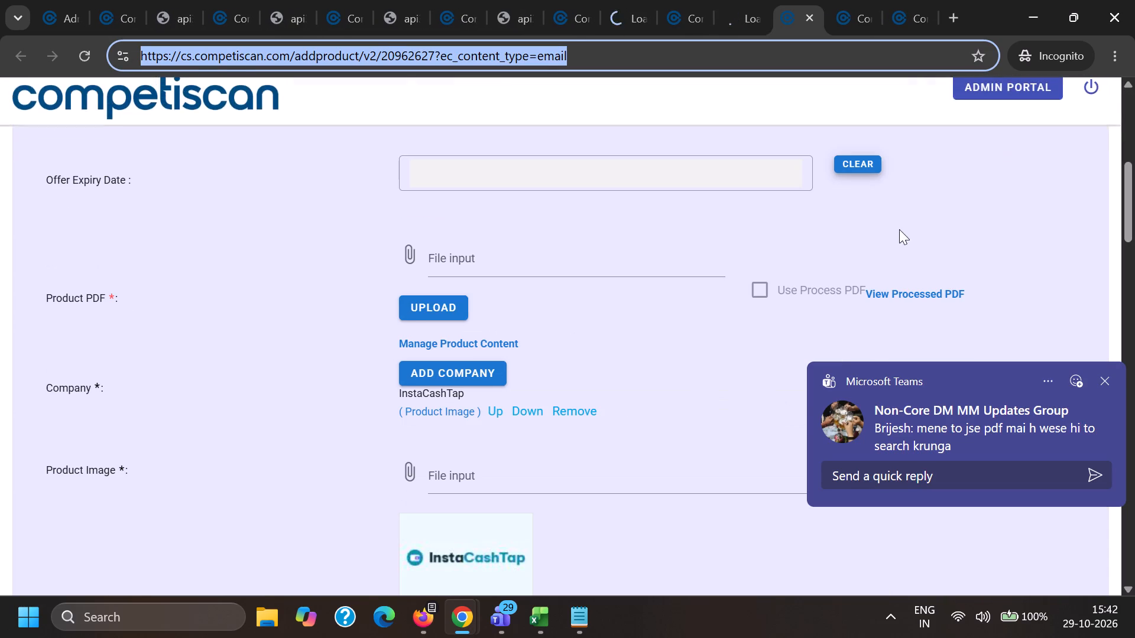
left_click(907, 292, "ctrl")
key("ctrl+Tab")
key("ctrl+Tab")
scroll(906, 285, "down", 6)
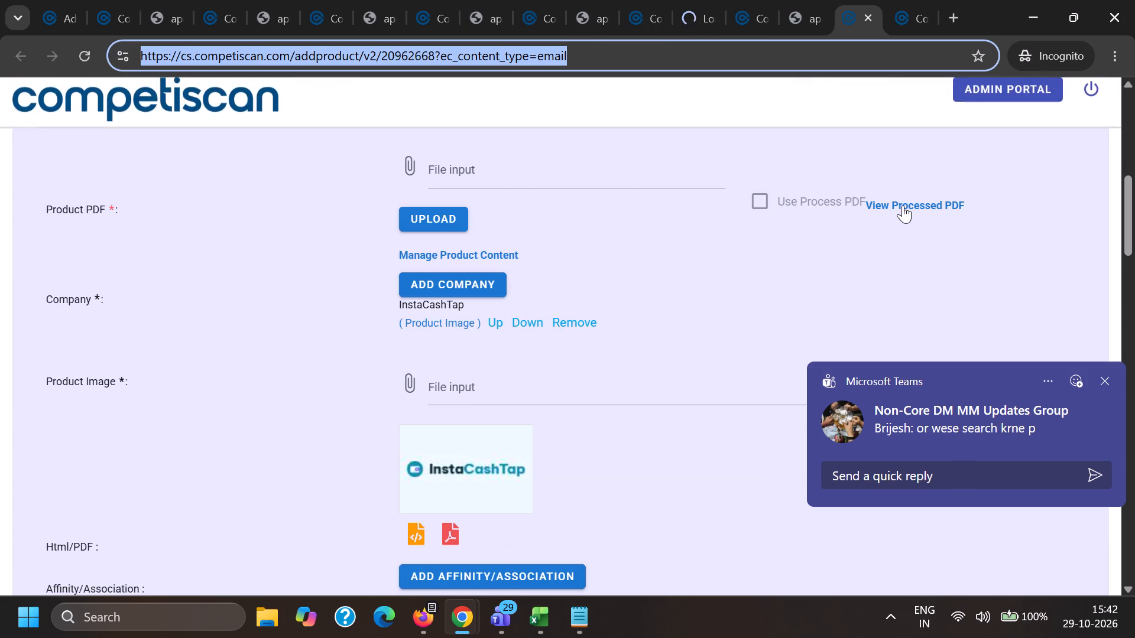
left_click(903, 202, "ctrl")
key("ctrl+Tab")
key("ctrl+Tab")
scroll(905, 287, "down", 5)
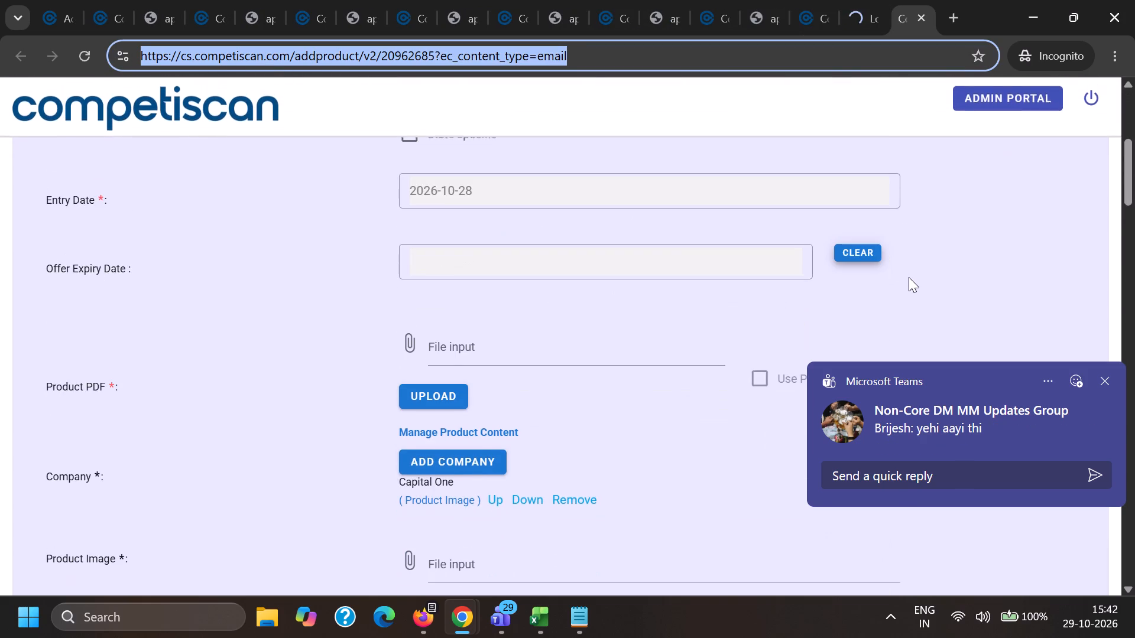
scroll(909, 277, "down", 1)
left_click(893, 208, "ctrl")
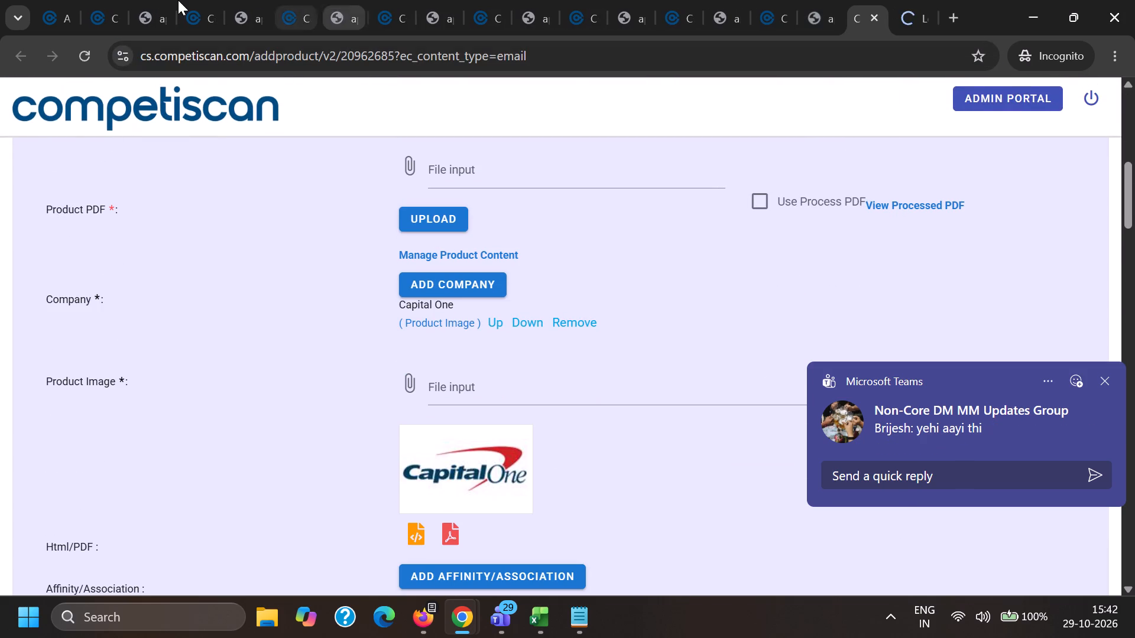
Check the processed PDF of product 20962303, enable Use Process PDF for it and set its status to Approved.
left_click(168, 0)
left_click(93, 0)
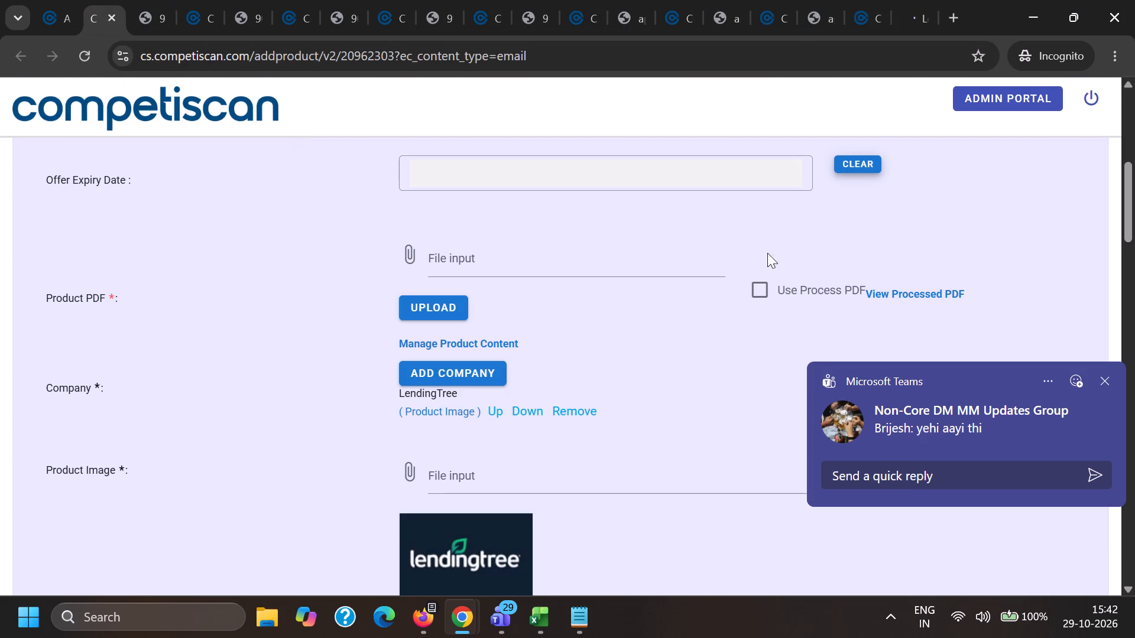
left_click(756, 297)
left_click(675, 407)
key("End")
scroll(578, 482, "down", 5)
left_click(454, 578)
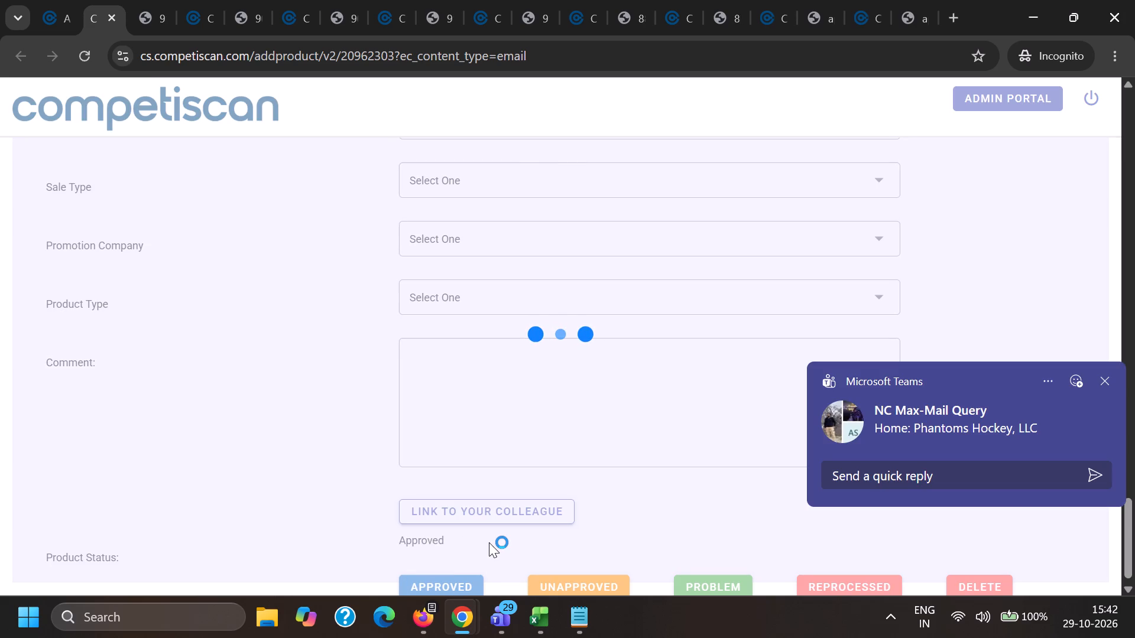
Check the processed PDF of product 20962354, enable Use Process PDF for it and set its status to Approved.
left_click(220, 0)
left_click(250, 0)
left_click(201, 0)
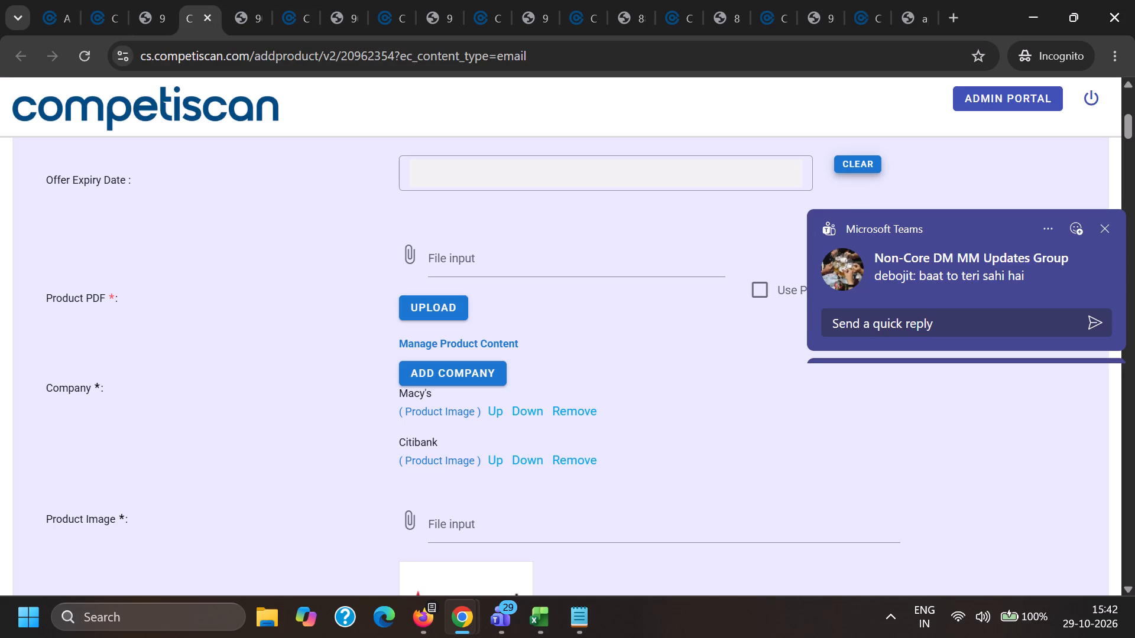
left_click(760, 291)
left_click(715, 360)
key("End")
scroll(590, 407, "down", 5)
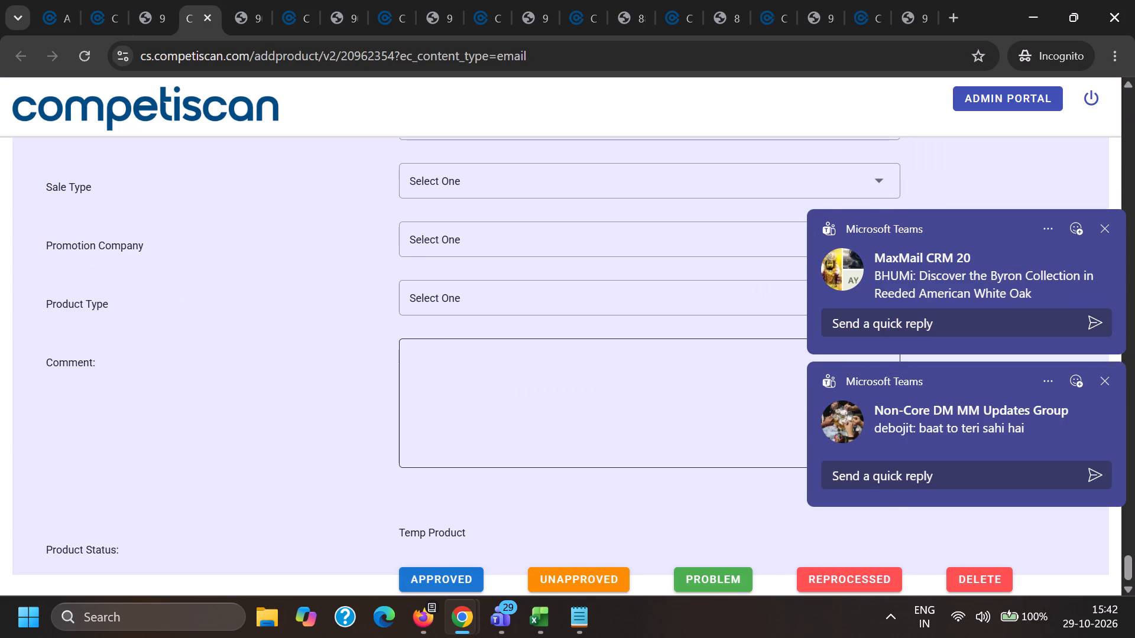
scroll(563, 440, "down", 5)
left_click(459, 585)
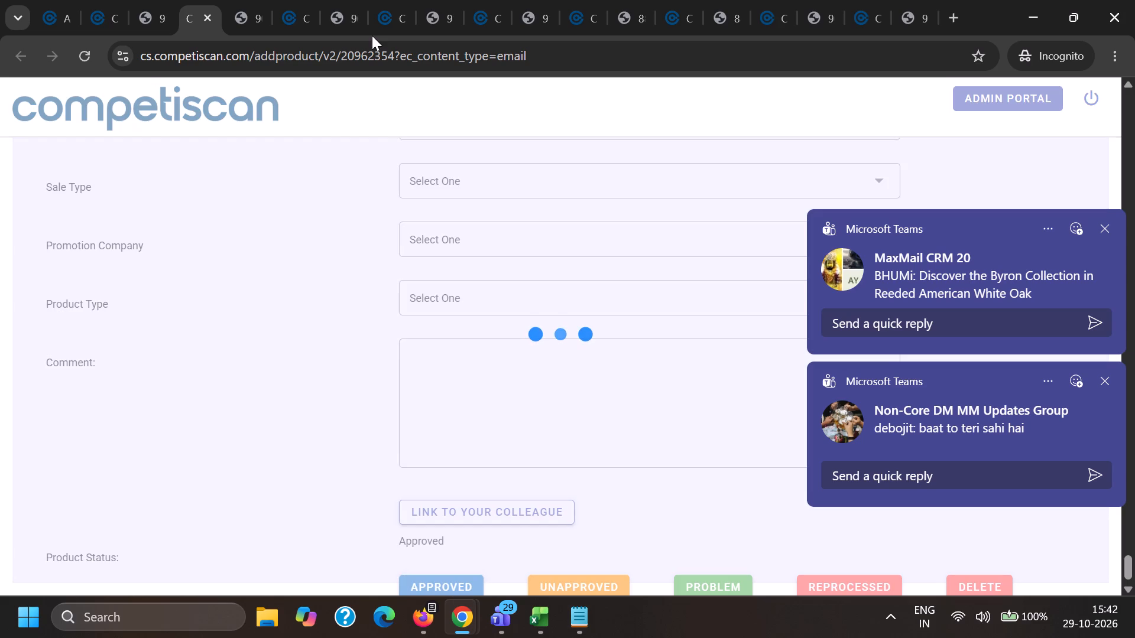
Check the processed PDF of product 20962478, enable Use Process PDF for it and set its status to Approved.
left_click(348, 3)
left_click(301, 0)
left_click(757, 284)
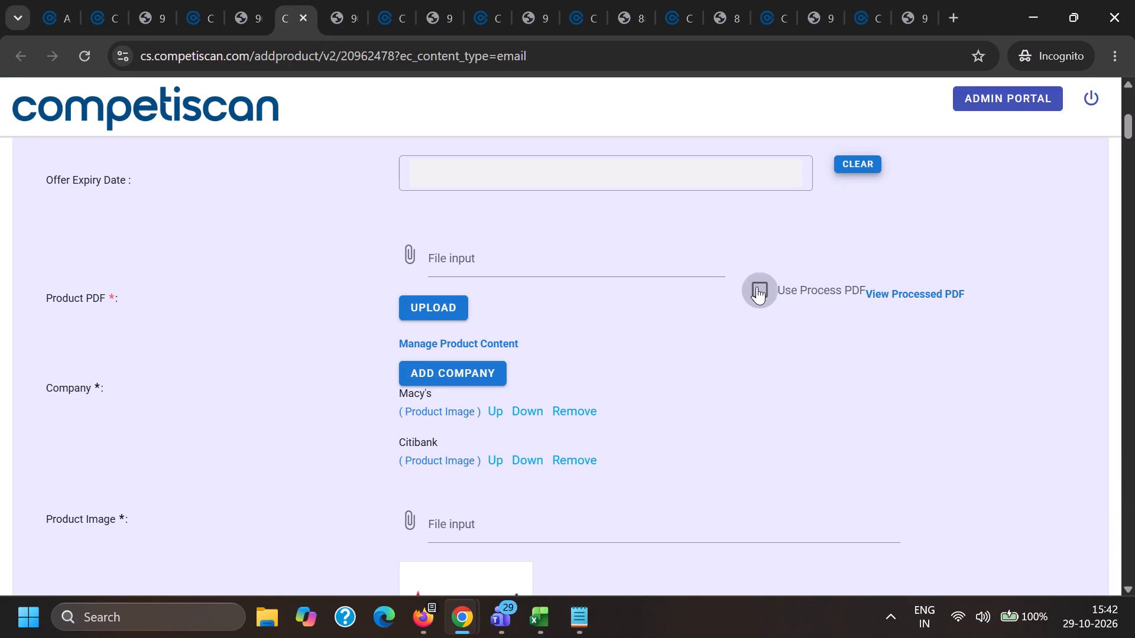
key("End")
scroll(514, 463, "down", 5)
left_click(430, 569)
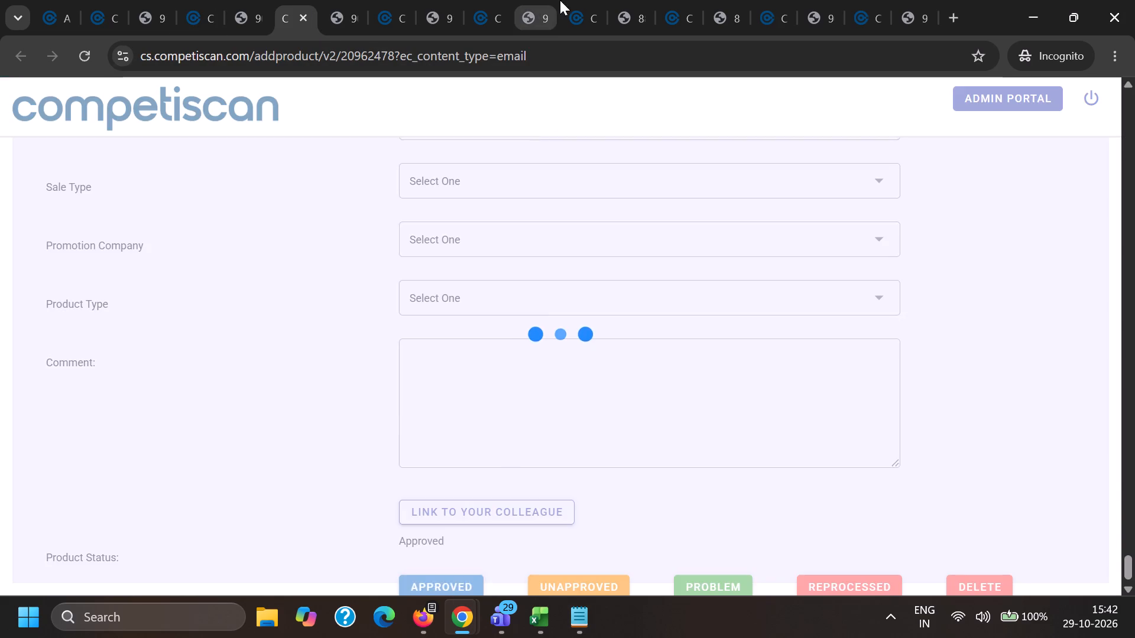
Check the processed PDF of product 20962544, enable Use Process PDF for it and set its status to Approved.
left_click(560, 0)
left_click(447, 0)
left_click(390, 0)
left_click(763, 286)
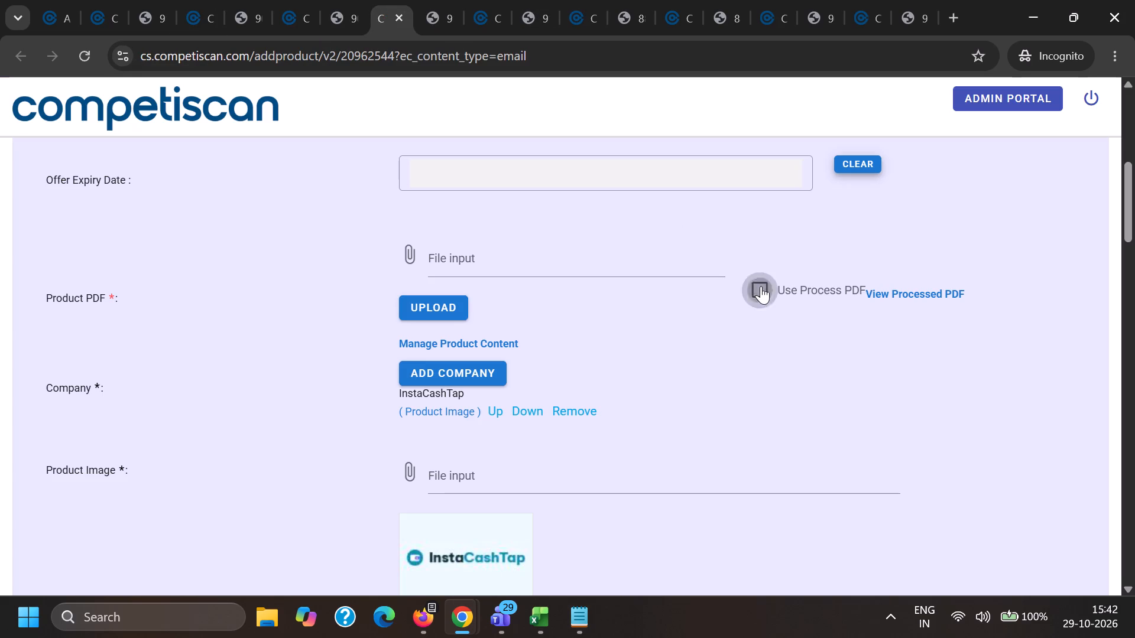
key("End")
scroll(548, 470, "down", 5)
left_click(480, 566)
Check the processed PDF of product 20962564, enable Use Process PDF for it and set its status to Approved.
left_click(556, 0)
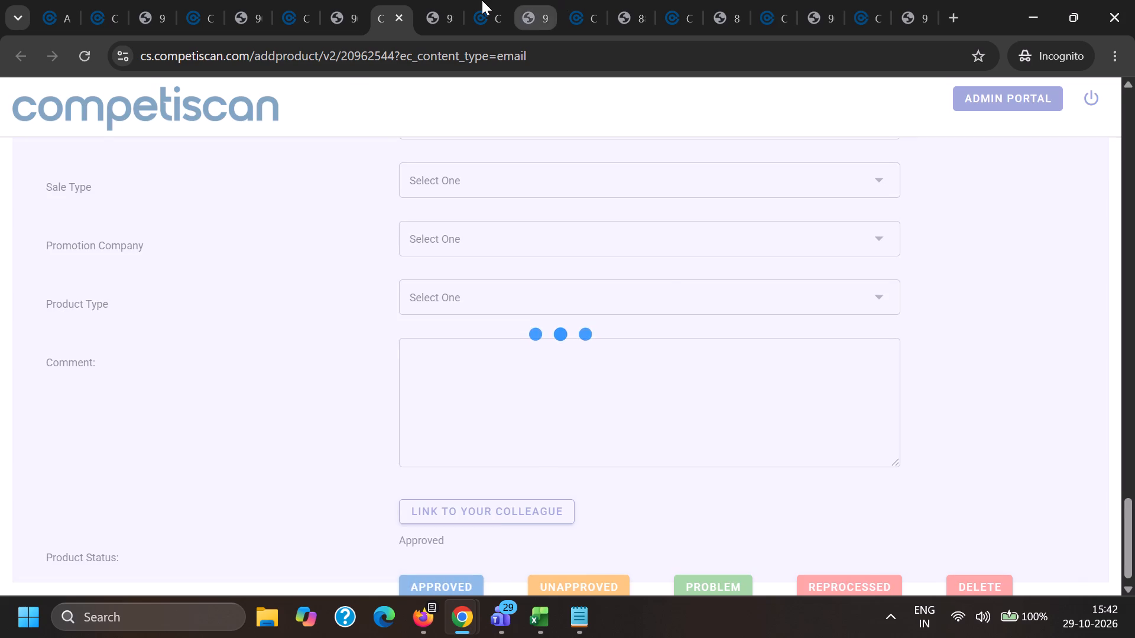
left_click(481, 0)
left_click(757, 281)
key("End")
scroll(540, 473, "down", 5)
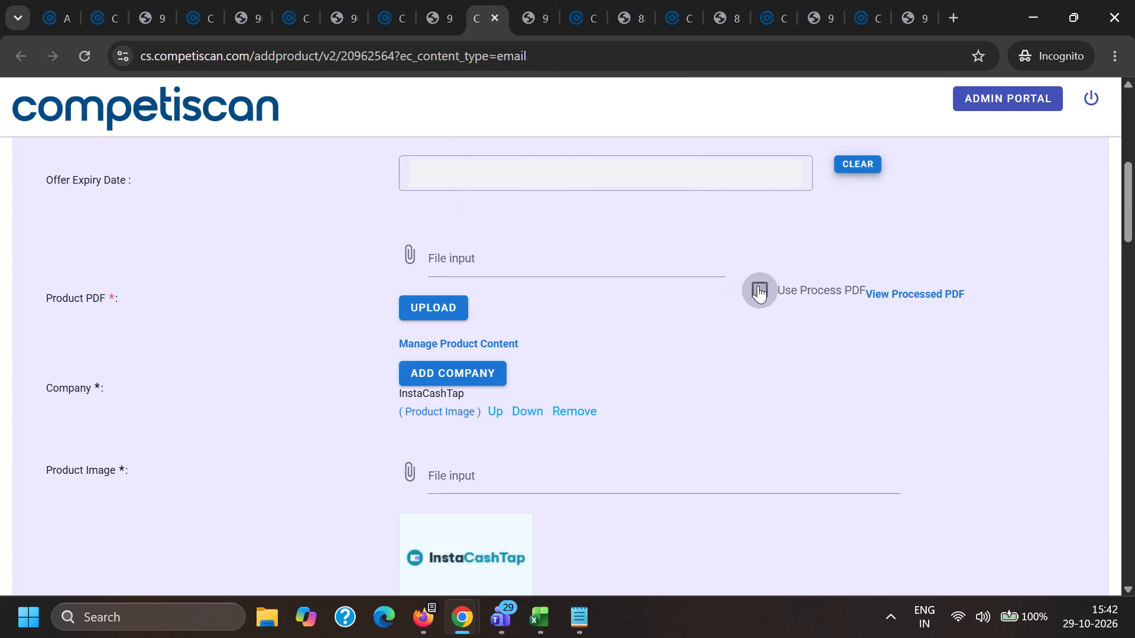
left_click(471, 577)
Check the processed PDF of product 20962600, enable Use Process PDF for it and set its status to Approved.
left_click(622, 0)
left_click(586, 0)
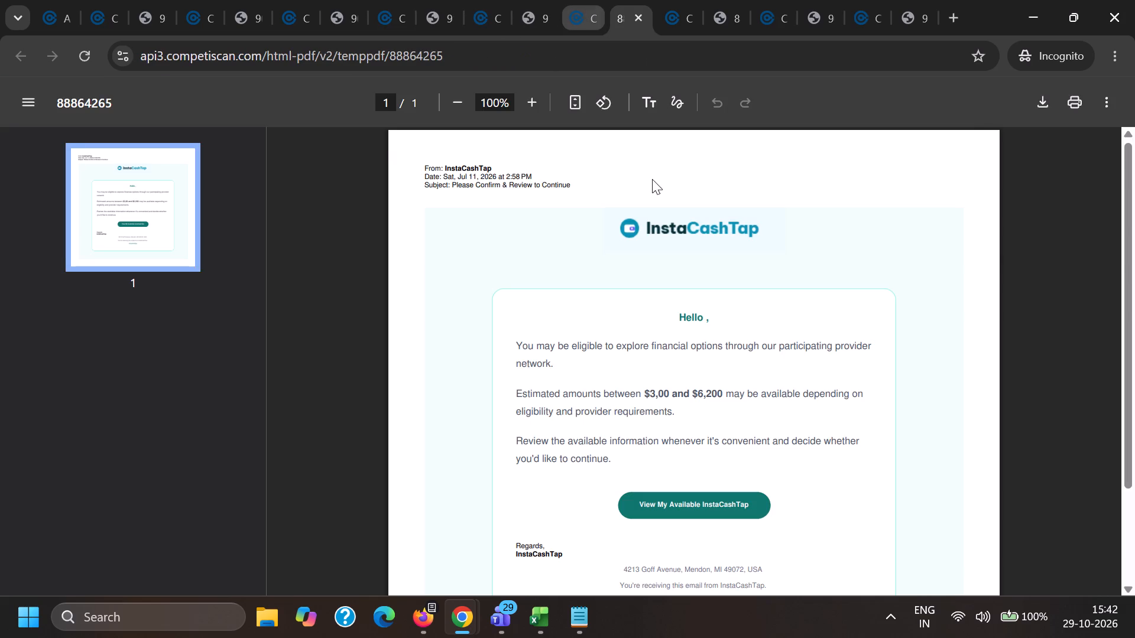
left_click(748, 197)
key("End")
scroll(523, 495, "down", 4)
left_click(467, 570)
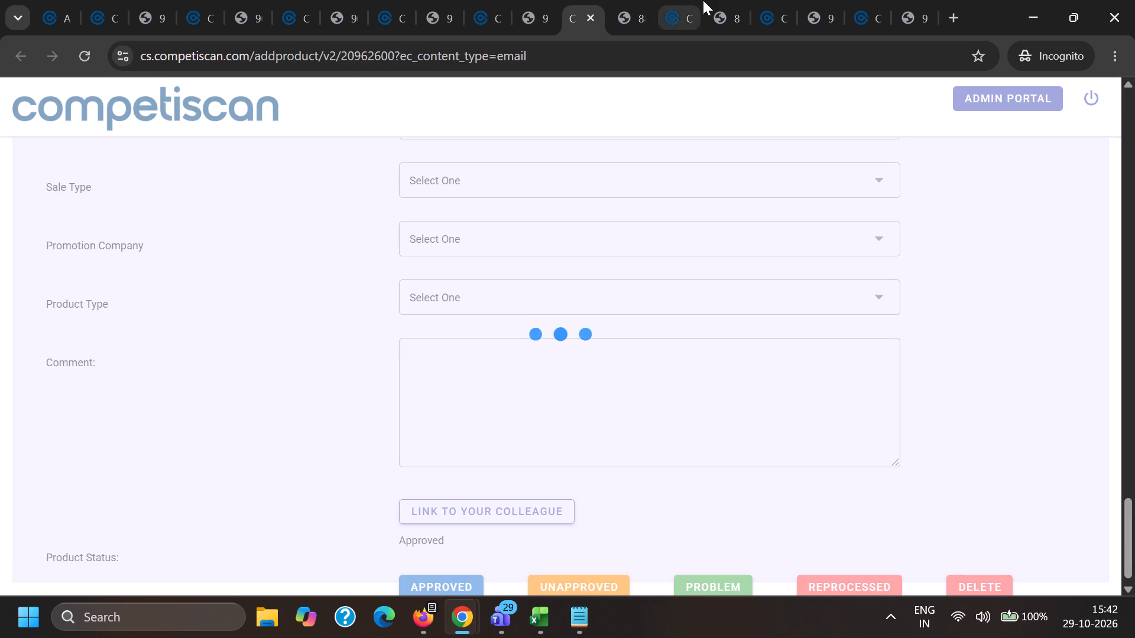
Check the processed PDF of product 20962627, enable Use Process PDF for it and set its status to Approved.
left_click(721, 0)
left_click(688, 0)
left_click(771, 287)
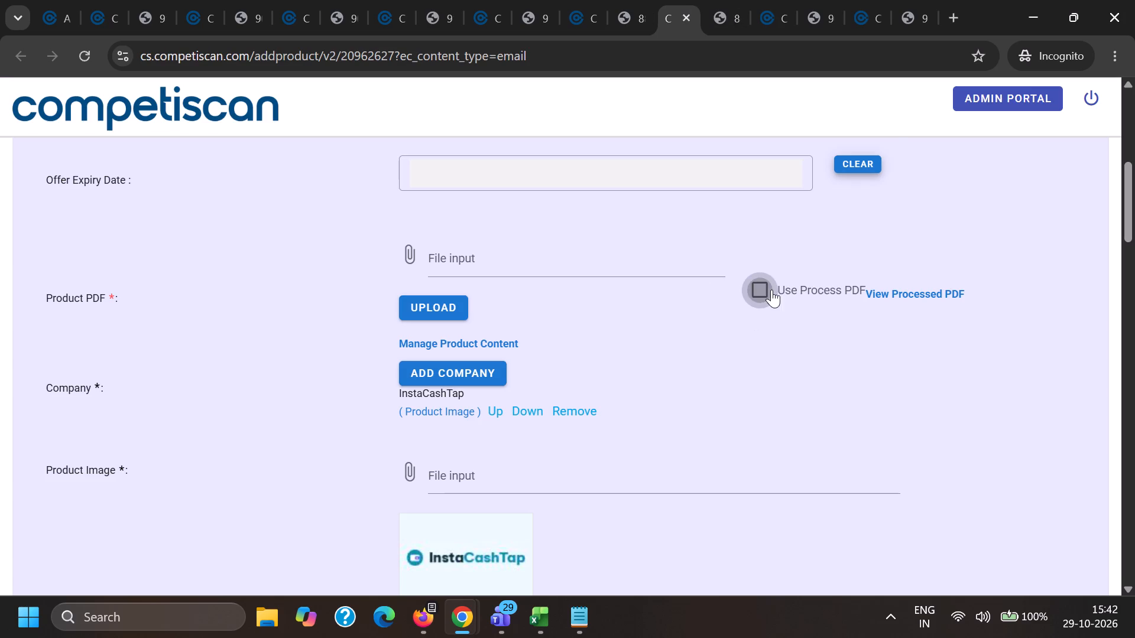
key("End")
scroll(526, 473, "down", 5)
left_click(466, 578)
Check the processed PDF of product 20962668, enable Use Process PDF for it and set its status to Approved.
left_click(826, 1)
left_click(787, 0)
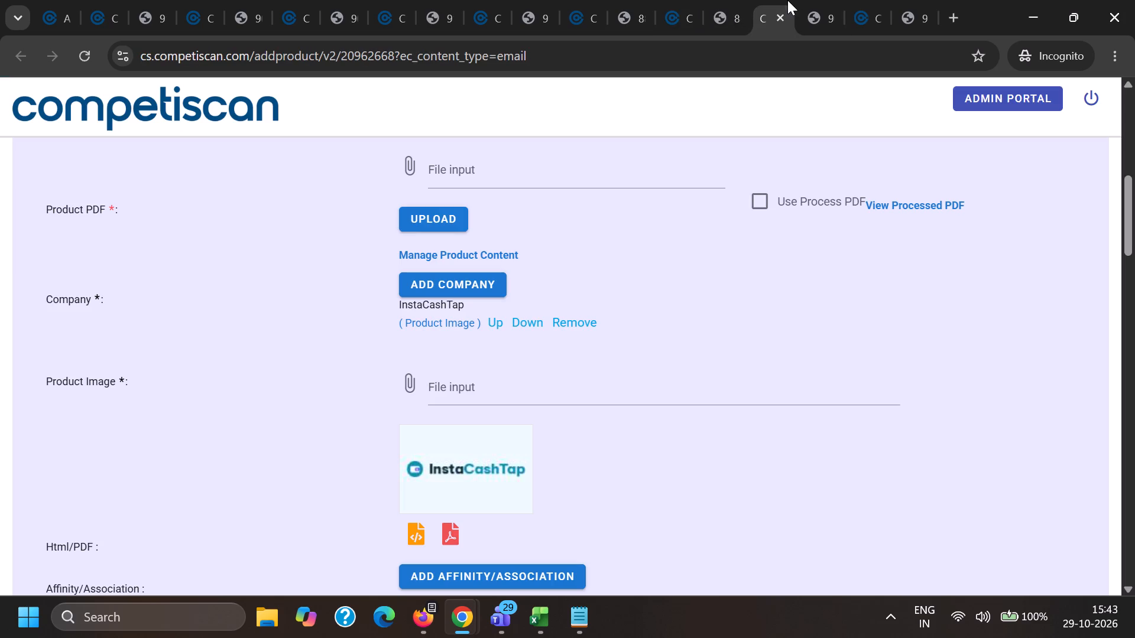
left_click(770, 189)
key("End")
scroll(555, 419, "down", 5)
left_click(453, 577)
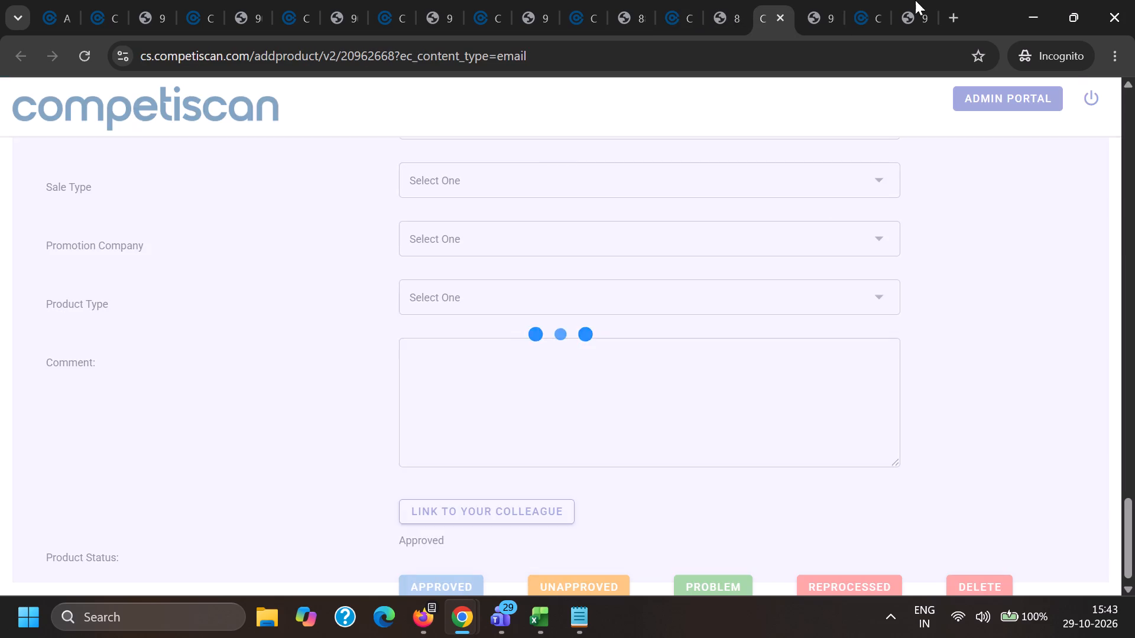
Check the processed PDF of product 20962685, enable Use Process PDF for it and set its status to Approved.
left_click(919, 0)
left_click(871, 0)
left_click(765, 203)
key("End")
scroll(538, 448, "down", 6)
left_click(462, 576)
Close the tabs of products 20962303 and 20962354 together with their processed PDFs.
left_click(87, 0)
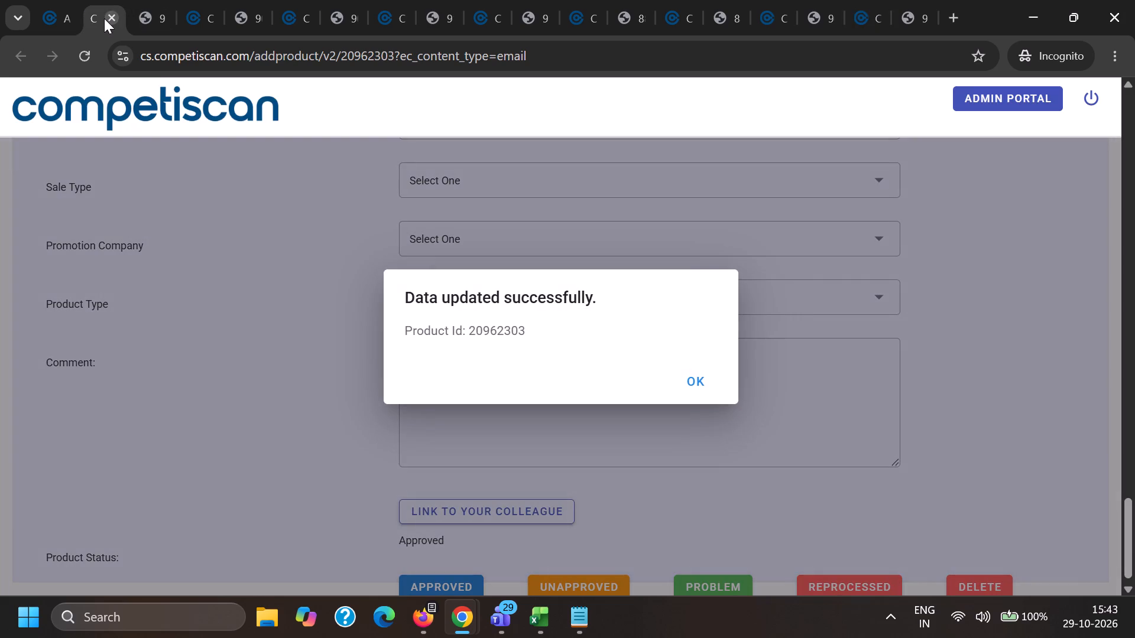
left_click(104, 18)
left_click(104, 18)
left_click(108, 18)
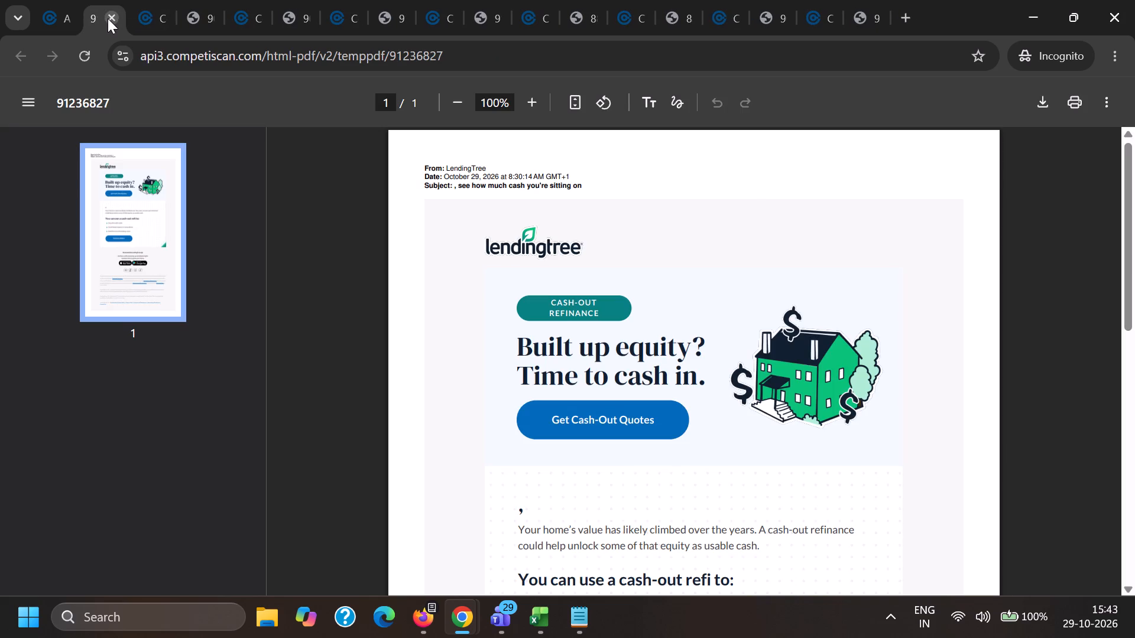
left_click(108, 18)
left_click(196, 0)
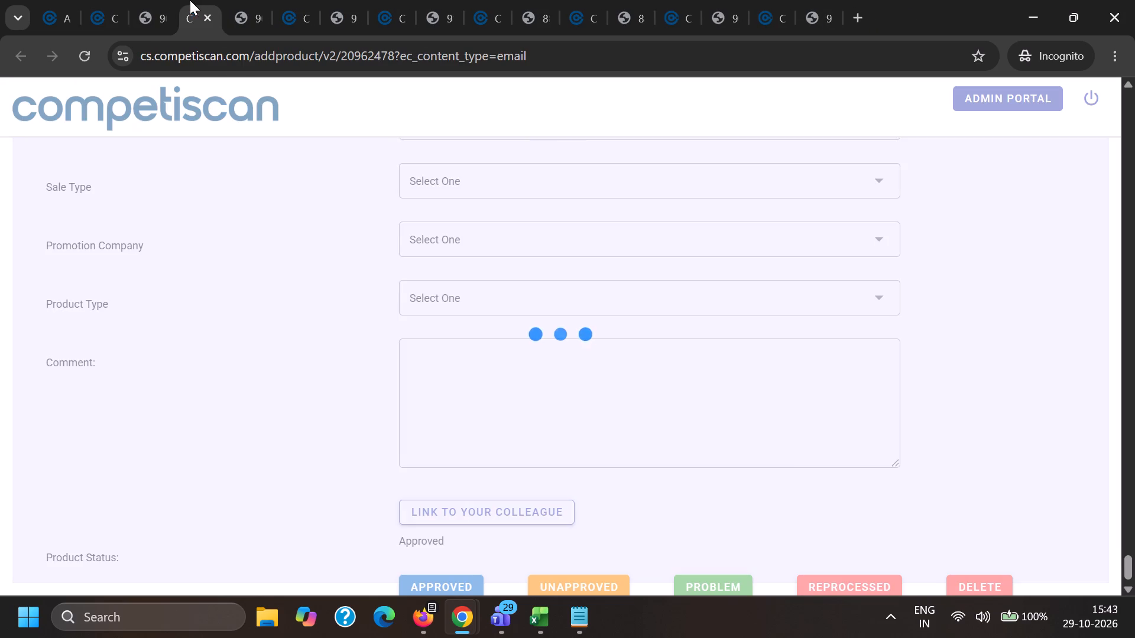
left_click(119, 0)
left_click(116, 17)
left_click(113, 17)
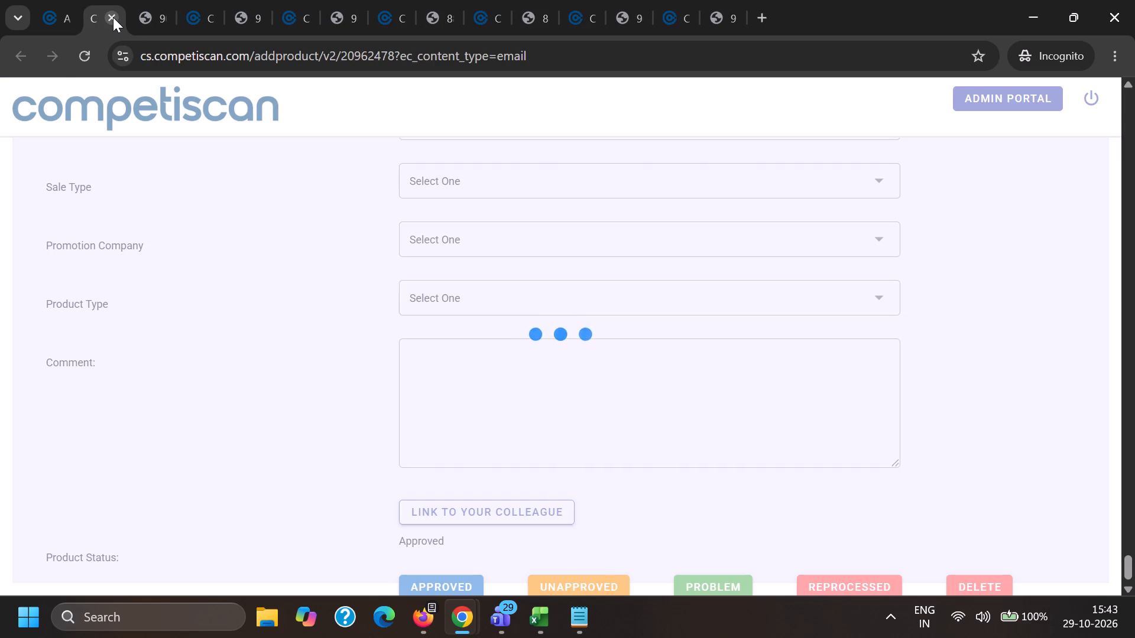
Go through the remaining open product and processed PDF tabs to check that each product's update has been saved.
key("ctrl+Tab")
key("ctrl+Tab")
key("ctrl+Tab")
key("ctrl+Tab")
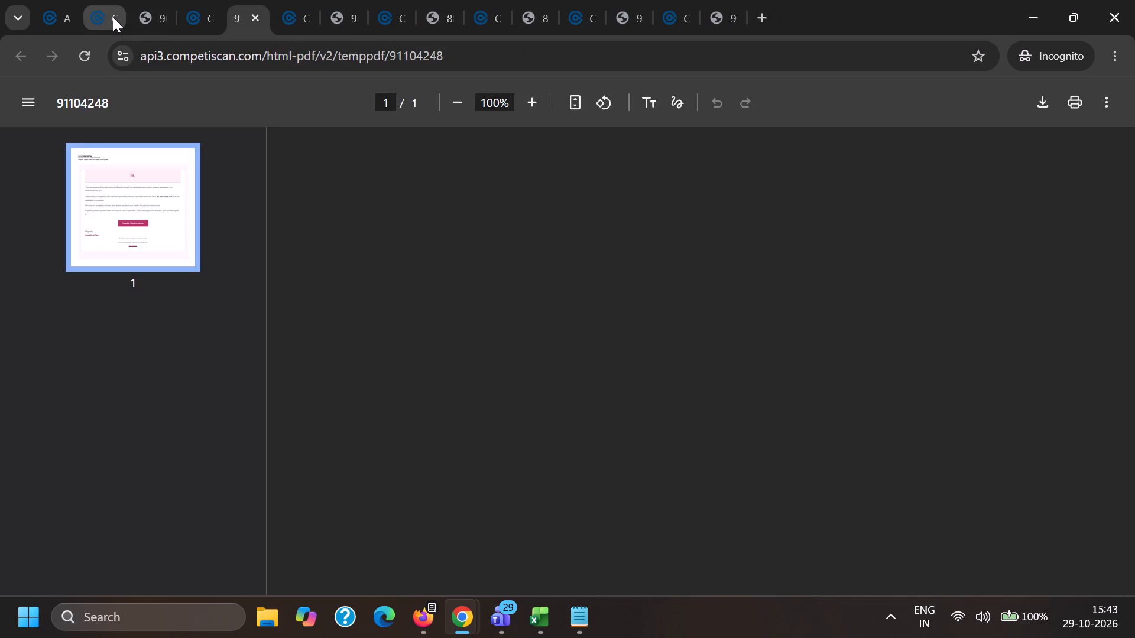
key("ctrl+Tab")
key("ctrl+Tab")
key("ctrl+Tab")
key("ctrl+Tab")
key("ctrl+Tab")
key("ctrl+Tab")
key("ctrl+Tab")
key("ctrl+Tab")
key("ctrl+Tab")
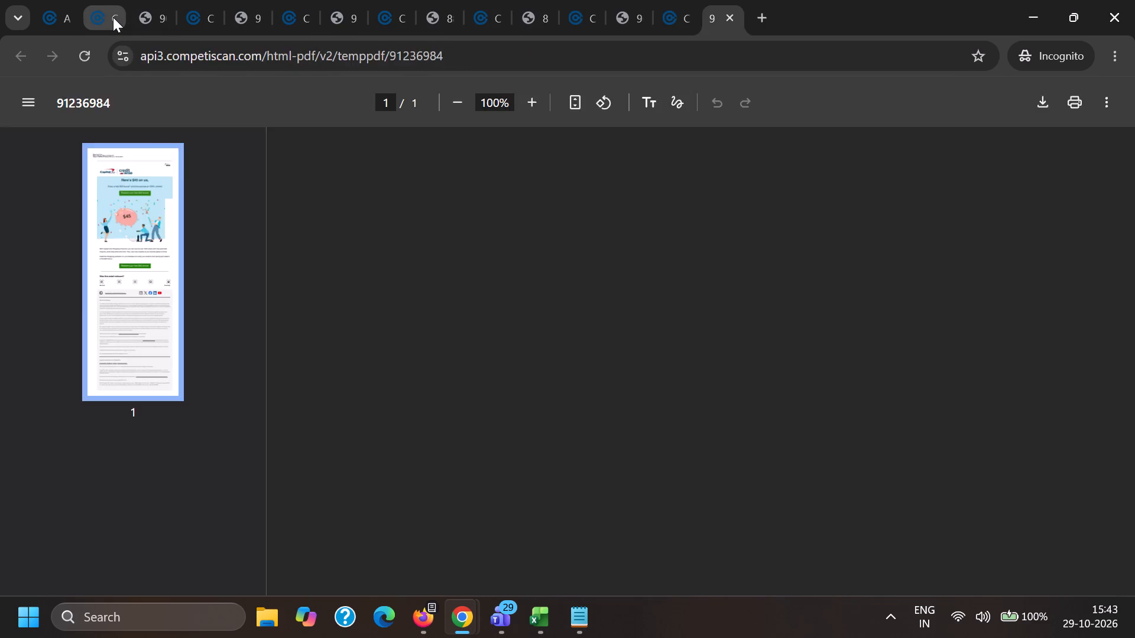
key("ctrl+Tab")
key("ctrl+Tab")
Close the tabs of products 20962478 through 20962668 and their processed PDFs, keeping product 20962685 open.
left_click(113, 17)
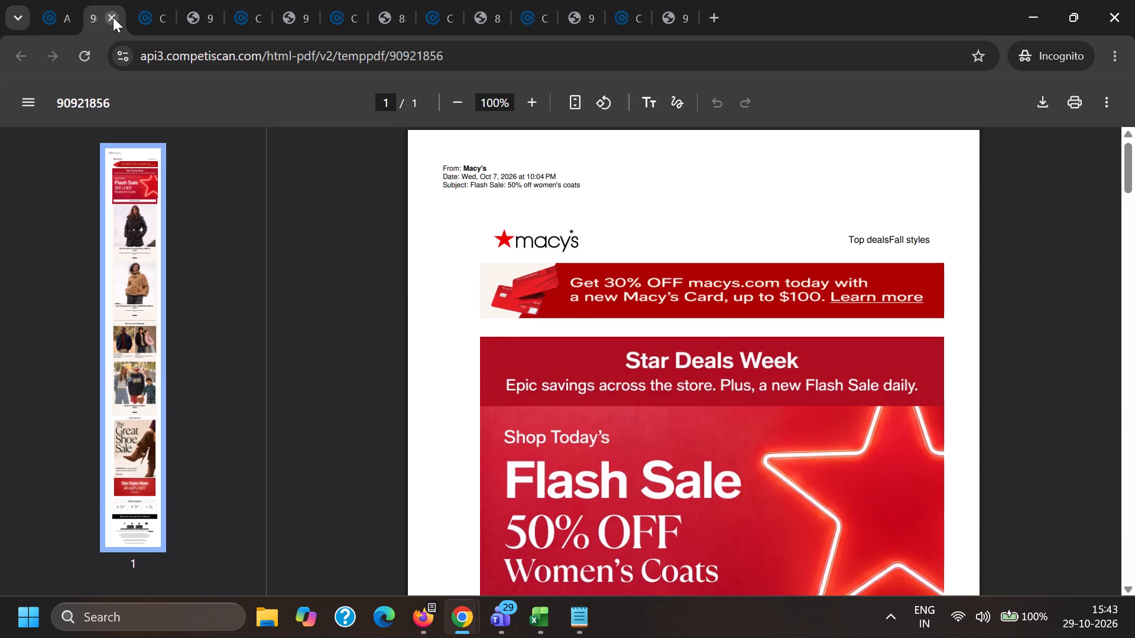
left_click(113, 17)
double_click(113, 17)
double_click(113, 17)
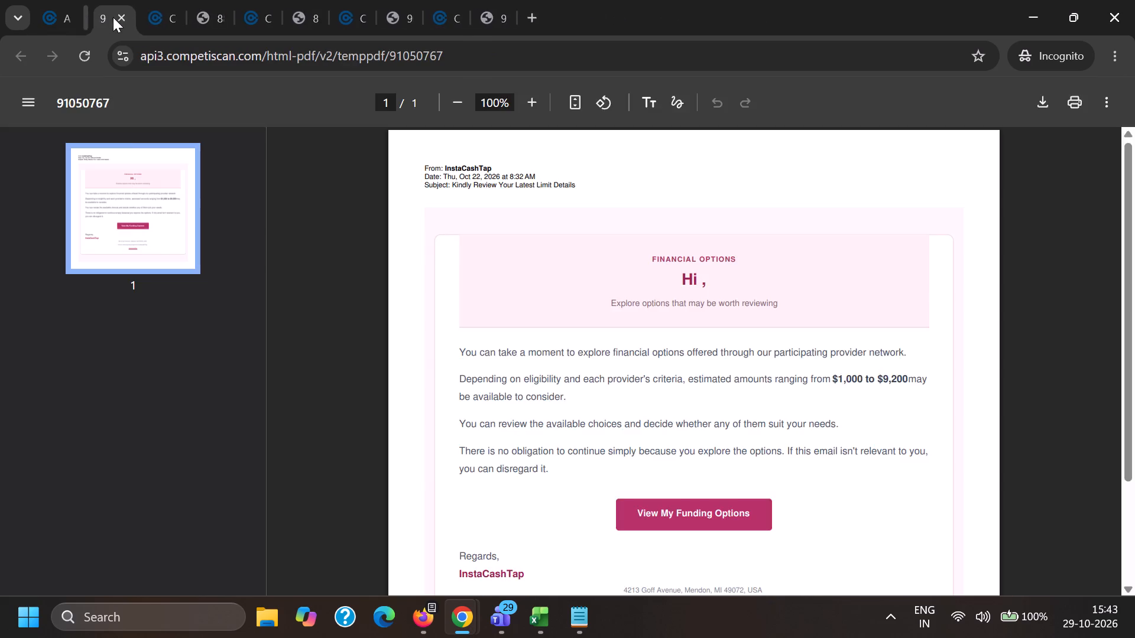
double_click(113, 17)
double_click(113, 17)
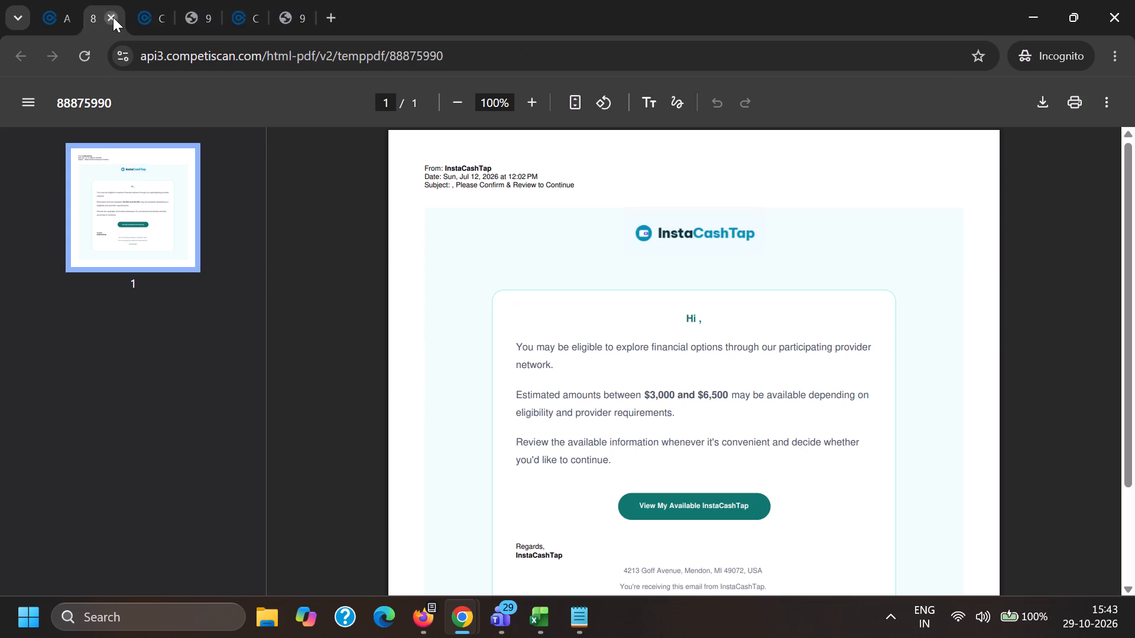
double_click(113, 17)
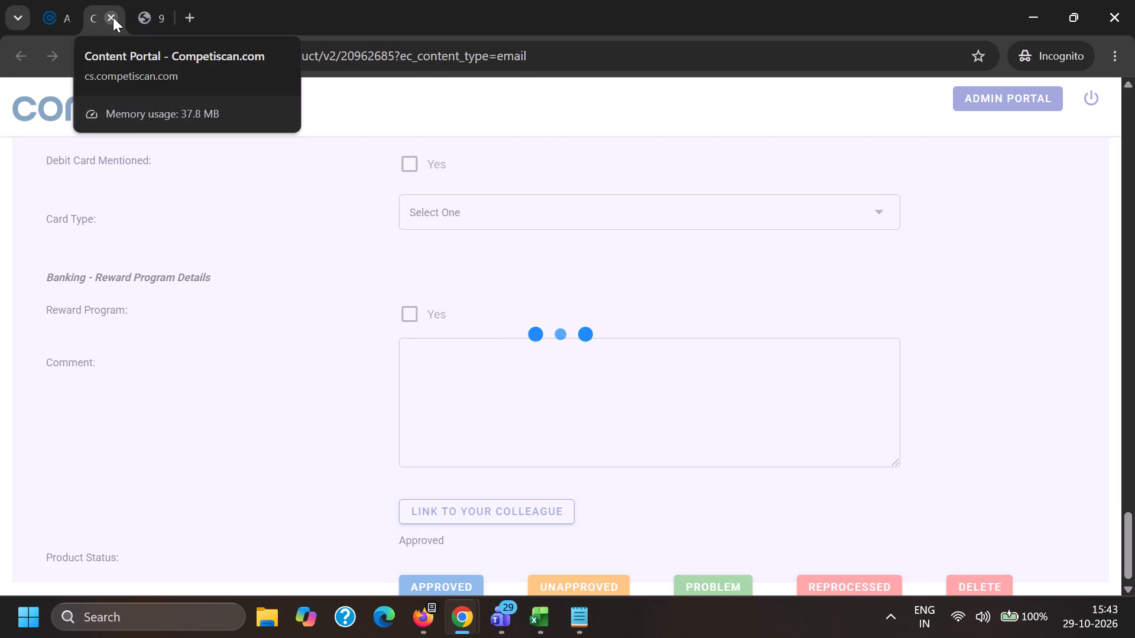
Rerun the search of unpublished electronic content products in the admin portal with the existing user filter.
left_click(47, 0)
scroll(351, 281, "up", 3)
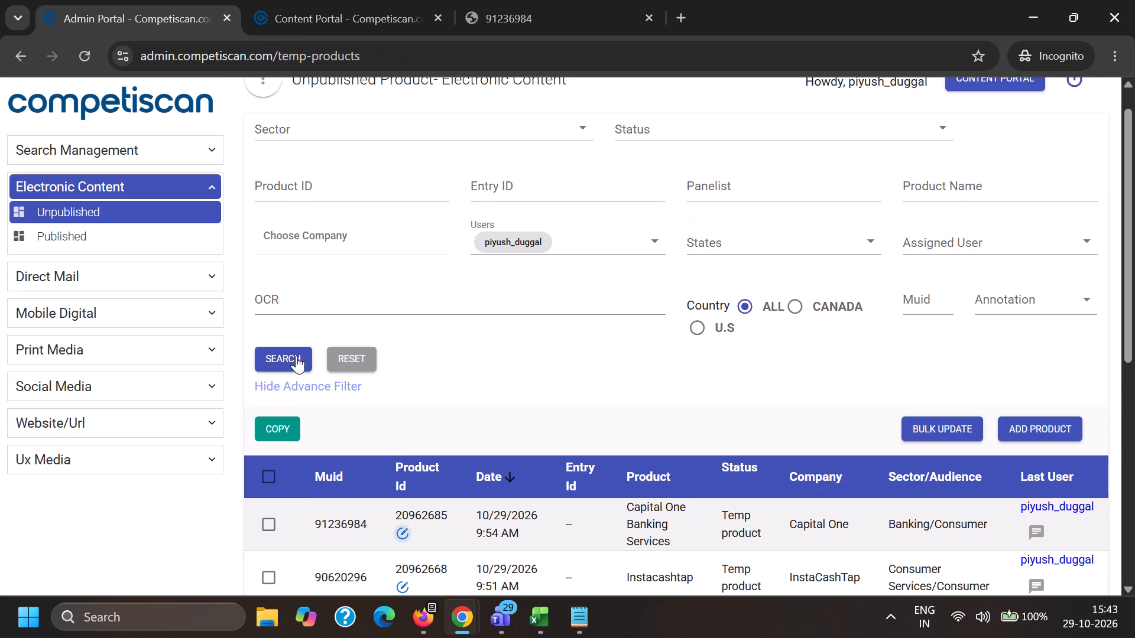
left_click(296, 357)
left_click(540, 610)
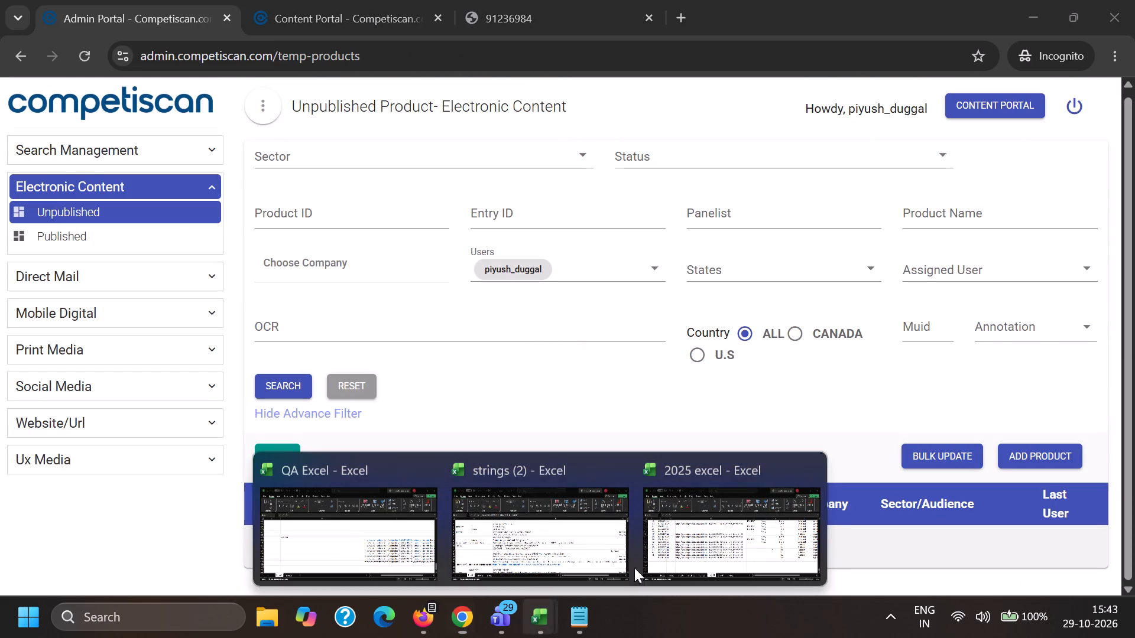
left_click(731, 527)
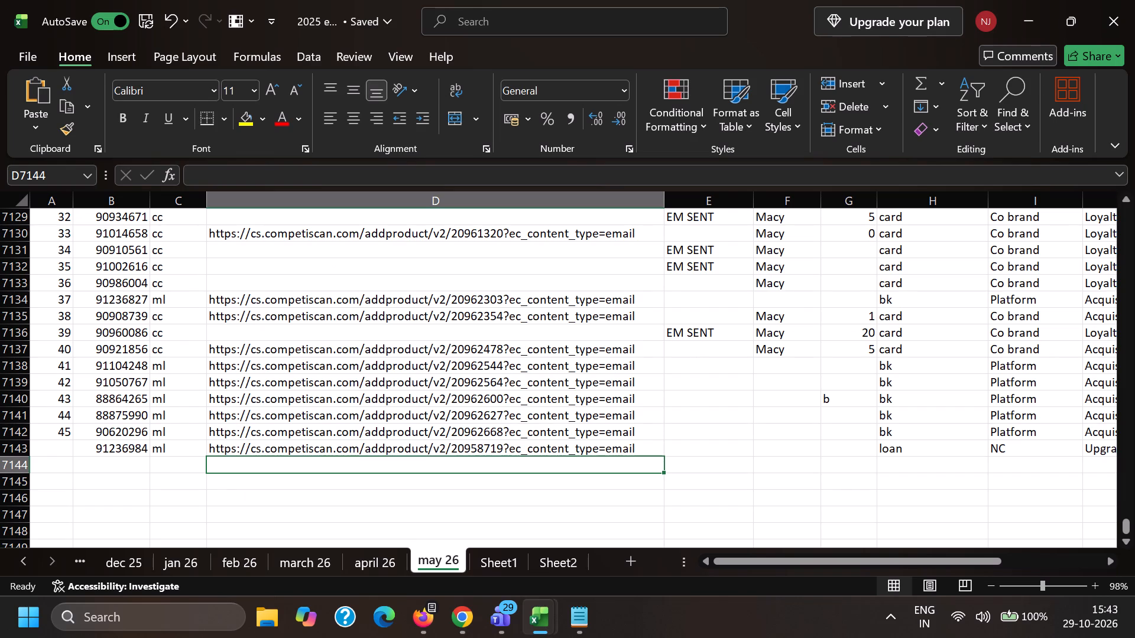
left_click(610, 283)
key("Left")
key("Left")
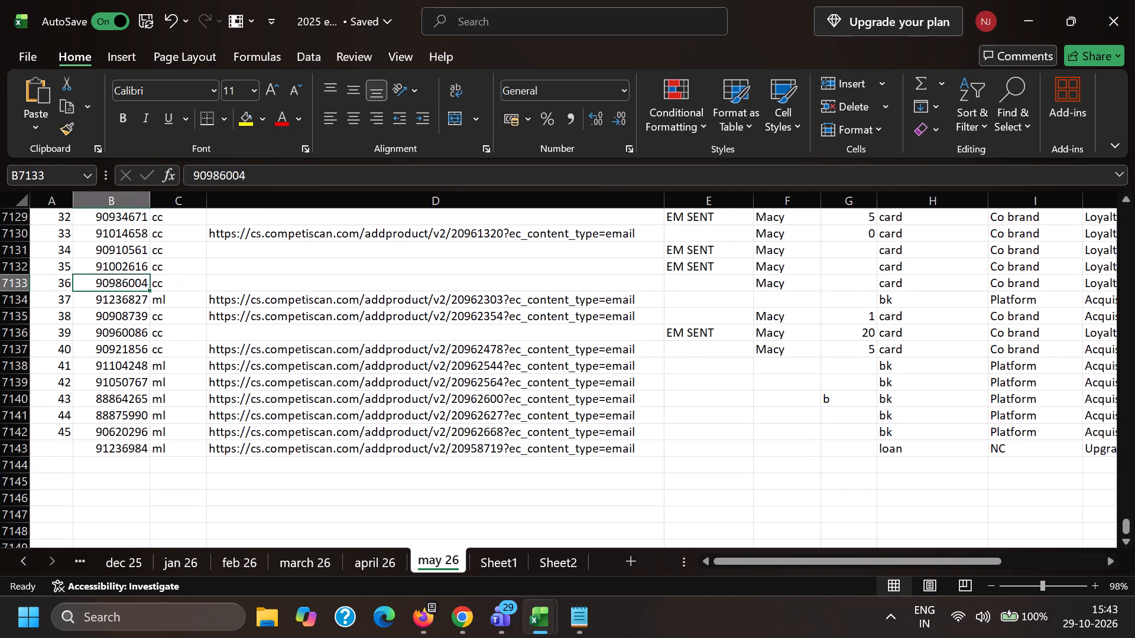
key("ctrl+c")
key("alt+Tab")
left_click(117, 240)
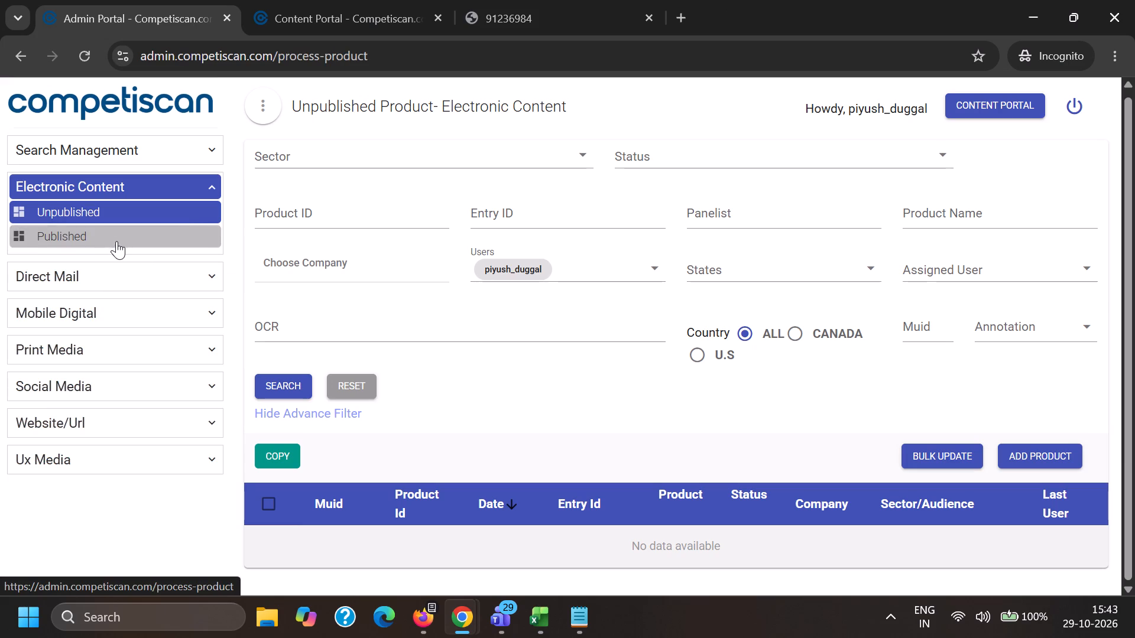
Close the tabs of product 20962685 and its processed PDF 91236984.
left_click(286, 0)
double_click(437, 14)
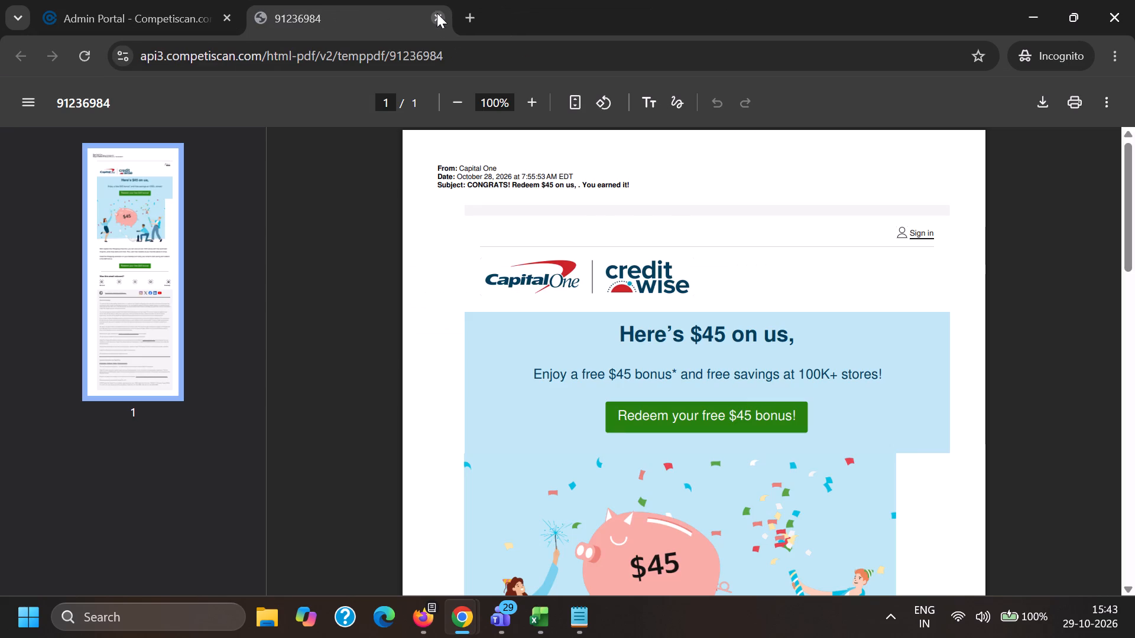
left_click(437, 13)
Open the bookmarked Status Sheet and New of MaxMail Daily Links sheet in separate browser tabs.
left_click(270, 12)
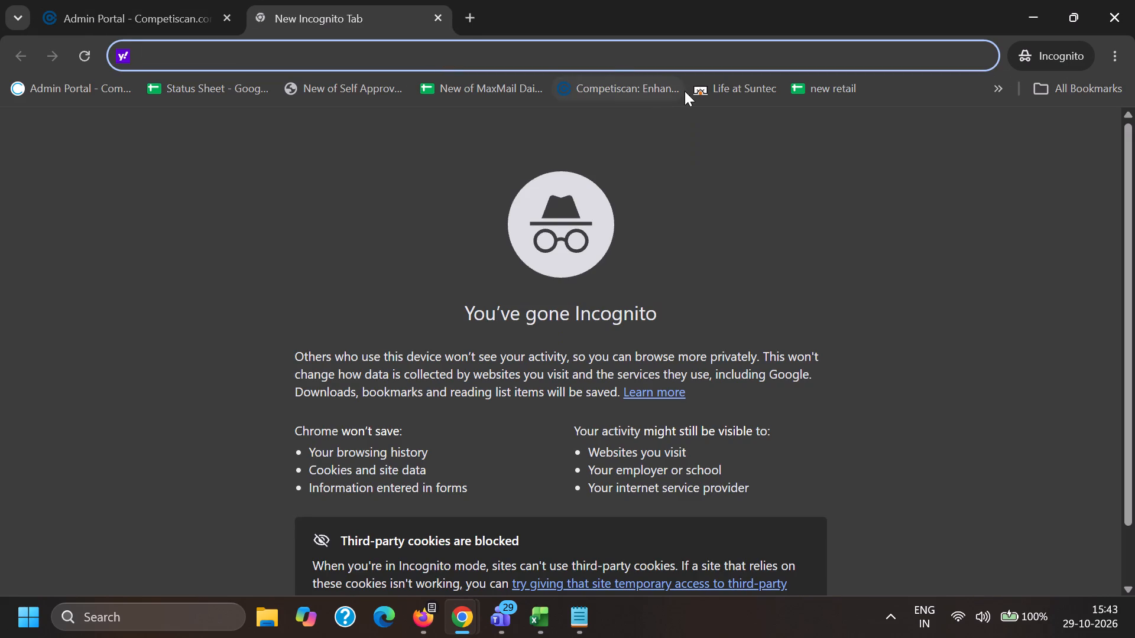
left_click(236, 87)
left_click(473, 17)
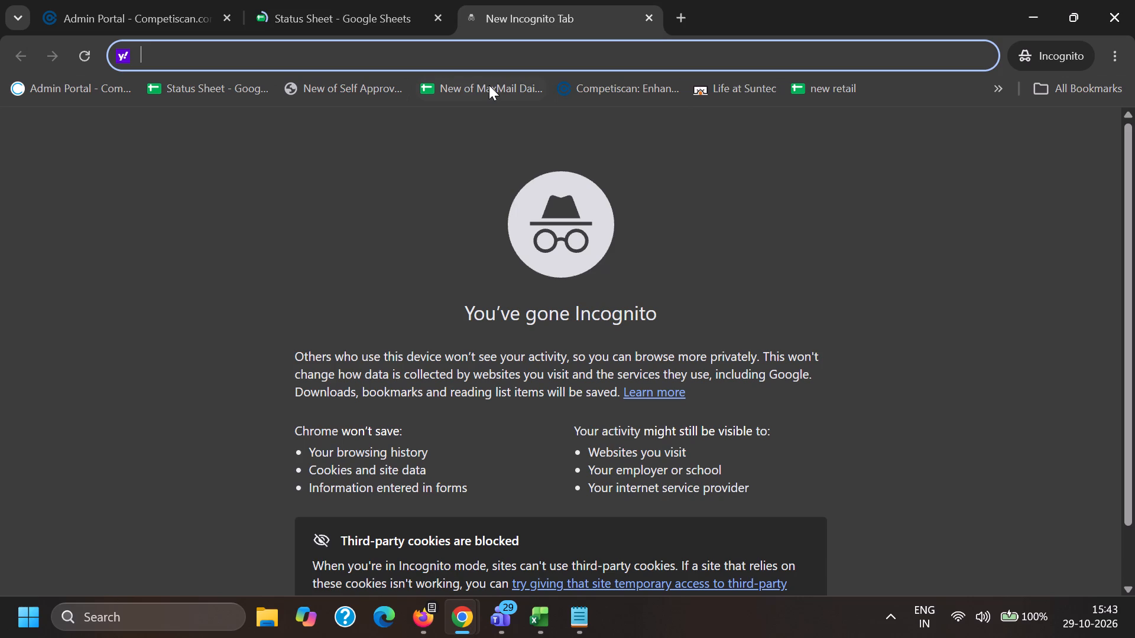
left_click(485, 85)
left_click(690, 8)
Search the published electronic content products for MUID 90986004 using the advanced filter.
left_click(216, 0)
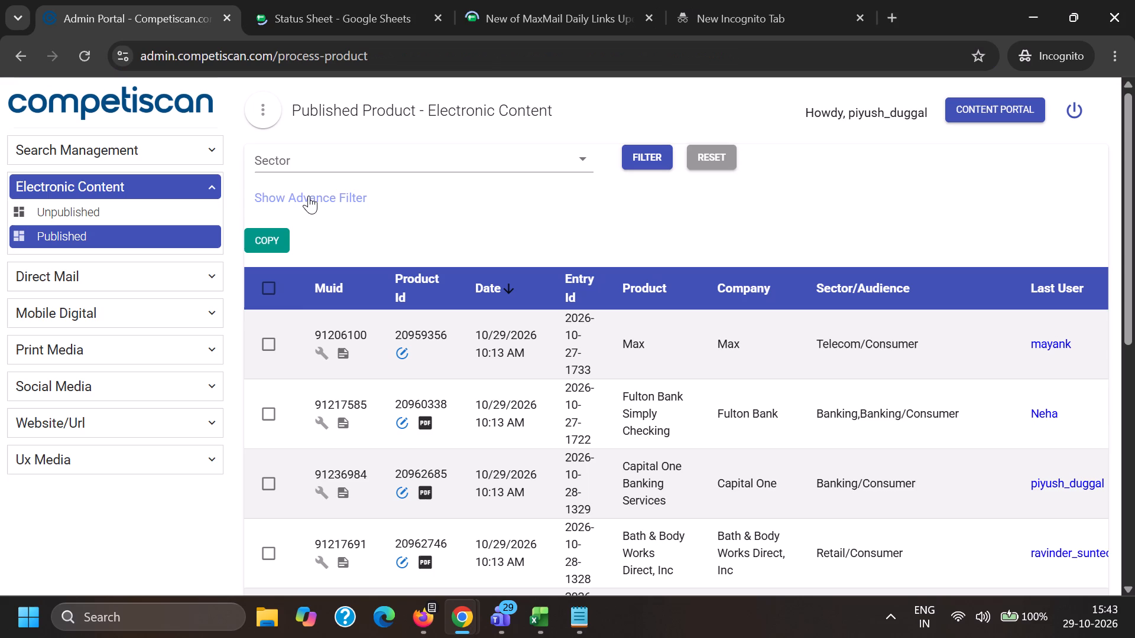
left_click(309, 188)
left_click(927, 328)
key("ctrl+v")
key("ctrl+b")
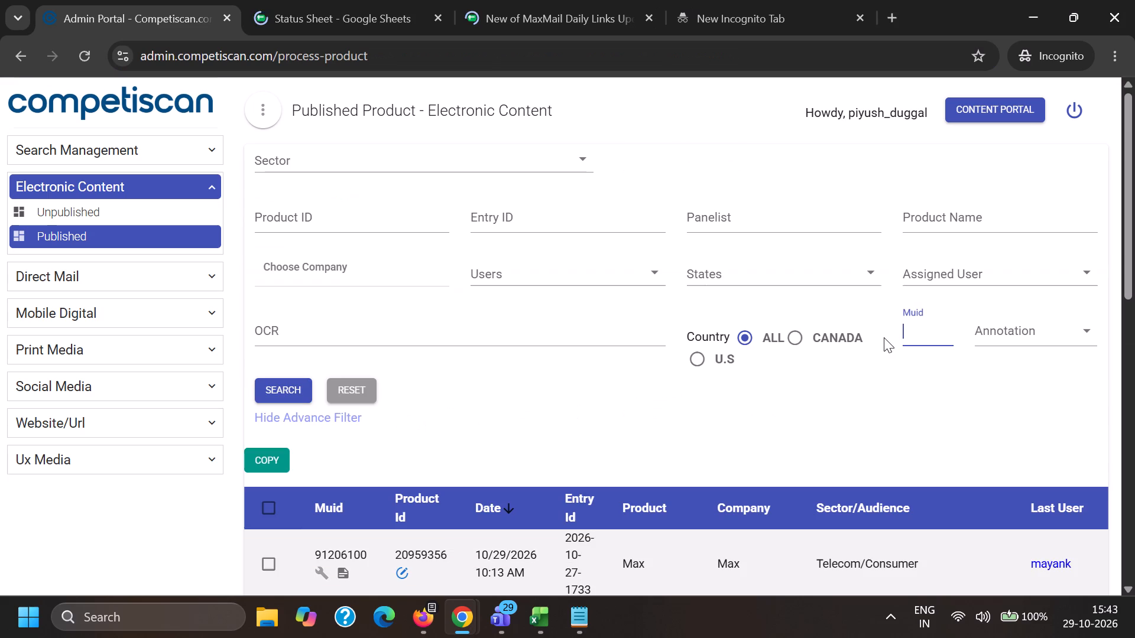
key("Return")
scroll(397, 325, "down", 2)
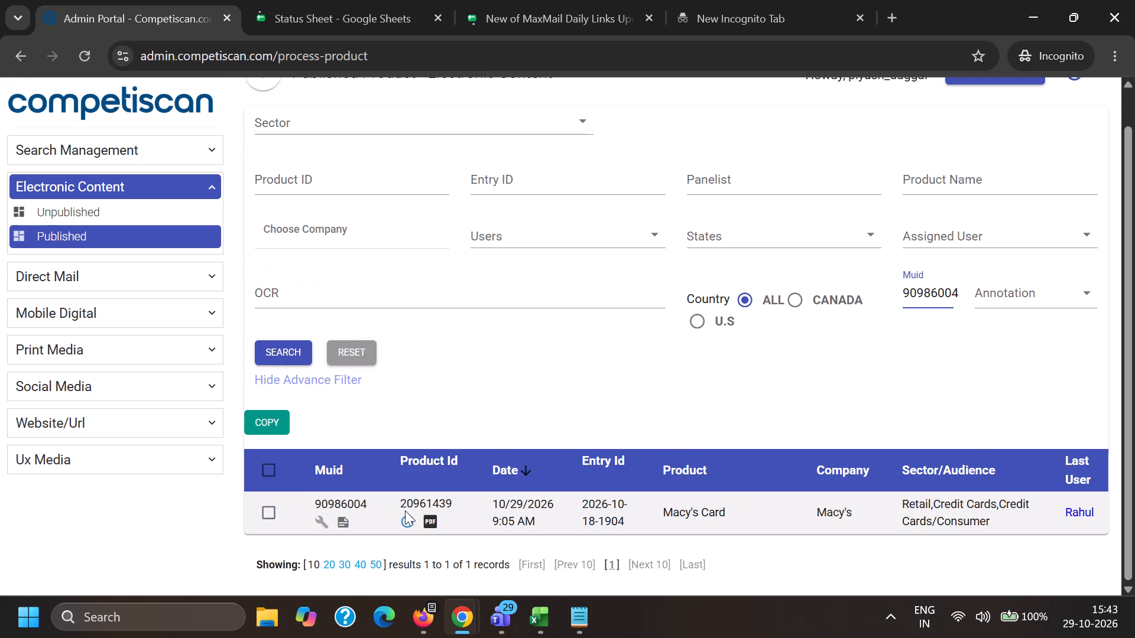
Open product 20961439 and log its link in column D beside MUID 90986004 in the may 26 sheet.
left_click(410, 523, "ctrl")
left_click(330, 0)
left_click(356, 76)
triple_click(340, 63)
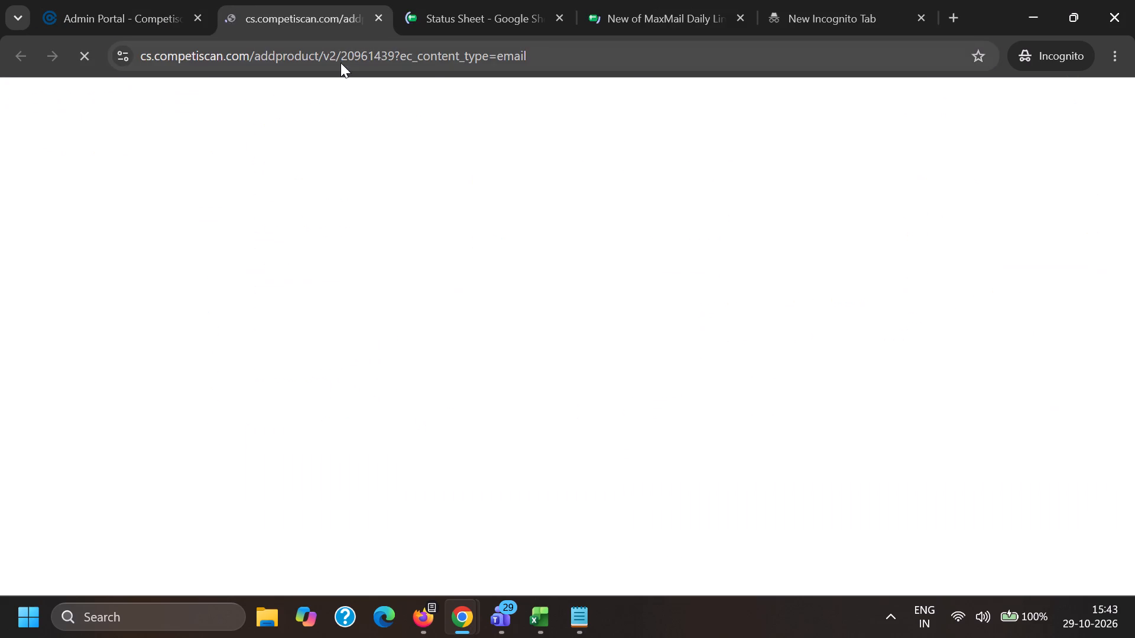
key("ctrl+c")
key("alt+Tab")
key("Tab")
key("Tab")
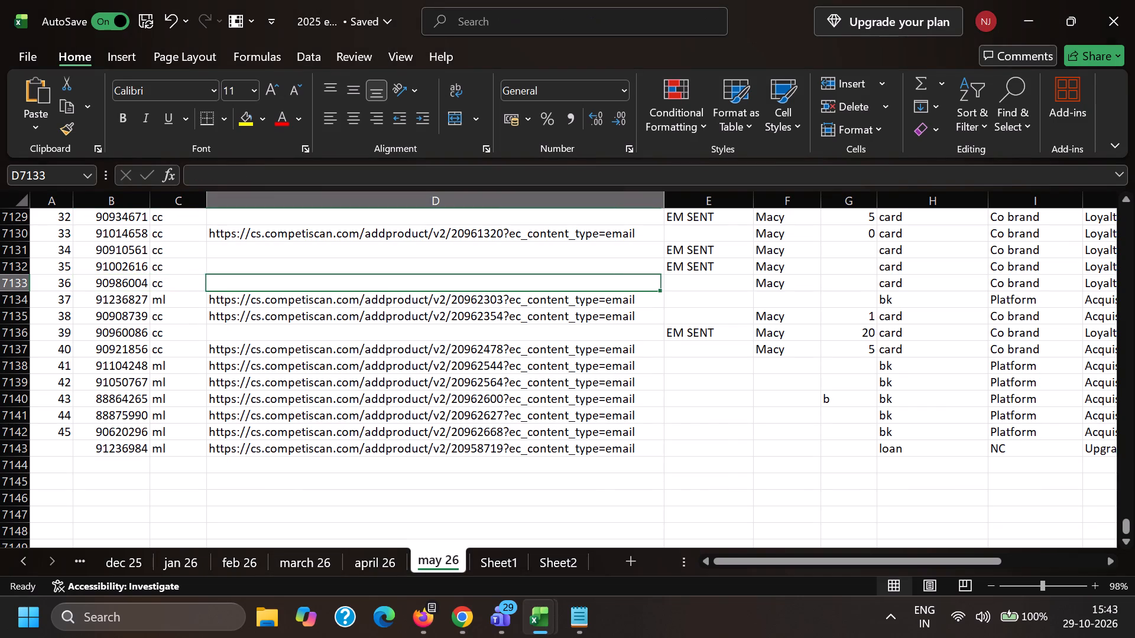
key("ctrl+v")
Search the published products for MUID 91203136, taken from the may 26 sheet, and close the product 20961439 tab.
left_click(434, 330)
scroll(439, 366, "up", 4)
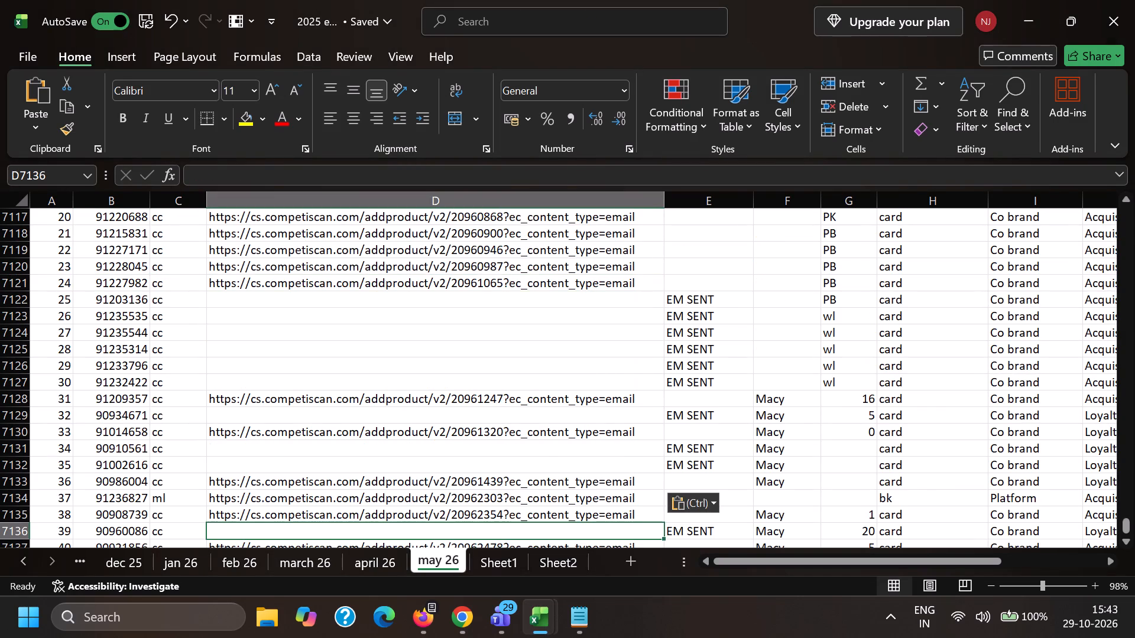
left_click(122, 305)
key("ctrl+c")
key("alt+Tab")
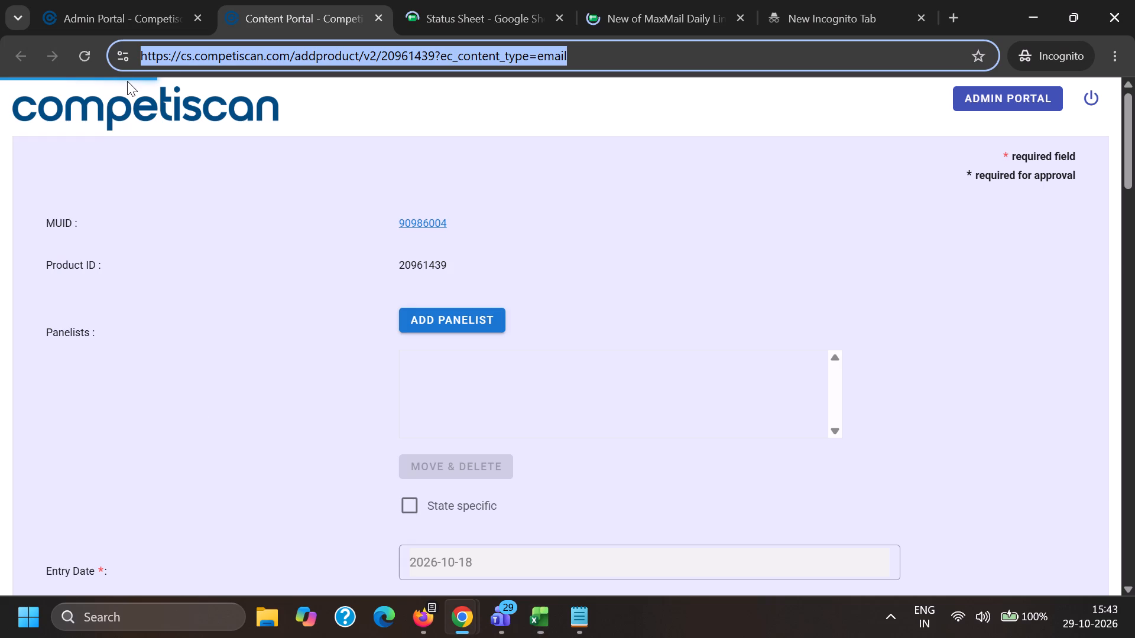
left_click(138, 0)
left_click(909, 290)
key("ctrl+v")
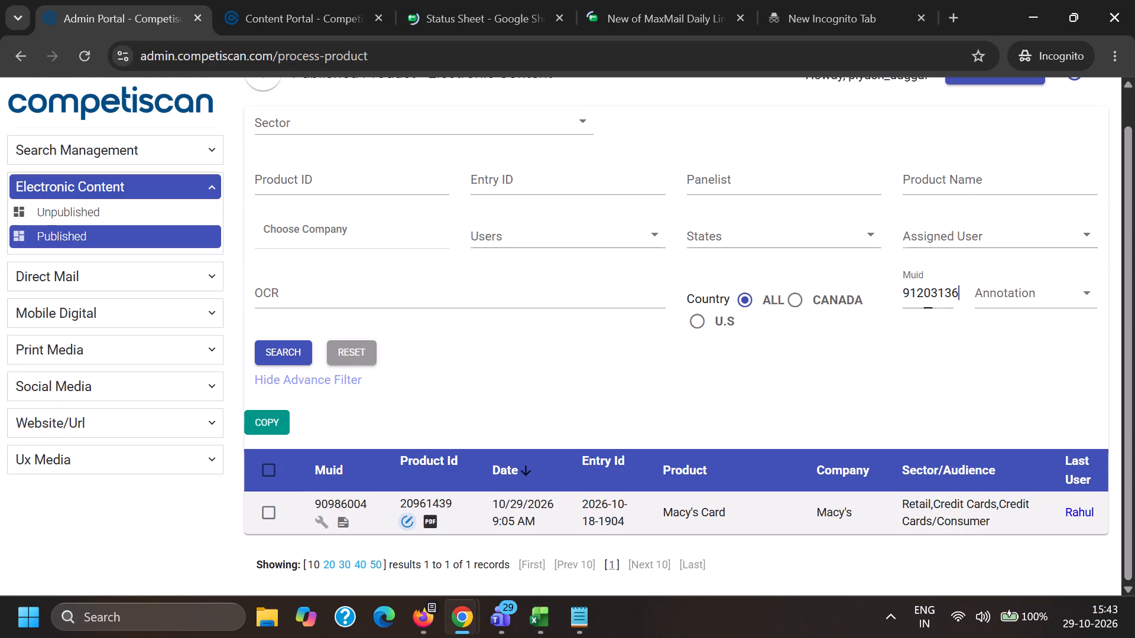
key("Return")
left_click(373, 14)
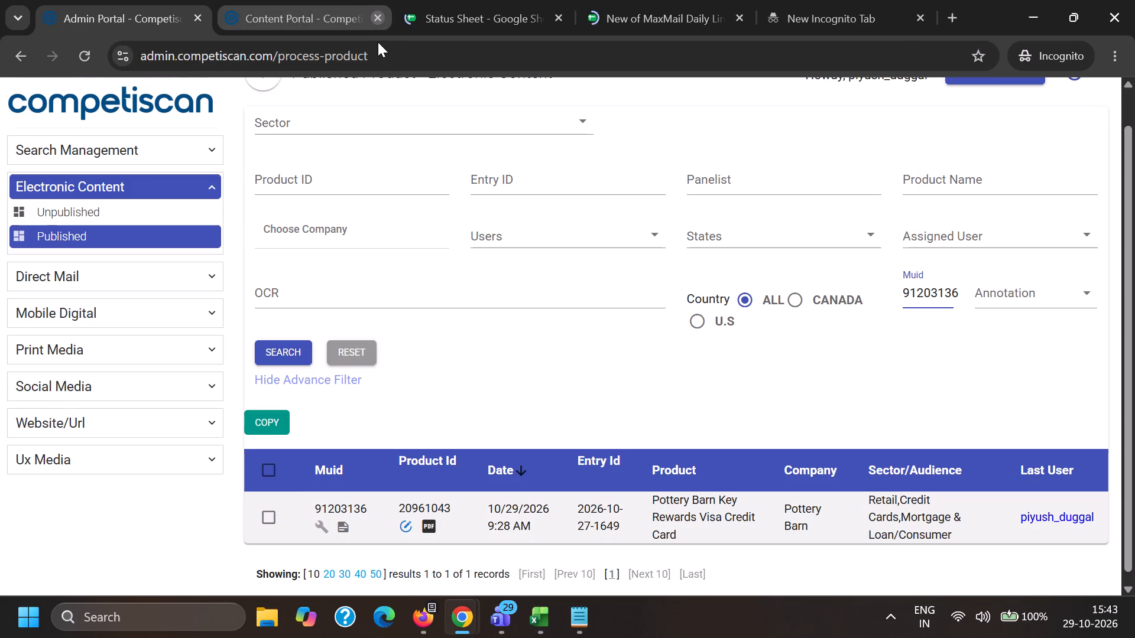
Open product 20961043 and log its link in column D beside MUID 91203136 in the may 26 sheet.
left_click(408, 521, "ctrl")
left_click(354, 0)
triple_click(377, 56)
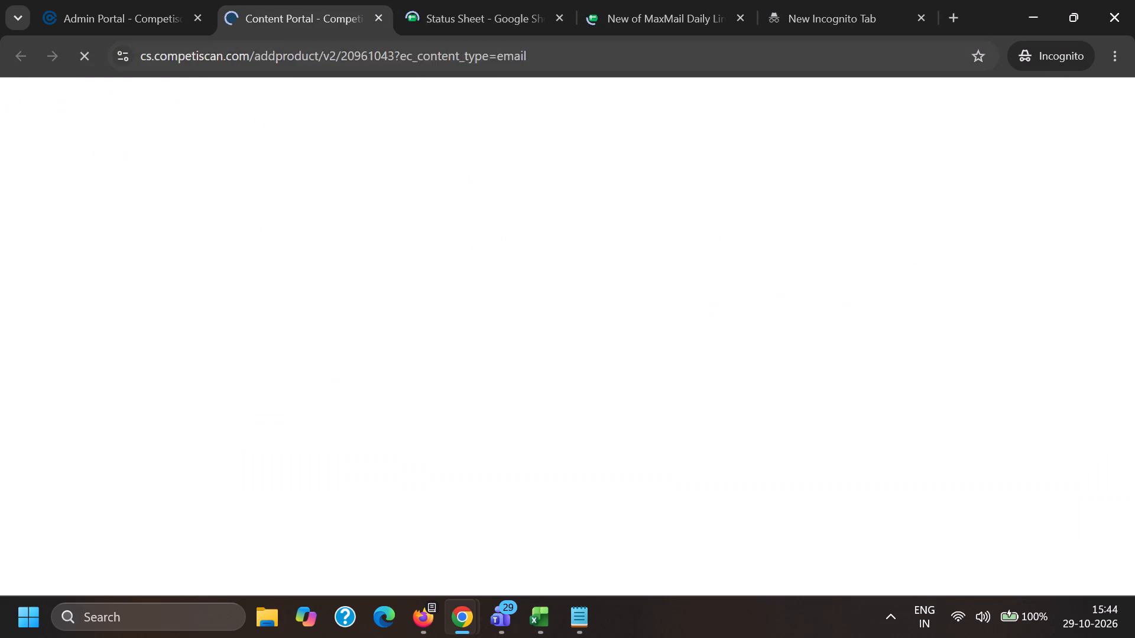
key("ctrl+c")
key("alt+Tab")
key("Tab")
key("Tab")
key("ctrl+v")
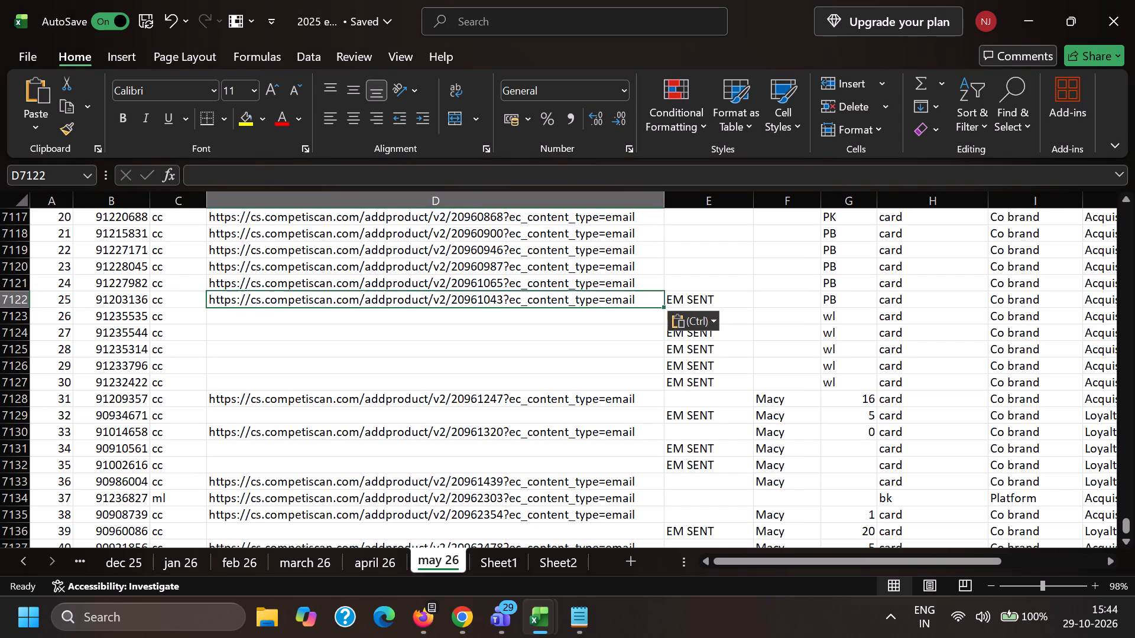
Search the published products for MUID 91235535, taken from the may 26 sheet.
left_click(132, 315)
key("ctrl+c")
key("alt+Tab")
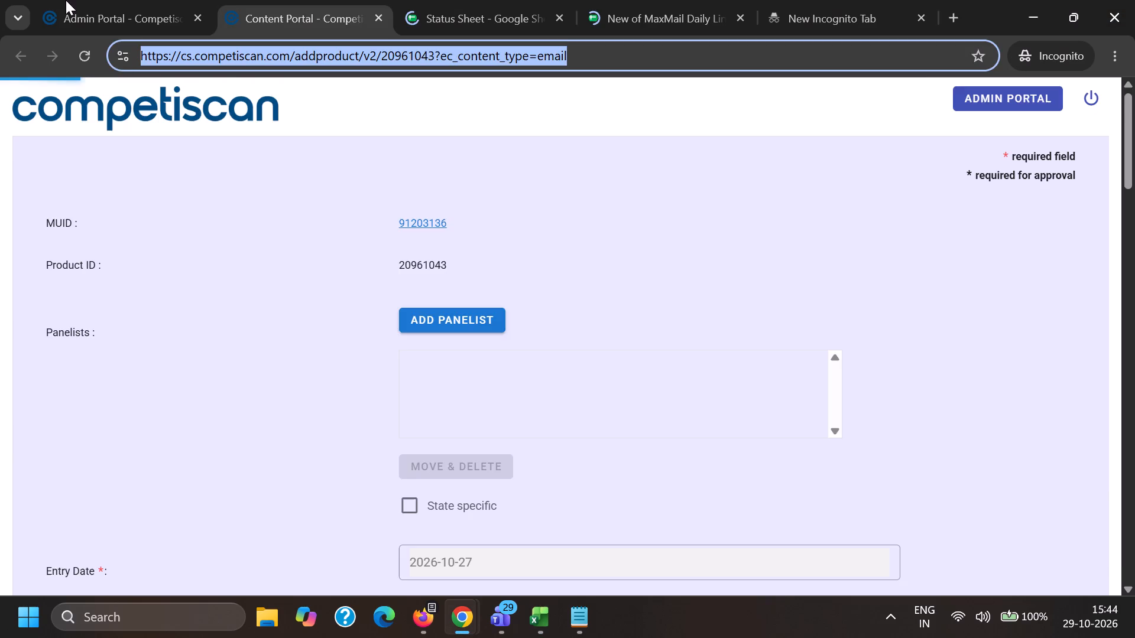
left_click(68, 0)
left_click(916, 286)
key("ctrl+v")
key("Return")
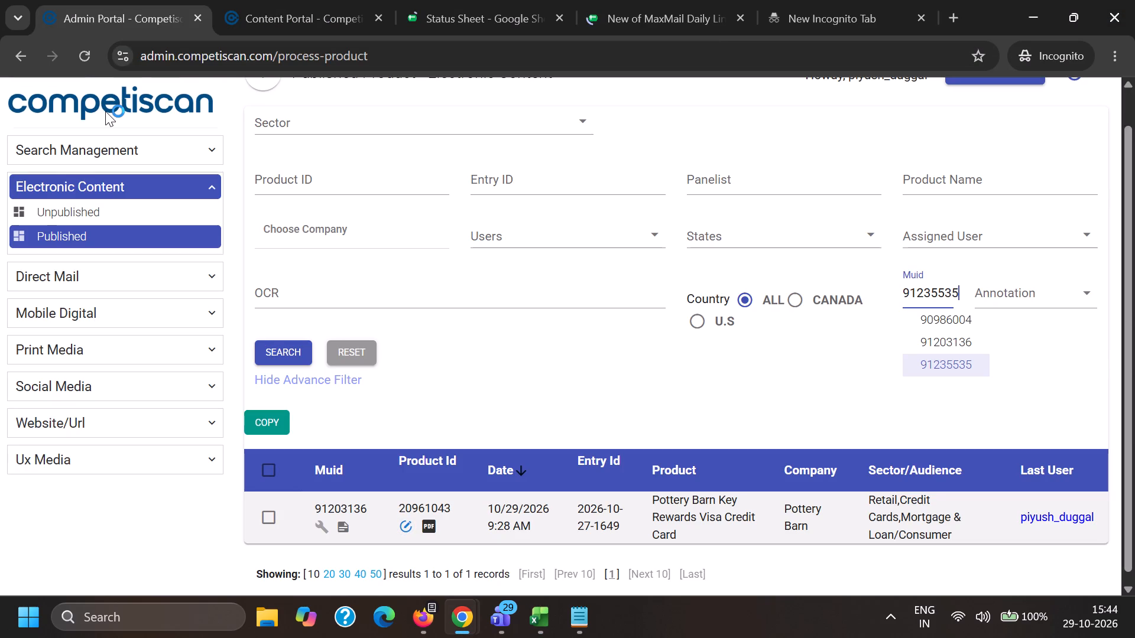
Open product 20961119 and log its link in column D beside MUID 91235535 in the may 26 sheet.
left_click(404, 525, "ctrl")
left_click(260, 0)
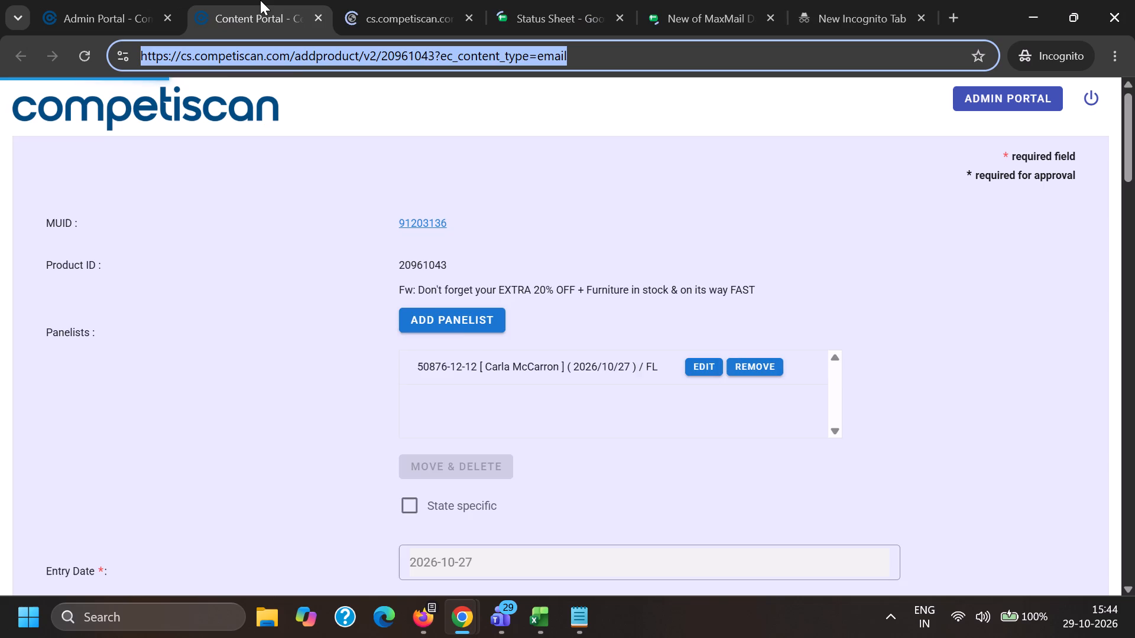
triple_click(296, 53)
left_click(385, 4)
triple_click(371, 58)
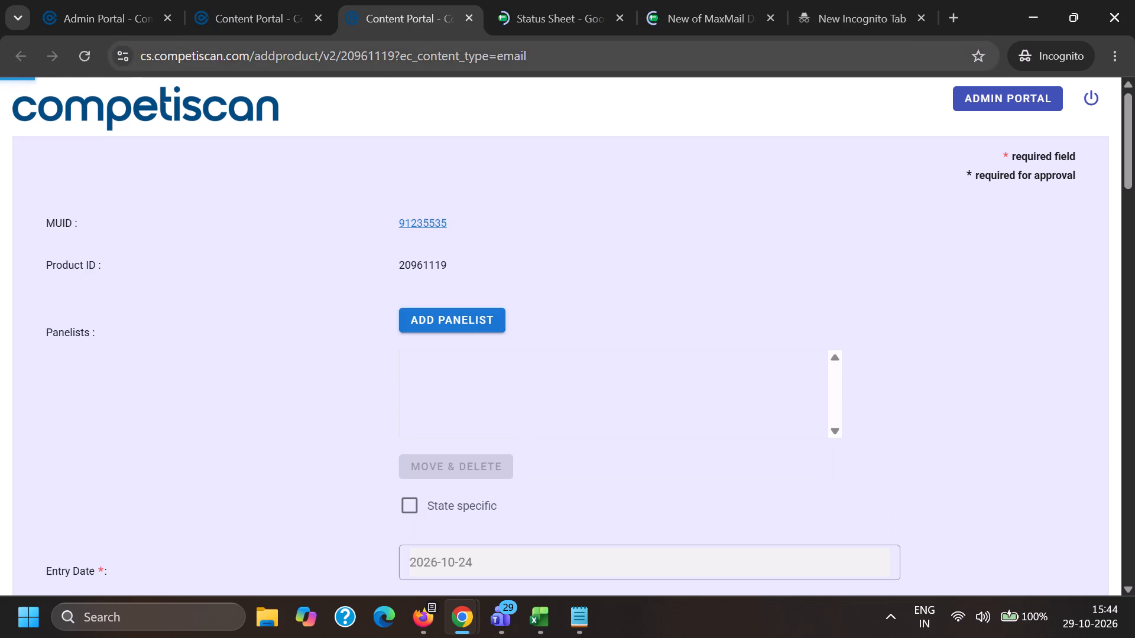
key("ctrl+c")
key("alt+Tab")
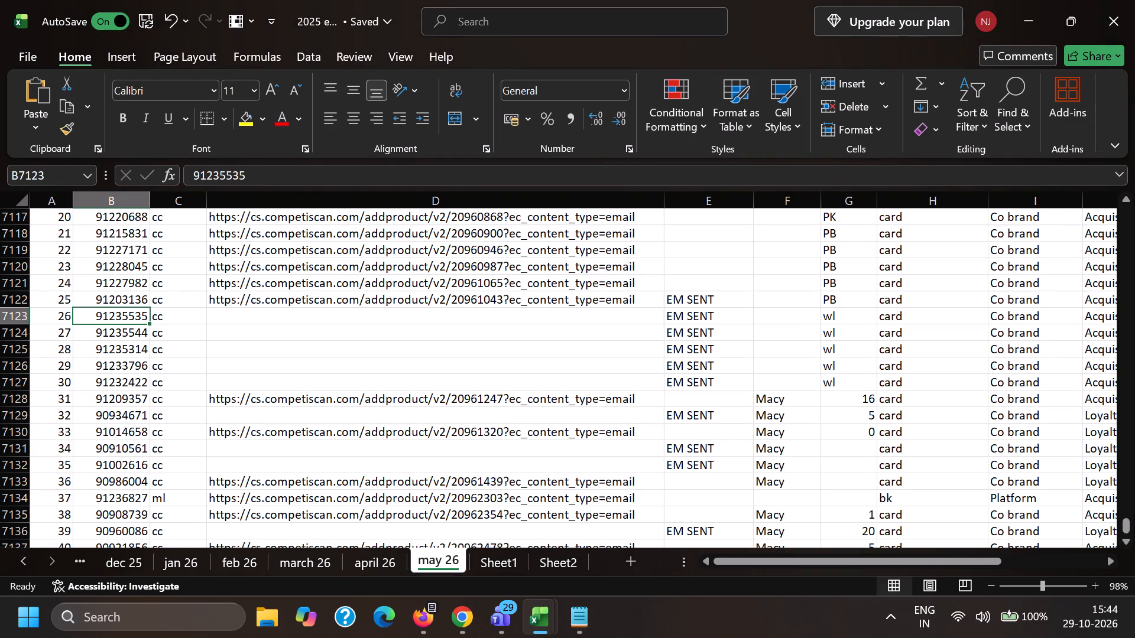
key("Tab")
key("Tab")
key("ctrl+v")
Search the published products for MUID 91235544, taken from the may 26 sheet.
left_click(135, 334)
key("ctrl+c")
key("alt+Tab")
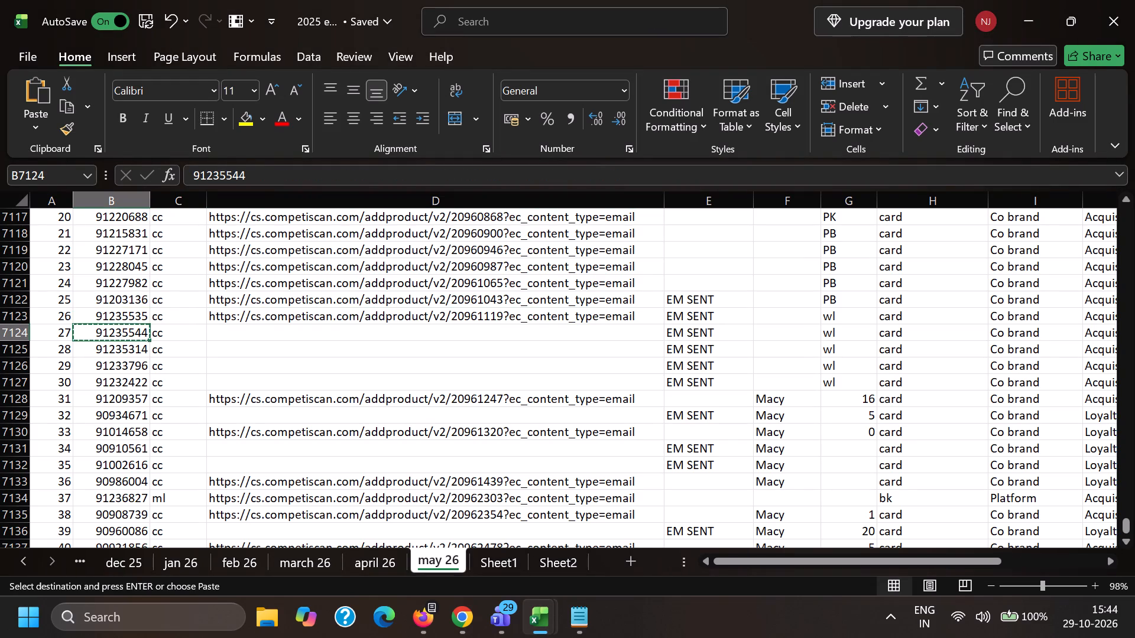
left_click(109, 0)
left_click(916, 289)
key("ctrl+v")
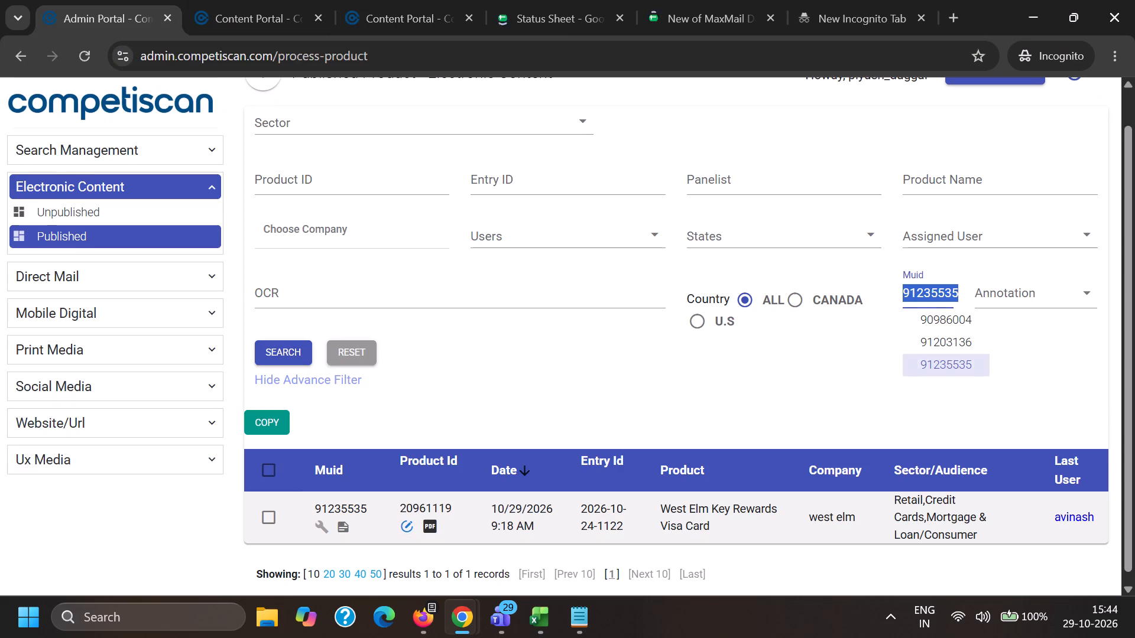
key("Return")
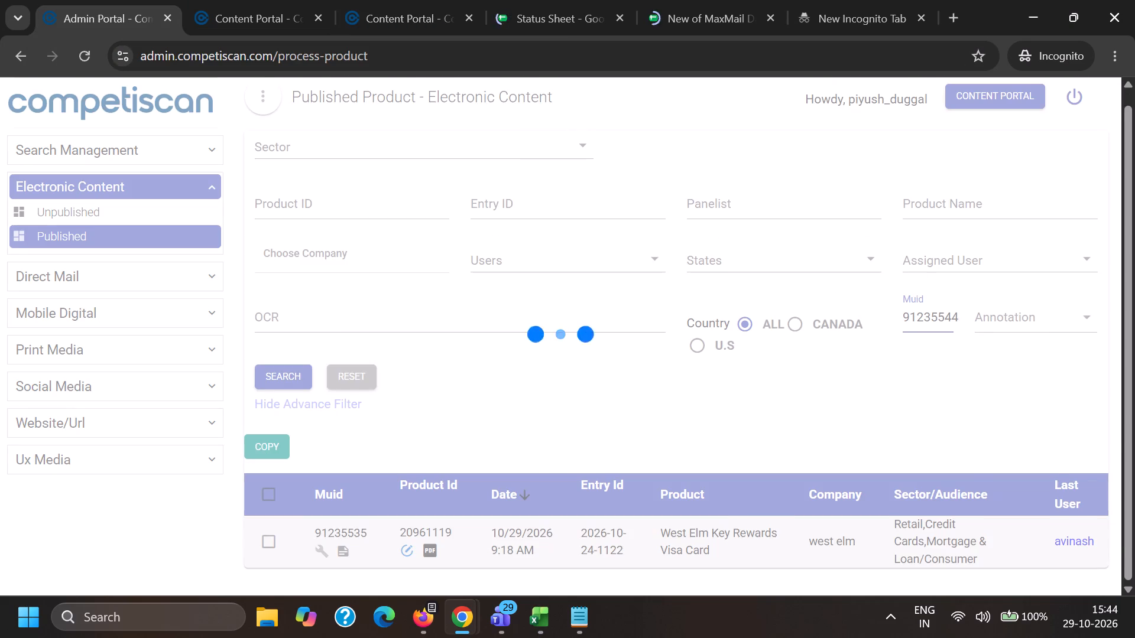
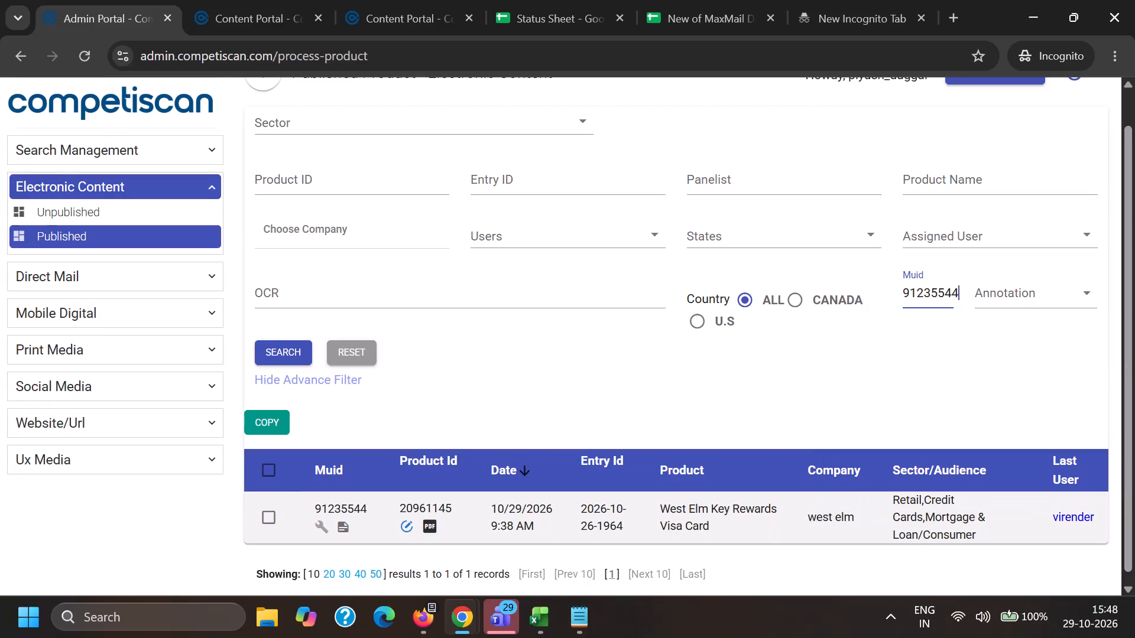
Open product 20961145 and log its link in column D beside MUID 91235544 in the may 26 sheet.
left_click(306, 0)
left_click(315, 15)
left_click(316, 15)
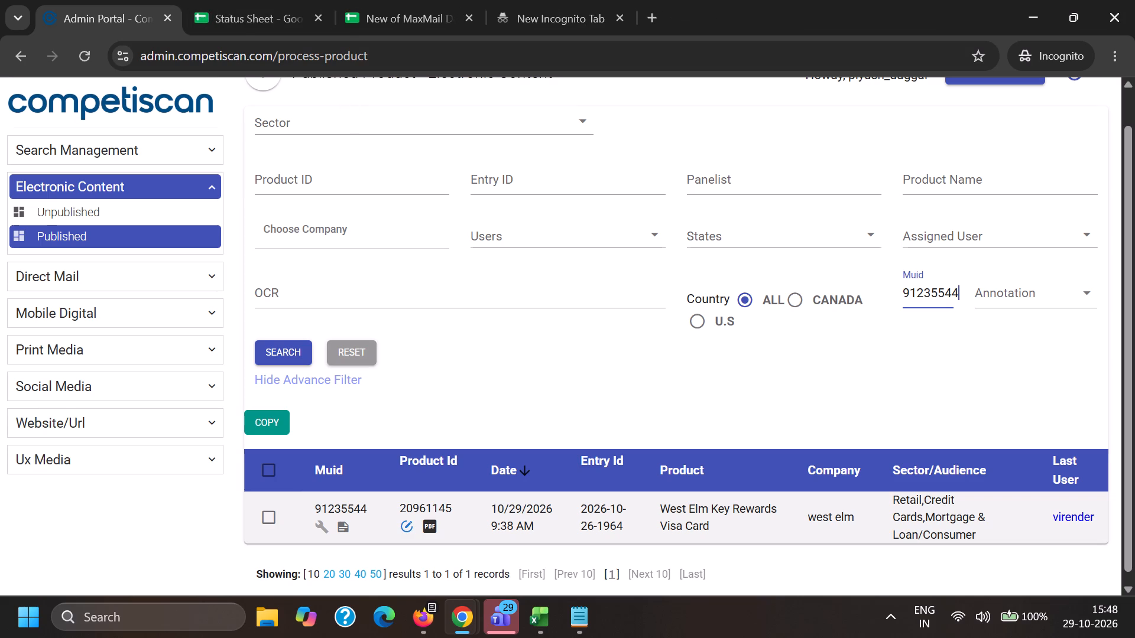
left_click(411, 522, "ctrl")
left_click(332, 0)
triple_click(342, 59)
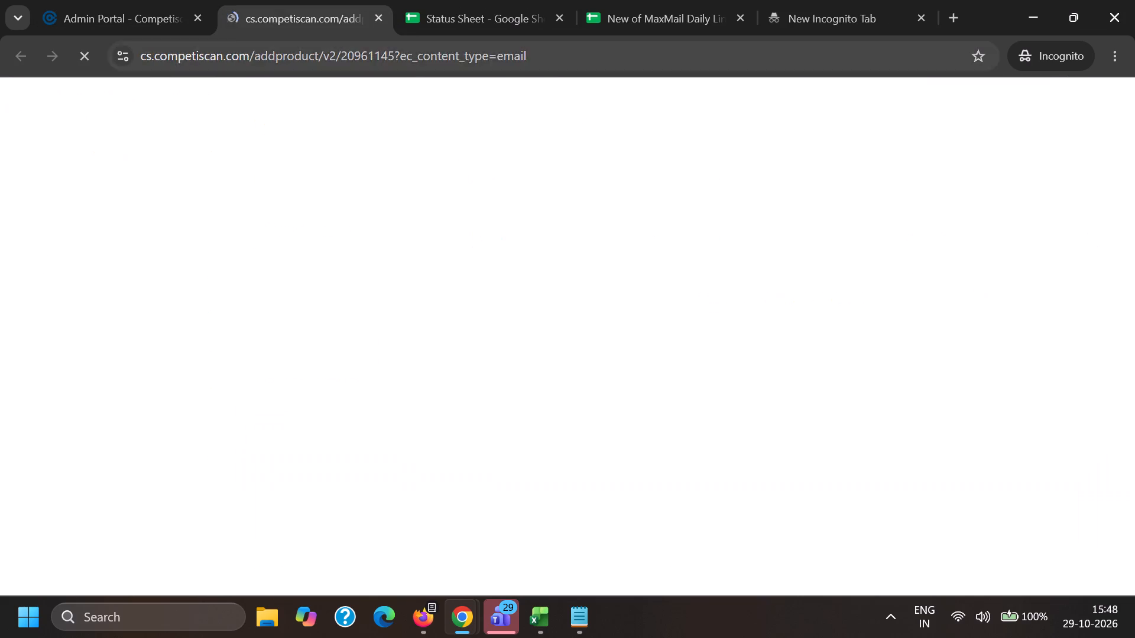
key("ctrl+c")
key("alt+Tab")
key("Tab")
key("Tab")
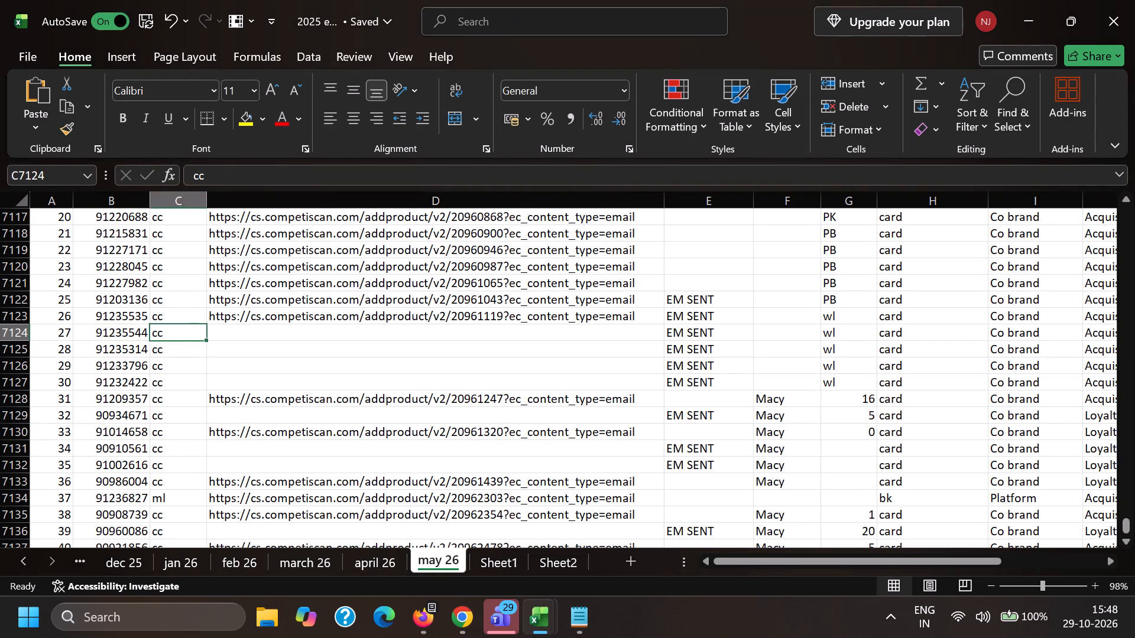
key("ctrl+v")
Search the published products for MUID 91235314, taken from the may 26 sheet.
left_click(100, 346)
key("ctrl+c")
key("alt+Tab")
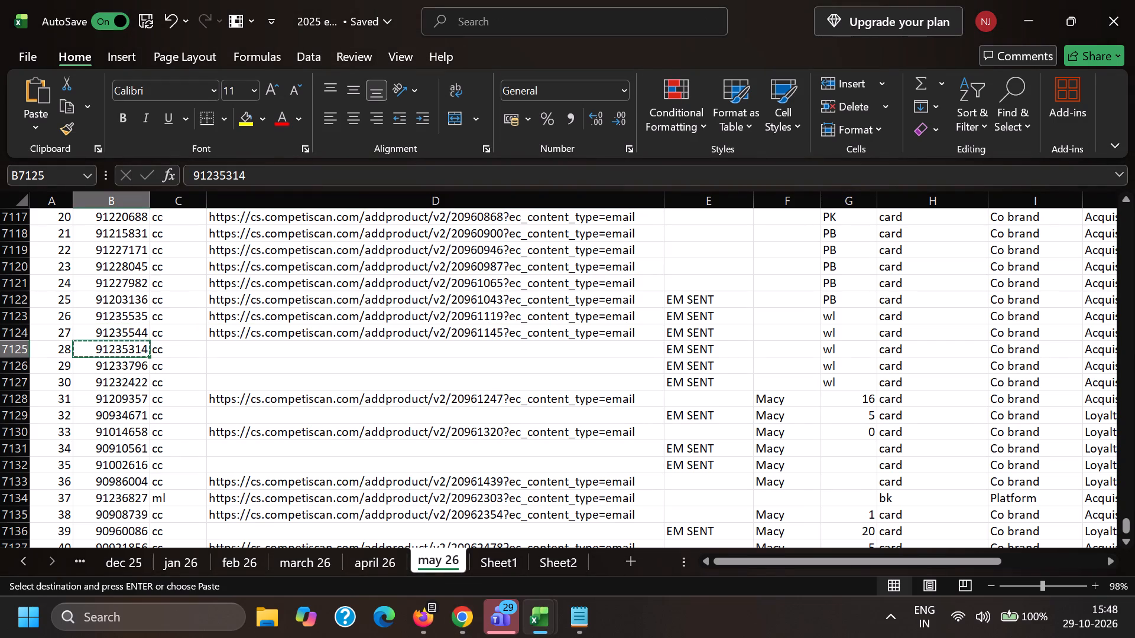
left_click(164, 0)
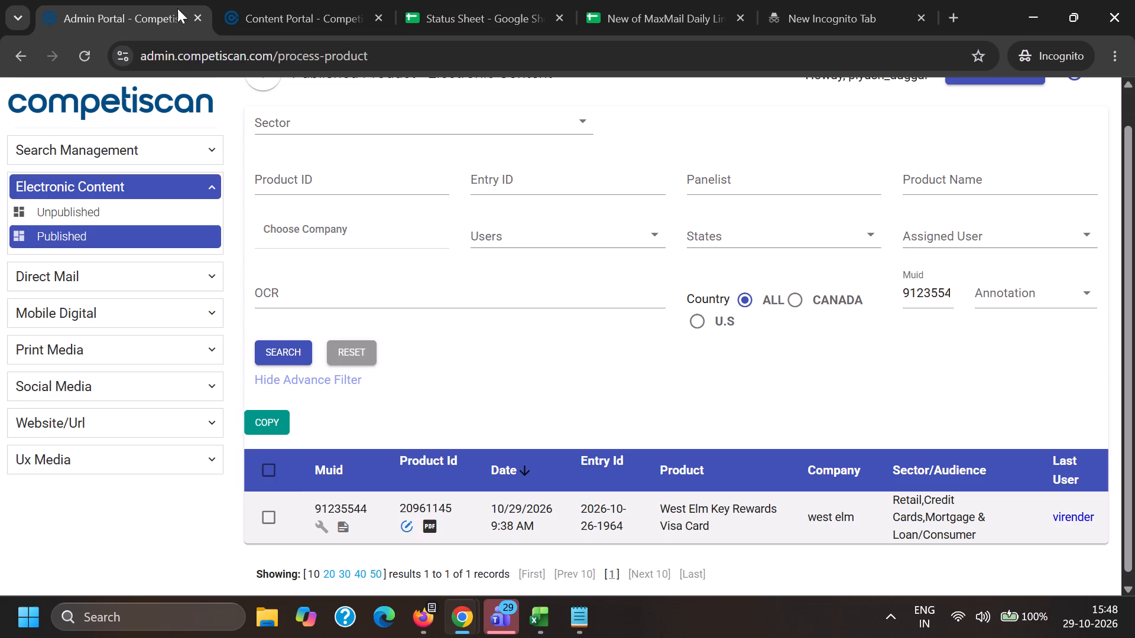
left_click(910, 298)
key("ctrl+v")
key("Return")
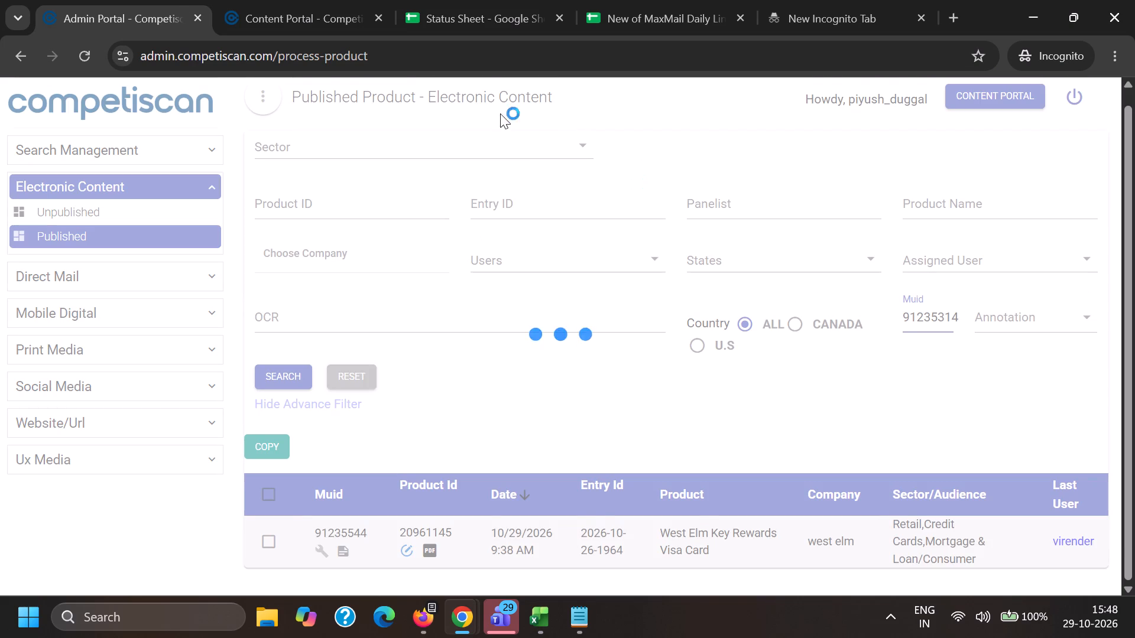
Open product 20961162 and log its link in column D beside MUID 91235314 in the may 26 sheet.
left_click(379, 18)
left_click(410, 525, "ctrl")
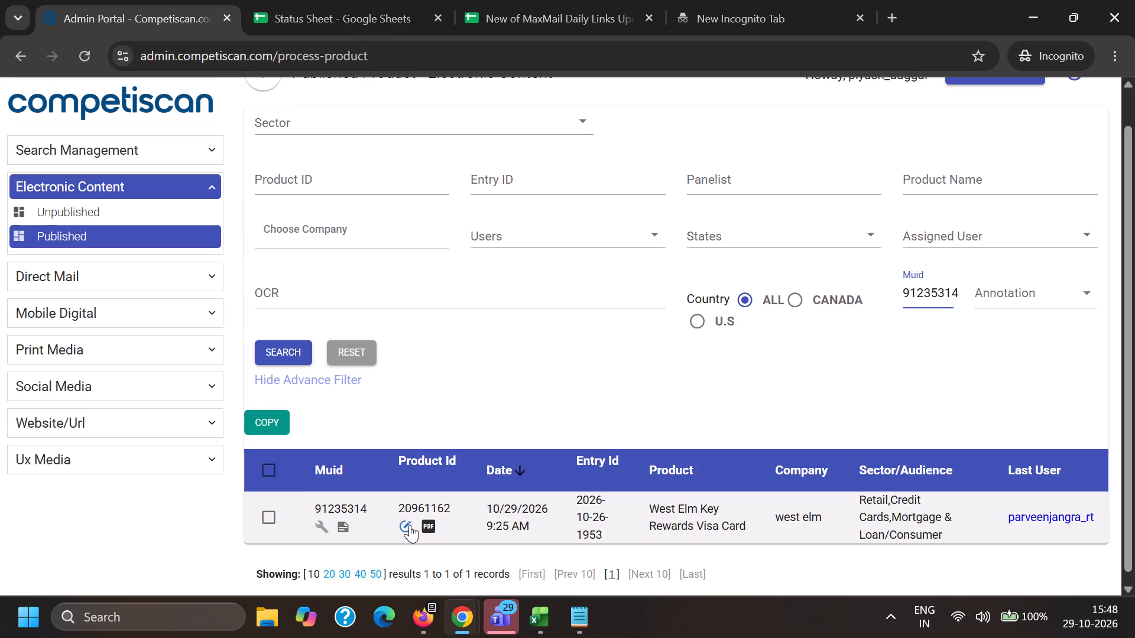
left_click(316, 0)
triple_click(352, 47)
key("ctrl+c")
key("alt+Tab")
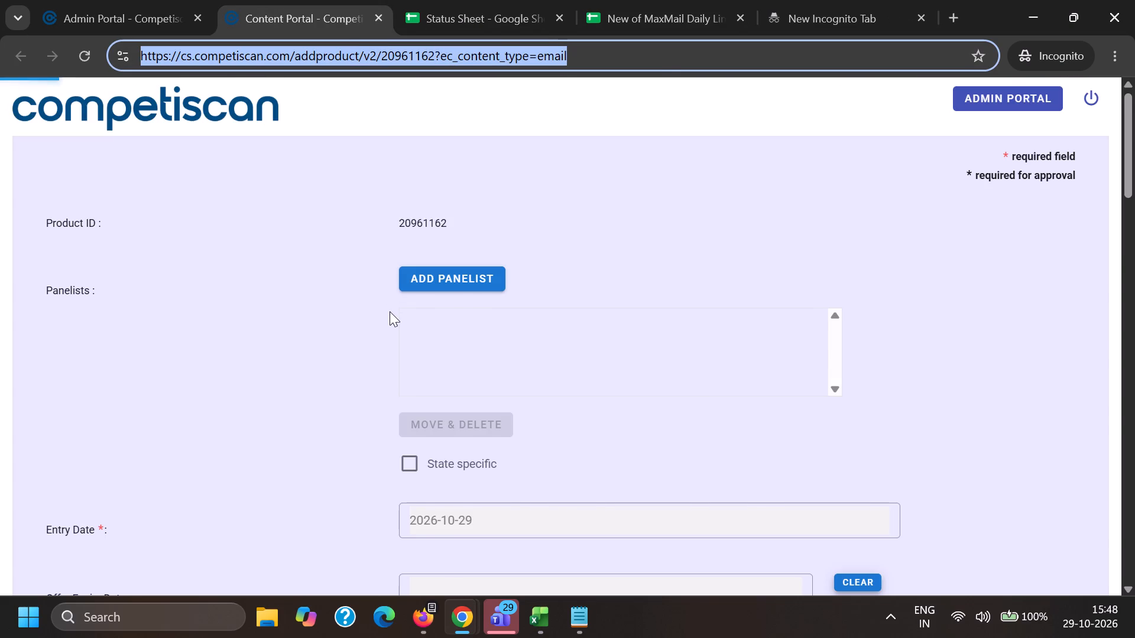
key("Tab")
key("Tab")
key("ctrl+v")
Search the published products for MUID 91233796, taken from the may 26 sheet.
left_click(101, 366)
key("ctrl+c")
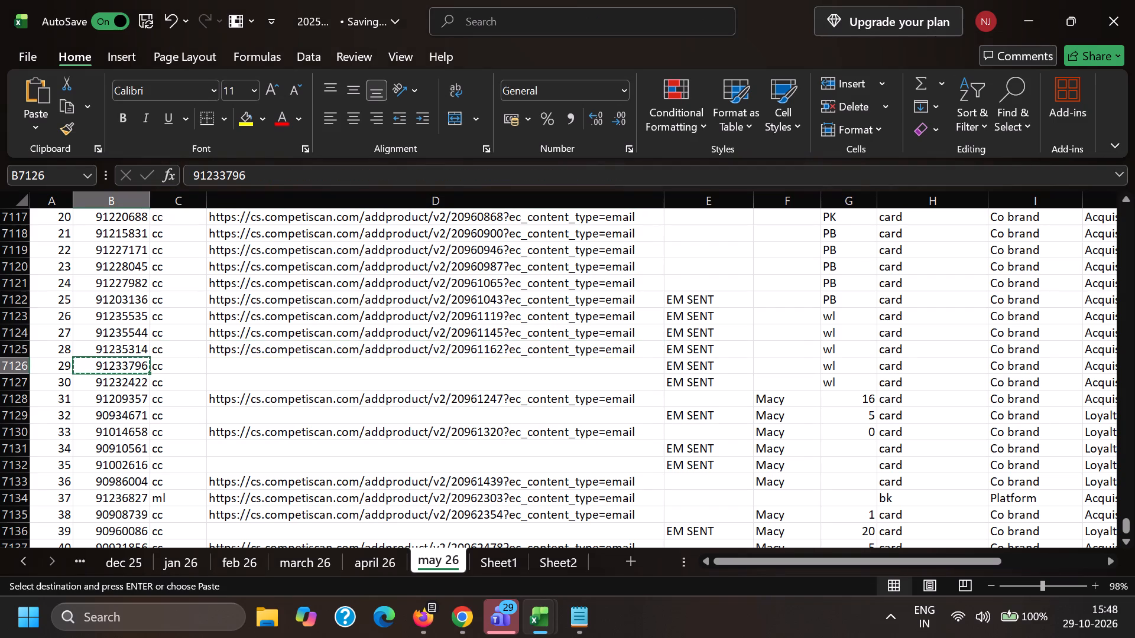
key("alt+Tab")
left_click(145, 0)
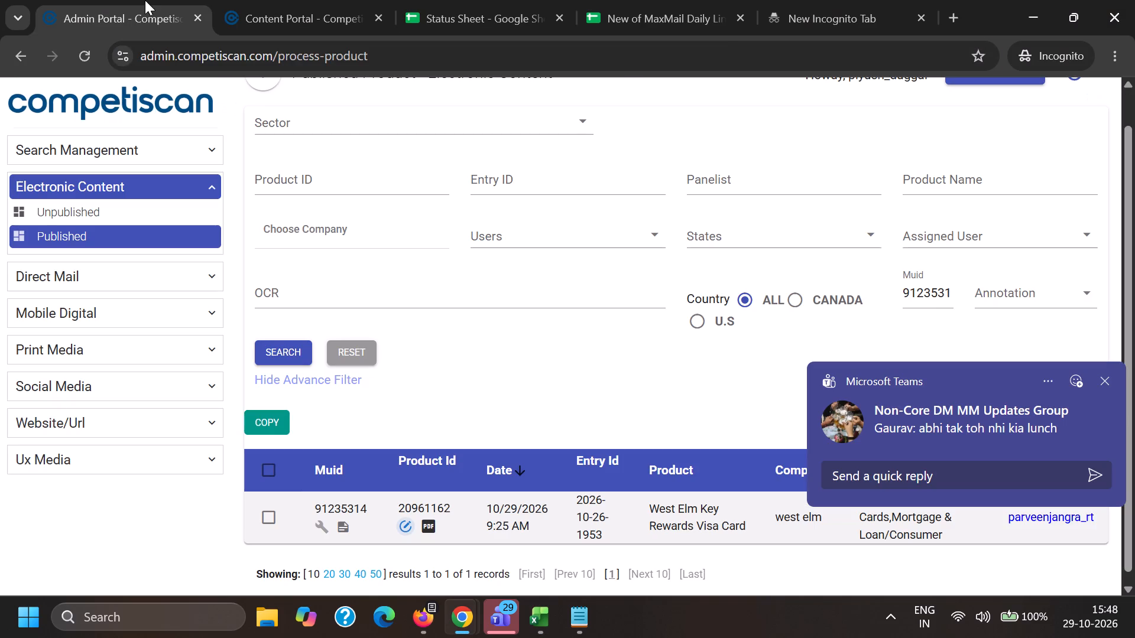
left_click(931, 288)
key("ctrl+v")
key("Return")
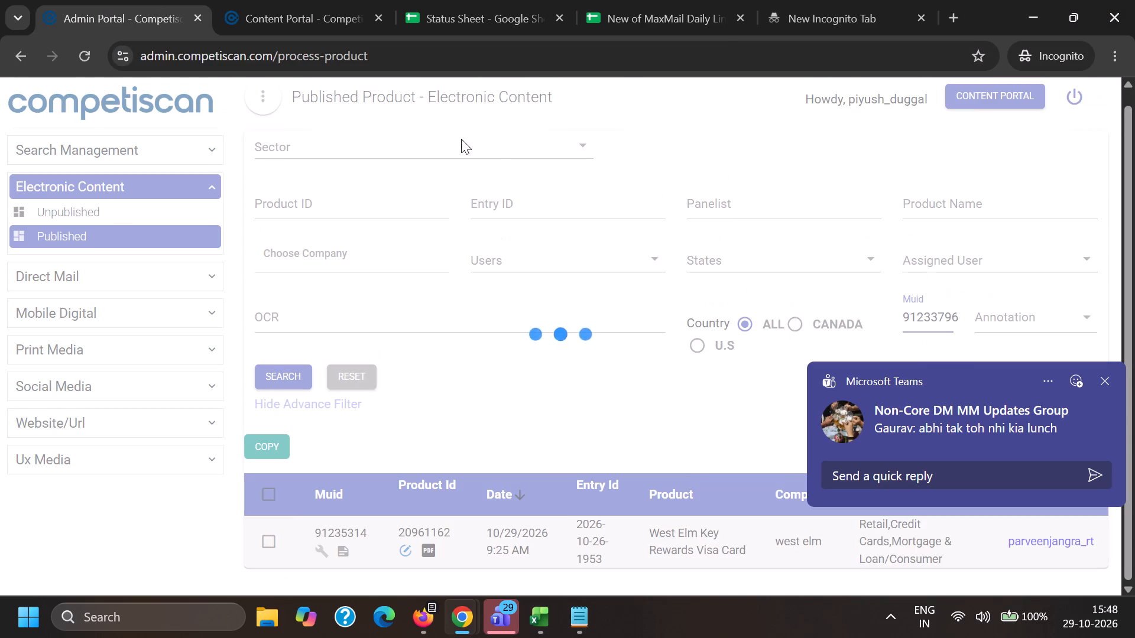
Open product 20961188 and log its link in column D beside MUID 91233796 in the may 26 sheet.
left_click(401, 525, "ctrl")
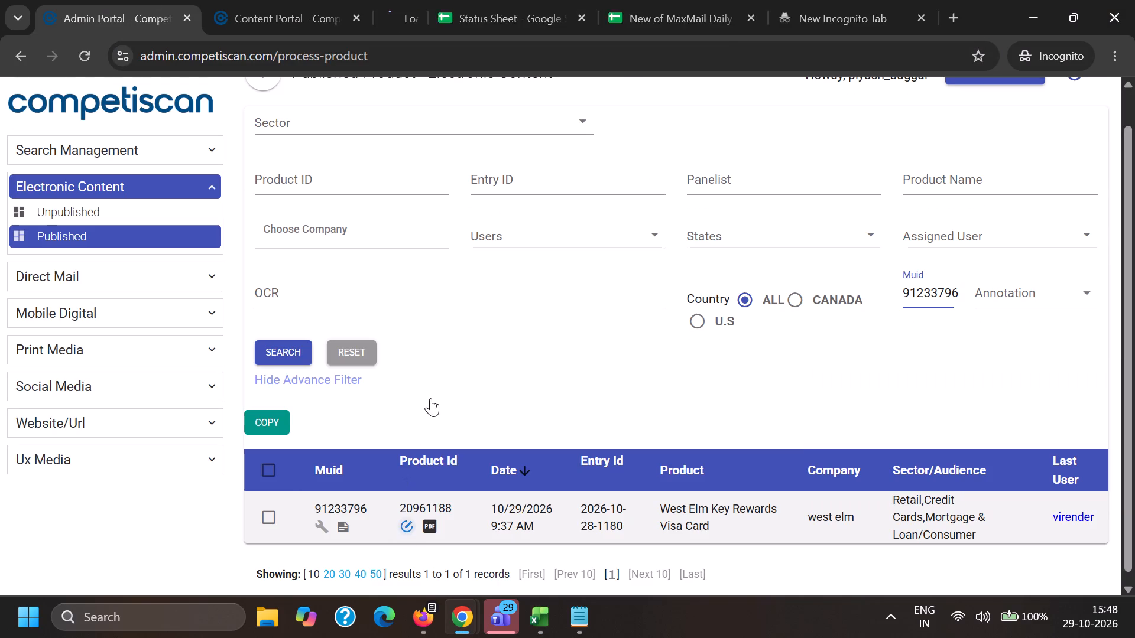
left_click(419, 0)
triple_click(431, 47)
key("ctrl+c")
key("ctrl+a")
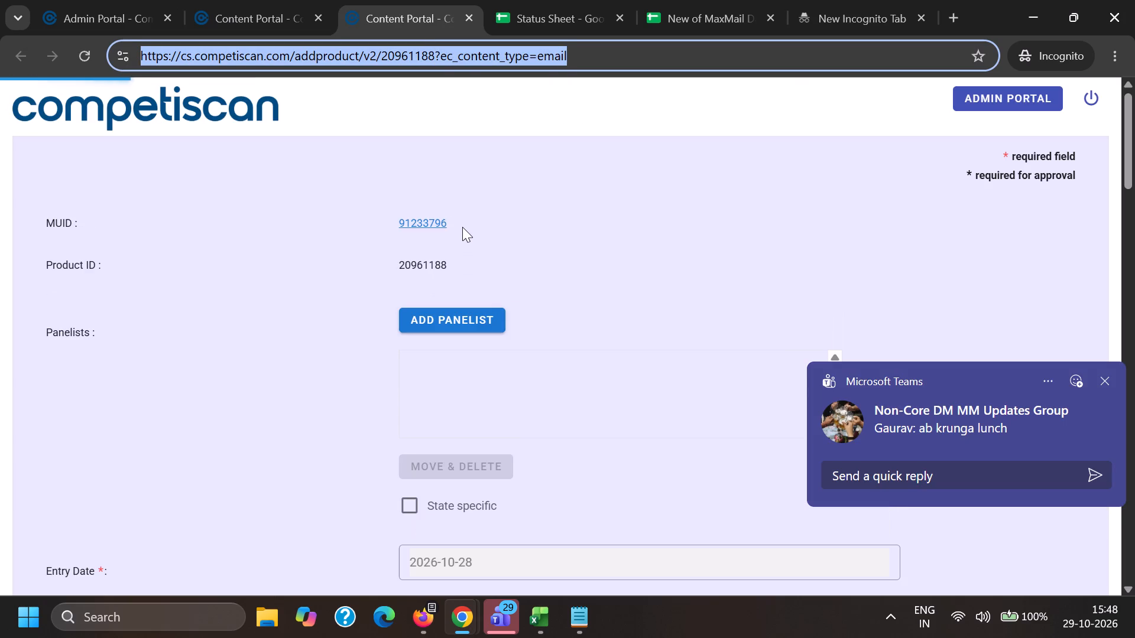
key("ctrl+c")
key("alt+Tab")
left_click(475, 176)
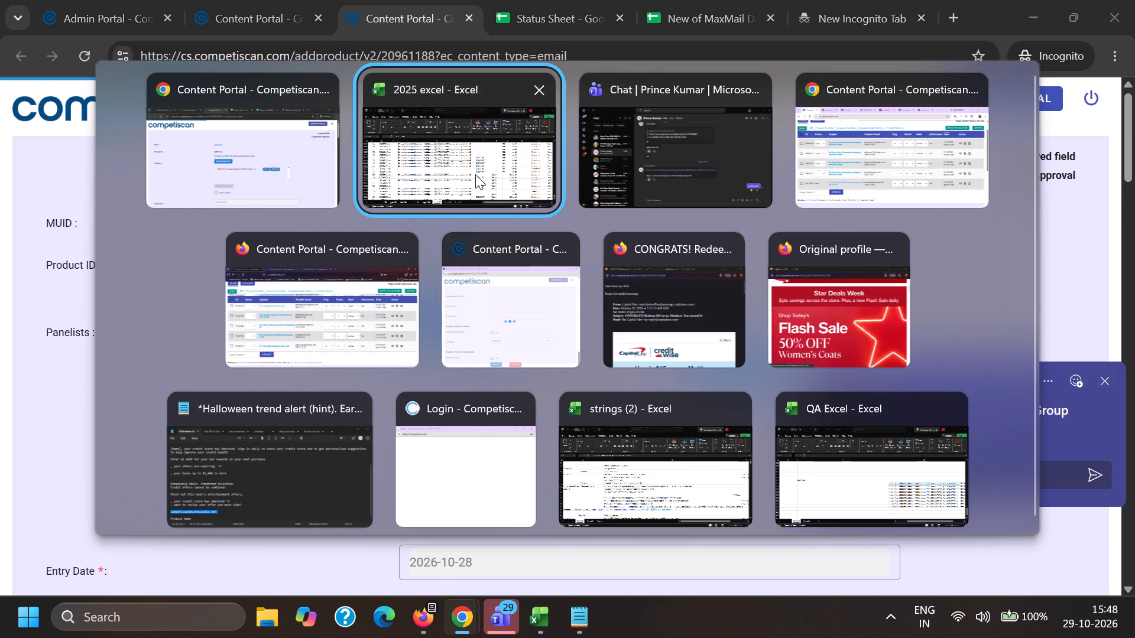
key("grave")
key("ctrl+z")
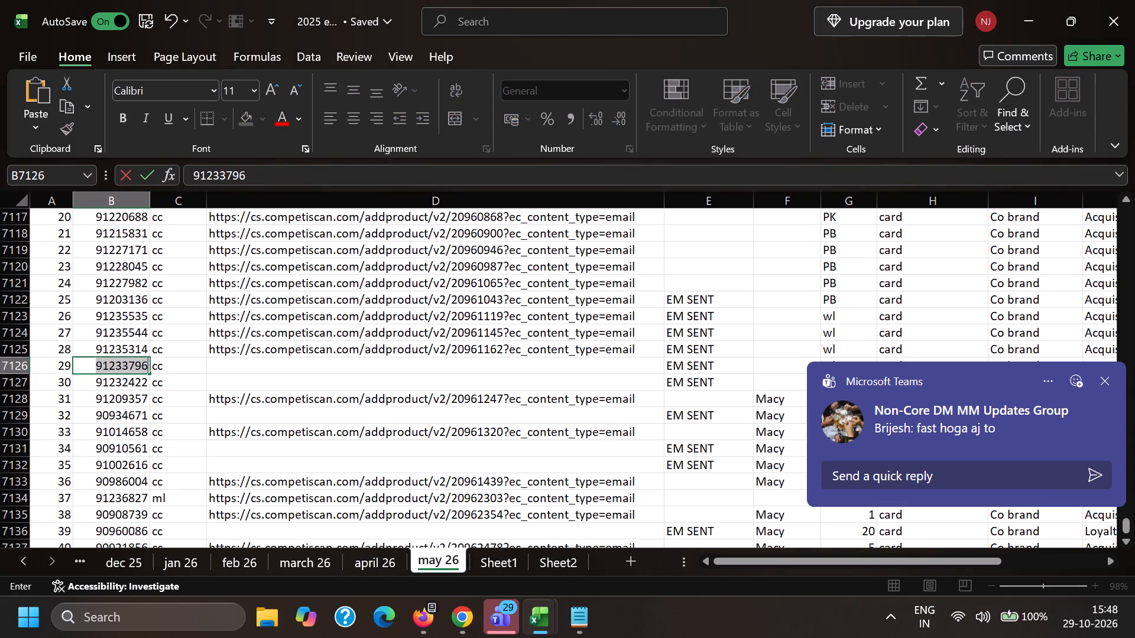
left_click(277, 367)
key("ctrl+v")
Search the published products for MUID 91232422, taken from the may 26 sheet.
left_click(89, 382)
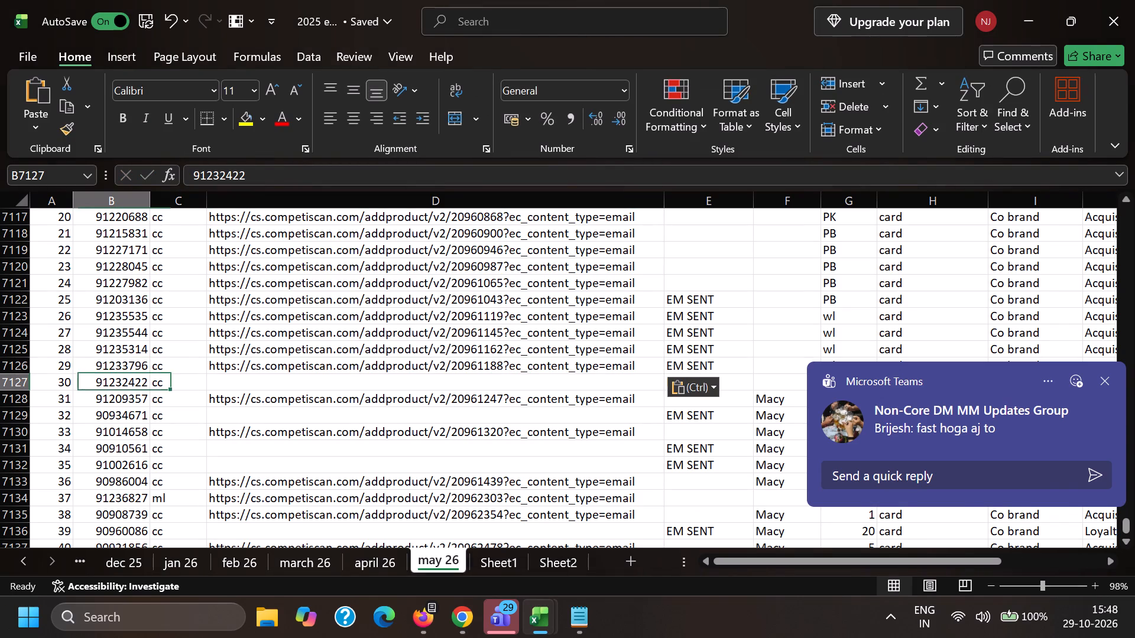
key("ctrl+c")
key("alt+Tab")
left_click(220, 0)
left_click(112, 0)
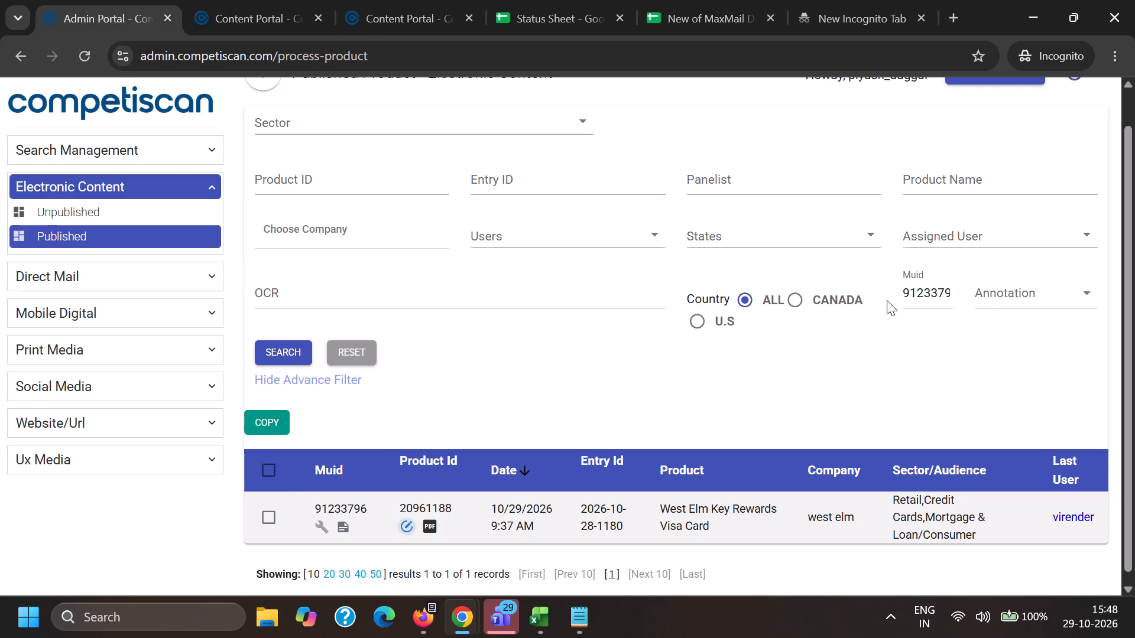
left_click(911, 292)
key("ctrl+v")
key("Return")
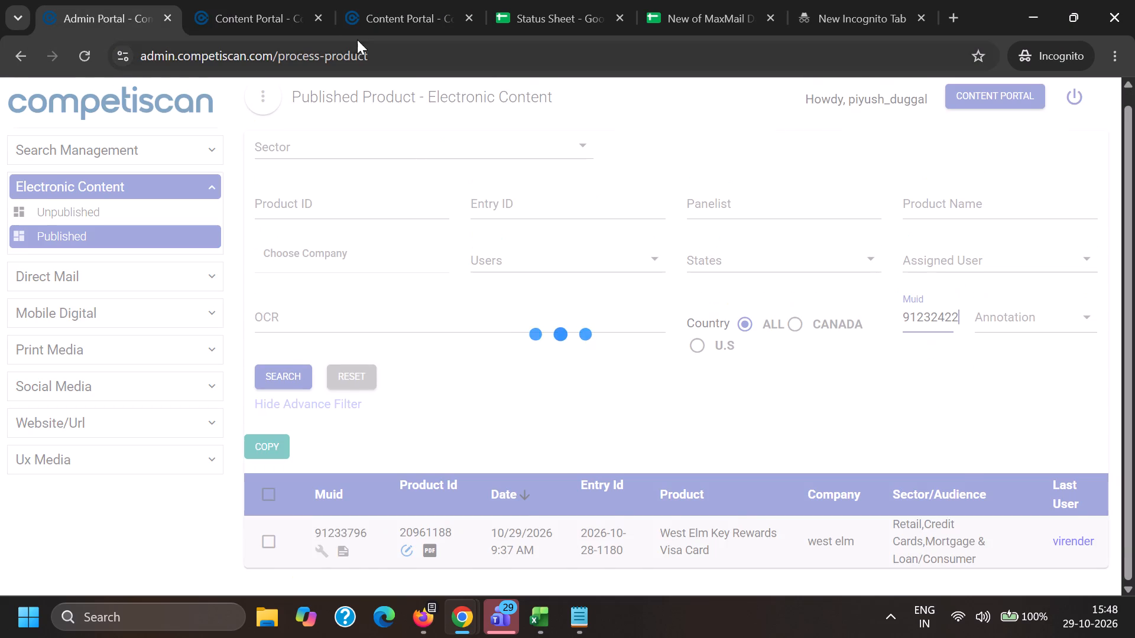
Open product 20961209 and log its link in column D beside MUID 91232422 in the may 26 sheet.
left_click(305, 14)
double_click(313, 17)
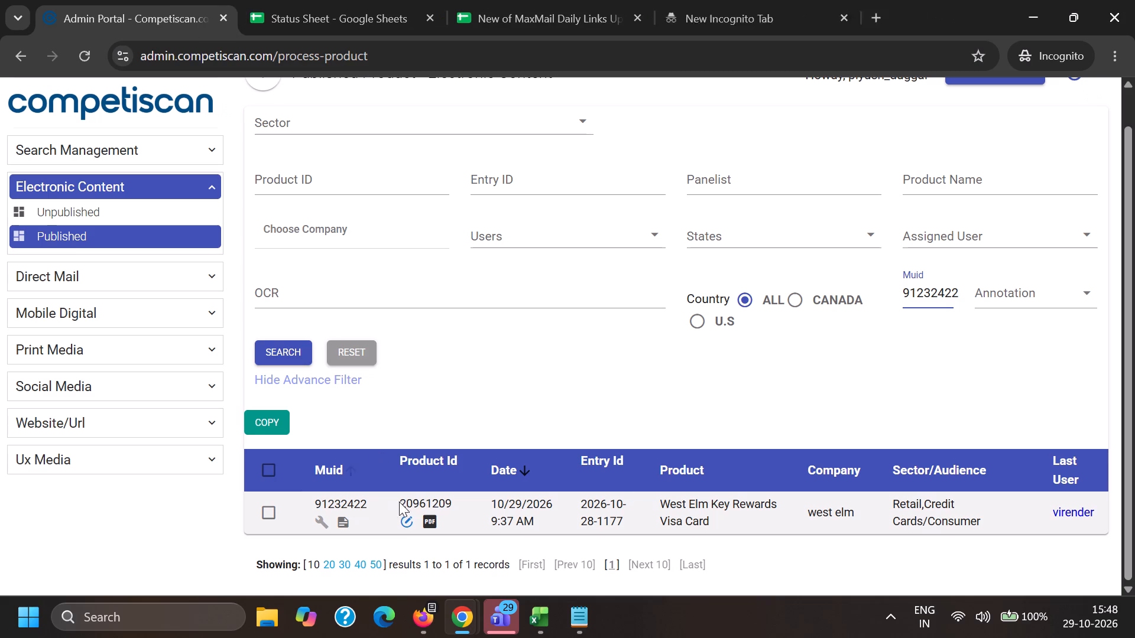
left_click(407, 523, "ctrl")
left_click(353, 0)
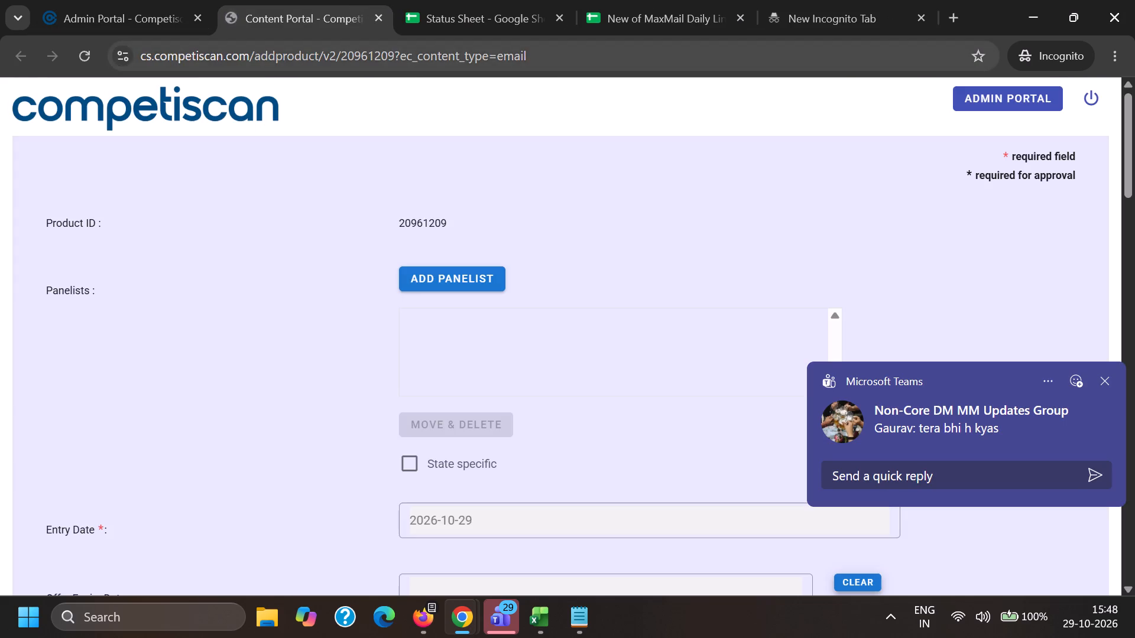
triple_click(390, 56)
key("ctrl+c")
key("alt+Tab")
key("Tab")
key("Tab")
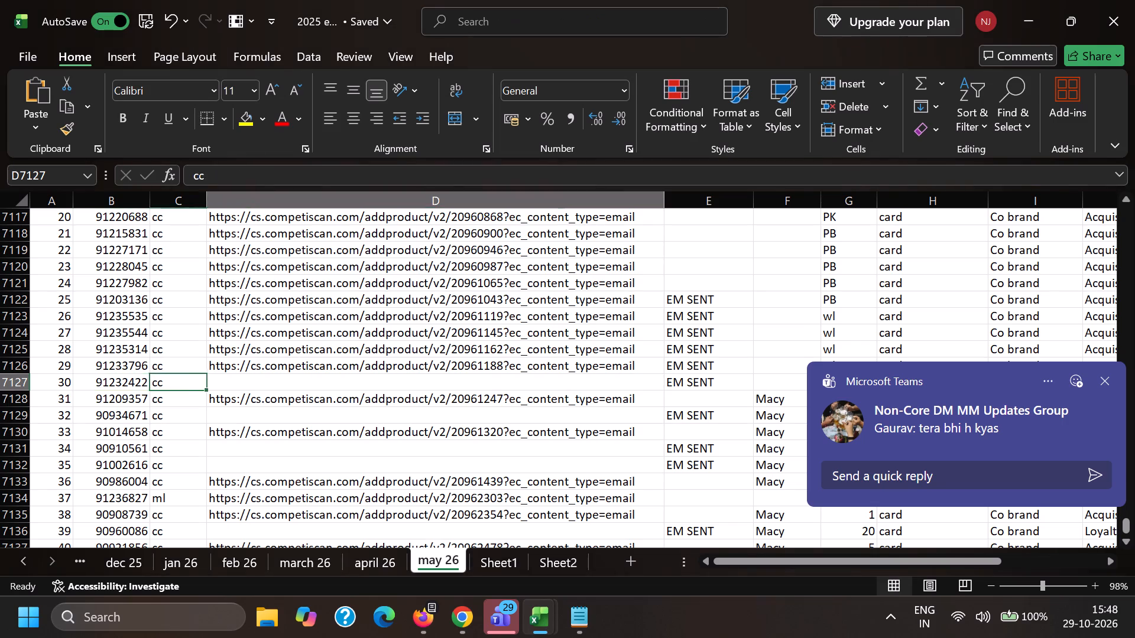
key("ctrl+v")
Search the published products for MUID 90934671, taken from the may 26 sheet.
scroll(340, 347, "down", 1)
left_click(132, 365)
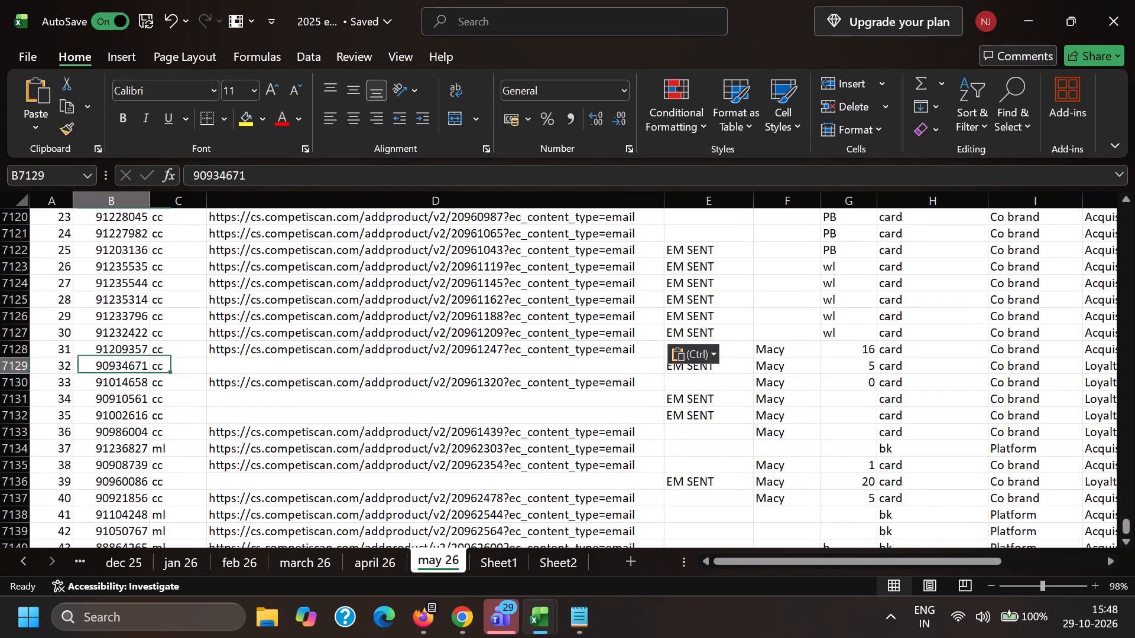
key("ctrl+c")
key("alt+Tab")
left_click(96, 9)
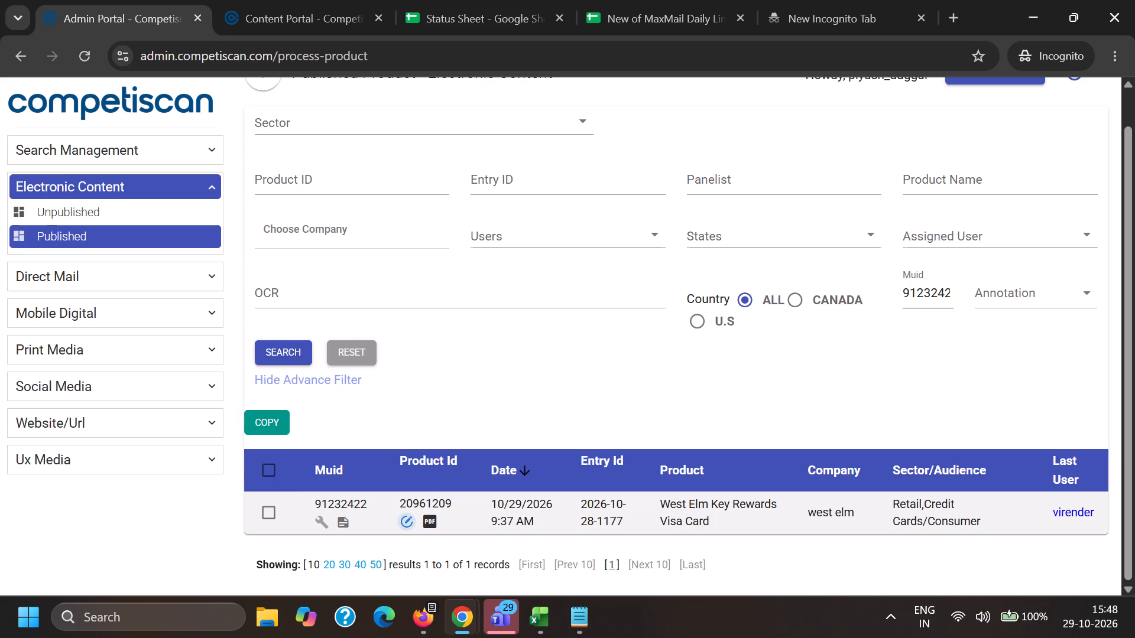
left_click(924, 292)
key("ctrl+v")
key("Return")
Open product 20961289 and log its link in column D beside MUID 90934671 in the may 26 sheet.
scroll(505, 337, "down", 4)
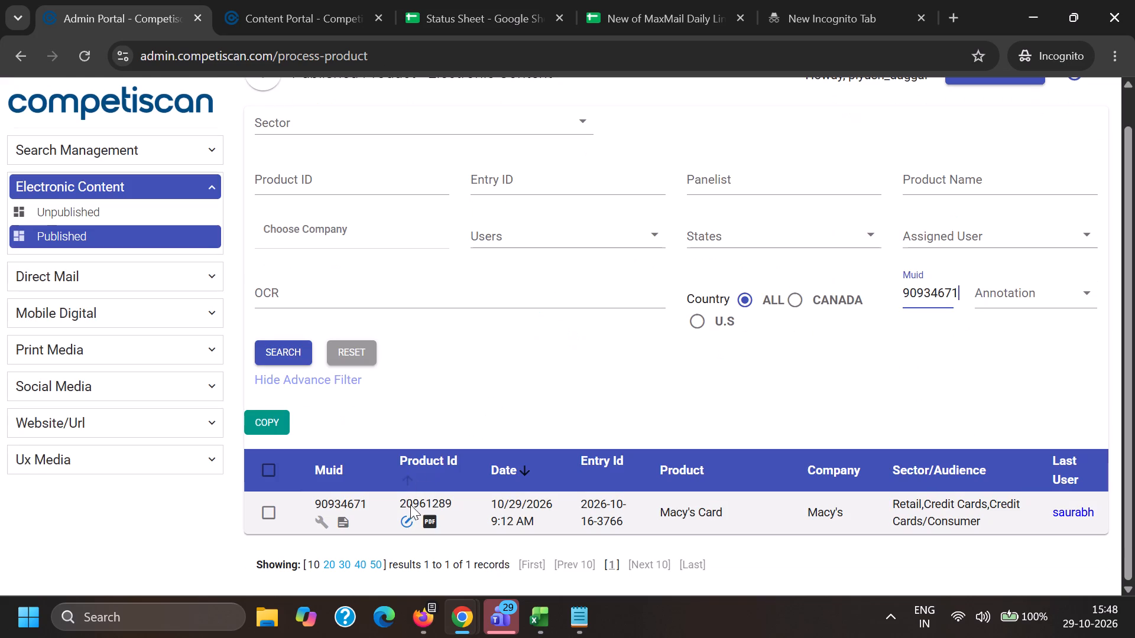
left_click(412, 522, "ctrl")
left_click(391, 0)
triple_click(417, 50)
key("ctrl+c")
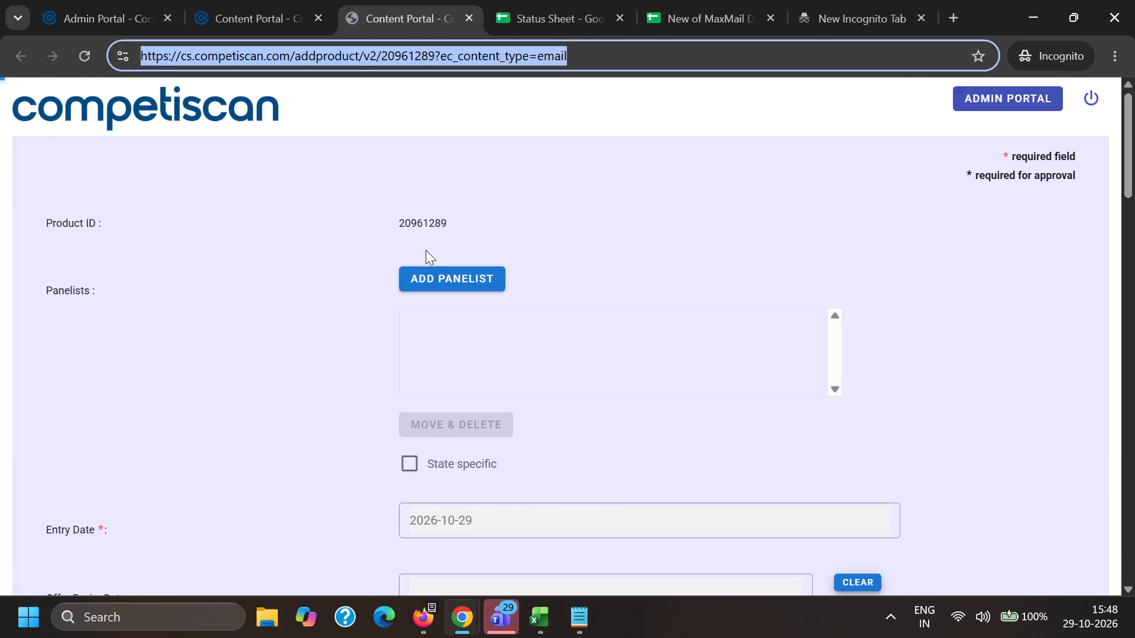
key("alt+Tab")
key("Tab")
key("Tab")
key("ctrl+v")
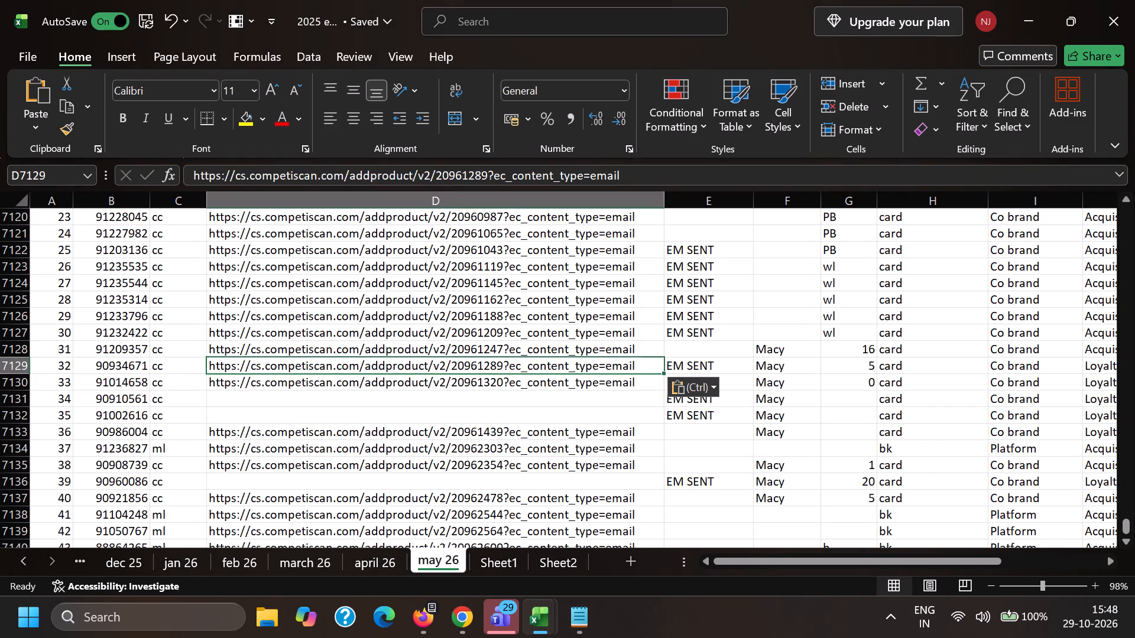
Search the published products for MUID 90910561, taken from the may 26 sheet.
left_click(116, 392)
key("ctrl+c")
key("alt+Tab")
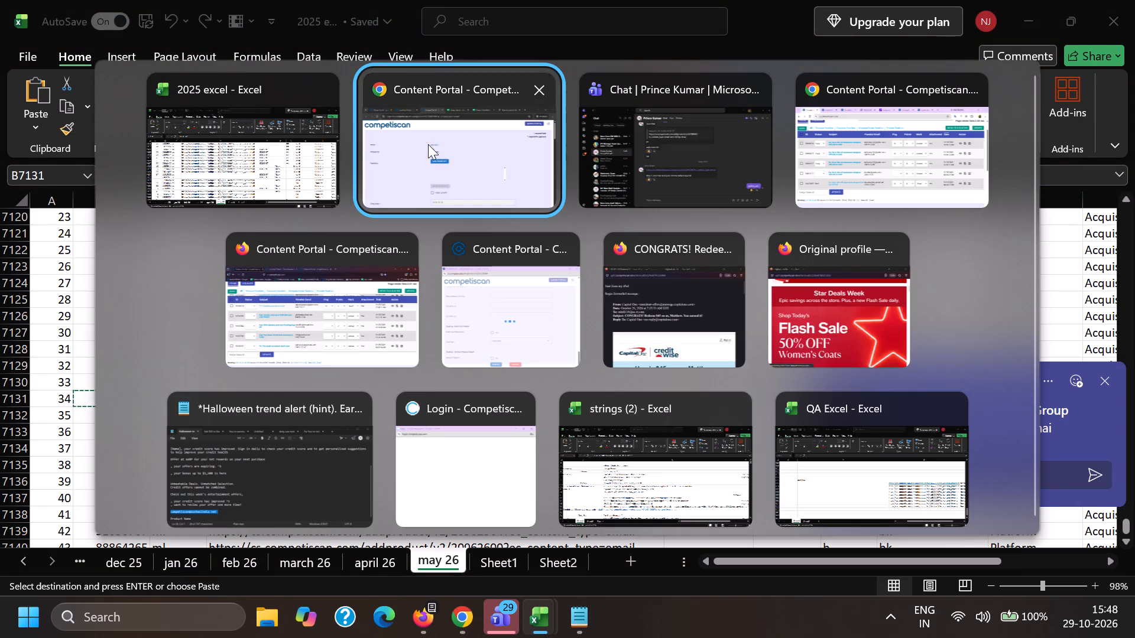
left_click(428, 144)
left_click(132, 0)
left_click(921, 300)
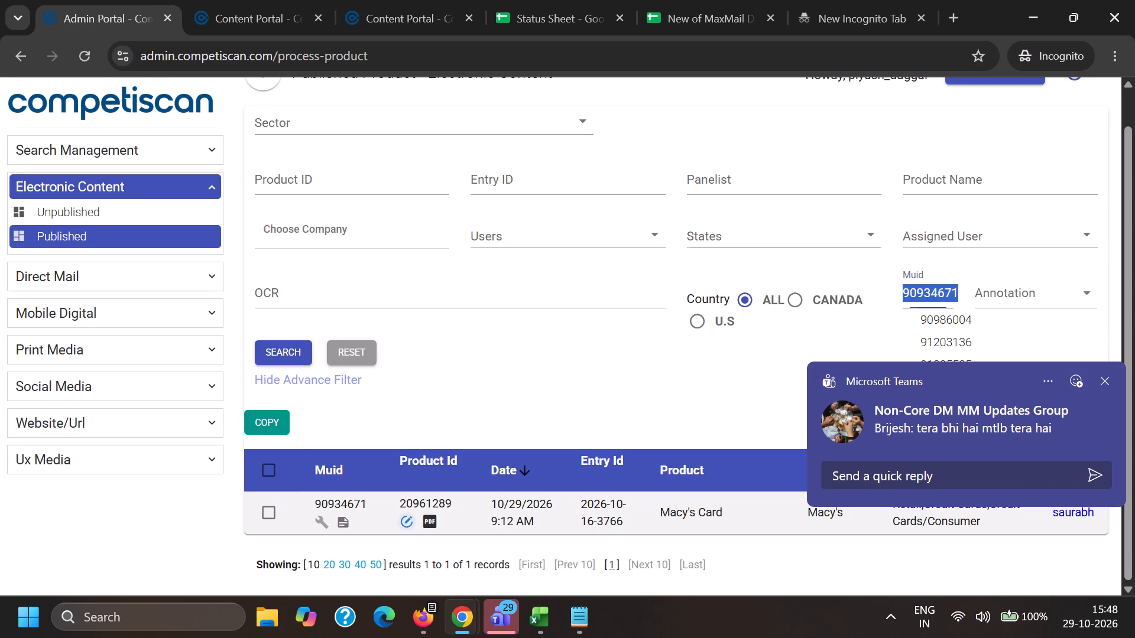
key("ctrl+v")
key("Return")
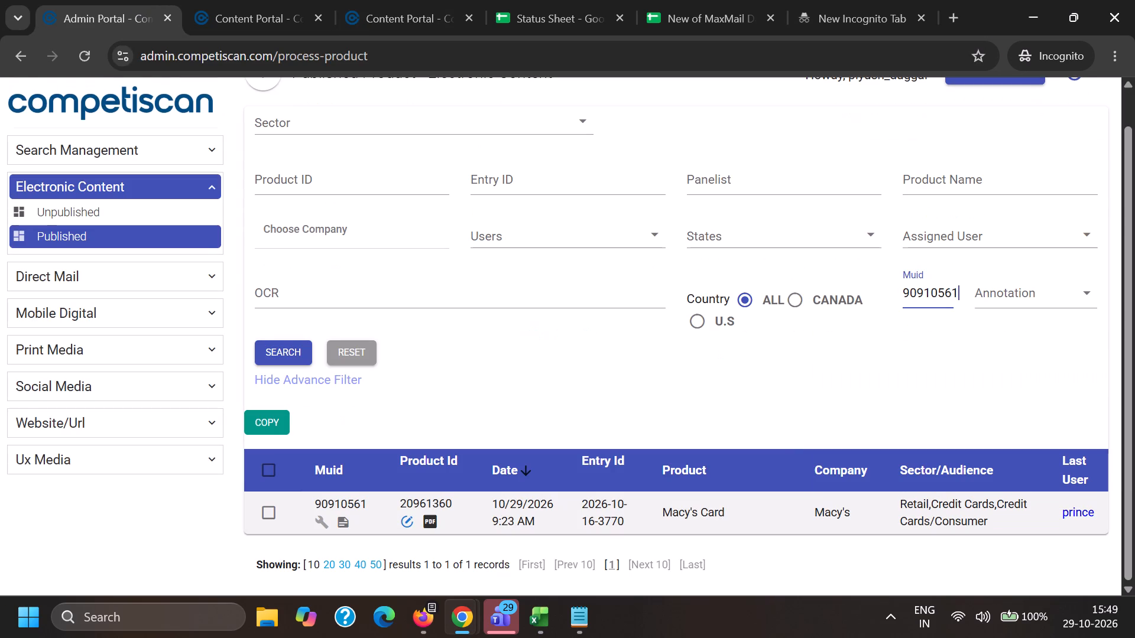
Open product 20961360 and log its link in column D beside MUID 90910561 in the may 26 sheet.
left_click(403, 527, "ctrl")
left_click(471, 0)
triple_click(457, 45)
key("ctrl+c")
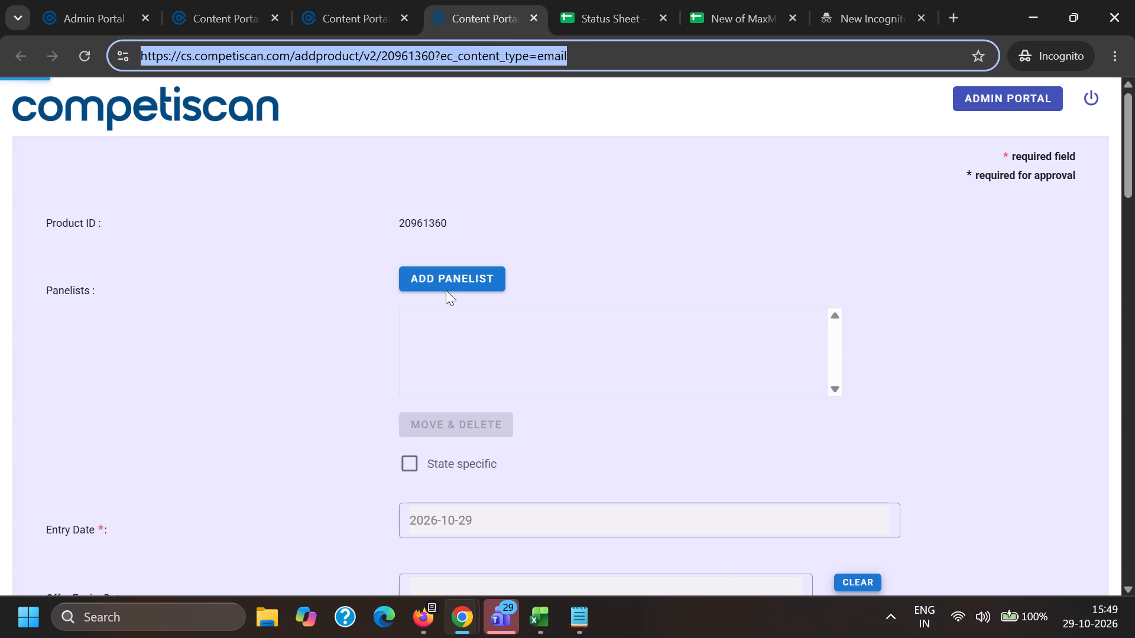
key("alt+Tab")
key("Tab")
key("Tab")
key("ctrl+v")
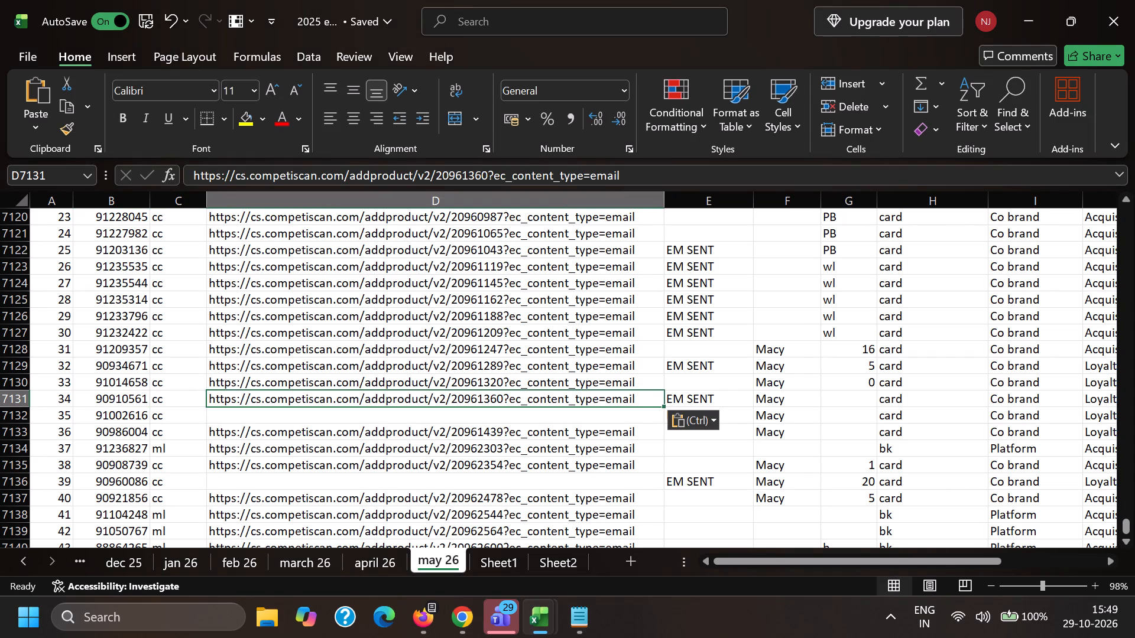
Search the published products for MUID 91002616, taken from the may 26 sheet.
left_click(113, 418)
key("ctrl+c")
key("alt+Tab")
left_click(107, 0)
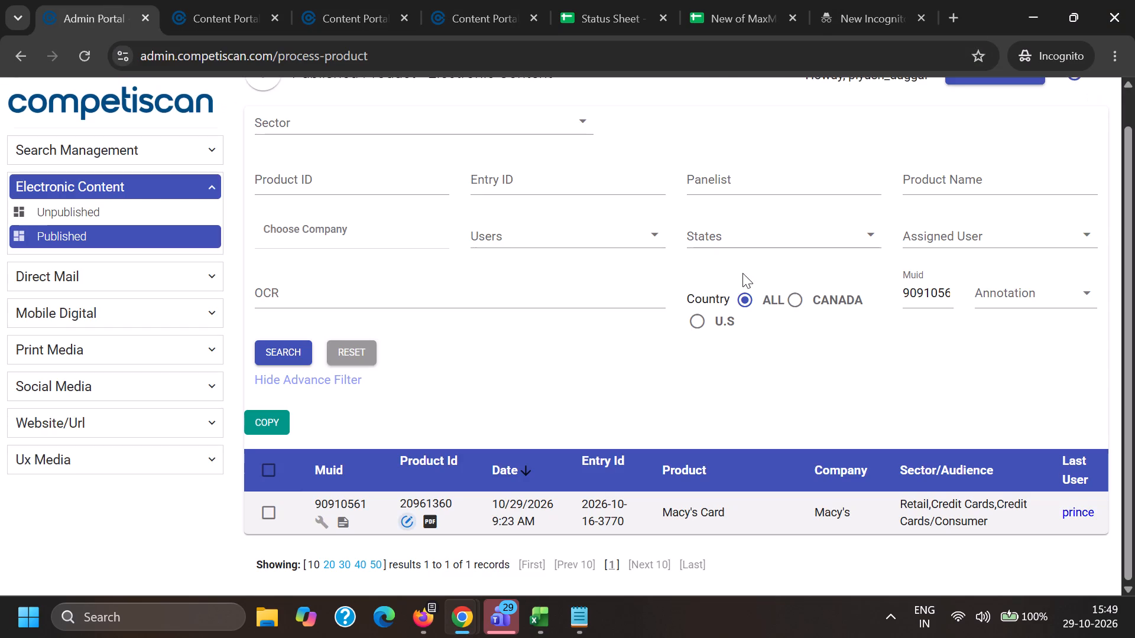
left_click(919, 301)
key("ctrl+v")
key("Return")
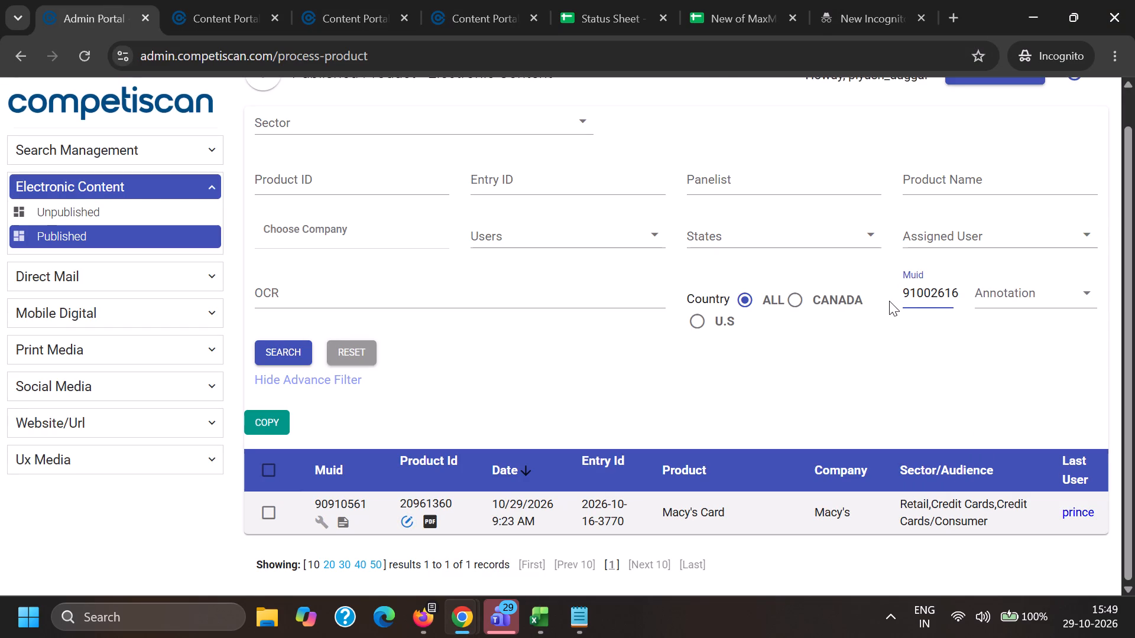
Open product 20961401 and log its link in column D beside MUID 91002616 in the may 26 sheet.
scroll(525, 361, "down", 3)
left_click(405, 525, "ctrl")
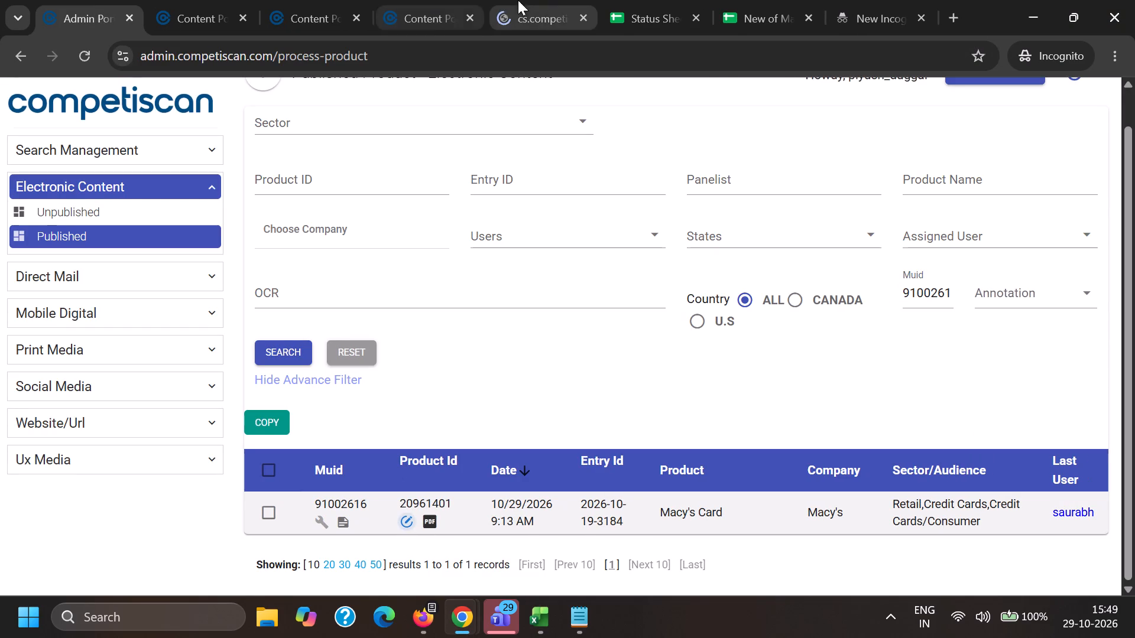
left_click(539, 0)
triple_click(535, 43)
key("ctrl+c")
key("alt+Tab")
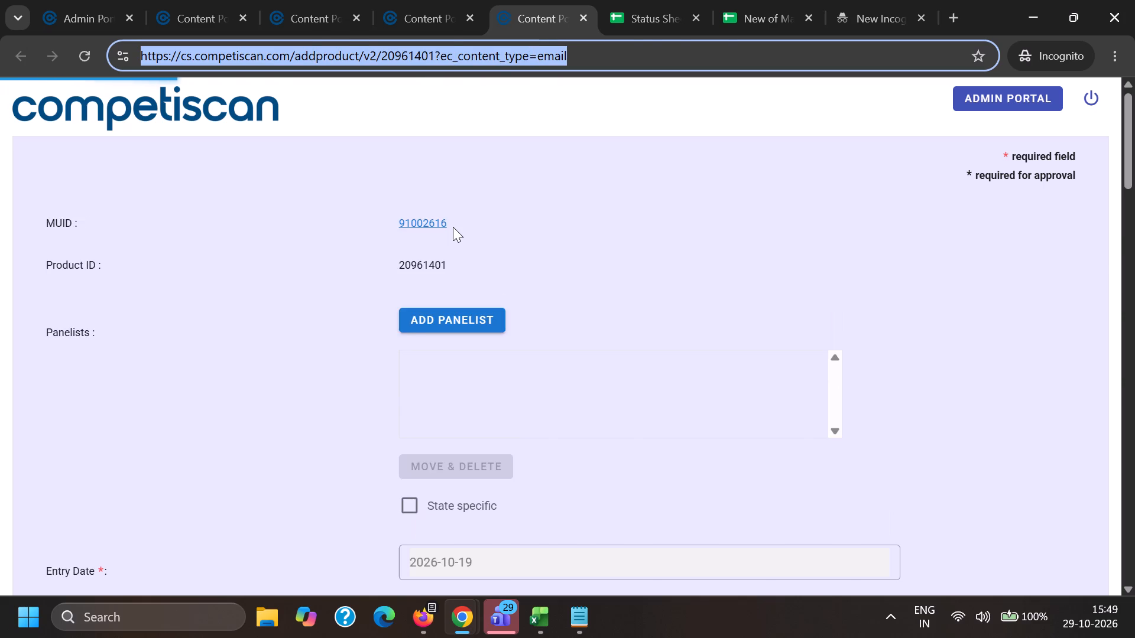
key("Tab")
key("Tab")
key("ctrl+v")
Search the published products for MUID 90960086, taken from the may 26 sheet.
scroll(278, 439, "down", 1)
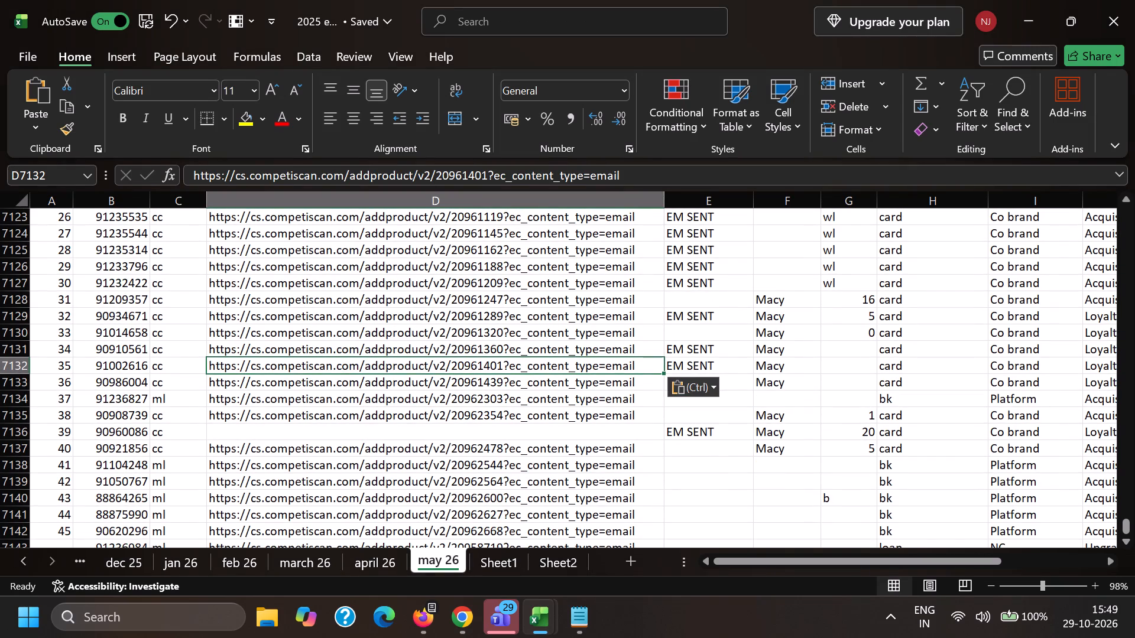
left_click(138, 432)
key("ctrl+c")
key("alt+Tab")
left_click(93, 0)
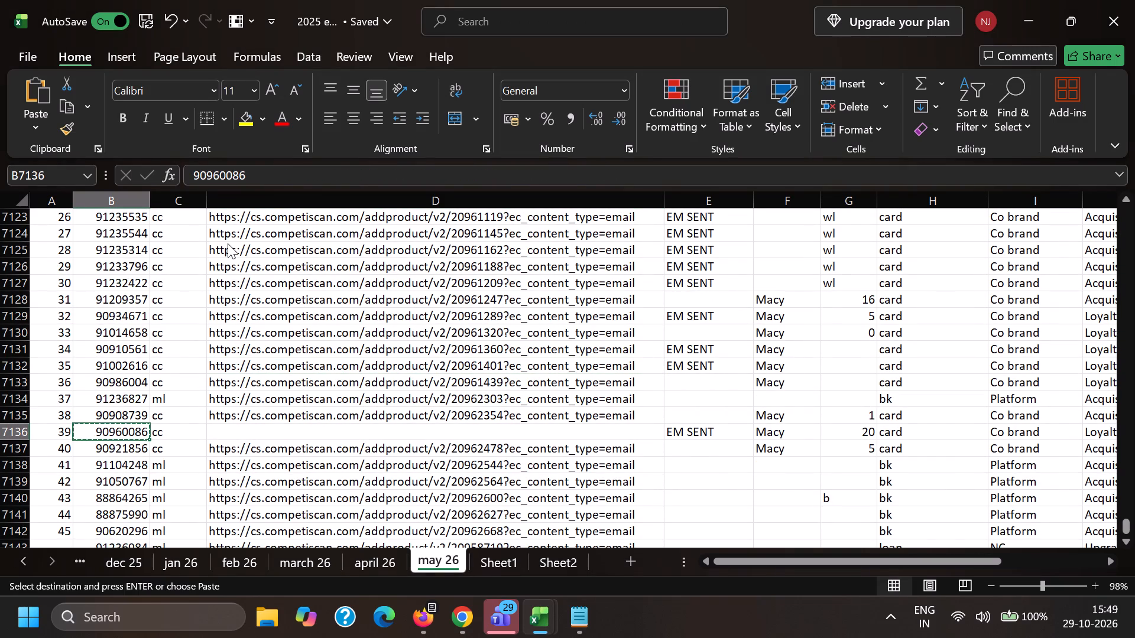
left_click(916, 289)
key("ctrl+v")
key("Return")
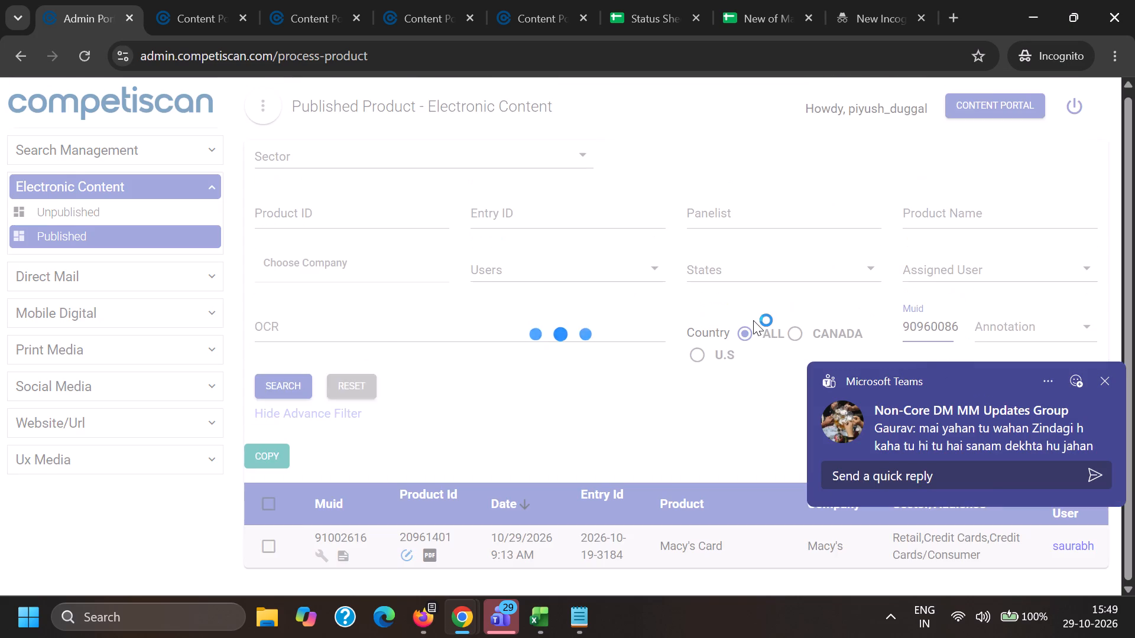
Open product 20962379 and log its link in column D beside MUID 90960086 in the may 26 sheet.
scroll(361, 307, "down", 2)
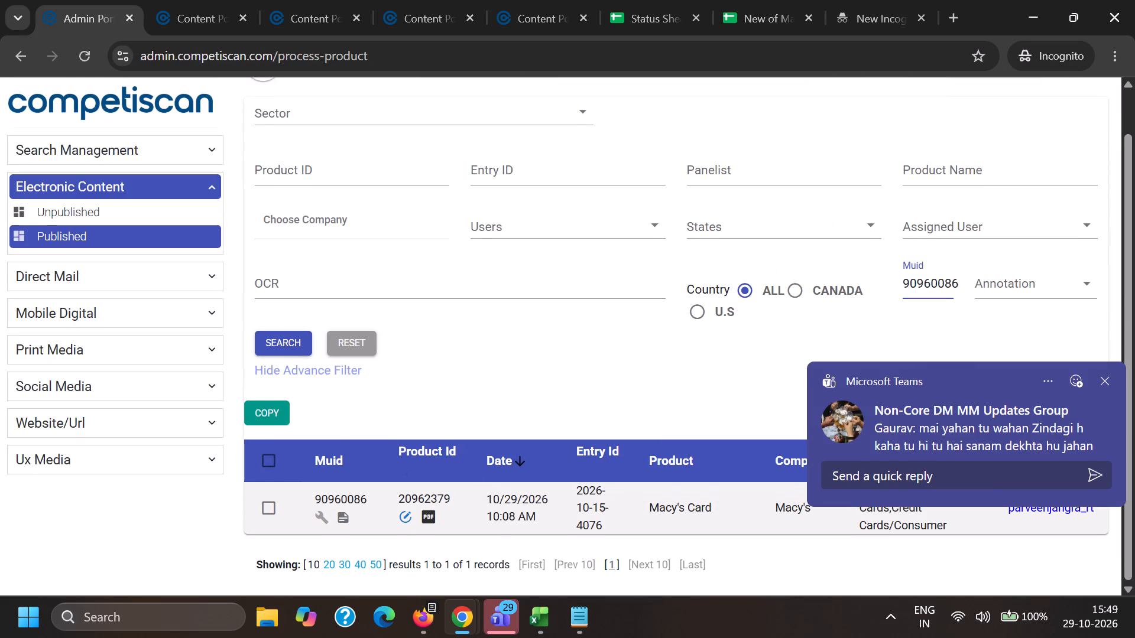
left_click(407, 518, "ctrl")
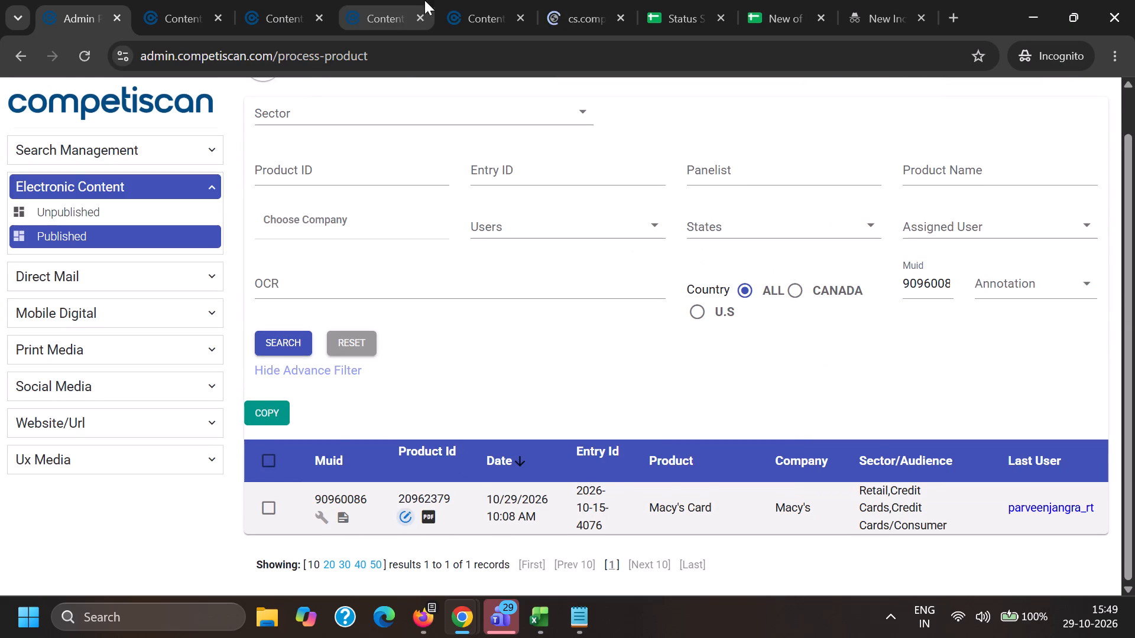
left_click(573, 0)
triple_click(574, 49)
key("ctrl+c")
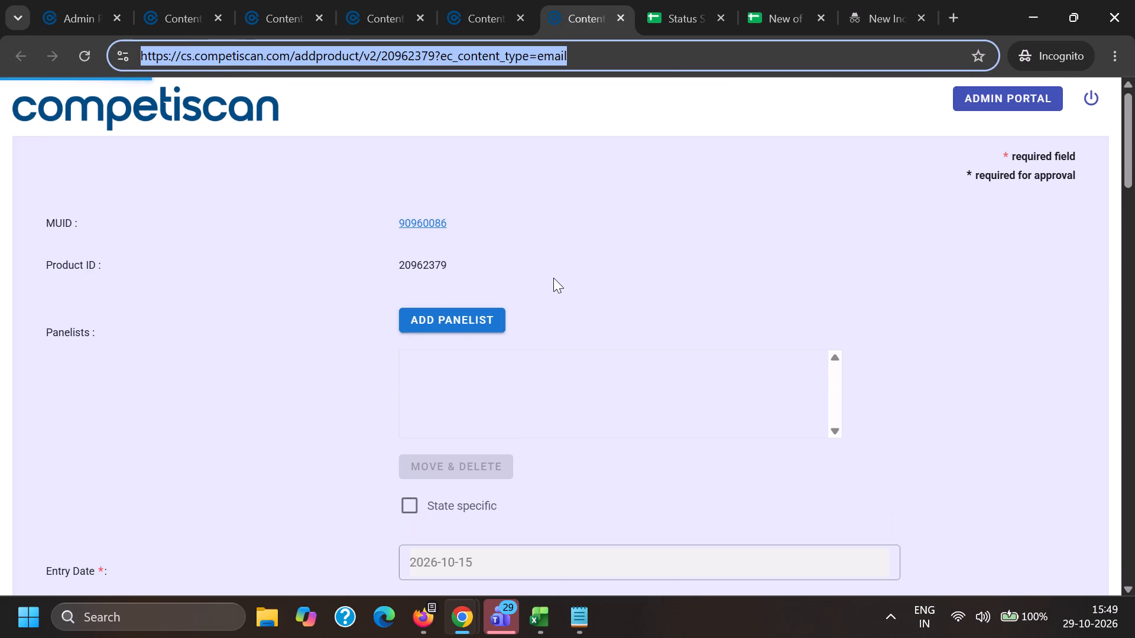
key("alt+Tab")
key("Tab")
key("Tab")
key("ctrl+v")
Check the column D links of the 29-Nov-26 block for duplicates with a Highlight Cells rule.
left_click(534, 321)
scroll(541, 330, "up", 7)
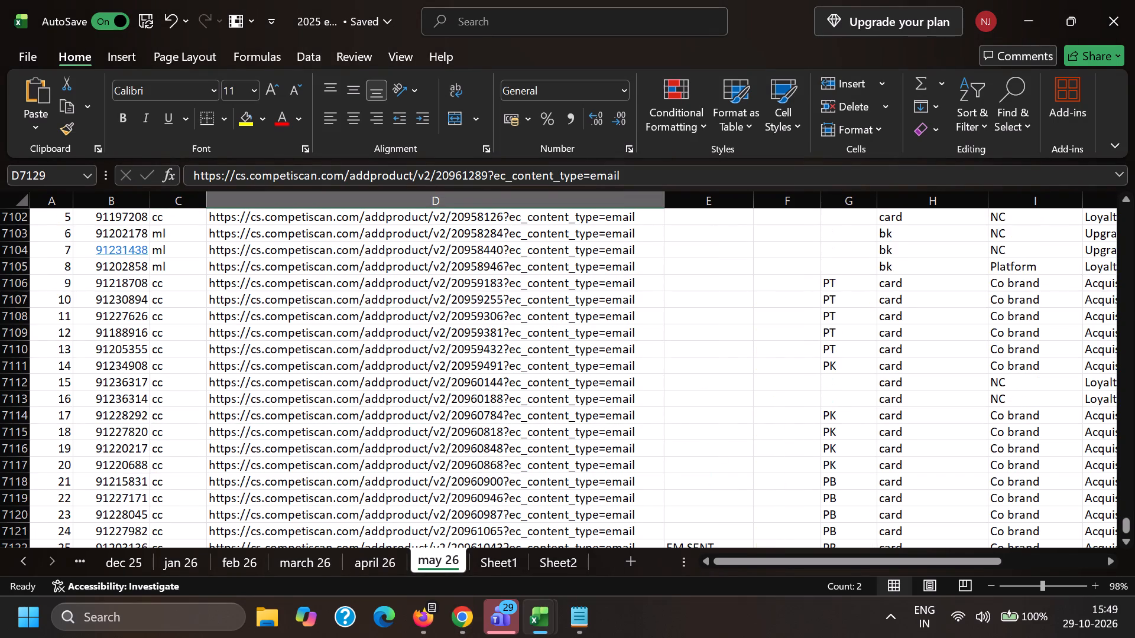
scroll(475, 321, "up", 3)
left_click(395, 315)
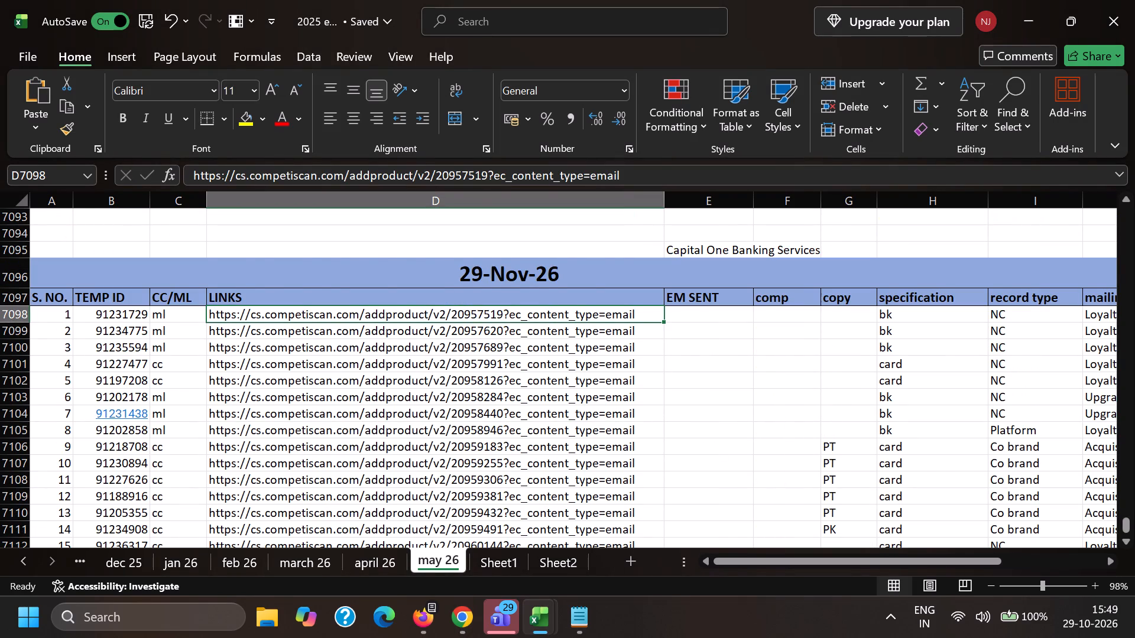
key("ctrl+shift+Down")
left_click(665, 123)
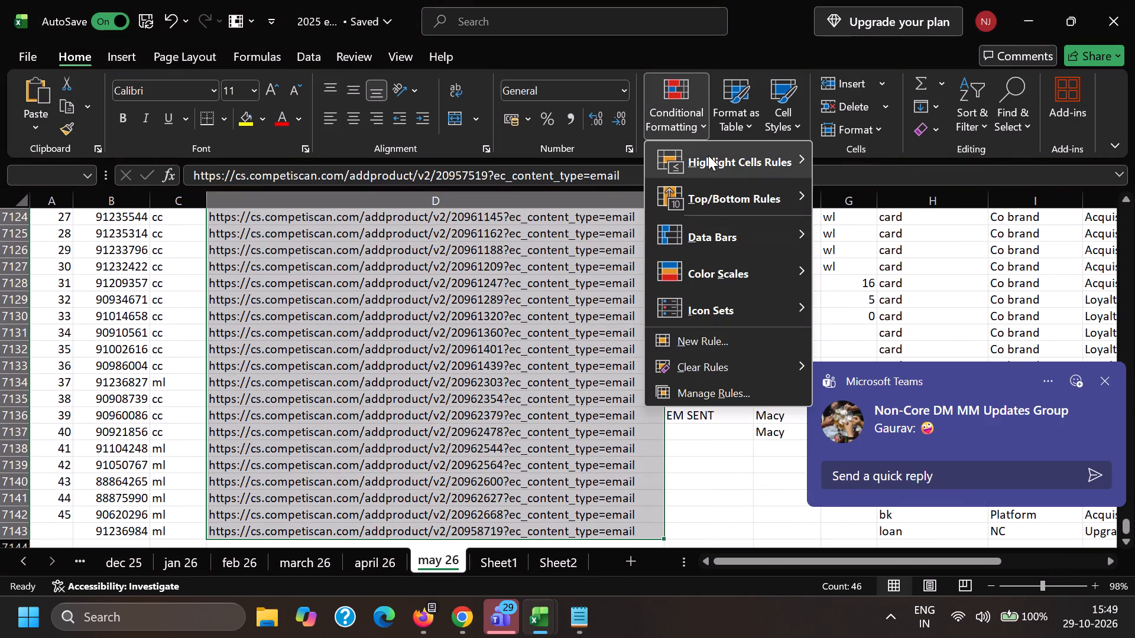
left_click(709, 155)
left_click(895, 378)
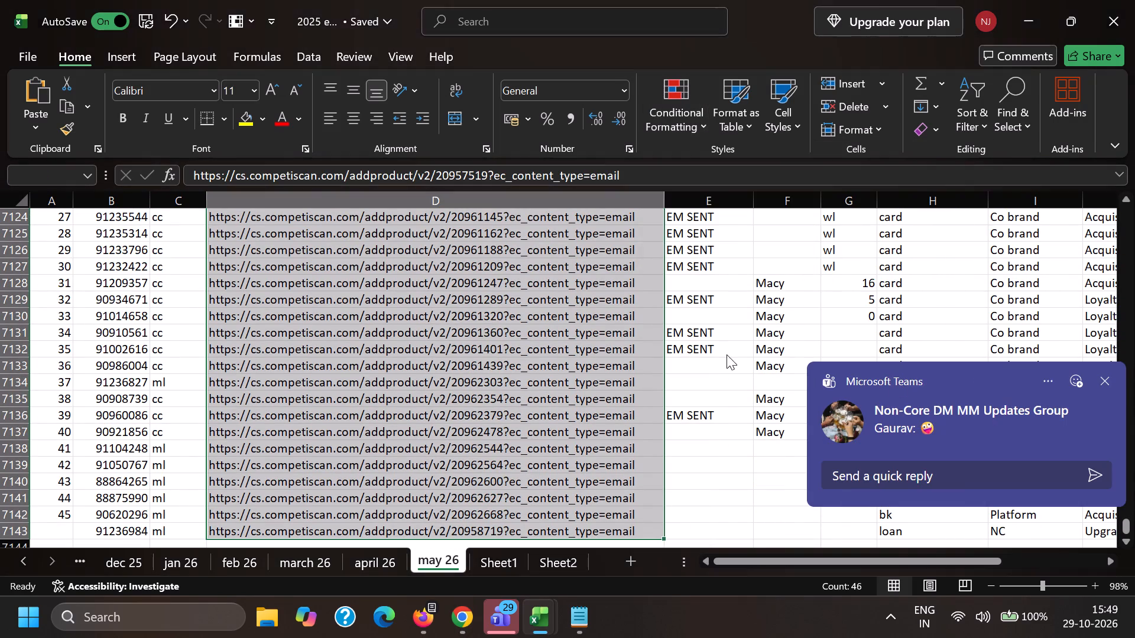
left_click(597, 333)
scroll(453, 396, "up", 10)
scroll(458, 389, "down", 7)
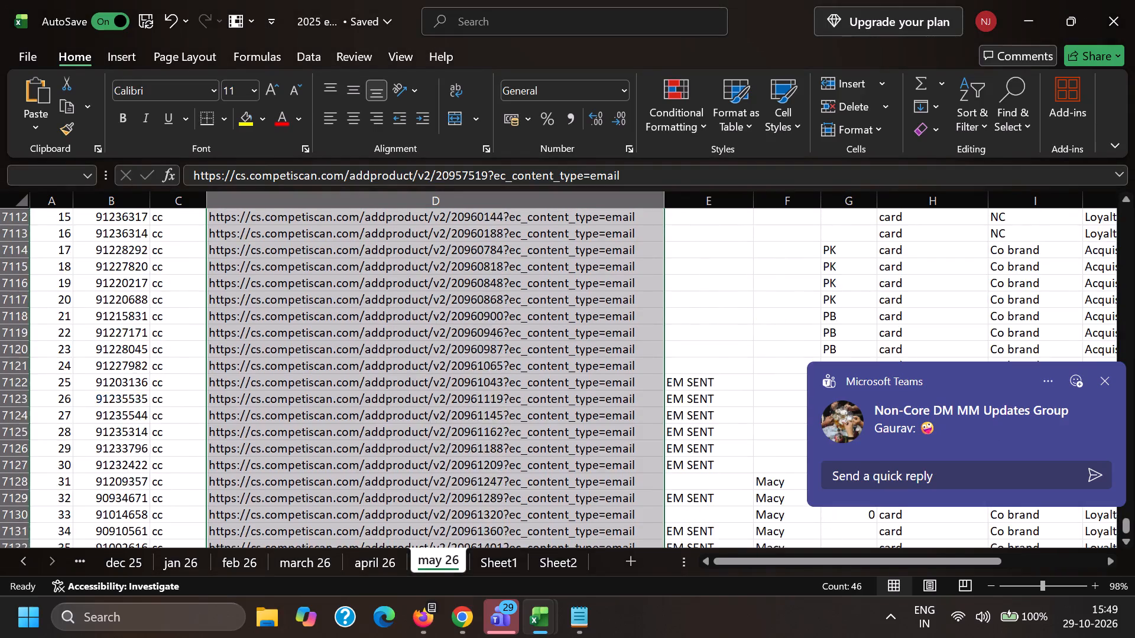
scroll(459, 392, "down", 7)
Switch to the Content Portal in Firefox and refresh the Focus email lists in its first two tabs.
left_click(427, 632)
left_click(265, 533)
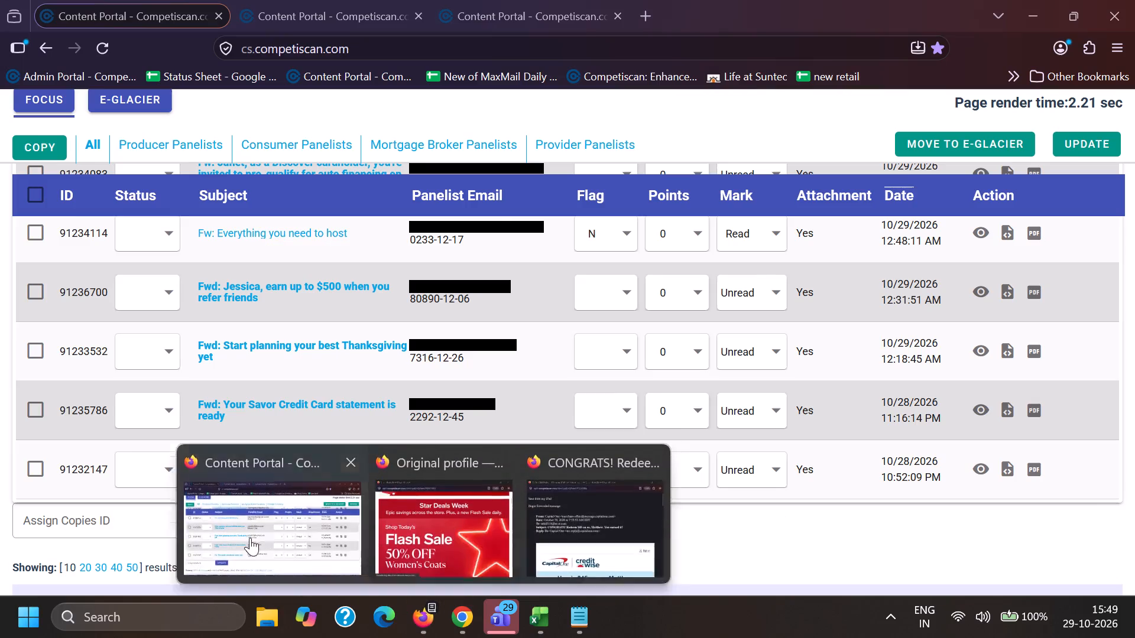
left_click(57, 96)
left_click(312, 0)
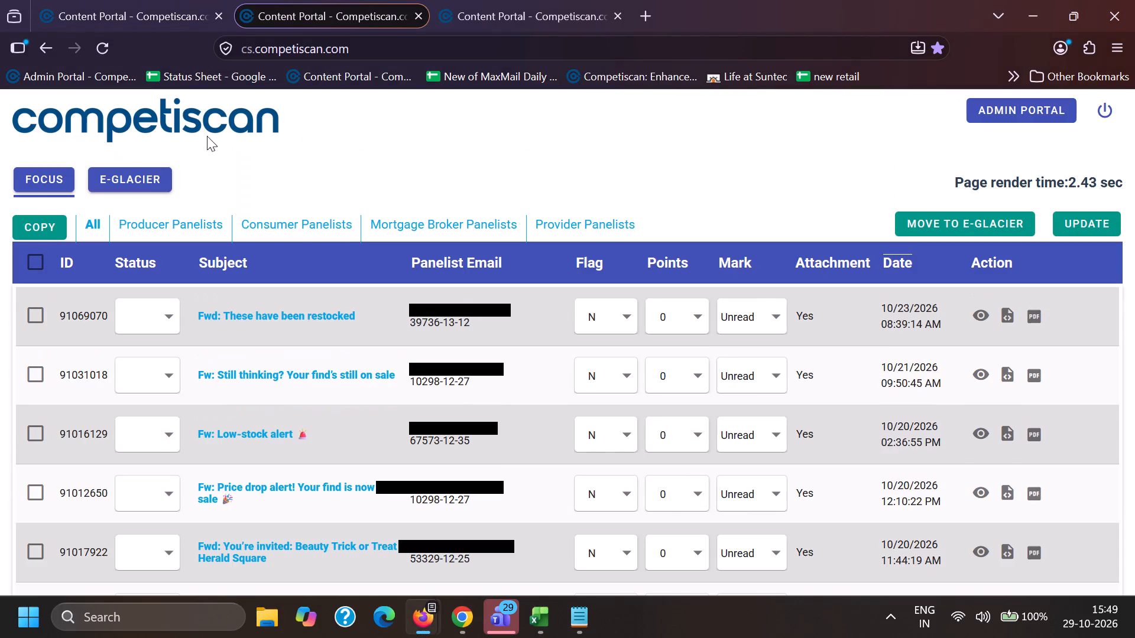
left_click(48, 183)
left_click(165, 0)
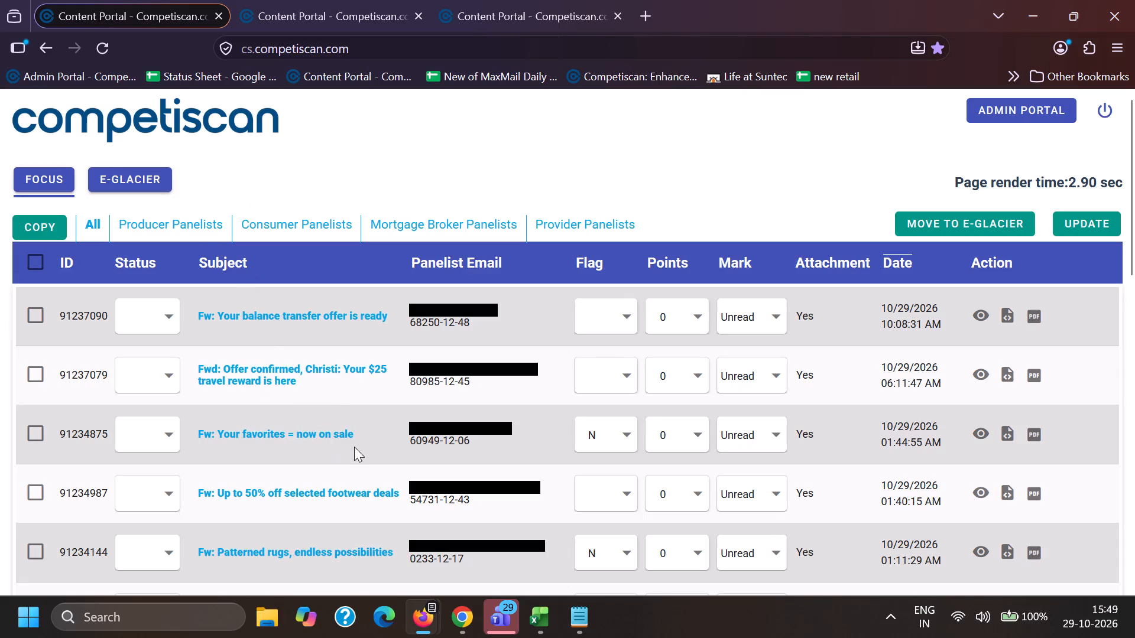
Open email 91237090 from the refreshed Focus list and examine its balance transfer offer terms.
scroll(354, 446, "down", 1)
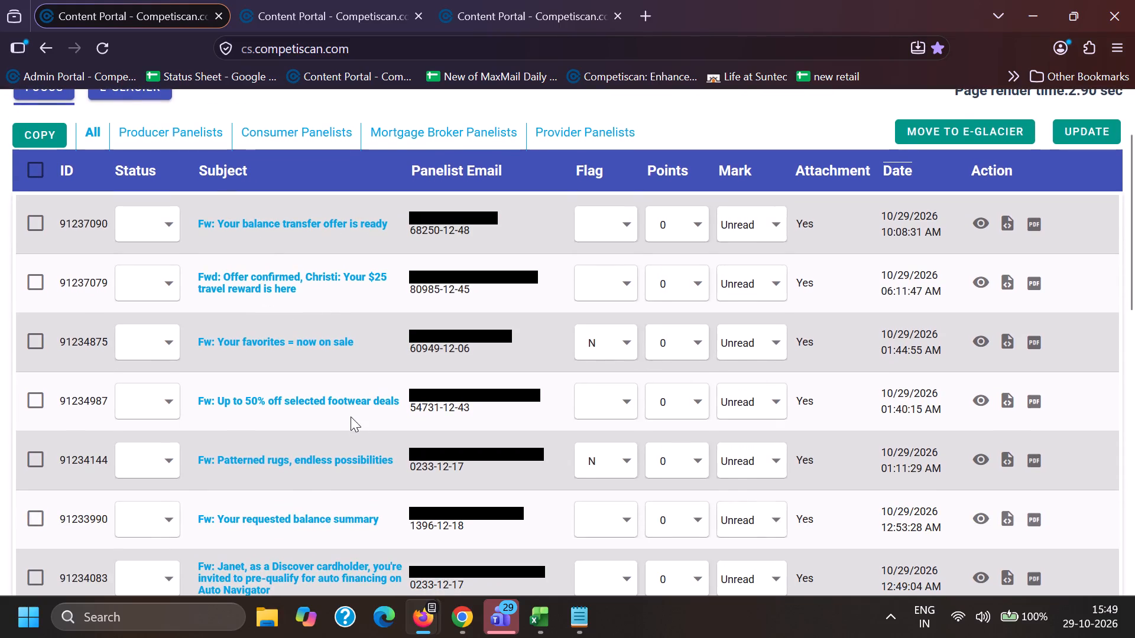
scroll(351, 416, "down", 1)
scroll(356, 388, "up", 4)
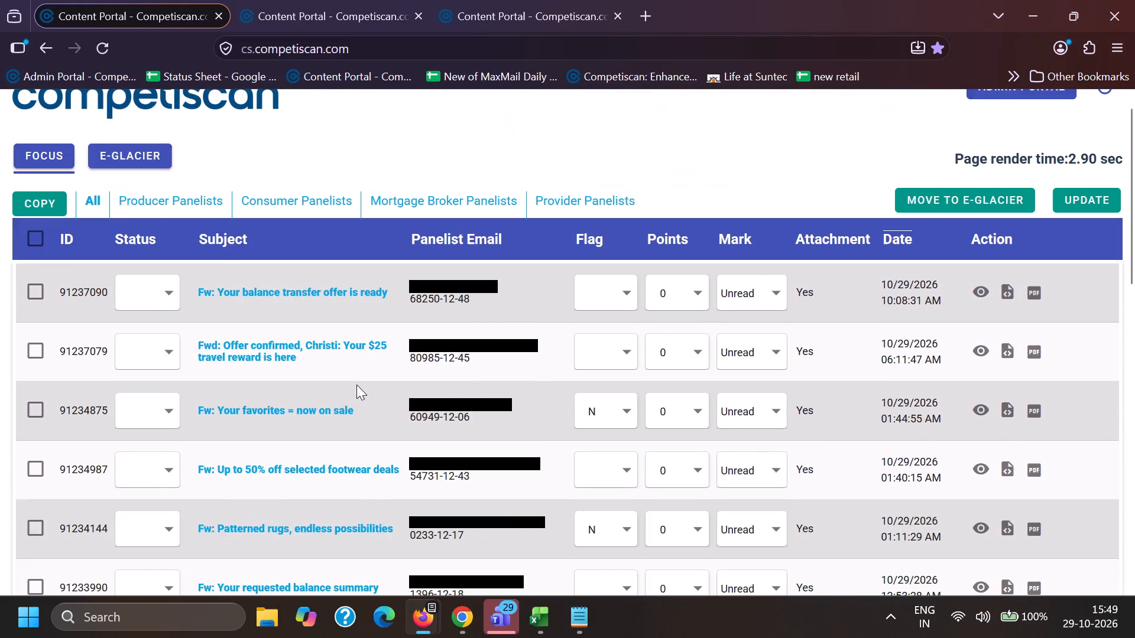
left_click(982, 315)
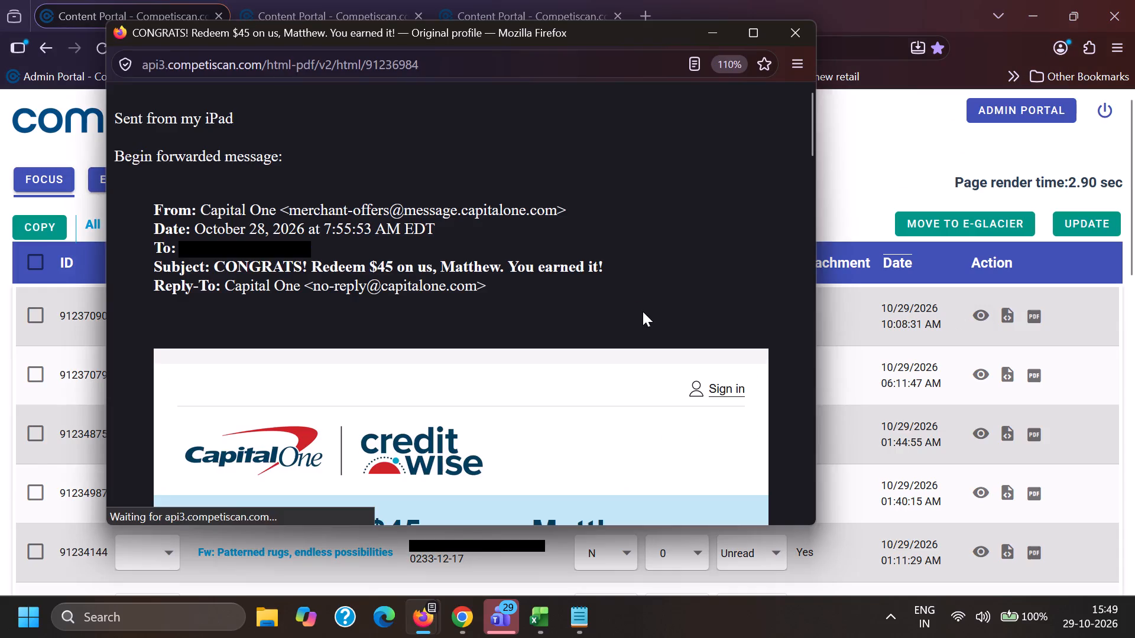
scroll(442, 273, "down", 6)
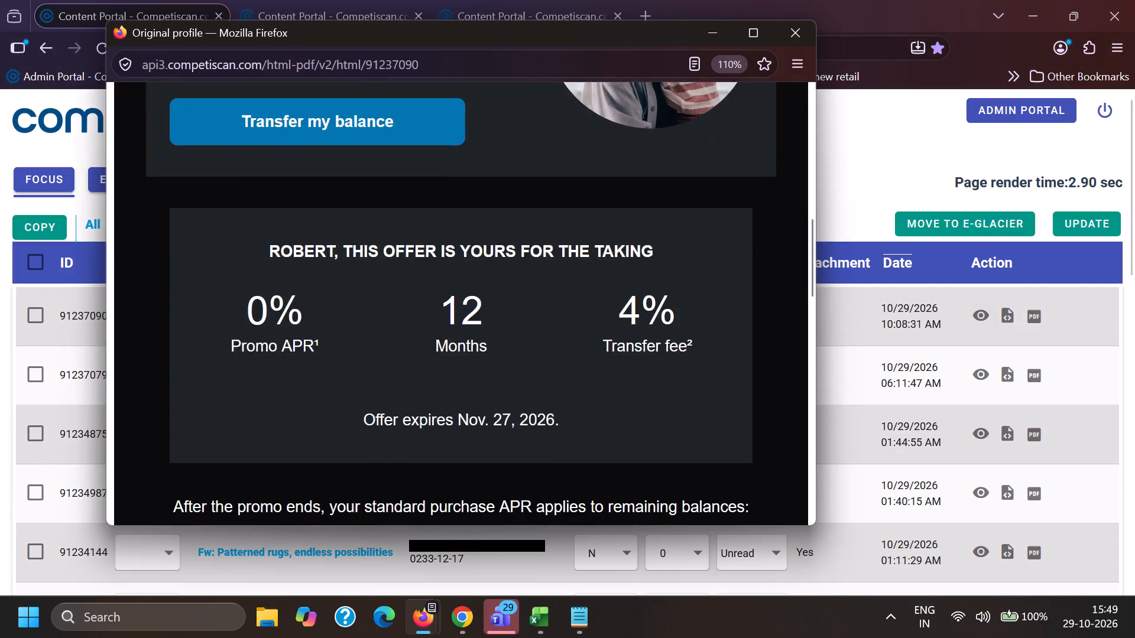
scroll(446, 292, "down", 7)
scroll(456, 326, "up", 3)
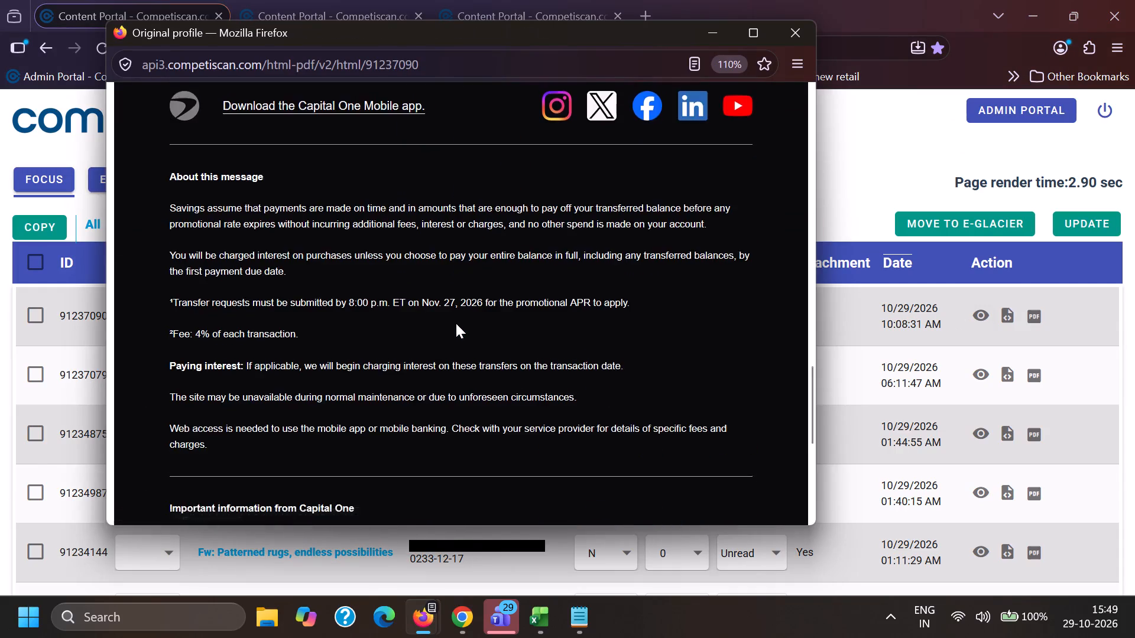
scroll(456, 323, "up", 2)
Search the Content Portal in Chrome for email 91237090's subject, "Your balance transfer offer is ready".
key("alt+Tab")
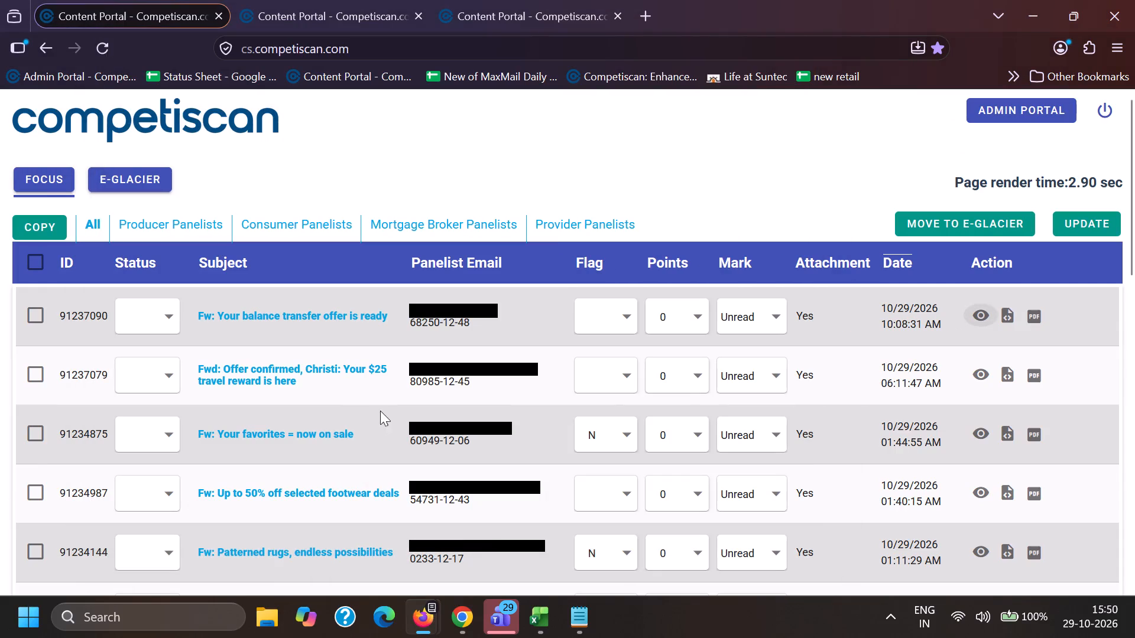
left_click_drag(218, 308, 389, 322)
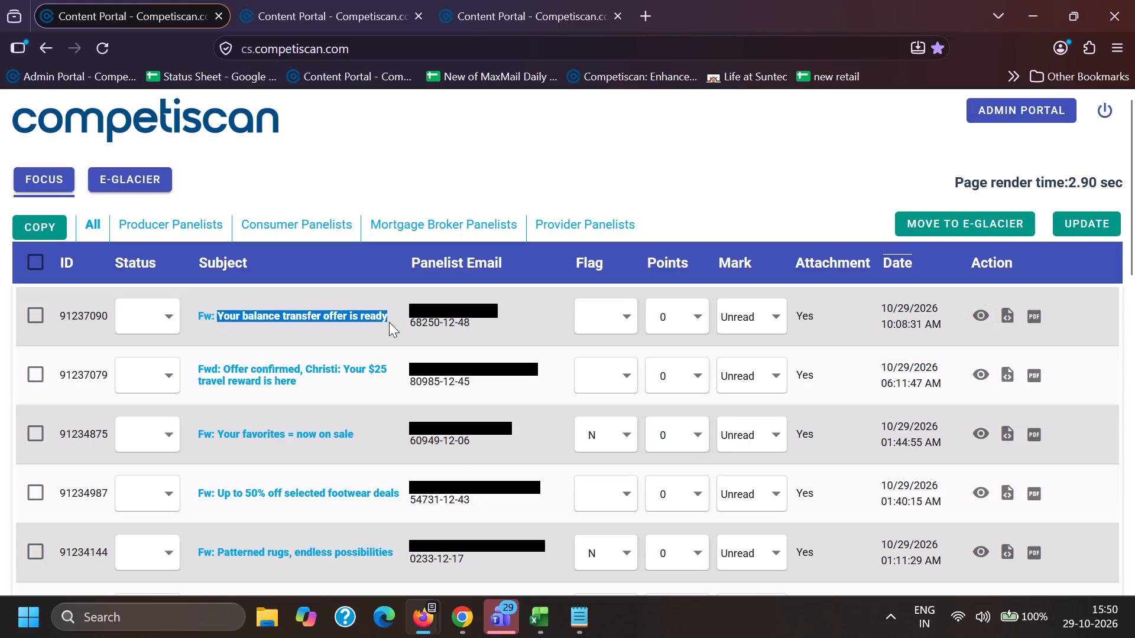
left_click_drag(389, 322, 393, 321)
key("ctrl+c")
left_click(476, 618)
left_click(293, 524)
scroll(267, 380, "down", 3)
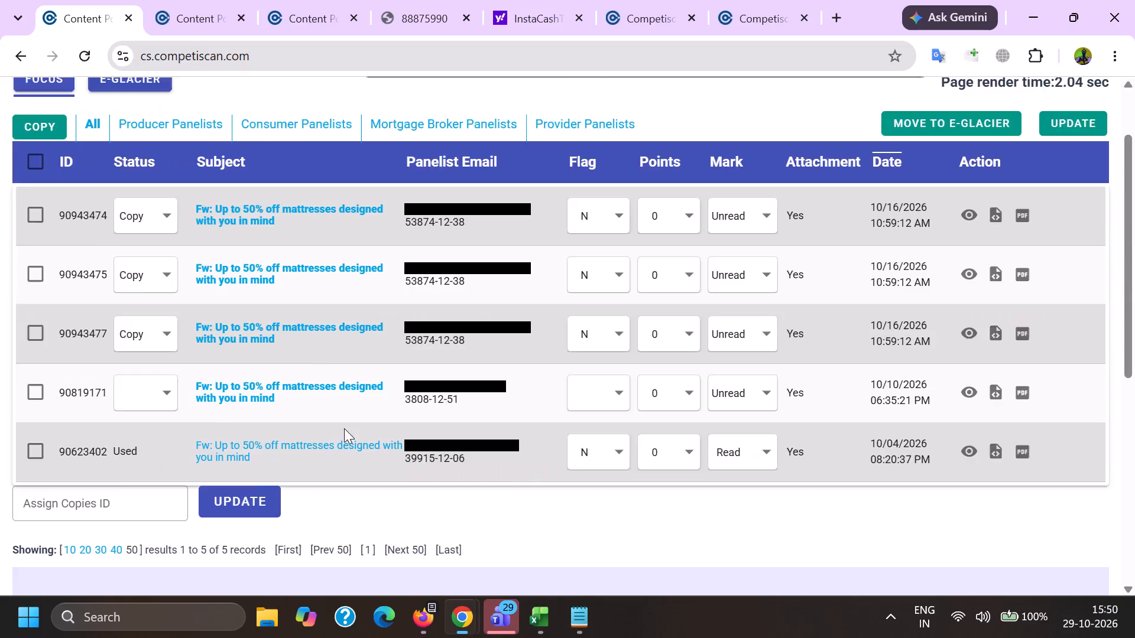
left_click_drag(401, 356, 2, 357)
key("BackSpace")
type("\";")
key("ctrl+v")
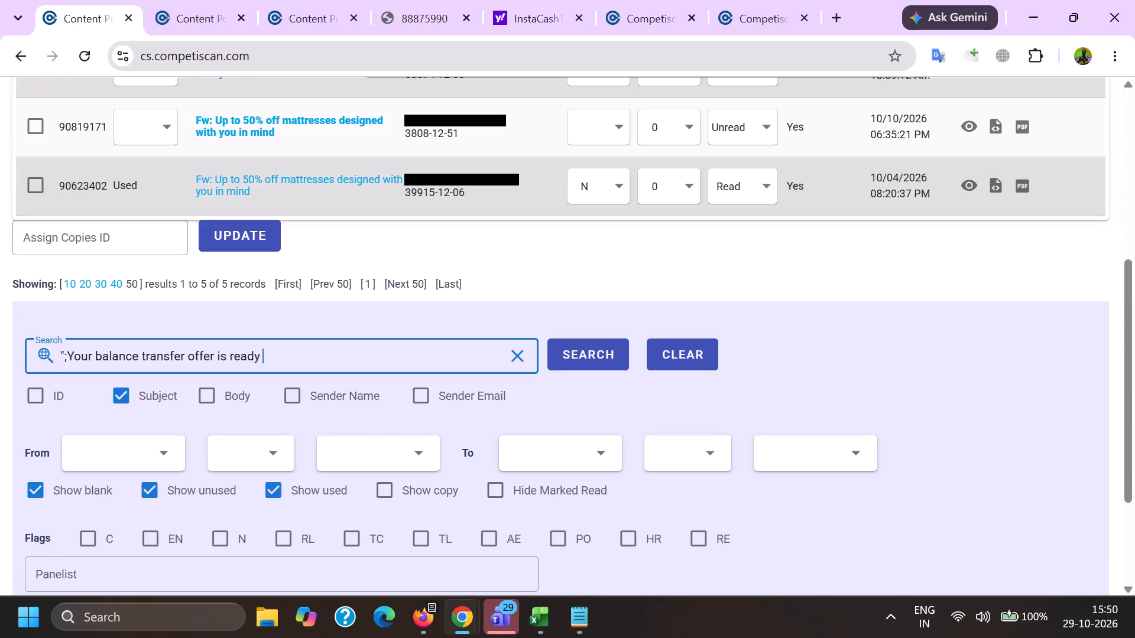
key("shift+quotedbl")
key("Return")
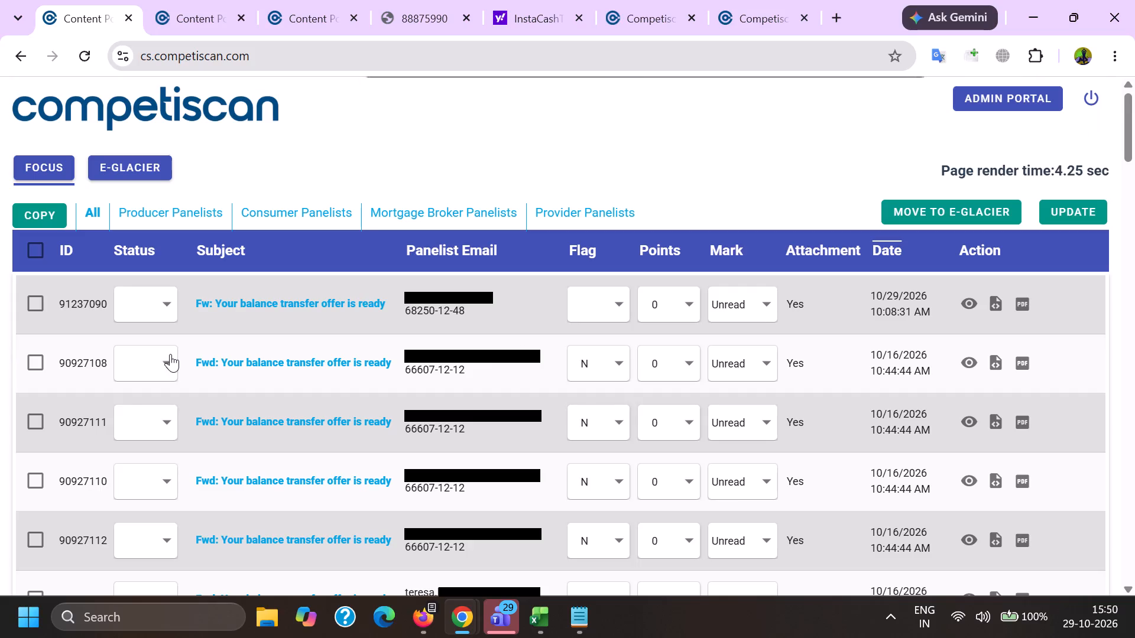
Look through the matching emails and open used email 90905878 to examine its balance transfer terms.
left_click(975, 300)
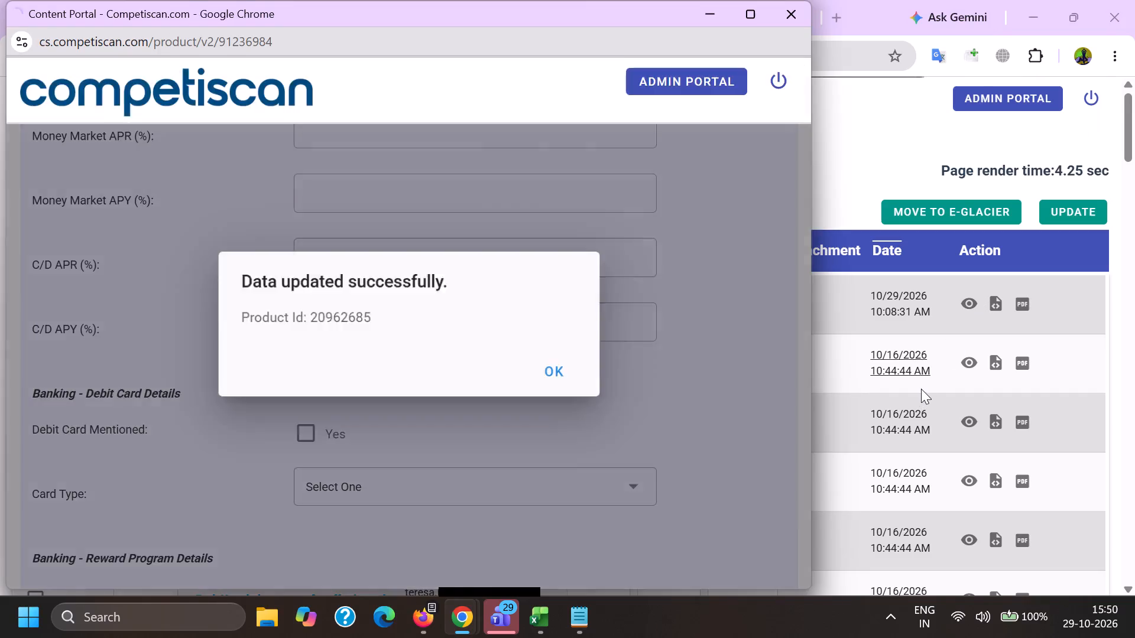
left_click(921, 388)
scroll(932, 385, "down", 4)
scroll(906, 392, "up", 2)
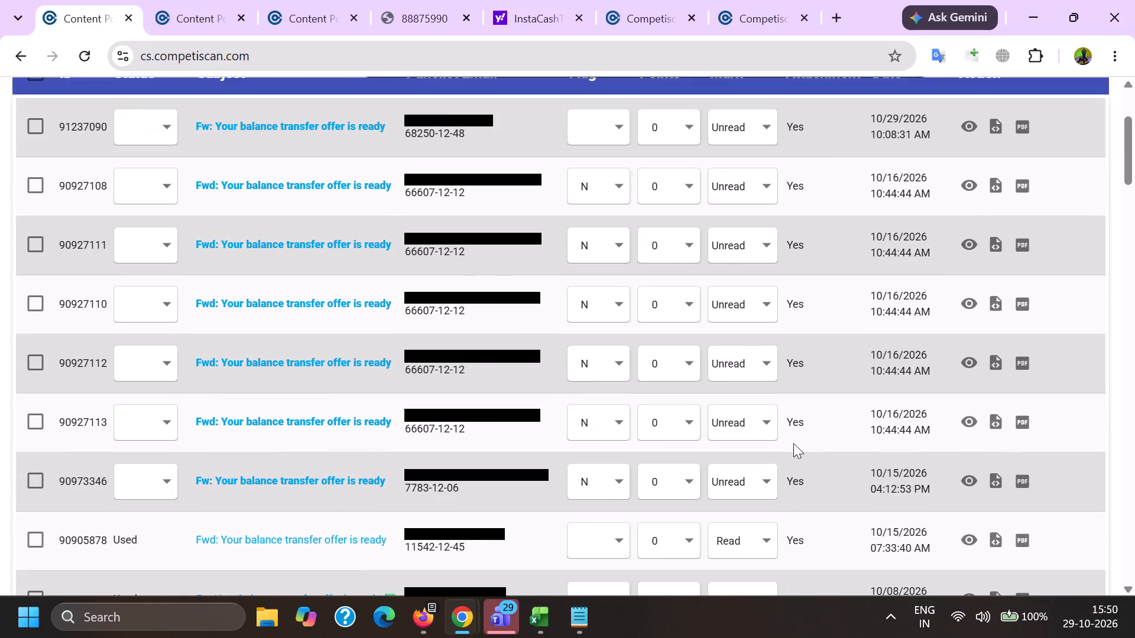
left_click(966, 542)
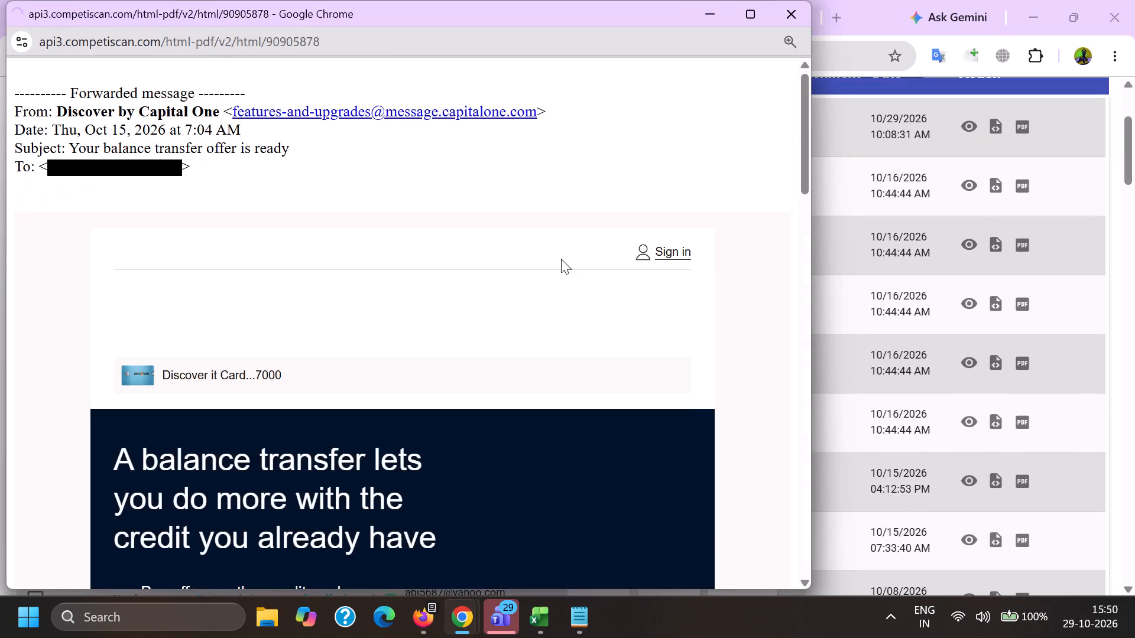
scroll(560, 261, "down", 9)
scroll(556, 301, "up", 2)
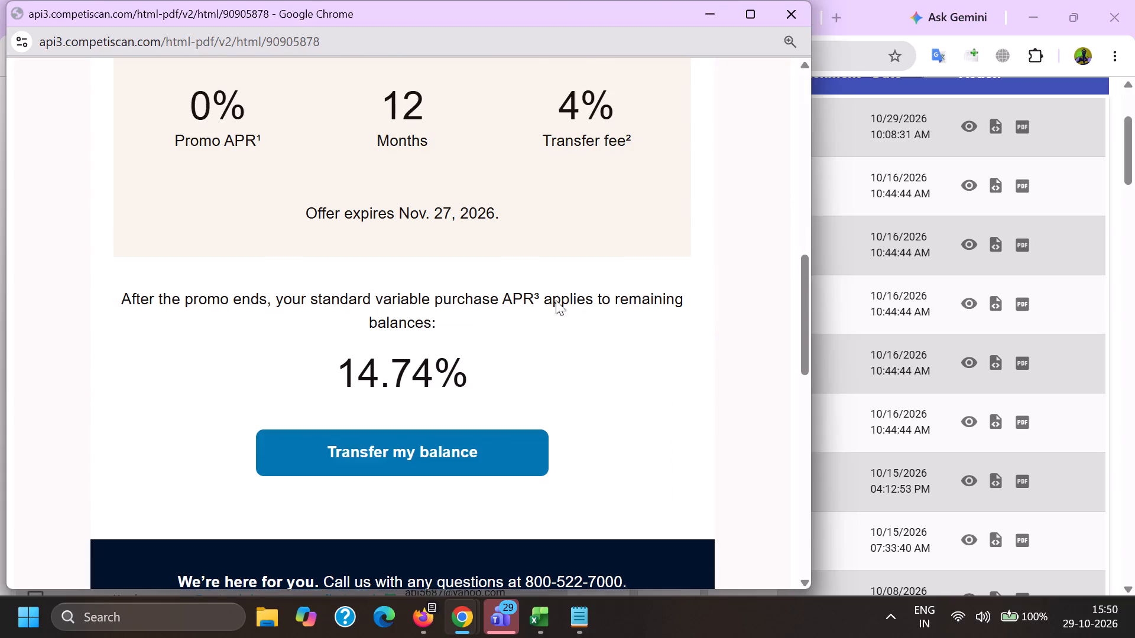
scroll(556, 300, "up", 2)
key("alt+Tab")
Switch back to the Content Portal in Firefox and refresh the first tab's Focus email list.
left_click(424, 625)
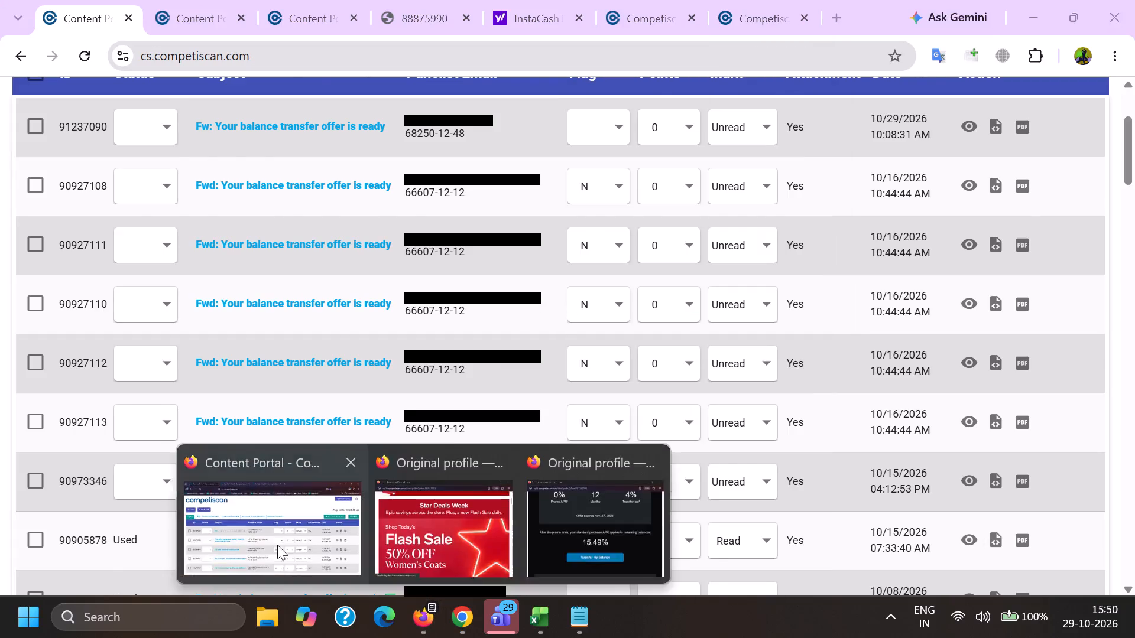
left_click(277, 543)
left_click(27, 184)
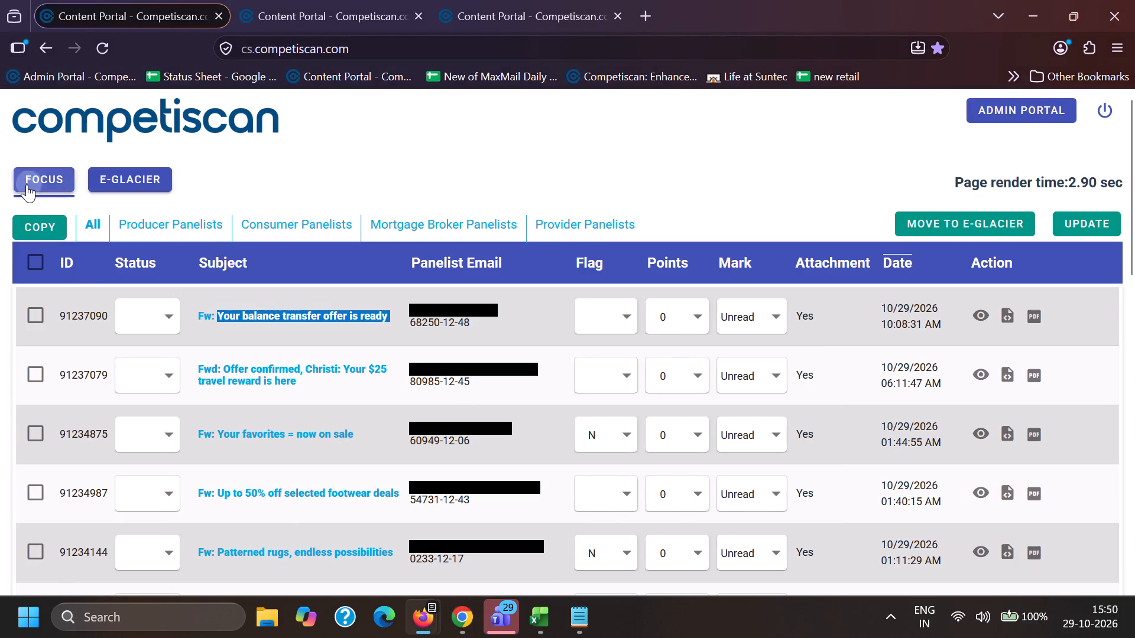
Search the Content Portal in Chrome for email 90984574's subject, "Here's 30% off Levi's® just for you", copied from Firefox's second tab.
left_click(311, 0)
scroll(294, 446, "down", 4)
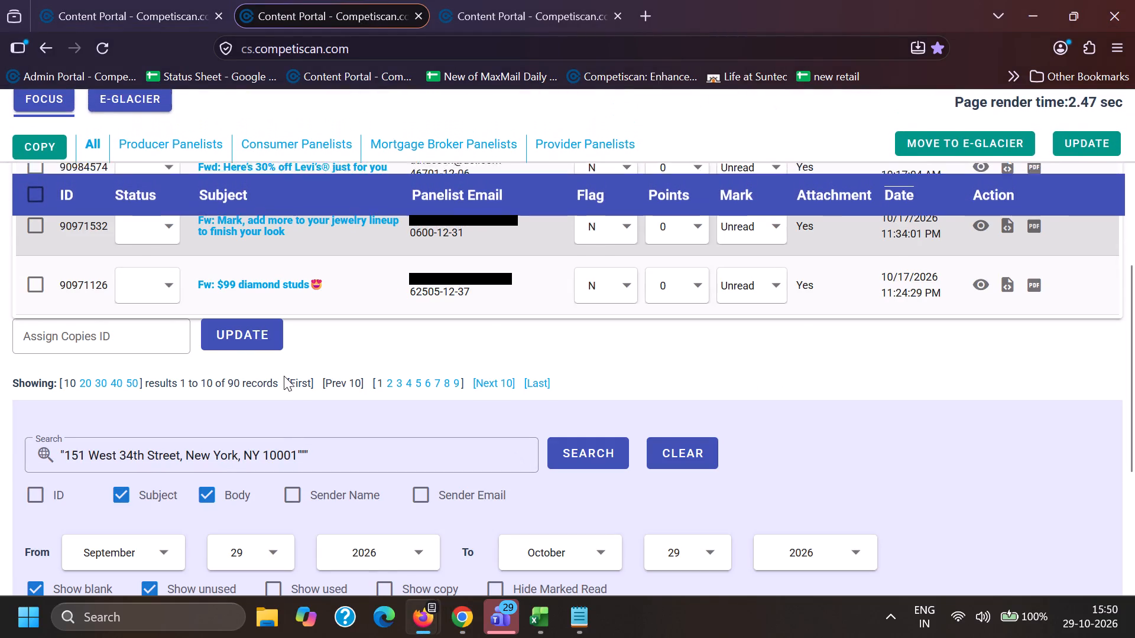
scroll(284, 376, "up", 1)
left_click_drag(222, 253, 379, 263)
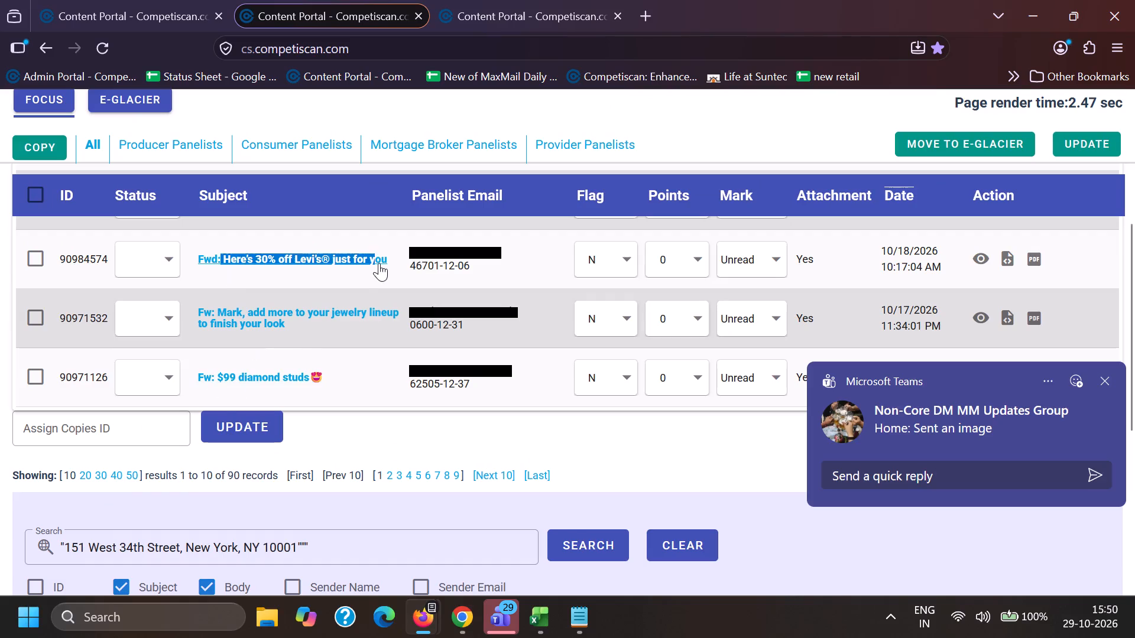
left_click_drag(379, 263, 391, 263)
key("ctrl+c")
key("ctrl+c")
left_click(468, 614)
left_click(268, 511)
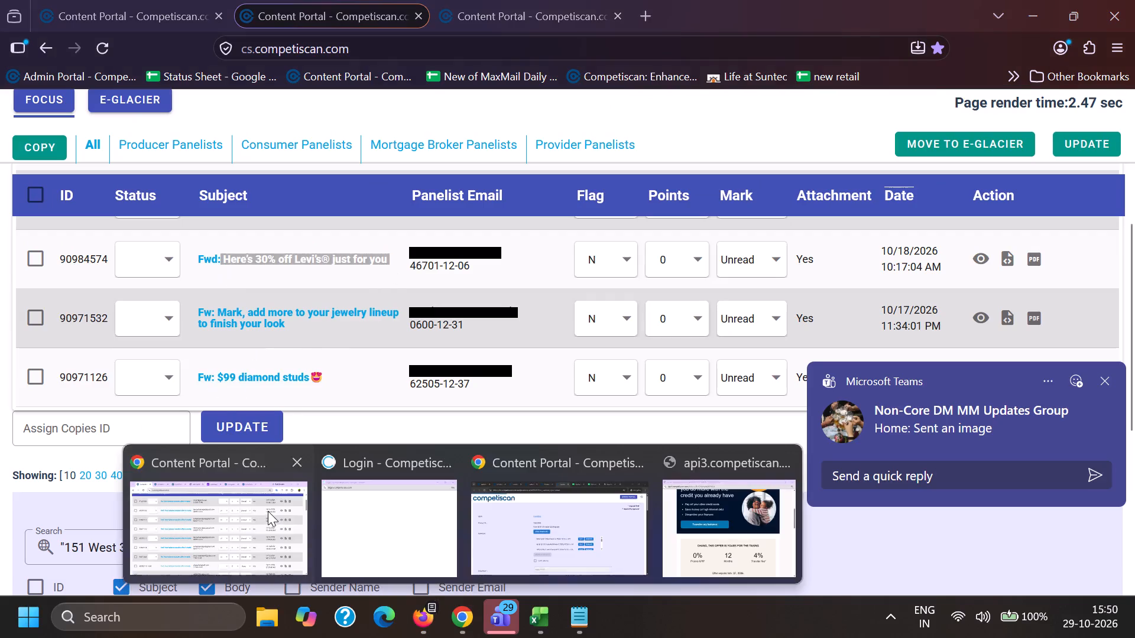
scroll(290, 278, "down", 18)
scroll(391, 495, "down", 13)
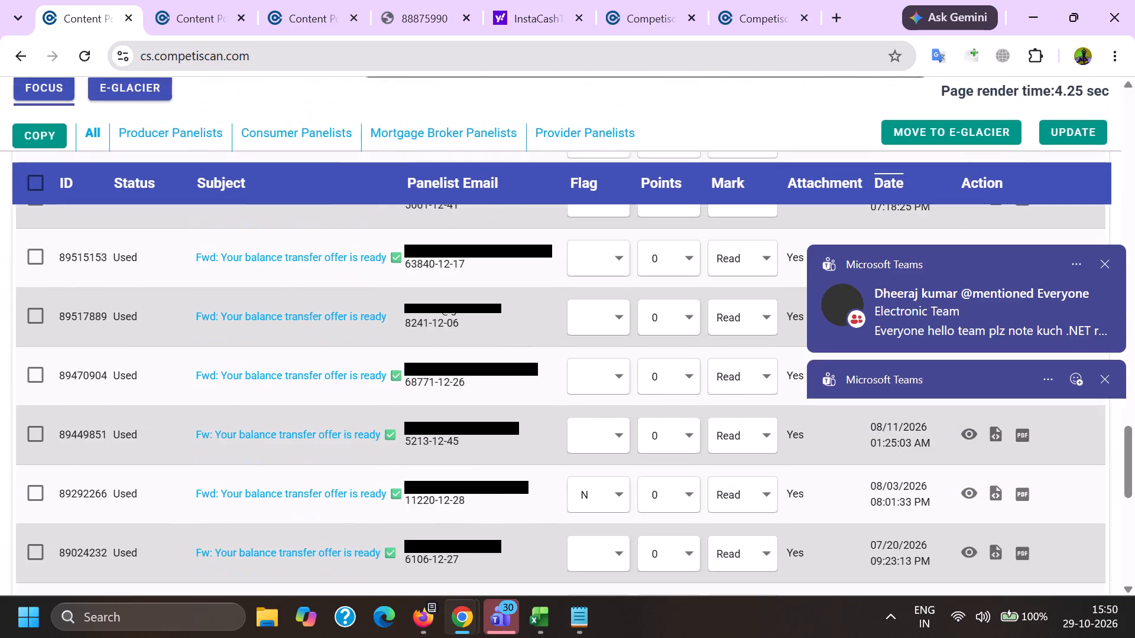
scroll(382, 448, "up", 1)
left_click_drag(386, 349, 0, 267)
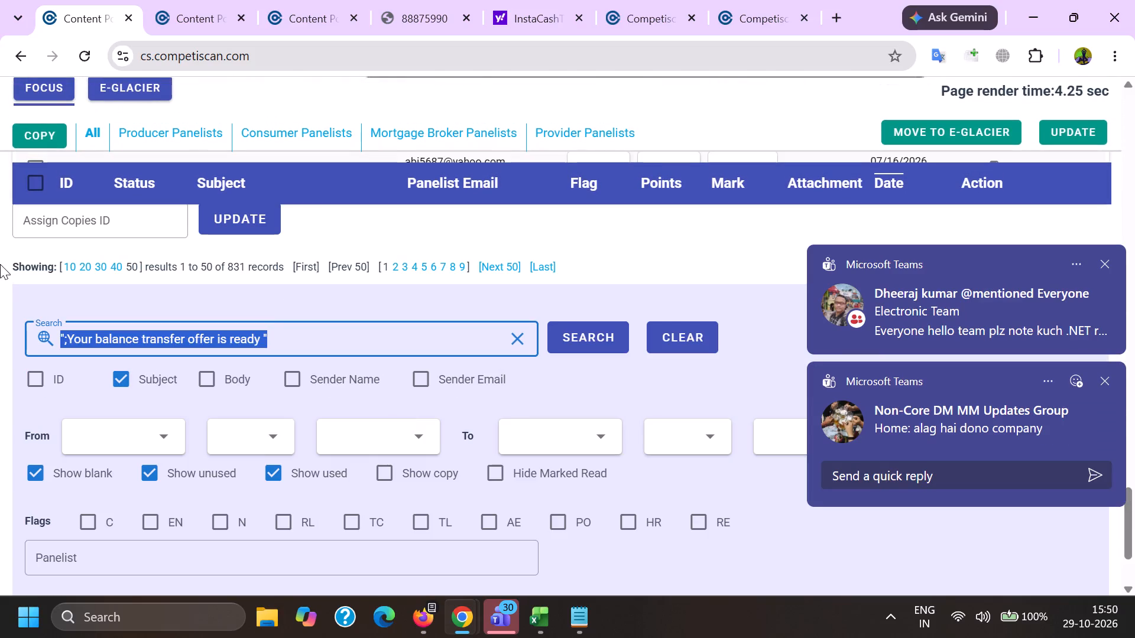
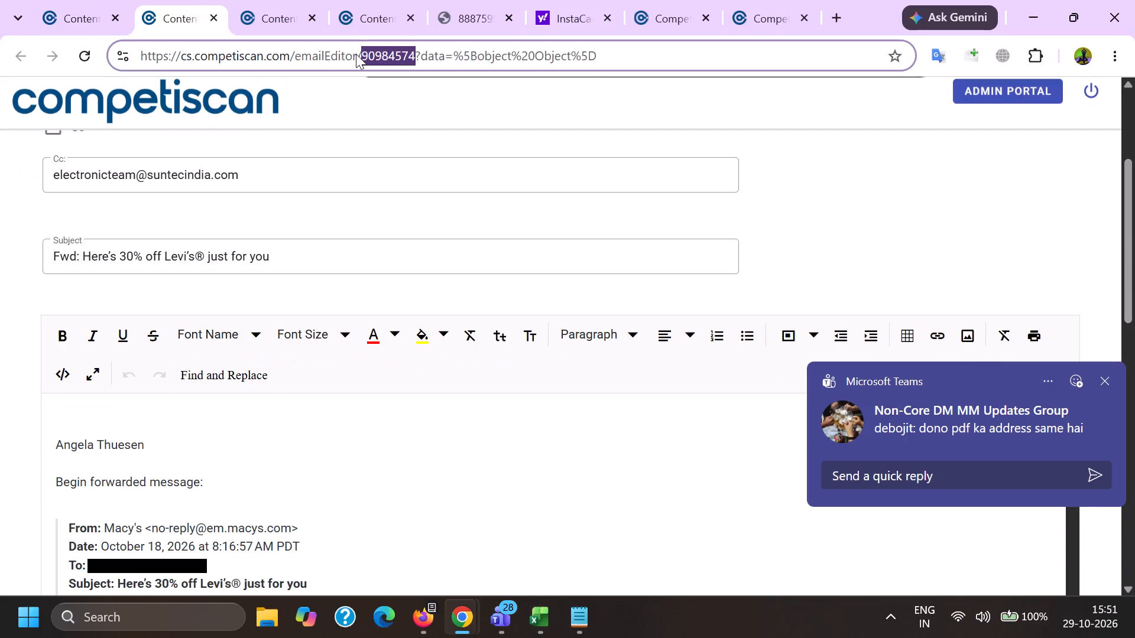
left_click(545, 625)
left_click(743, 540)
key("ctrl+v")
left_click(158, 348)
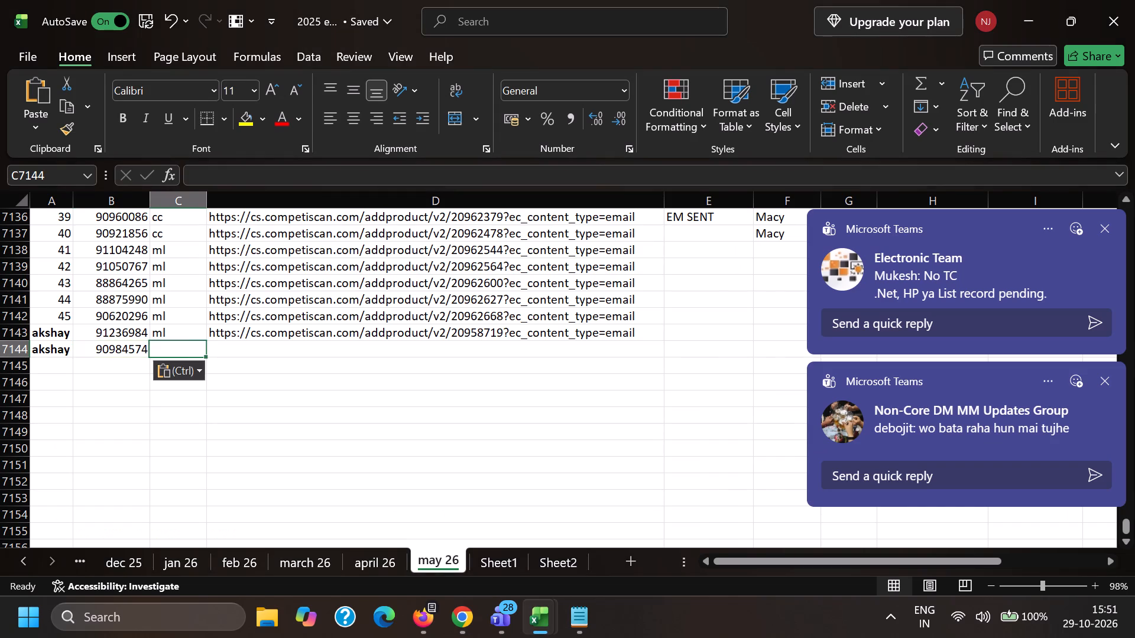
type("cc")
Fill the rest of row 7144 with Macy, 0, card, Co brand and the autocompleted "Acquis…" entry.
key("Right")
key("Right")
key("Right")
key("Right")
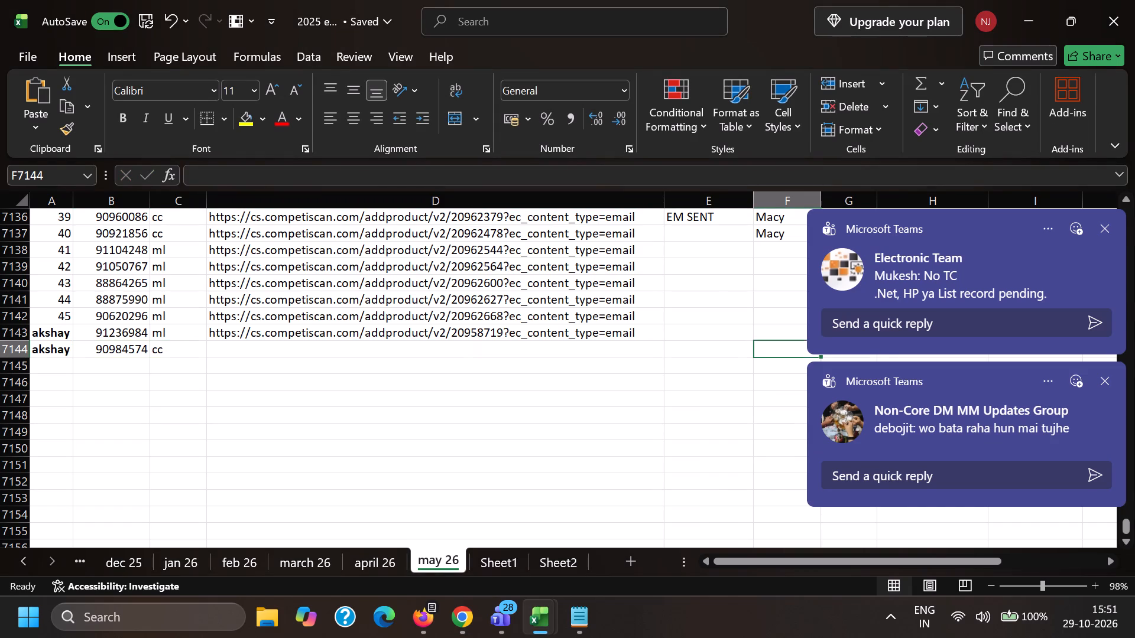
key("Right")
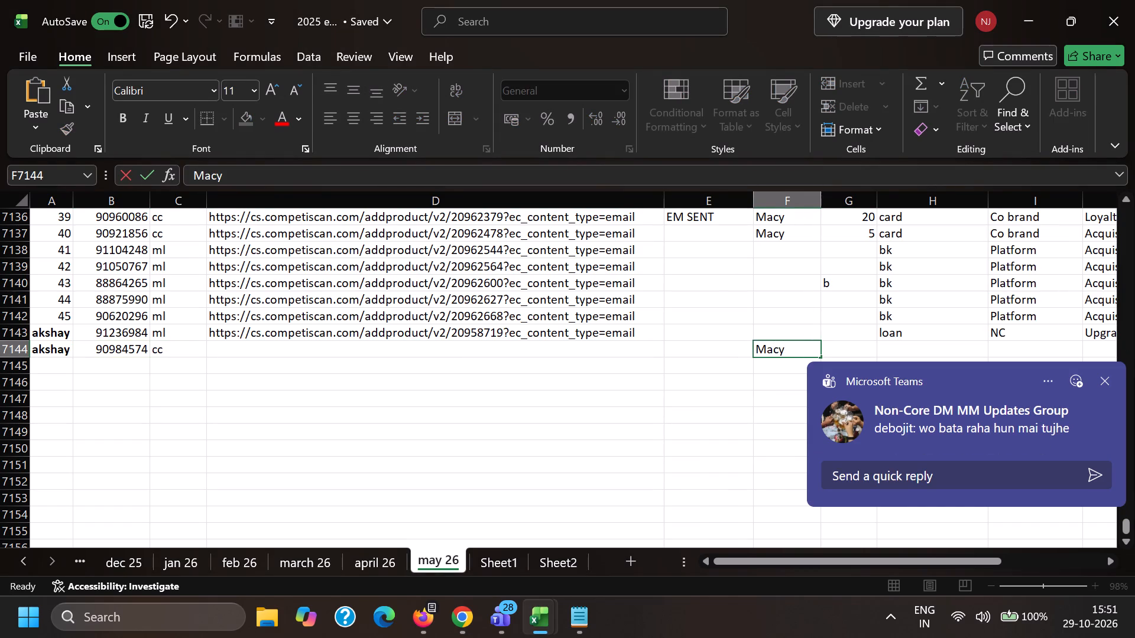
key("0")
key("Right")
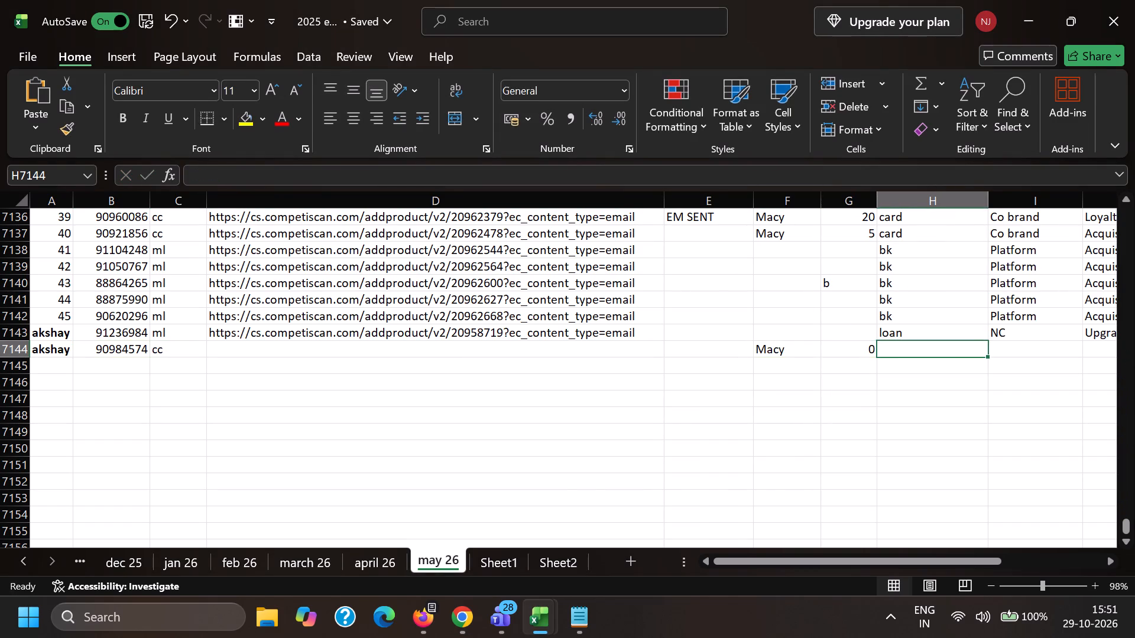
key("c")
key("Right")
key("c")
key("Right")
key("a")
key("Left")
key("Left")
key("Left")
key("Left")
key("Left")
key("Left")
key("Left")
key("Left")
key("Left")
key("Left")
key("Left")
key("Left")
Back in Chrome, delete the panelist's name and "Begin forwarded message" line from email 90984574 and unindent its header.
key("alt+Tab")
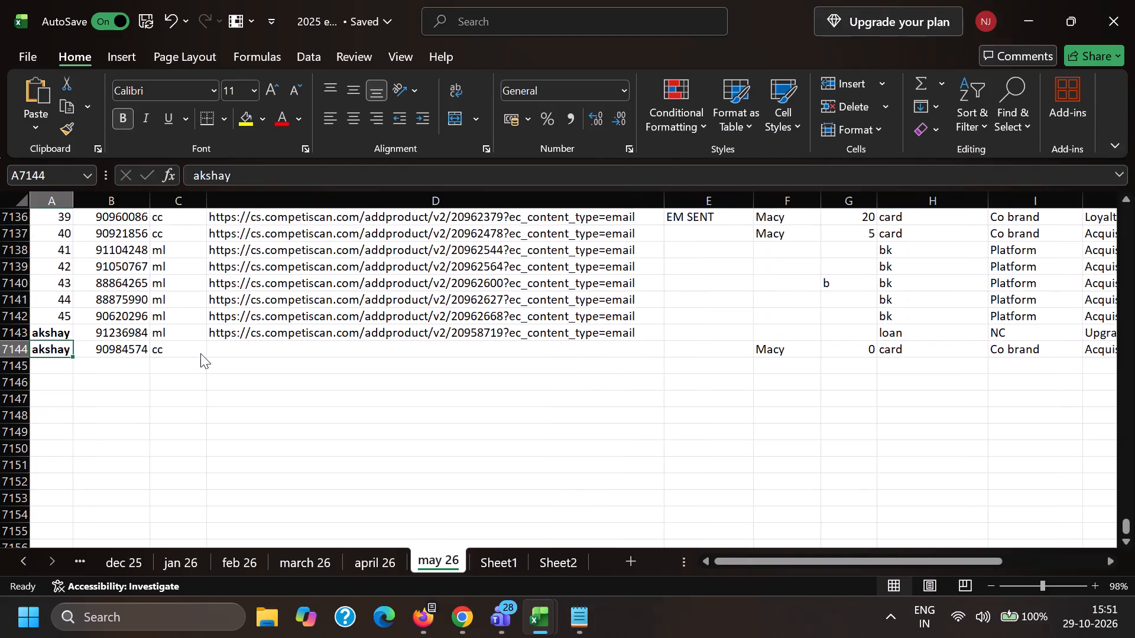
scroll(192, 324, "down", 1)
left_click_drag(234, 388, 1, 307)
key("BackSpace")
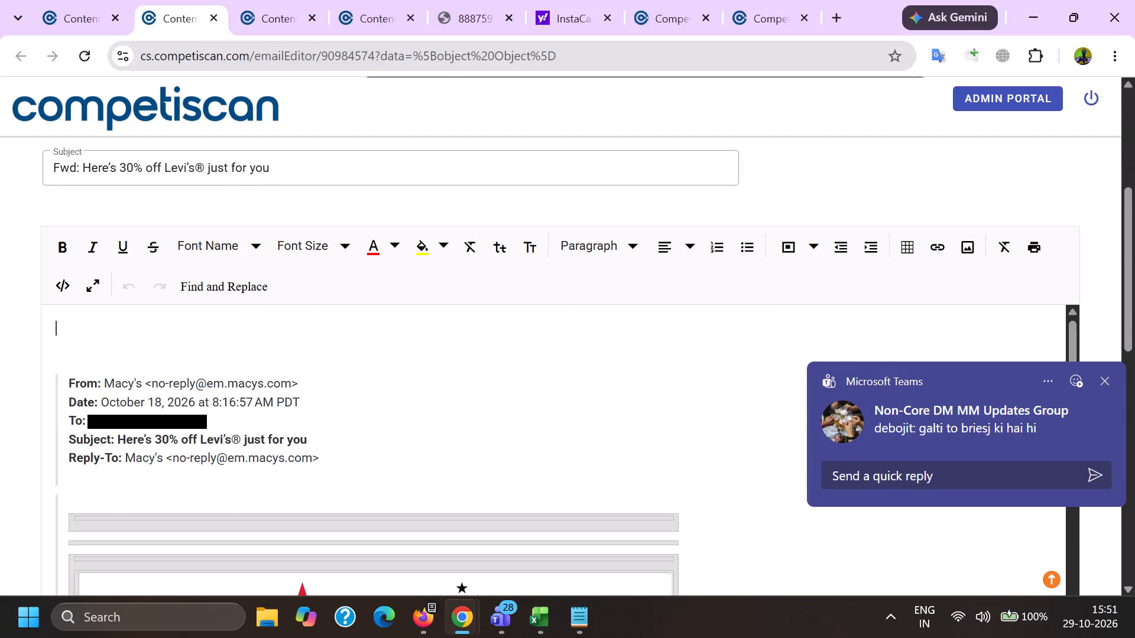
left_click(63, 380)
key("BackSpace")
Delete the To line, the sender's email address and the Reply-To line from the message header.
left_click_drag(51, 395, 189, 386)
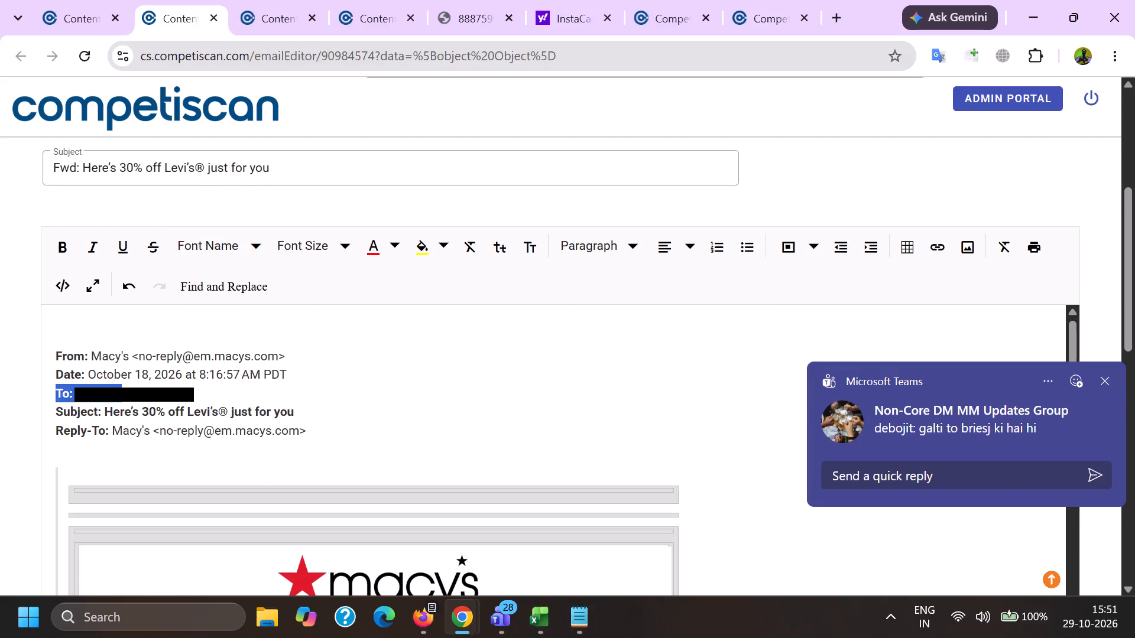
left_click_drag(189, 386, 200, 386)
key("BackSpace")
key("BackSpace")
left_click_drag(137, 359, 351, 339)
key("BackSpace")
key("BackSpace")
left_click_drag(352, 412, 51, 408)
key("BackSpace")
scroll(281, 188, "down", 2)
left_click(335, 544)
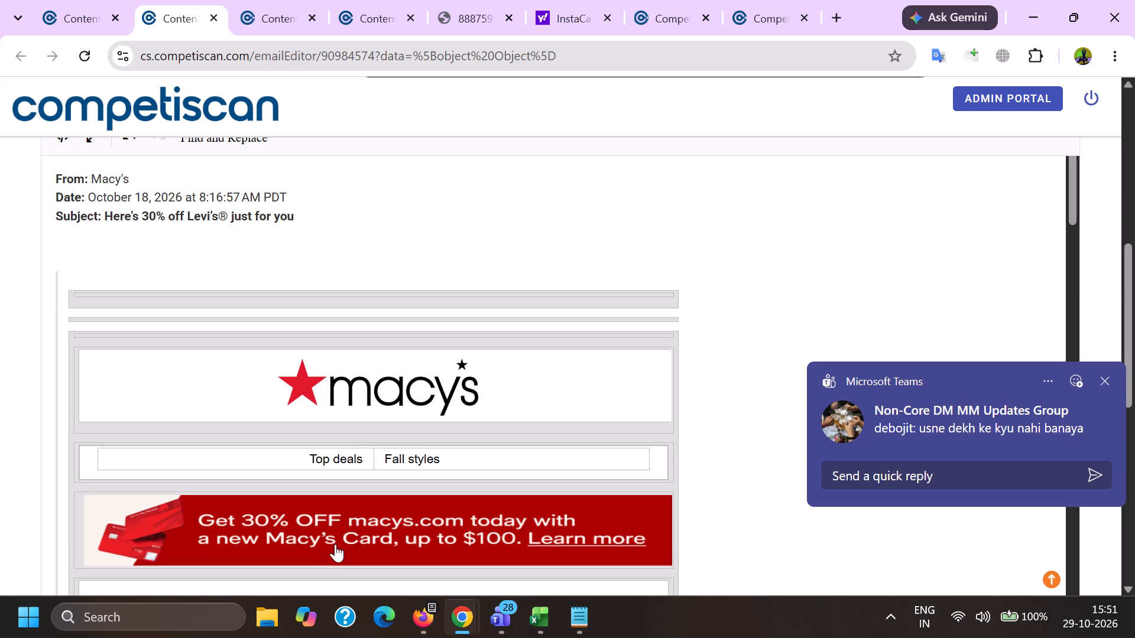
left_click(342, 466)
scroll(372, 343, "down", 9)
scroll(294, 461, "up", 5)
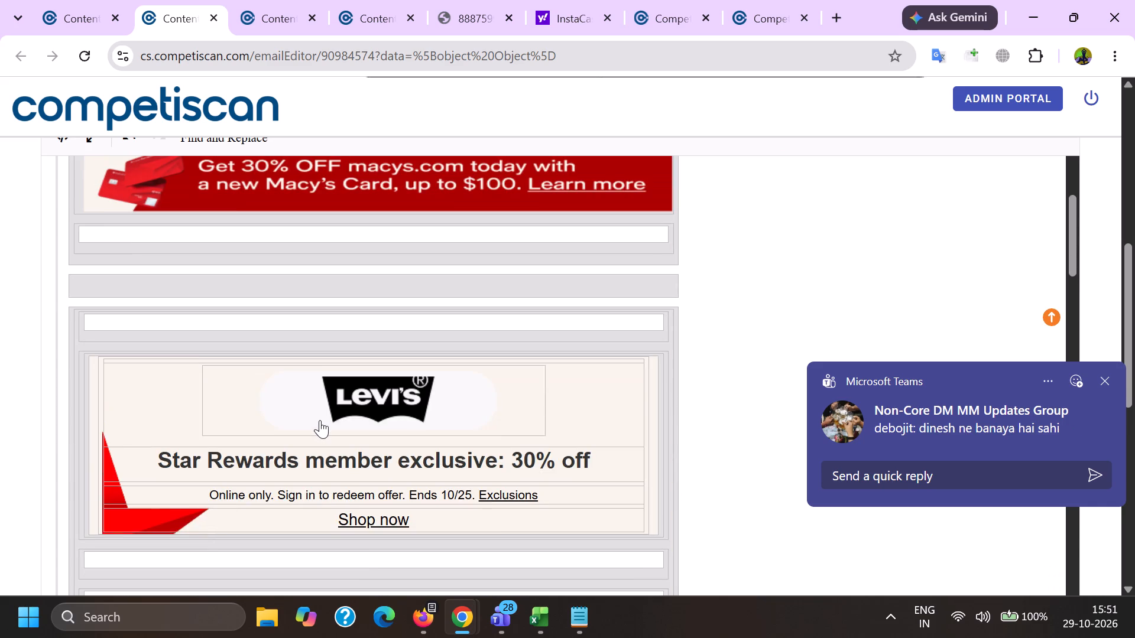
scroll(318, 417, "down", 20)
scroll(318, 417, "down", 14)
scroll(315, 404, "up", 11)
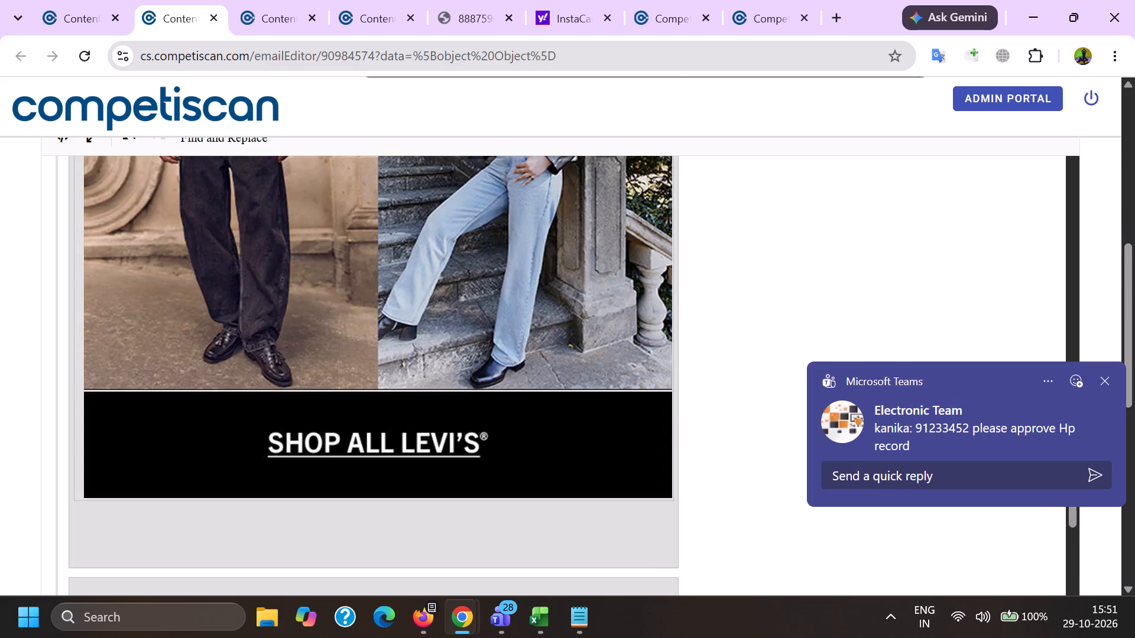
scroll(313, 401, "down", 3)
left_click(225, 384)
left_click(183, 350)
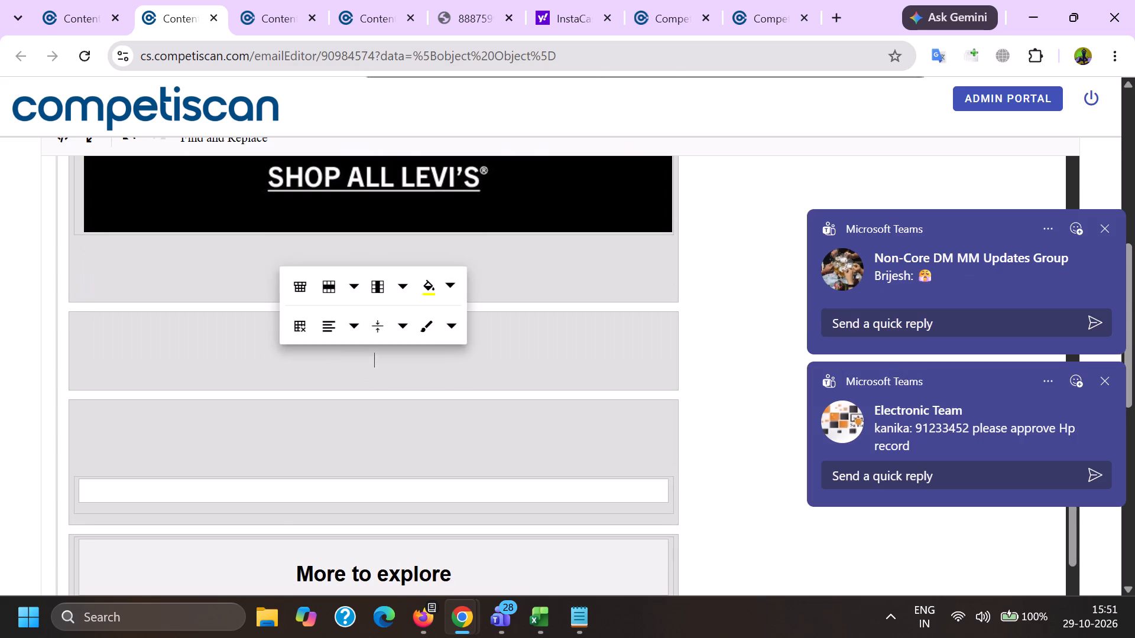
scroll(197, 412, "down", 9)
left_click(204, 331, "ctrl")
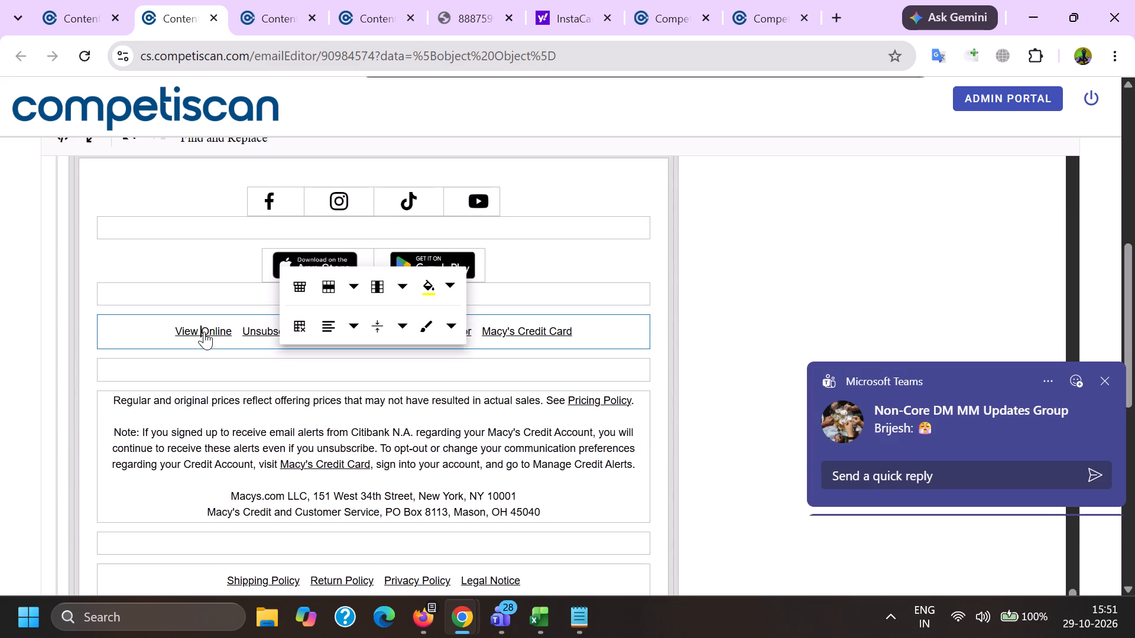
left_click(147, 0)
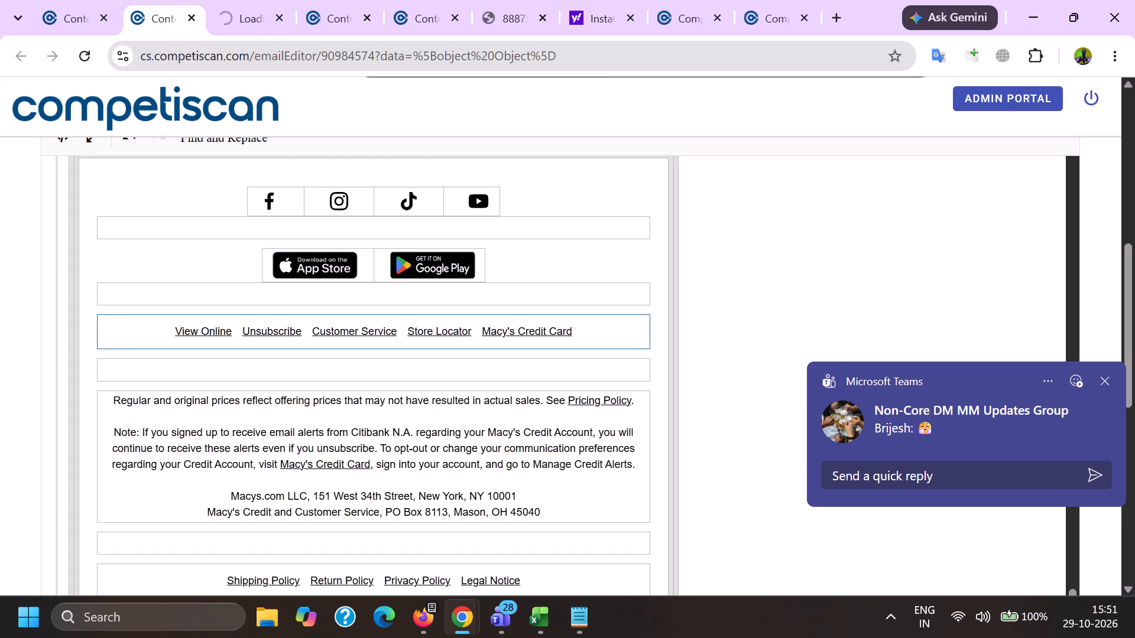
Remove the links from the App Store, Google Play, Instagram, Facebook, TikTok and YouTube images in the email footer.
left_click(302, 257)
left_click(322, 229)
left_click(447, 288)
left_click(426, 262)
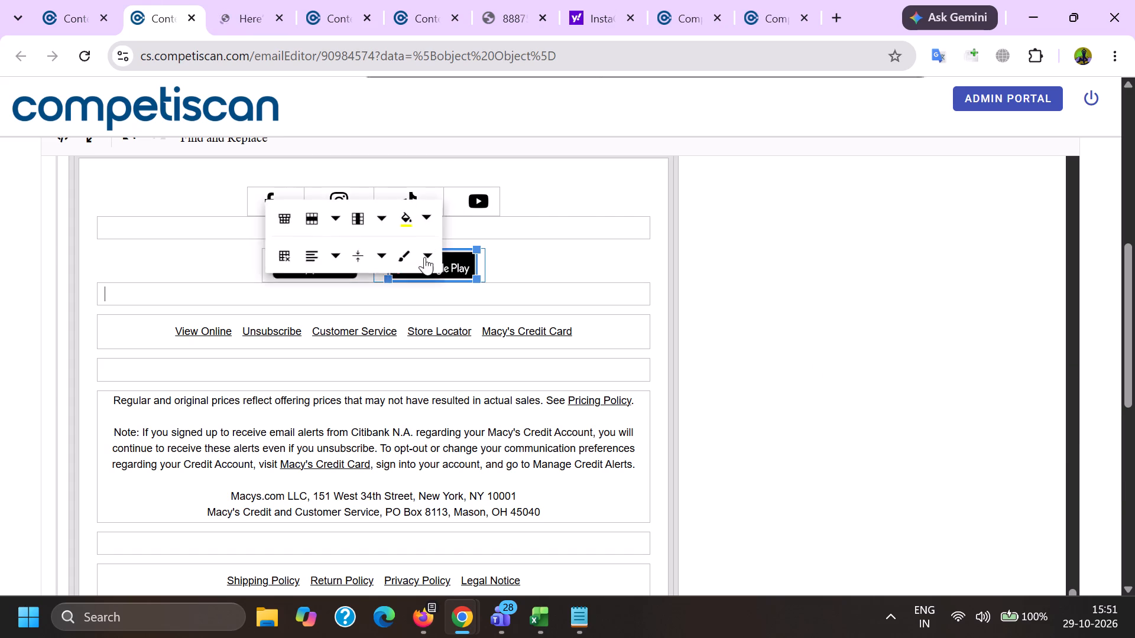
left_click(429, 233)
left_click(343, 193)
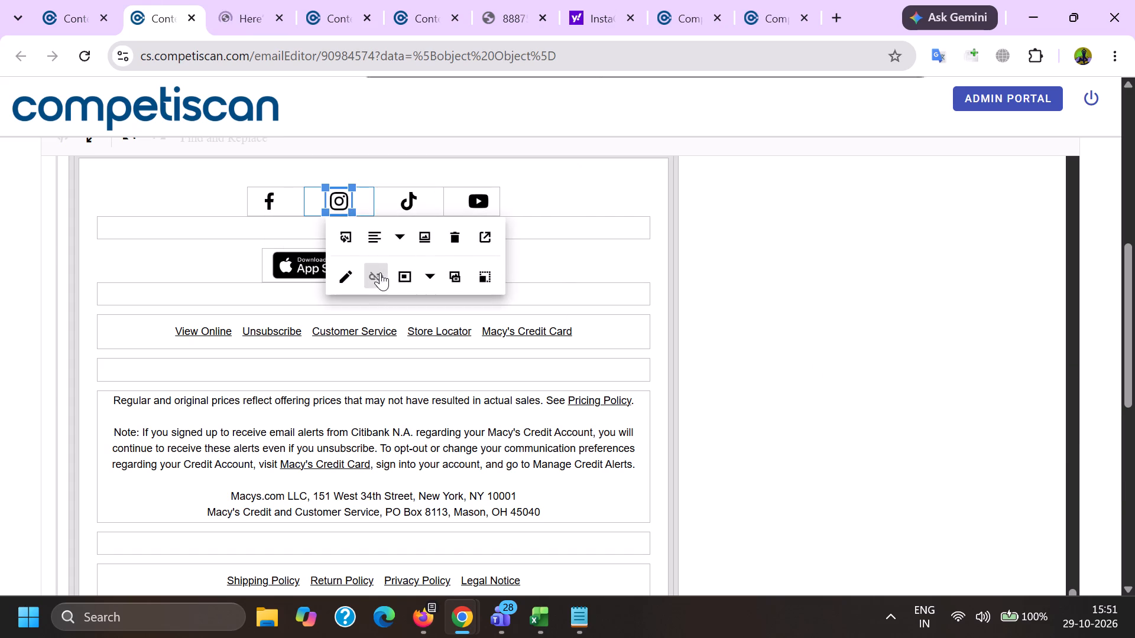
left_click(380, 272)
left_click(274, 203)
left_click(306, 266)
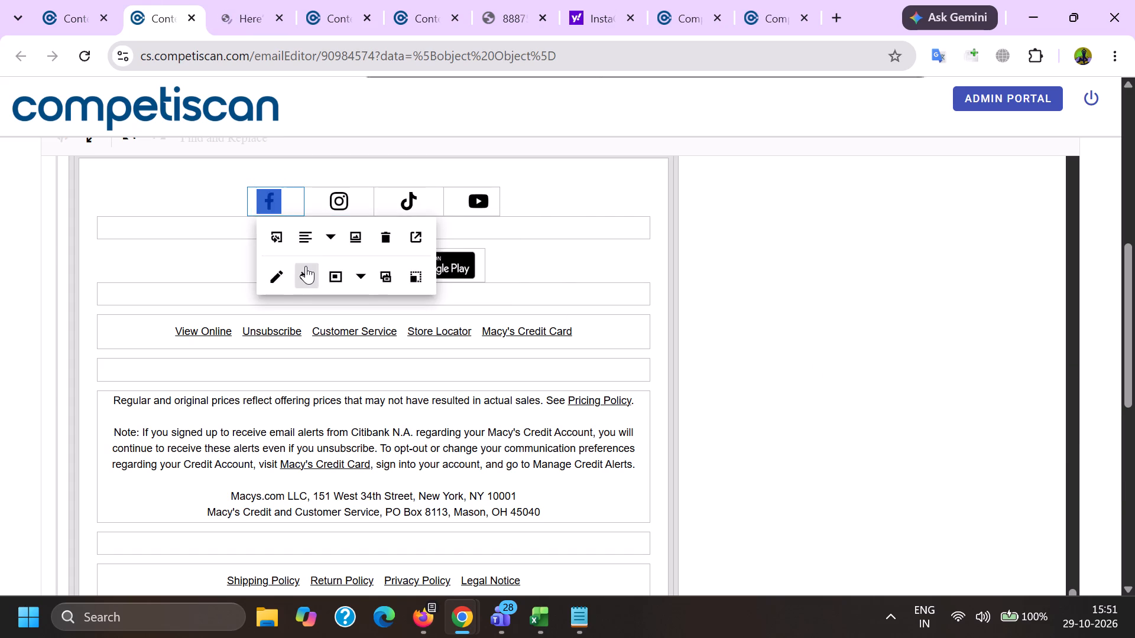
left_click(412, 198)
left_click(442, 269)
left_click(475, 209)
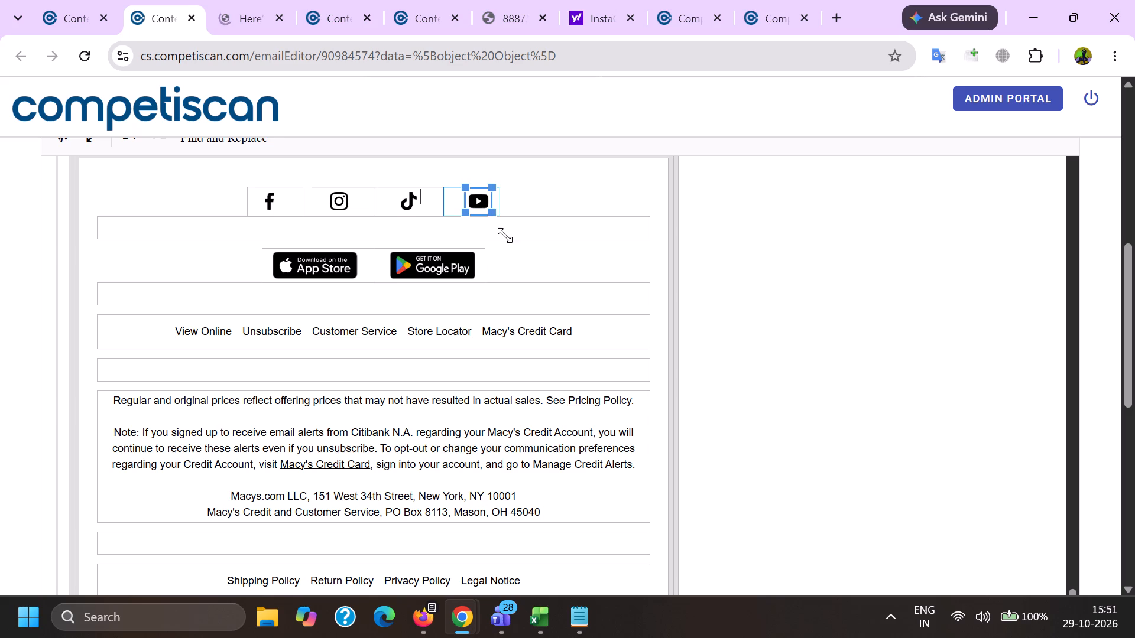
left_click(521, 271)
left_click(260, 0)
scroll(366, 289, "down", 4)
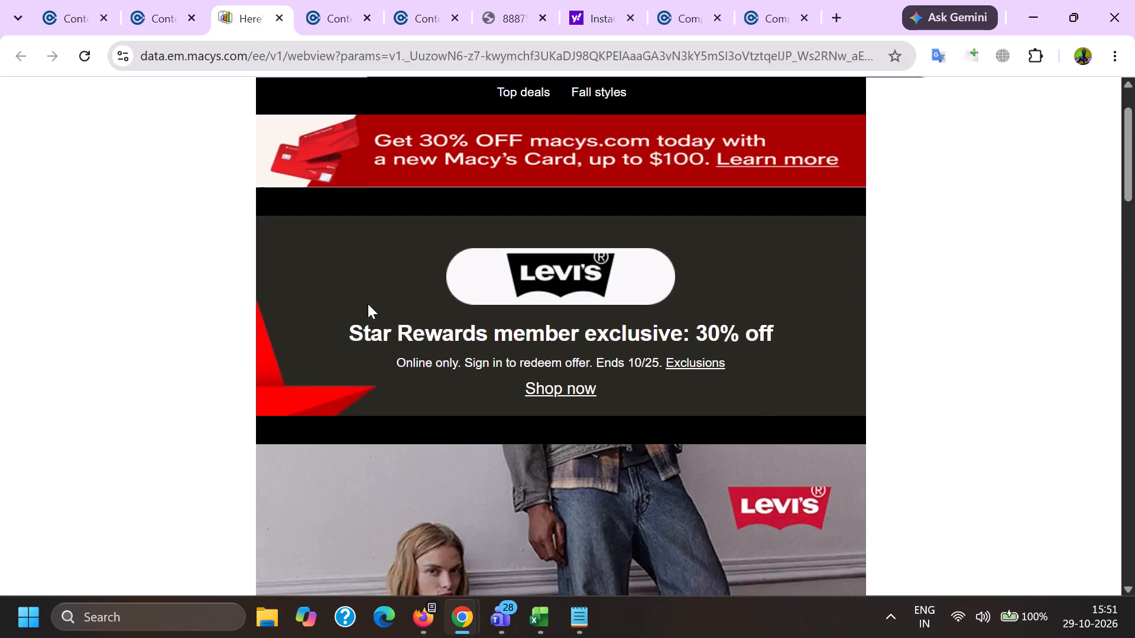
scroll(368, 304, "down", 5)
scroll(366, 278, "up", 7)
scroll(346, 272, "down", 10)
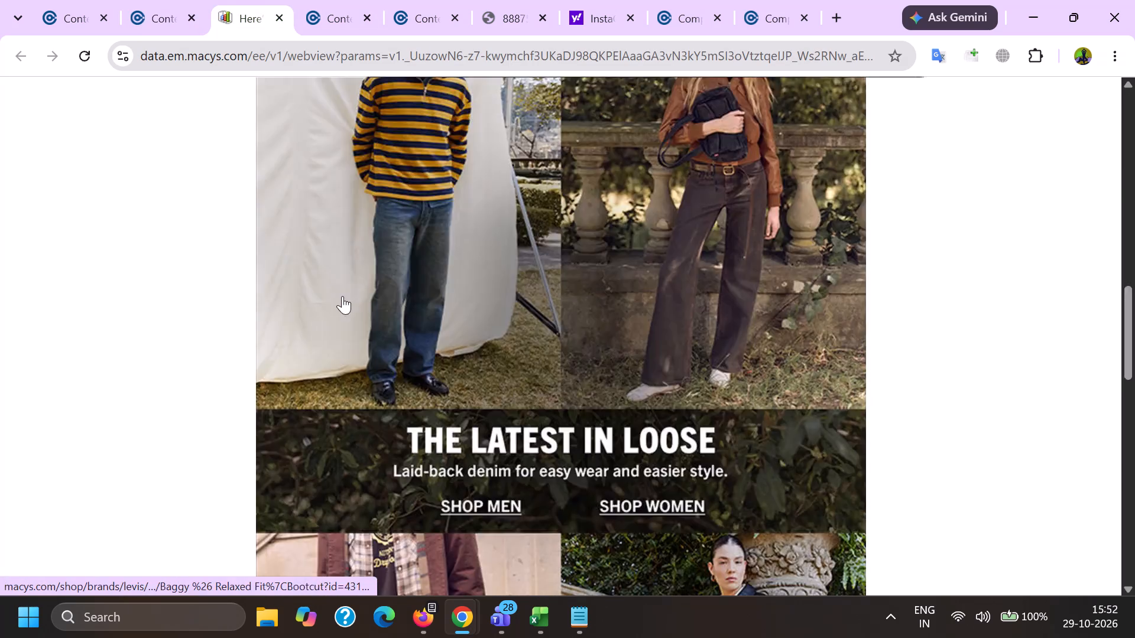
scroll(342, 296, "down", 14)
scroll(345, 310, "up", 6)
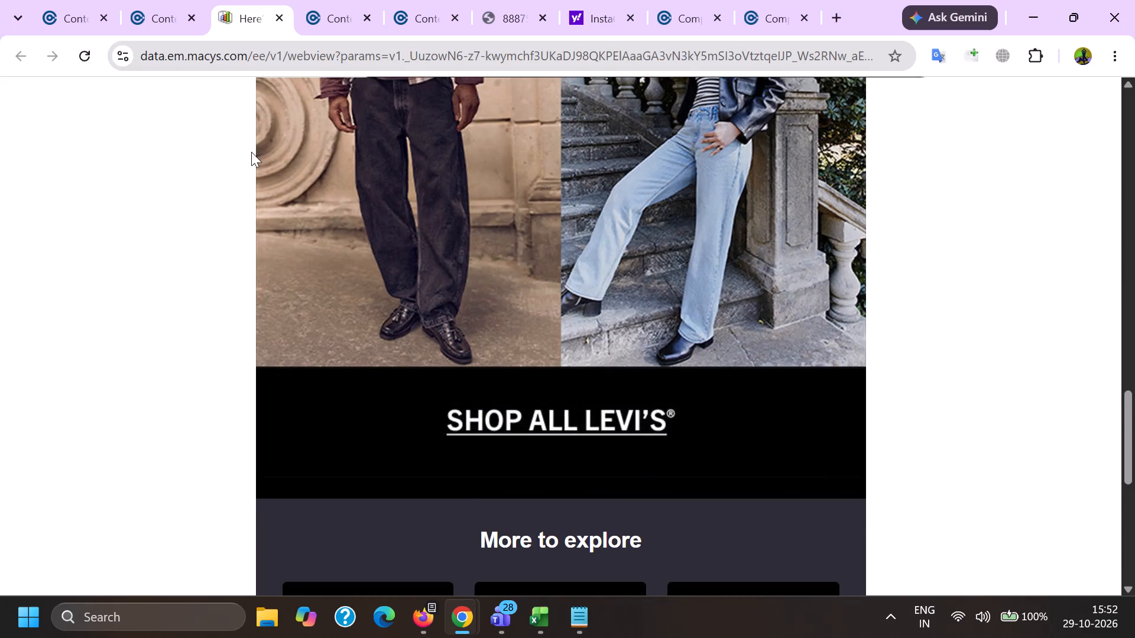
Delete the two empty tables between the "Shop all Levi's" banner and the "More to explore" section of the email.
left_click(168, 0)
scroll(310, 399, "up", 4)
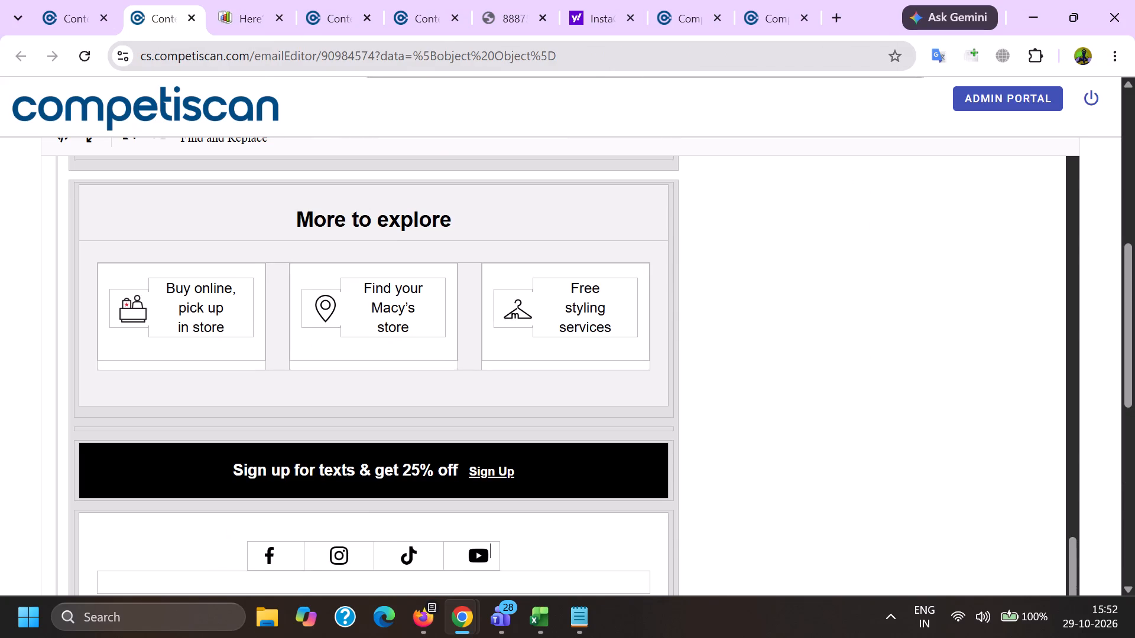
scroll(329, 394, "up", 4)
left_click(207, 288)
left_click(179, 361)
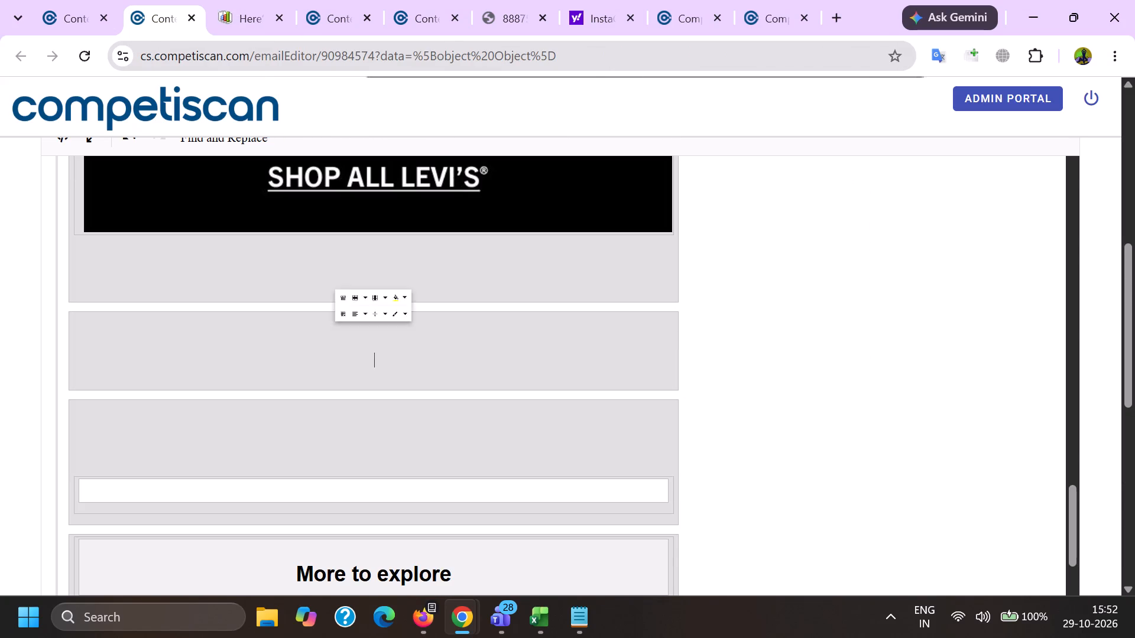
left_click(183, 361)
left_click(300, 325)
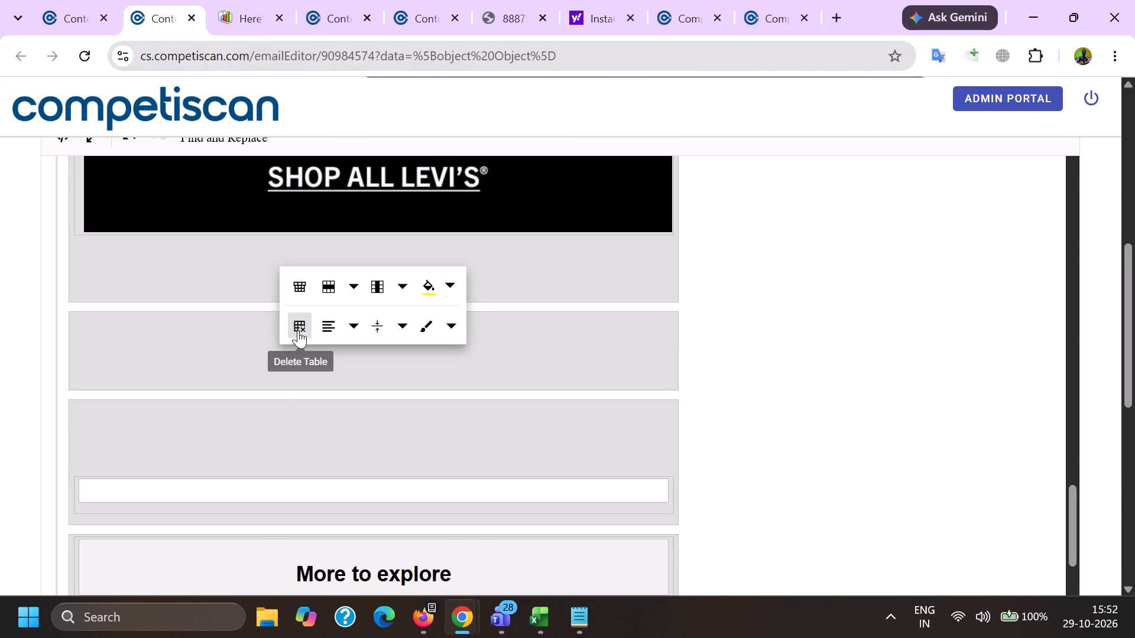
left_click(196, 368)
left_click(303, 327)
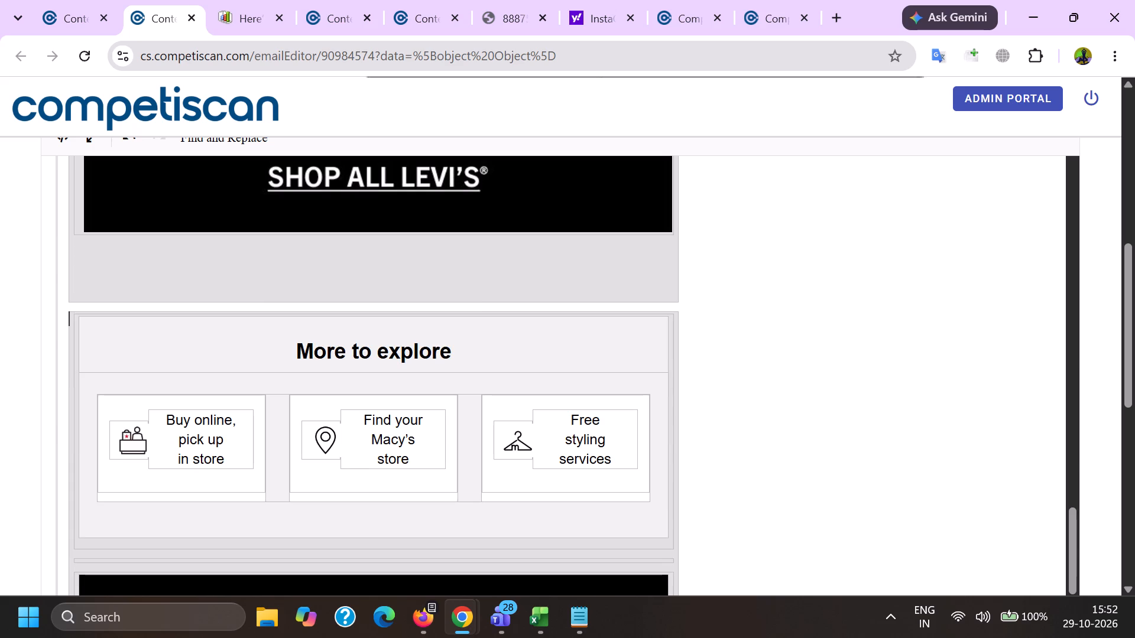
Check the email's Sign Up banner, YouTube icon link and remaining footer content.
scroll(337, 373, "down", 3)
left_click(474, 346)
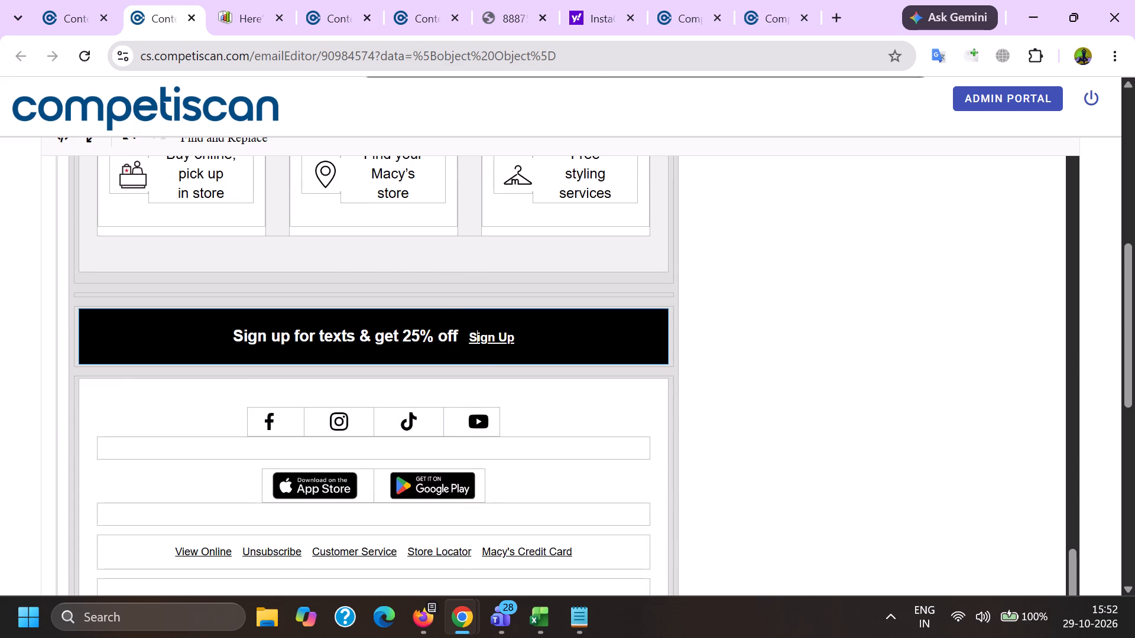
left_click(488, 411)
left_click(478, 415)
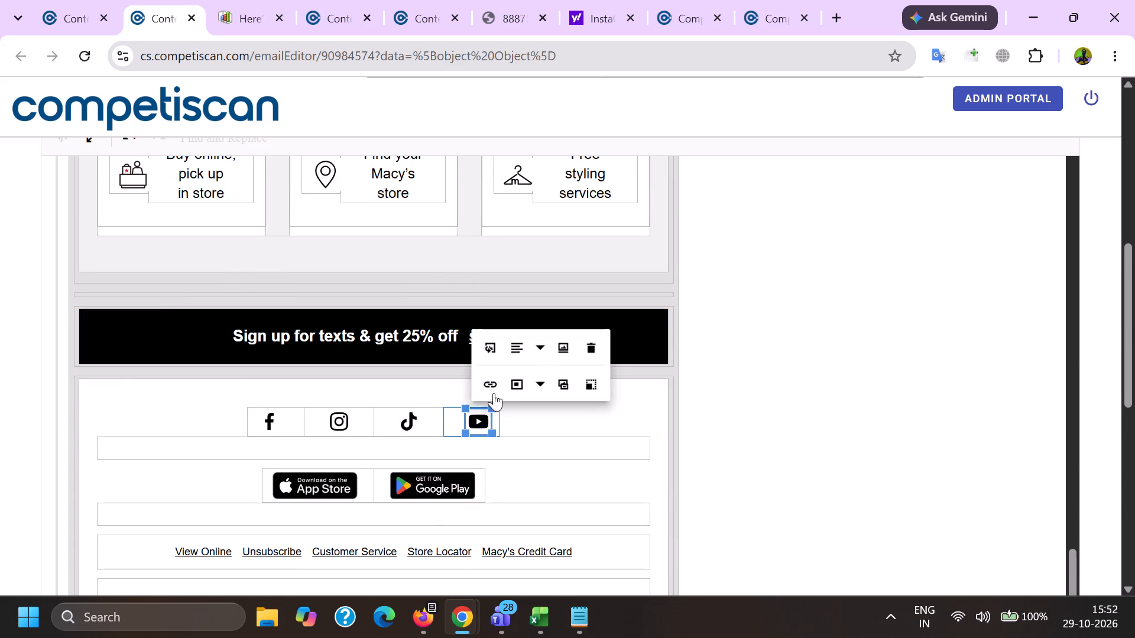
scroll(223, 388, "down", 16)
scroll(275, 414, "up", 4)
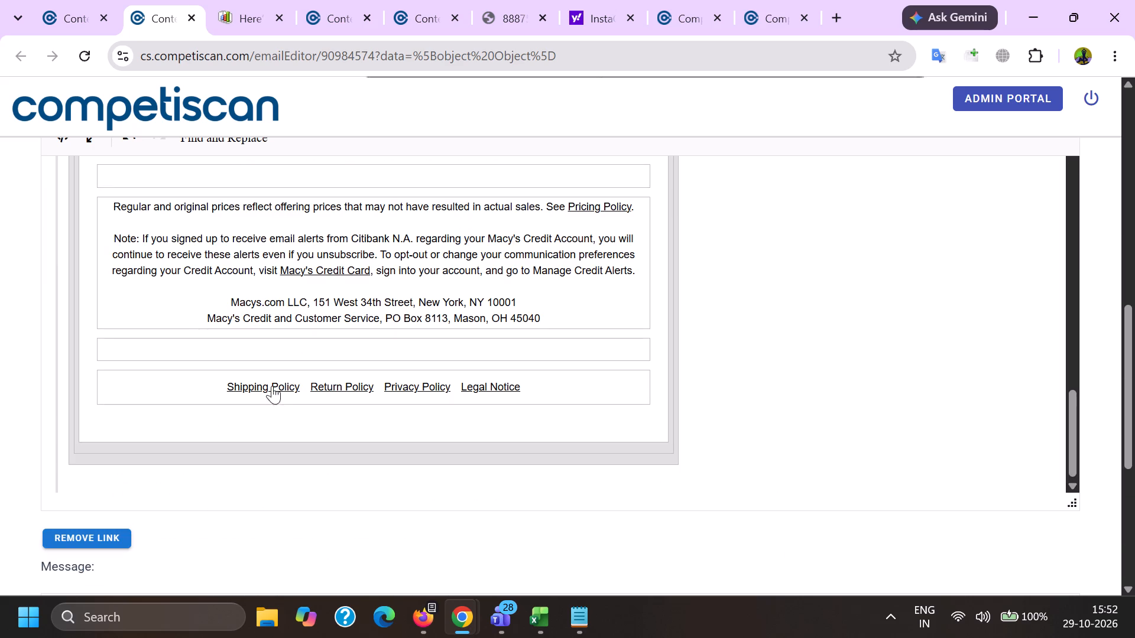
Remove the links from Macy's Credit Card in the credit alerts note and from View Online, Unsubscribe and Macy's Credit Card in the footer row.
left_click(288, 279)
left_click(390, 317)
scroll(381, 405, "up", 1)
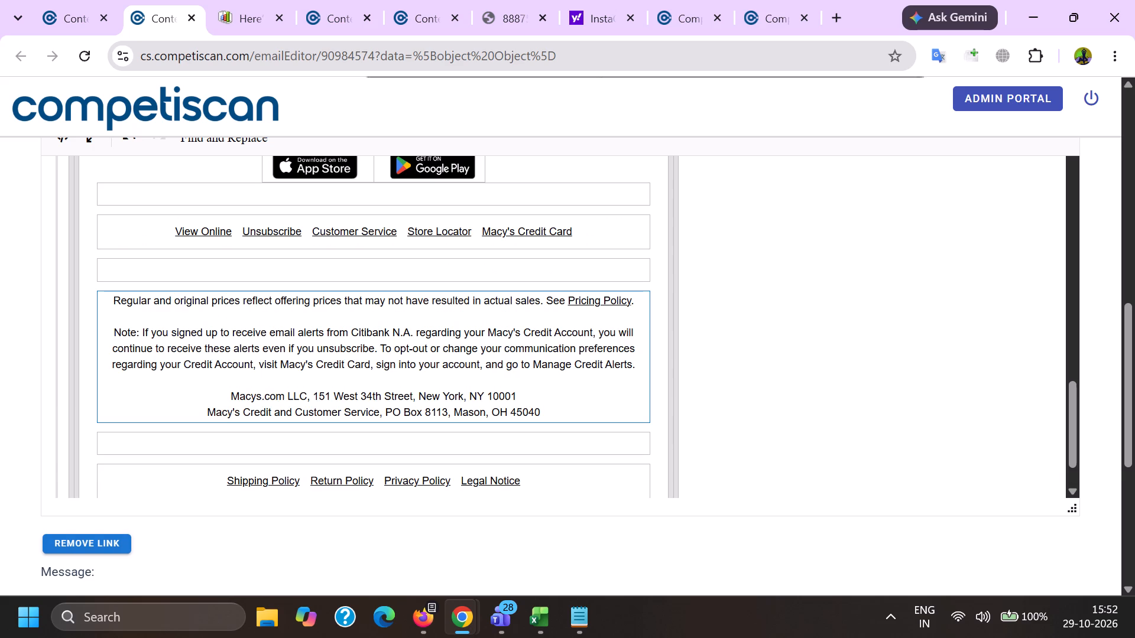
left_click(192, 230)
left_click(295, 259)
left_click(271, 226)
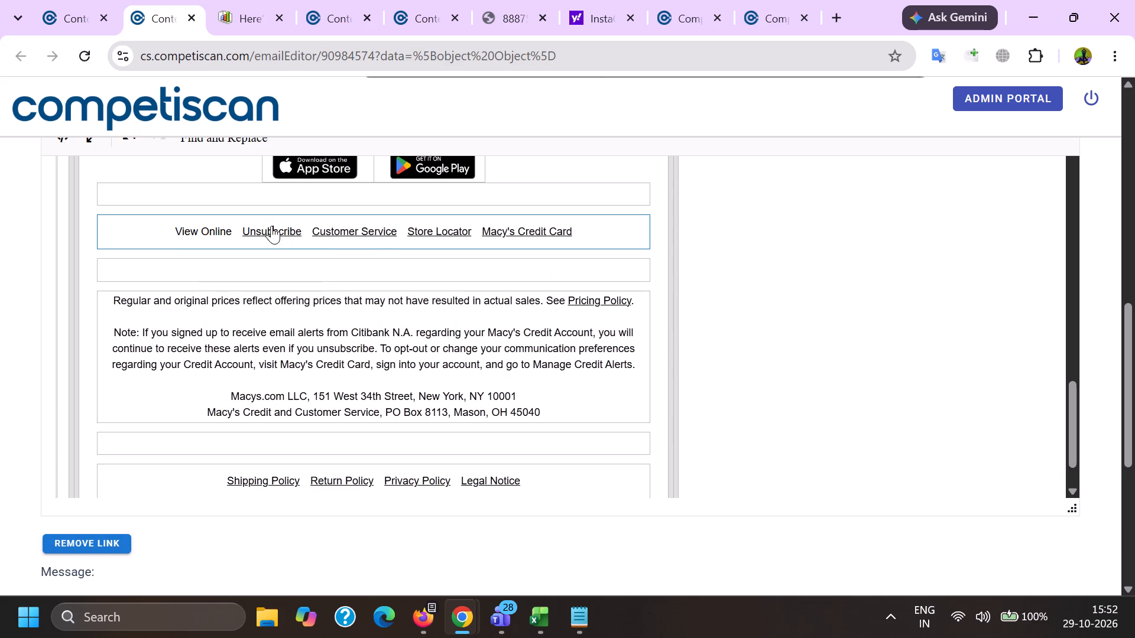
left_click(362, 266)
left_click(514, 235)
left_click(613, 266)
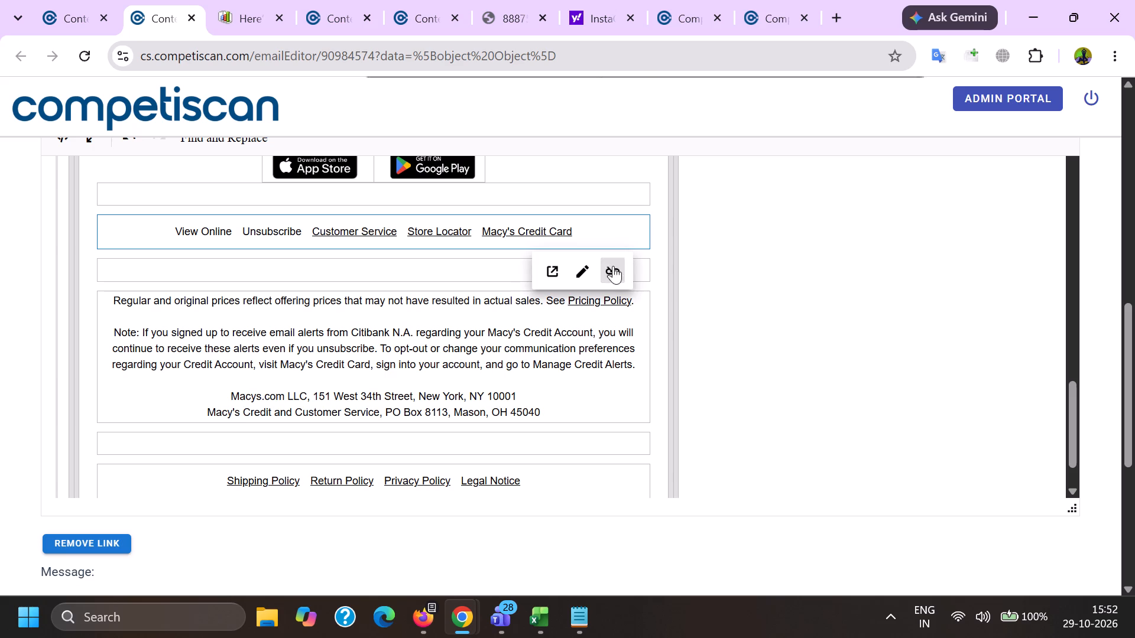
Remove the Sign Up link from the texts banner and check the app store badges and social icons for leftover links.
left_click(317, 165)
scroll(303, 299, "up", 2)
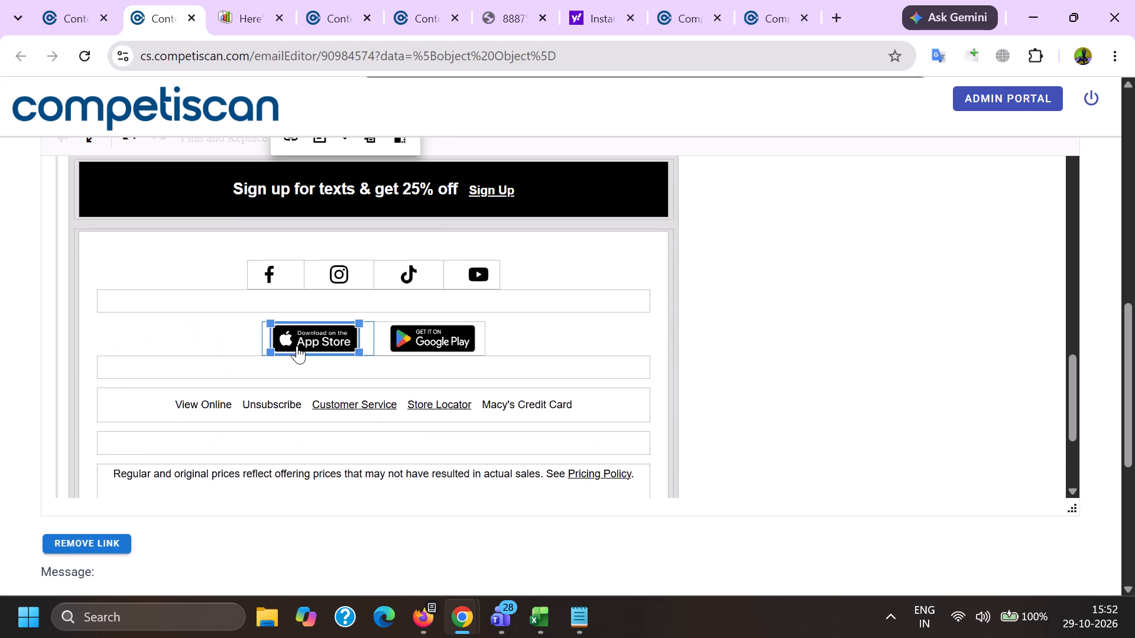
left_click(297, 345)
left_click(423, 338)
left_click(484, 197)
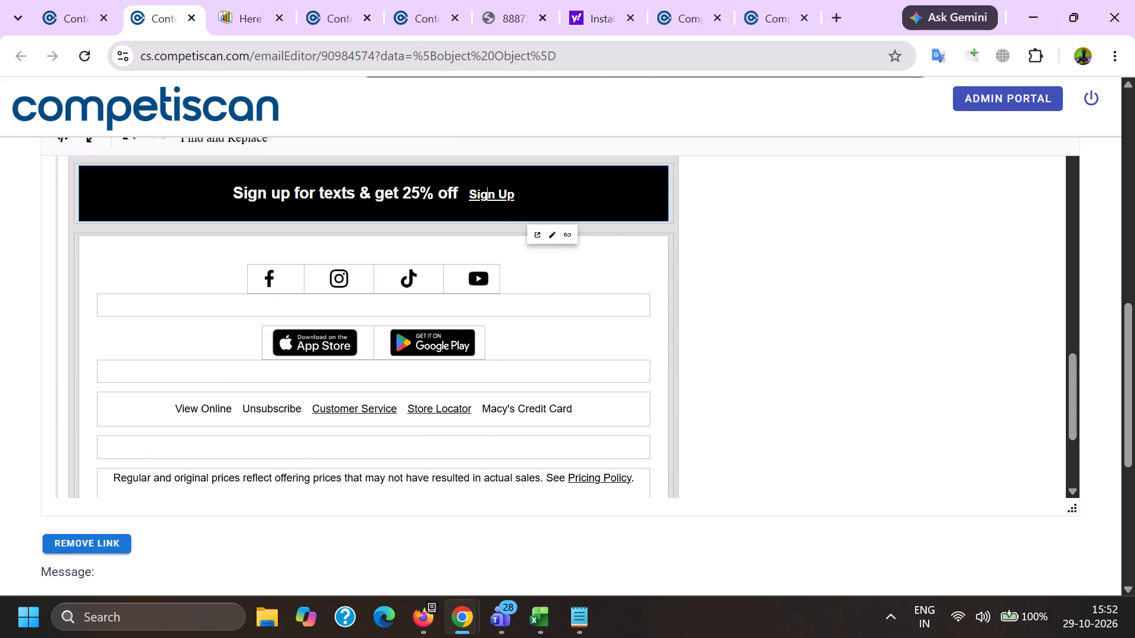
left_click(589, 239)
left_click(478, 284)
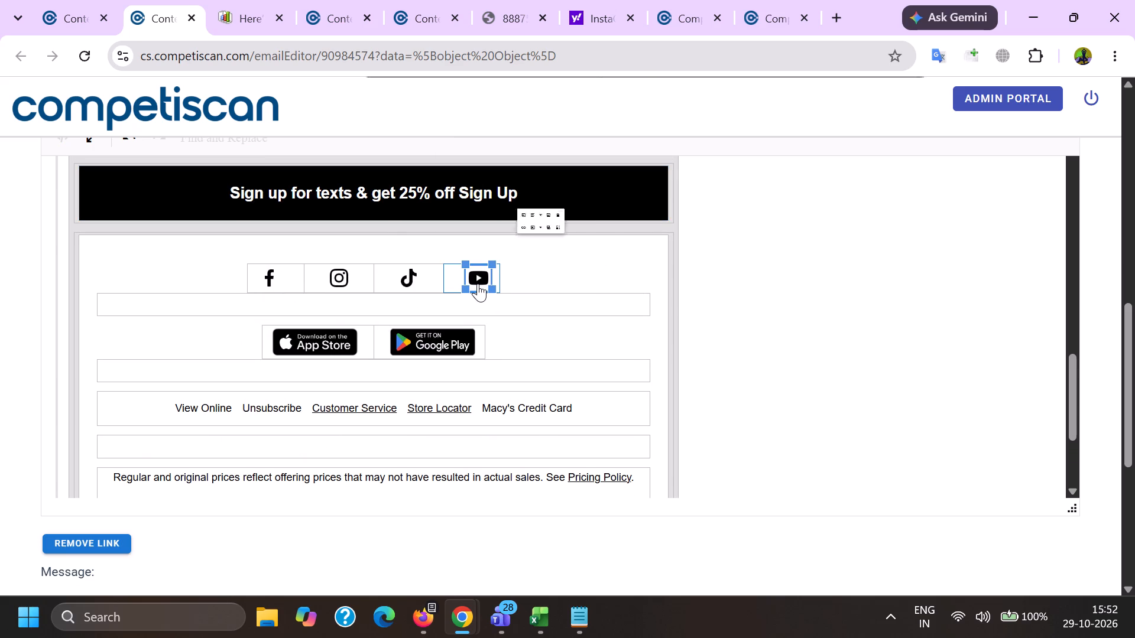
left_click(424, 278)
left_click(406, 278)
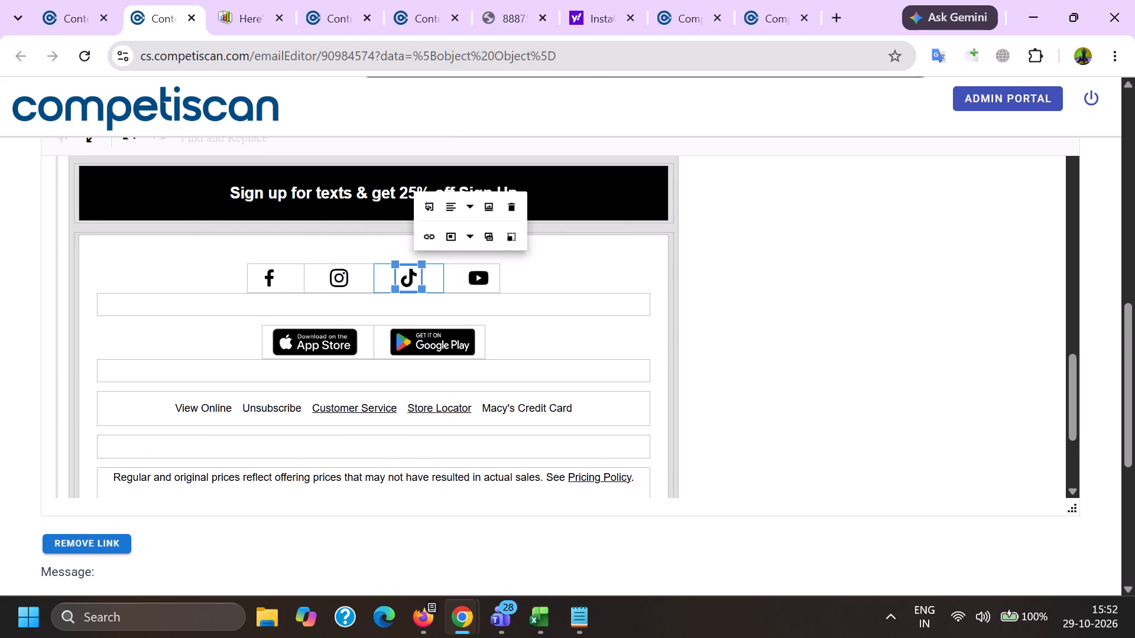
left_click(342, 274)
left_click(271, 282)
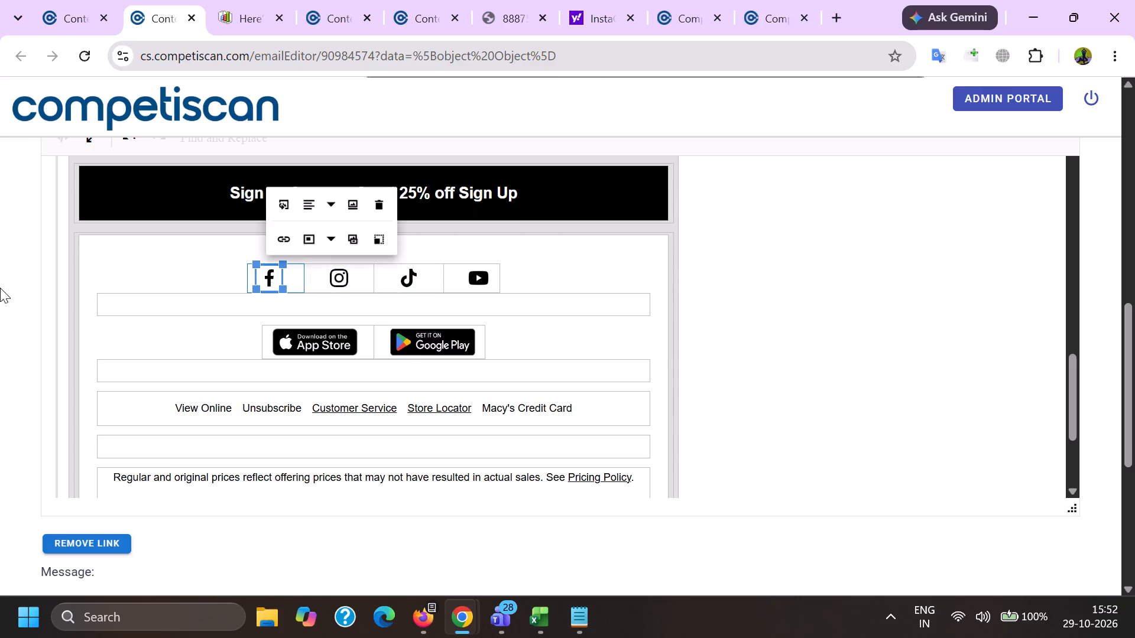
Save the edited Levi's offer email with its product info.
scroll(0, 291, "down", 10)
left_click(432, 442)
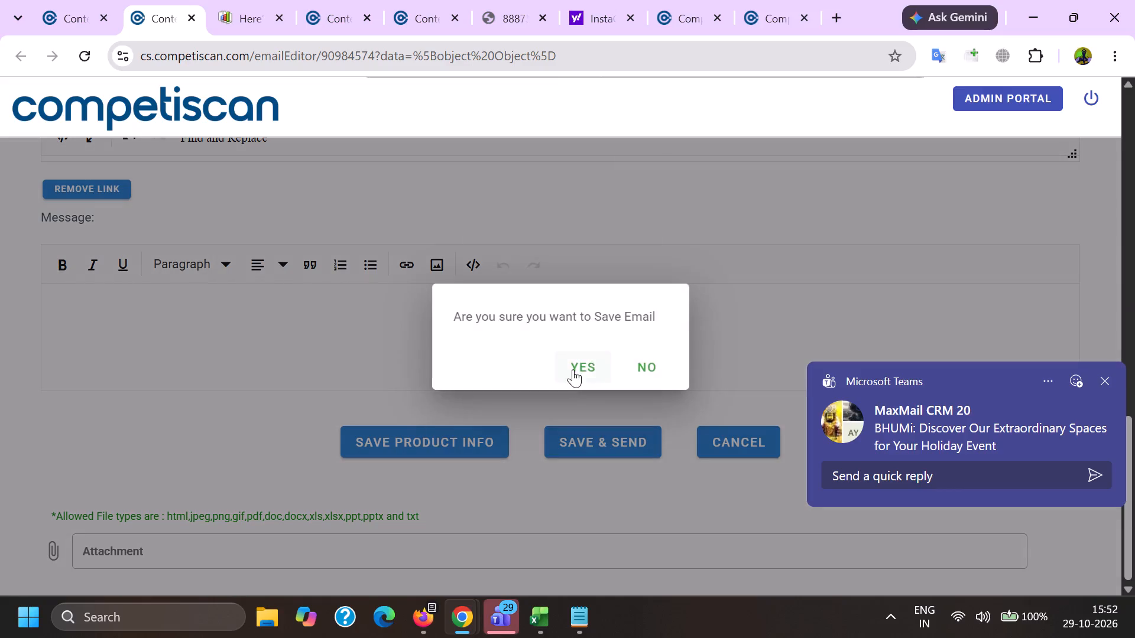
left_click(573, 368)
left_click(0, 481)
scroll(0, 473, "up", 18)
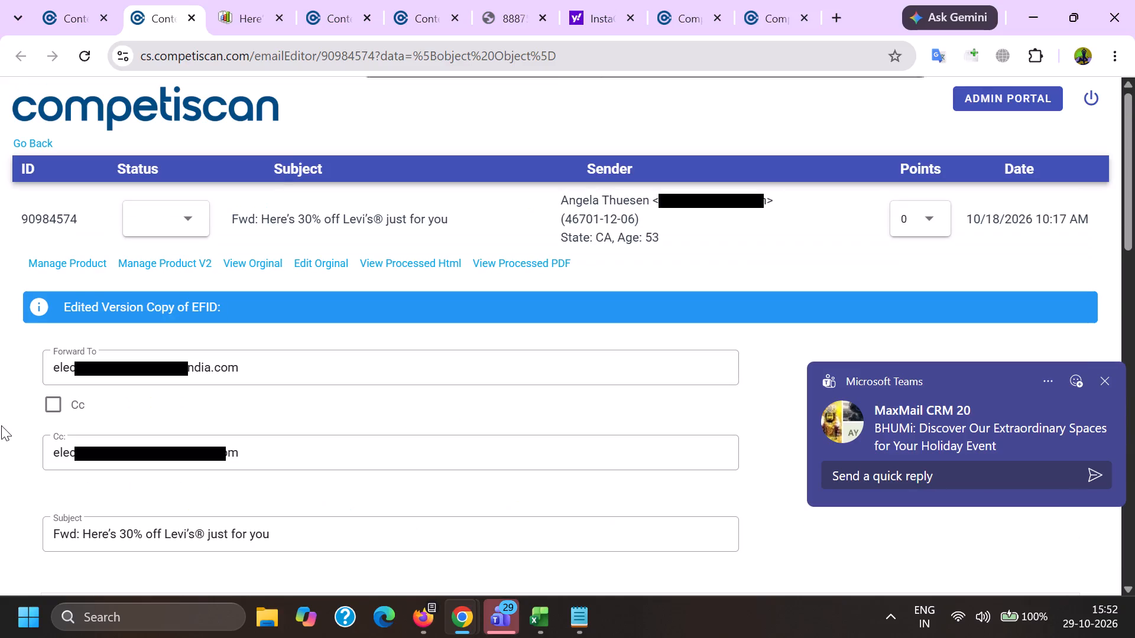
left_click(49, 266)
scroll(52, 283, "up", 7)
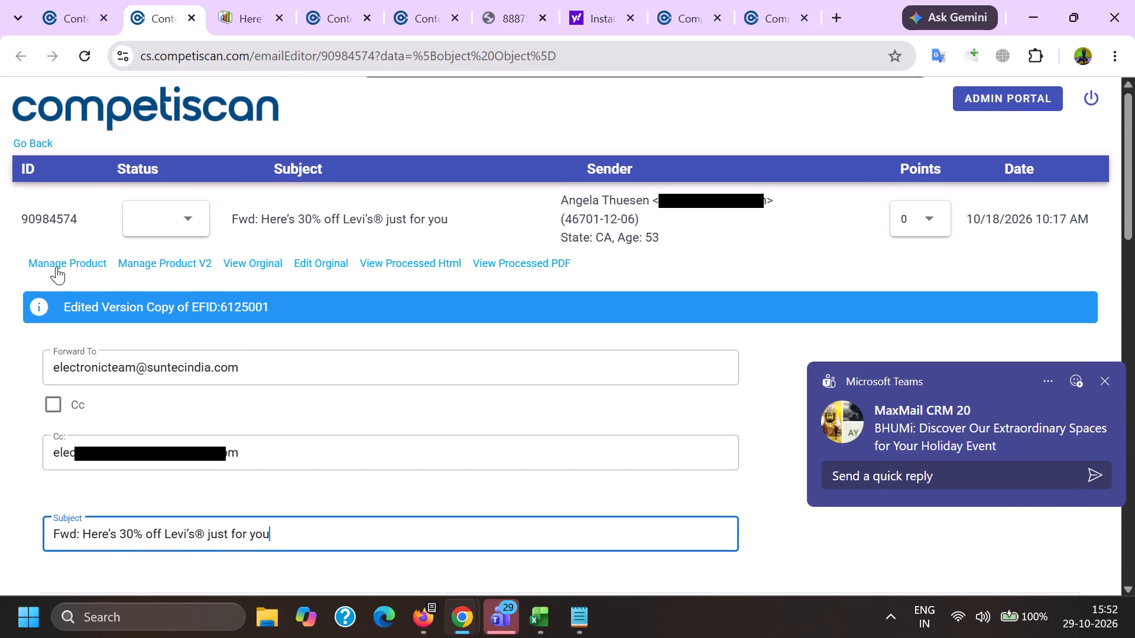
left_click(56, 266)
Copy the company name Macy's from the email's From line and return to the product form window.
key("alt+Tab")
scroll(153, 304, "down", 6)
left_click(147, 399)
key("Page_Up")
key("Page_Up")
key("Page_Up")
key("Page_Up")
key("Page_Up")
key("Page_Up")
key("Page_Up")
key("Page_Up")
key("Page_Up")
key("Page_Up")
key("Page_Up")
key("Page_Up")
key("Page_Up")
key("Page_Up")
key("Page_Up")
key("Page_Up")
key("Page_Up")
key("Page_Up")
key("Page_Up")
key("Page_Up")
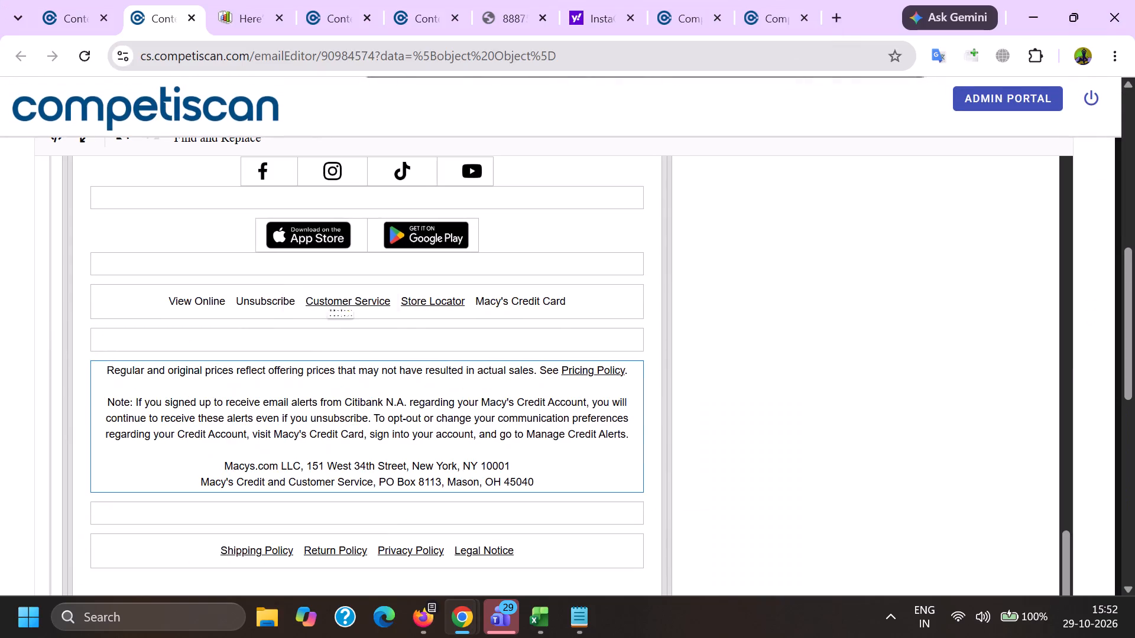
scroll(127, 375, "down", 4)
double_click(100, 304)
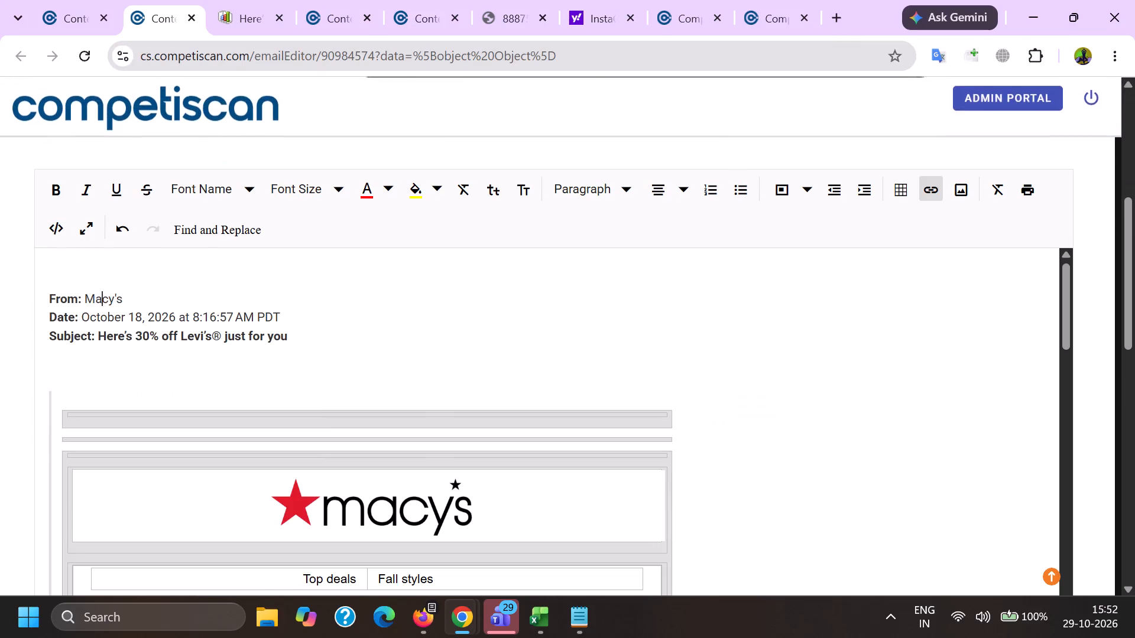
key("shift+Left")
key("ctrl+c")
key("alt+Tab")
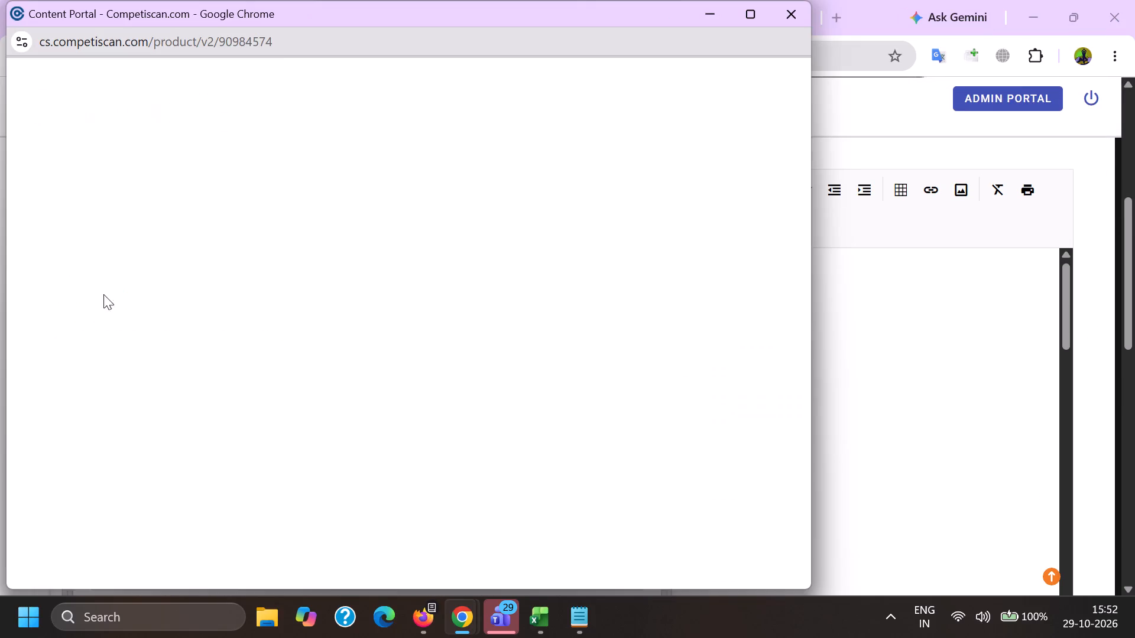
Add Macy's as a company in the product form for 90984574 and enter Macy's as the affinity search term.
scroll(311, 196, "down", 6)
left_click(362, 218)
left_click(346, 179)
key("ctrl+v")
left_click(375, 359)
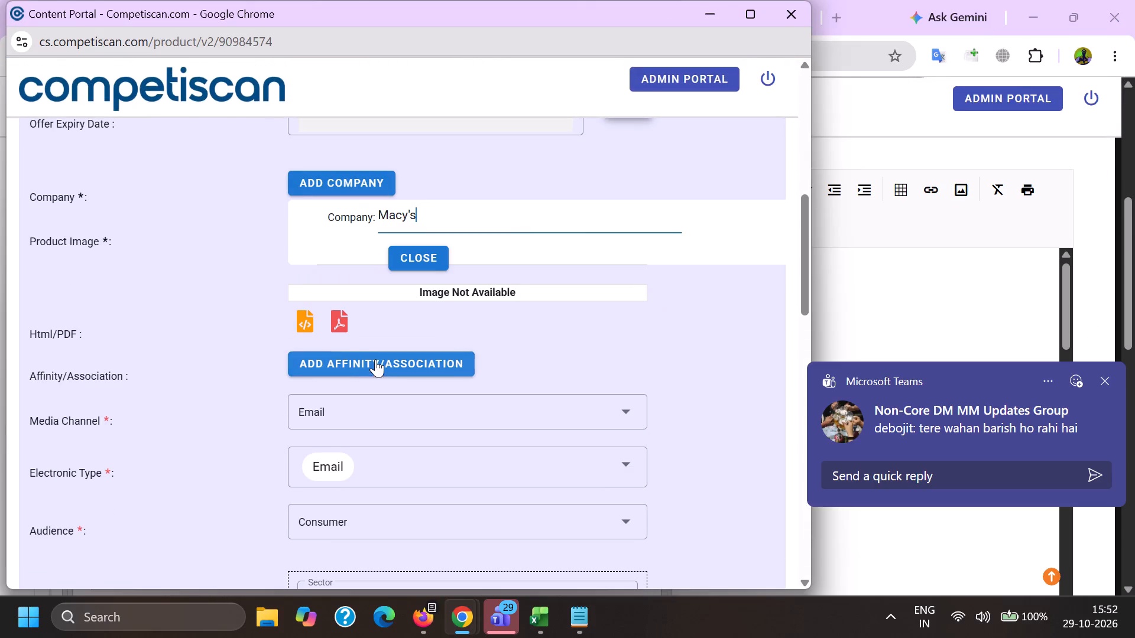
left_click(473, 389)
key("ctrl+v")
scroll(439, 448, "up", 2)
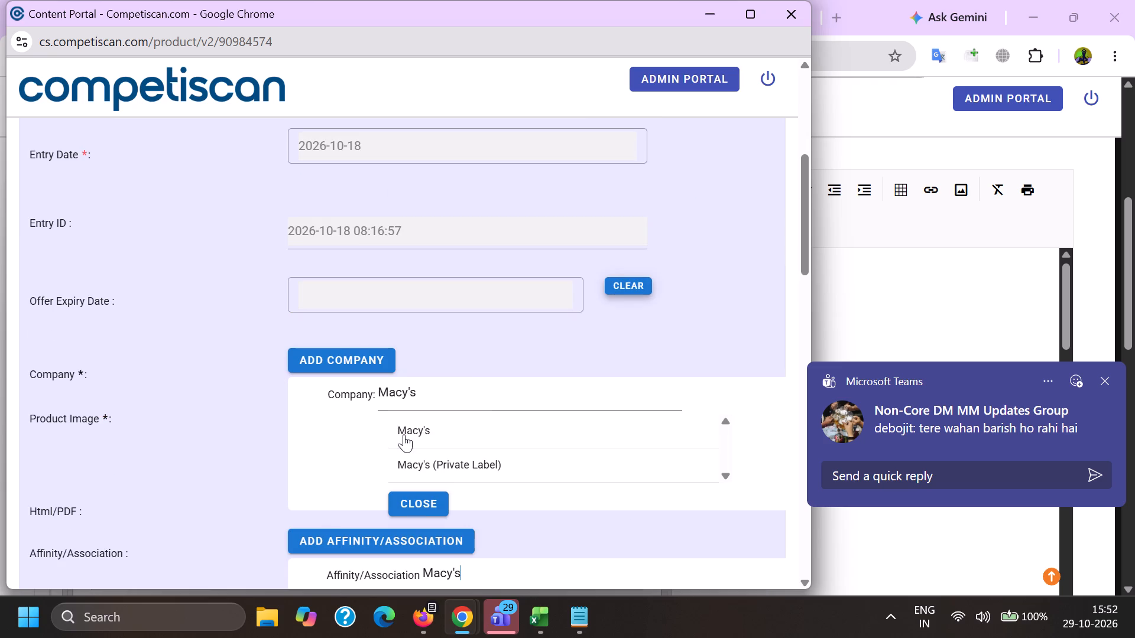
left_click(404, 434)
Add Citibank as a second company.
left_click(353, 398)
left_click(346, 354)
type("citia")
key("BackSpace")
type("bank")
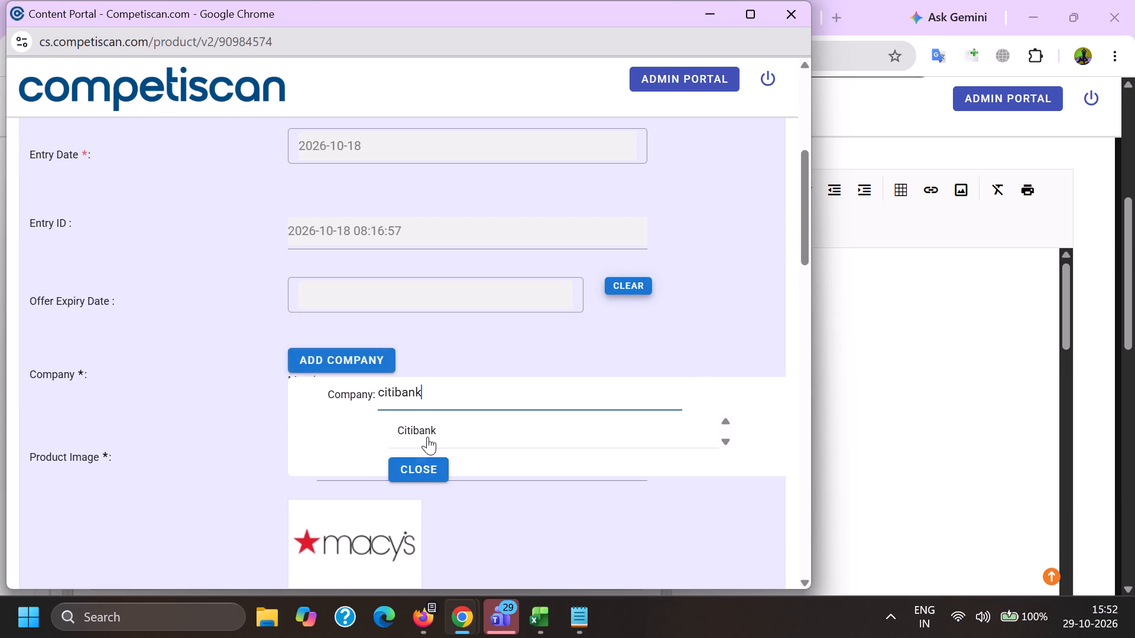
left_click(427, 437)
Select Macy's (Retail) as the affinity/association.
scroll(368, 307, "down", 5)
left_click(416, 345)
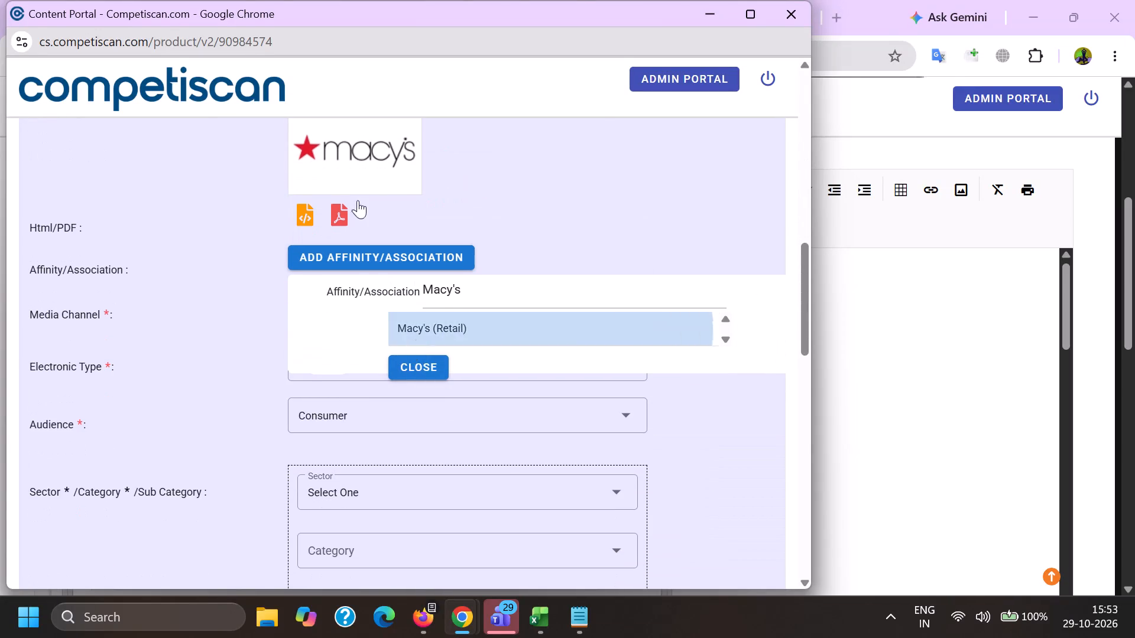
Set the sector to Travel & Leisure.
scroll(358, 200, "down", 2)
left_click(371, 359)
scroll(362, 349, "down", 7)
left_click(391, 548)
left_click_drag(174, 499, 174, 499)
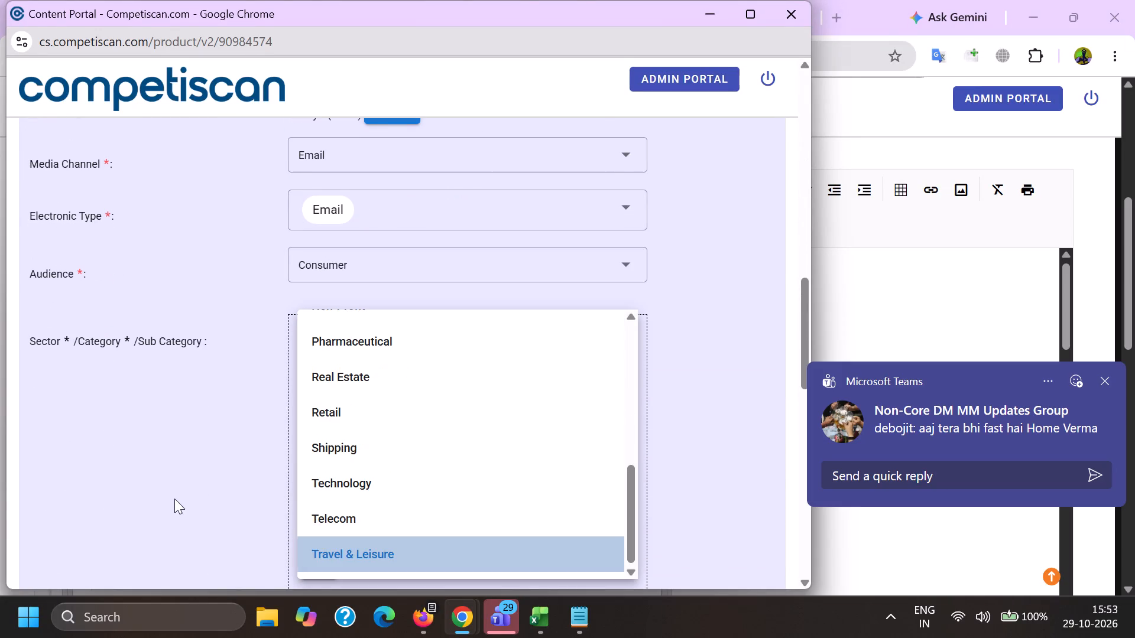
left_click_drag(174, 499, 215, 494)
Set the sector to Retail.
left_click(368, 335)
scroll(346, 427, "down", 4)
scroll(349, 444, "up", 4)
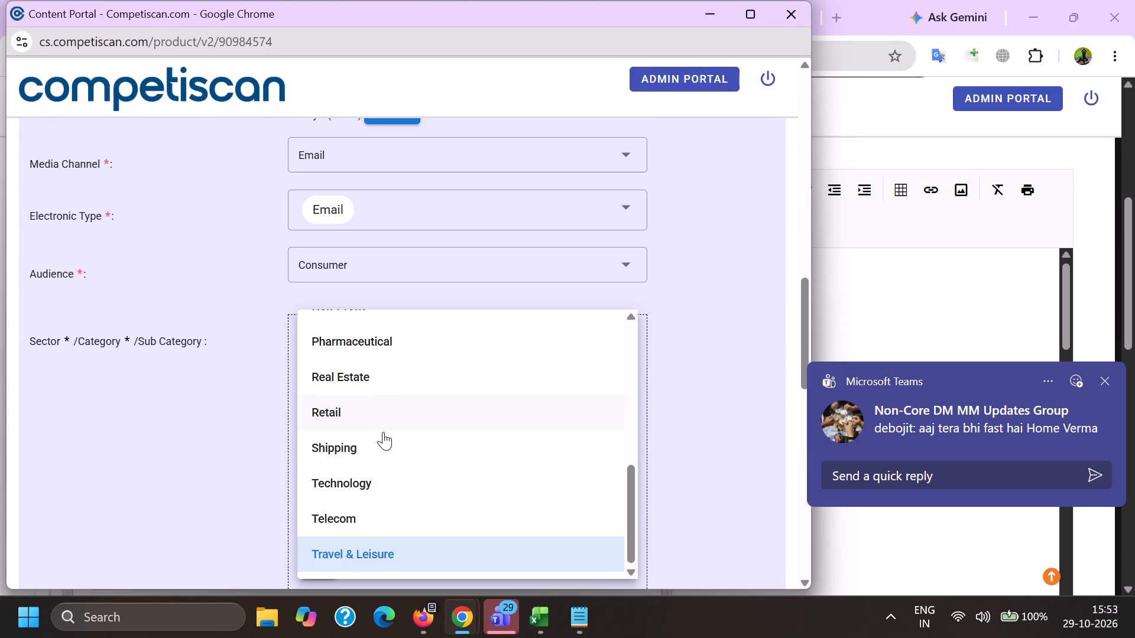
left_click(345, 406)
left_click_drag(209, 409, 231, 408)
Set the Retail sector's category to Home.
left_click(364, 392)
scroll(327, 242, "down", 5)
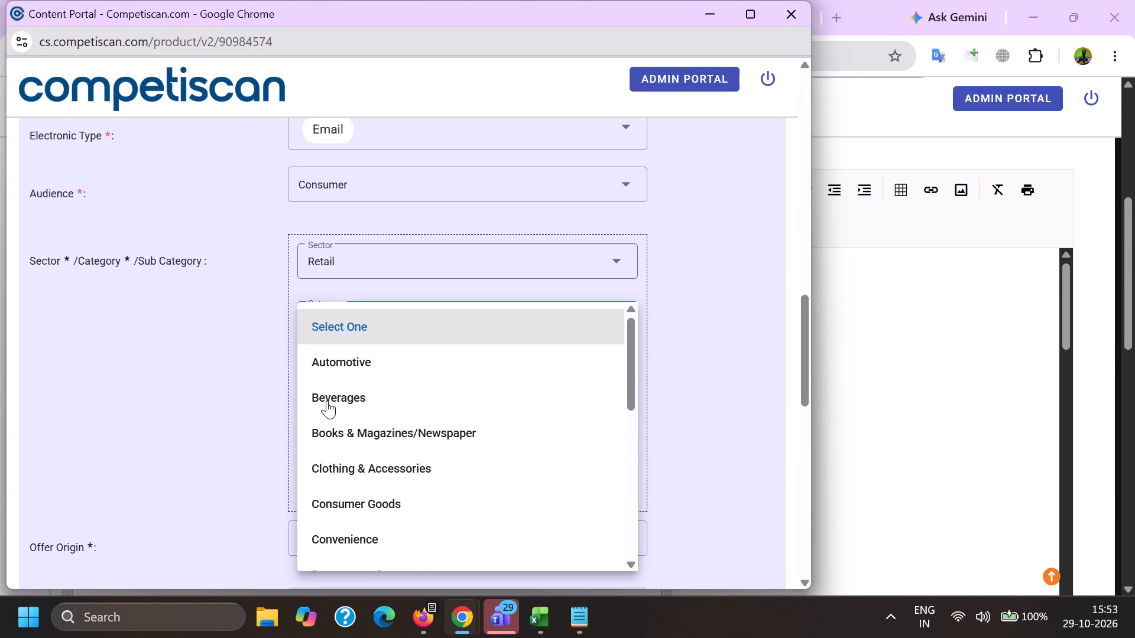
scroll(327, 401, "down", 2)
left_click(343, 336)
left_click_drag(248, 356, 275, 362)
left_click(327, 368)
Check the email content, change the category to Clothing & Accessories, and add this Retail classification to the product.
key("alt+Tab")
scroll(349, 414, "down", 4)
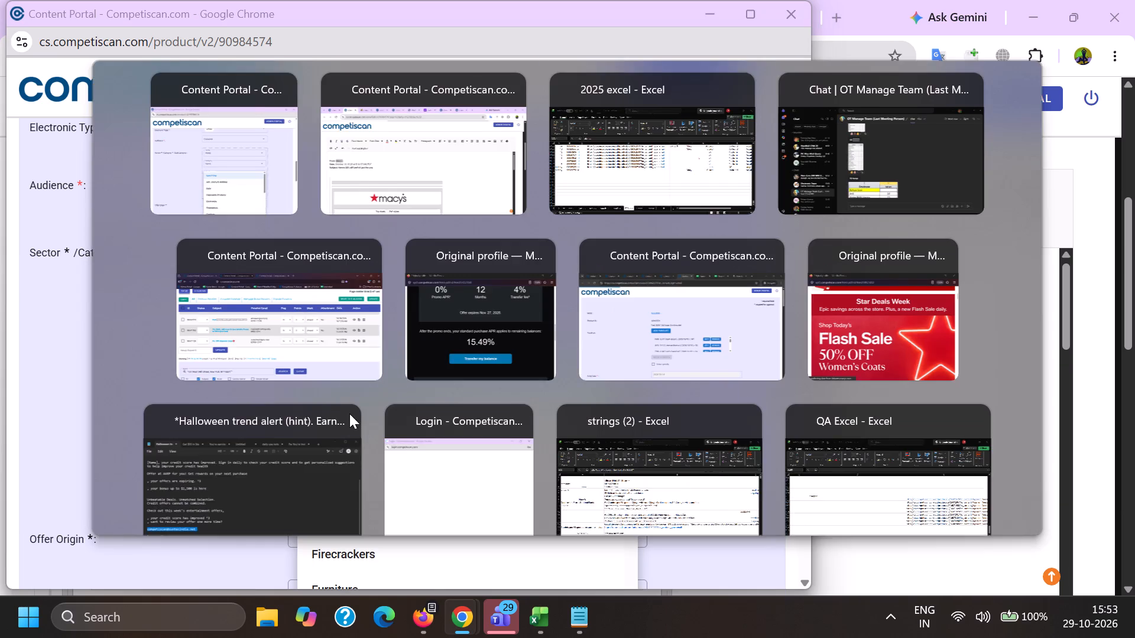
left_click(377, 180)
scroll(350, 370, "down", 17)
key("alt+Tab")
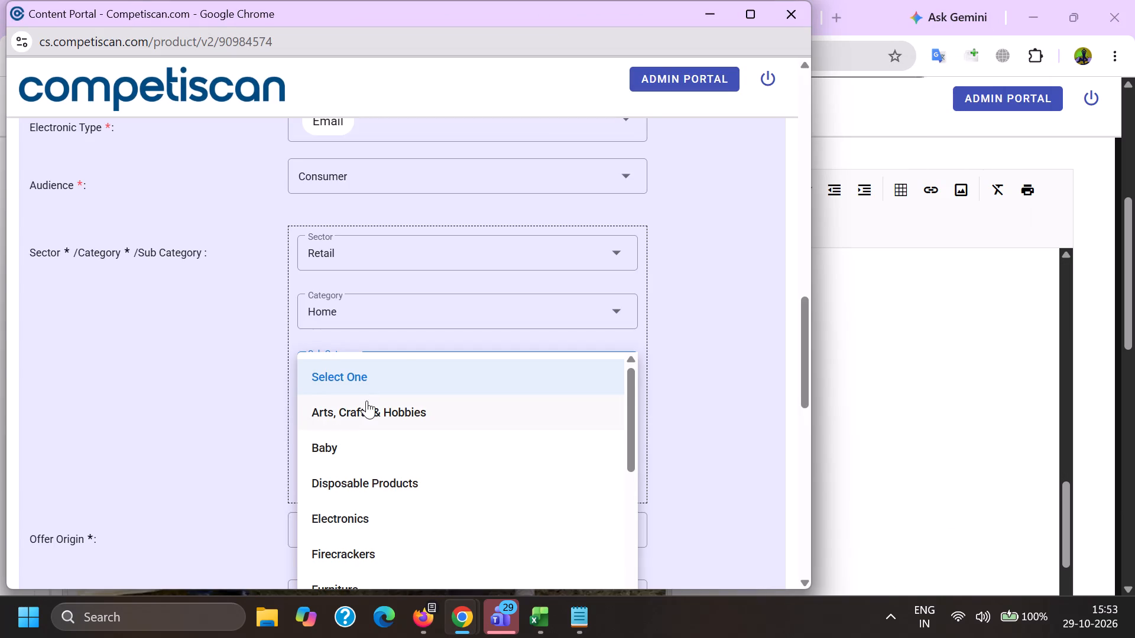
scroll(362, 274, "down", 1)
left_click_drag(211, 266, 234, 265)
left_click(365, 225)
scroll(397, 338, "up", 7)
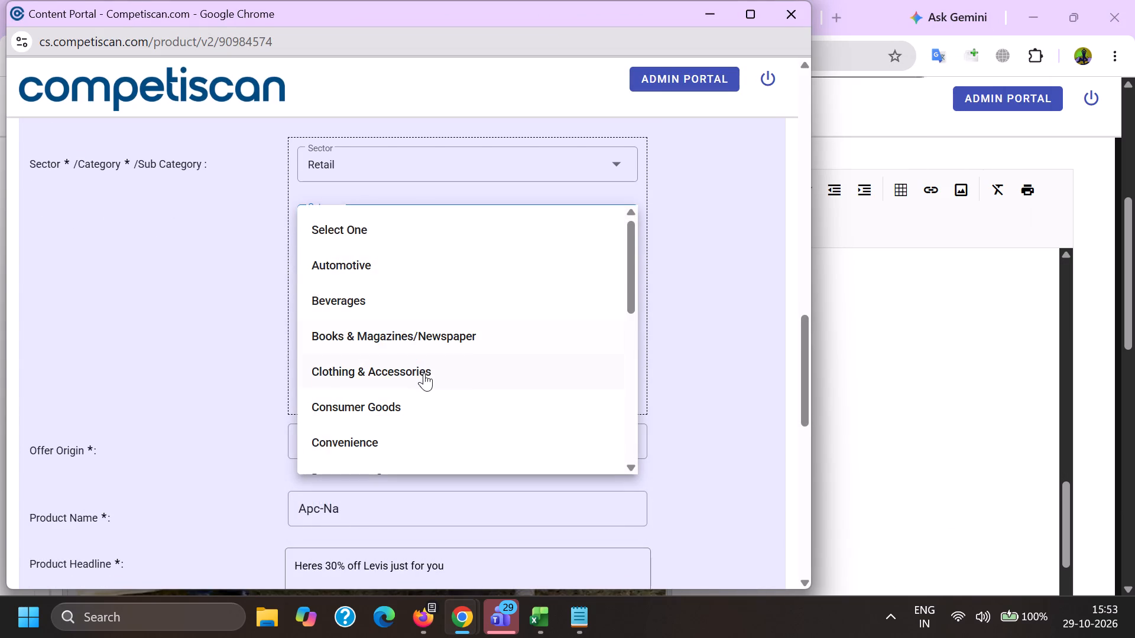
left_click(424, 373)
left_click_drag(200, 351, 271, 373)
left_click(328, 398)
Add a second classification of Credit Cards / Payment Cards / Private Label Cards.
left_click(347, 183)
scroll(334, 341, "up", 4)
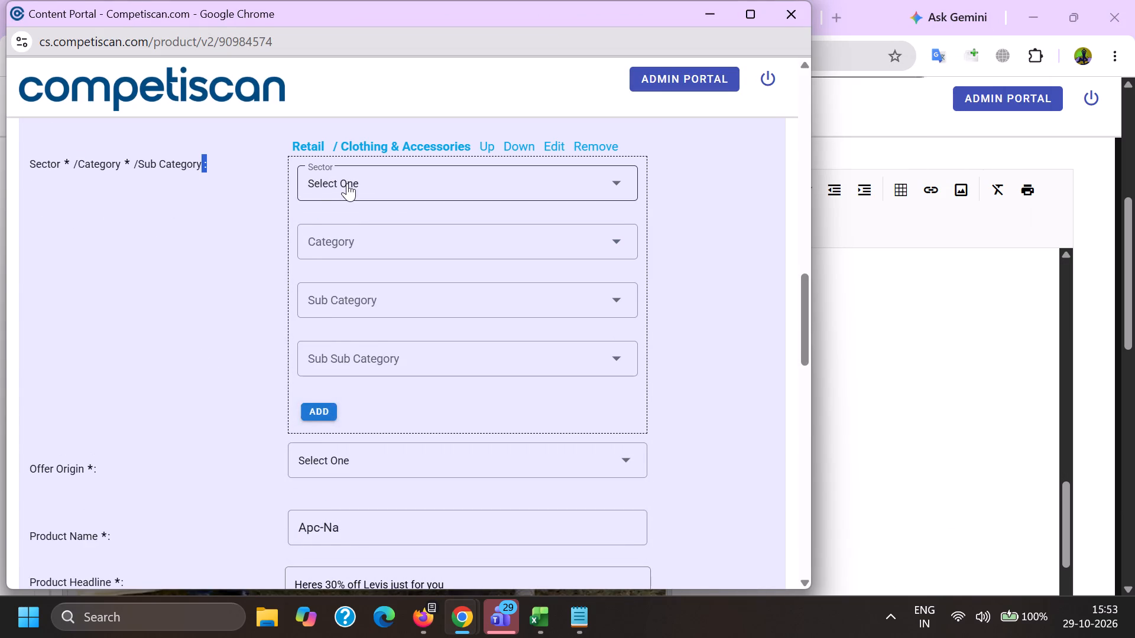
scroll(347, 183, "up", 3)
left_click(363, 329)
left_click_drag(189, 307, 219, 307)
left_click(339, 253)
left_click(355, 325)
left_click(323, 308)
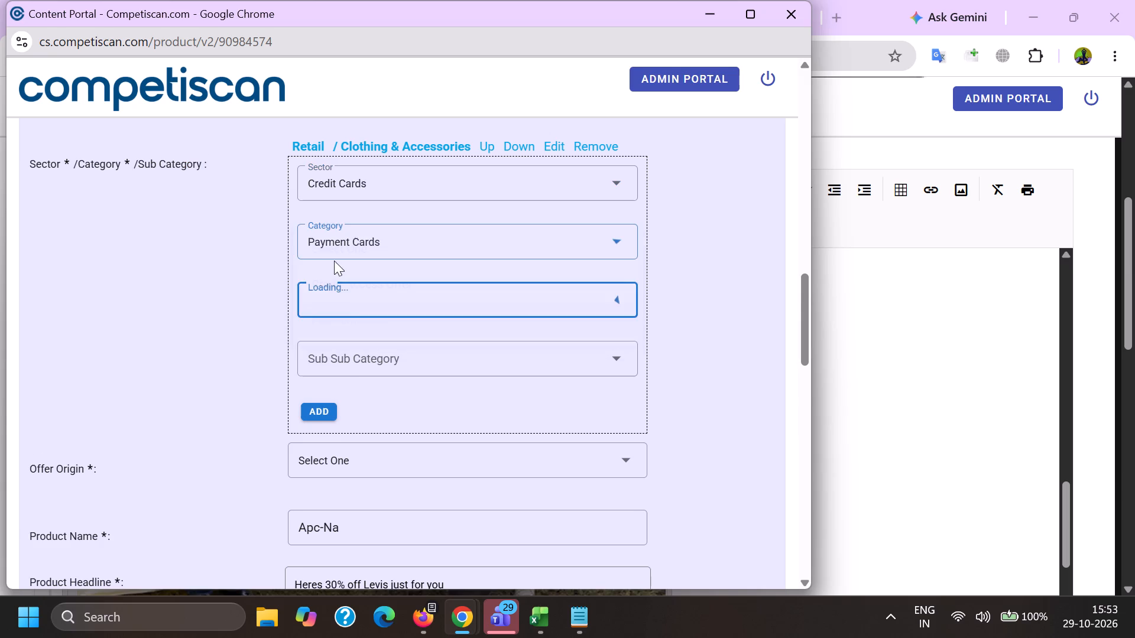
scroll(320, 237, "down", 2)
scroll(352, 302, "down", 6)
left_click(360, 315)
left_click_drag(242, 297, 251, 296)
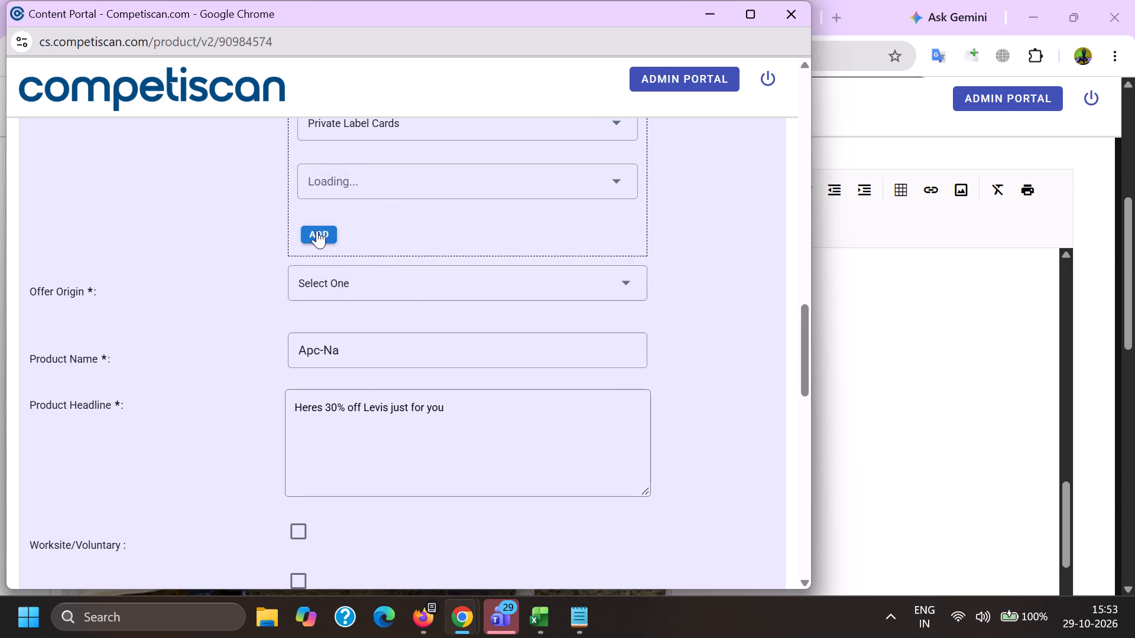
left_click(317, 230)
Move the Retail / Clothing & Accessories classification down one place in the sector list.
scroll(361, 305, "up", 3)
left_click(524, 233)
Set the offer origin to Provider/Bank.
scroll(427, 256, "down", 4)
left_click(326, 231)
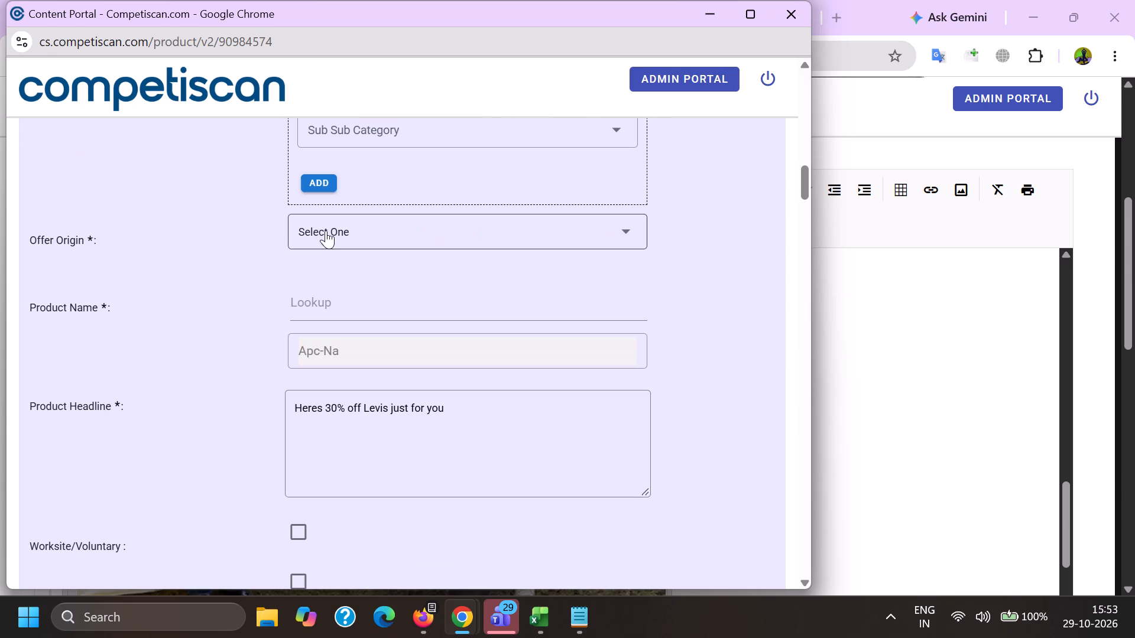
double_click(338, 289)
left_click(331, 236)
left_click(356, 317)
Look up and select Macy's Card as the product name.
left_click(352, 311)
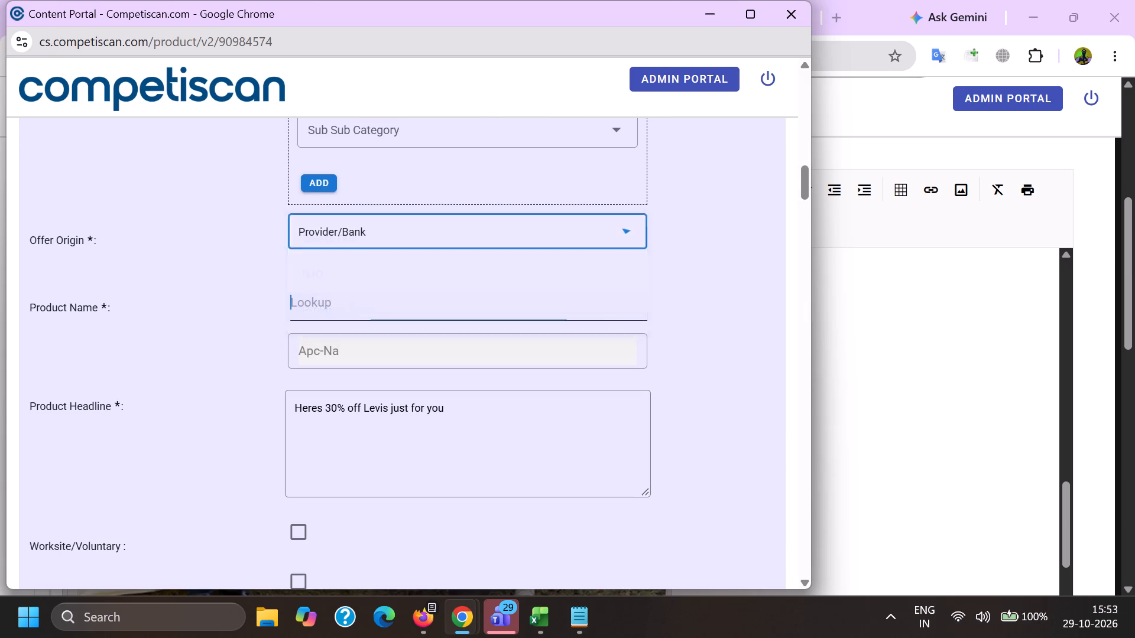
key("ctrl+v")
left_click(359, 391)
Try to move the Credit Cards / Payment Cards / Private Label Cards classification down one place.
scroll(364, 385, "up", 5)
left_click(375, 333)
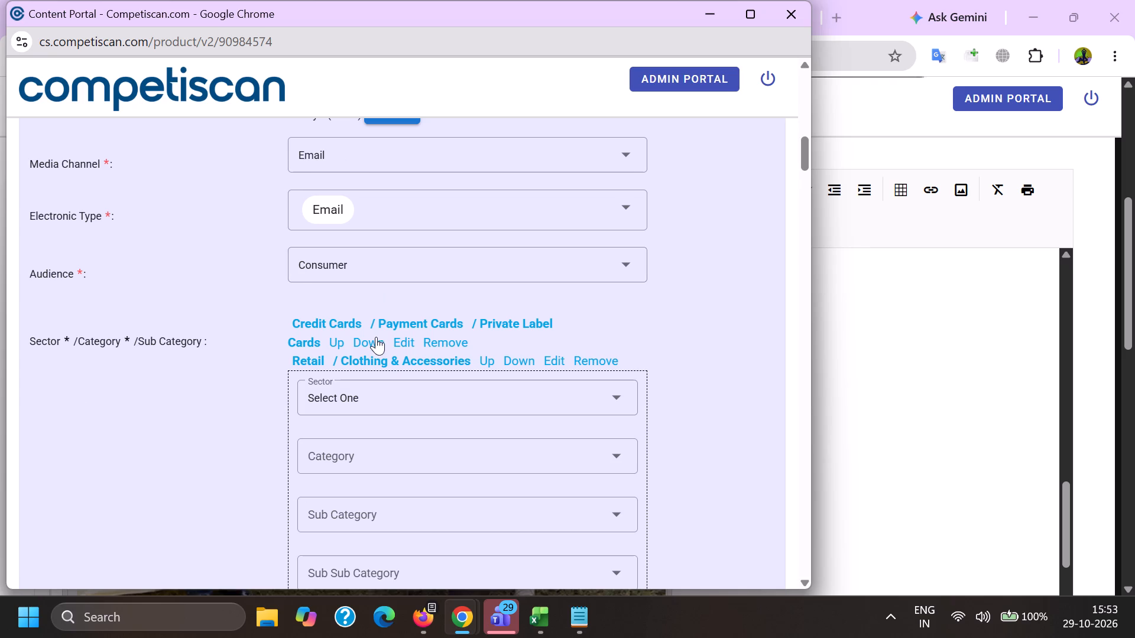
left_click(378, 341)
Replace the product headline with "Here's 30% off Levi's® just for you" copied from the email in the editor.
scroll(384, 291, "down", 5)
left_click_drag(553, 356, 0, 386)
key("BackSpace")
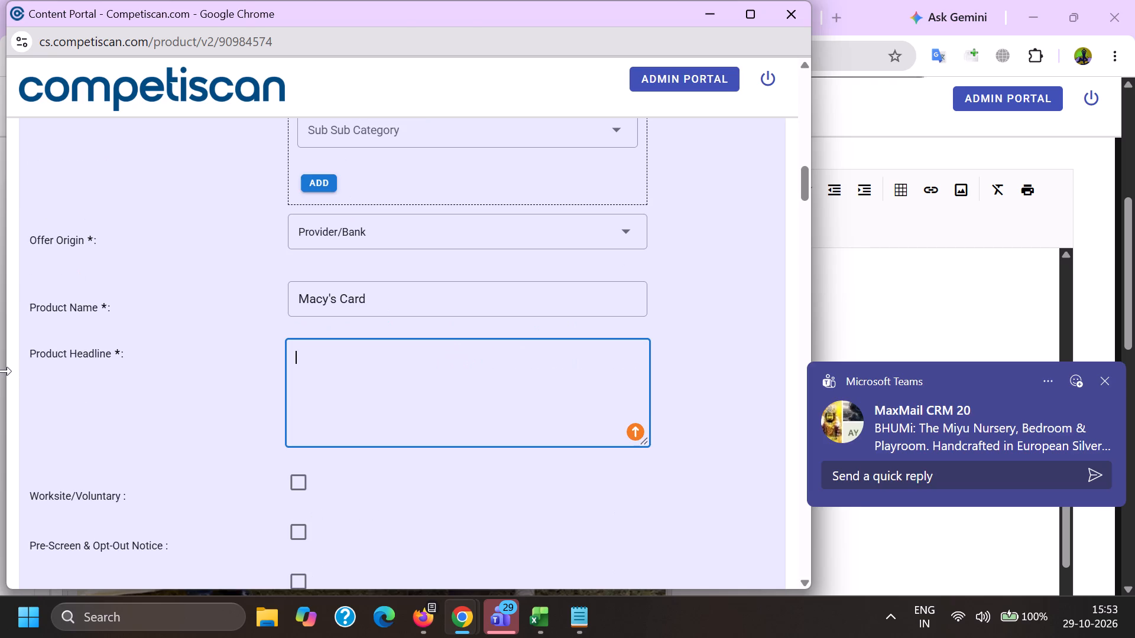
key("alt+Tab")
scroll(182, 369, "up", 13)
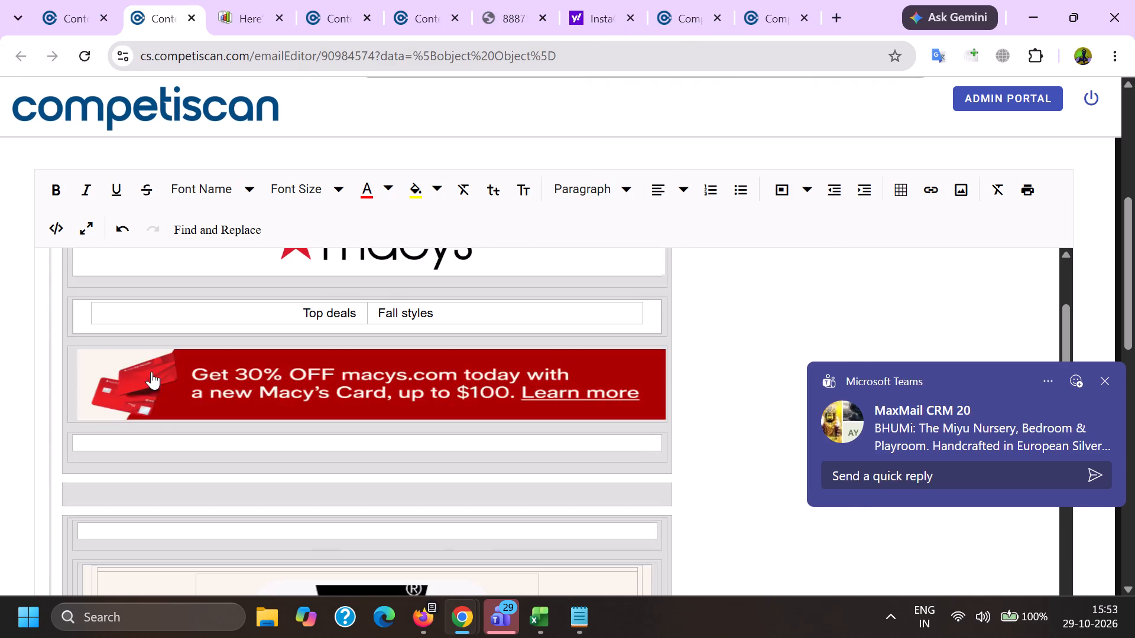
scroll(129, 338, "up", 3)
left_click_drag(97, 335, 314, 334)
key("ctrl+c")
key("ctrl+c")
key("alt+Tab")
left_click(320, 354)
key("ctrl+v")
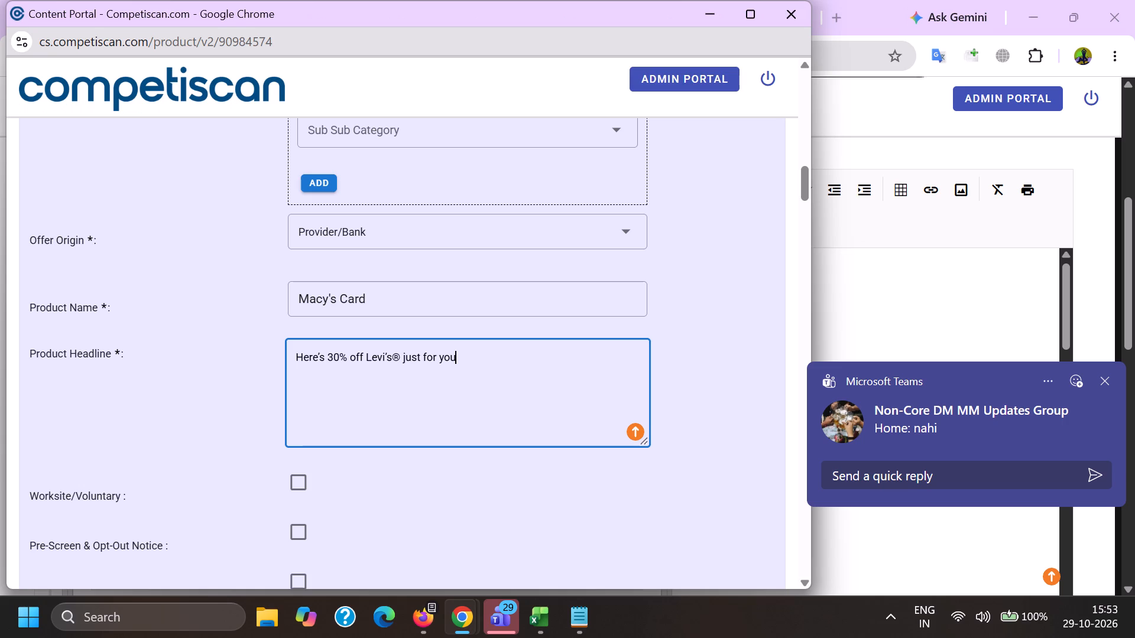
Remove the ® symbol from the product headline and end the sentence with a period and a space.
left_click(396, 356)
key("Right")
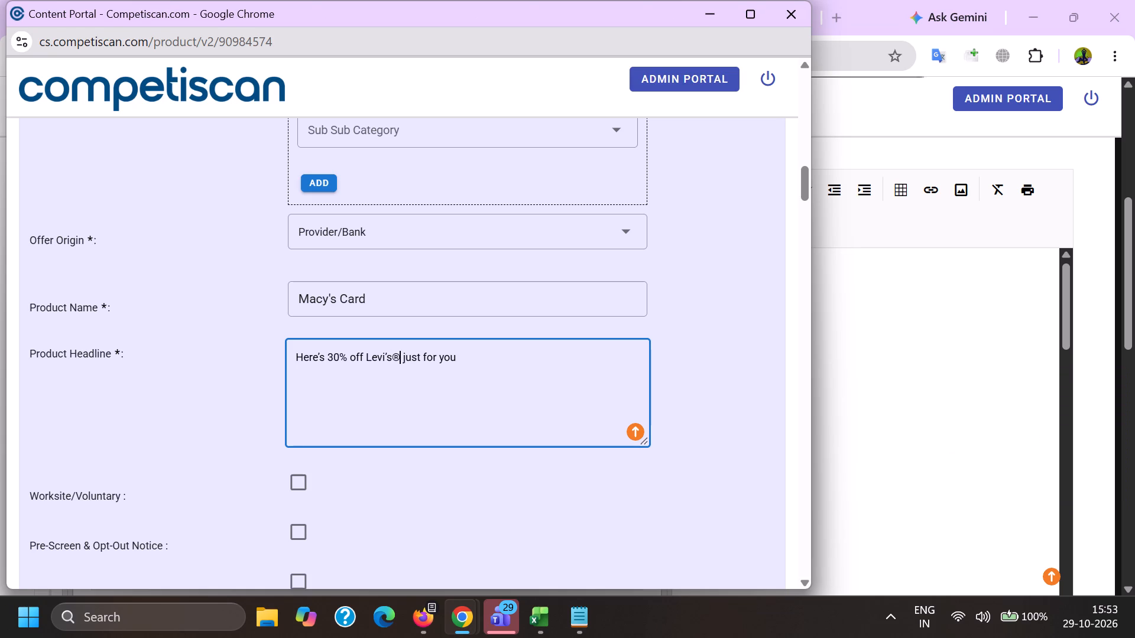
key("BackSpace")
left_click(495, 373)
key("period")
key("space")
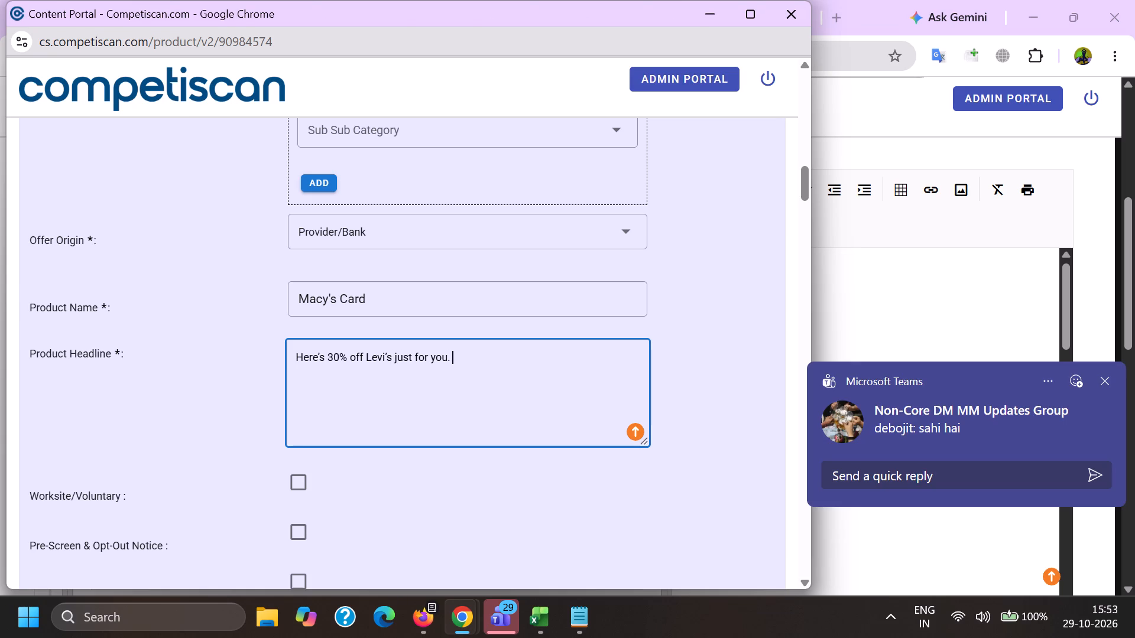
Look through the other open browser tabs for an earlier product entry to use as a reference.
key("alt+Tab")
left_click(771, 0)
scroll(653, 360, "up", 9)
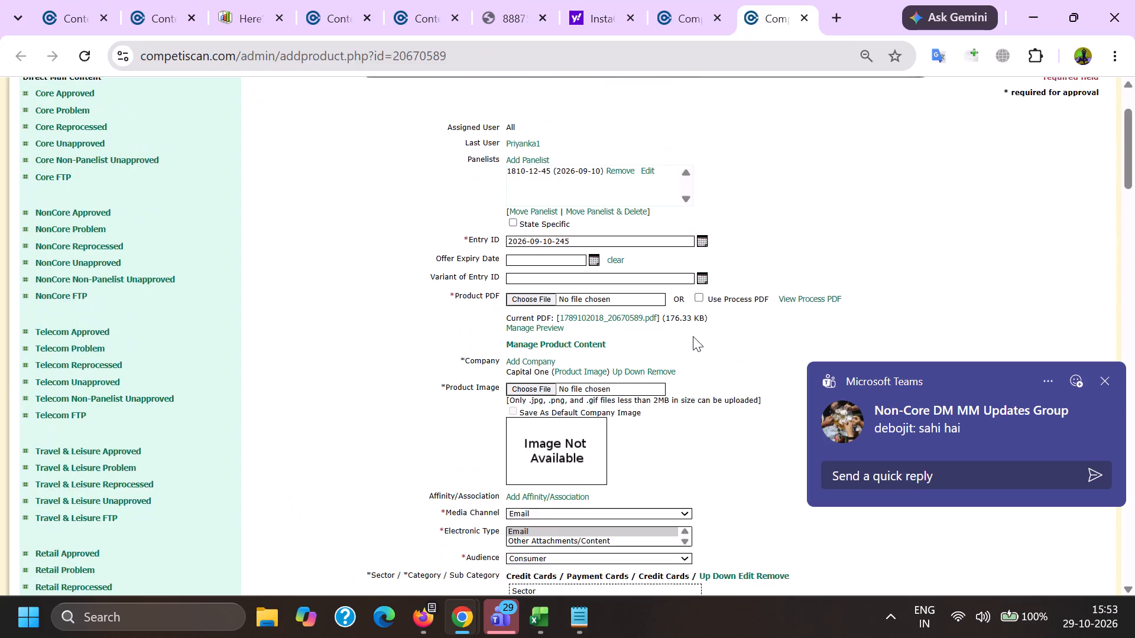
scroll(691, 333, "down", 3)
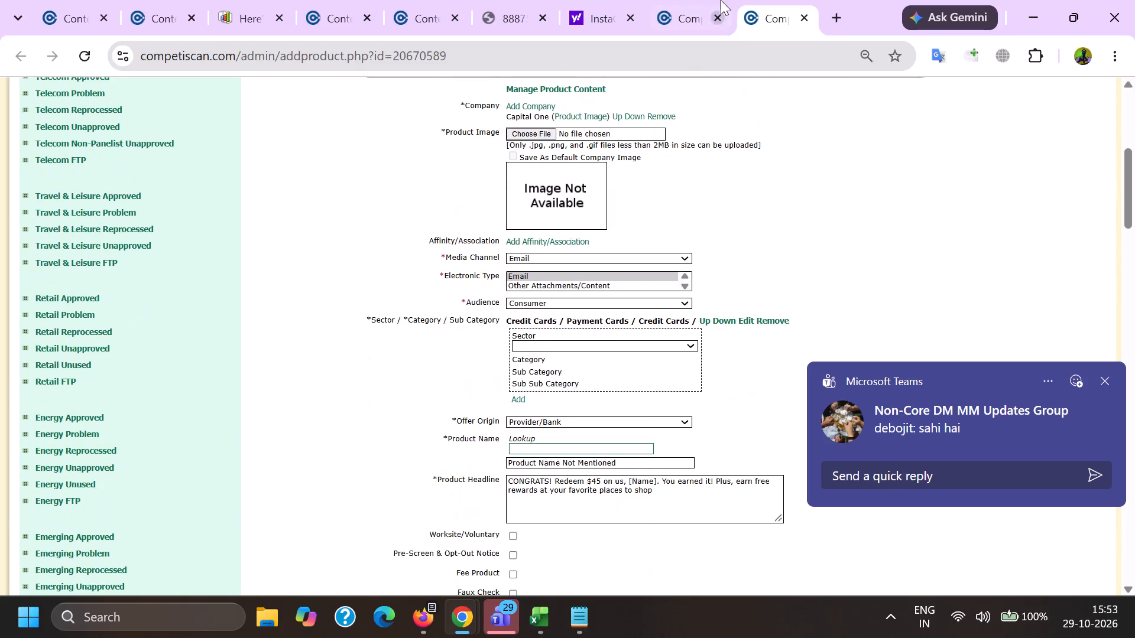
left_click(717, 0)
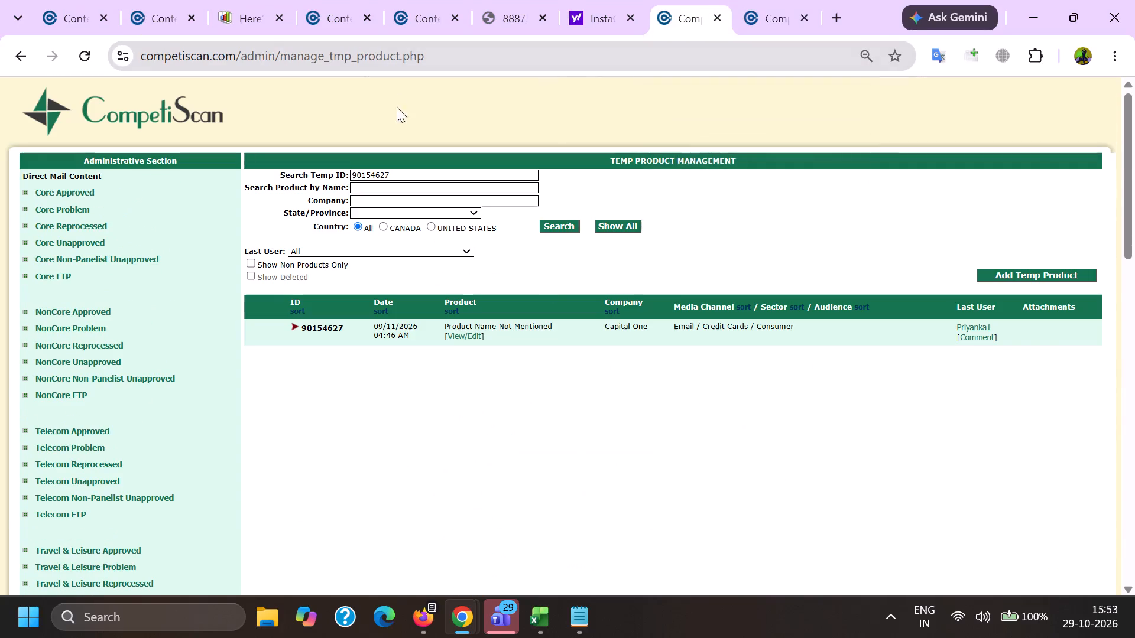
left_click(362, 0)
scroll(408, 262, "down", 4)
left_click(394, 0)
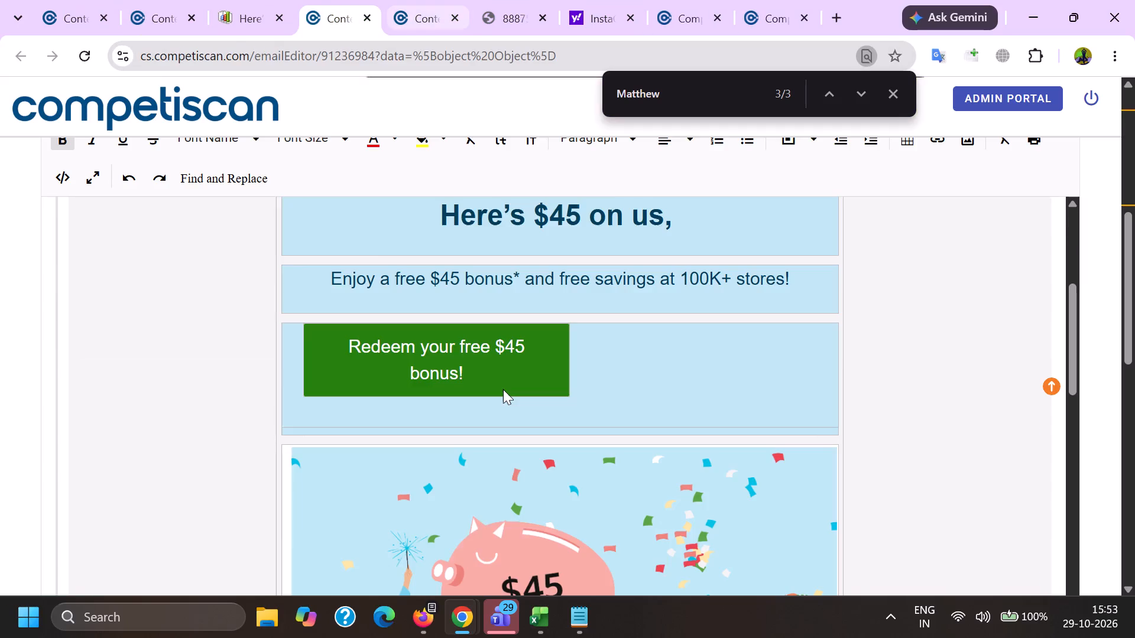
Copy the product link of email 90921856 from the may 26 sheet and open it over the Capital One product page.
left_click(544, 622)
left_click(678, 565)
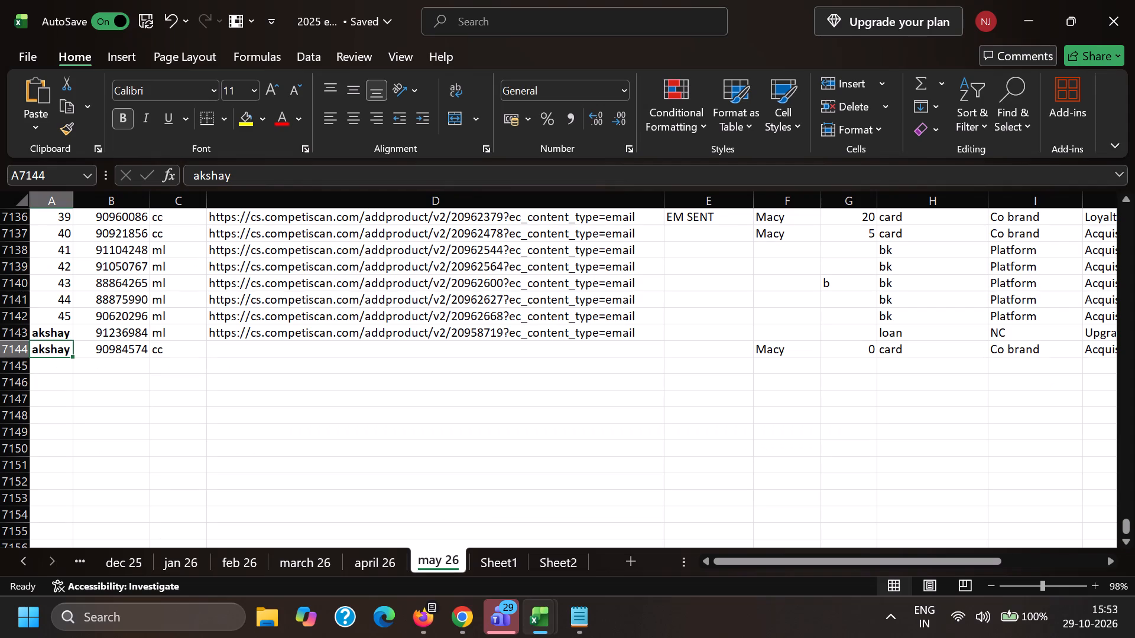
left_click(616, 329)
scroll(649, 291, "up", 1)
left_click(640, 282)
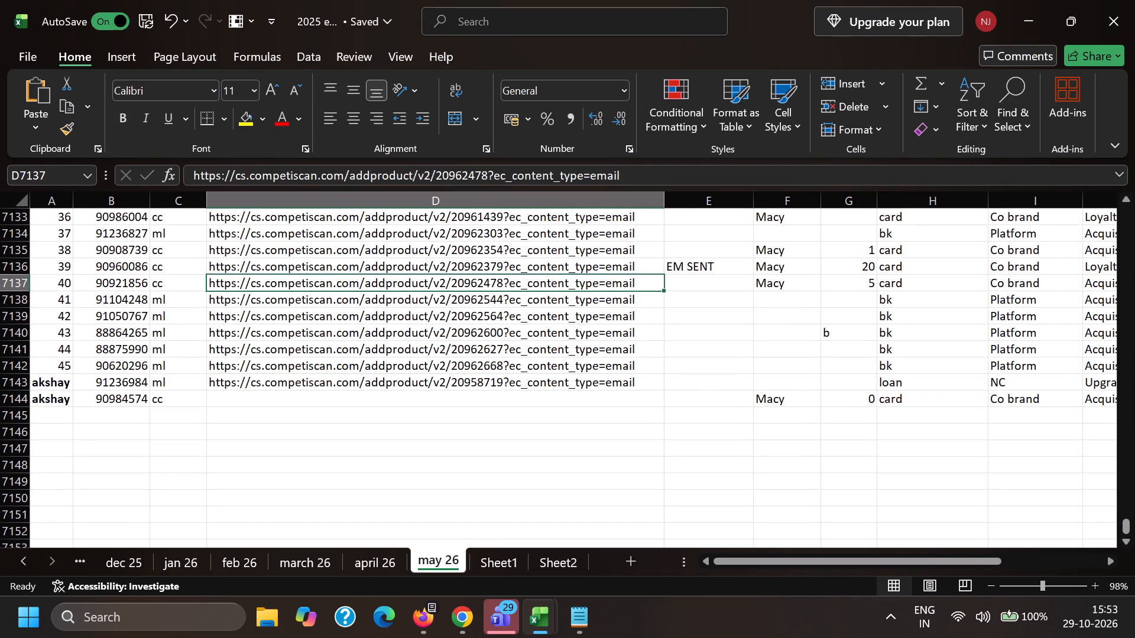
key("ctrl+c")
key("alt+Tab")
left_click(752, 0)
triple_click(734, 54)
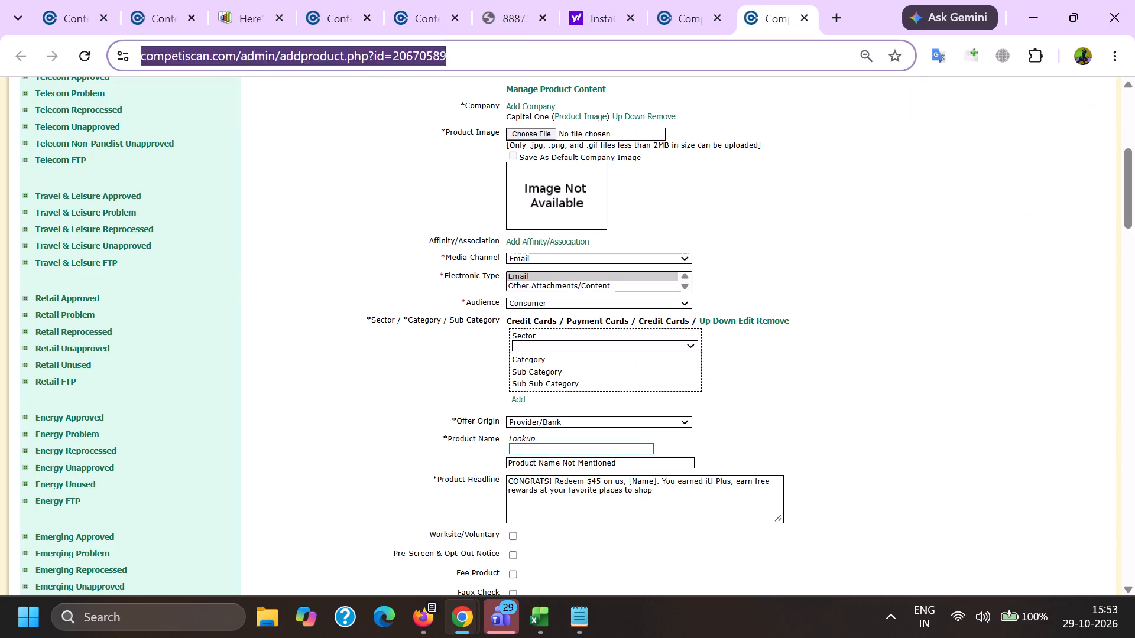
key("ctrl+v")
key("Return")
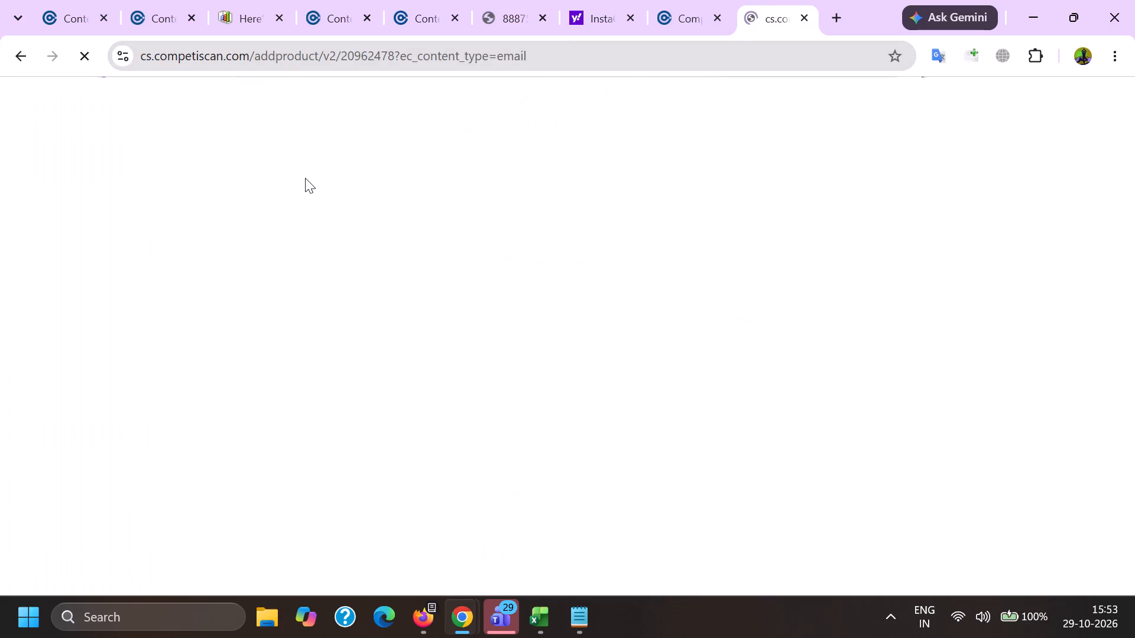
Return to the Macy's product entry 90984574 and set the response mechanism to URL/Website.
key("alt+Tab")
key("alt+Tab")
key("alt+Tab")
scroll(375, 243, "down", 3)
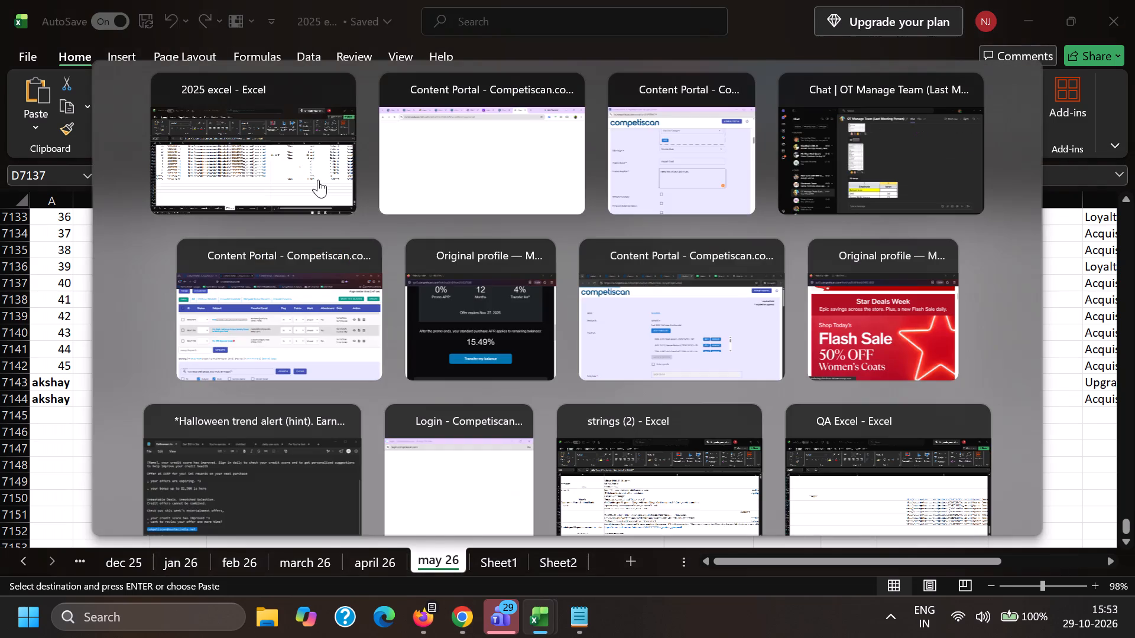
scroll(351, 418, "down", 1)
left_click(344, 398)
scroll(340, 240, "down", 8)
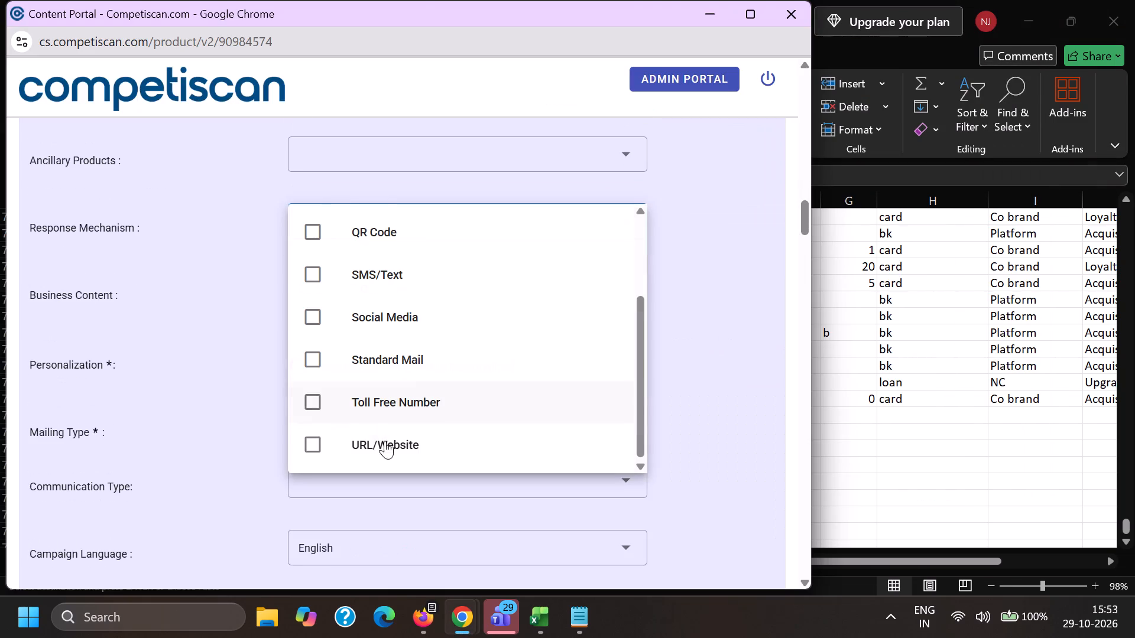
left_click(388, 454)
left_click_drag(131, 441, 178, 447)
Set the mailing type to Acquisition.
left_click(380, 428)
left_click_drag(362, 363, 361, 372)
left_click_drag(135, 440, 183, 451)
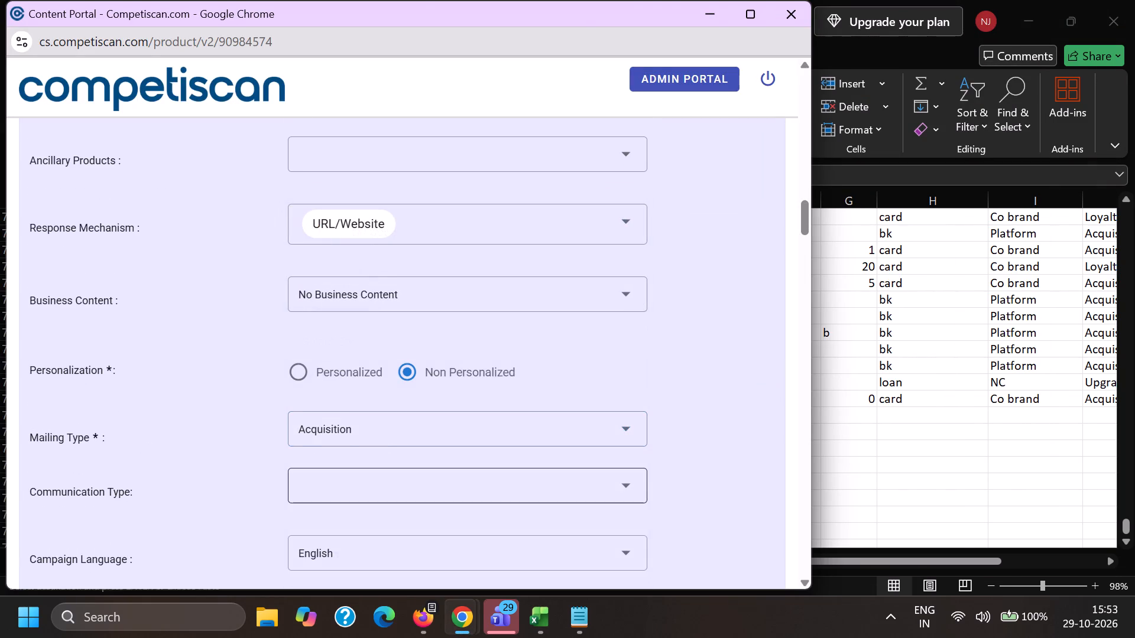
Select Bonuses/Contests/Incentives and Co-Brand as the communication types.
left_click(400, 481)
scroll(382, 275, "down", 2)
left_click(420, 441)
scroll(419, 440, "down", 3)
left_click(384, 524)
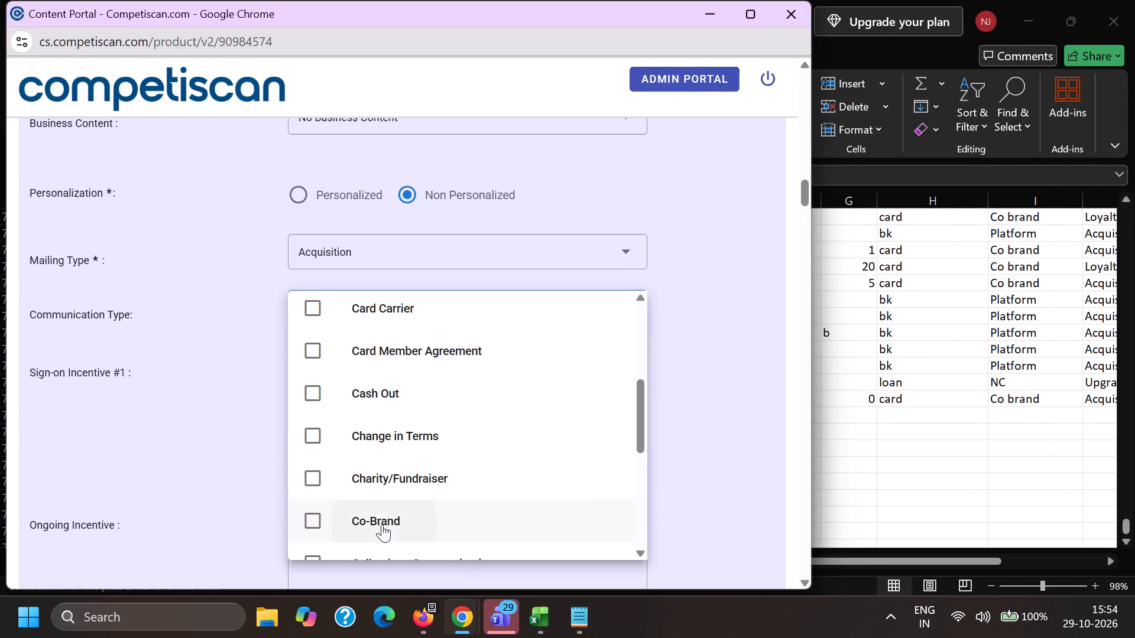
left_click_drag(224, 487, 234, 480)
Set Sign-on Incentive Type #1 to Coupon/Discount.
scroll(266, 340, "down", 2)
left_click(361, 499)
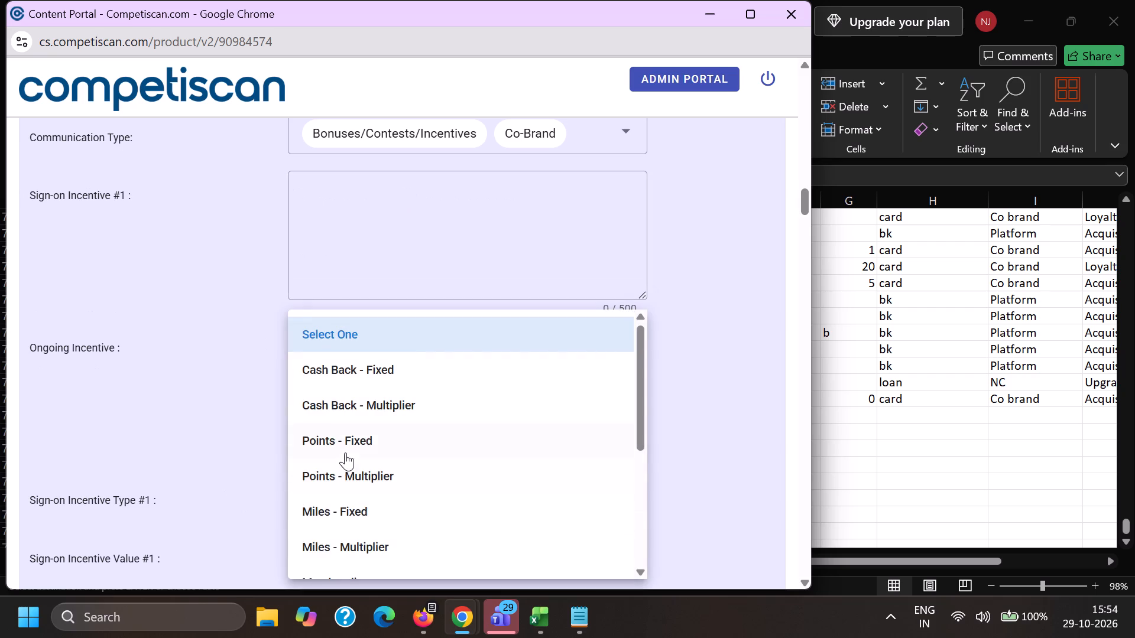
scroll(355, 413, "down", 1)
scroll(365, 529, "down", 2)
left_click(356, 447)
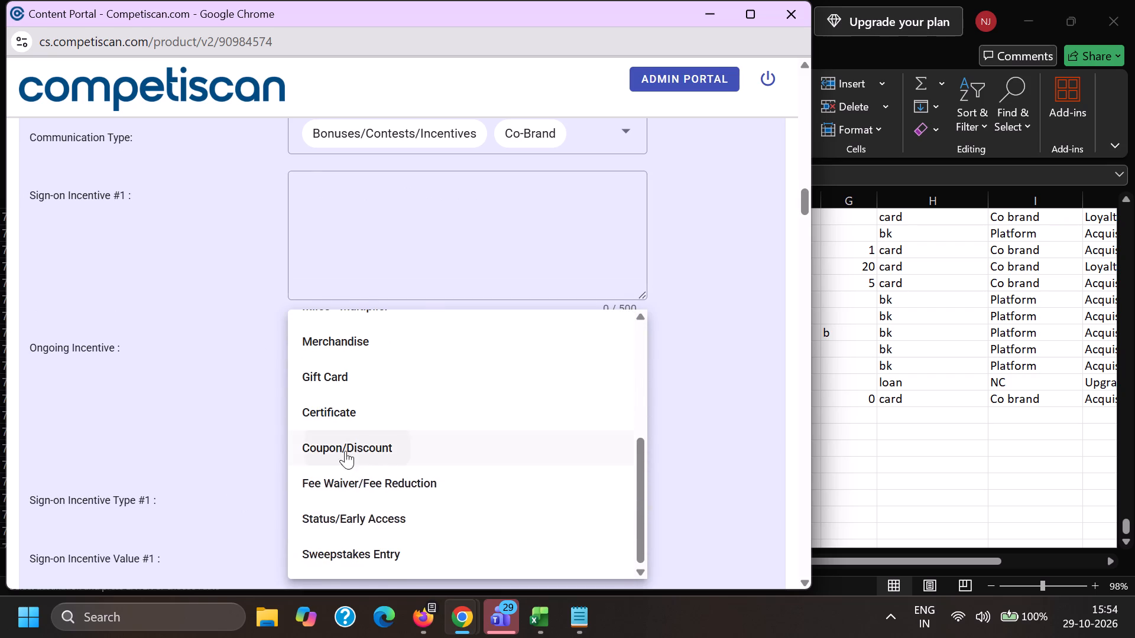
left_click_drag(252, 455, 266, 459)
Set Sign-on Incentive Value #1 to 30.00.
left_click(355, 543)
key("3")
key("0")
key("period")
key("0")
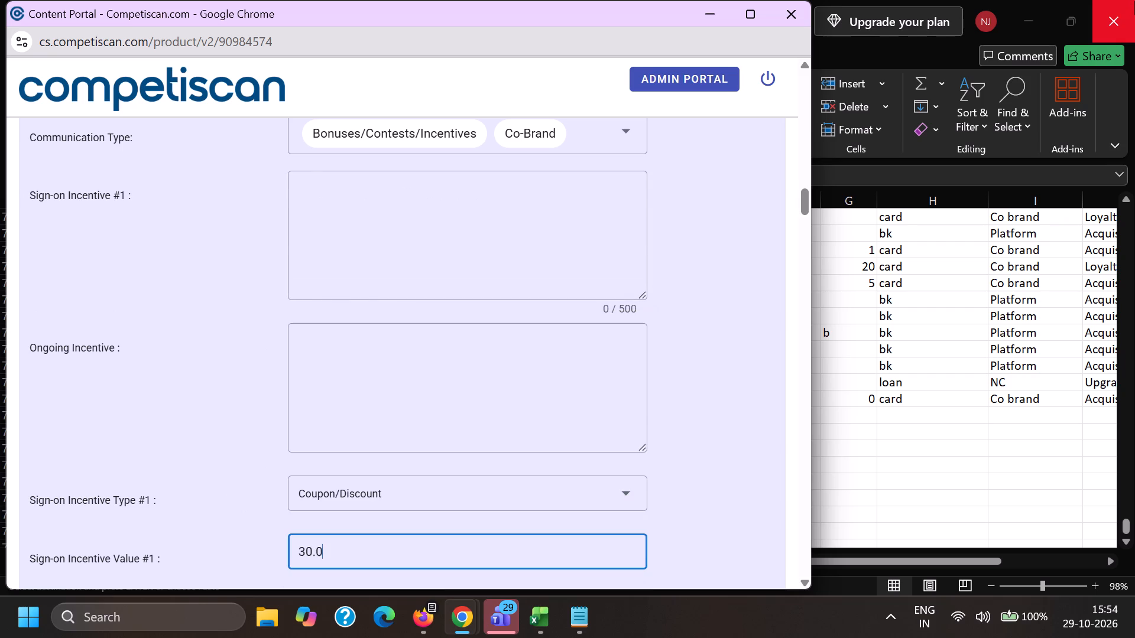
key("0")
Set Sign-on Max award #1 to 30.00.
key("Tab")
key("Tab")
key("Tab")
key("3")
key("0")
key("period")
key("0")
key("0")
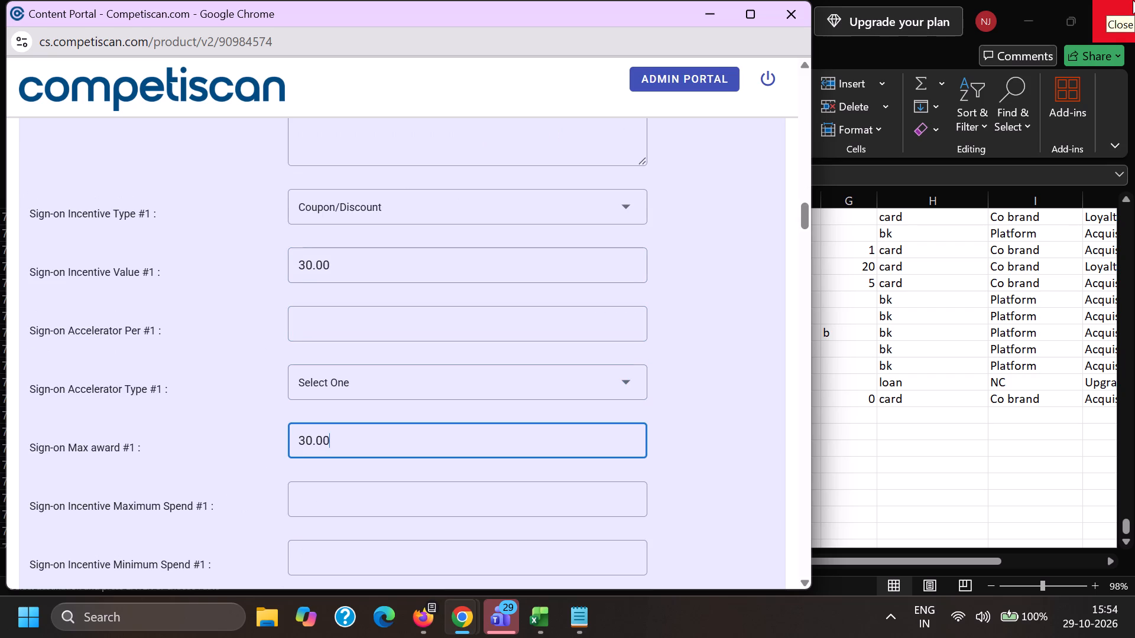
Copy "Get 30% OFF macys.com today with a new Macy's Card, up to $100" from product 20962478 and append it to entry 90984574's Product Headline.
key("alt+Tab")
key("alt+Tab")
scroll(1018, 3, "down", 5)
scroll(631, 291, "down", 5)
scroll(556, 236, "down", 4)
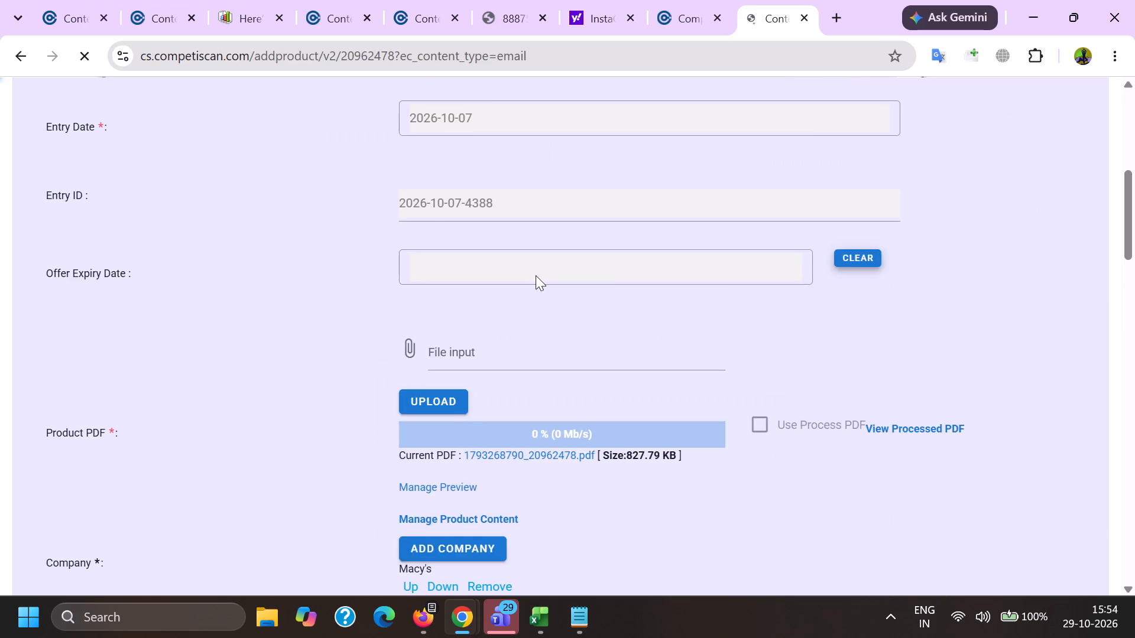
scroll(536, 275, "down", 10)
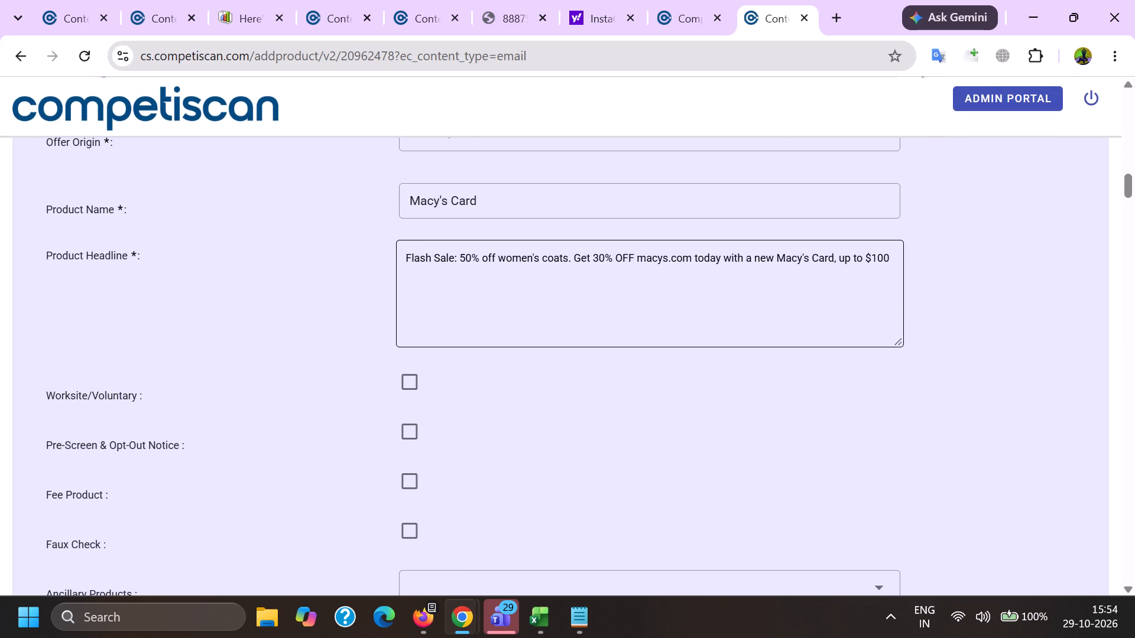
left_click(581, 254)
left_click_drag(580, 255, 591, 265)
left_click(883, 258, "shift")
key("ctrl+c")
key("alt+Tab")
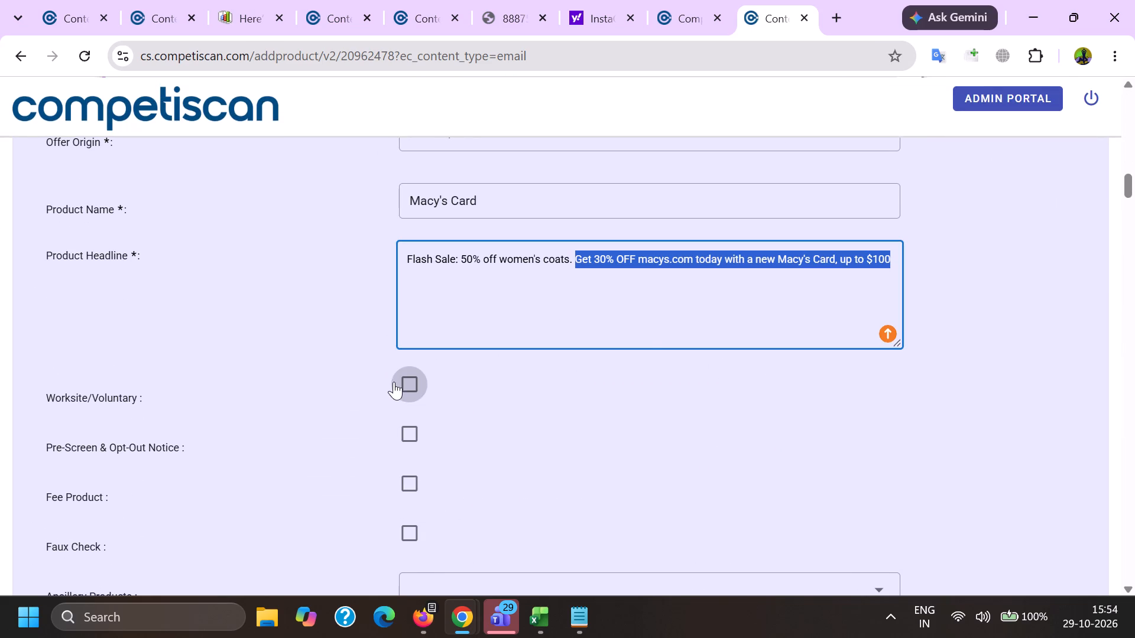
scroll(413, 354, "up", 11)
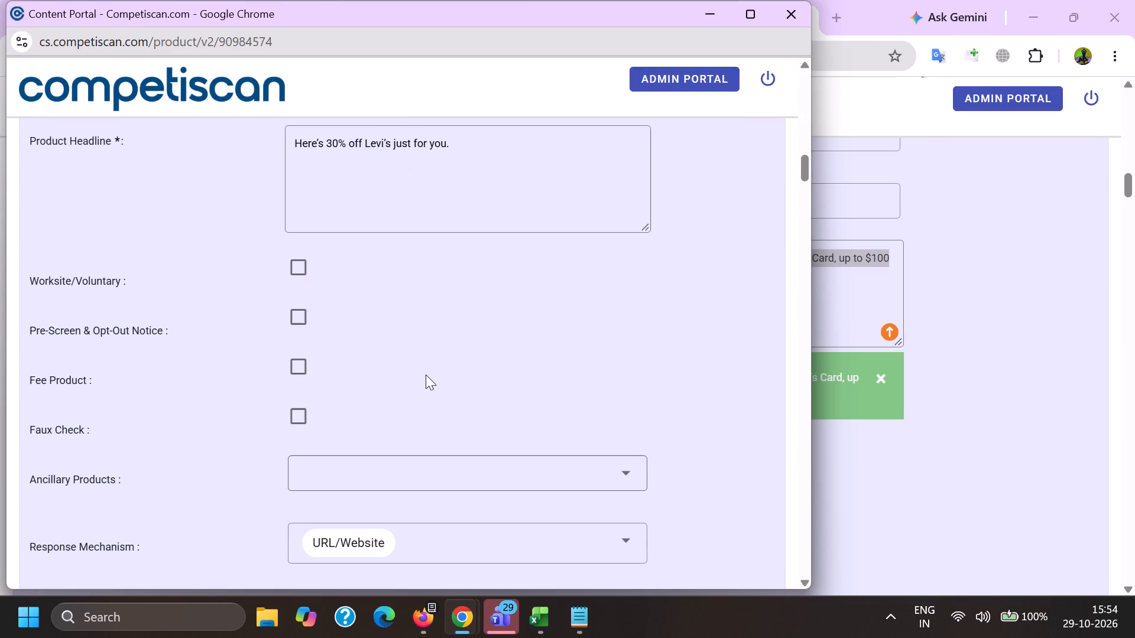
left_click(495, 172)
key("ctrl+v")
Fill Sign-on Incentive #1 with "30% OFF macys.com today with a new Macy's Card, up to $100", removing the leading "Get".
scroll(388, 285, "down", 4)
scroll(358, 395, "down", 2)
left_click(343, 379)
key("ctrl+v")
left_click_drag(320, 351, 120, 345)
key("BackSpace")
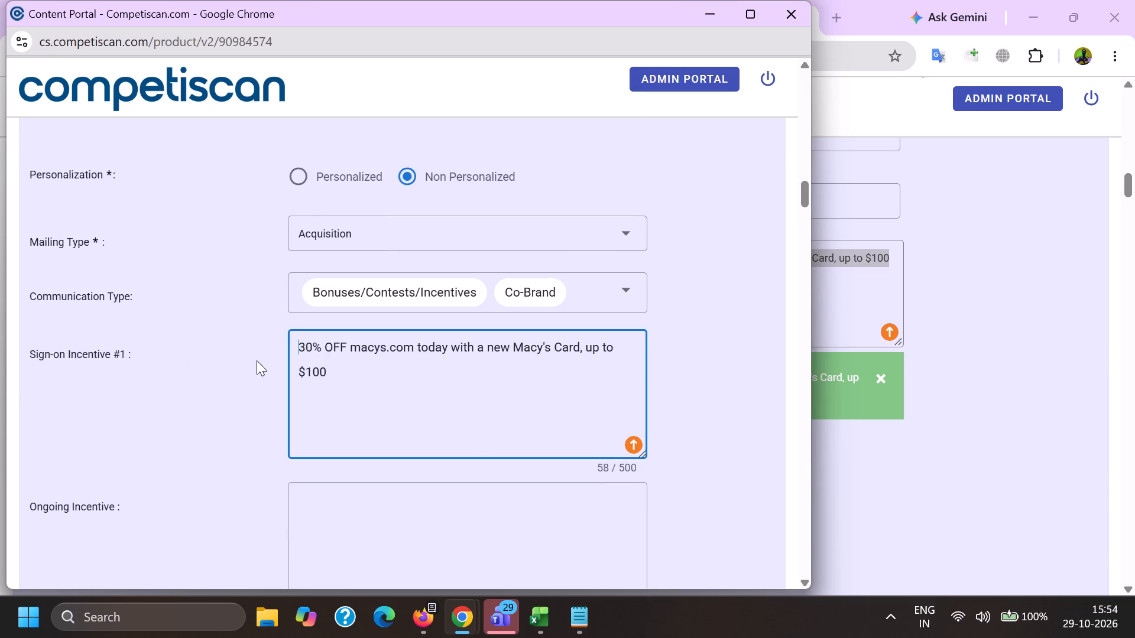
Set the payment card Application Type to Invitation to Apply.
scroll(328, 354, "down", 20)
scroll(328, 354, "down", 9)
left_click(334, 401)
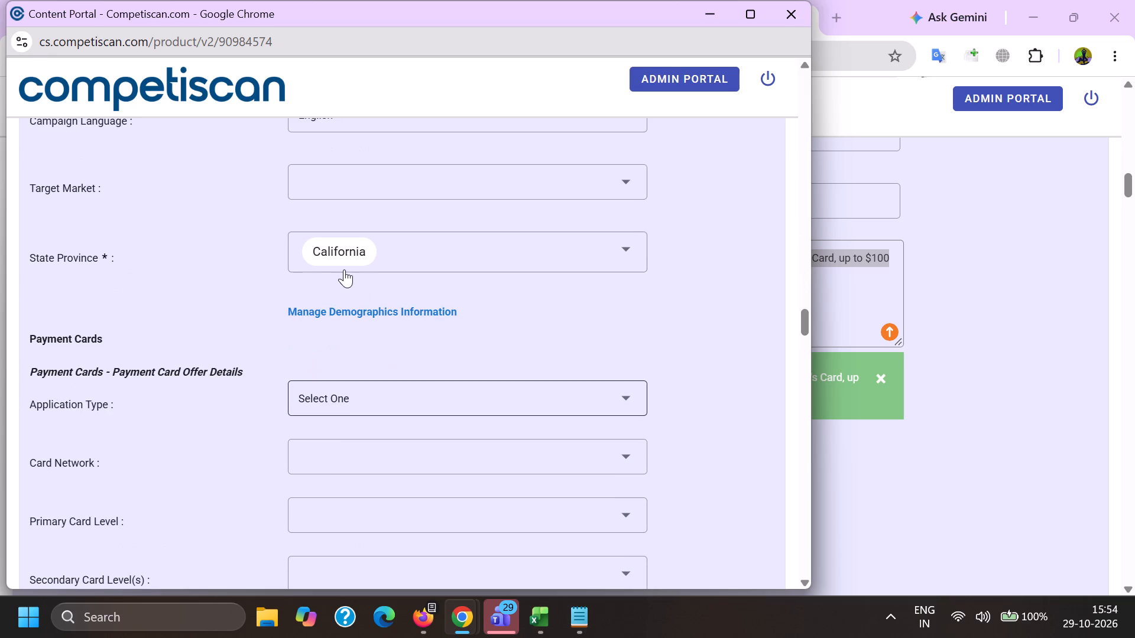
scroll(344, 269, "down", 1)
left_click(374, 383)
left_click_drag(221, 373, 253, 379)
left_click(337, 405)
Set the Primary Card Level to Not Mentioned.
scroll(356, 271, "down", 1)
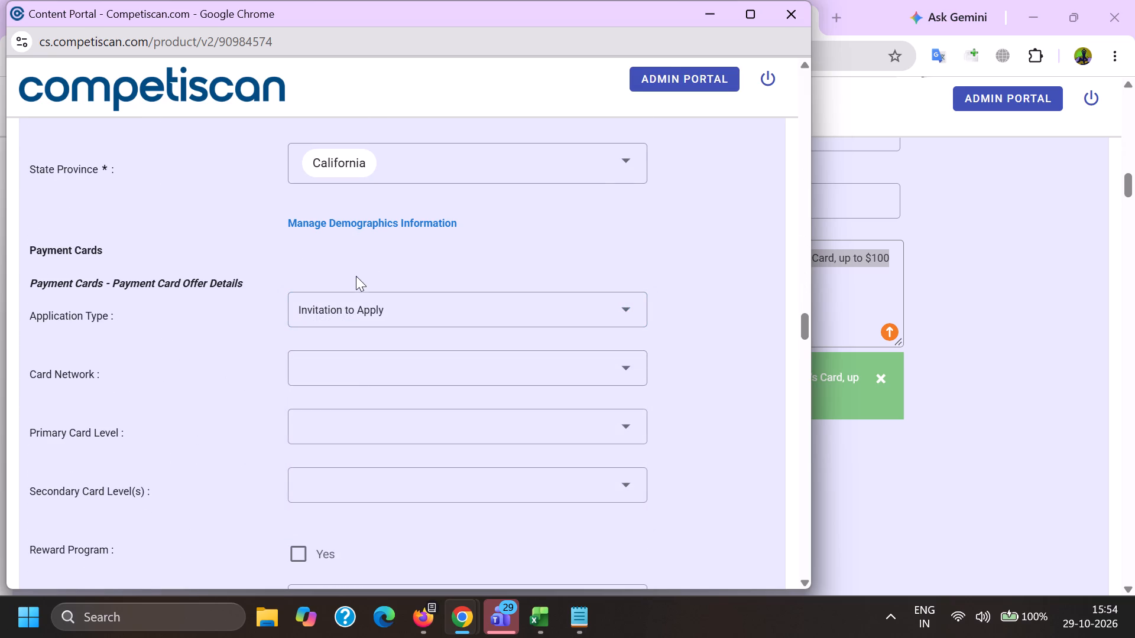
left_click(320, 344)
scroll(326, 248, "down", 1)
left_click(373, 480)
left_click_drag(264, 454, 255, 454)
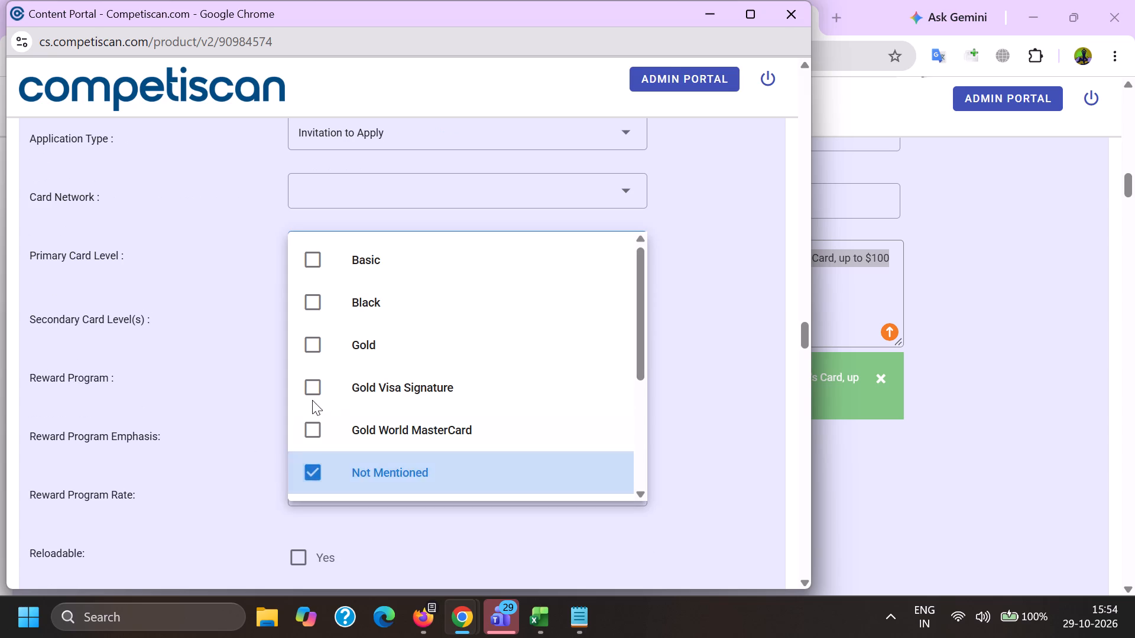
Mark Reward Program as Yes and set the Reward Program Emphasis to Points.
left_click_drag(297, 380, 300, 386)
left_click(349, 438)
left_click(359, 526)
double_click(232, 511)
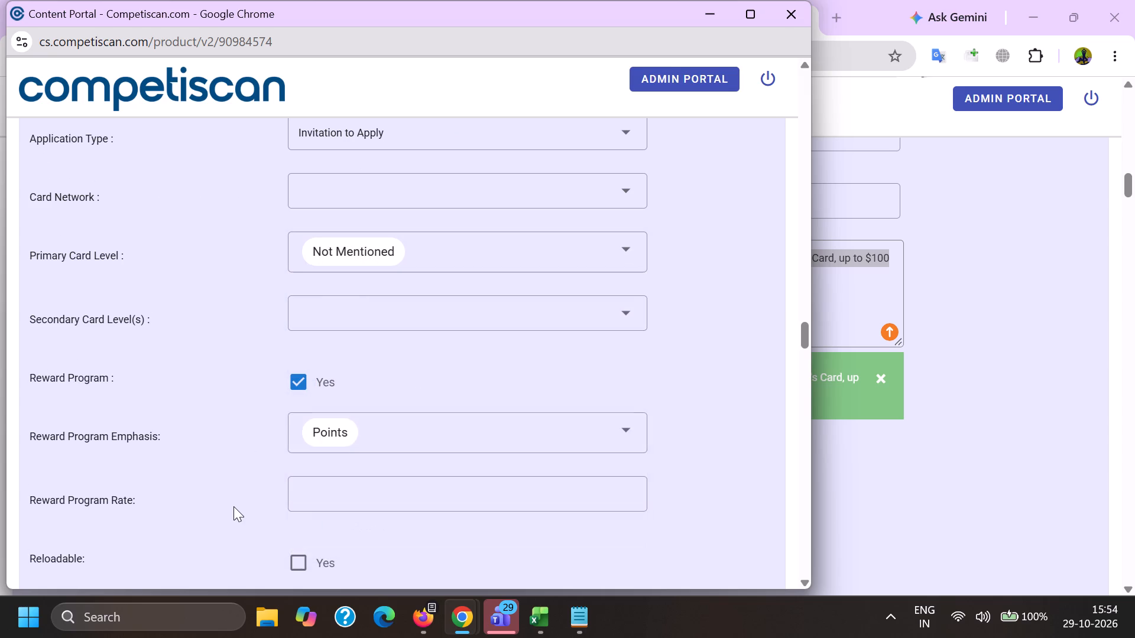
Mark Credit Card Mentioned in the Non-Profit/Consumer Services/Retail credit section and submit the product entry.
key("End")
scroll(249, 483, "down", 4)
left_click_drag(298, 303, 299, 315)
left_click(334, 572)
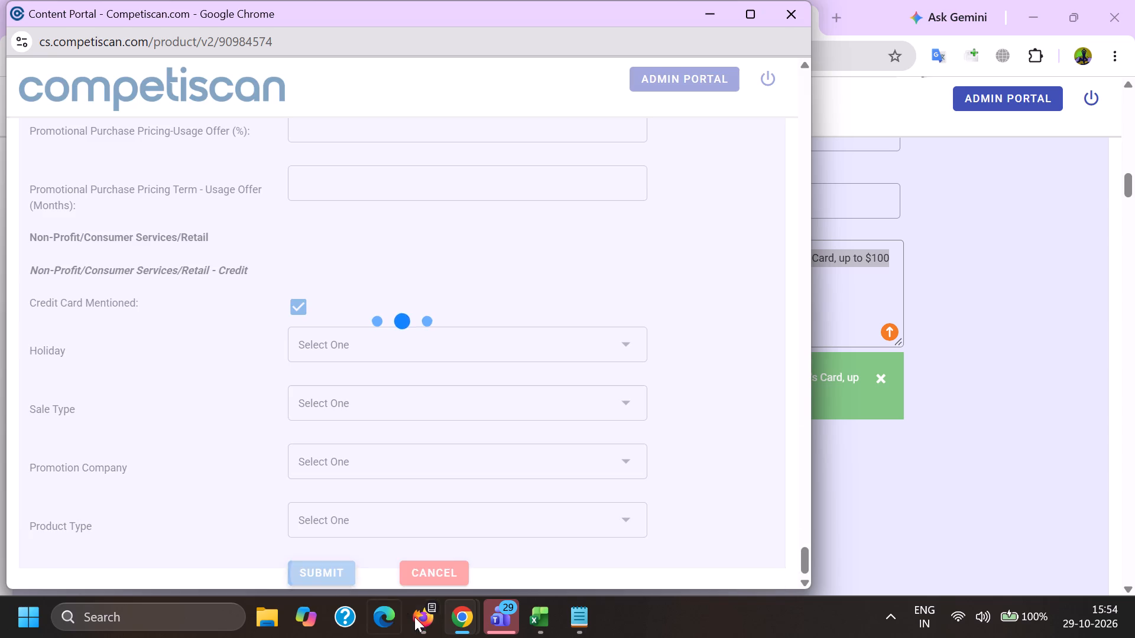
Switch to the incognito browser window, open the unpublished electronic content list and close the old product pages.
left_click(462, 630)
left_click(539, 536)
left_click(59, 0)
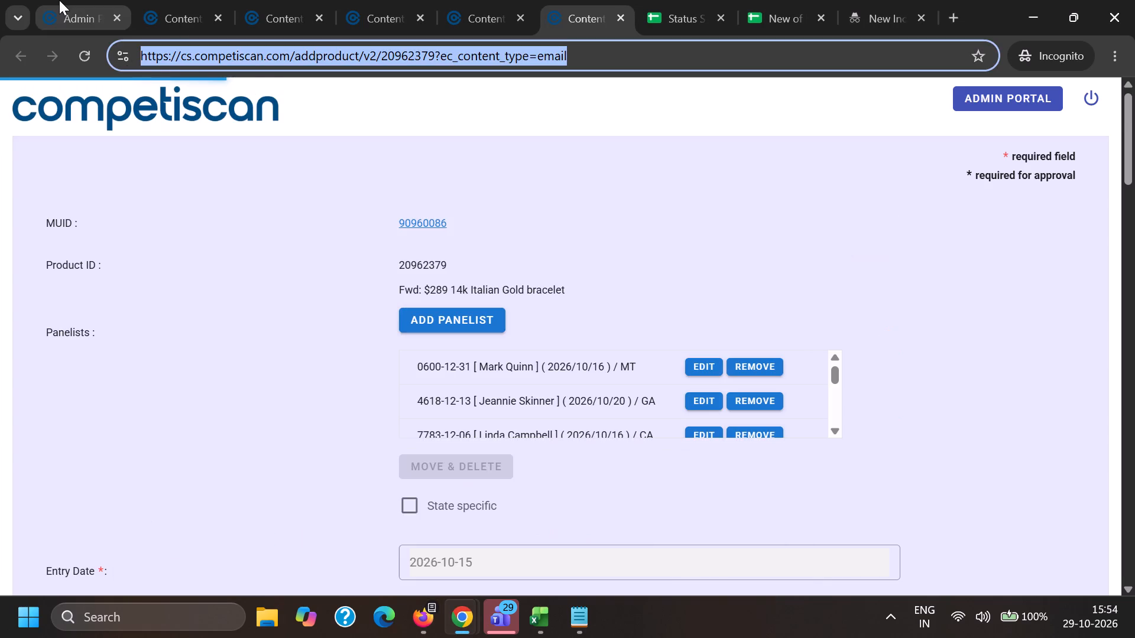
scroll(193, 310, "up", 1)
left_click(85, 200)
left_click(202, 0)
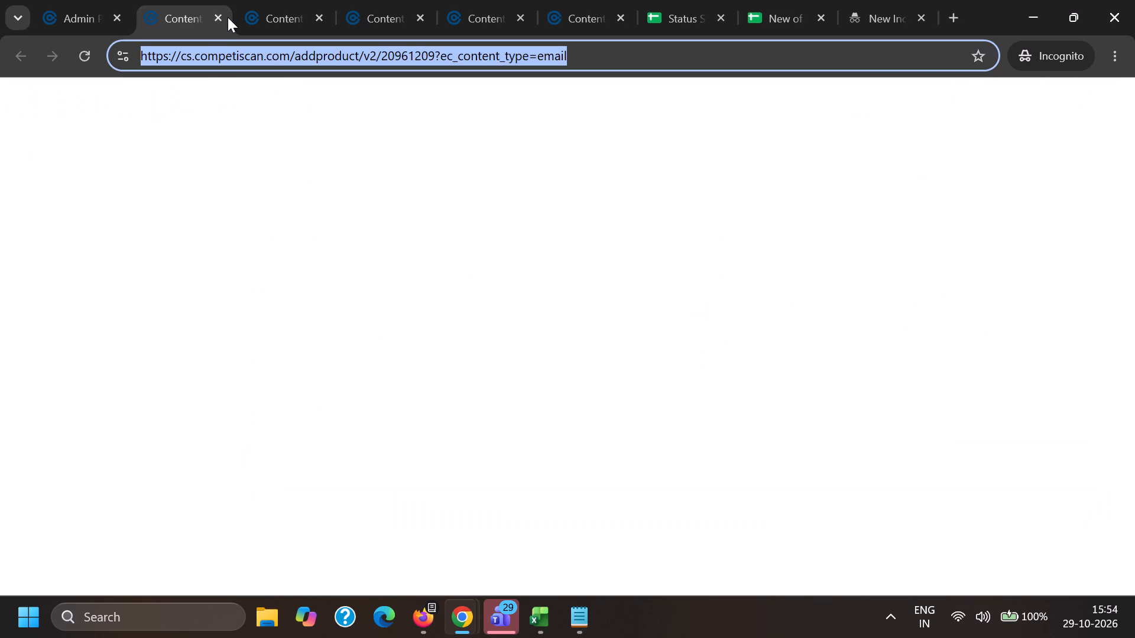
triple_click(213, 18)
left_click(213, 17)
left_click(212, 16)
left_click(212, 16)
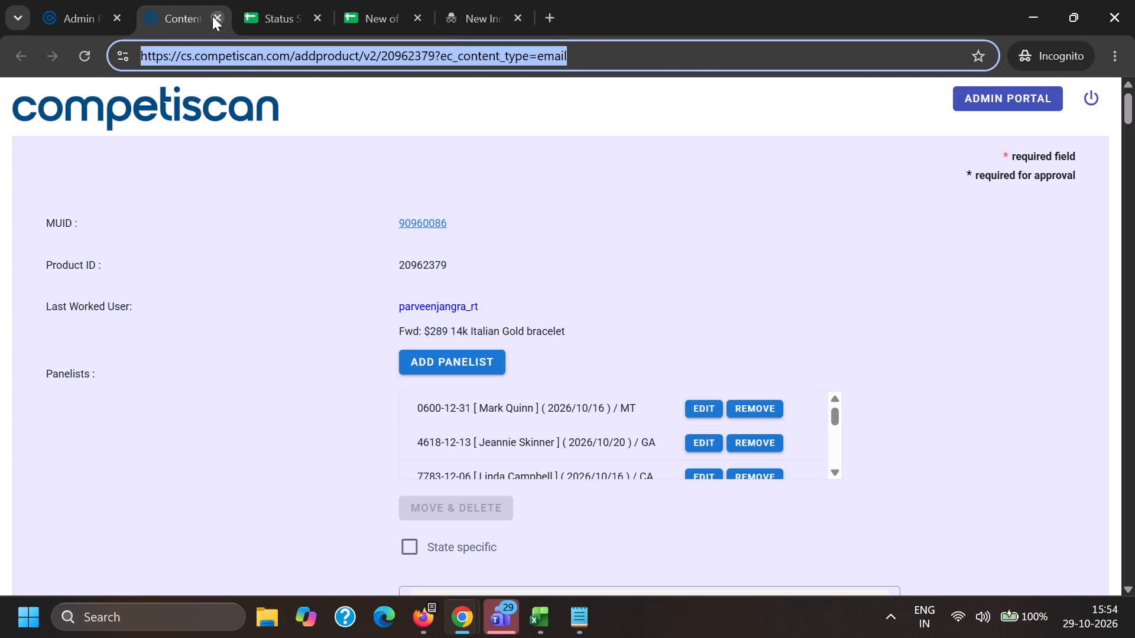
left_click(168, 0)
Search unpublished electronic content with the advanced filter and open the Macy's Card product with MUID 90984574.
left_click(115, 0)
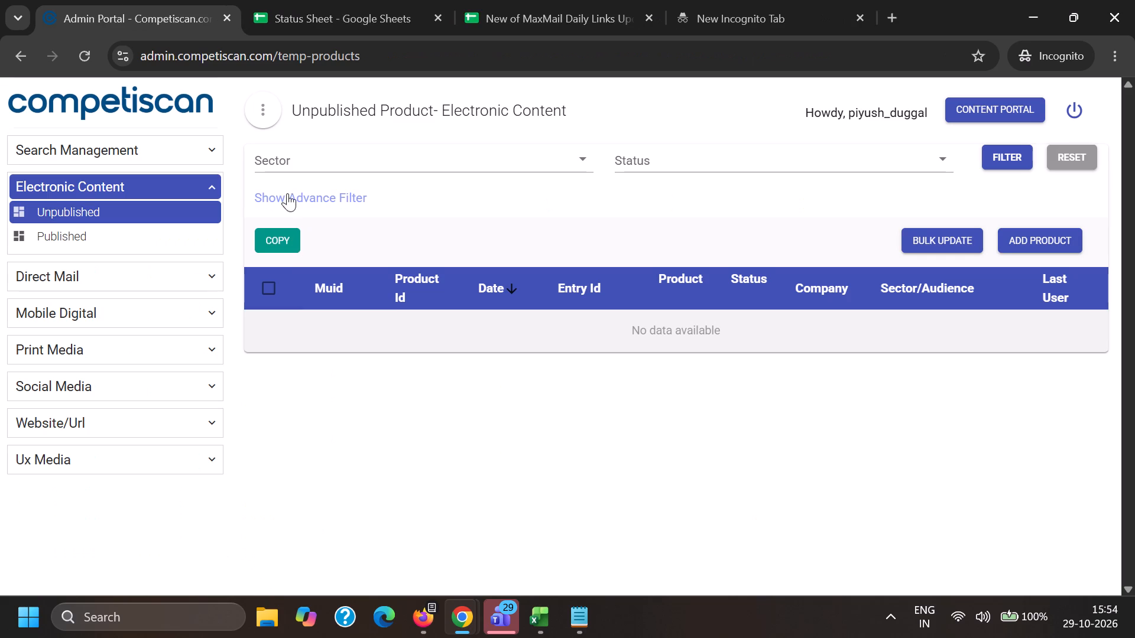
left_click(287, 192)
left_click(285, 392)
scroll(325, 275, "down", 2)
left_click(287, 373)
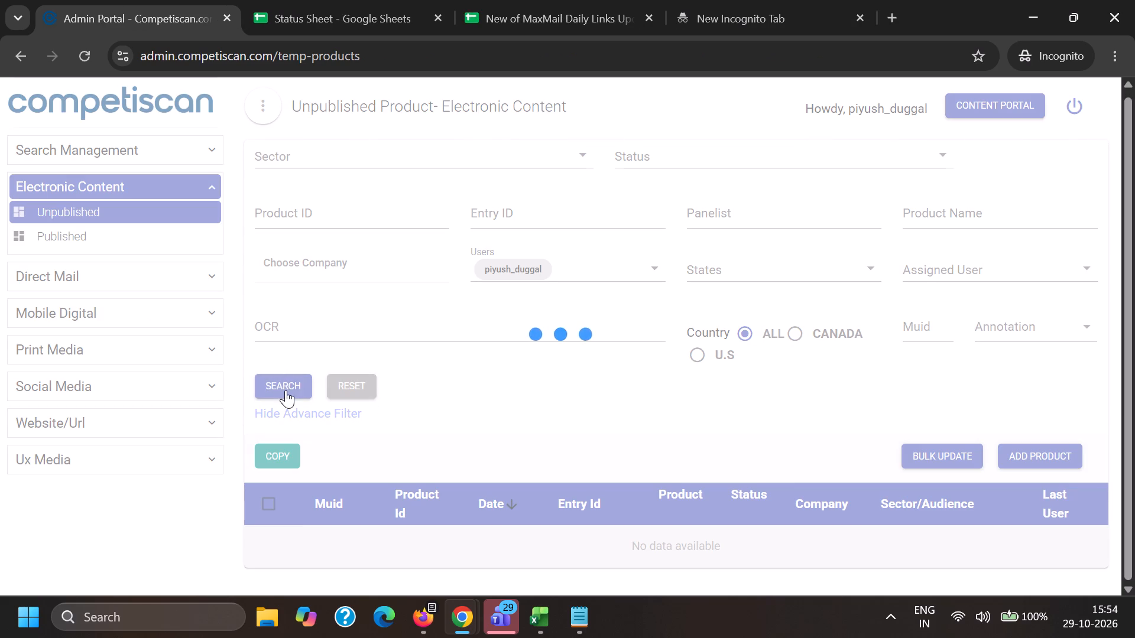
triple_click(285, 390)
double_click(285, 389)
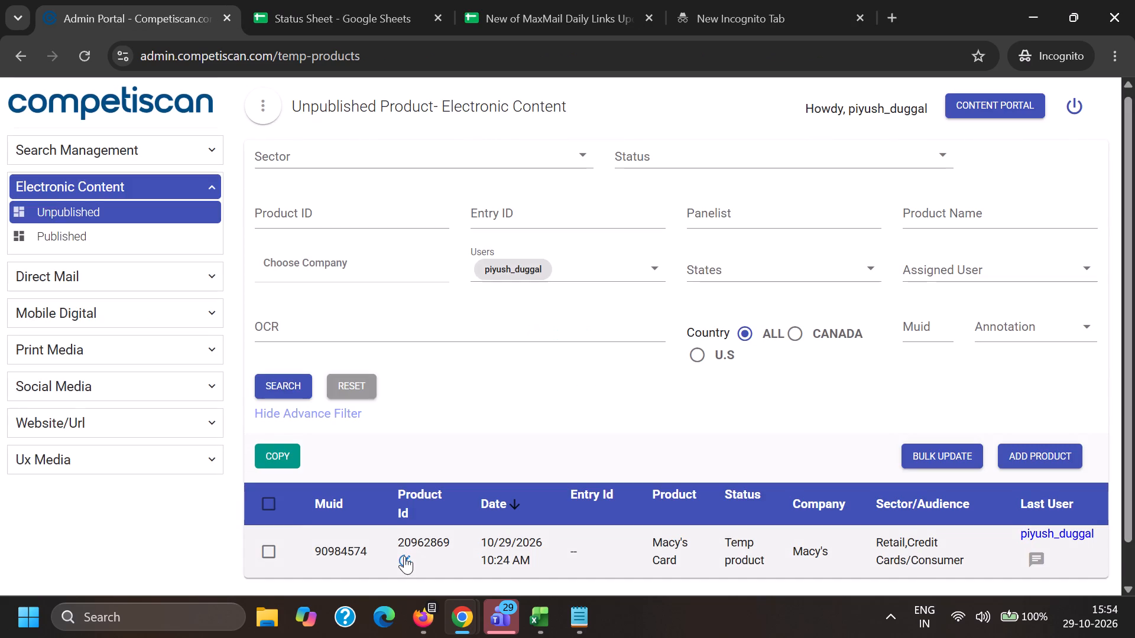
left_click(404, 556, "ctrl")
Copy the link of product 20962869 into column D of the 90984574 row in the Excel may 26 sheet.
left_click_drag(273, 0, 277, 9)
triple_click(316, 62)
key("ctrl+c")
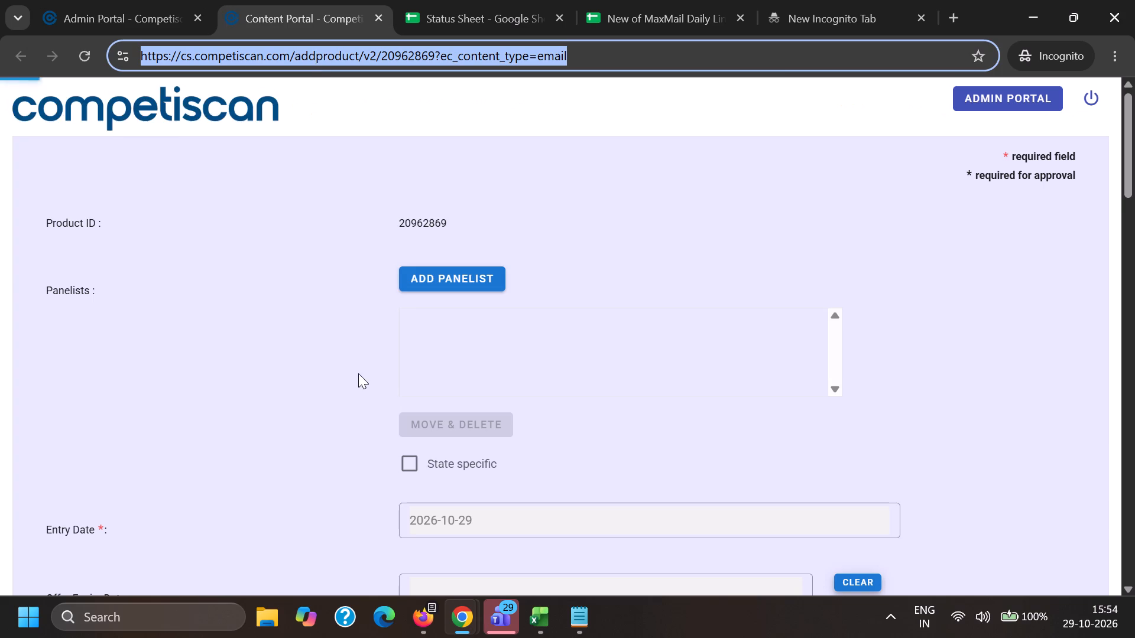
key("alt+Tab")
key("Tab")
key("alt+Tab")
key("alt+Tab")
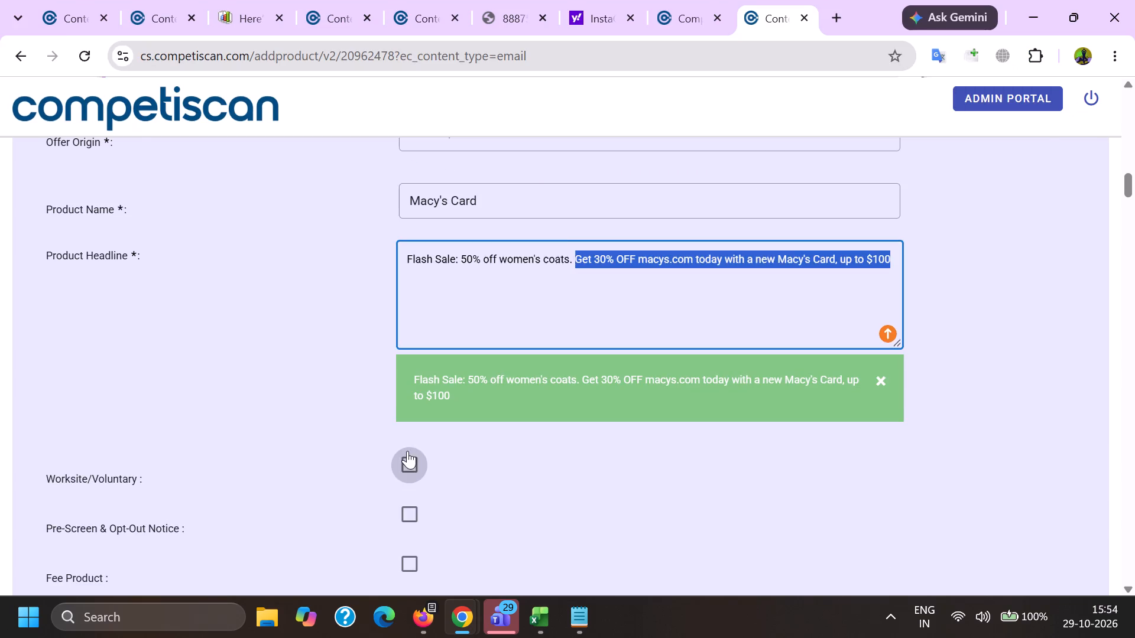
key("alt+Tab")
key("alt+Tab")
key("alt+Tab")
left_click(251, 394)
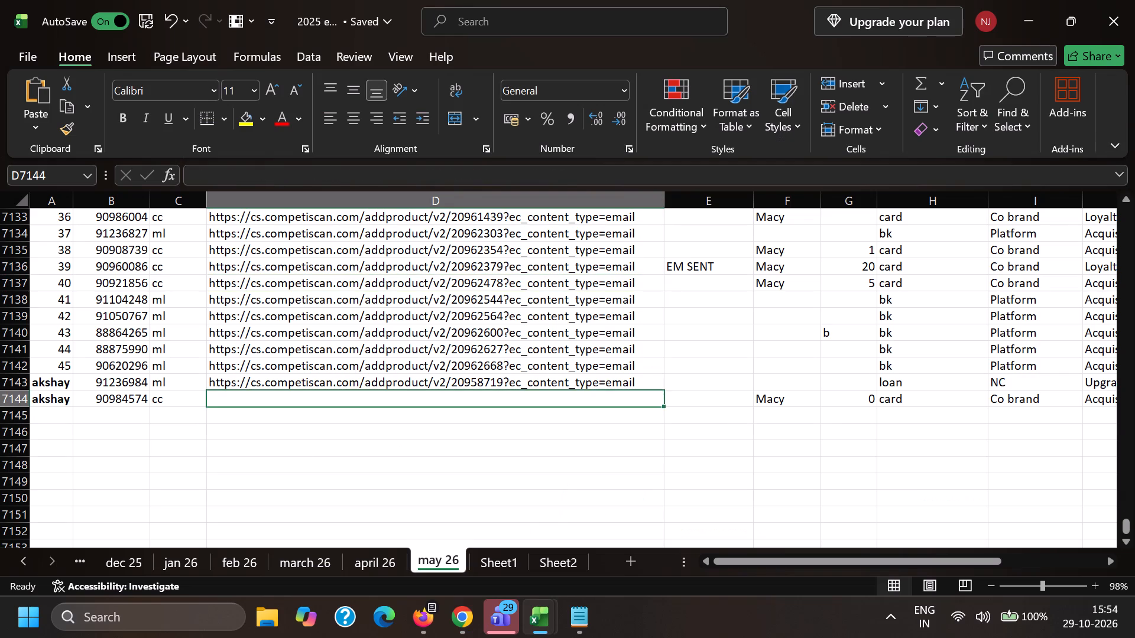
key("ctrl+v")
left_click(299, 457)
Return to the 90984574 entry form in Chrome and acknowledge the submission message.
key("alt+Tab")
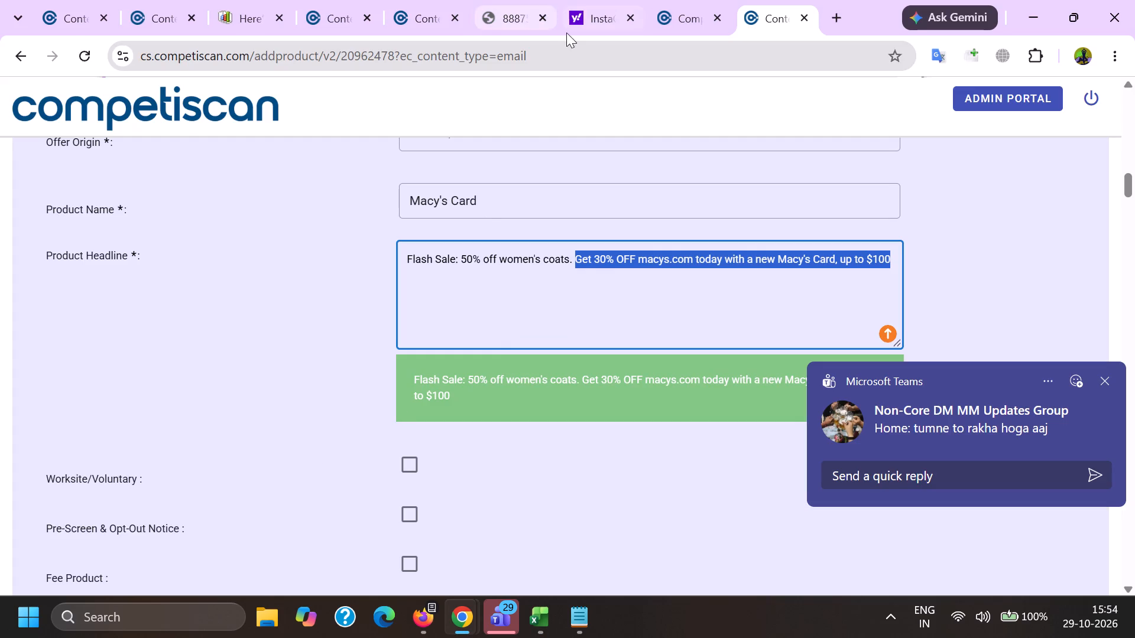
key("alt+Tab")
key("alt+Tab")
left_click(533, 368)
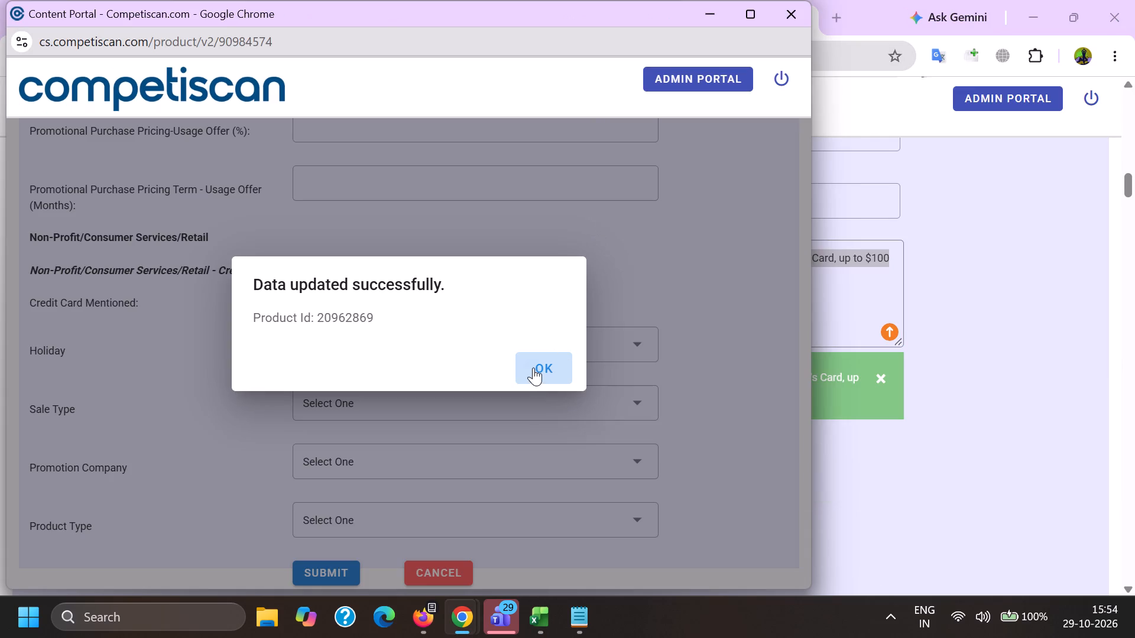
Switch back to product 20962869 in the incognito window and open its processed PDF.
left_click(468, 626)
left_click(609, 510)
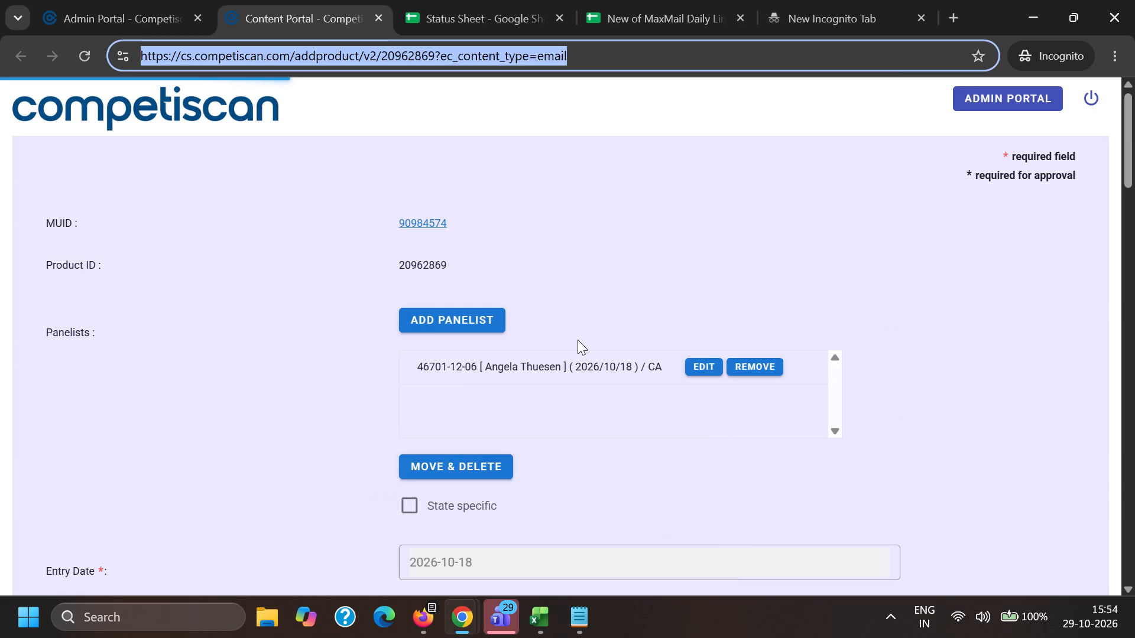
scroll(579, 338, "down", 4)
left_click(894, 380, "ctrl")
Go to the Status Sheet and find the October 2026 entries far down the New Entry Status Sheet.
left_click(607, 0)
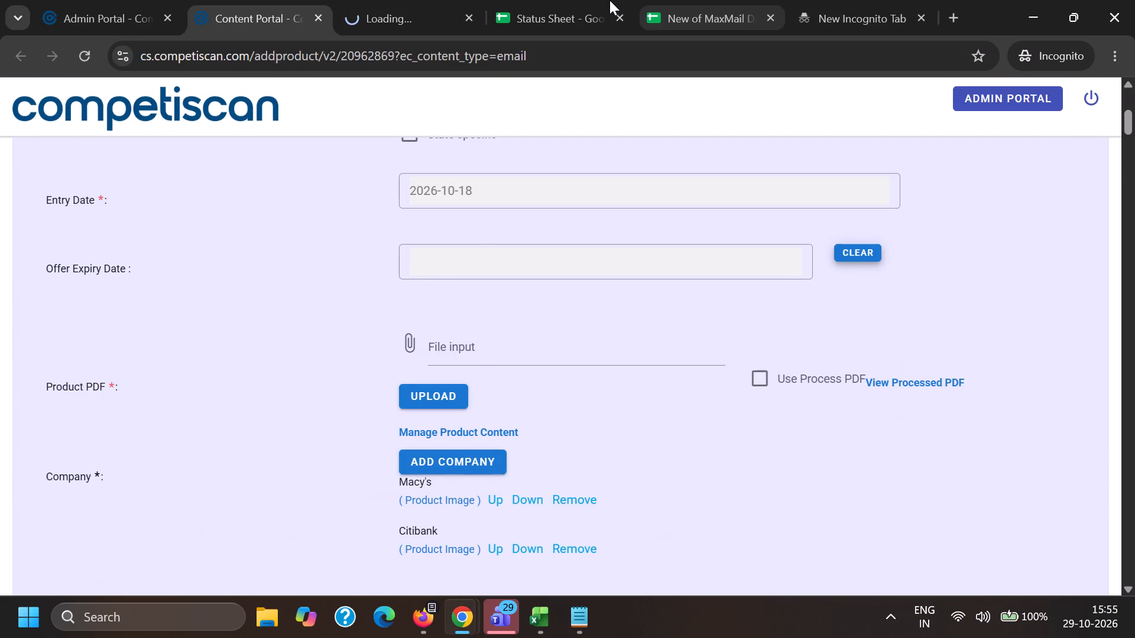
left_click_drag(1133, 262, 1134, 478)
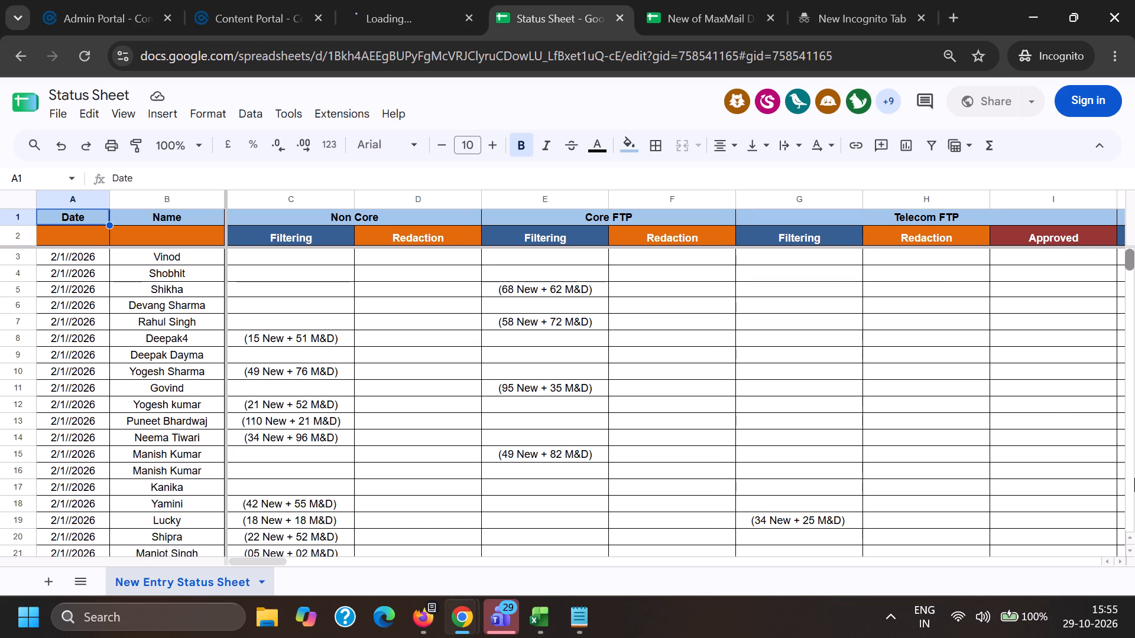
left_click_drag(1134, 478, 1131, 514)
left_click(39, 505)
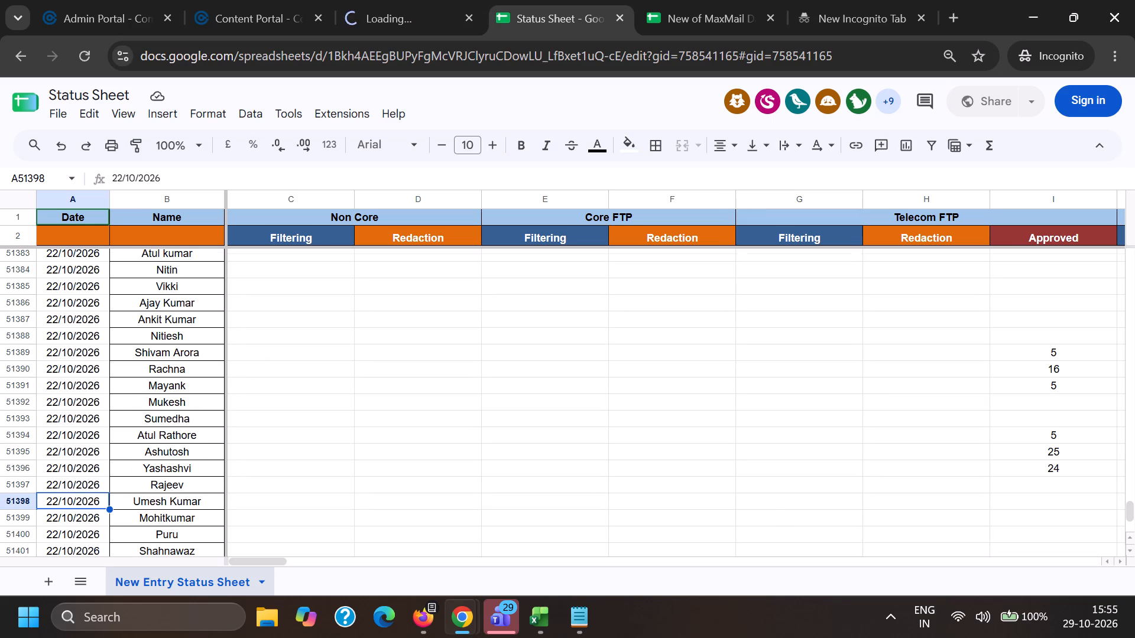
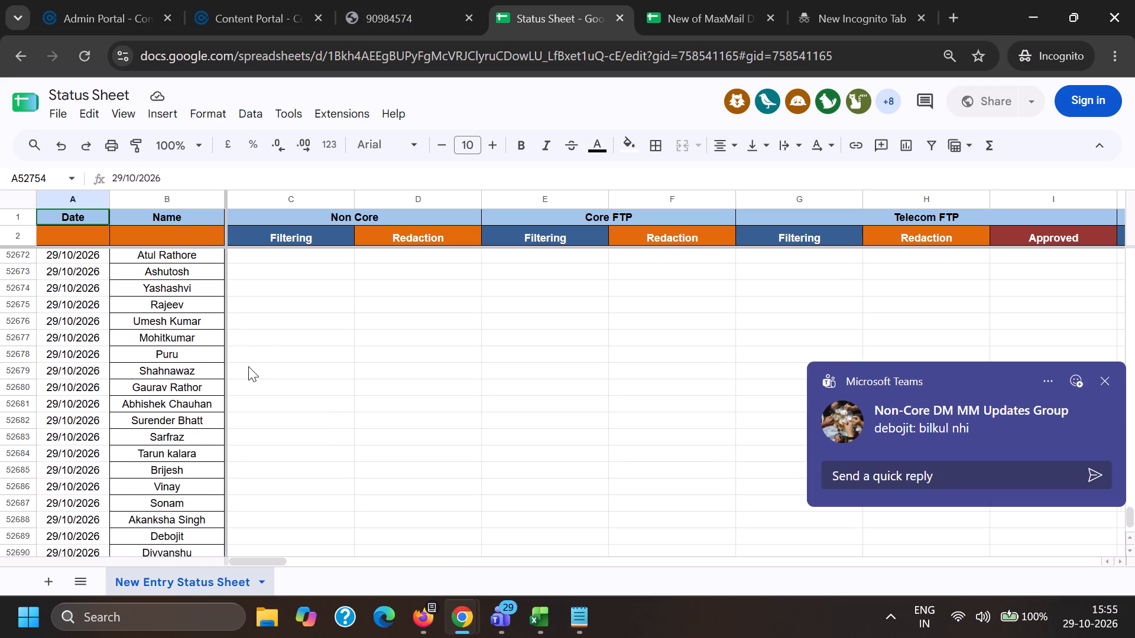
Look through the 29/10/2026 rows and examine row 52708 across the category columns to the NonCore Direct Mail (Record Approved) section.
scroll(258, 373, "down", 3)
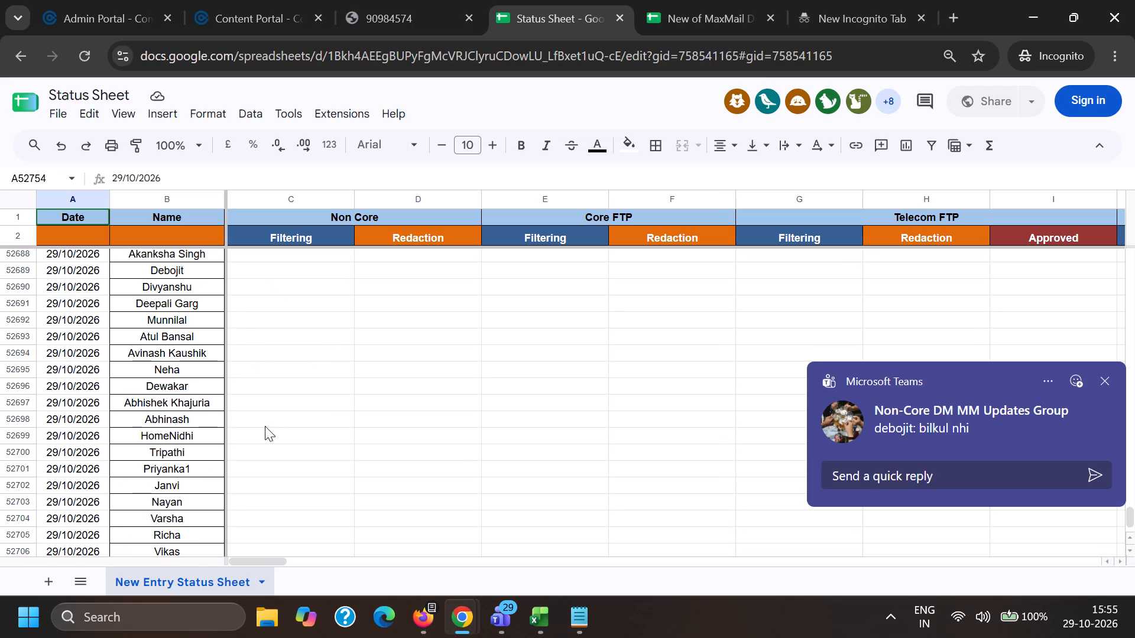
left_click(246, 405)
scroll(247, 470, "down", 2)
left_click(256, 411)
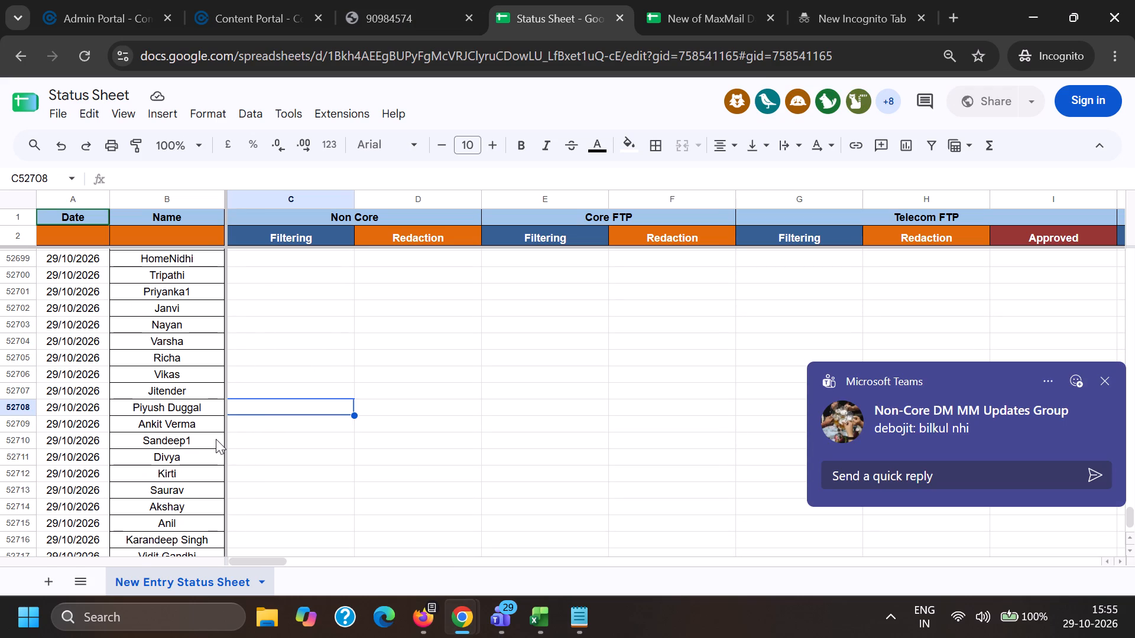
key("Right")
key("Right")
key("Right")
key("Right")
key("Right")
key("Right")
key("Right")
key("Right")
key("Right")
key("Right")
key("Right")
key("Right")
key("Right")
key("Right")
key("Right")
key("Right")
key("Right")
key("Right")
key("Right")
key("Right")
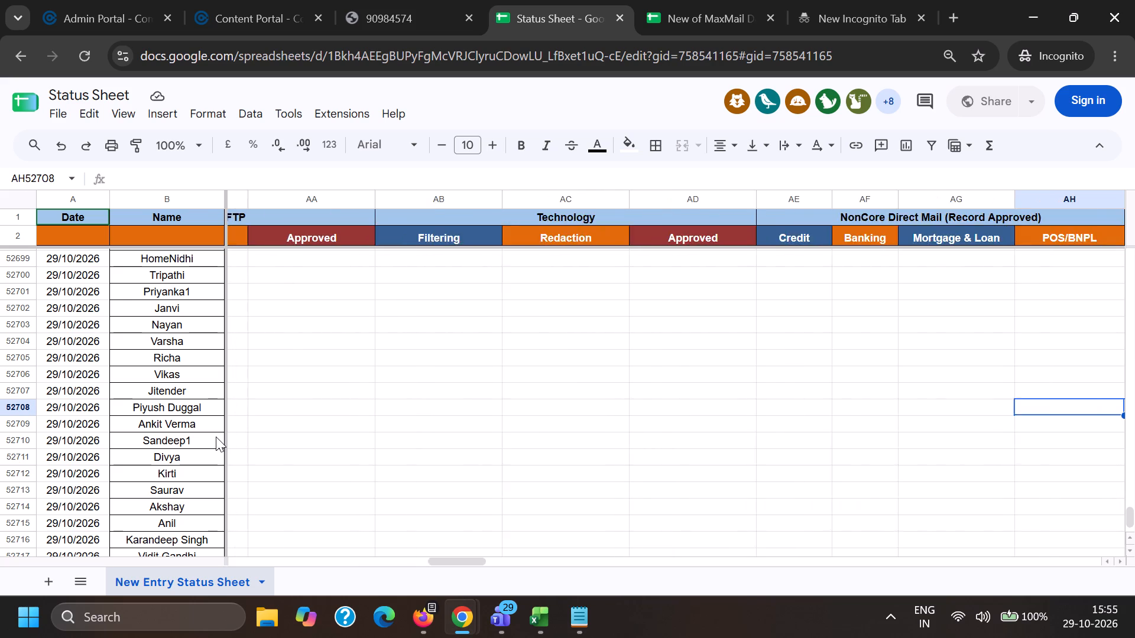
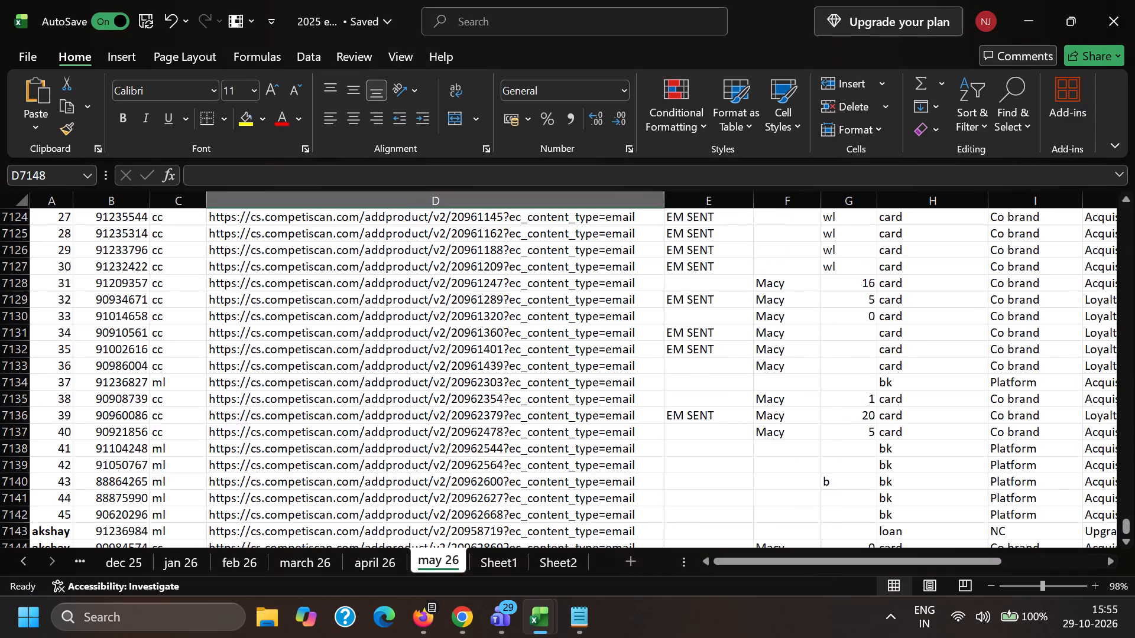
Reapply filters to the 29-Nov-26 block's header row 7097, covering the columns from S. NO. through mailing type.
scroll(604, 435, "up", 9)
left_click(59, 483)
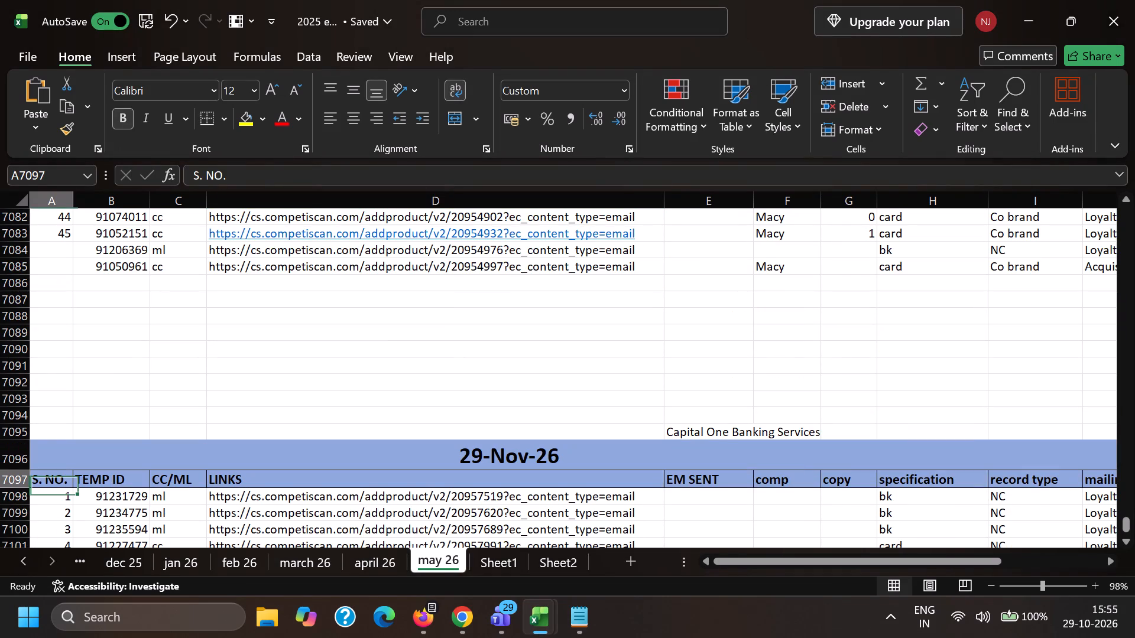
key("shift+Right")
key("shift+Right")
key("shift+Right")
key("shift+Right")
key("shift+Right")
key("shift+Right")
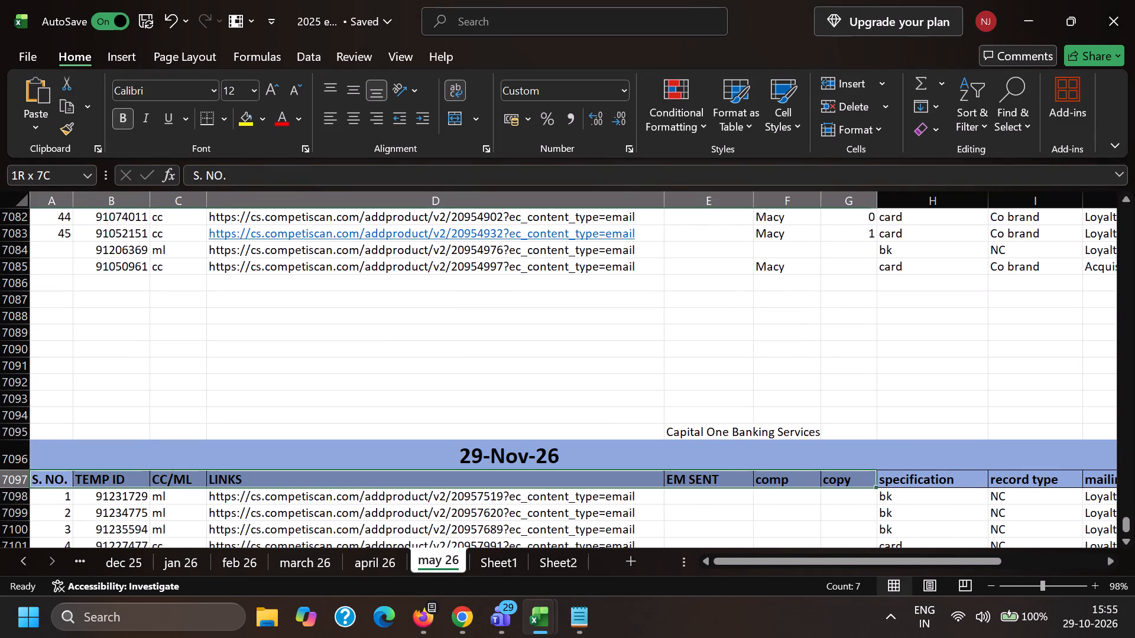
key("shift+Right")
key("shift+Right")
key("shift+Right")
key("ctrl+shift+l")
key("ctrl+shift+l")
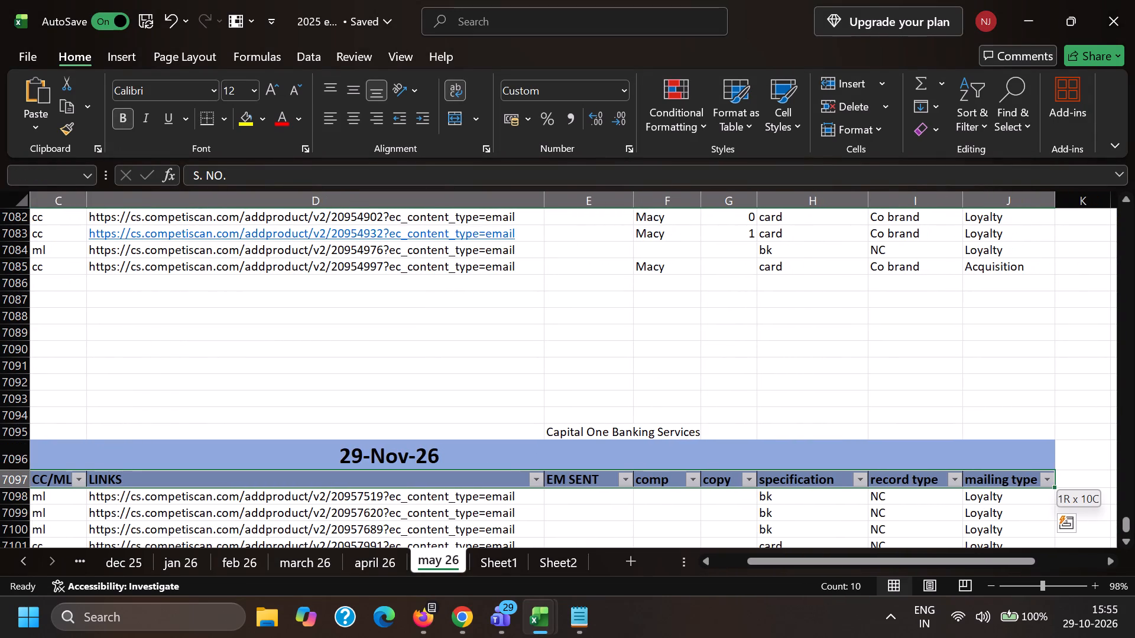
Filter the 29-Nov-26 block's specification column to card entries only, excluding bk and loan.
left_click(399, 497)
left_click(859, 480)
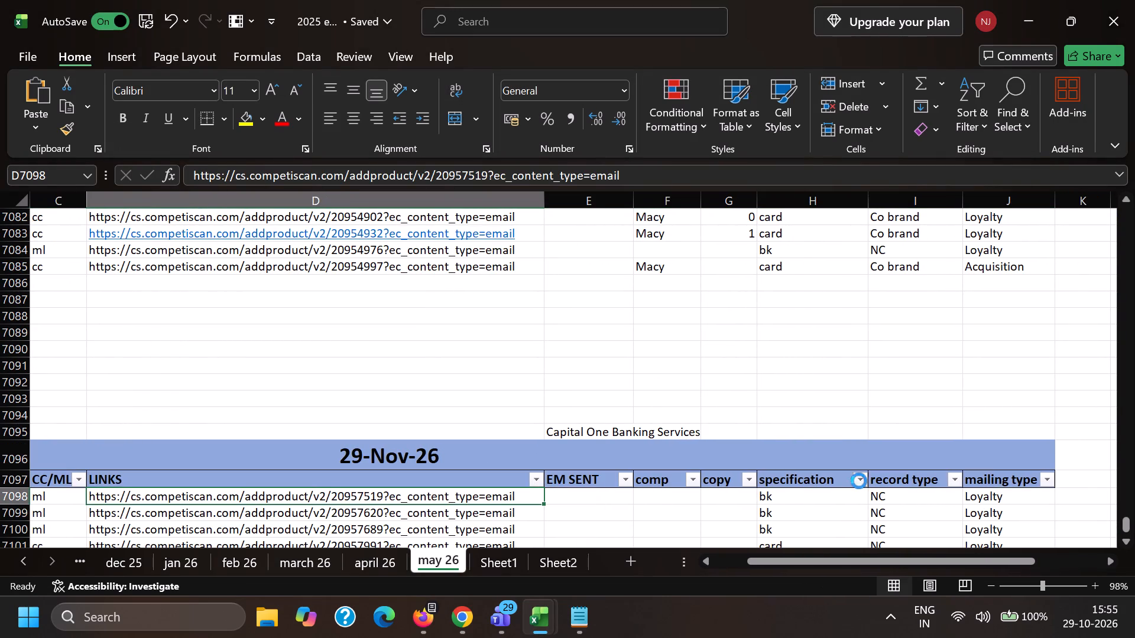
left_click(684, 296)
left_click(690, 328)
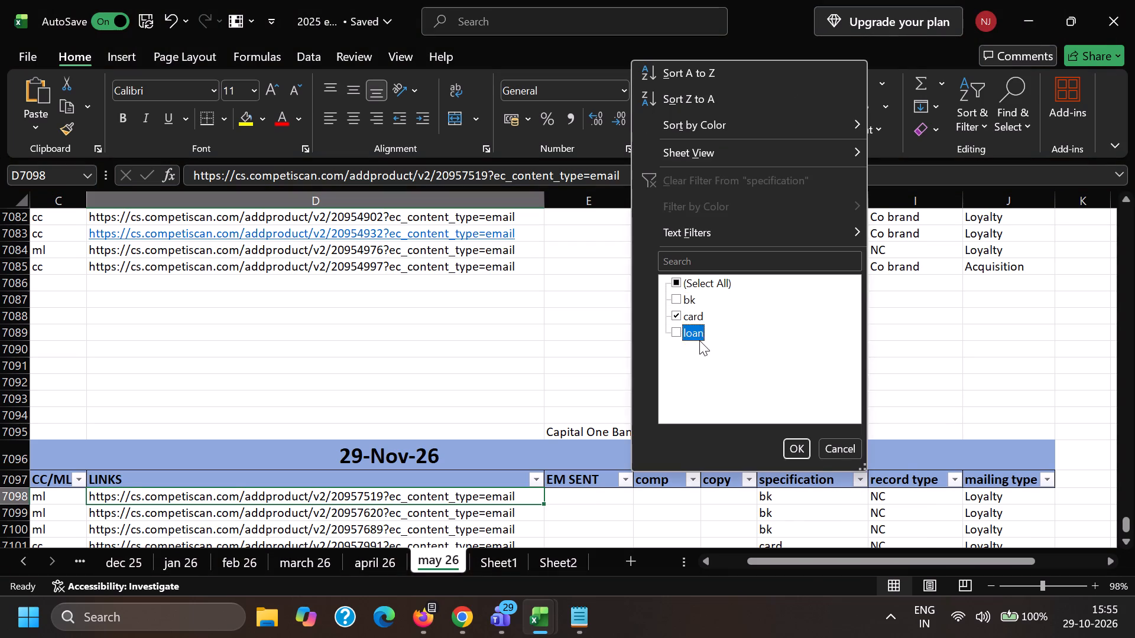
left_click(806, 442)
scroll(776, 367, "down", 2)
left_click(770, 399)
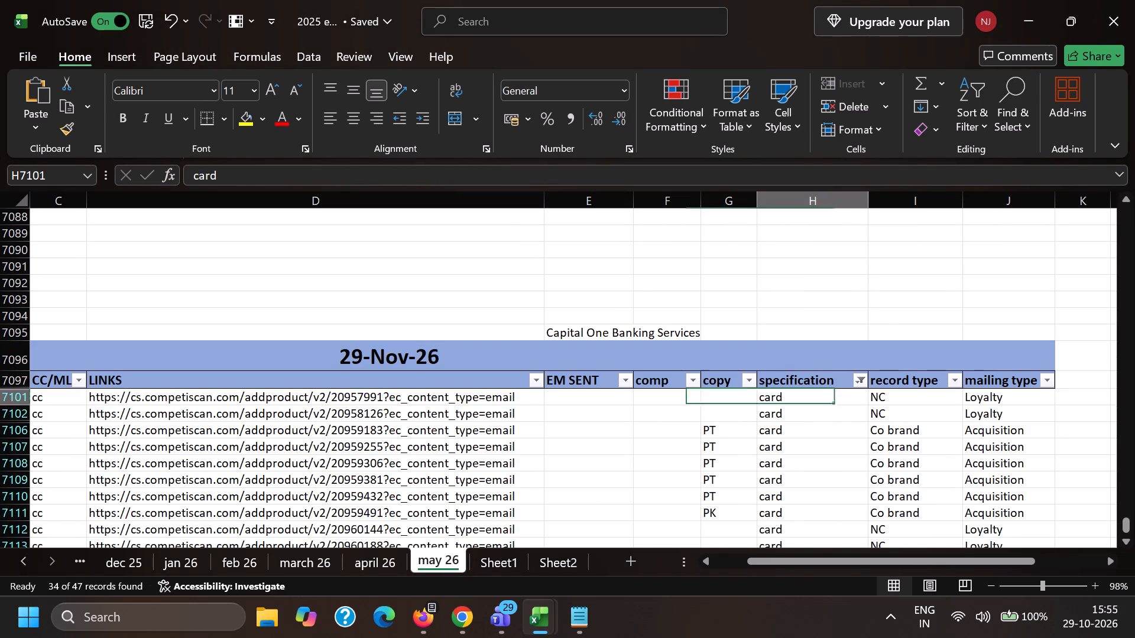
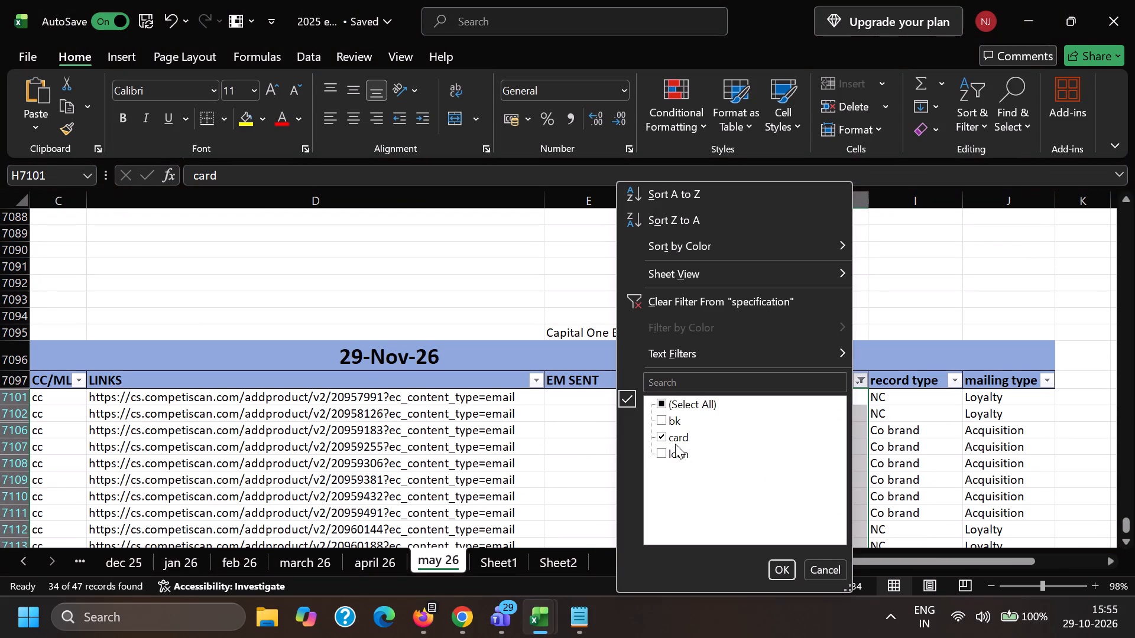
Switch the 29-Nov-26 block's specification filter to loan entries only, excluding card and bk.
left_click(671, 450)
left_click(673, 437)
left_click(679, 442)
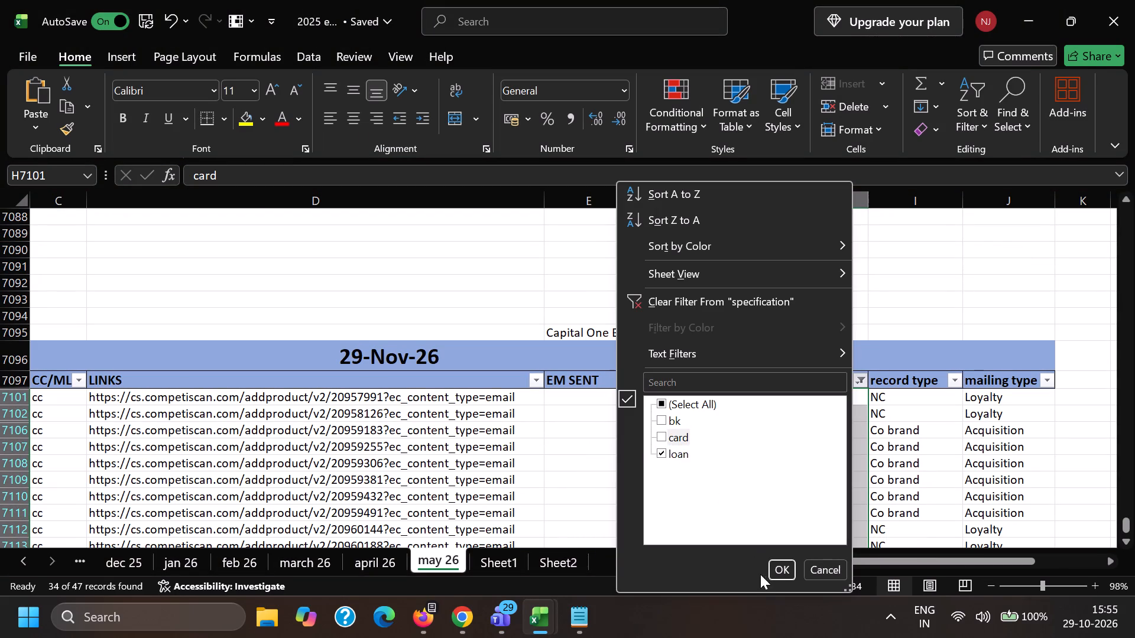
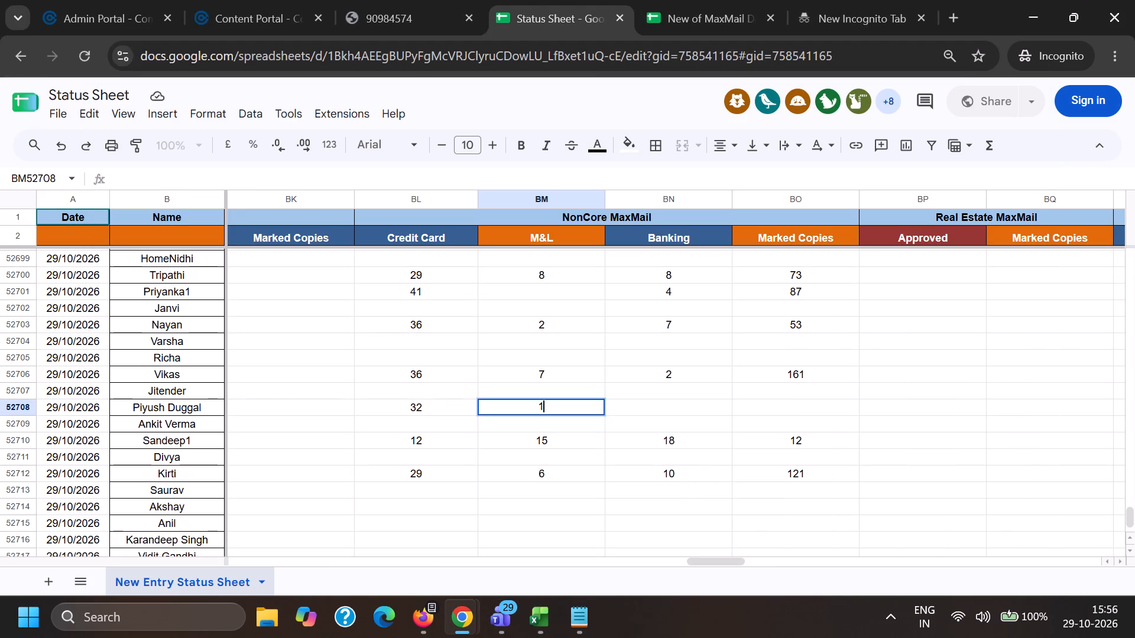
Complete the NonCore MaxMail counts in row 52708 of the Status Sheet with M&L 1, Banking 12 and Marked Copies 113.
key("Right")
type("12")
key("Right")
key("Left")
key("Left")
key("Left")
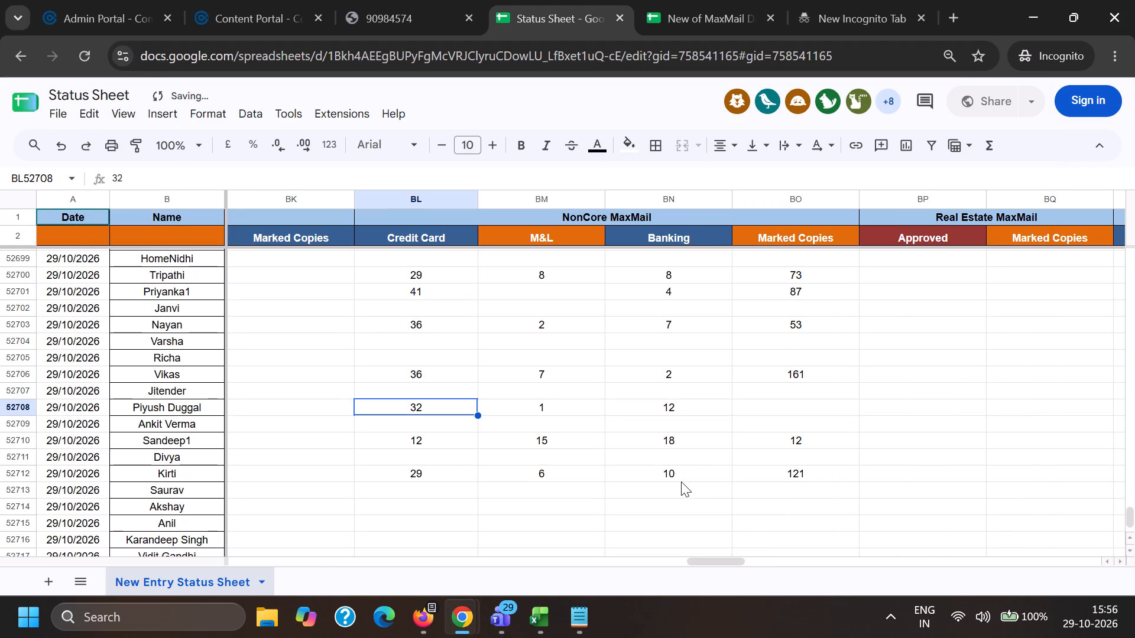
key("shift+Right")
key("shift+Right")
key("Right")
key("Right")
key("Right")
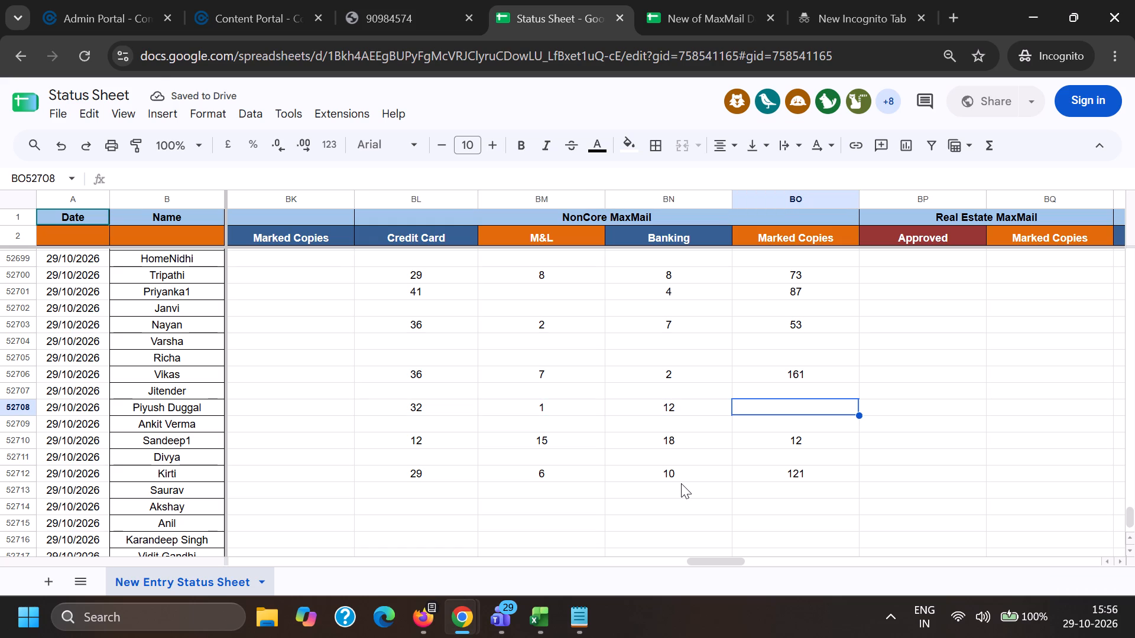
type("113")
key("Return")
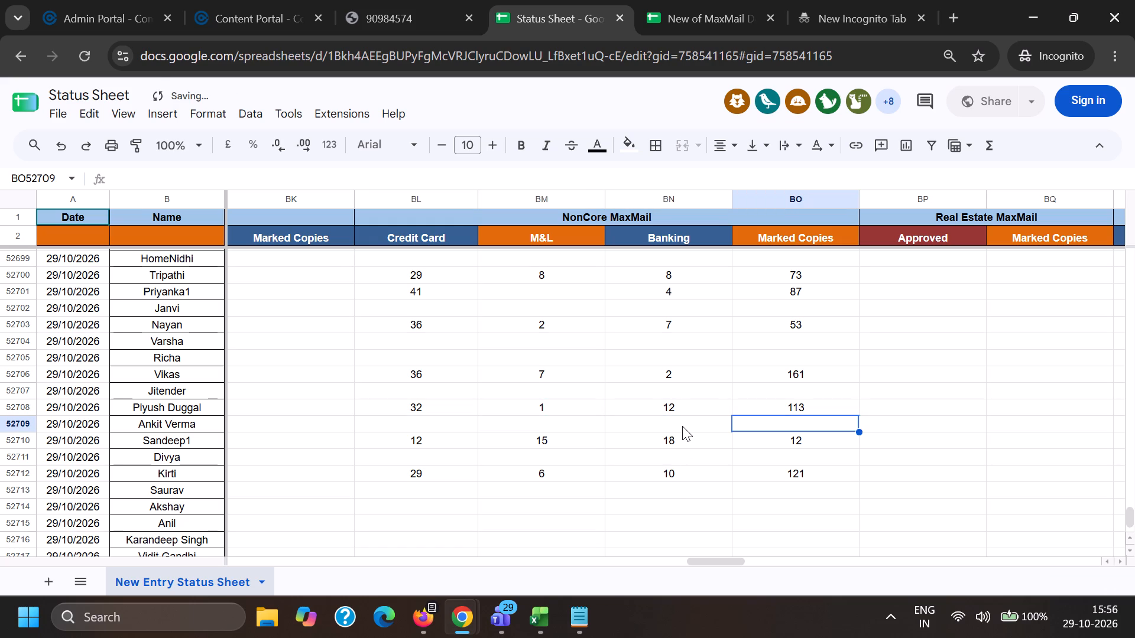
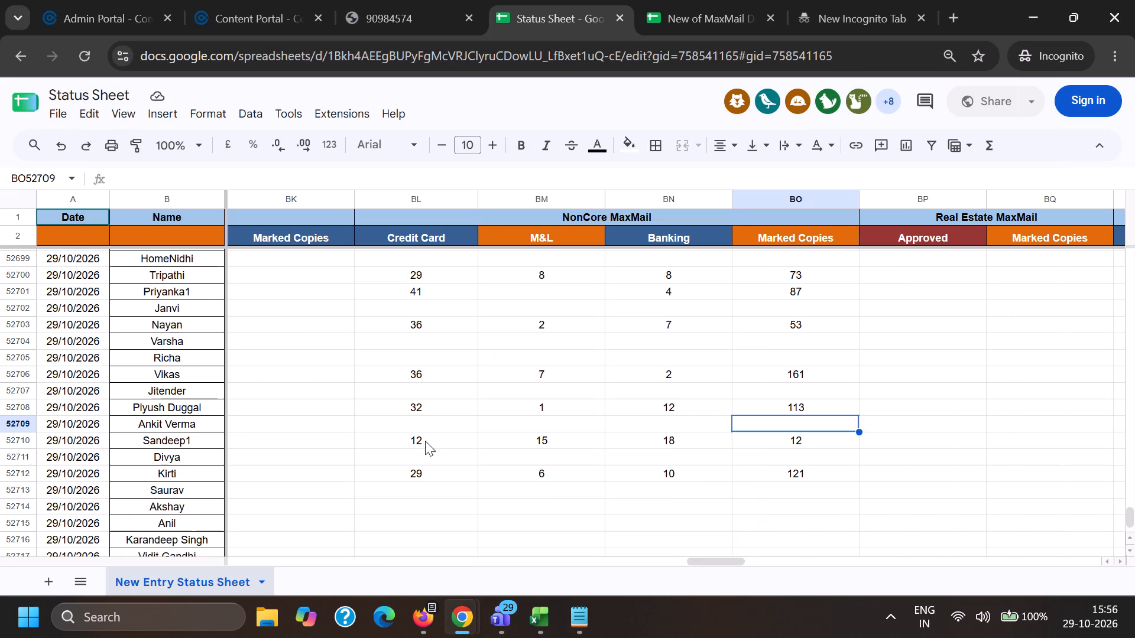
Enter the NonCore MaxMail counts in row 52697 as Credit Card 28, M&L 16 and Banking 1.
scroll(421, 438, "up", 2)
left_click(384, 402)
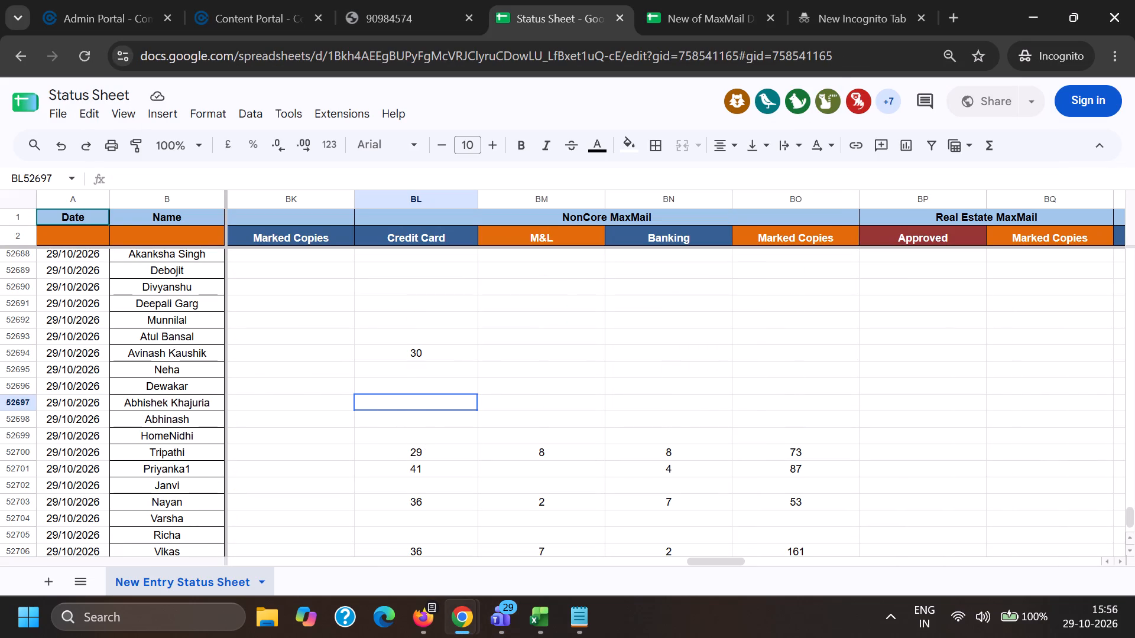
key("2")
key("8")
key("Right")
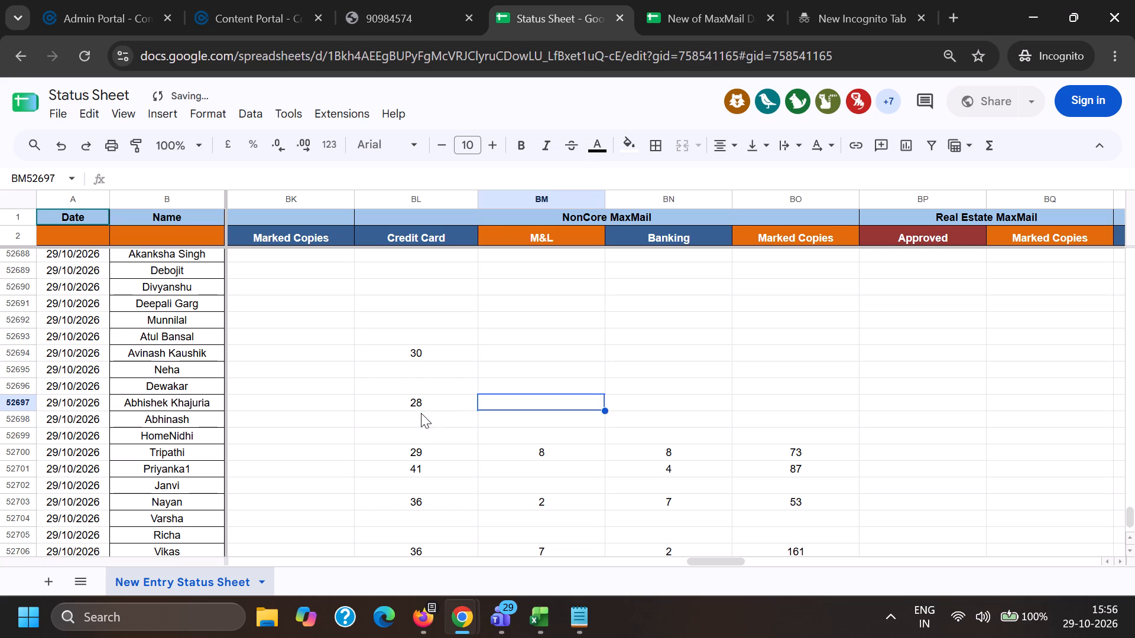
type("15")
key("BackSpace")
key("6")
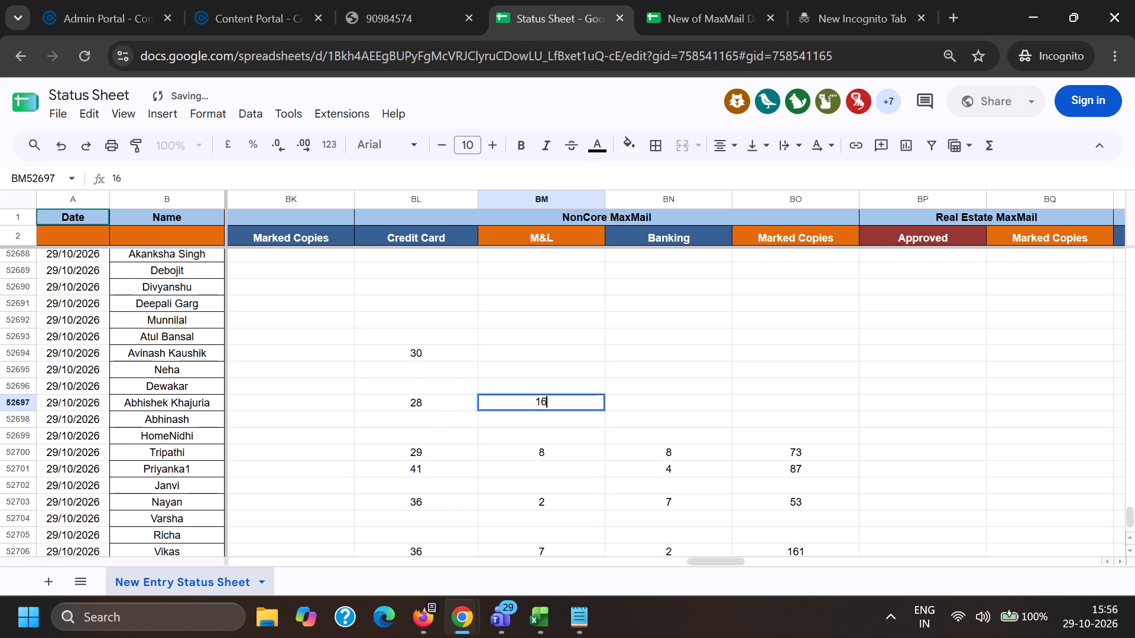
key("Right")
key("1")
Set the NonCore MaxMail Marked Copies count in row 52697 to 97.
key("Right")
key("7")
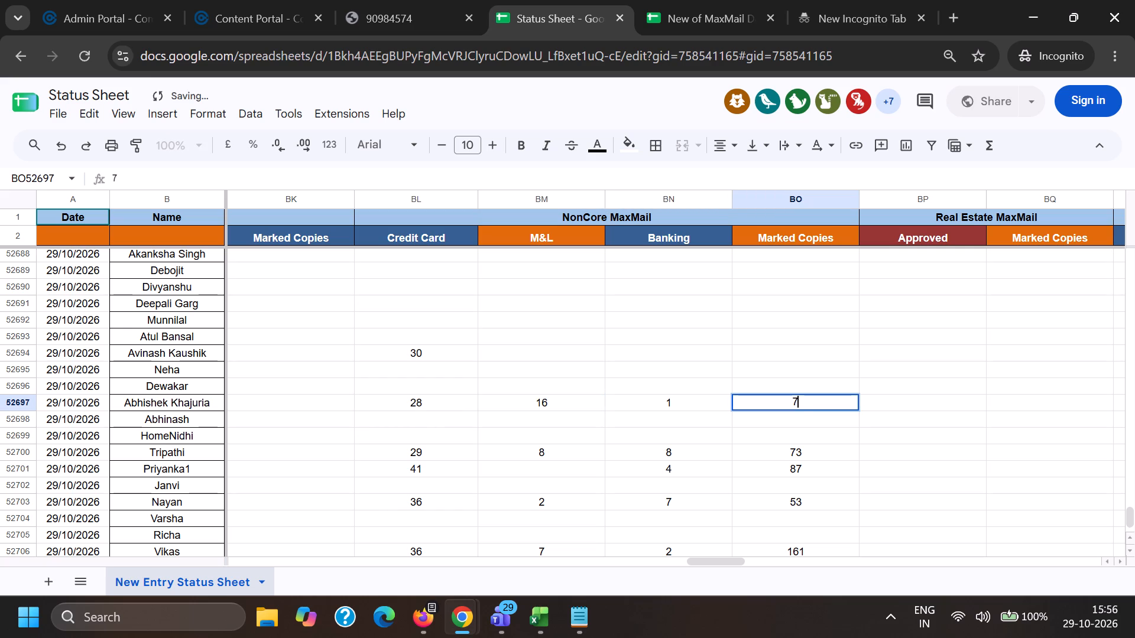
key("7")
key("Right")
key("Left")
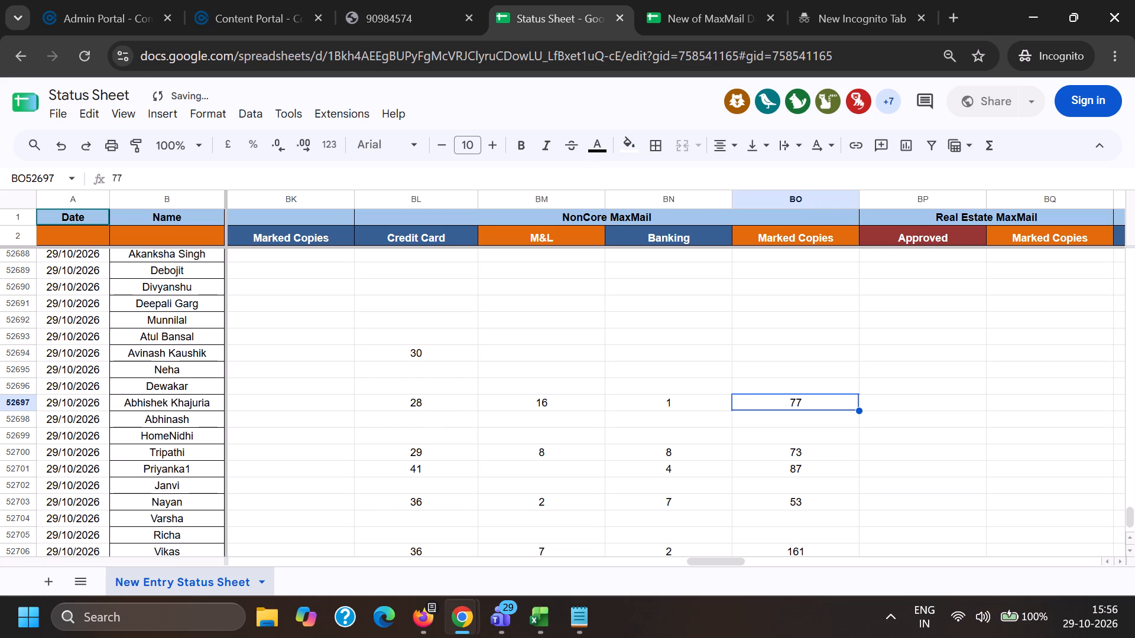
key("9")
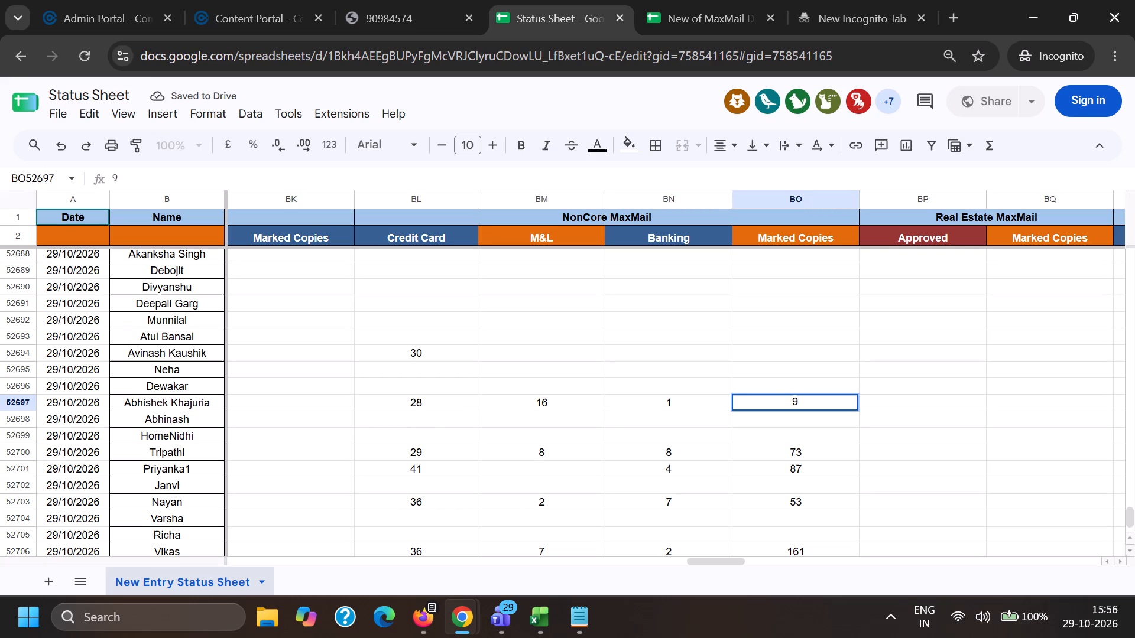
key("7")
key("Return")
Capture a screenshot region of the Status Sheet covering the date, name and NonCore MaxMail columns with the filled-in rows.
left_click(313, 389)
scroll(306, 376, "down", 1)
key("Print")
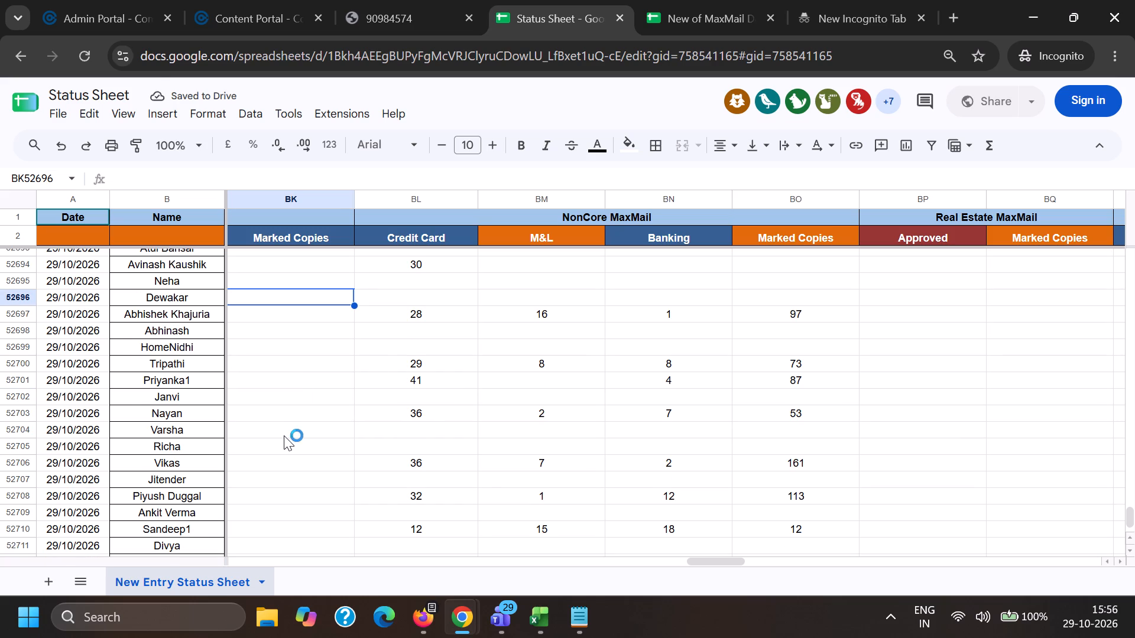
left_click_drag(0, 197, 826, 637)
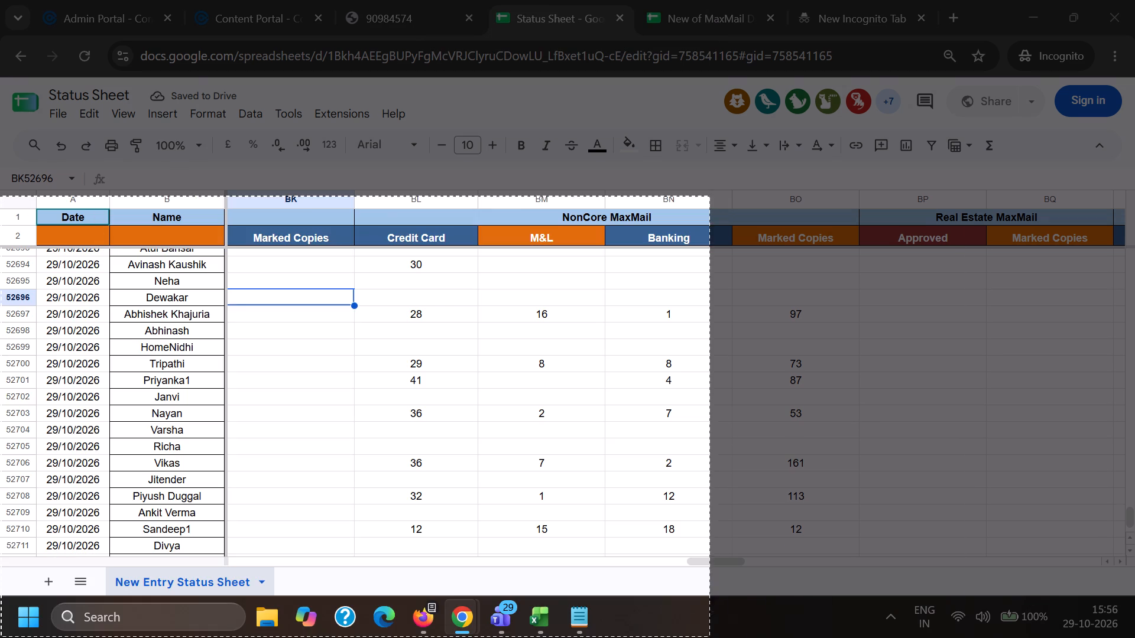
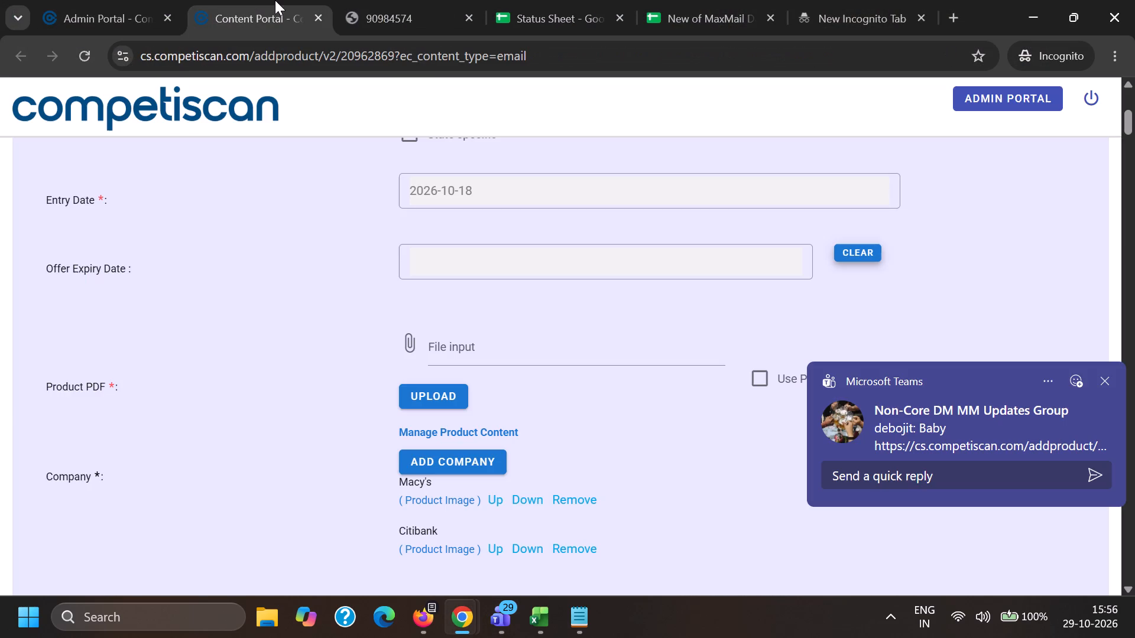
Tick the checkbox beside the Product PDF upload and submit the Macy's and Citibank product record form.
left_click(762, 370)
left_click(686, 473)
key("End")
scroll(554, 490, "down", 5)
left_click(442, 577)
Close the Status Sheet and return to the New of MaxMail Daily Links Update sheet.
left_click(660, 0)
left_click(582, 0)
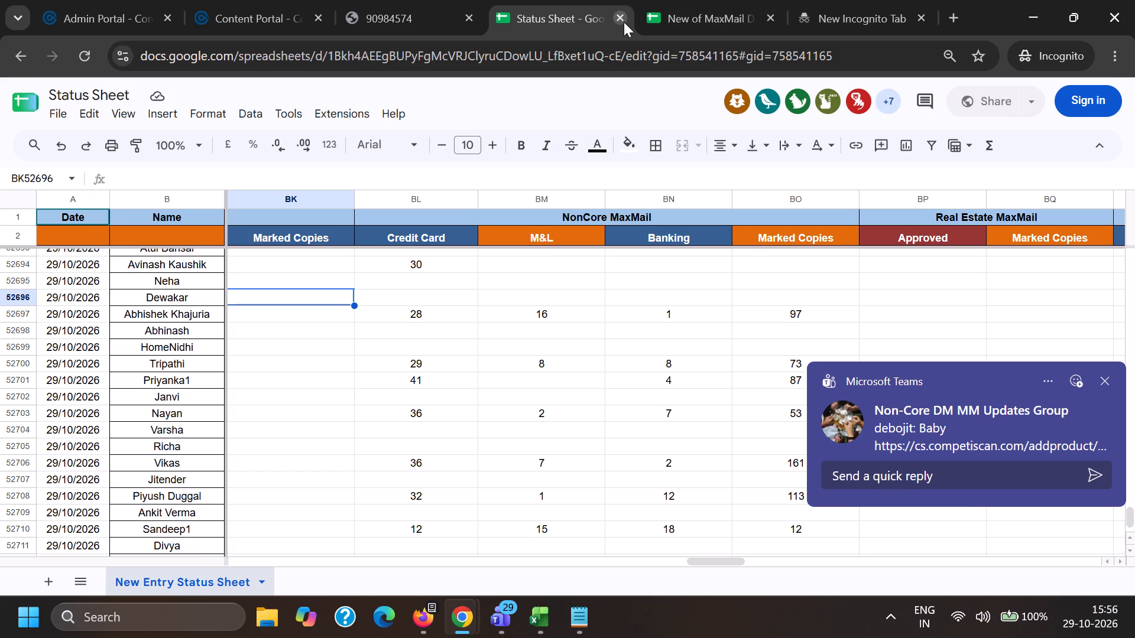
left_click(624, 18)
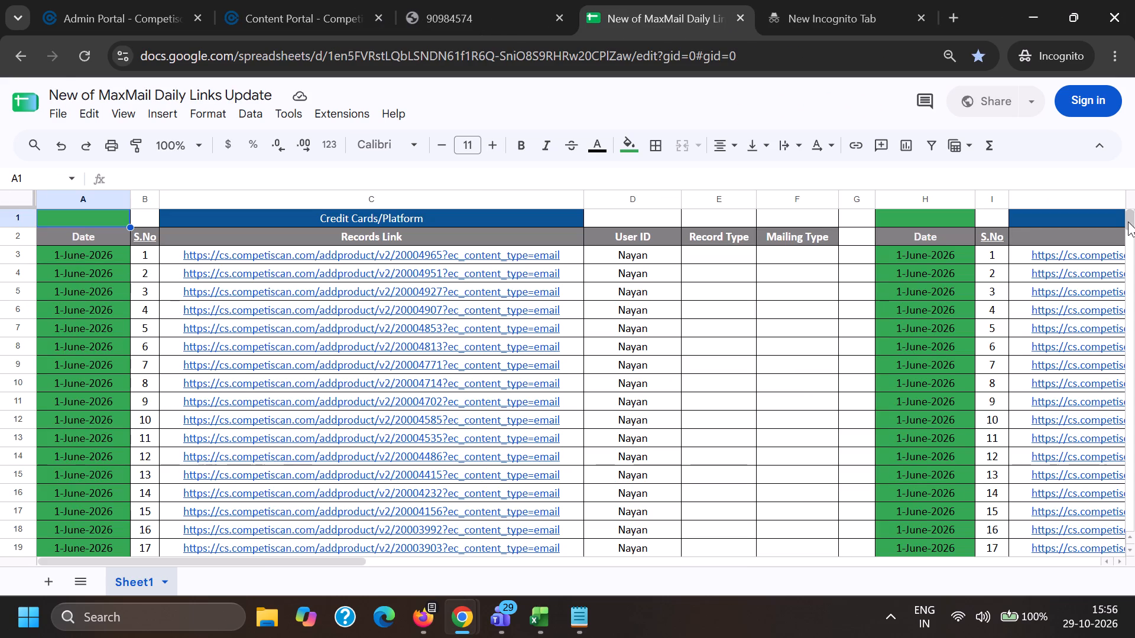
Select the first empty Records Link cell for 29-October-2026 in the Credit Cards/Platform section, C73040.
left_click_drag(1127, 221, 1127, 510)
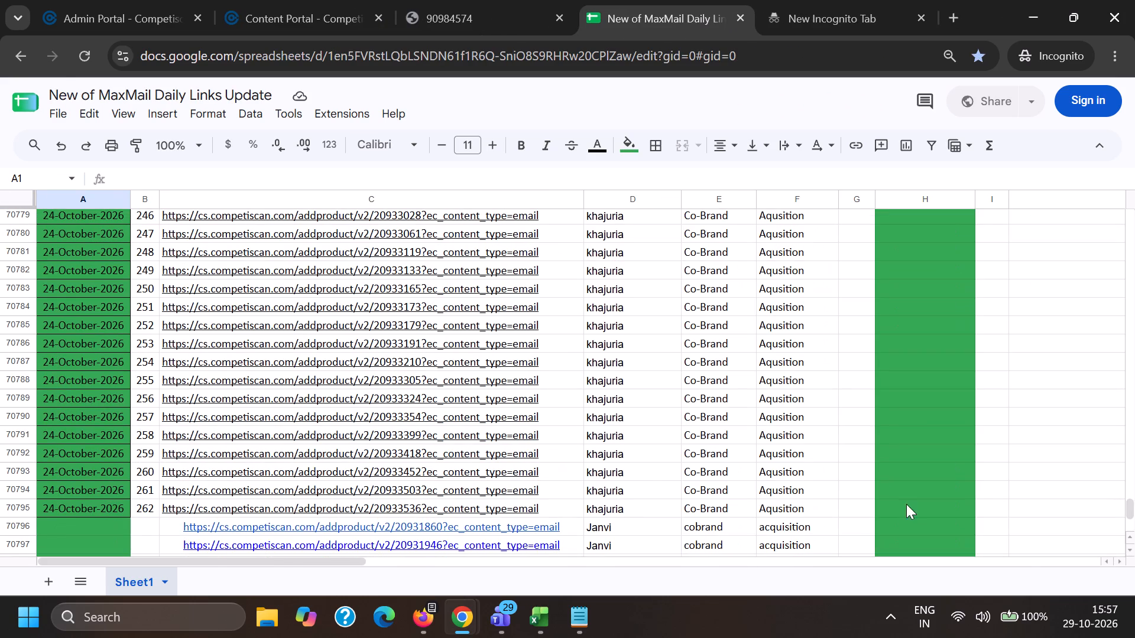
left_click(420, 506)
key("ctrl+Down")
key("ctrl+Down")
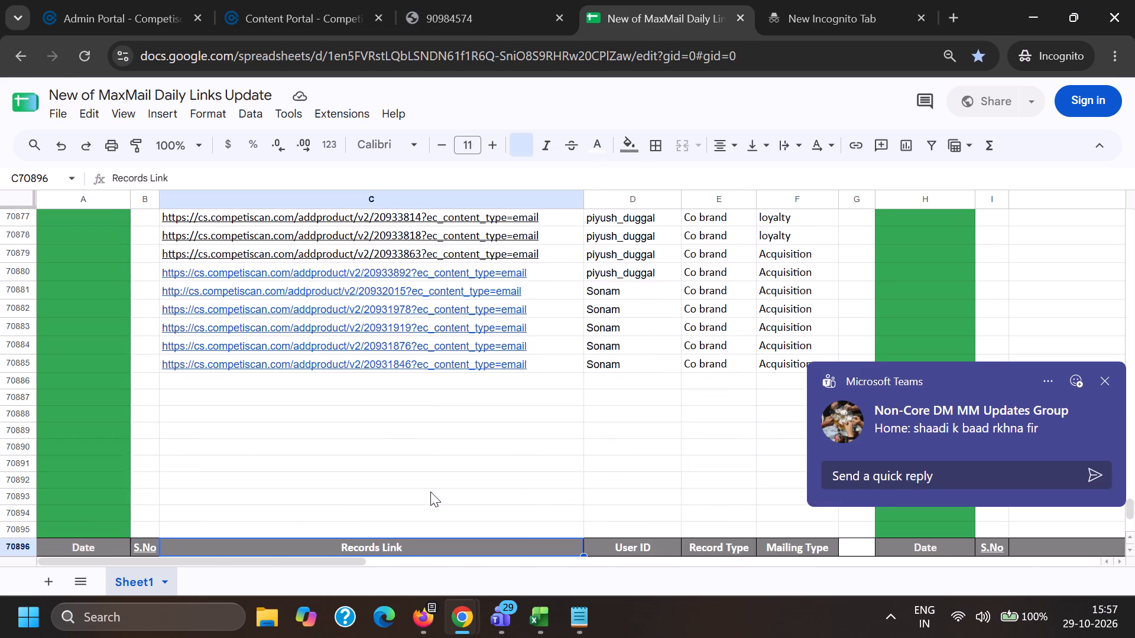
key("ctrl+Down")
key("ctrl+Down")
key("ctrl+Down")
key("ctrl+Down")
key("ctrl+Down")
key("ctrl+Down")
key("ctrl+Down")
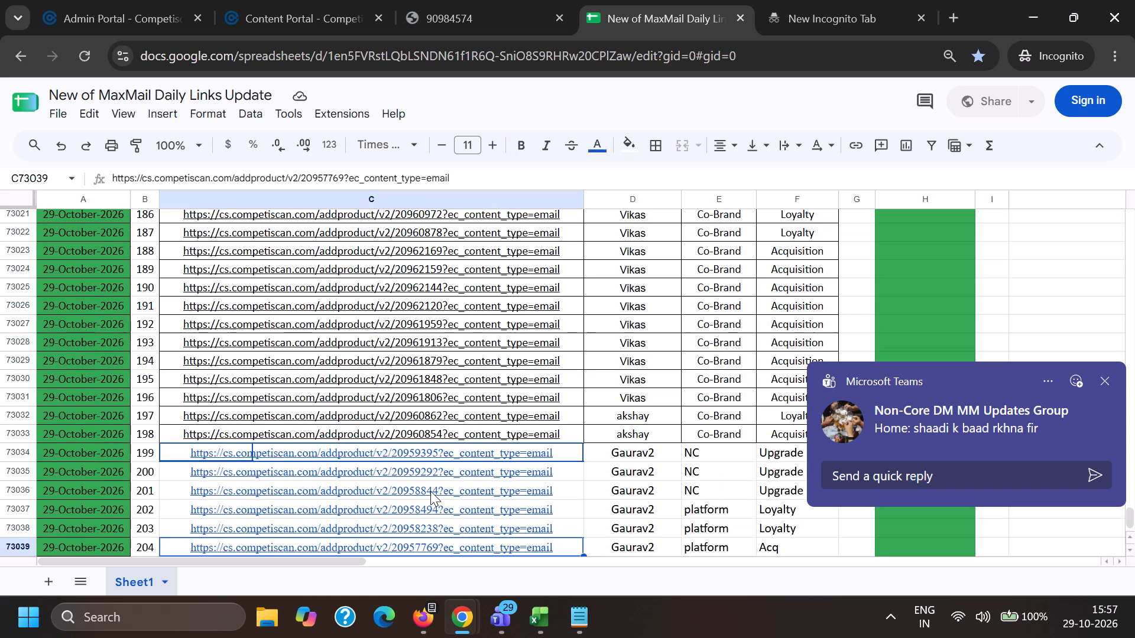
scroll(429, 477, "down", 7)
scroll(384, 440, "up", 3)
scroll(411, 375, "up", 2)
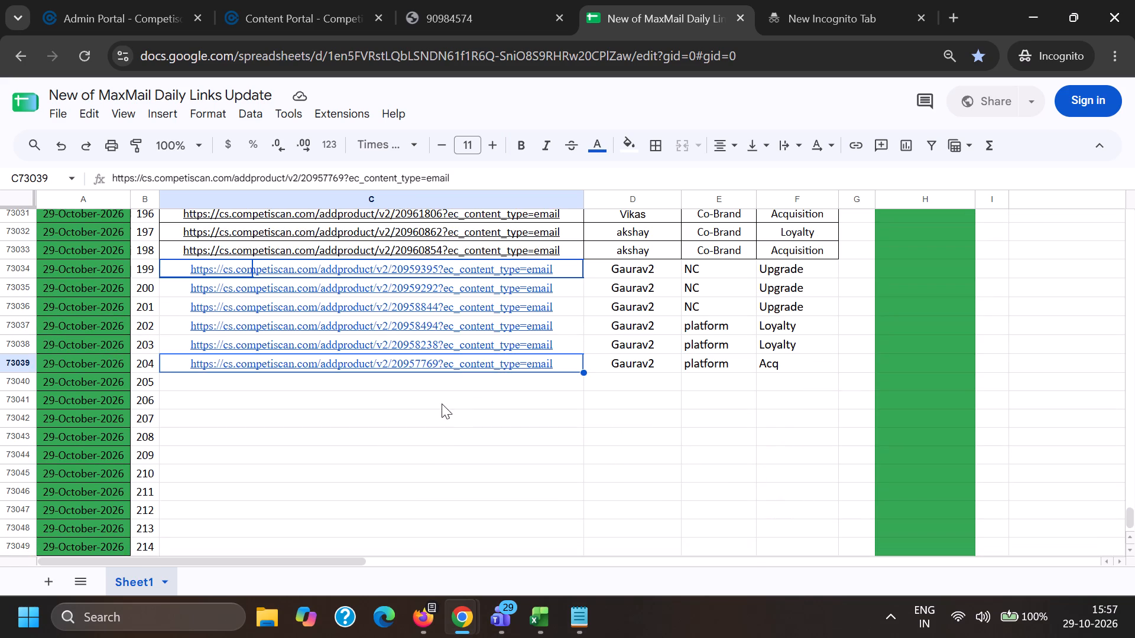
left_click(455, 384)
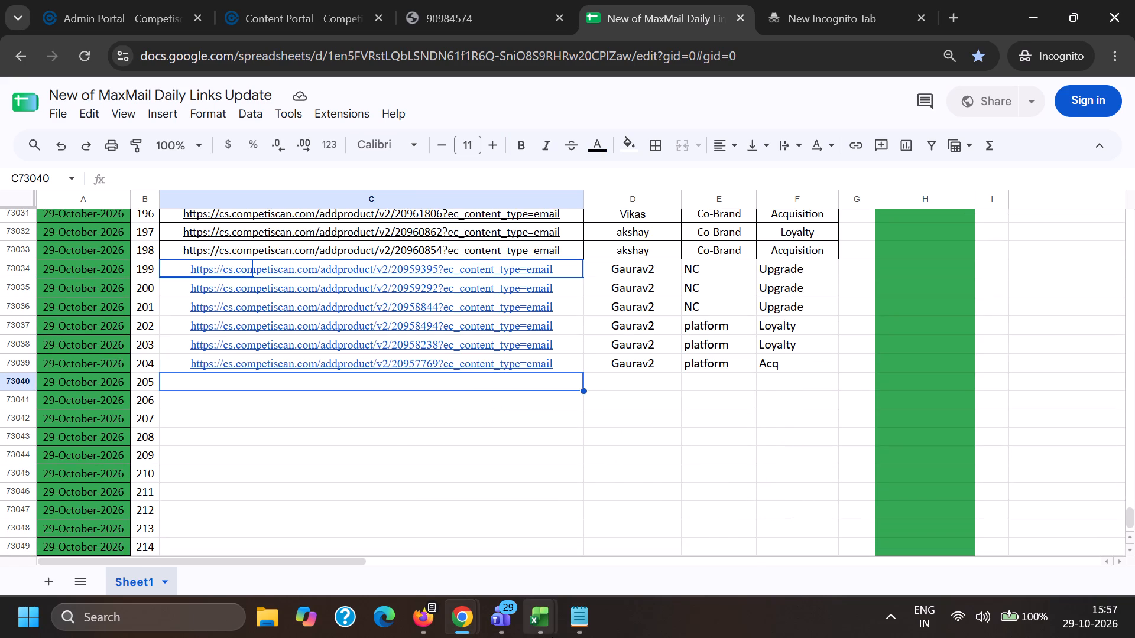
Switch to the 2025 excel workbook and filter the 29-Nov-26 table's specification column to show only card.
left_click(552, 635)
left_click(725, 544)
left_click(83, 385)
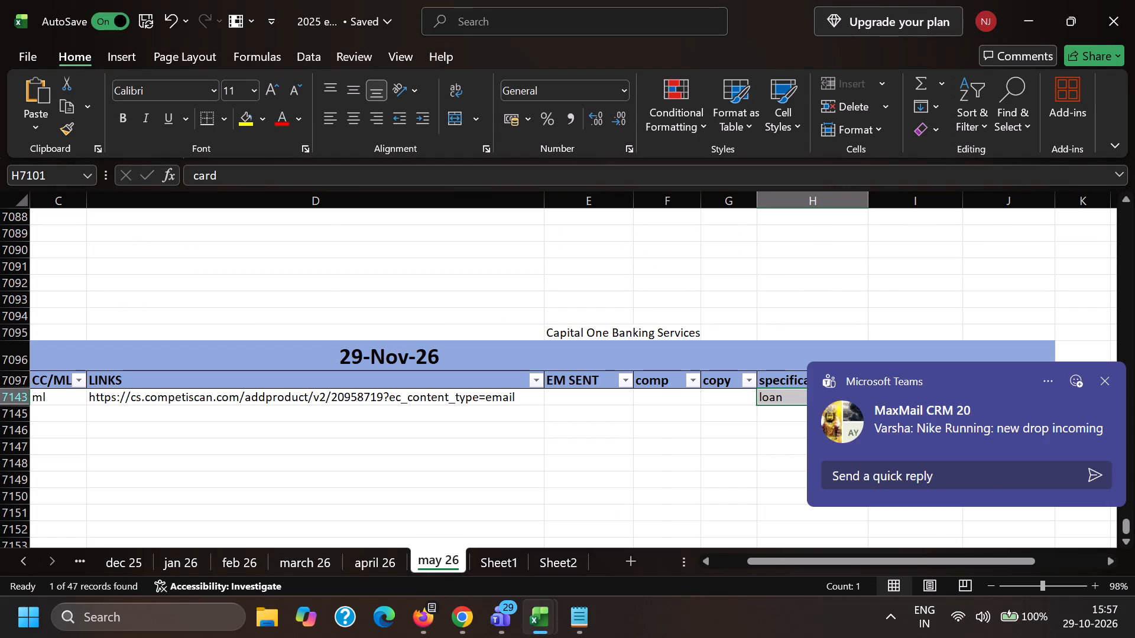
left_click(459, 455)
scroll(672, 335, "down", 1)
left_click(859, 330)
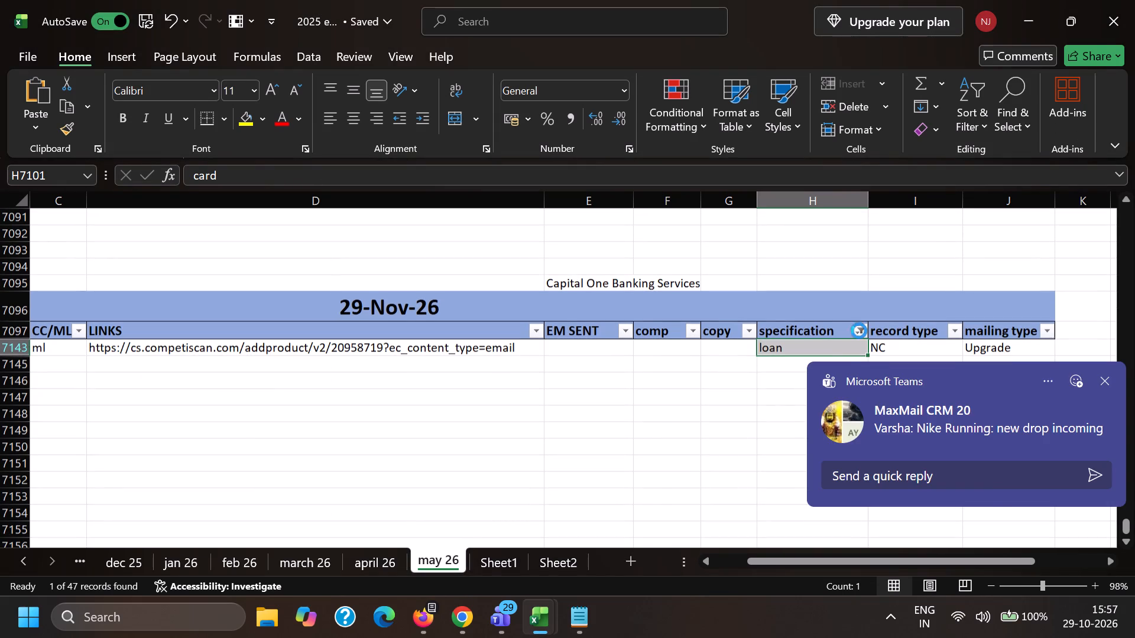
left_click(676, 435)
left_click(675, 447)
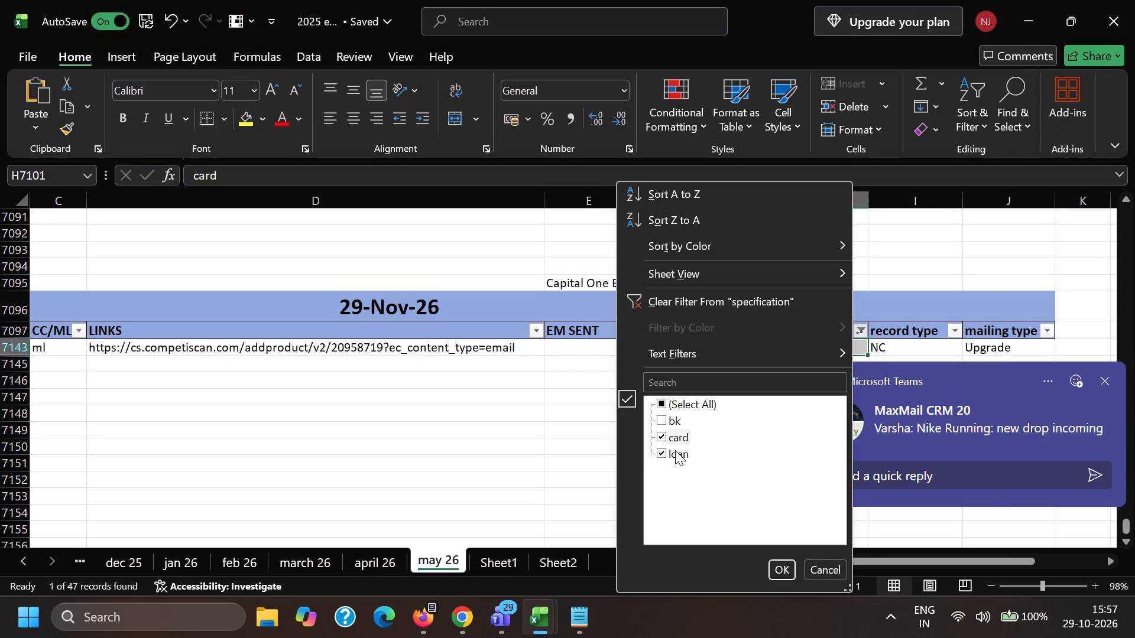
left_click(677, 457)
left_click(783, 565)
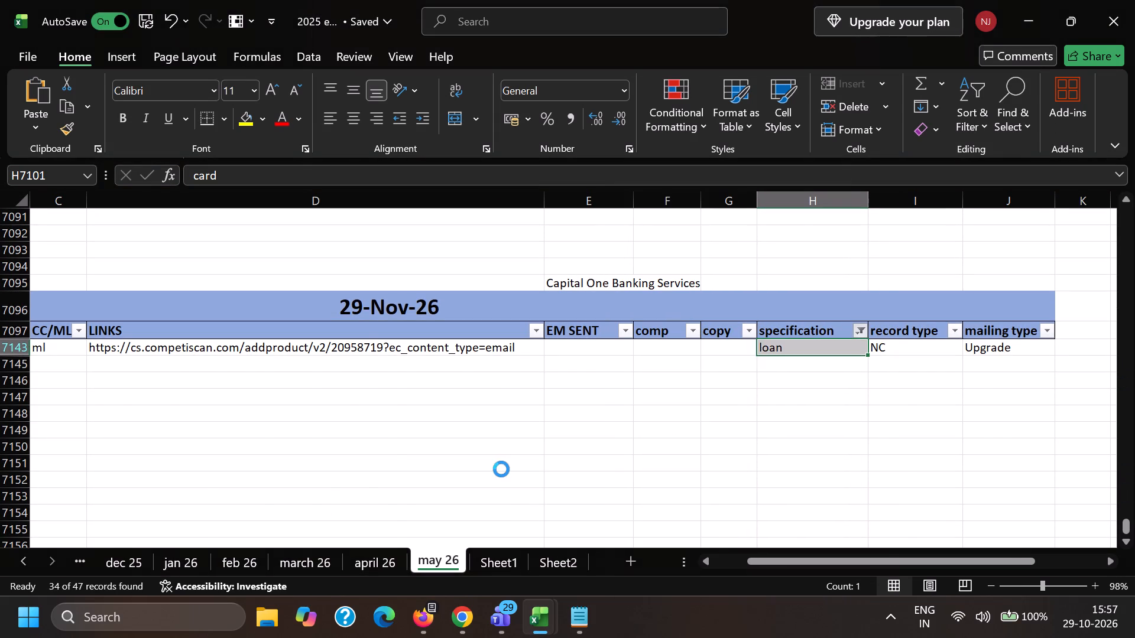
Copy all the filtered card links from the workbook and paste them into the Daily Links sheet starting at C73040.
left_click(181, 351)
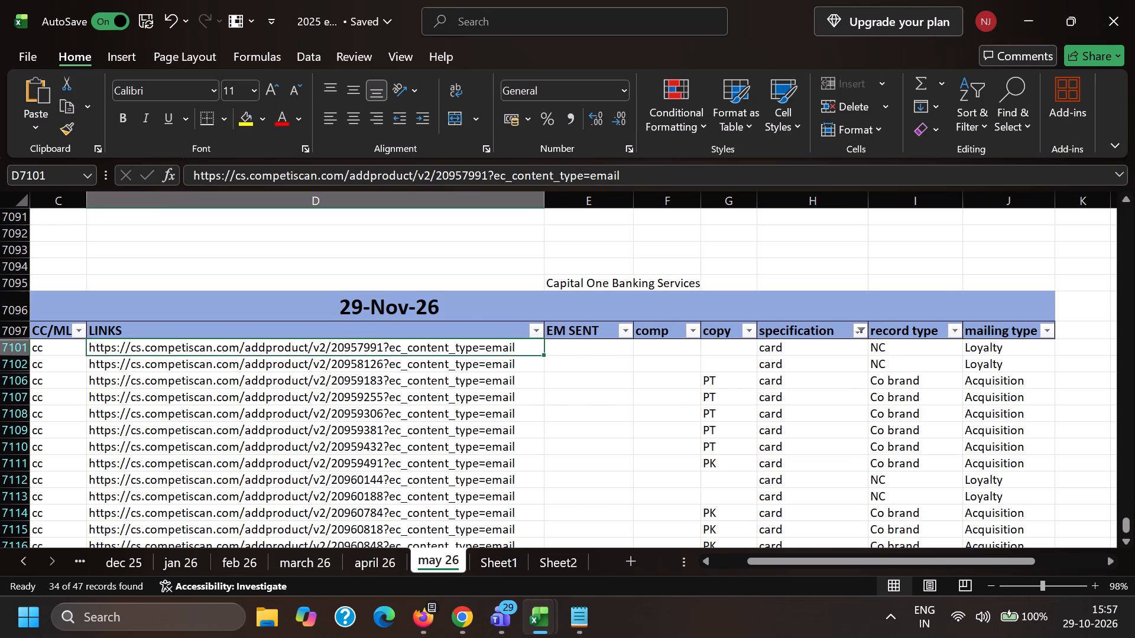
key("ctrl+shift+Down")
key("ctrl+c")
key("alt+Tab")
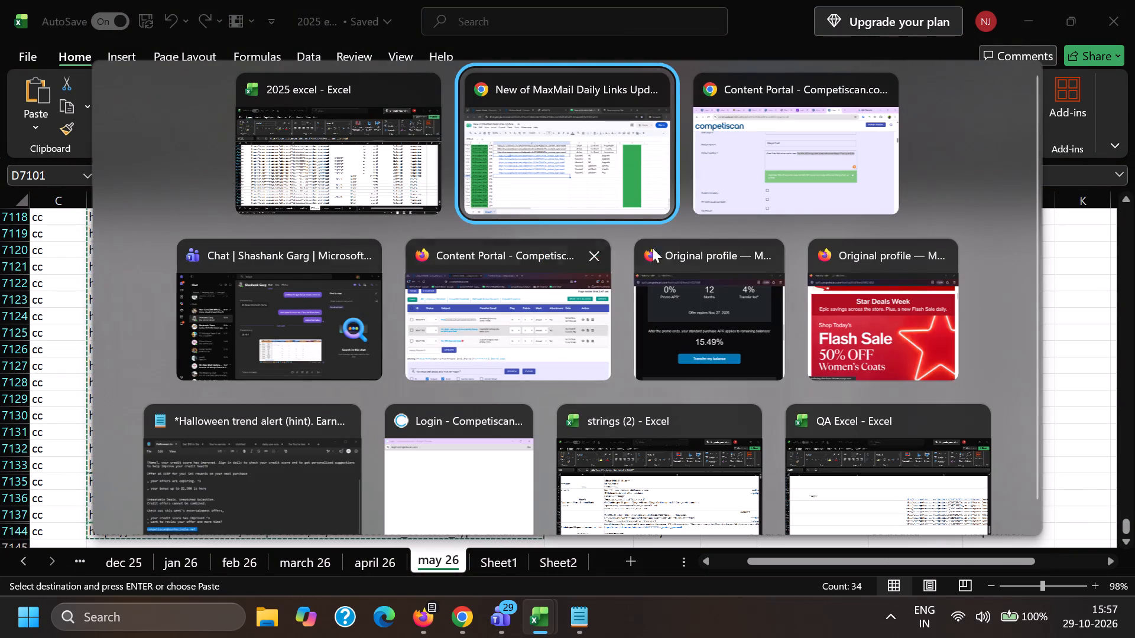
left_click(581, 184)
key("ctrl+v")
Enter Piyush's user ID in the User ID cell of row 73040.
left_click(610, 383)
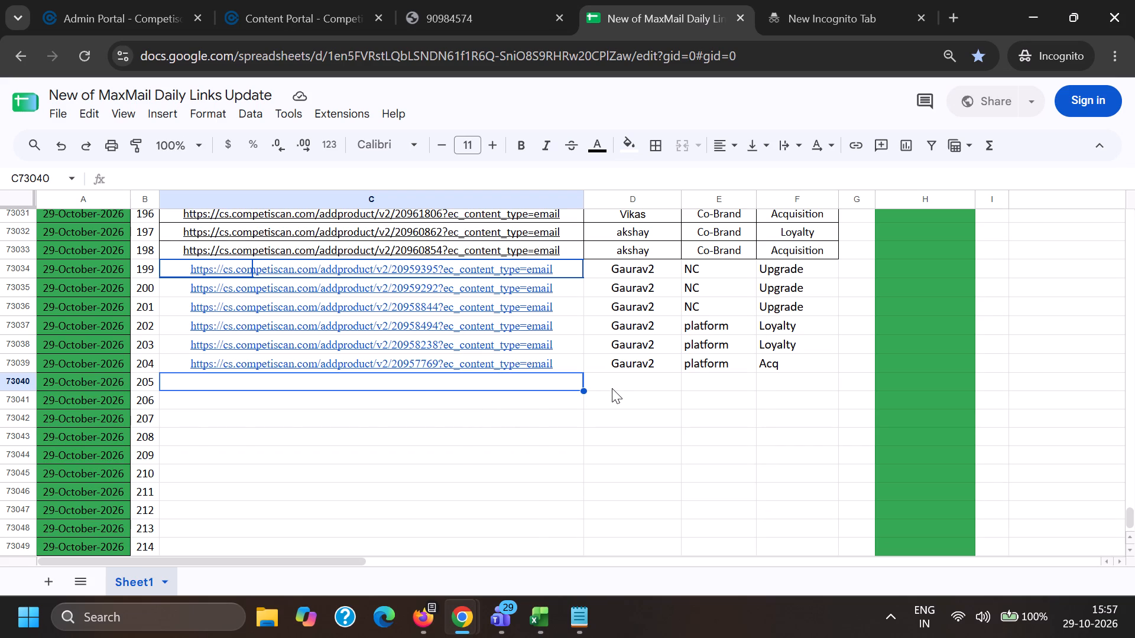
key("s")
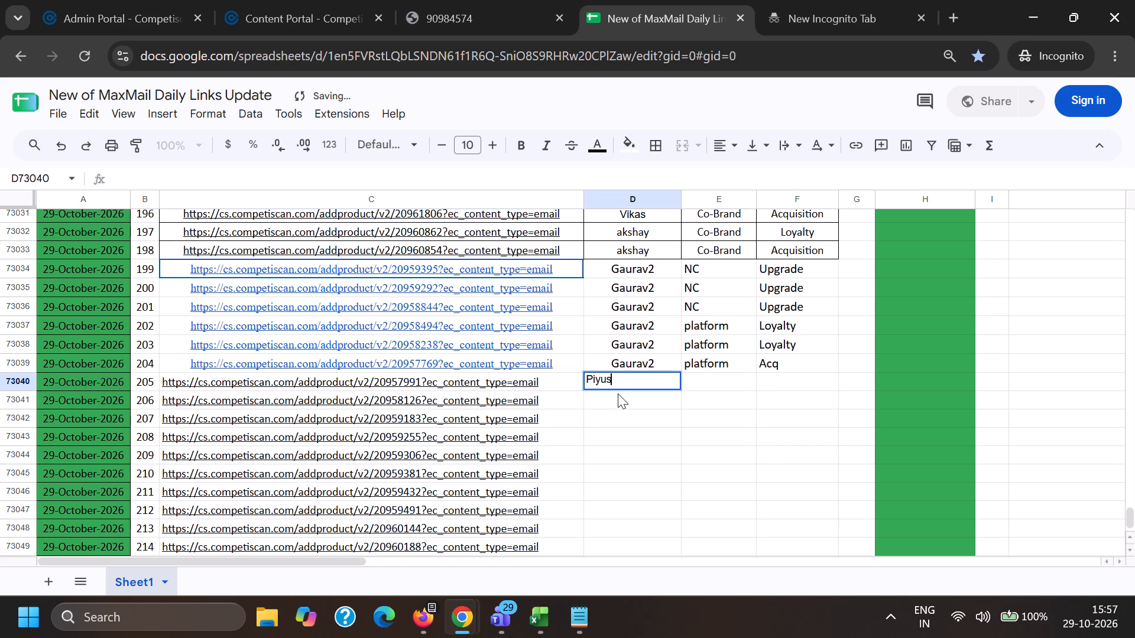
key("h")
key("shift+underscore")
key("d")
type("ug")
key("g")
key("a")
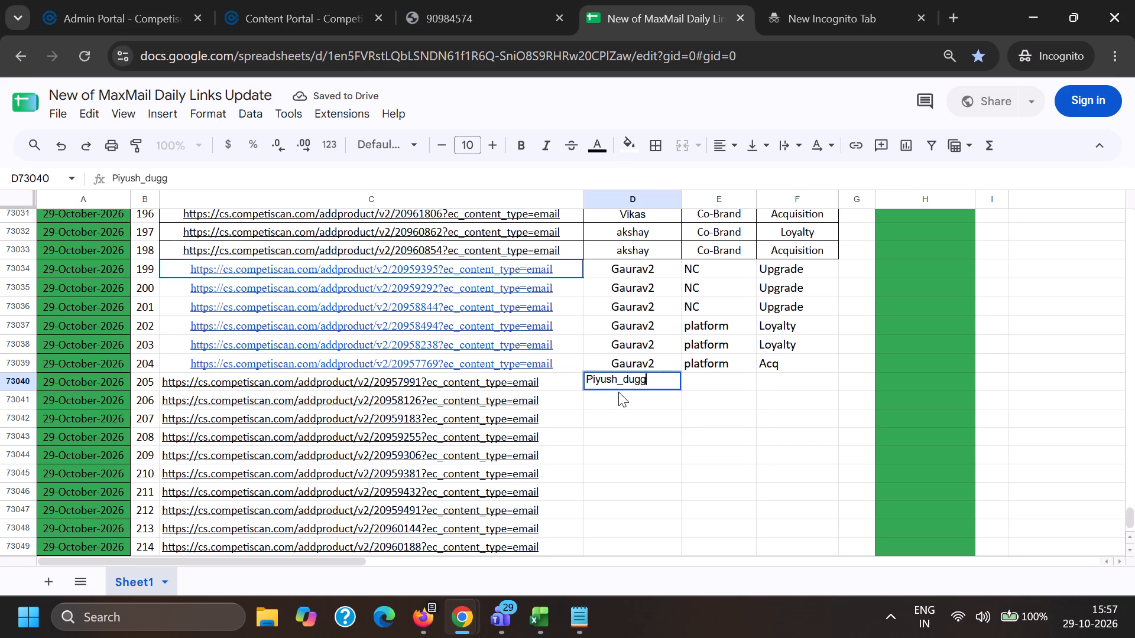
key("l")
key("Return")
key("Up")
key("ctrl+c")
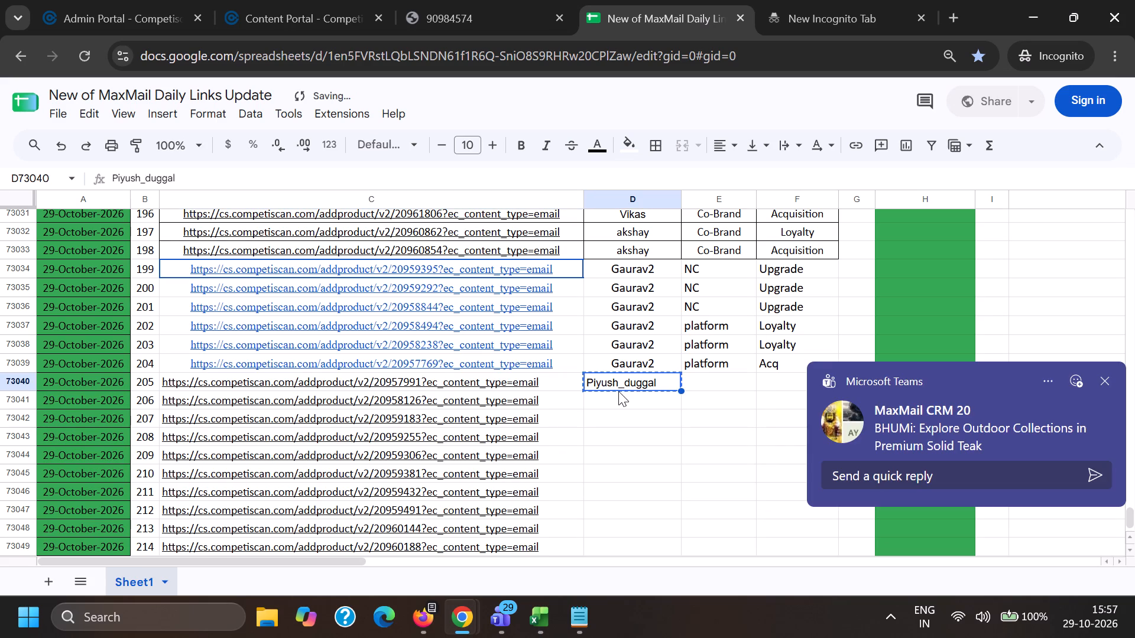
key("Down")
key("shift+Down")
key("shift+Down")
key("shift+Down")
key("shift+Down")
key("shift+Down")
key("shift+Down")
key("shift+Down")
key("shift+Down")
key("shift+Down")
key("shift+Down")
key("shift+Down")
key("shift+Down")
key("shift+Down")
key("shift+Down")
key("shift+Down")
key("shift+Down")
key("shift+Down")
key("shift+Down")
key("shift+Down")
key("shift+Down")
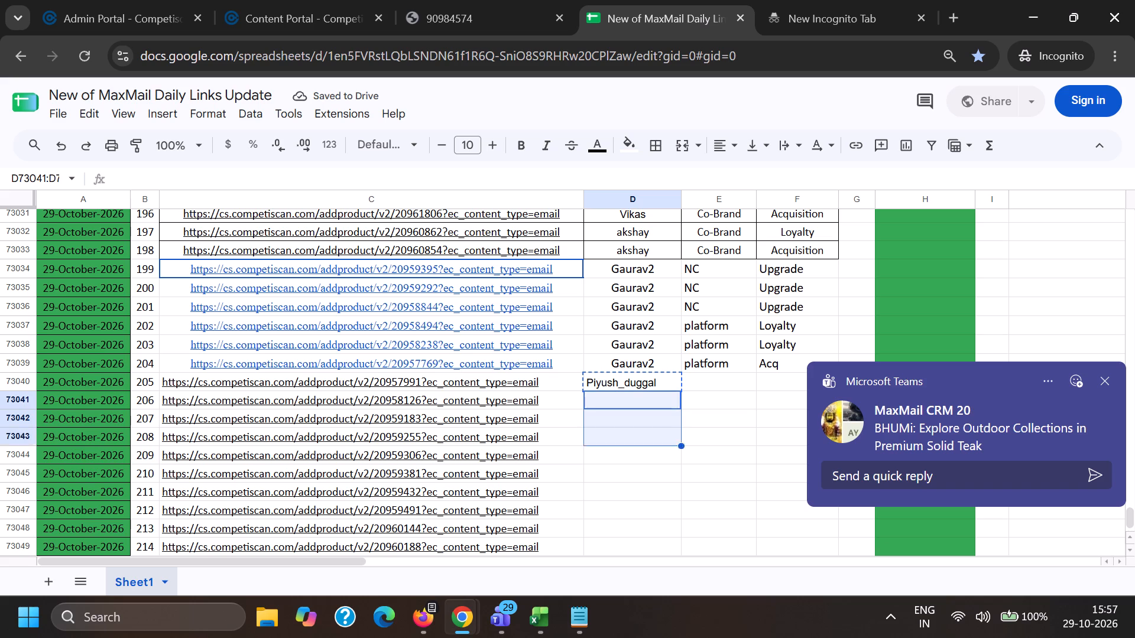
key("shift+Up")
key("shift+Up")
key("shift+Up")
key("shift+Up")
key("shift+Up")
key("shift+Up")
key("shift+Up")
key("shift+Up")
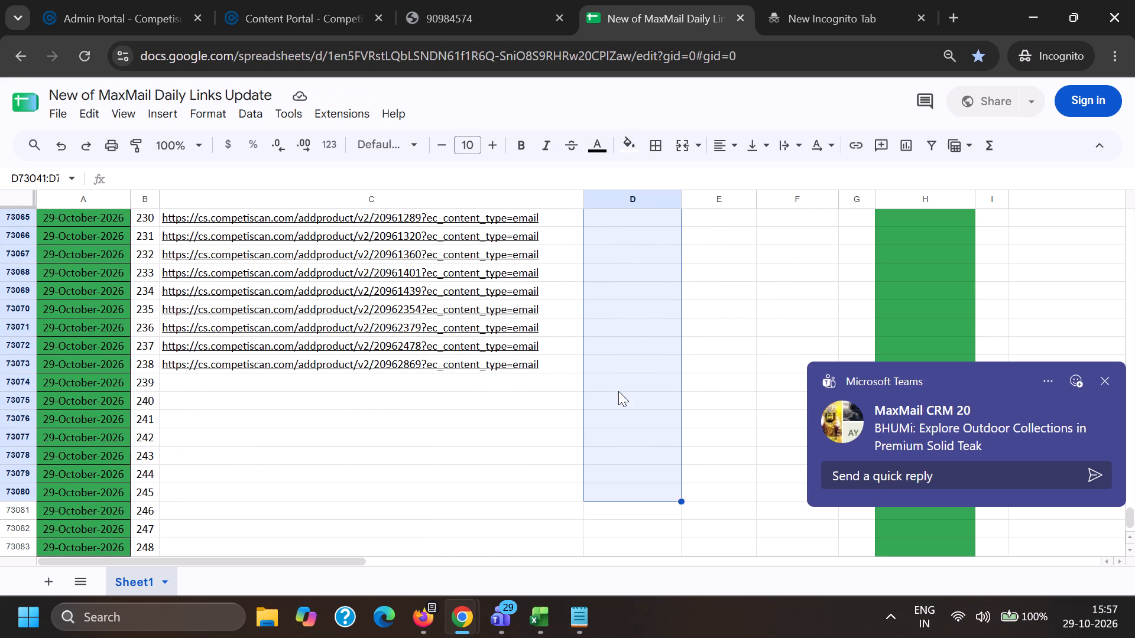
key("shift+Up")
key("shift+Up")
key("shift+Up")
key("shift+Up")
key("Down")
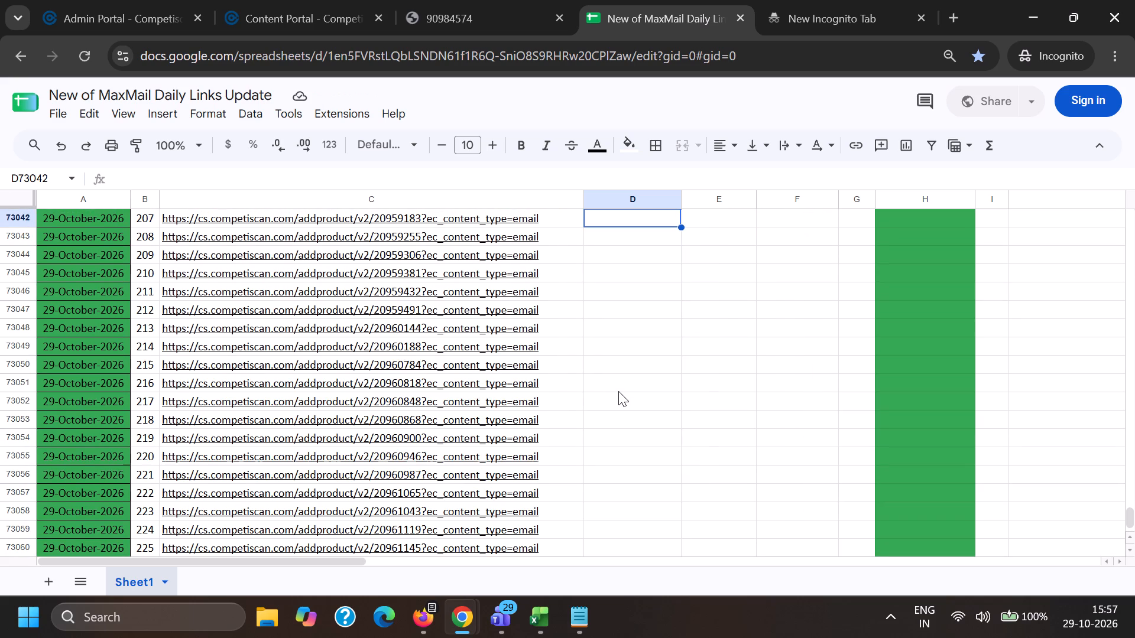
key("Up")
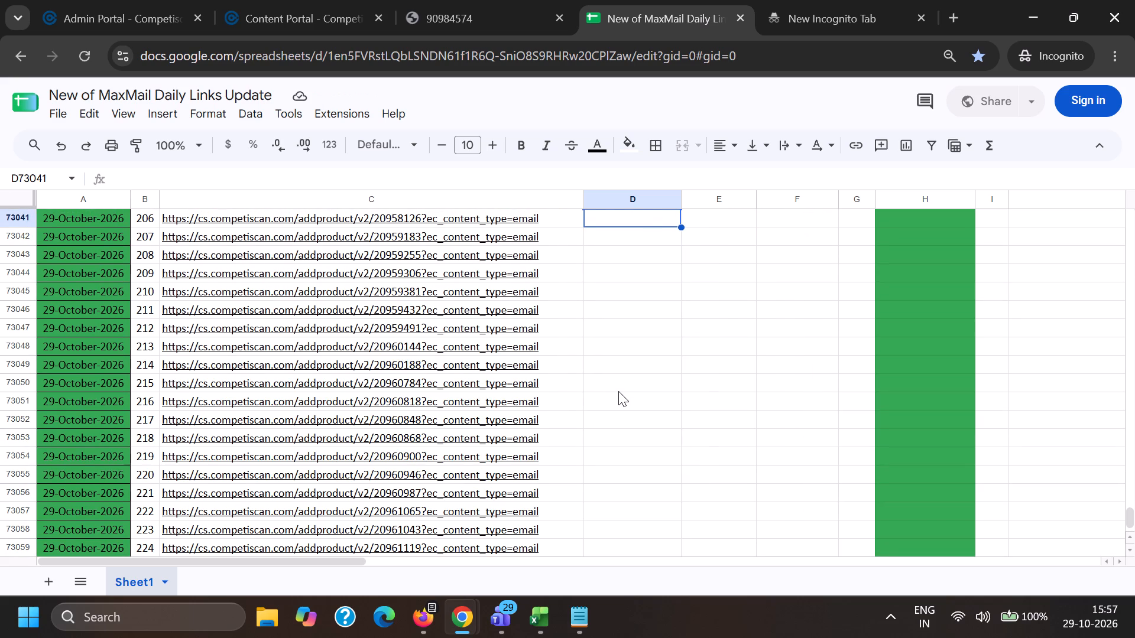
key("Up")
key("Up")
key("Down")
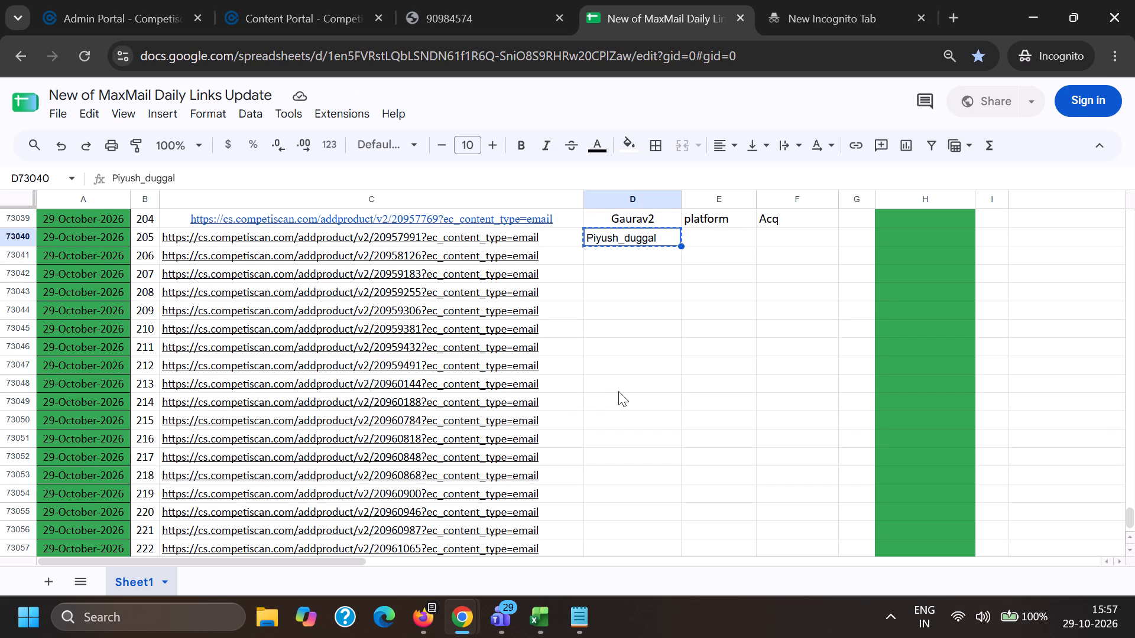
Copy the user ID from D73040 into the User ID cells of rows 73041 to 73071.
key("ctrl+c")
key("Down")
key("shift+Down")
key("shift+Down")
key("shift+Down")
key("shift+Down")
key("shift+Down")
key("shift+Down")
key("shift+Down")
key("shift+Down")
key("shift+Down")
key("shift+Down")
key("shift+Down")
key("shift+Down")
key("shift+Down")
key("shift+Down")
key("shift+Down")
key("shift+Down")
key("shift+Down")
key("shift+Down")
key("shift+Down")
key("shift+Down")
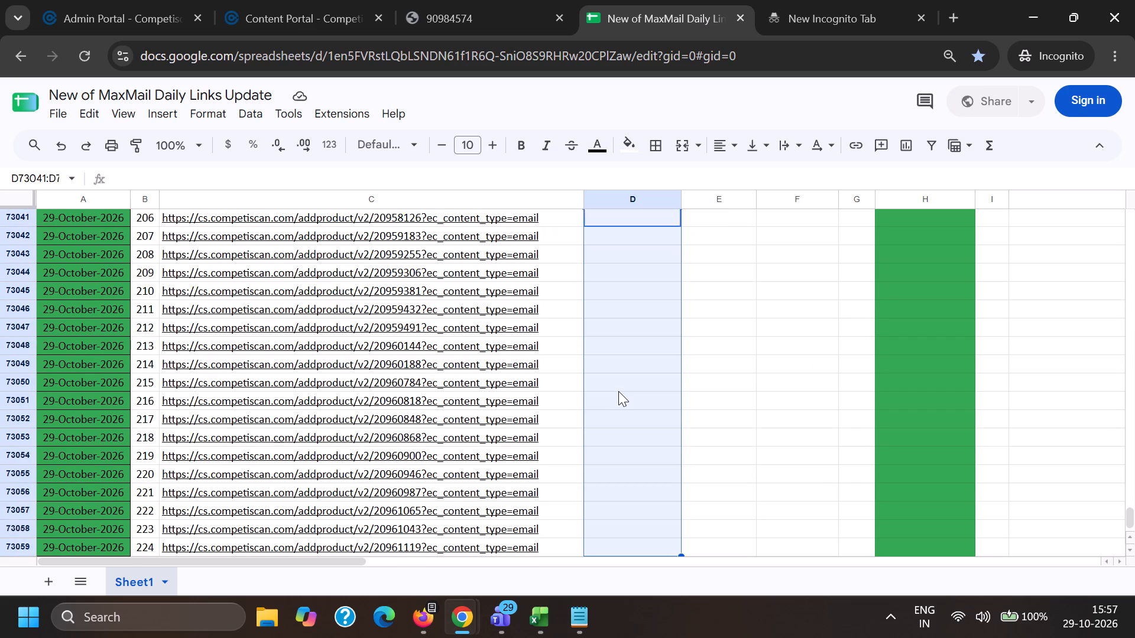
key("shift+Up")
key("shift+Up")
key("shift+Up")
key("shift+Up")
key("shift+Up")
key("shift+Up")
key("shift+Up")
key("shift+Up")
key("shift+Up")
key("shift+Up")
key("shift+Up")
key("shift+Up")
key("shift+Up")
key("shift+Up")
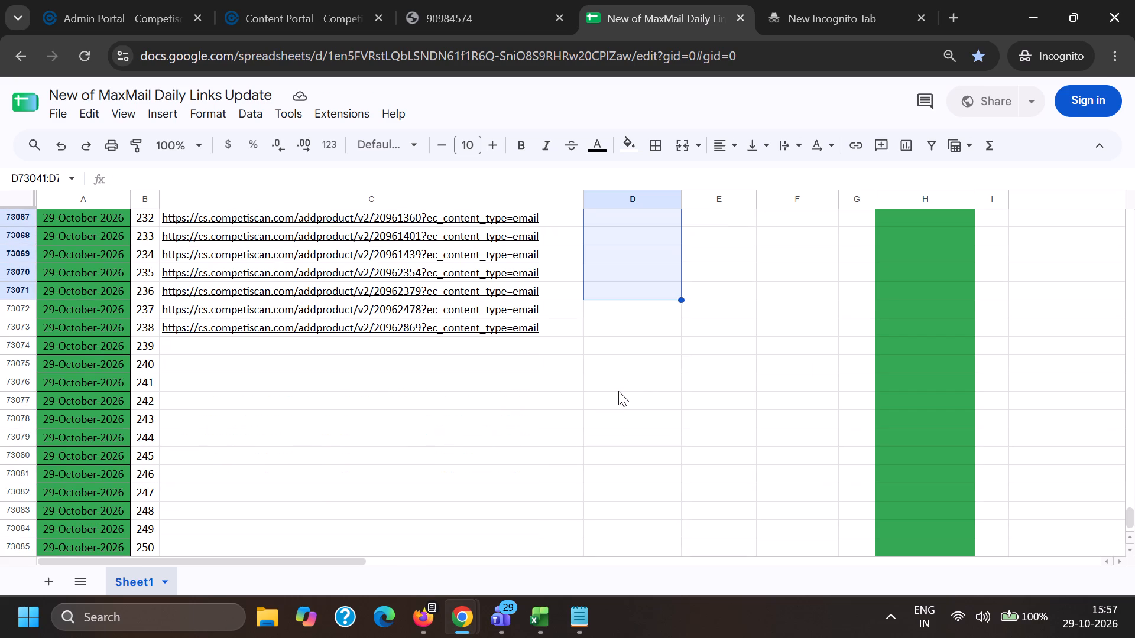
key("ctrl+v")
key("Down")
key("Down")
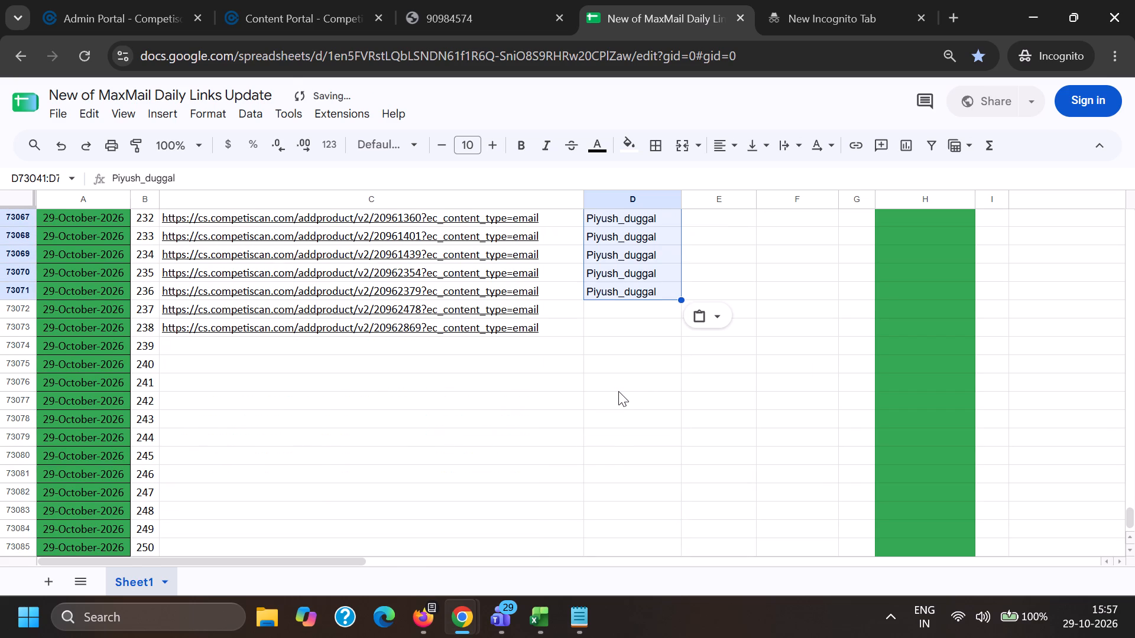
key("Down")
Copy the card rows' record type and mailing type values from the Excel workbook and paste them into the Daily Links sheet at E73040.
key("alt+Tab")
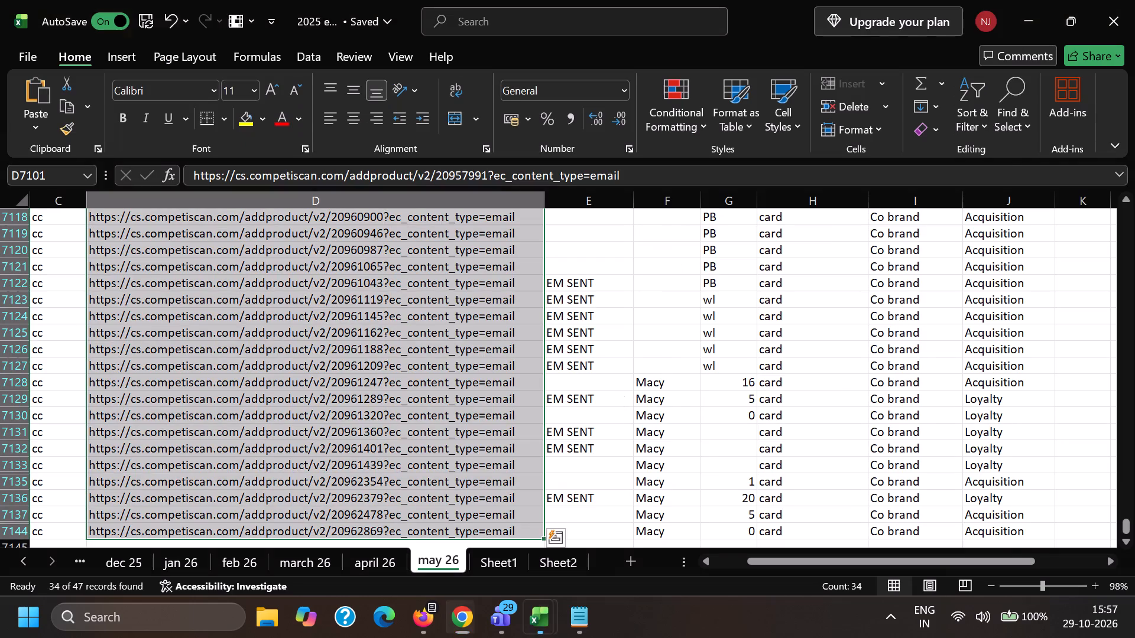
scroll(1055, 434, "up", 5)
scroll(875, 297, "up", 3)
left_click(893, 338)
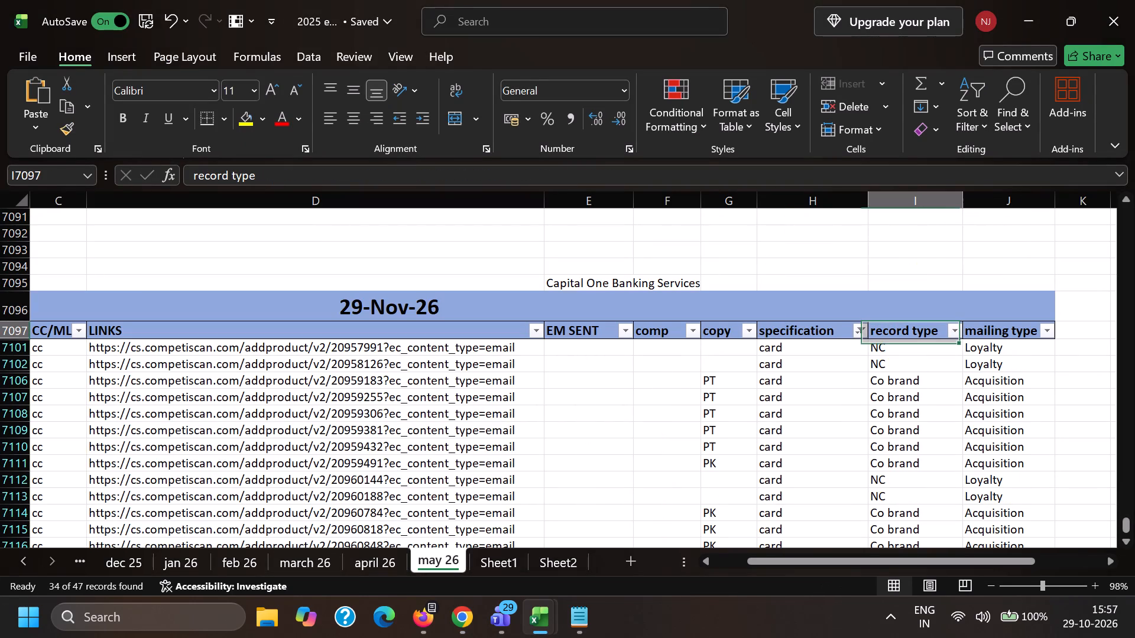
left_click(893, 343)
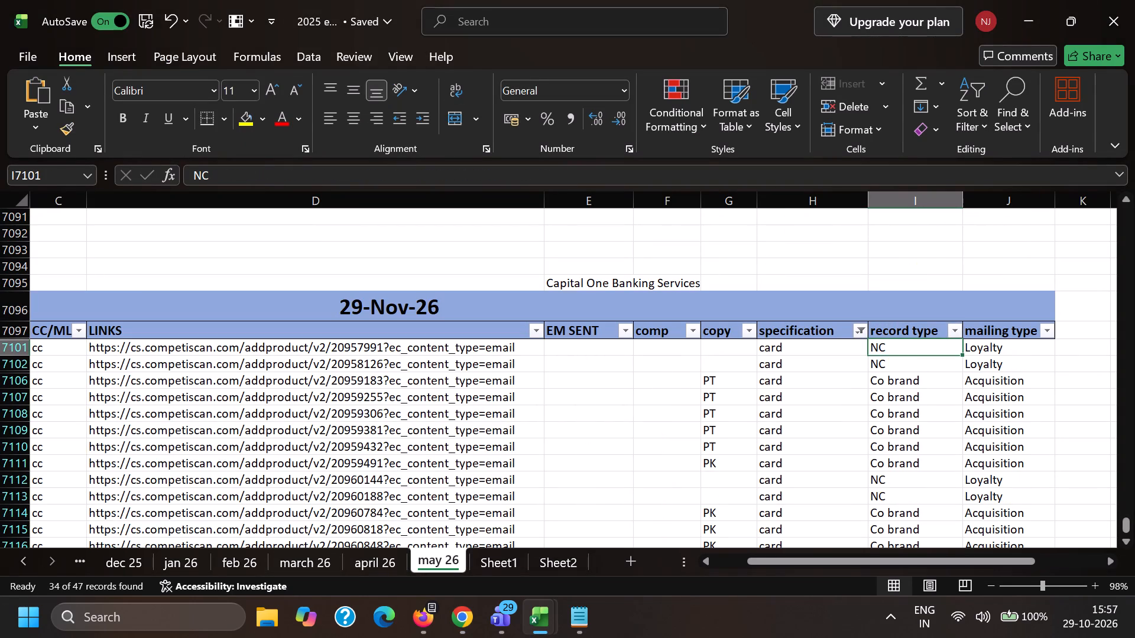
key("ctrl+shift+Right")
key("ctrl+shift+Down")
key("ctrl+c")
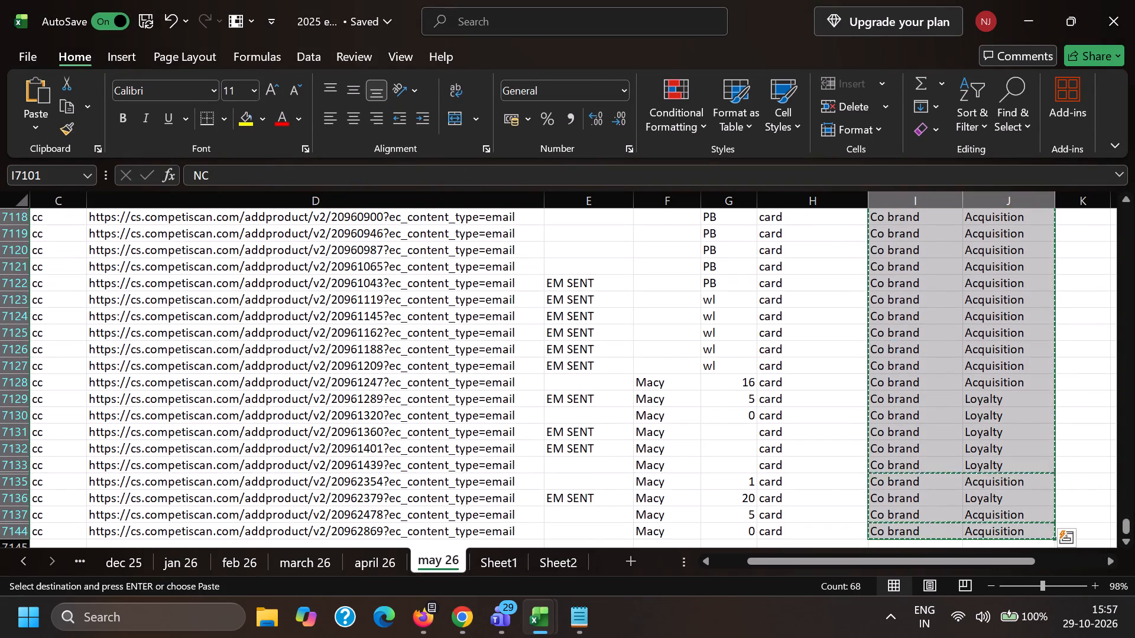
key("alt+Tab")
scroll(630, 228, "up", 2)
left_click(714, 353)
key("ctrl+v")
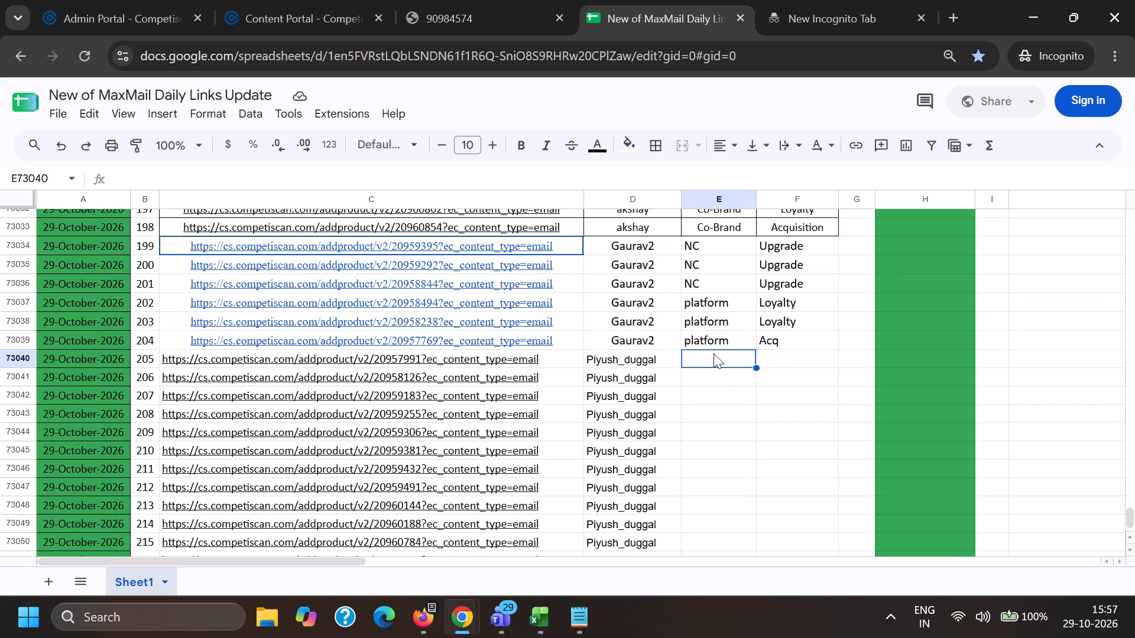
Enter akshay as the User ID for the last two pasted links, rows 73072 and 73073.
scroll(714, 350, "down", 11)
scroll(674, 367, "up", 4)
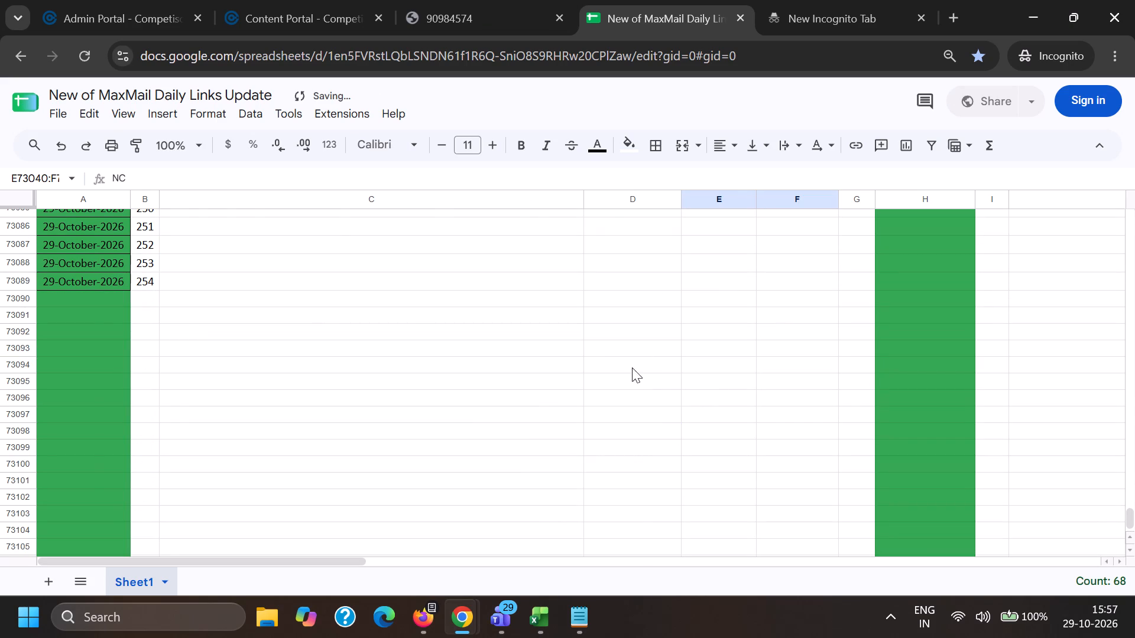
scroll(632, 367, "up", 1)
left_click(596, 415)
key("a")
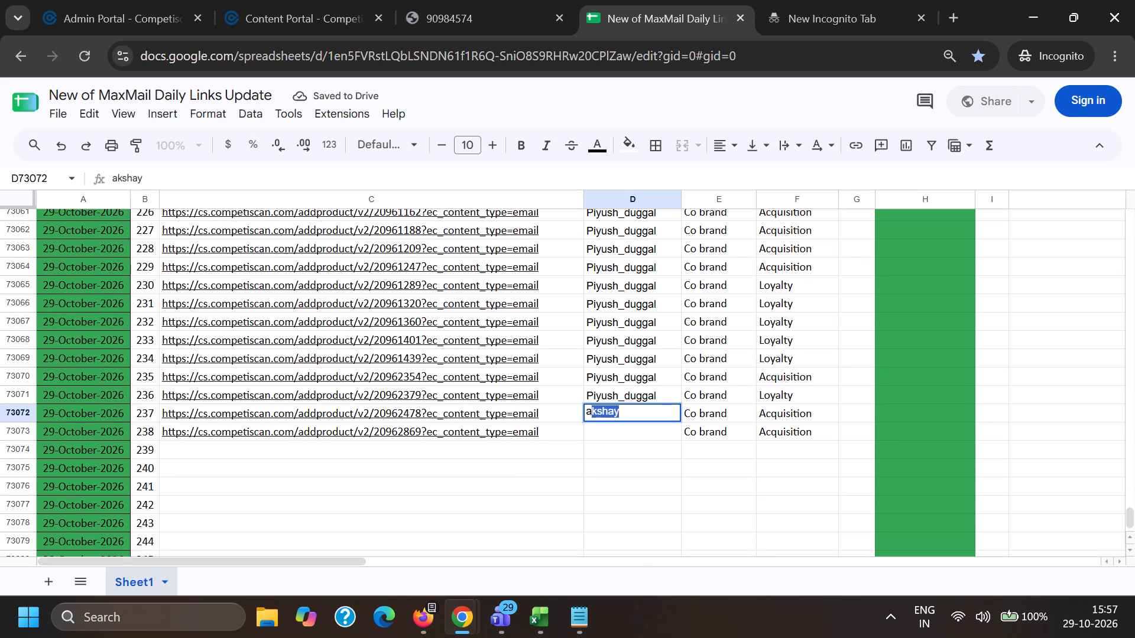
key("Return")
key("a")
key("Return")
In the Excel workbook's may 26 sheet, filter the specification column to show only bk and loan rows.
key("alt+Tab")
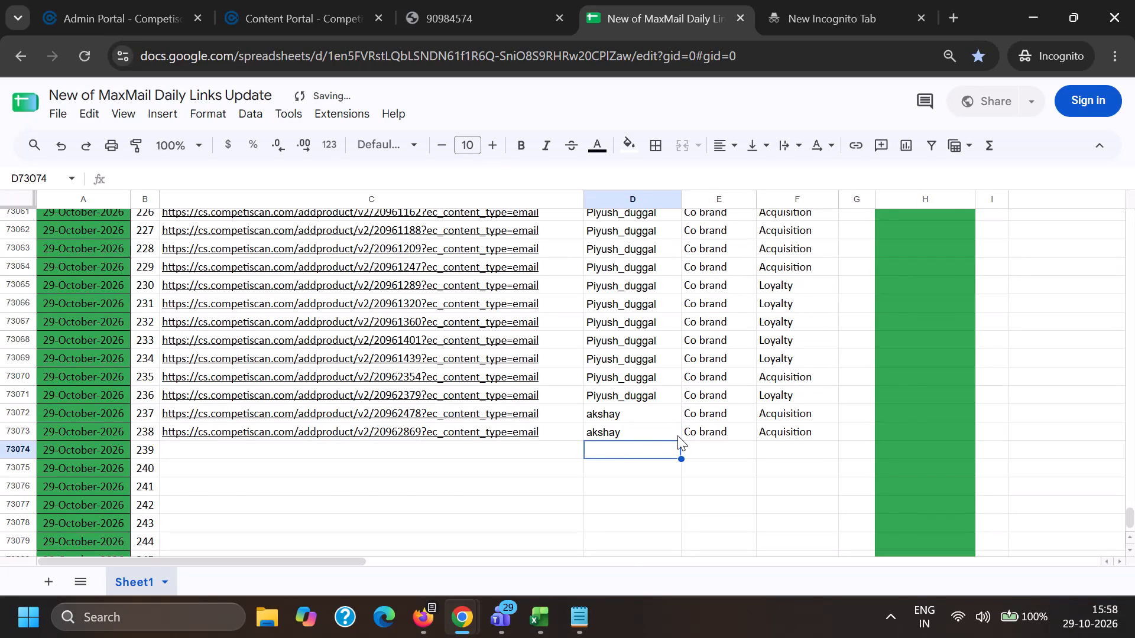
scroll(635, 379, "up", 6)
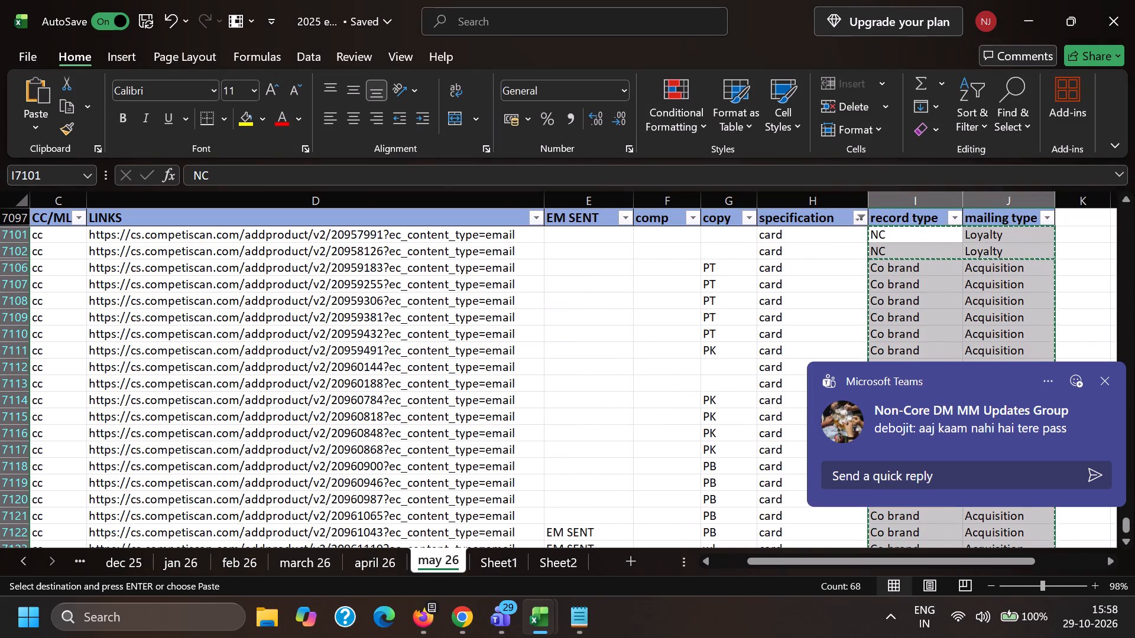
left_click(80, 223)
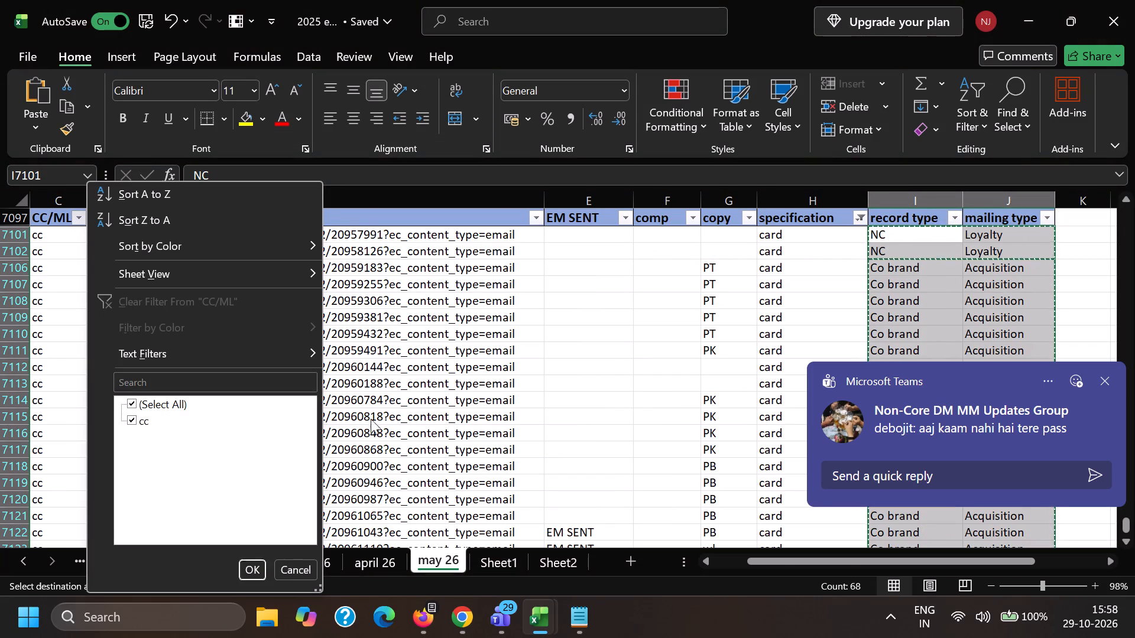
left_click(378, 416)
left_click(860, 213)
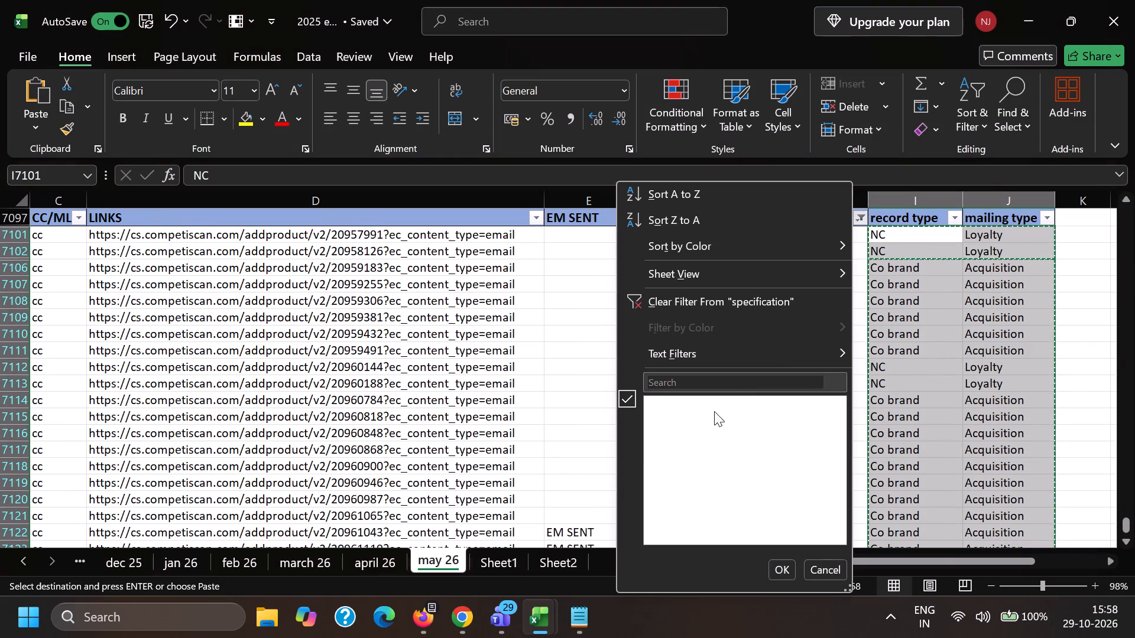
left_click(673, 440)
left_click(670, 415)
left_click(682, 464)
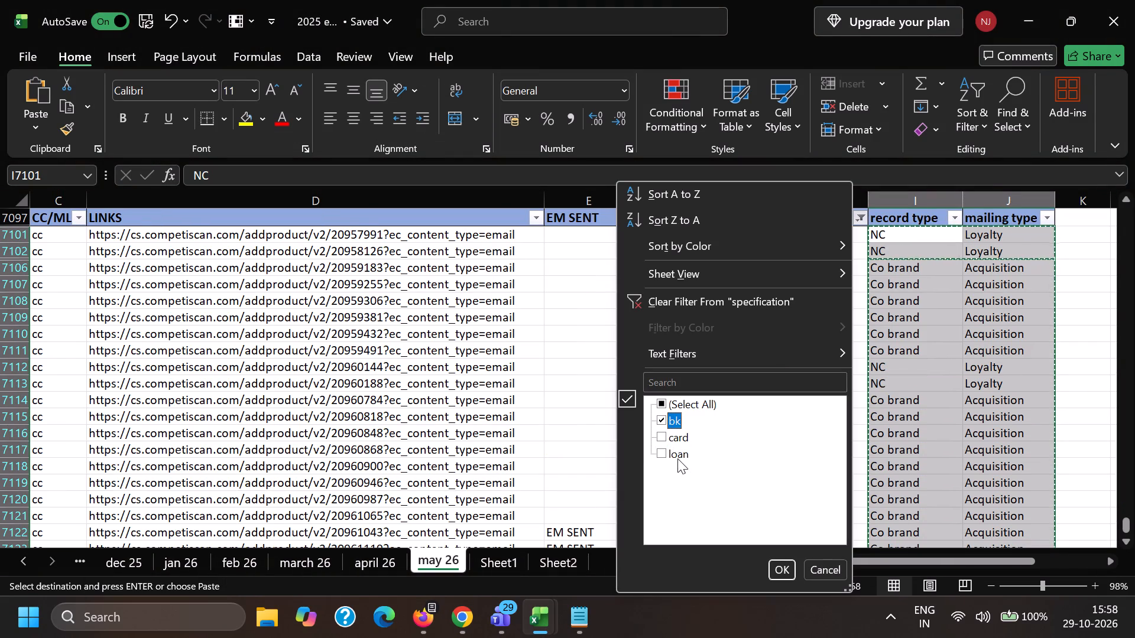
left_click(677, 457)
left_click(782, 565)
Copy the links of the filtered bk and loan rows and paste them into the Daily Links sheet at J72920.
left_click(526, 239)
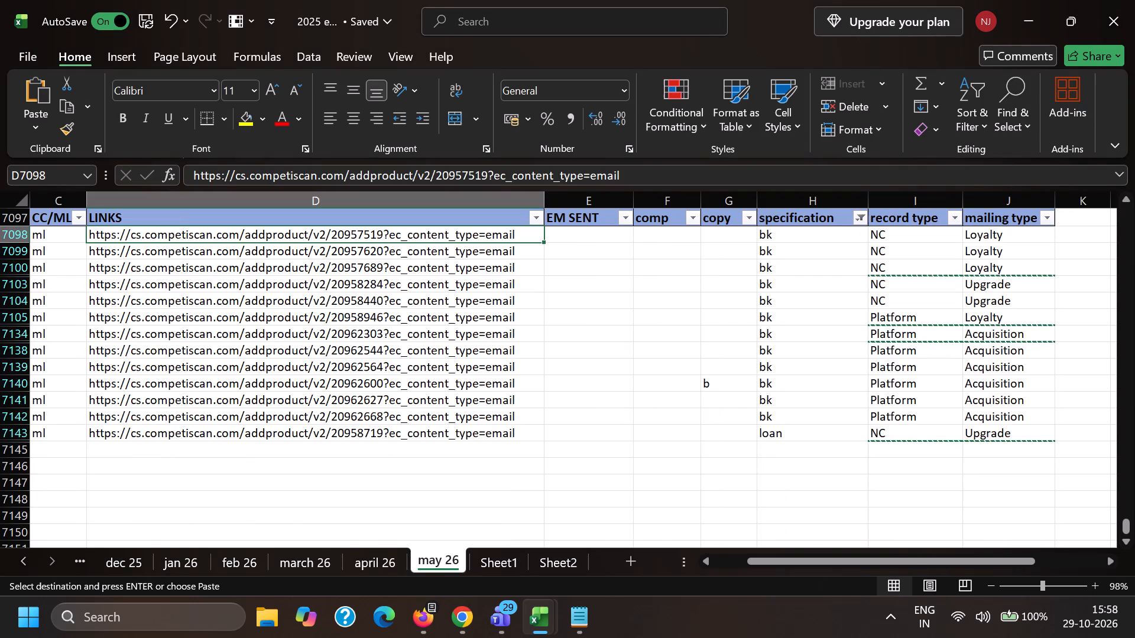
key("ctrl+shift+Down")
key("ctrl+c")
key("alt+Tab")
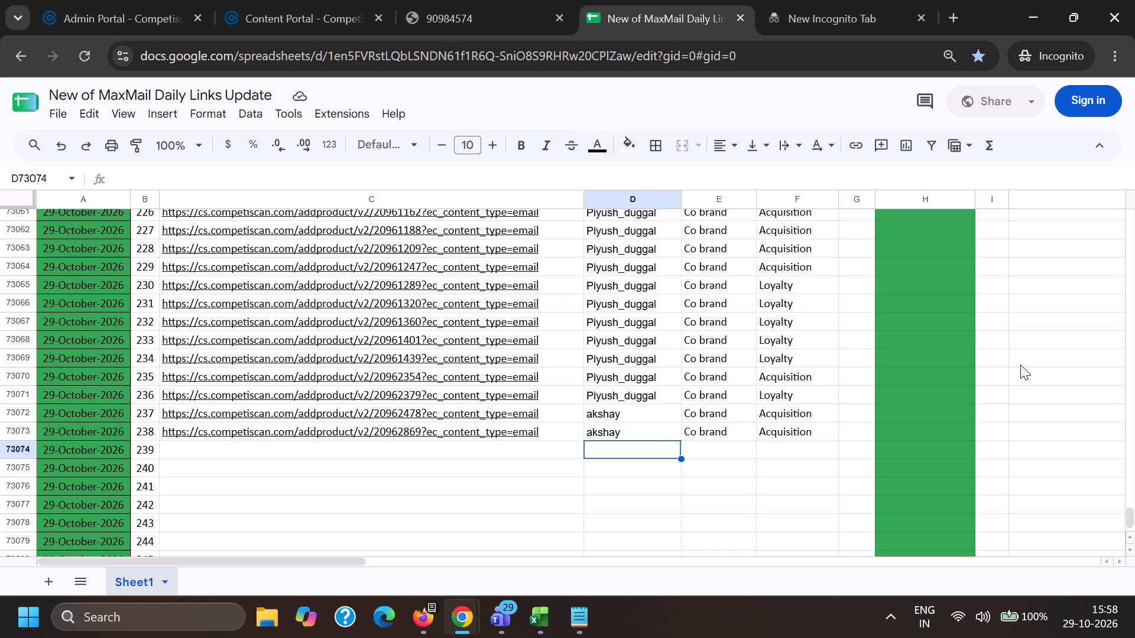
left_click(1028, 364)
scroll(1028, 365, "up", 20)
scroll(1028, 365, "up", 14)
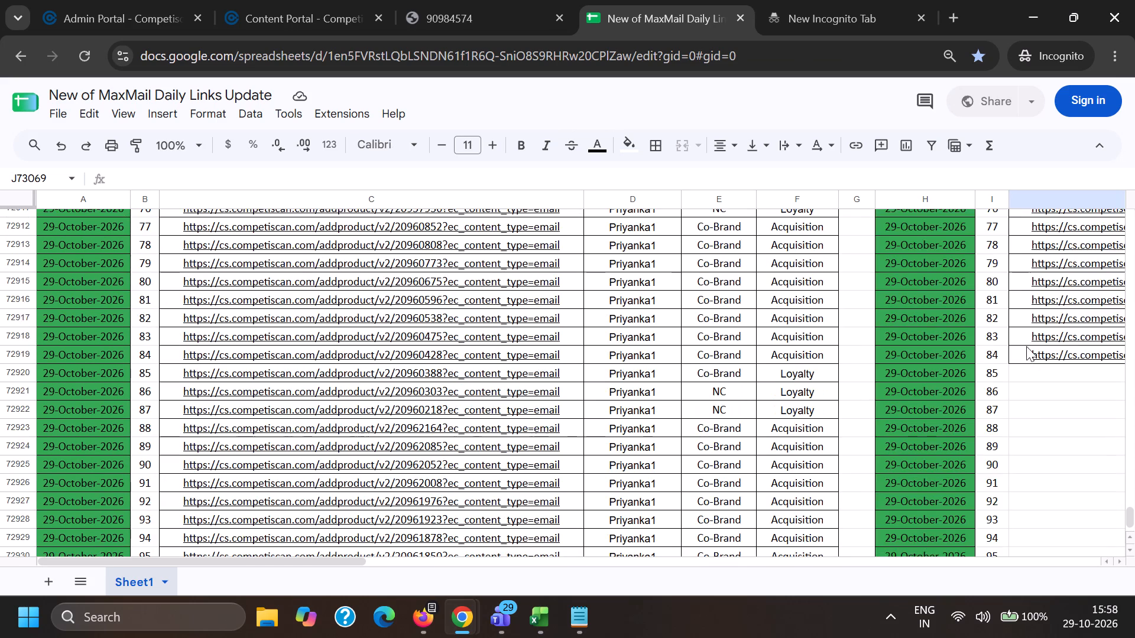
scroll(1026, 345, "down", 4)
left_click(1013, 288)
key("ctrl+v")
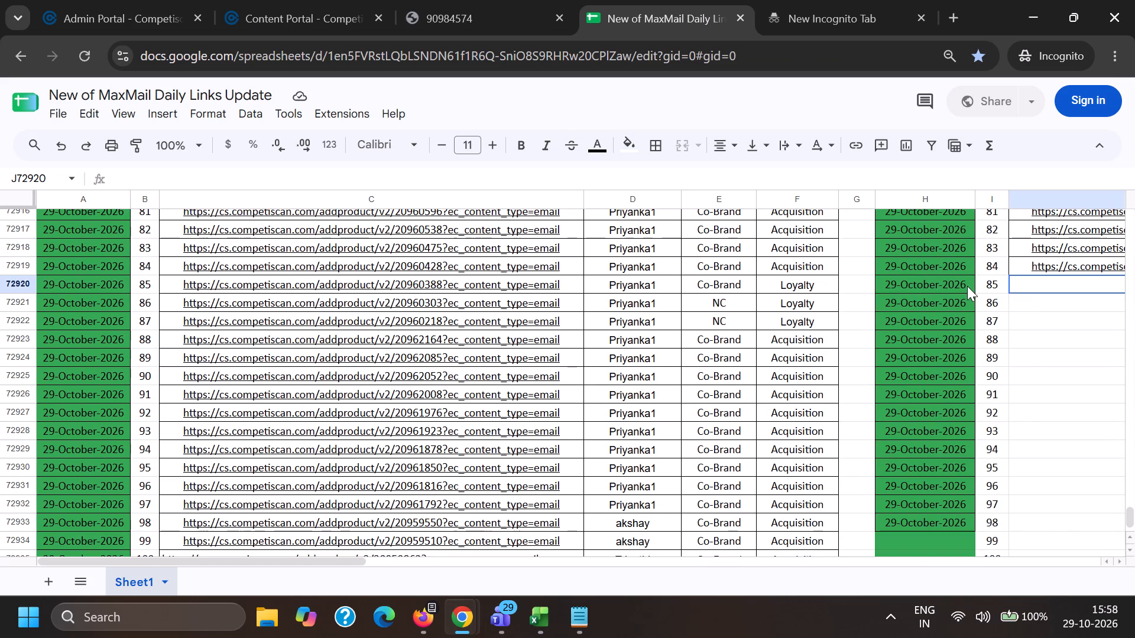
key("Right")
Copy the bk and loan rows' record type and mailing type values from Excel and paste them into the Daily Links sheet at L72920.
key("alt+Tab")
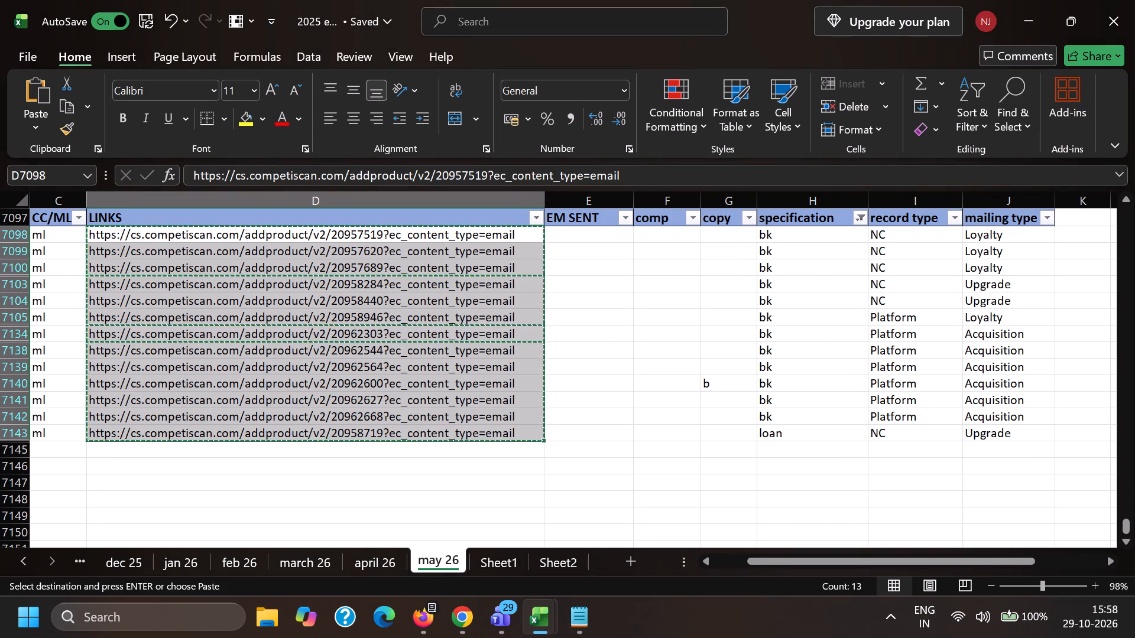
left_click(919, 235)
key("shift+Right")
key("shift+Down")
key("ctrl+shift+Down")
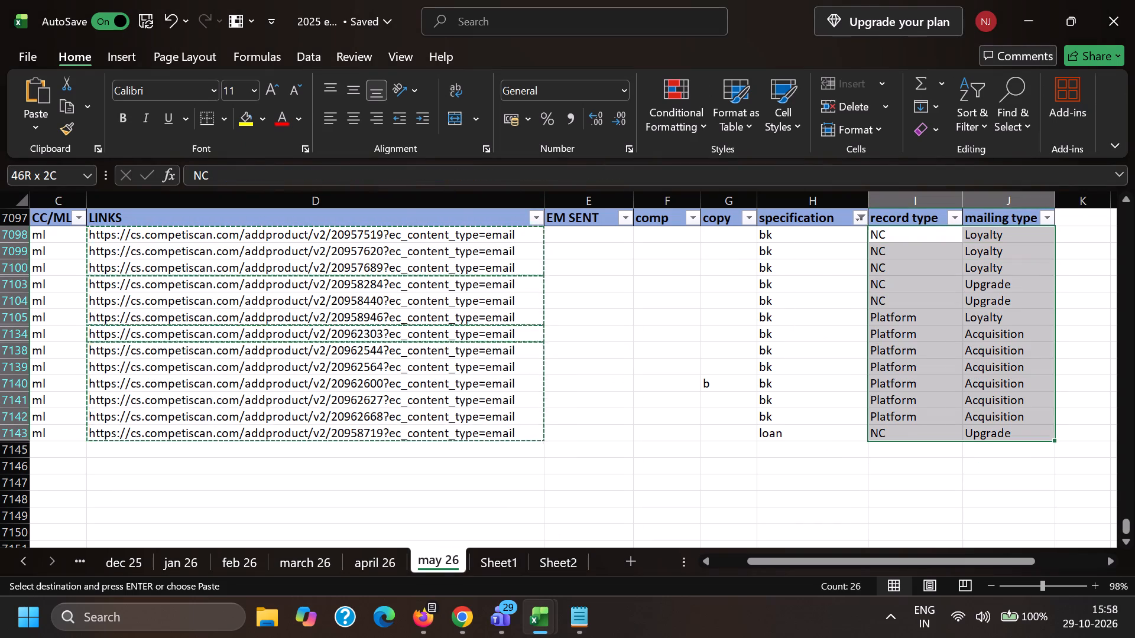
key("ctrl+c")
key("alt+Tab")
scroll(974, 309, "down", 2)
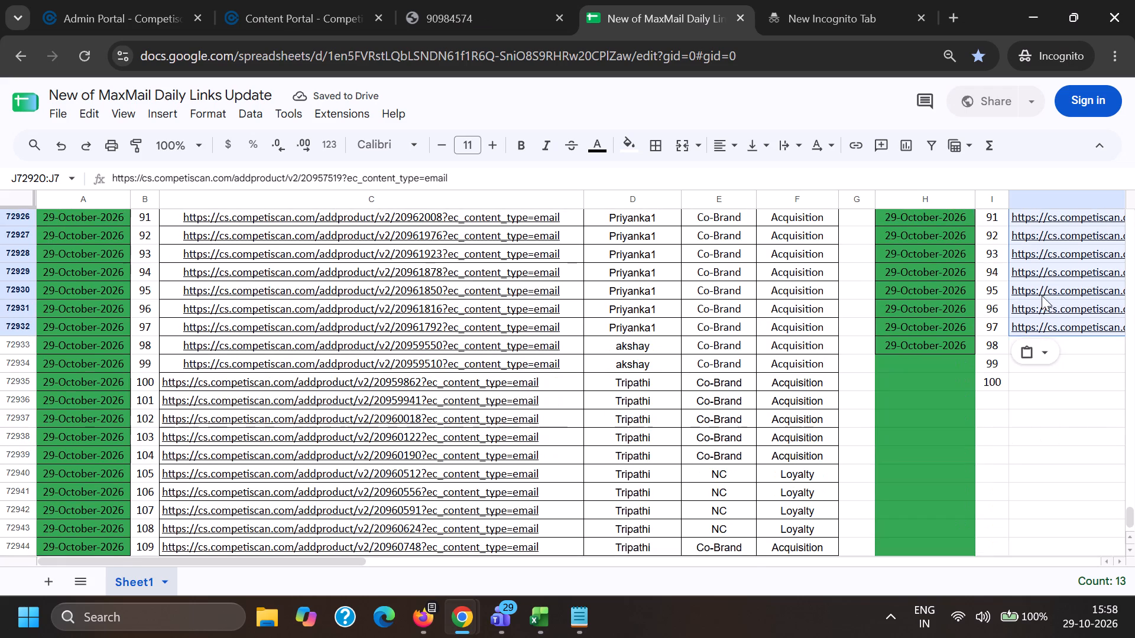
left_click(1042, 294)
key("Right")
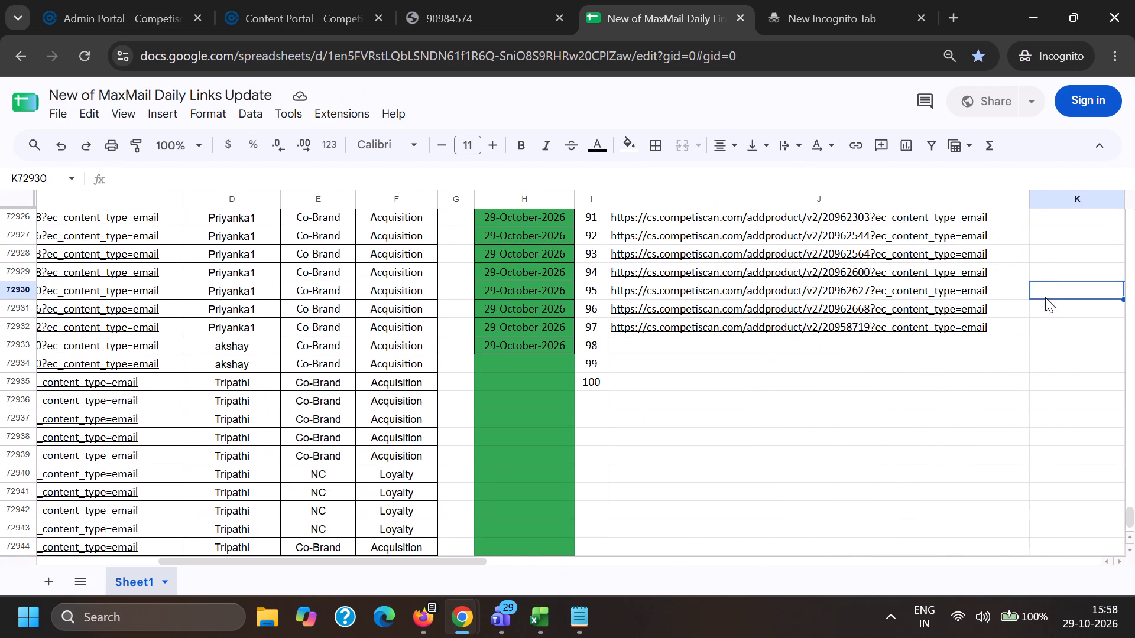
key("Right")
key("Up")
key("Up")
key("Up")
key("Up")
key("Up")
key("Up")
key("Up")
key("Up")
key("Up")
key("Up")
key("Up")
key("Up")
key("Up")
key("Up")
key("Up")
key("Up")
key("Up")
key("Up")
key("Up")
key("Up")
key("Down")
key("Down")
key("Down")
key("Down")
key("Down")
key("Down")
key("Down")
key("Down")
key("Down")
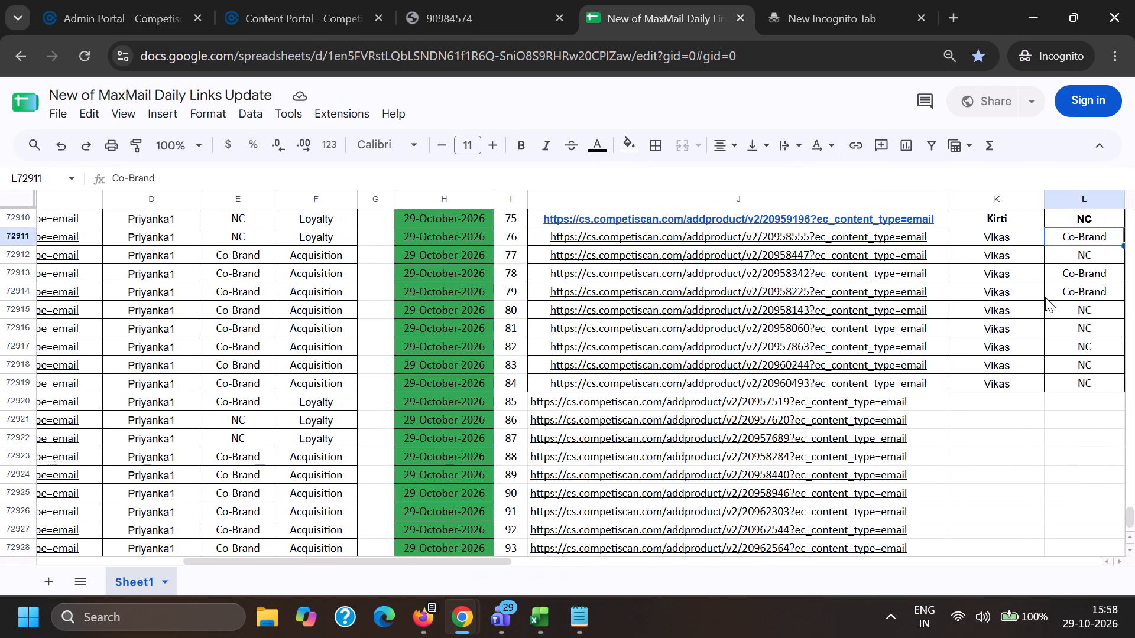
key("Down")
key("ctrl+v")
Enter Piyush's user ID in cell K72920, beside the first pasted bk link.
key("Left")
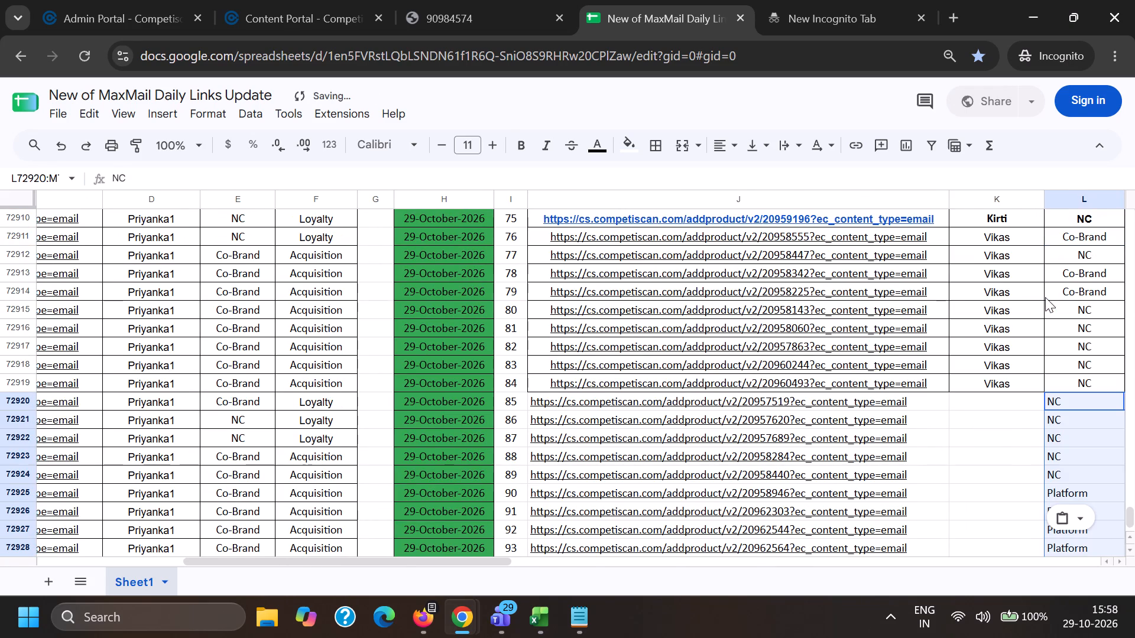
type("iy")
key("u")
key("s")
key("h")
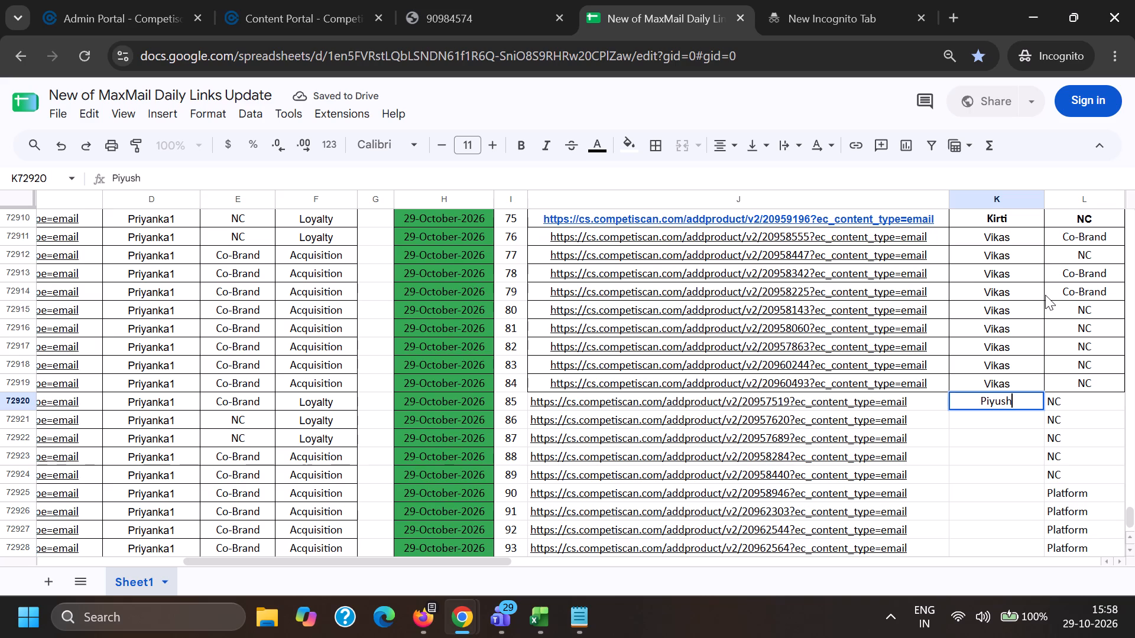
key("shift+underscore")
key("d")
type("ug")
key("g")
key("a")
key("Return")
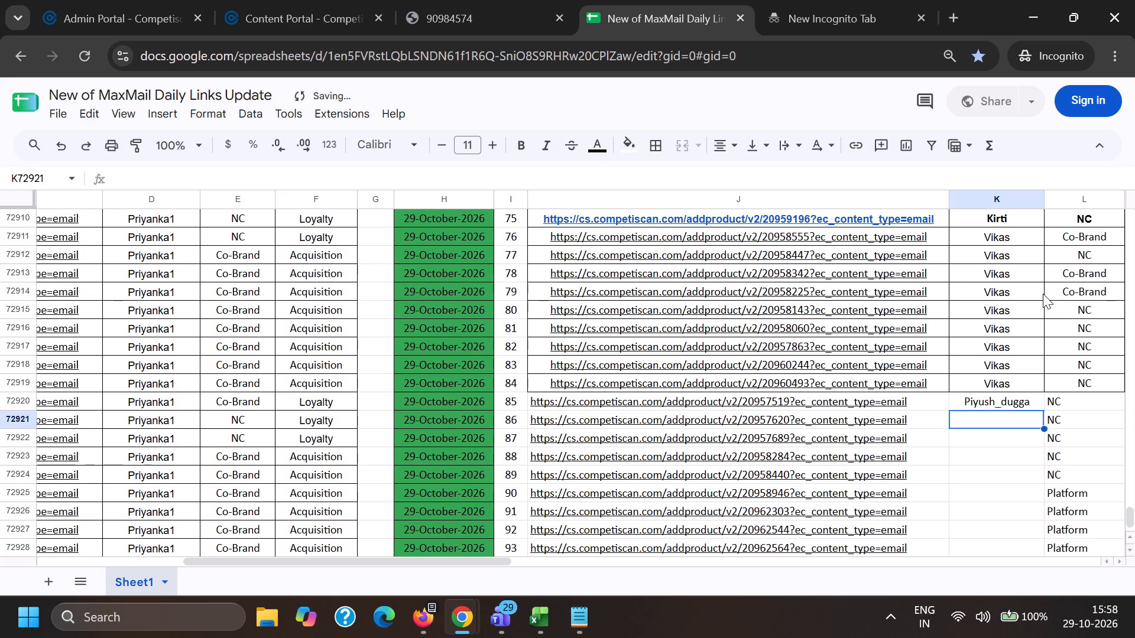
Copy the user ID from K72920 into cells K72921 to K72932.
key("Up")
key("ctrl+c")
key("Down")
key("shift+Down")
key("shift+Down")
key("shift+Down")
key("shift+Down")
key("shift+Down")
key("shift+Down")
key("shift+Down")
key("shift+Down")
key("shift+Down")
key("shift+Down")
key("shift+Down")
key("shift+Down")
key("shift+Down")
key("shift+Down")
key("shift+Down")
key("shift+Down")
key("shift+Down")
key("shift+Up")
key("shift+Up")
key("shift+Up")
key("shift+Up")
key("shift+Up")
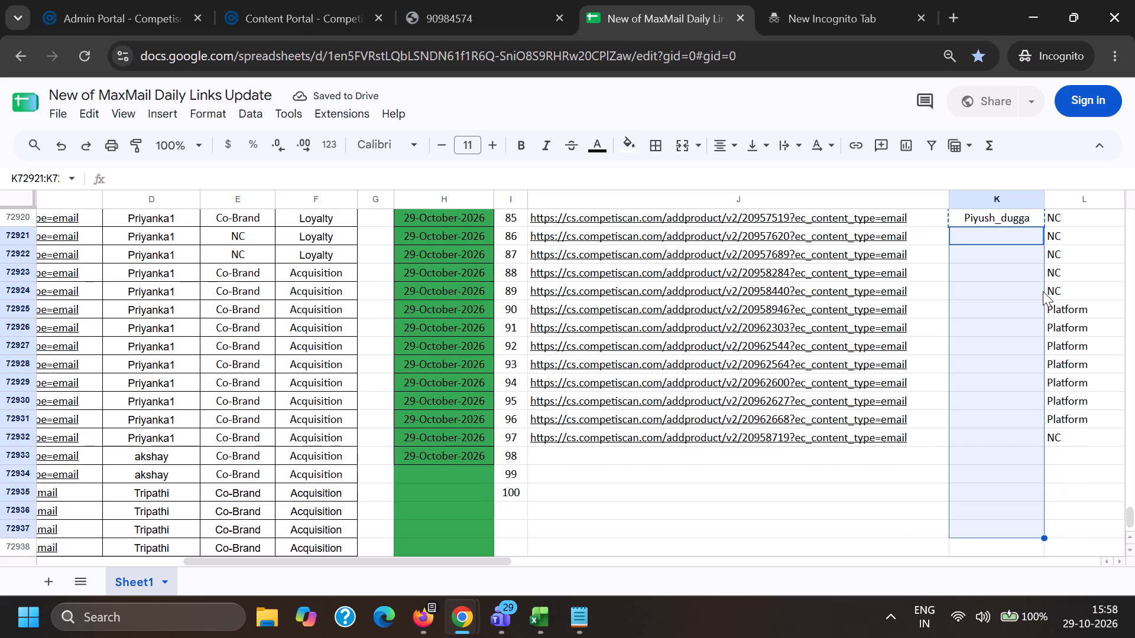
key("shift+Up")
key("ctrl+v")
Centre-align the pasted record type and mailing type values in L72920 to M72932.
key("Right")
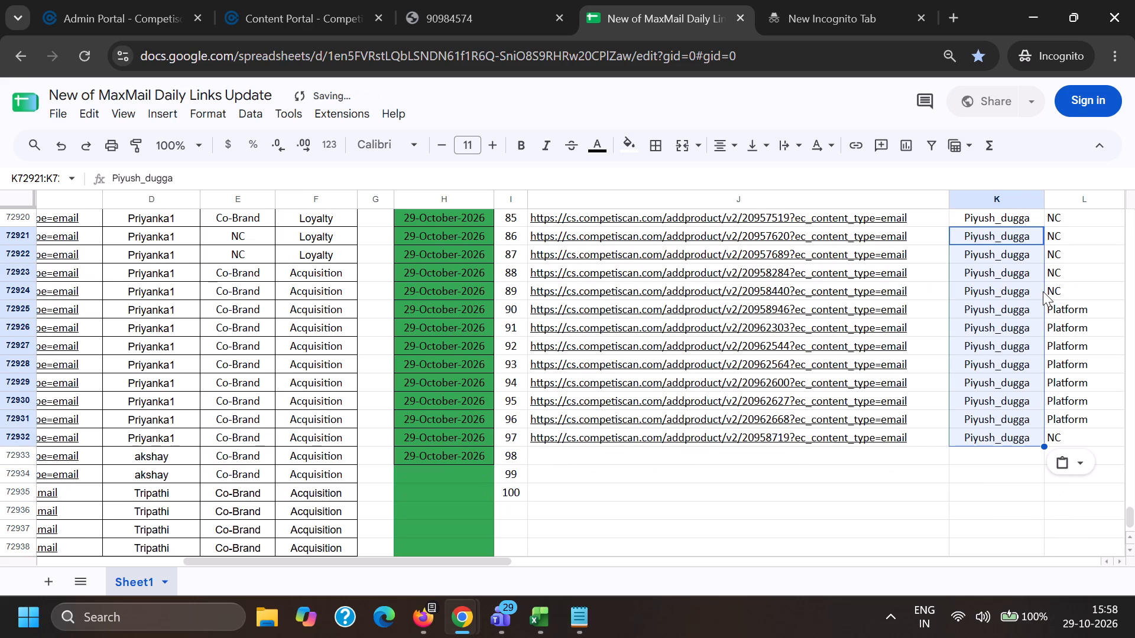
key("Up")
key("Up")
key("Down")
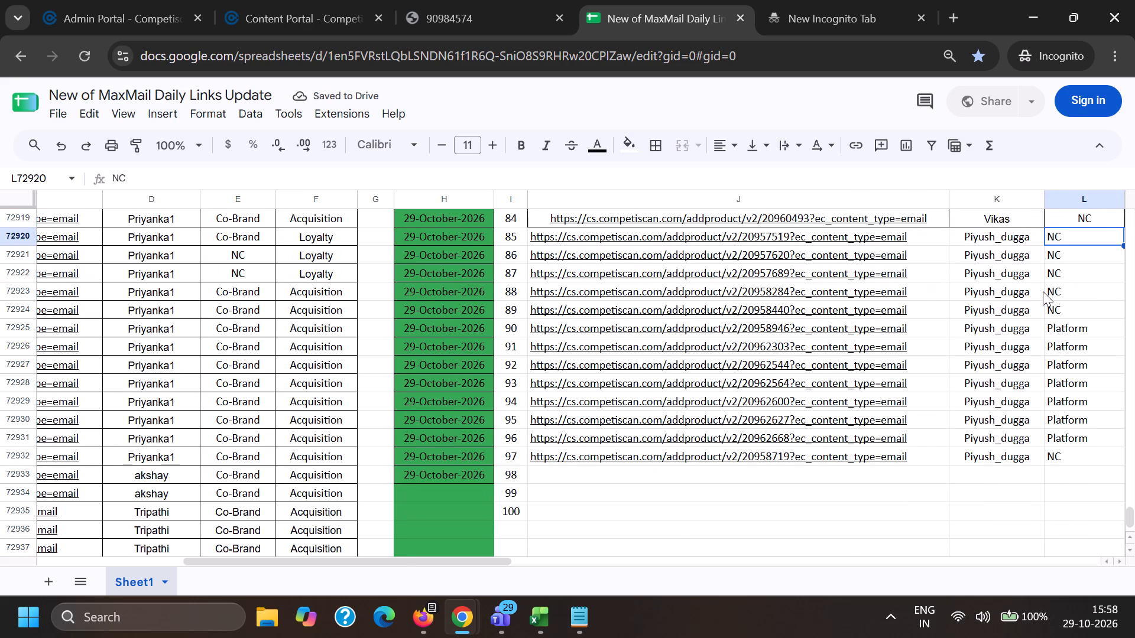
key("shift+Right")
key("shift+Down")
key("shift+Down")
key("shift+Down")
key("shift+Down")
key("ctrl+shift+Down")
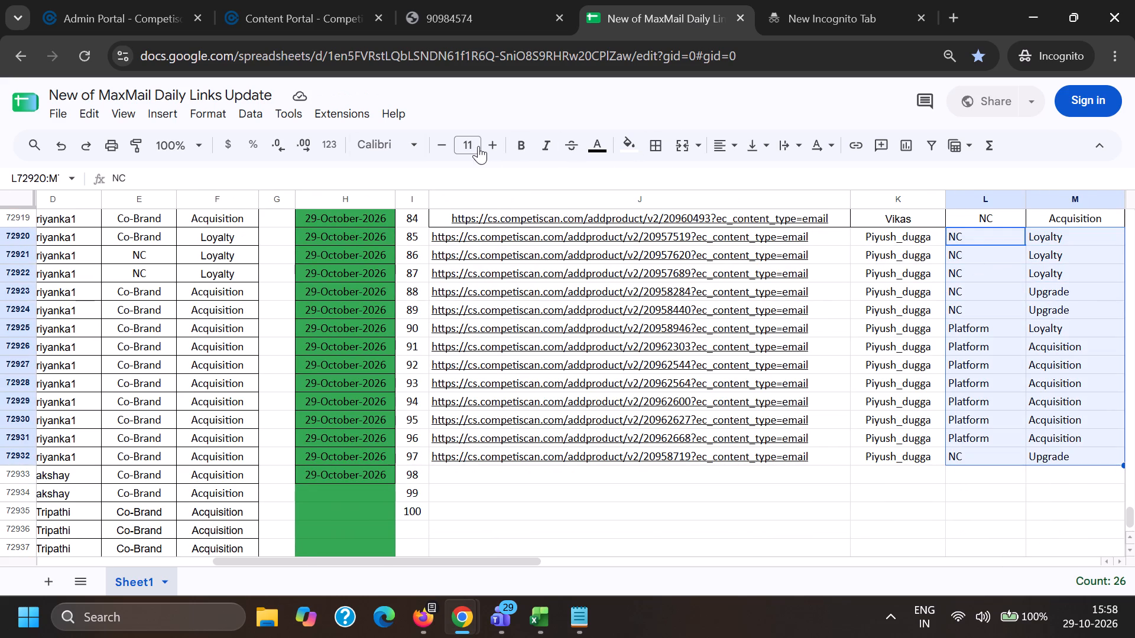
left_click(715, 143)
left_click(746, 176)
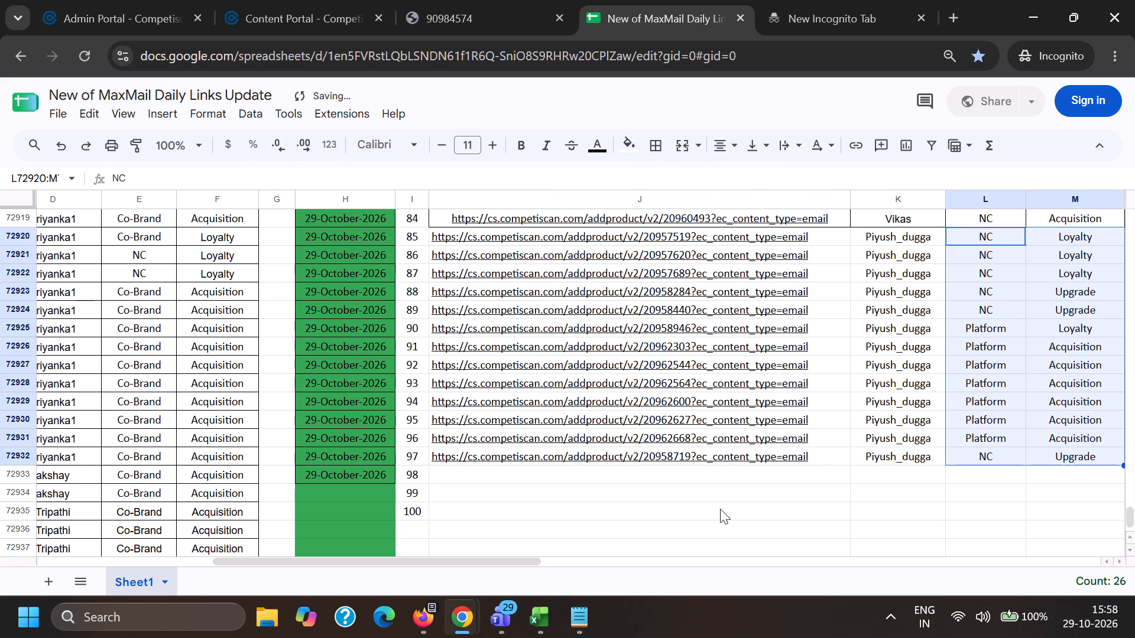
Save the Daily Links sheet.
left_click(700, 524)
key("ctrl+s")
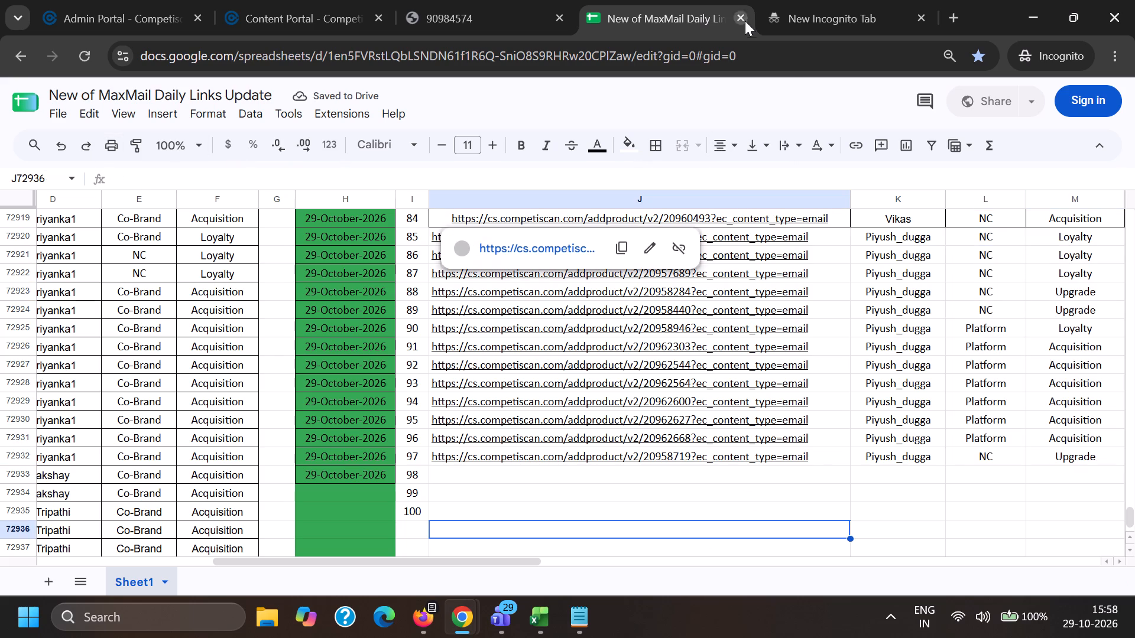
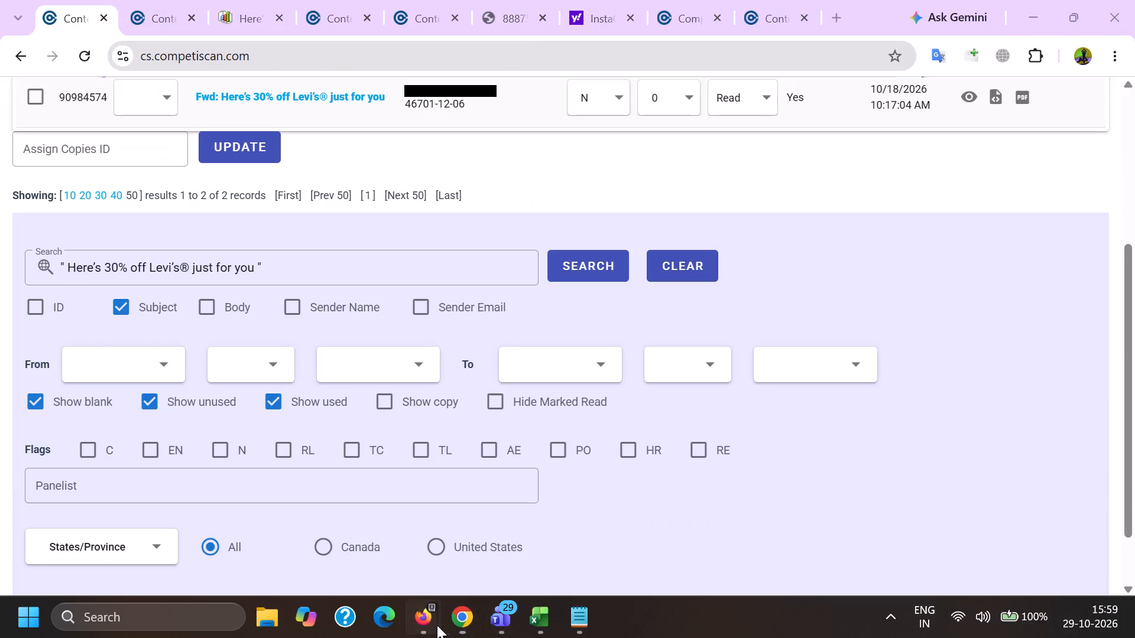
Switch to Firefox, reload the Focus email list for the "Capital one" search and show 50 results per page.
left_click(280, 528)
left_click(118, 0)
left_click(57, 178)
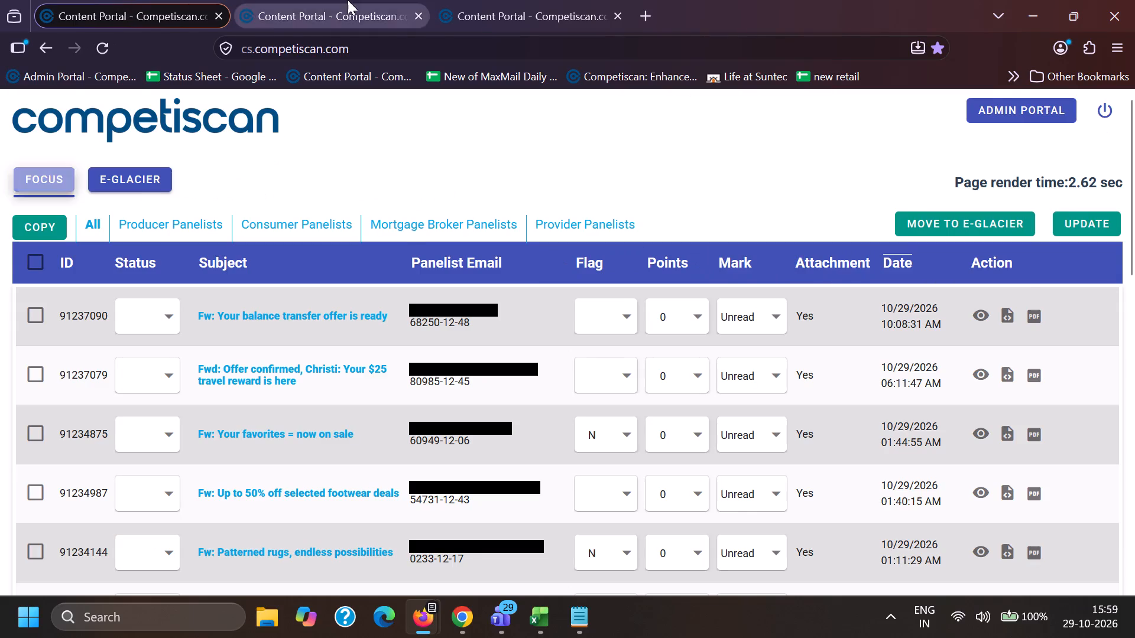
left_click(346, 0)
left_click(183, 0)
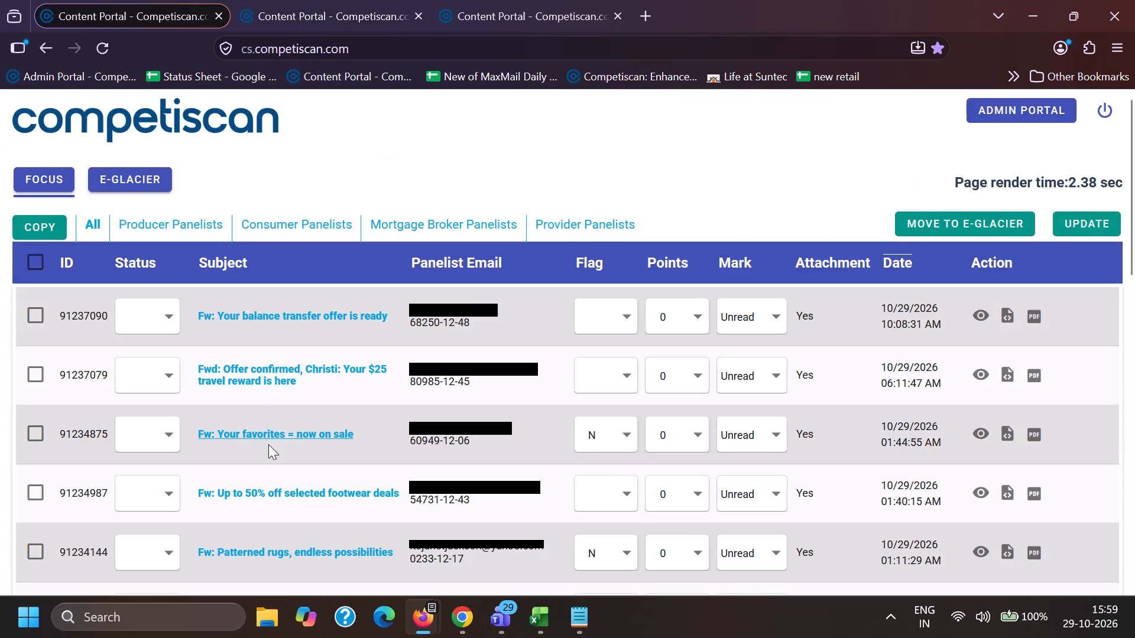
scroll(268, 444, "down", 4)
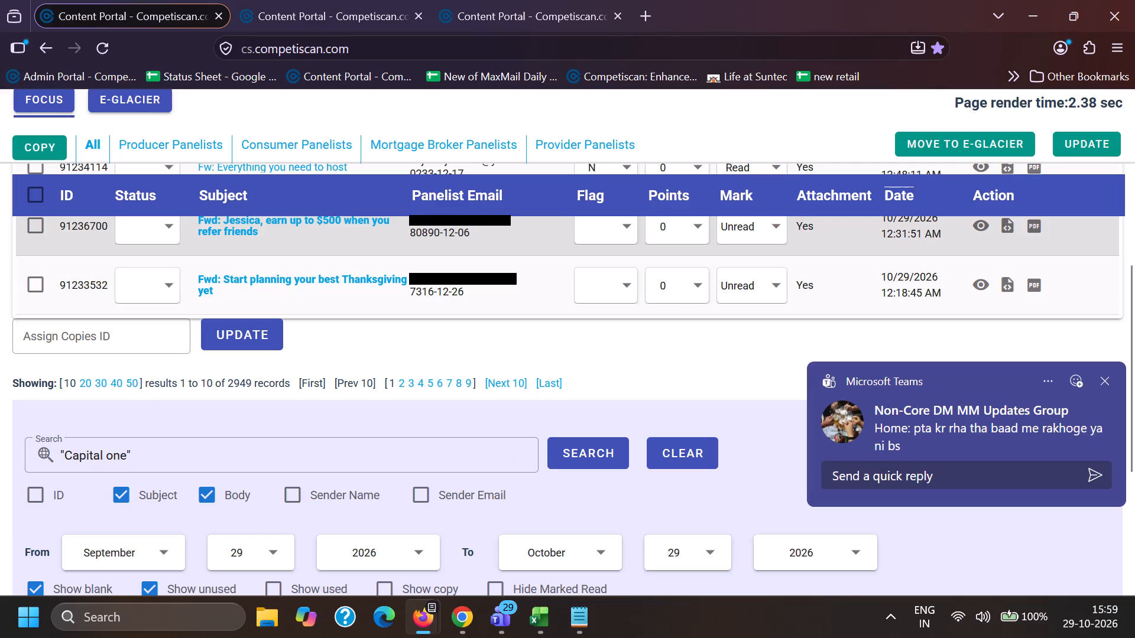
left_click(133, 382)
Go to the other Content Portal email list containing "Here's 30% off Levi's® just for you".
left_click(294, 0)
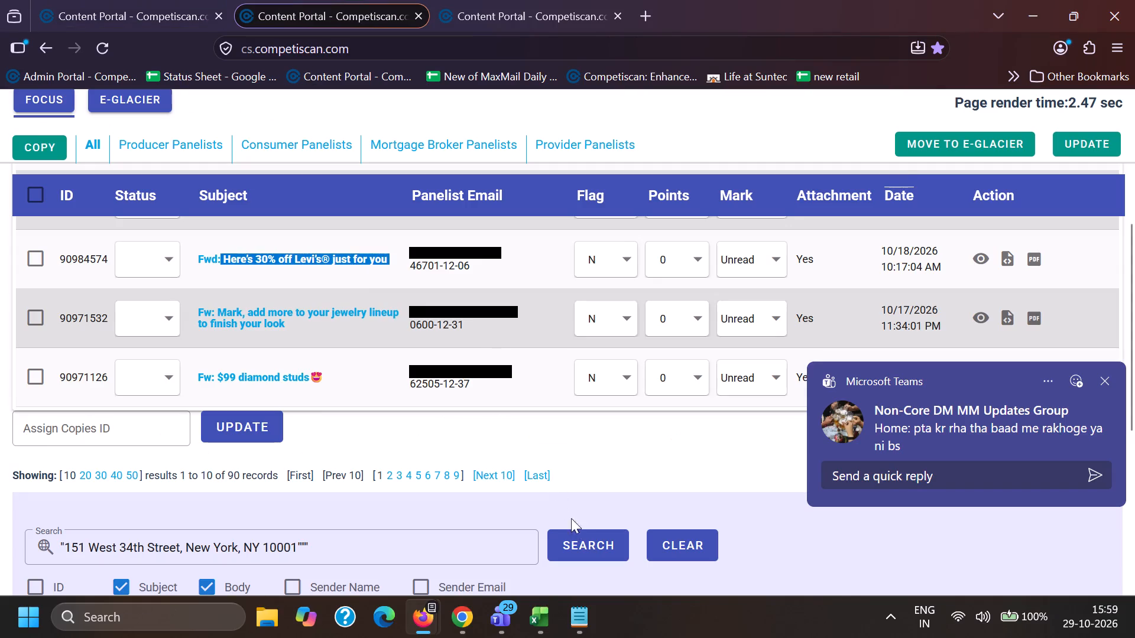
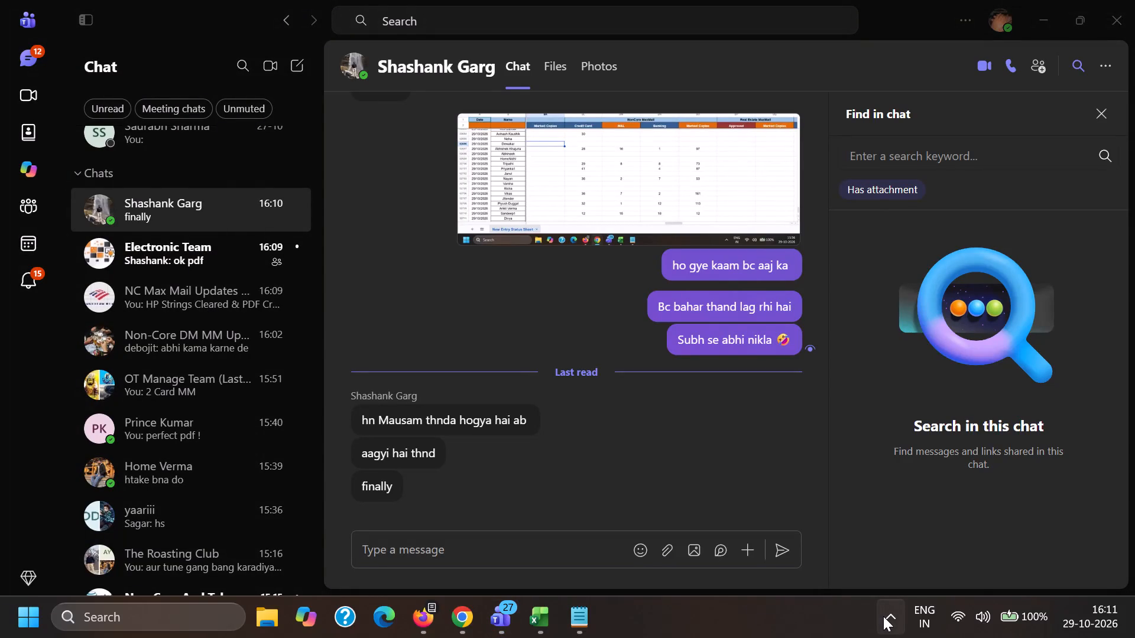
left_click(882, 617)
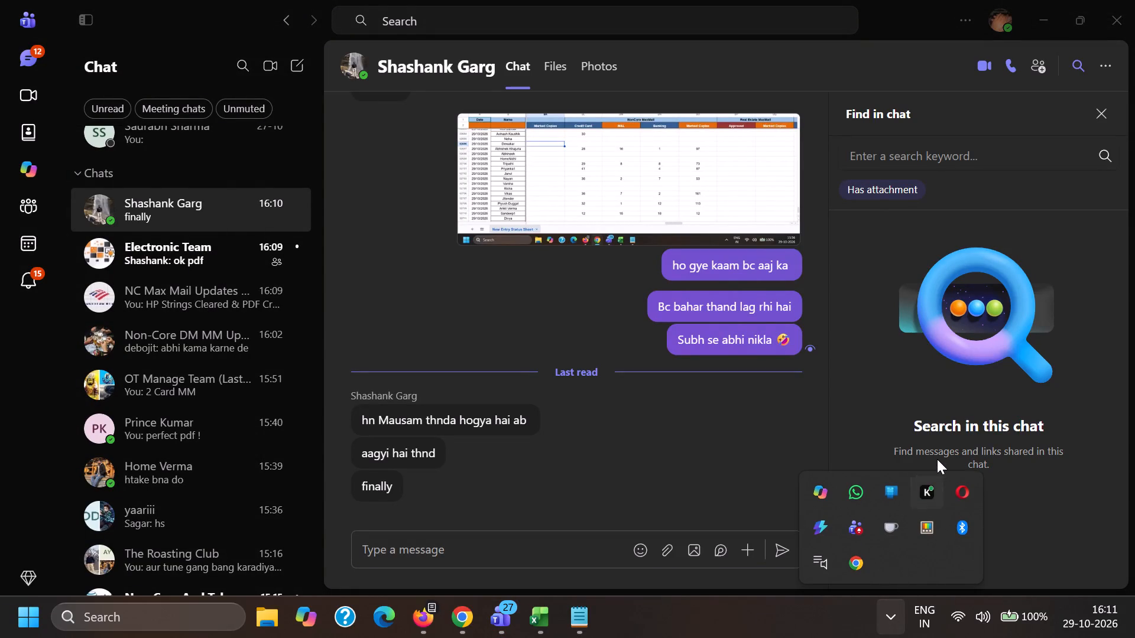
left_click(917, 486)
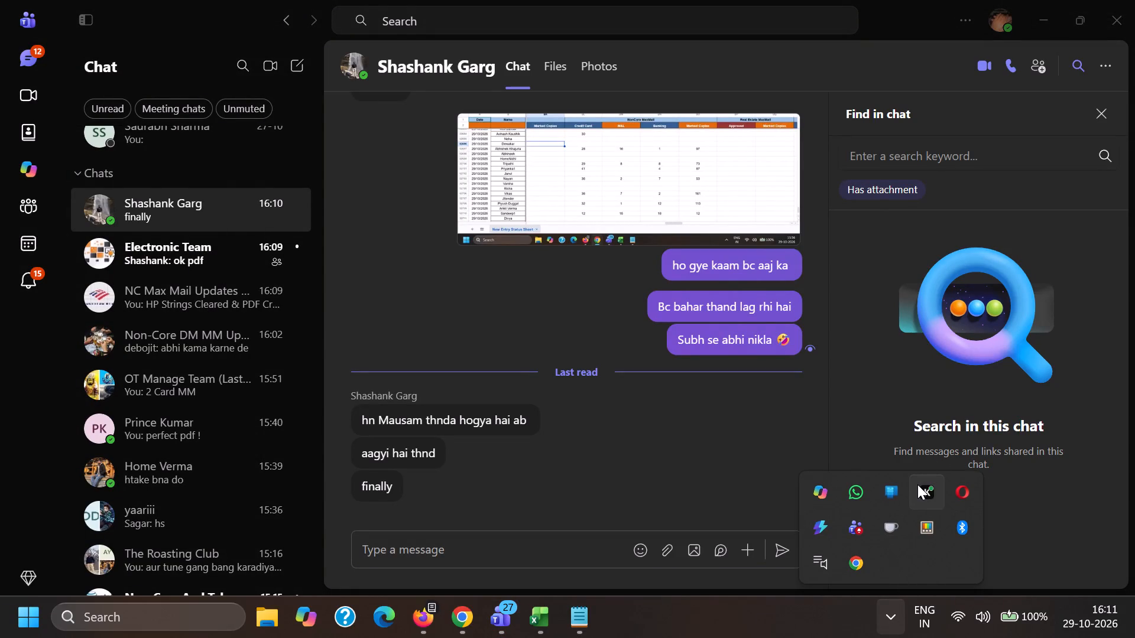